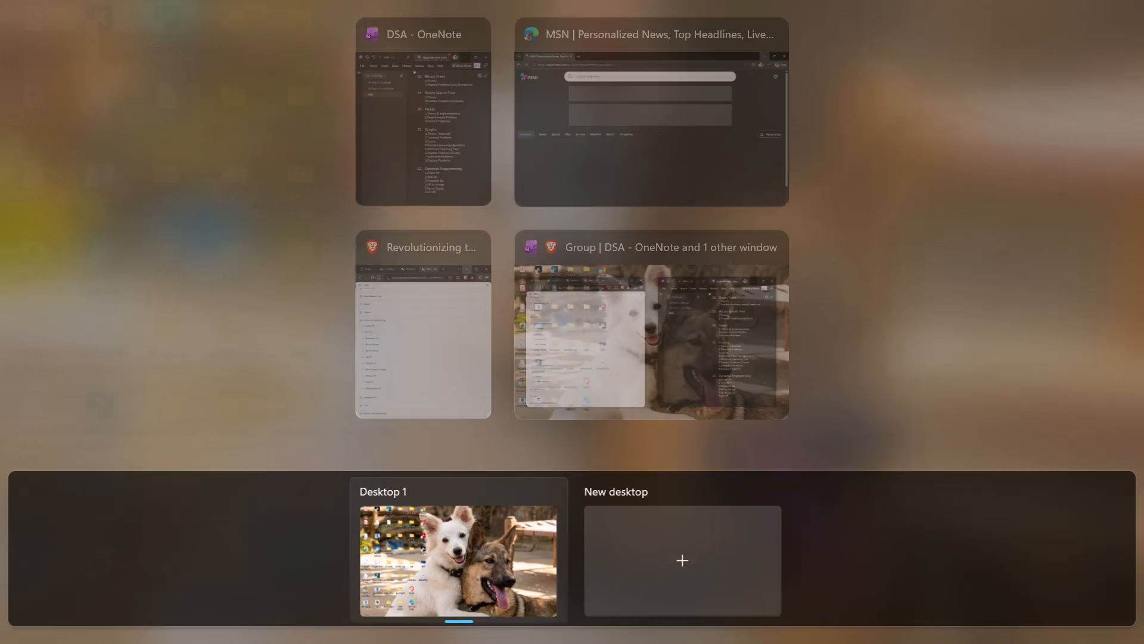
# Bring up the OneNote DSA page beside the Edge window and close the MSN page.
pyautogui.scroll(-1, 909, 352)
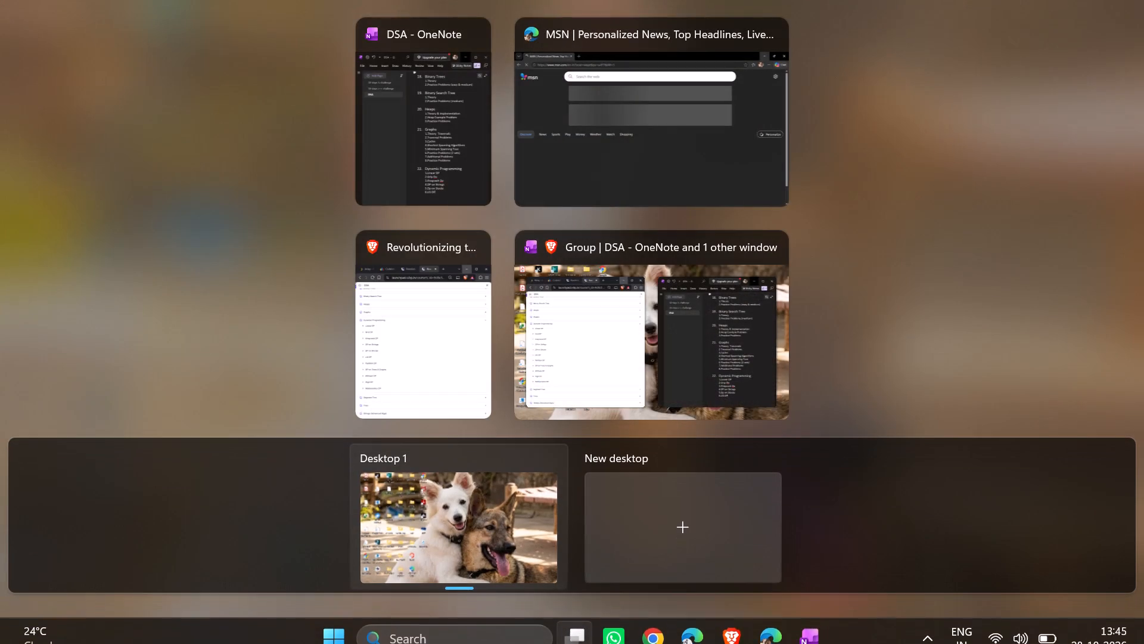
pyautogui.click(442, 65)
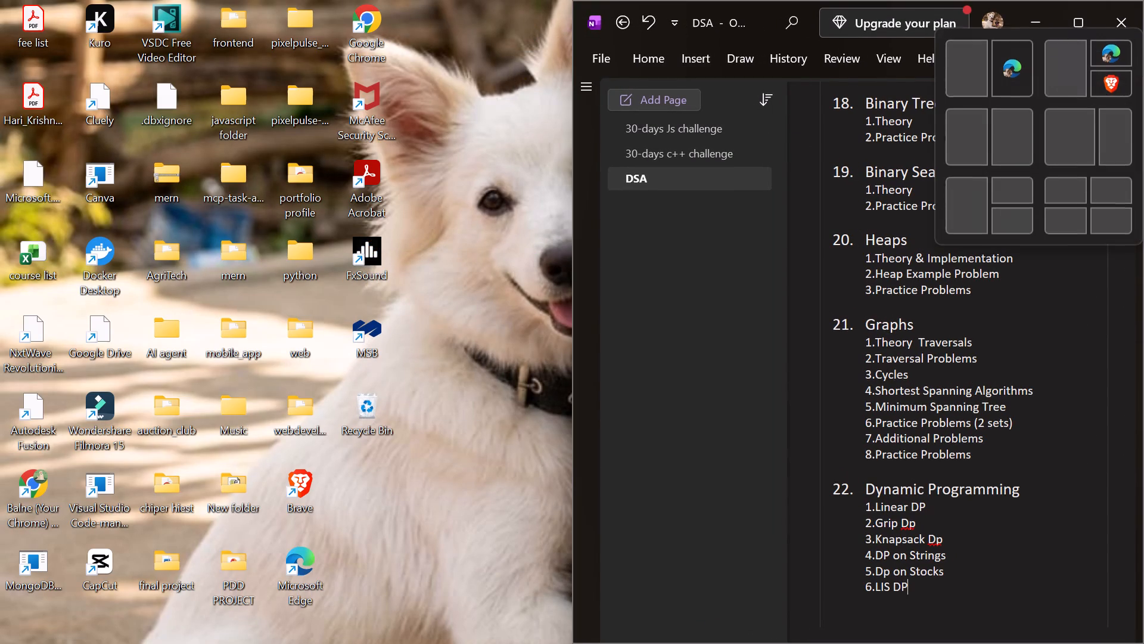
pyautogui.click(960, 62)
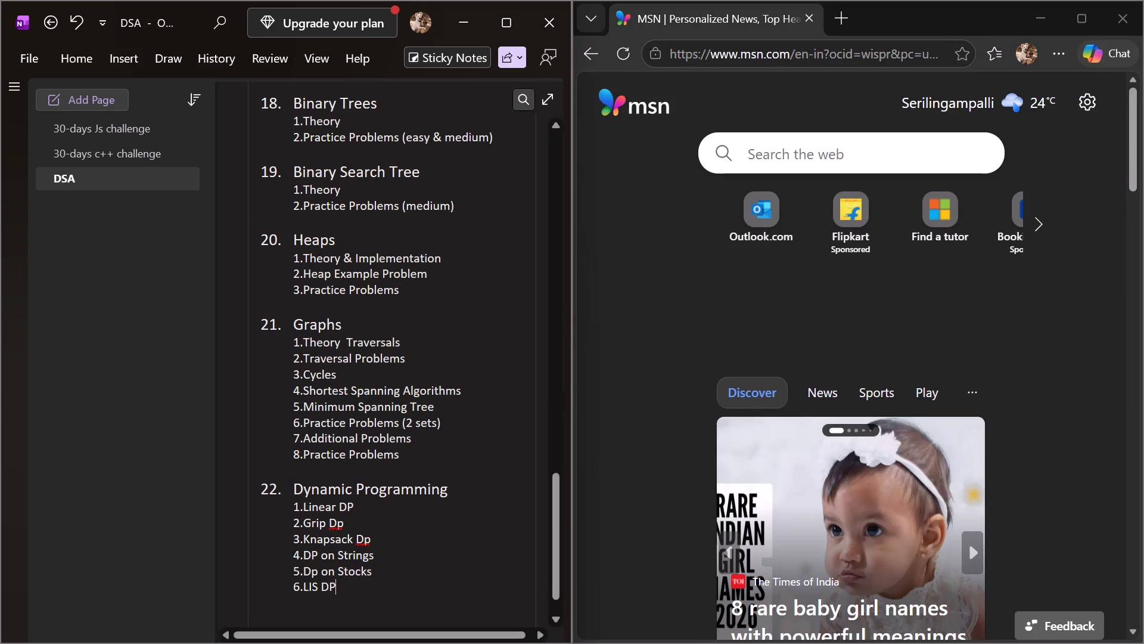
pyautogui.click(804, 17)
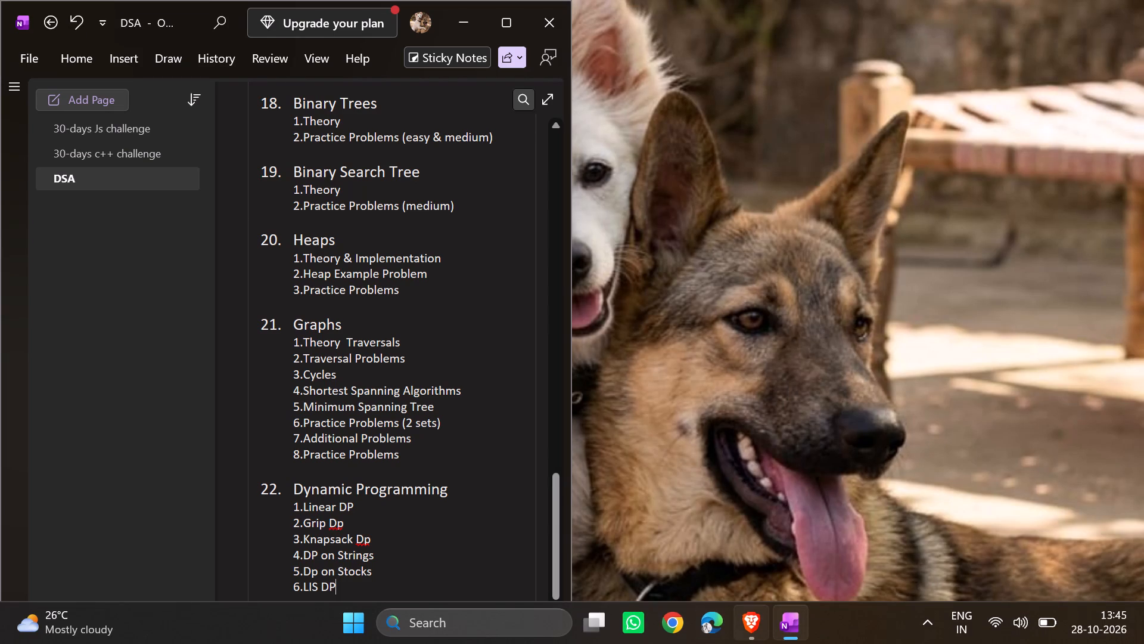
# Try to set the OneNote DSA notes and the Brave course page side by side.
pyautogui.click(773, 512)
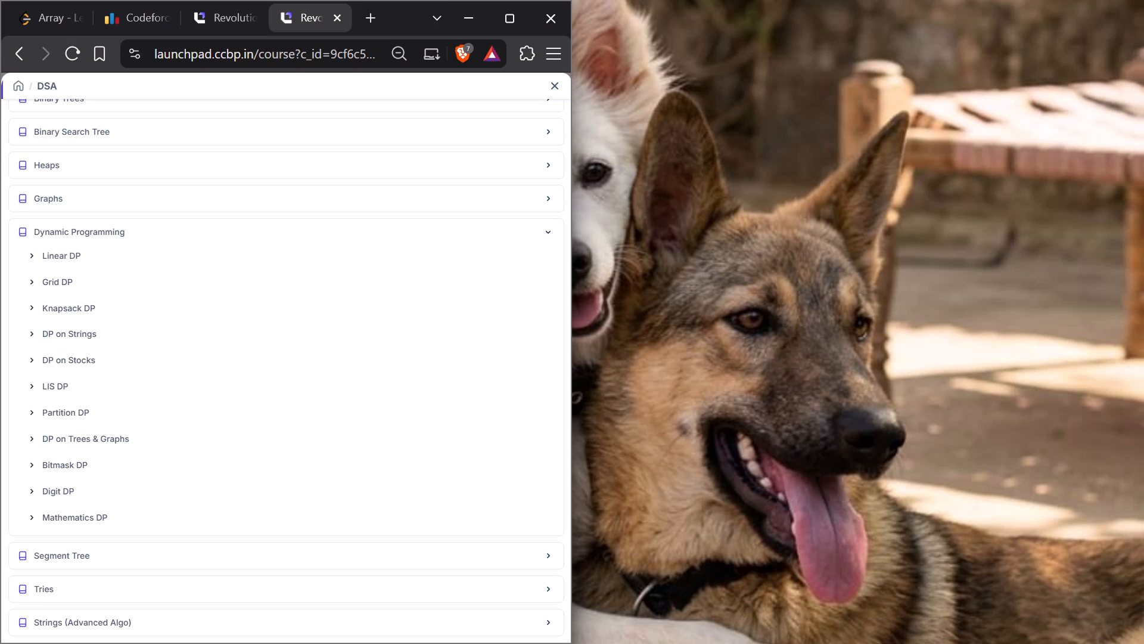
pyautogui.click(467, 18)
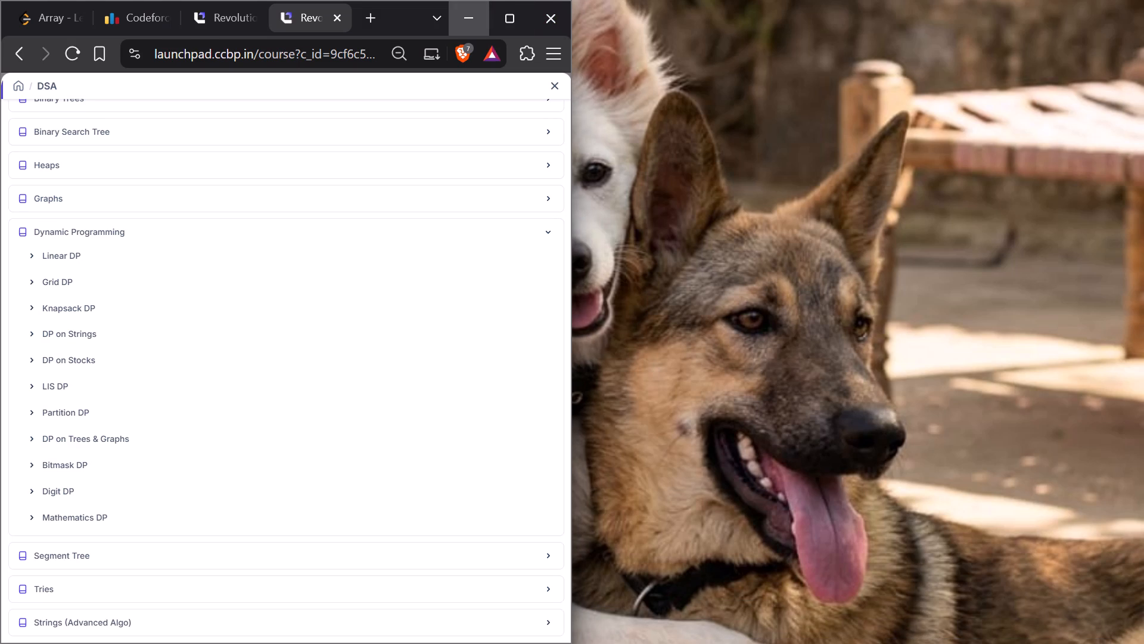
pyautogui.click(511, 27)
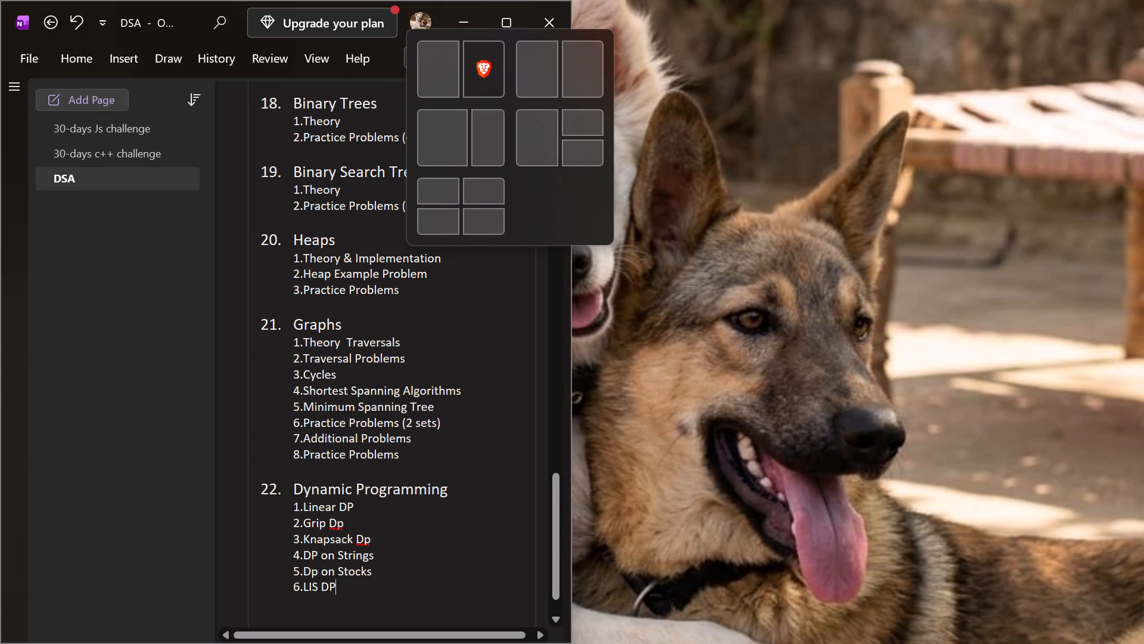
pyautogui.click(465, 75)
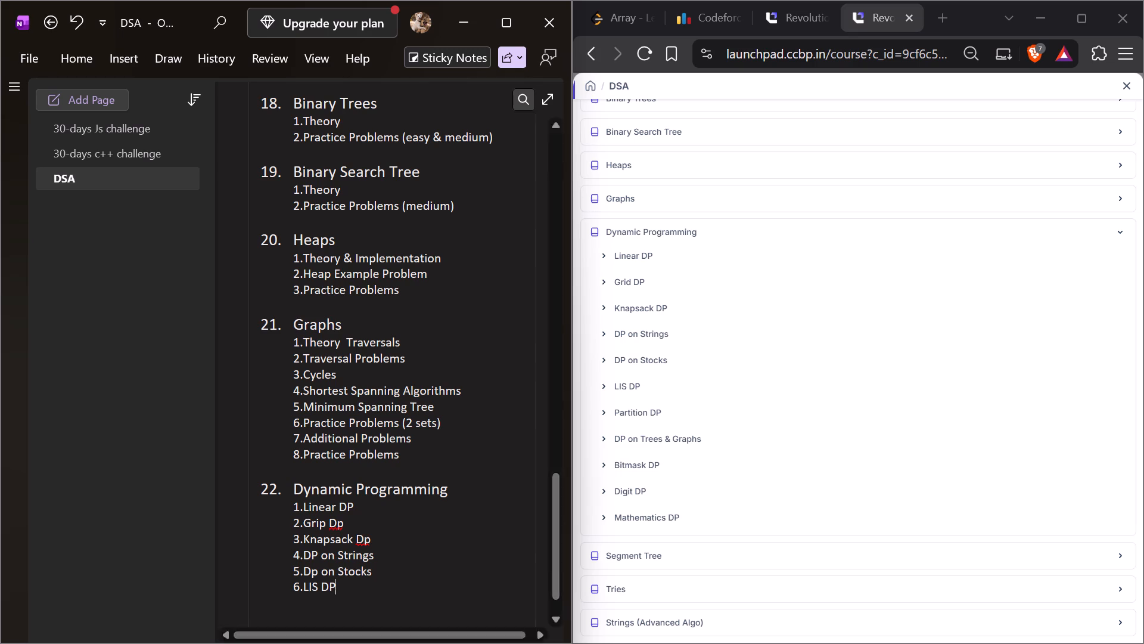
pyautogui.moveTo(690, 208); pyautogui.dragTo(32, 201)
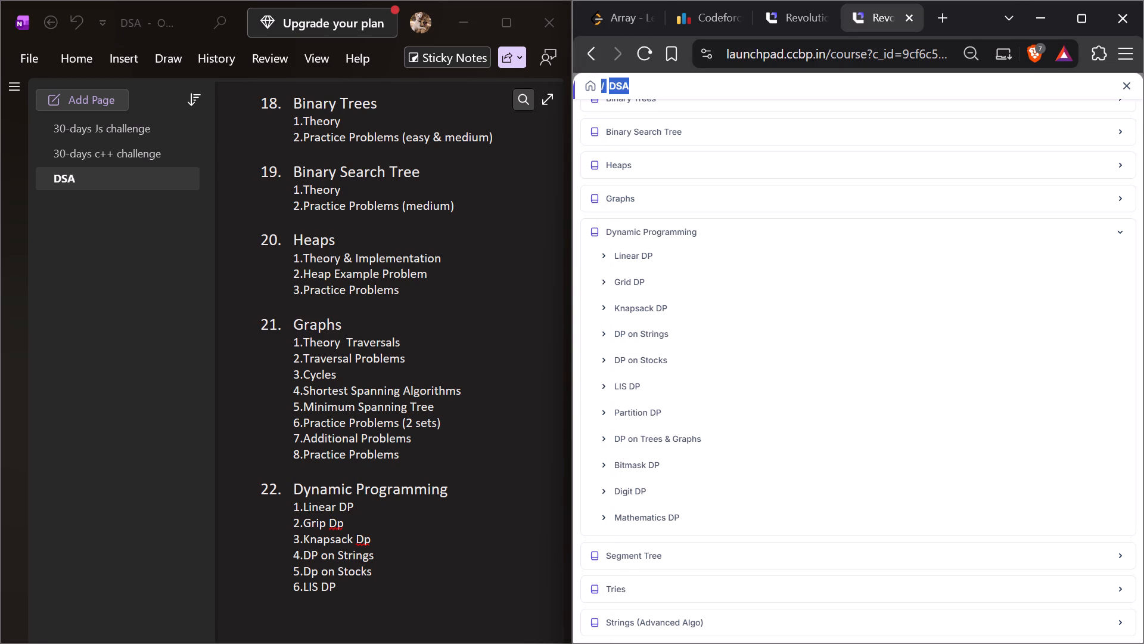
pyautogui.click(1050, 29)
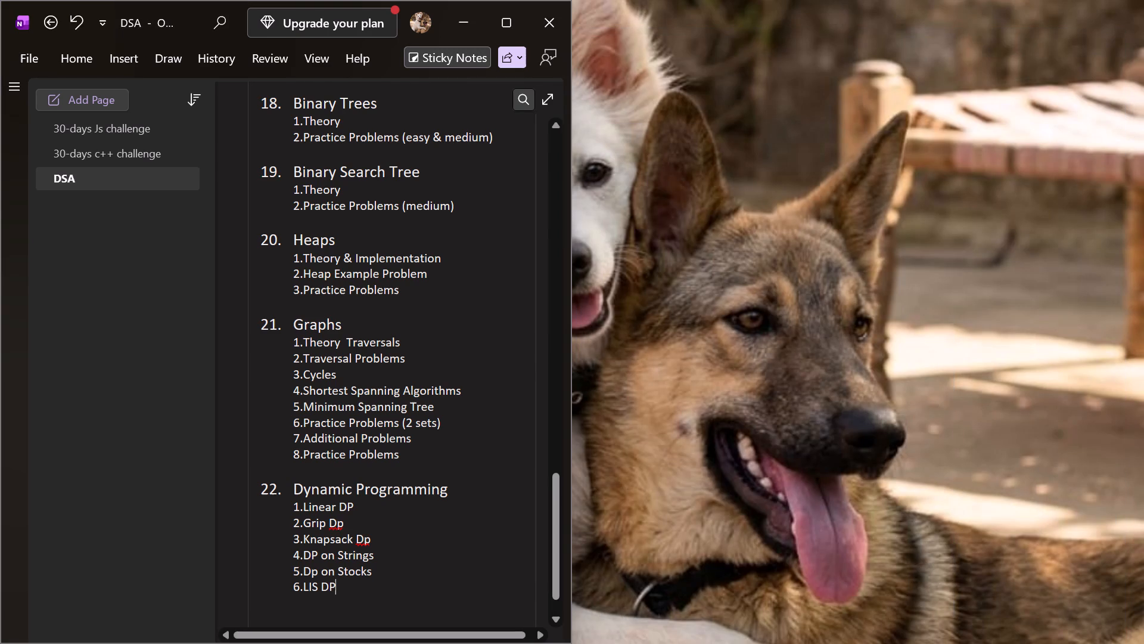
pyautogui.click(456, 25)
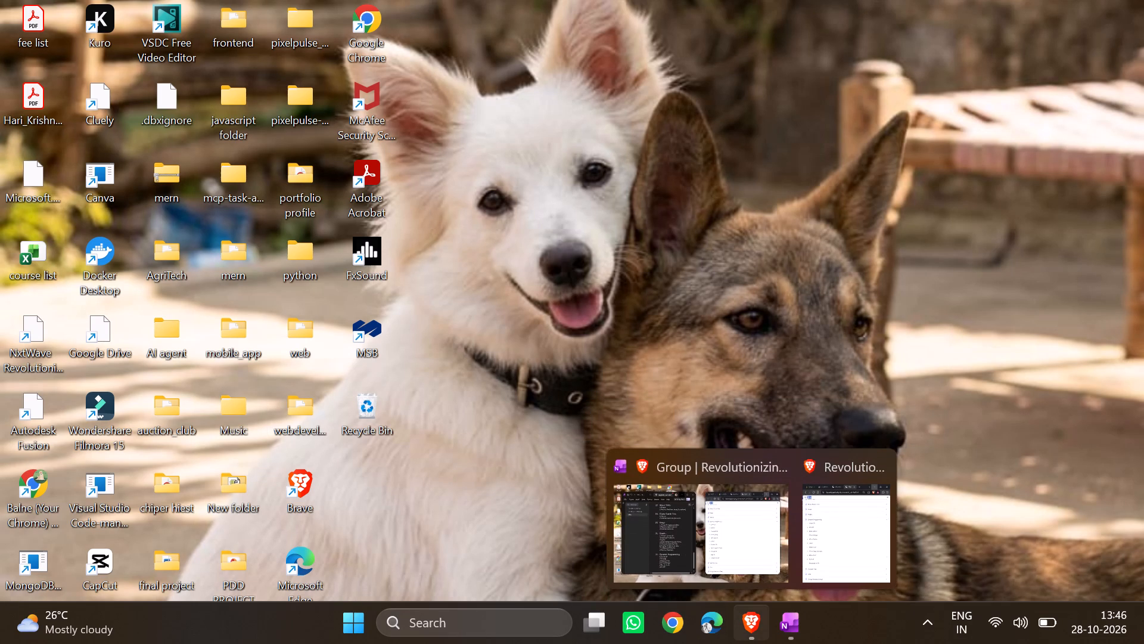
# Place the Brave DSA course page on the left half of the screen and the OneNote DSA notes on the right half.
pyautogui.click(841, 531)
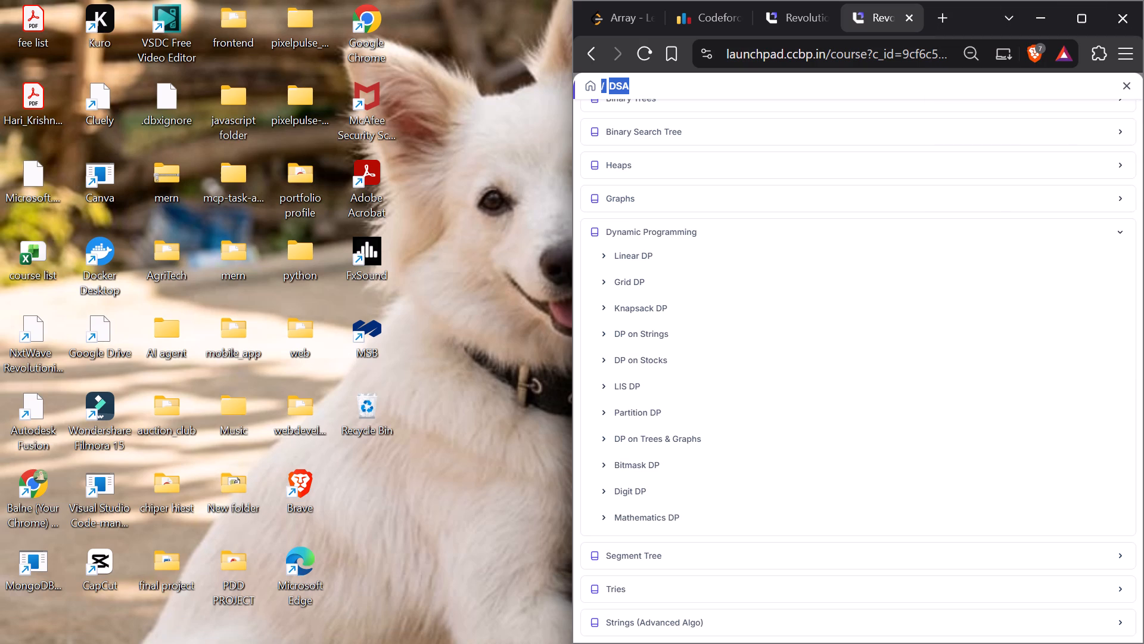
pyautogui.moveTo(966, 17); pyautogui.dragTo(330, 3)
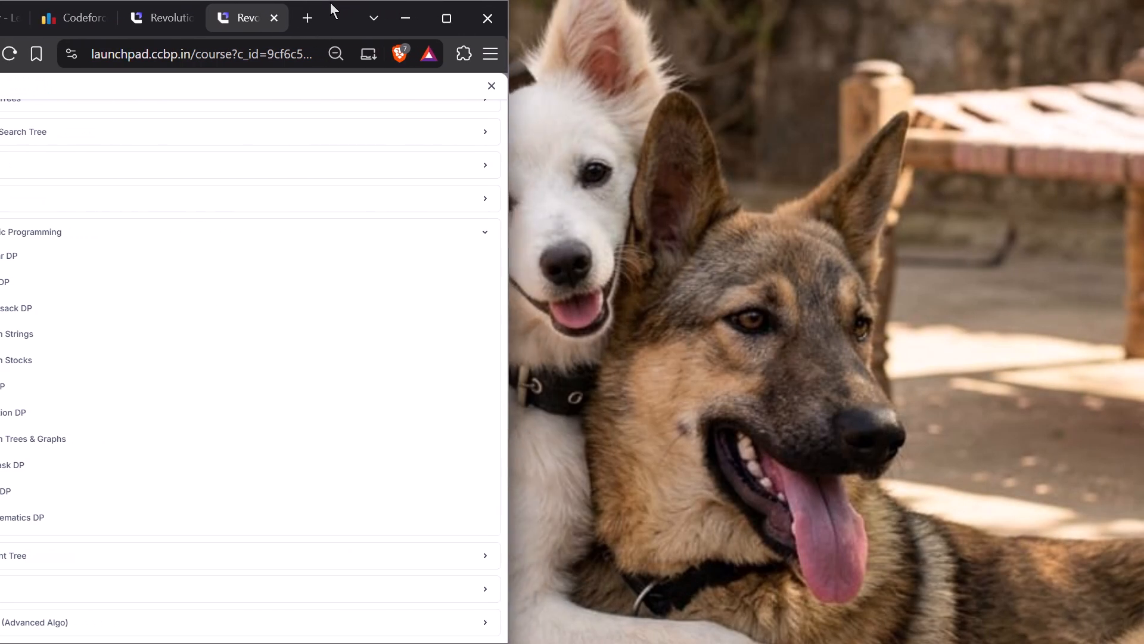
pyautogui.moveTo(330, 3); pyautogui.dragTo(394, 8)
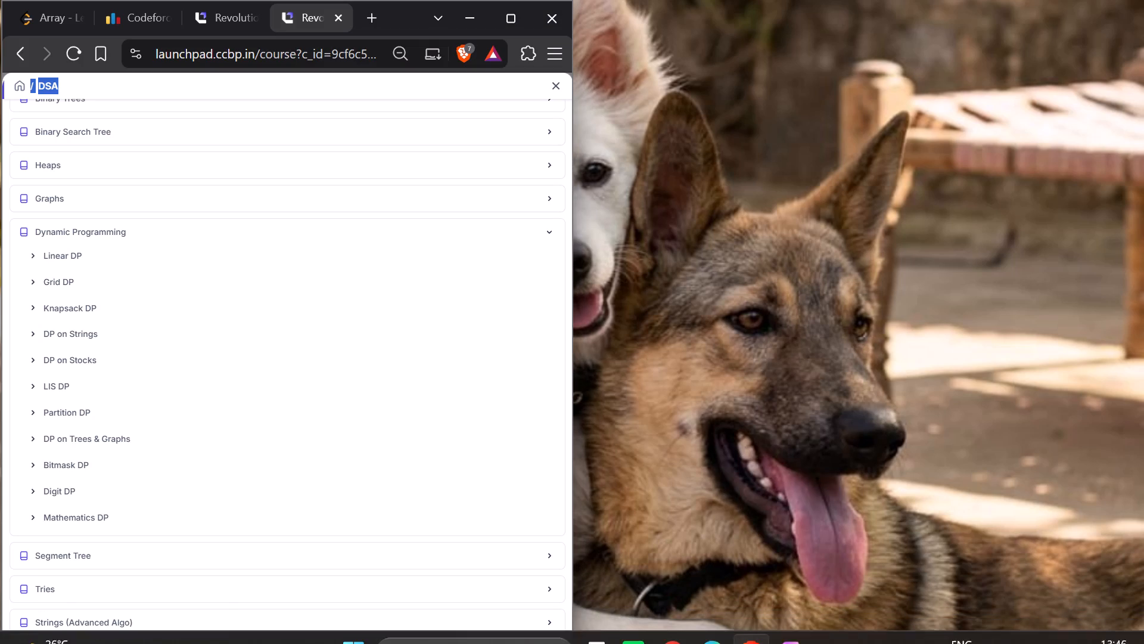
pyautogui.click(777, 618)
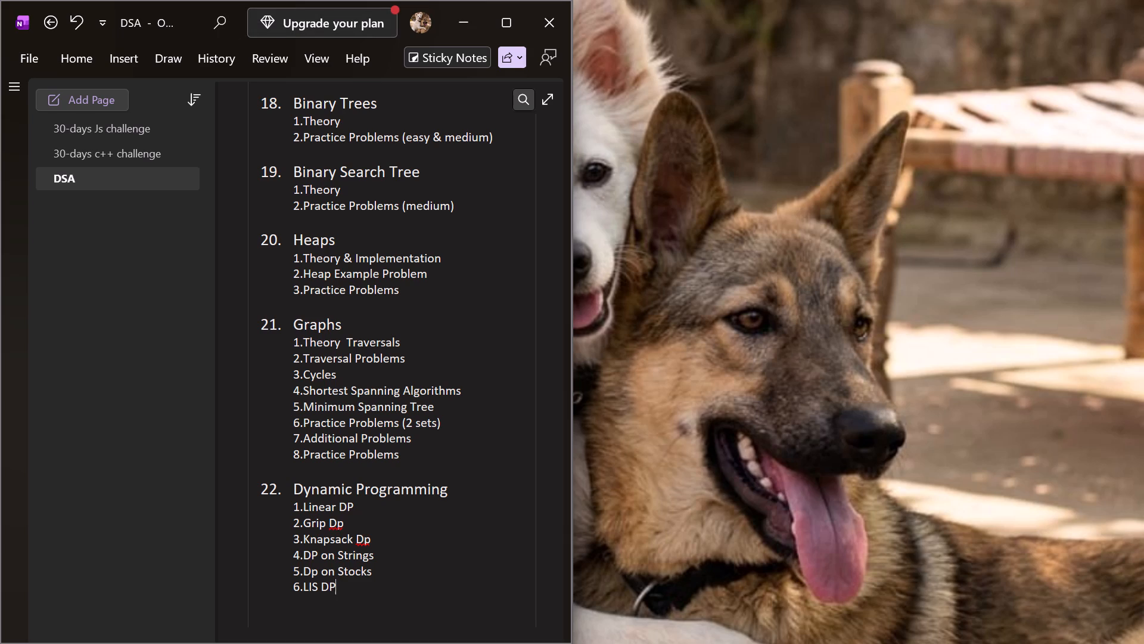
pyautogui.moveTo(182, 13); pyautogui.dragTo(800, 0)
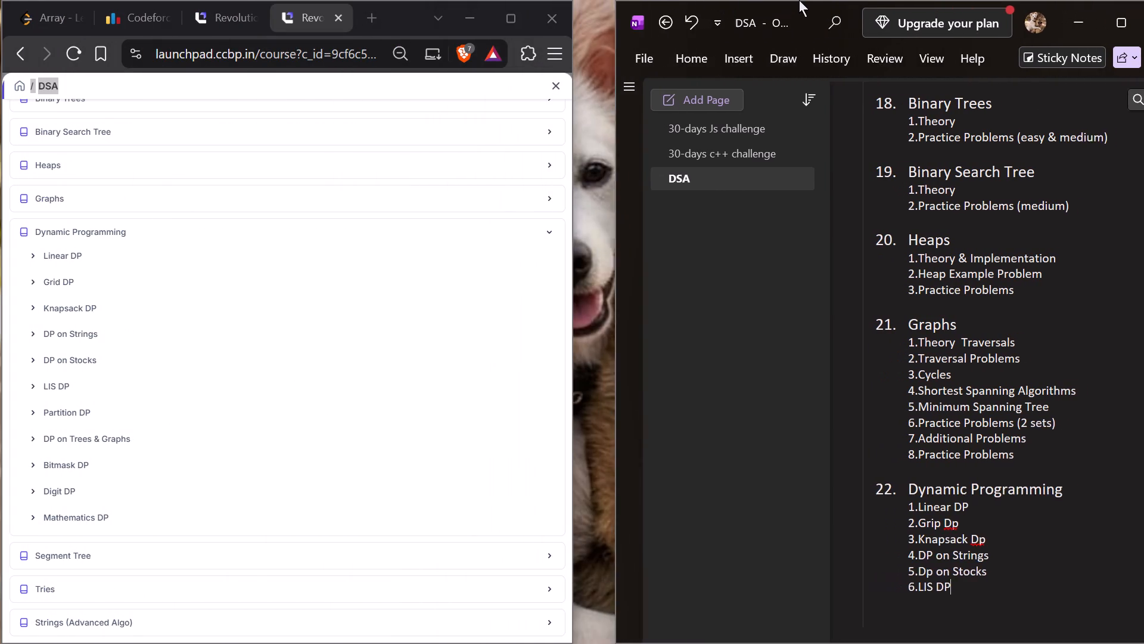
pyautogui.moveTo(800, 0); pyautogui.dragTo(759, 0)
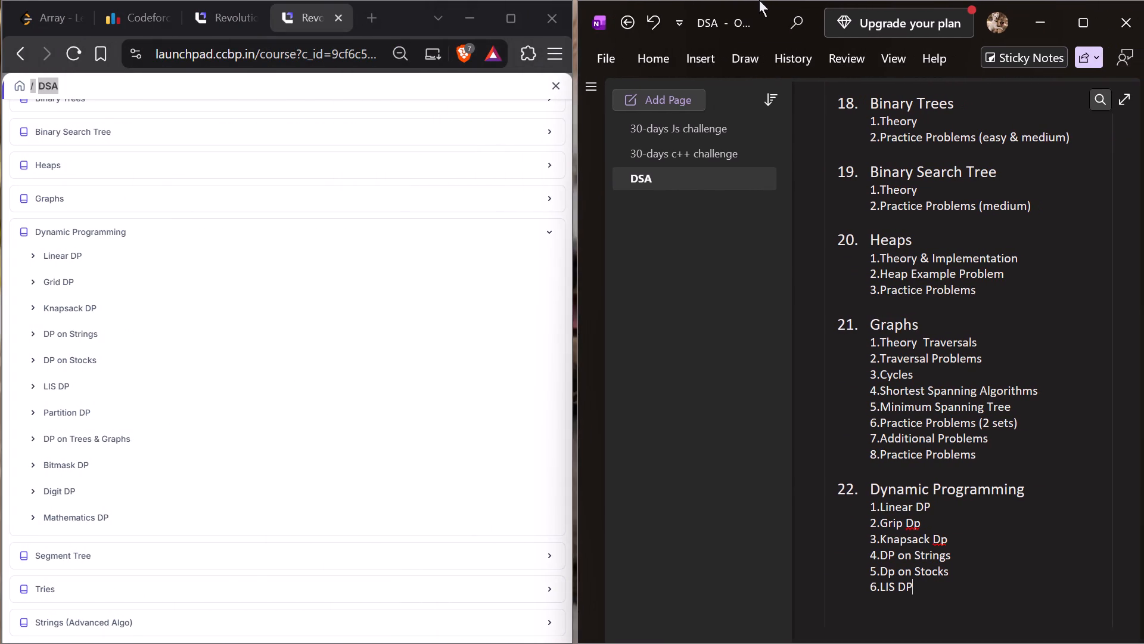
pyautogui.moveTo(759, 0); pyautogui.dragTo(757, 0)
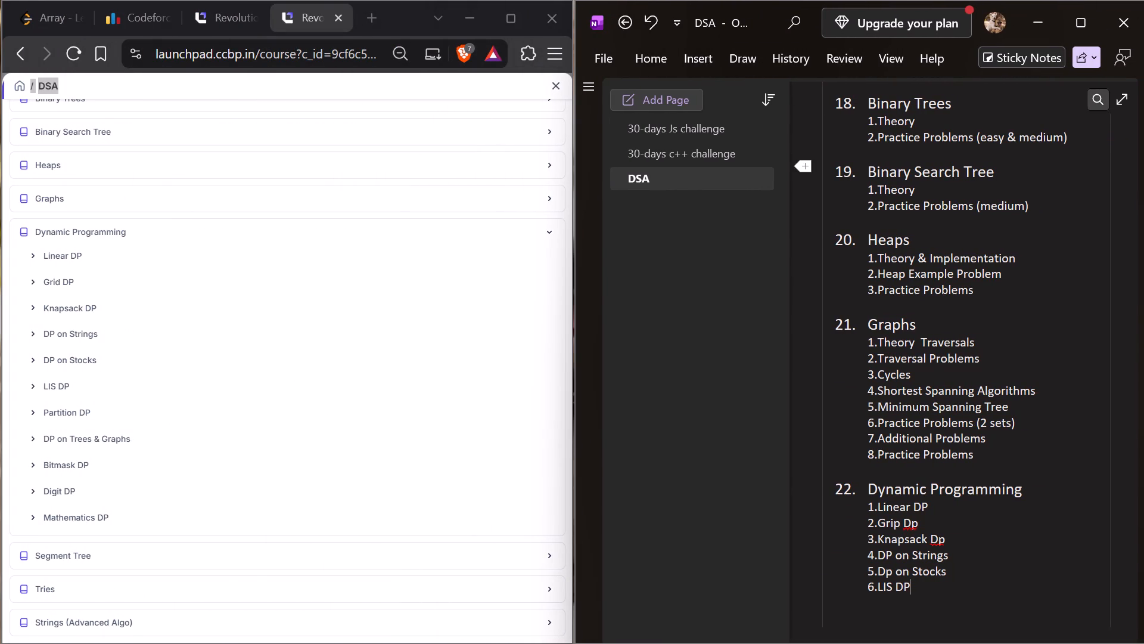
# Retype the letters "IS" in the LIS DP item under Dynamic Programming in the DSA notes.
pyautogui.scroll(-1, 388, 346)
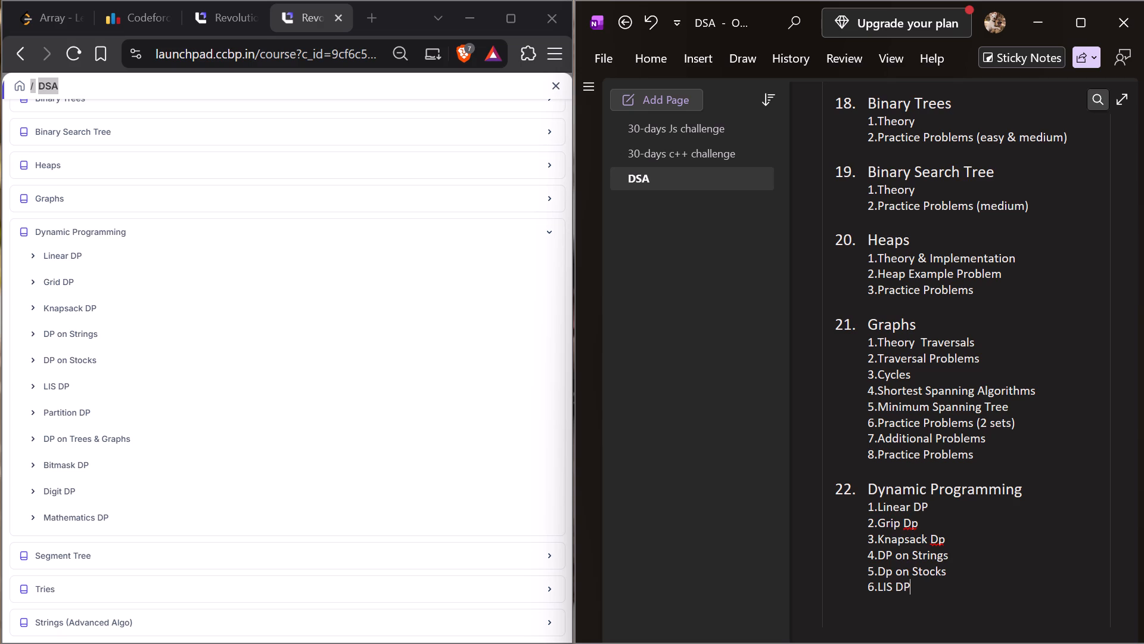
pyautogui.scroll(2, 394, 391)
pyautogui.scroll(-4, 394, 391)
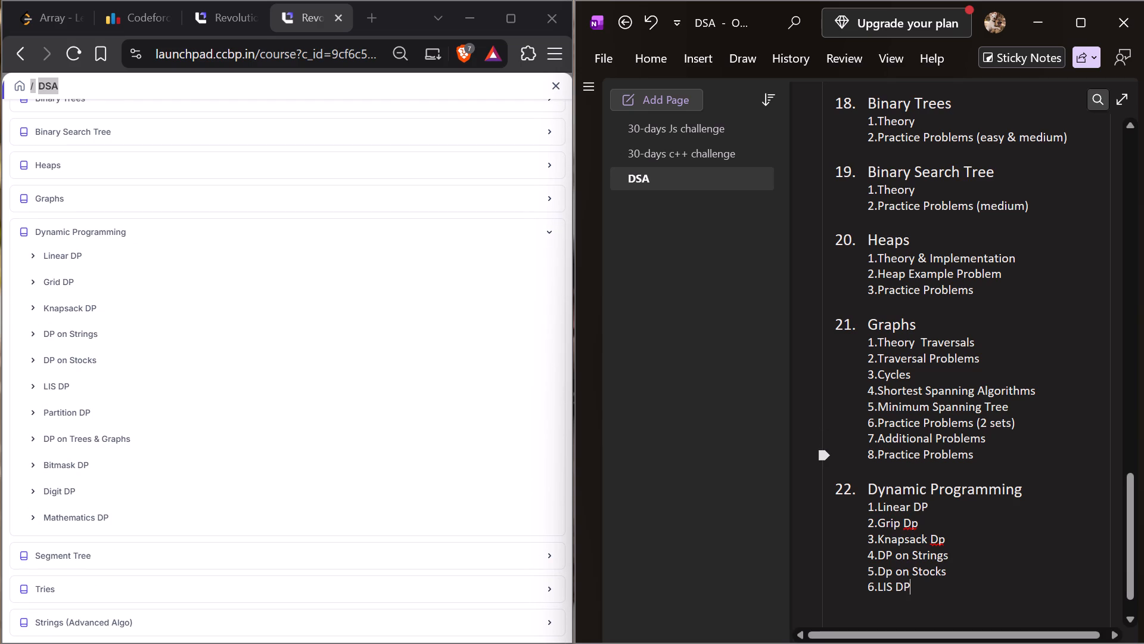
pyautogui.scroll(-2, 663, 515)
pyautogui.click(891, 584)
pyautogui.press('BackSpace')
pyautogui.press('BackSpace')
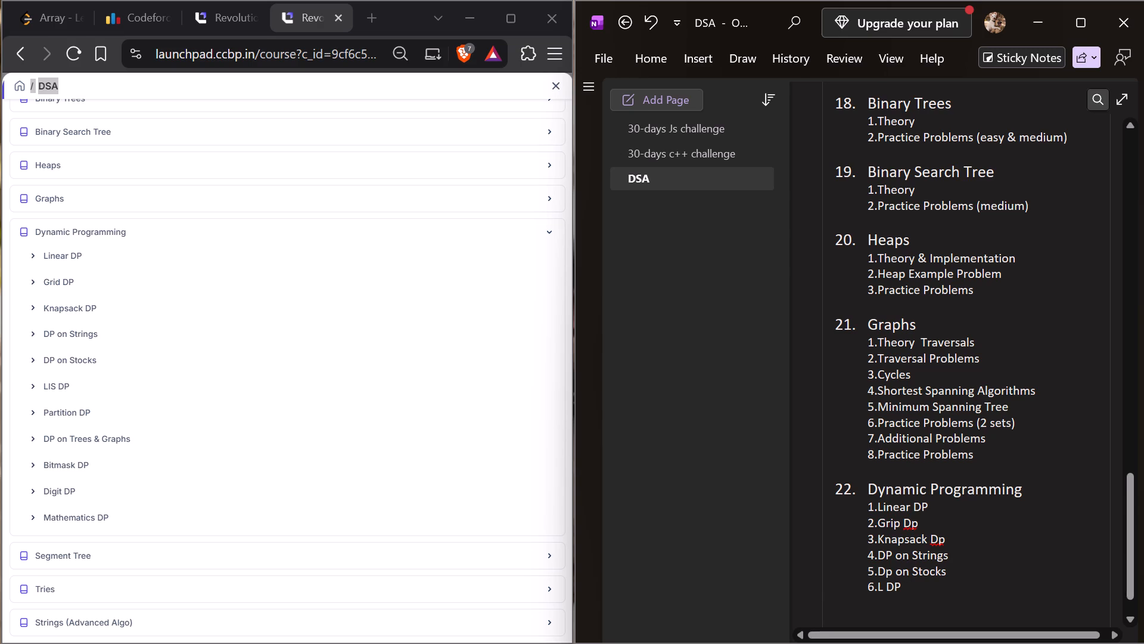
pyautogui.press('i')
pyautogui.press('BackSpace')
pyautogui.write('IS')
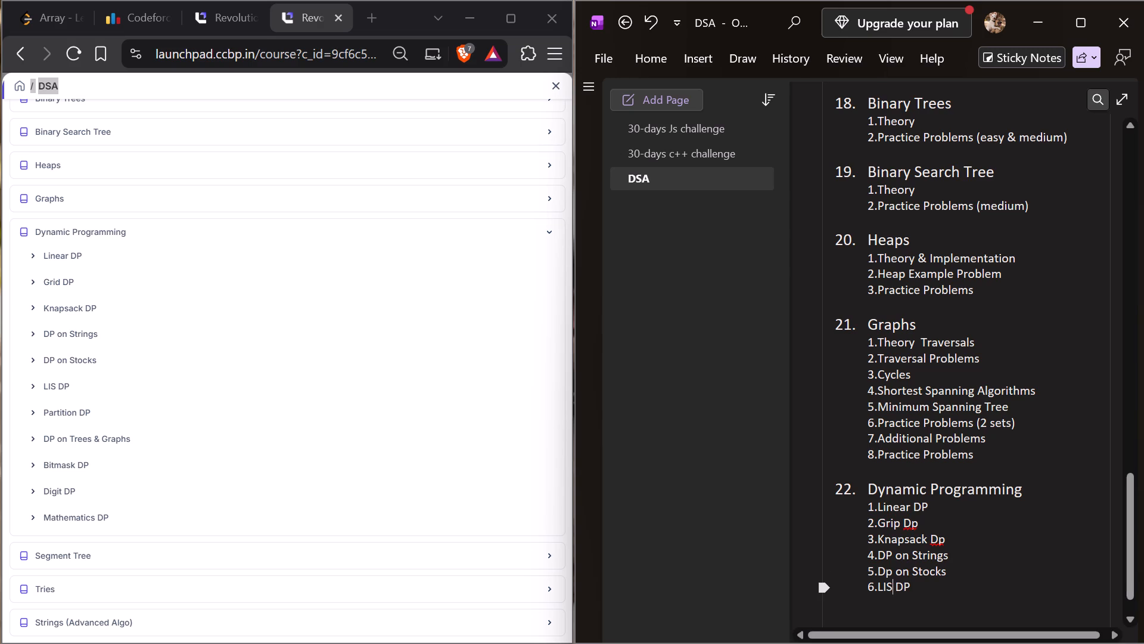
# Add the item "7.Partition DP" below LIS DP in the Dynamic Programming list.
pyautogui.click(913, 584)
pyautogui.press('Return')
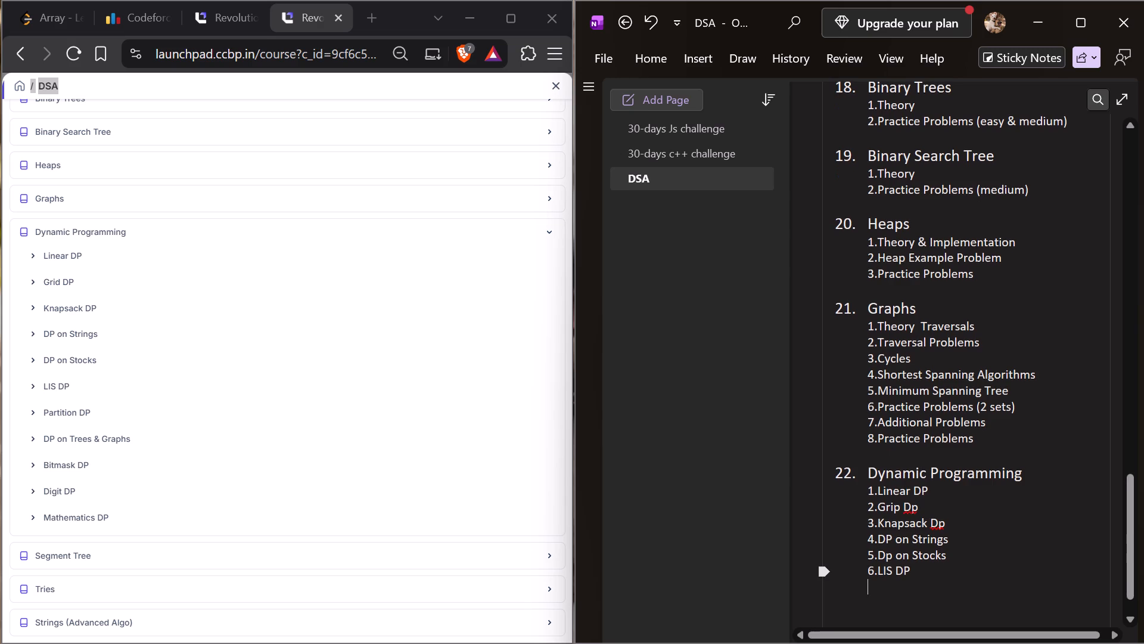
pyautogui.press('7')
pyautogui.press('.')
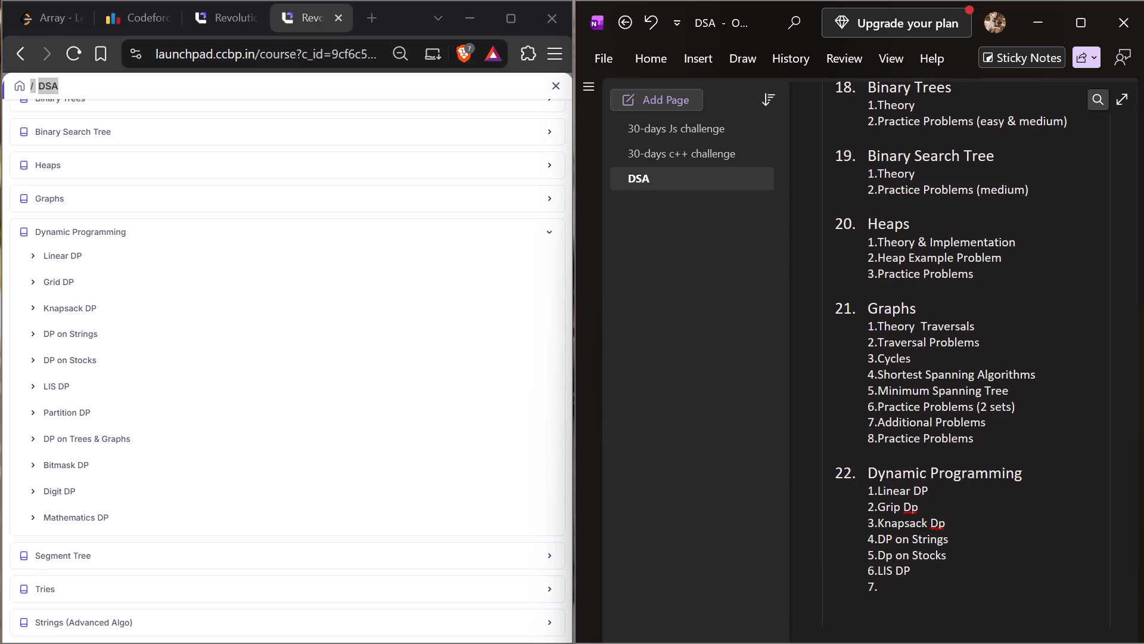
pyautogui.hotkey('shift', 'p')
pyautogui.write('artition')
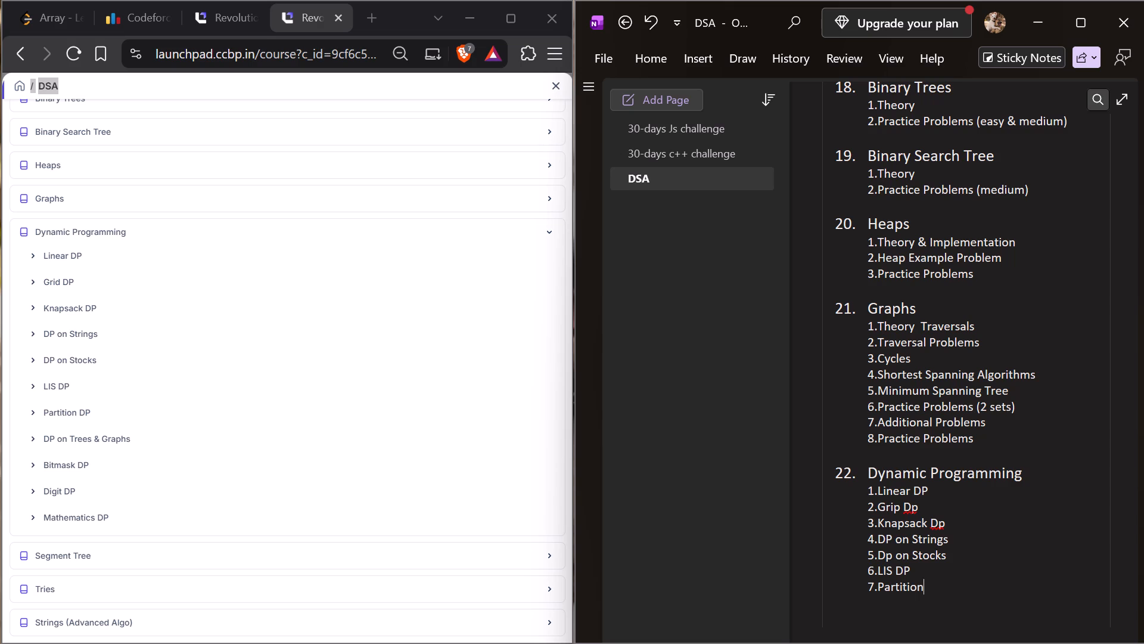
pyautogui.press('space')
pyautogui.write('Dp')
pyautogui.hotkey('shift', 'BackSpace')
pyautogui.hotkey('shift', 'p')
pyautogui.press('Return')
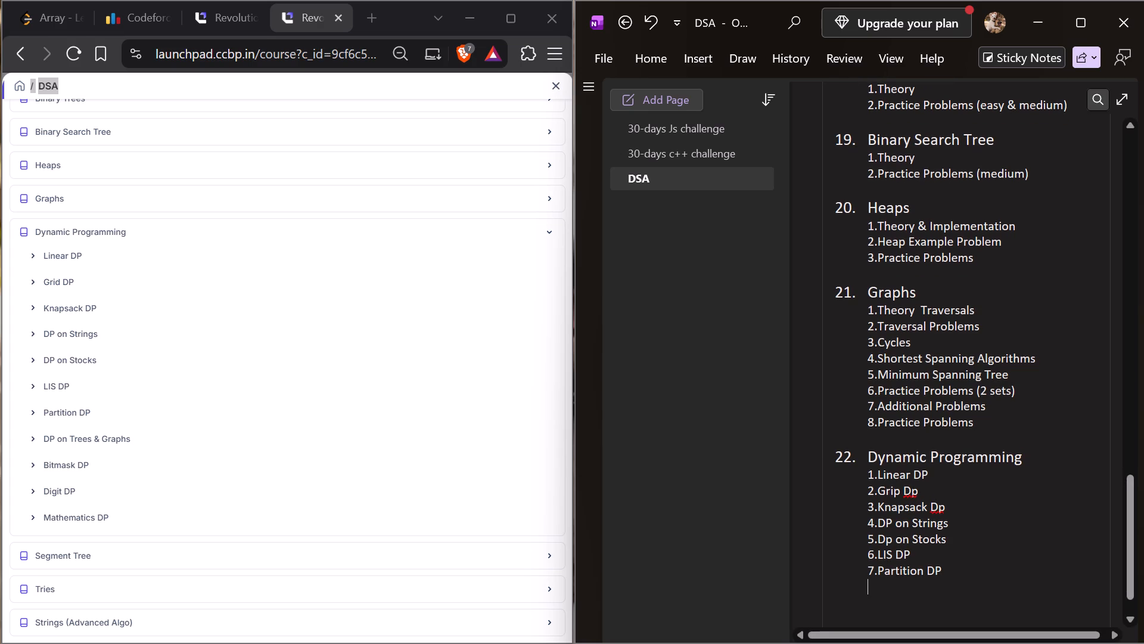
# Add the item "8.DP on Trees & Graphs" below Partition DP in the Dynamic Programming list.
pyautogui.write('8.')
pyautogui.hotkey('shift', 'c')
pyautogui.press('BackSpace')
pyautogui.write('DP on the')
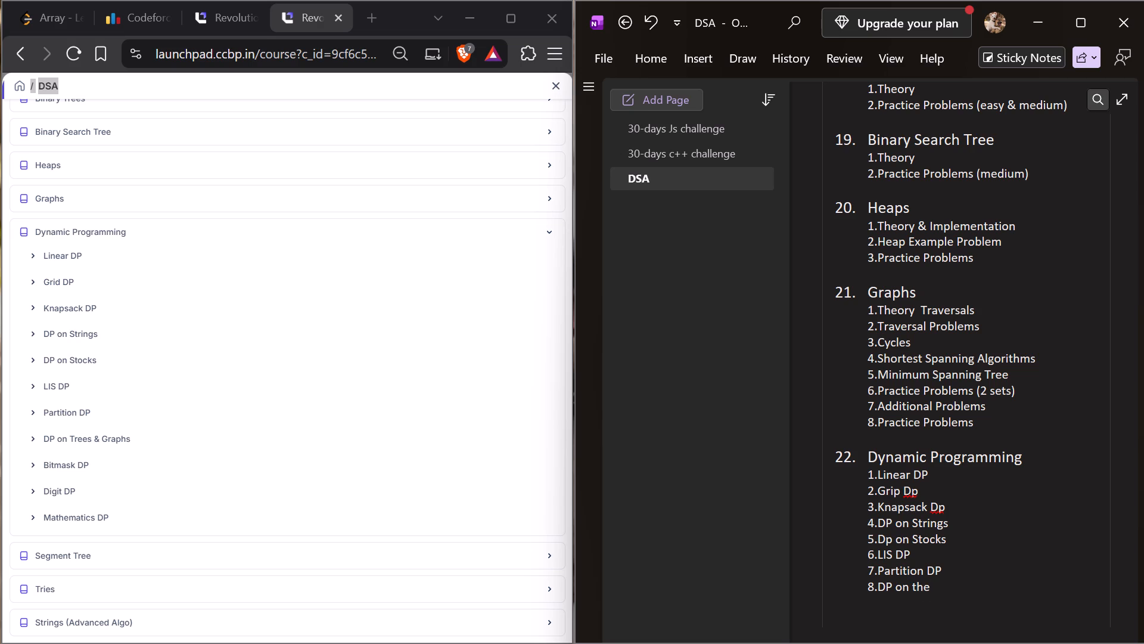
pyautogui.press('space')
pyautogui.press('BackSpace')
pyautogui.press('BackSpace')
pyautogui.press('BackSpace')
pyautogui.press('BackSpace')
pyautogui.write('Trees')
pyautogui.press('space')
pyautogui.write('& Graphs')
pyautogui.press('Return')
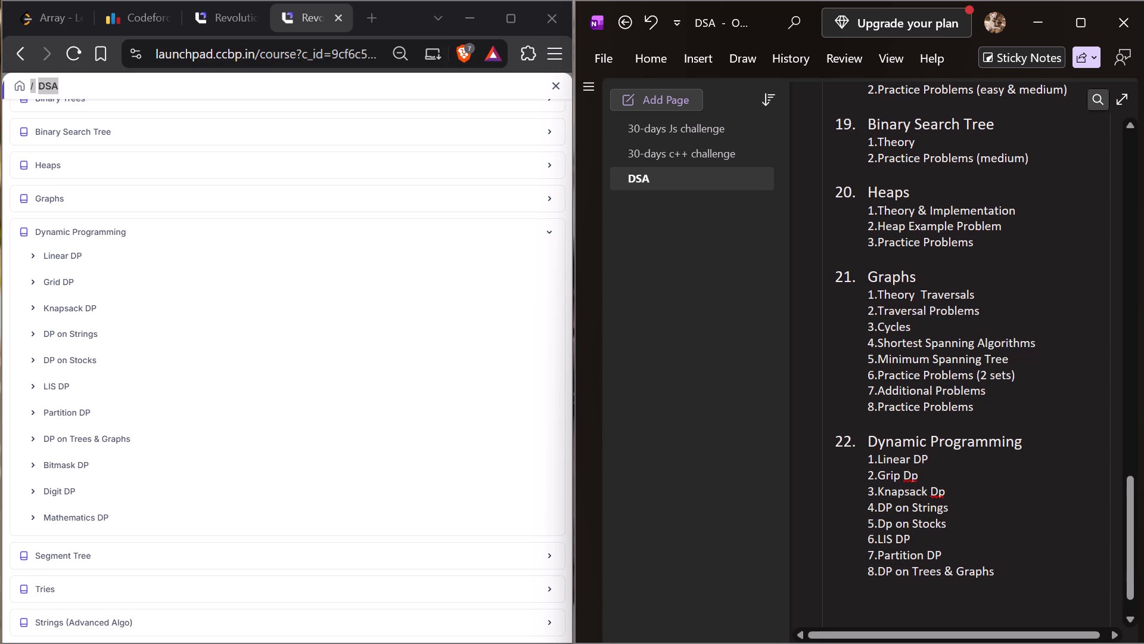
# Add the item "9.Bitmask DP" below DP on Trees & Graphs in the Dynamic Programming list.
pyautogui.write('9.')
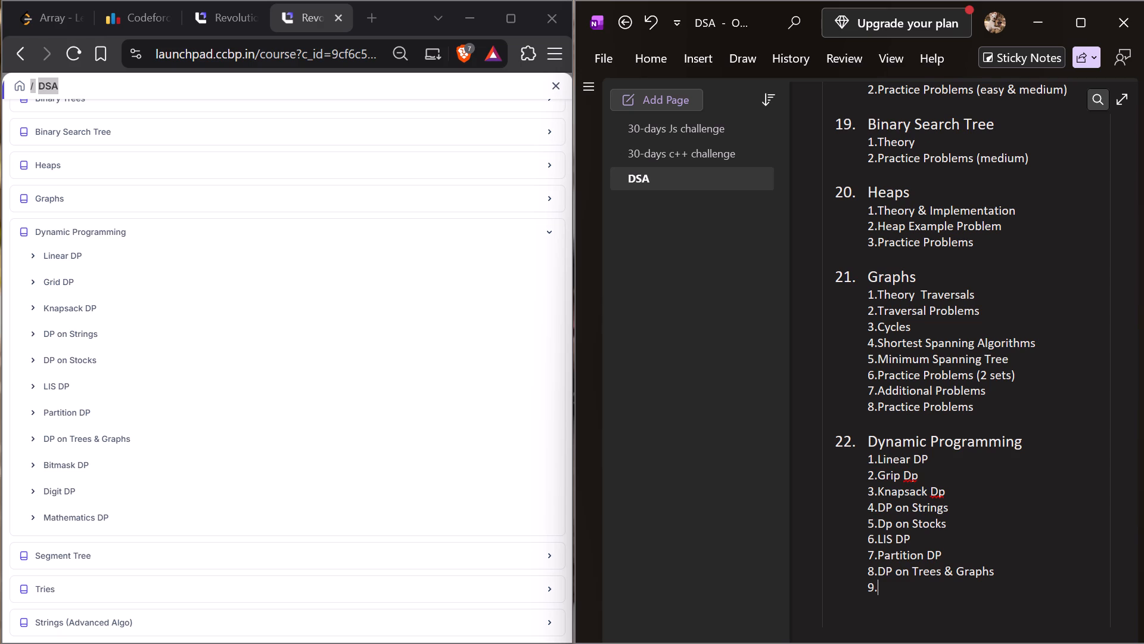
pyautogui.write('it')
pyautogui.write('mask DP')
pyautogui.press('Return')
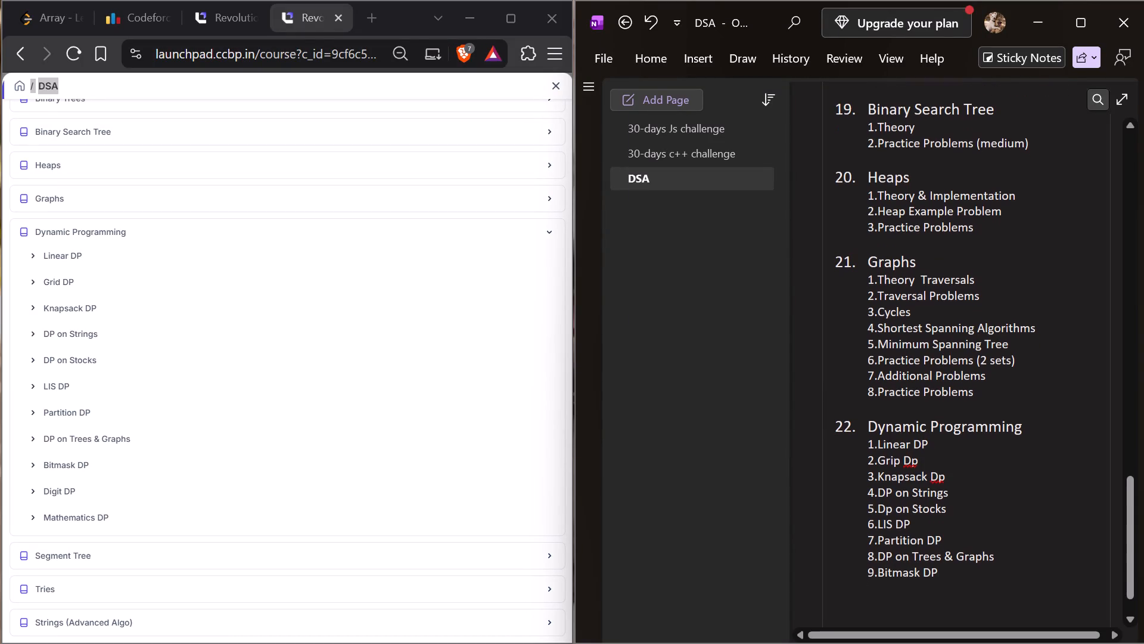
# Start the next Dynamic Programming list item with the number "10." below Bitmask DP.
pyautogui.write('10.')
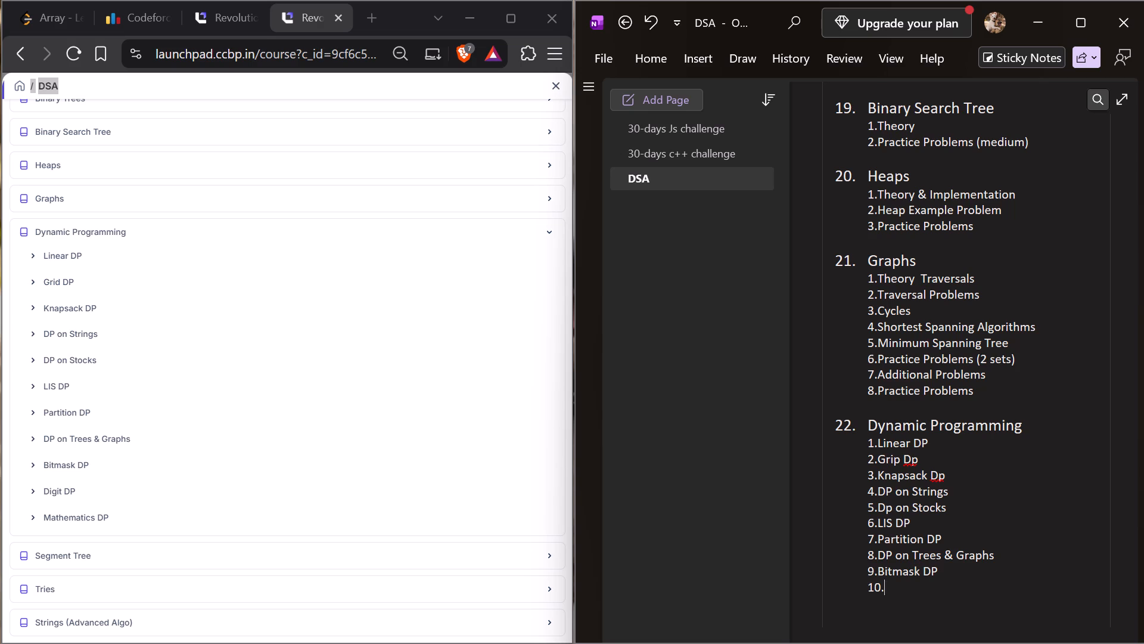
pyautogui.press('Left')
pyautogui.press('Right')
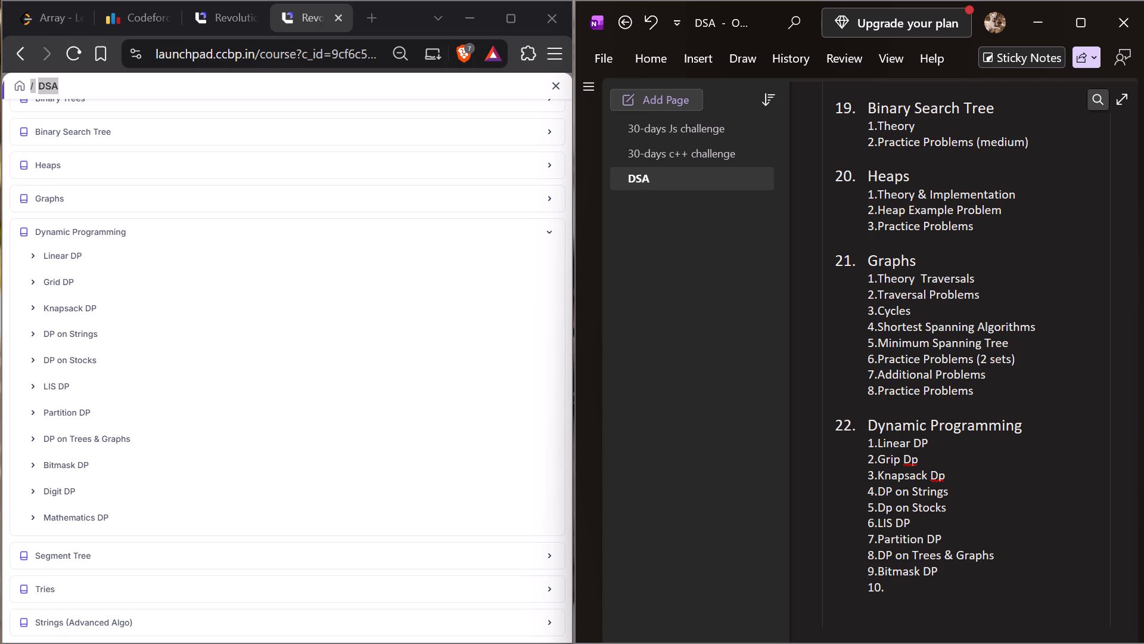
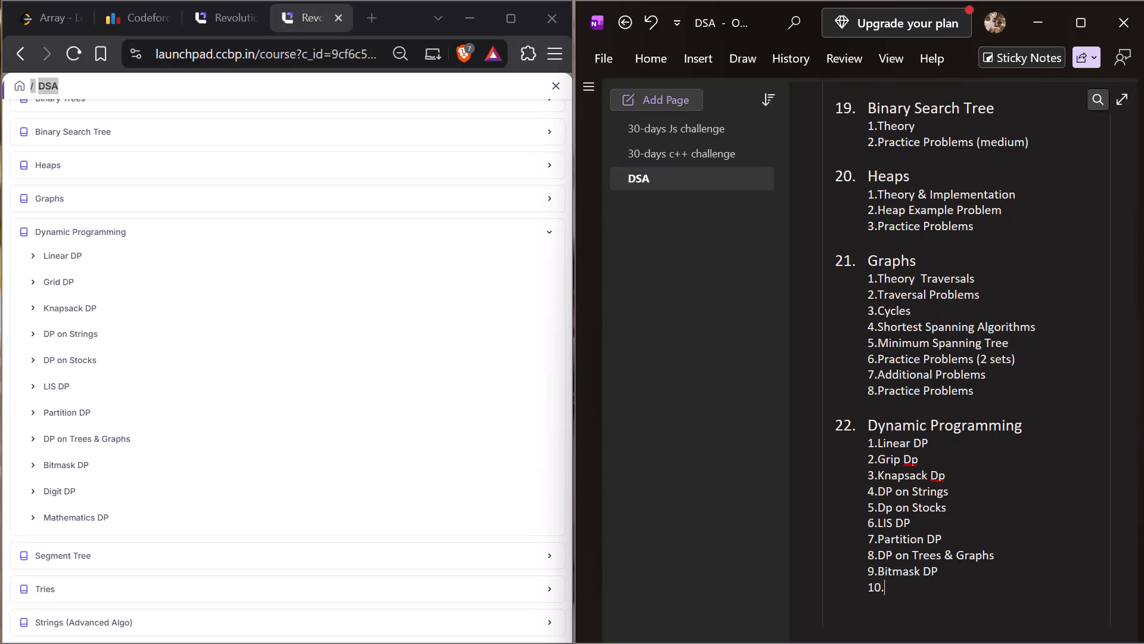
# Complete item 10 of the Dynamic Programming list with the text "Digit DP".
pyautogui.write('Digit')
pyautogui.press('space')
pyautogui.write('DP')
pyautogui.press('Return')
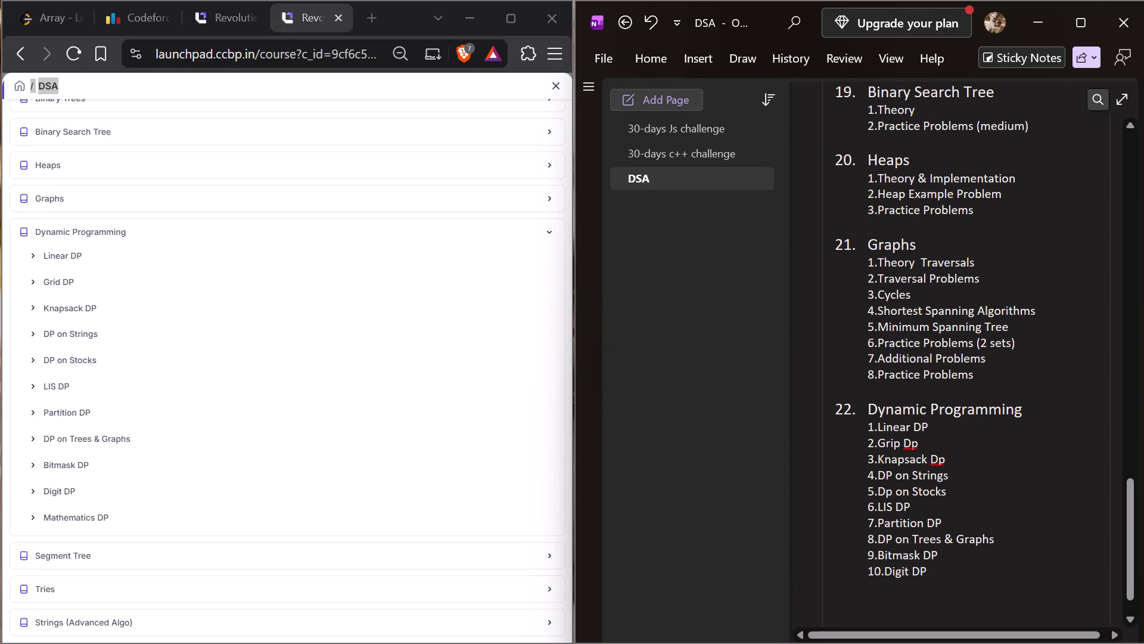
# Add the item "11.Mathematics DP" below Digit DP in the Dynamic Programming list.
pyautogui.write('11')
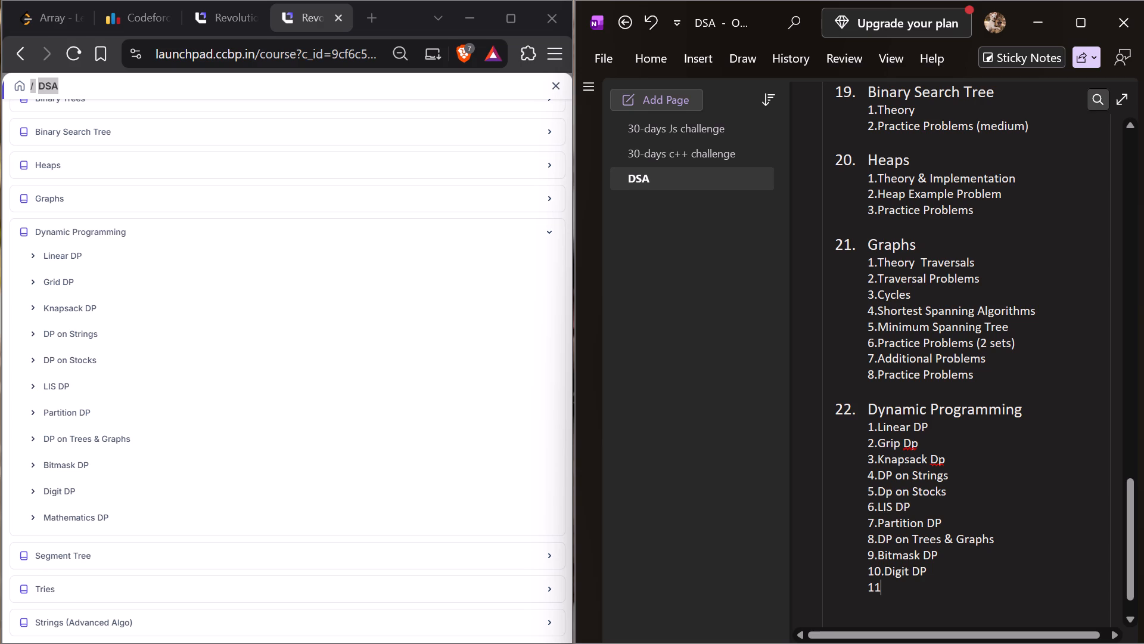
pyautogui.press('.')
pyautogui.write('Mathematics')
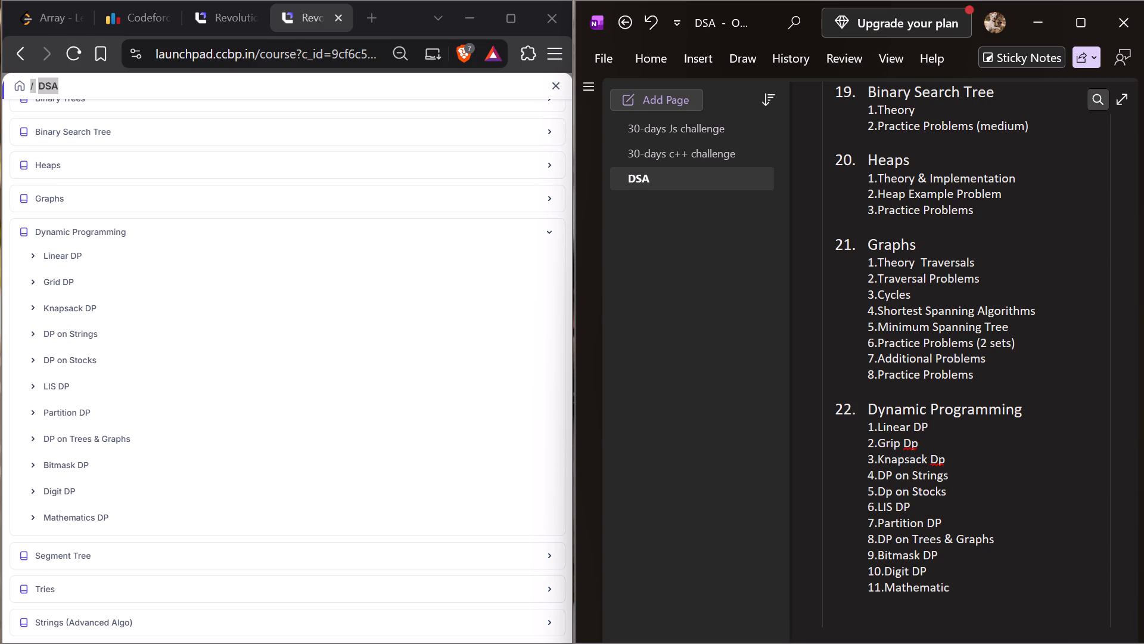
pyautogui.press('space')
pyautogui.write('DP')
# Start a new outdented heading numbered "23." below the Dynamic Programming list, leaving a blank line, and set its font size to 14.
pyautogui.scroll(-6, 75, 504)
pyautogui.press('Return')
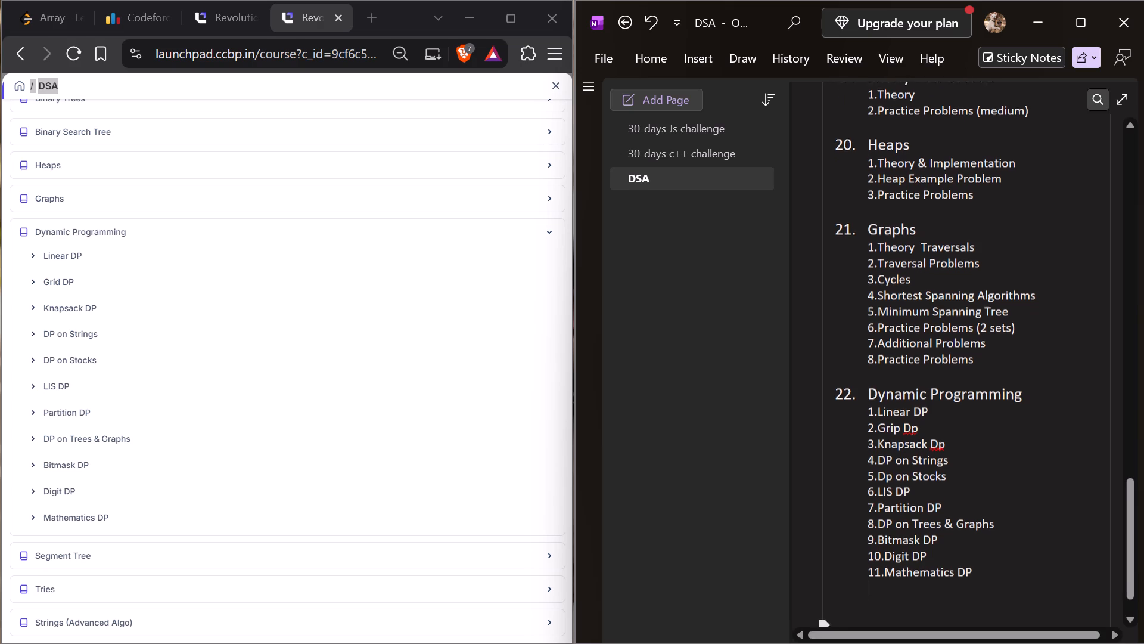
pyautogui.press('Return')
pyautogui.press('BackSpace')
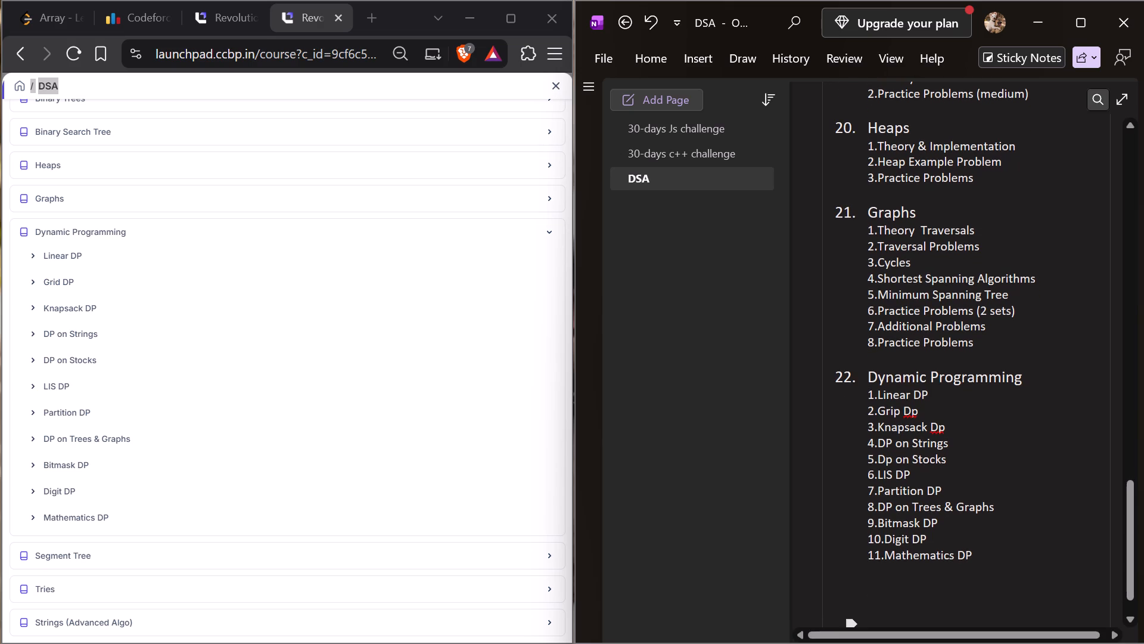
pyautogui.write('23')
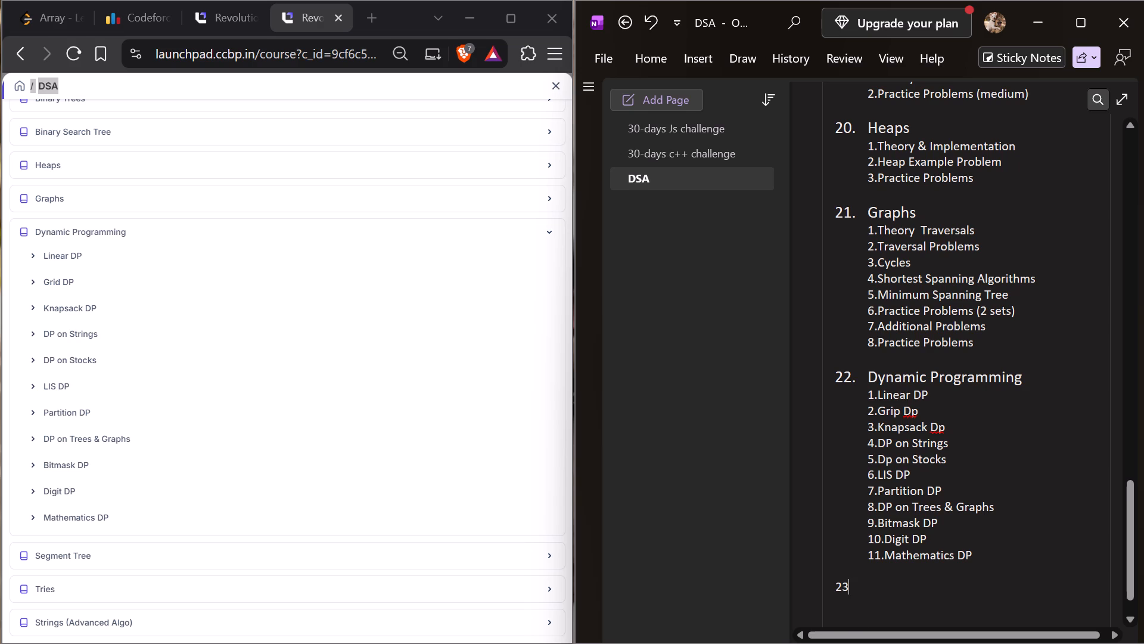
pyautogui.press('.')
pyautogui.moveTo(853, 587); pyautogui.dragTo(830, 589)
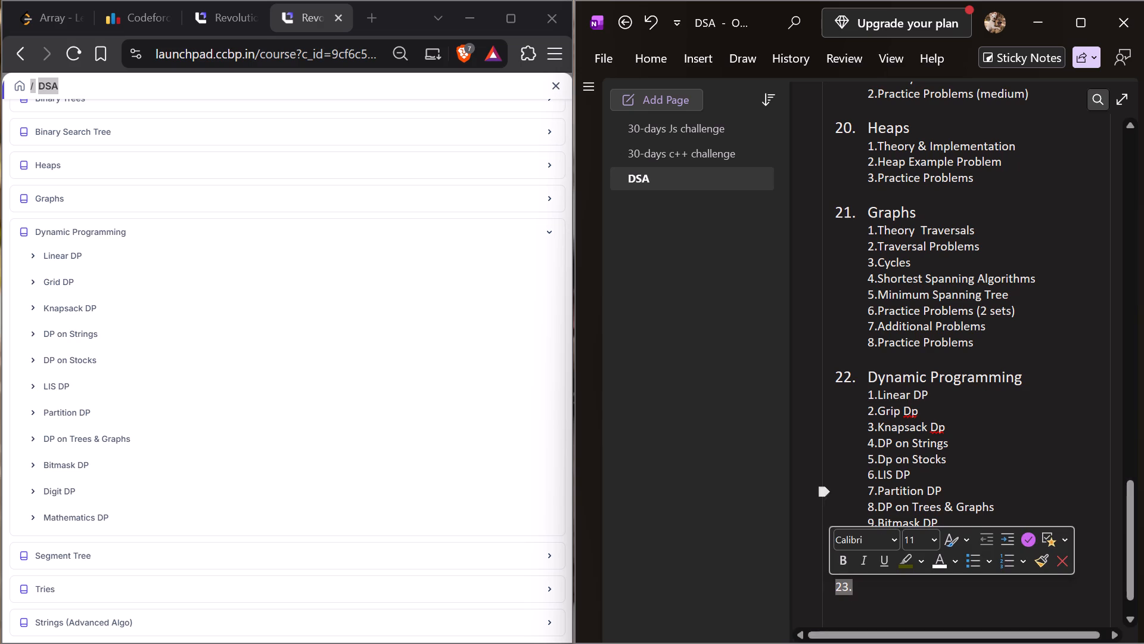
pyautogui.click(934, 542)
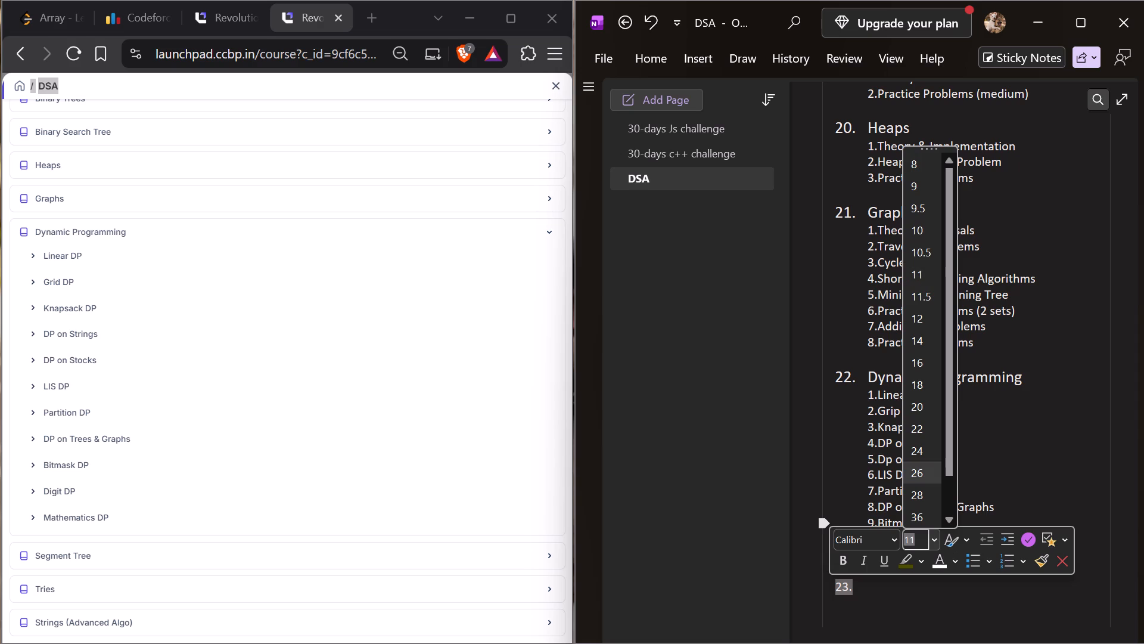
pyautogui.click(928, 342)
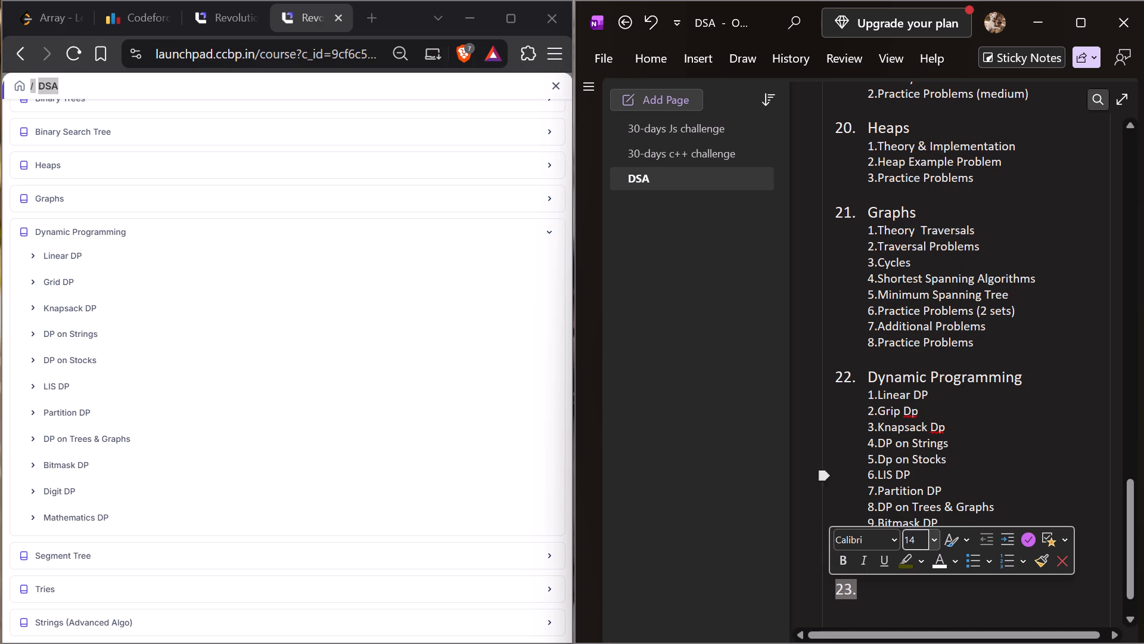
pyautogui.click(879, 592)
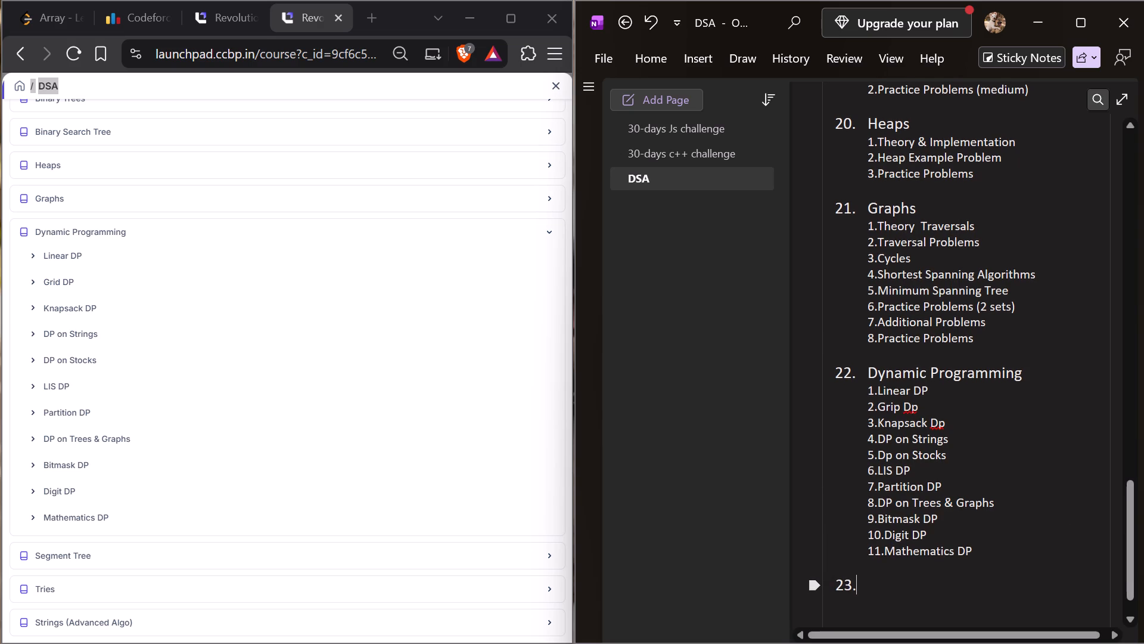
# Enter "Segment Tree" as the title of heading 23.
pyautogui.press('space')
pyautogui.scroll(-2, 267, 417)
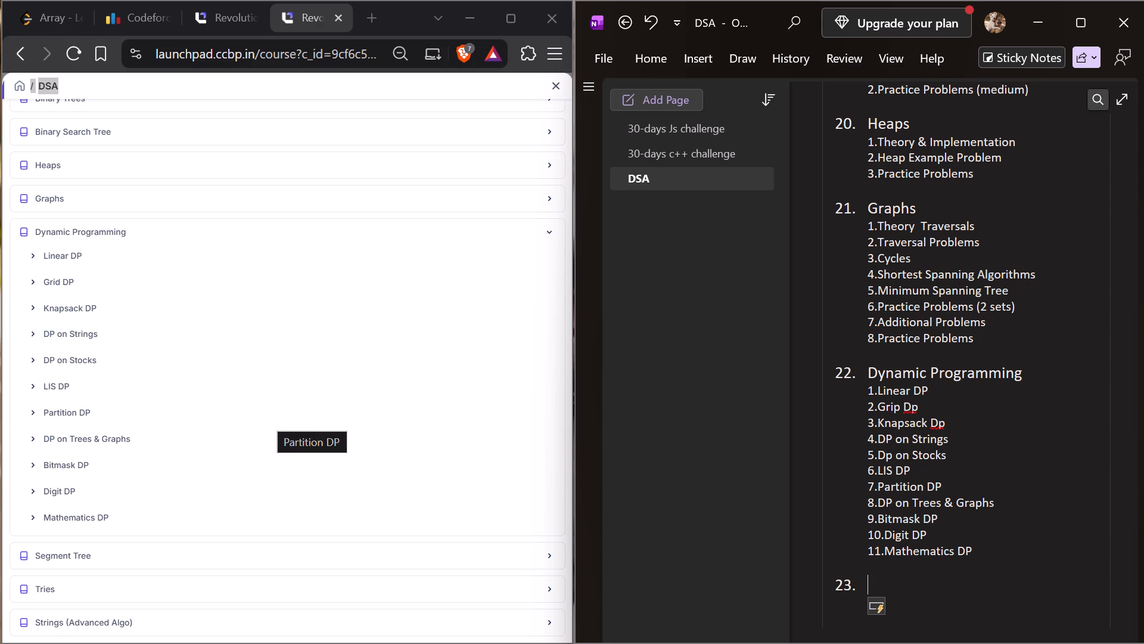
pyautogui.write('Seg')
pyautogui.write('ment')
pyautogui.press('space')
pyautogui.write('Tree')
pyautogui.press('Return')
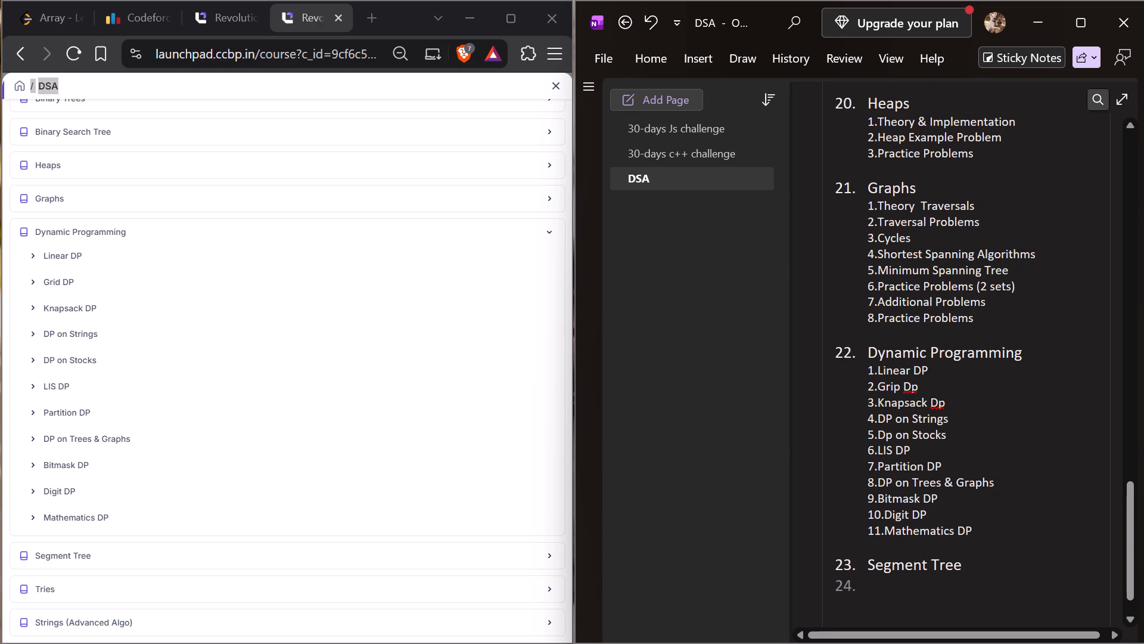
# Switch to Brave and expand the Segment Tree topic on the DSA course page to view its subtopics.
pyautogui.scroll(-2, 69, 497)
pyautogui.moveTo(69, 565); pyautogui.dragTo(78, 558)
pyautogui.click(78, 558)
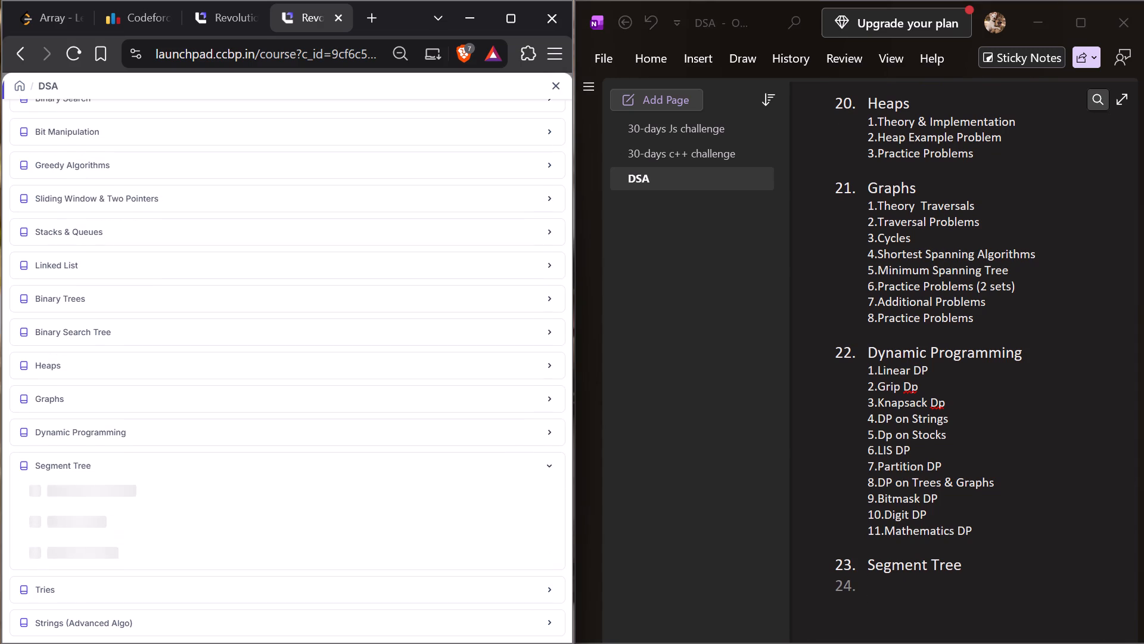
pyautogui.scroll(-1, 96, 434)
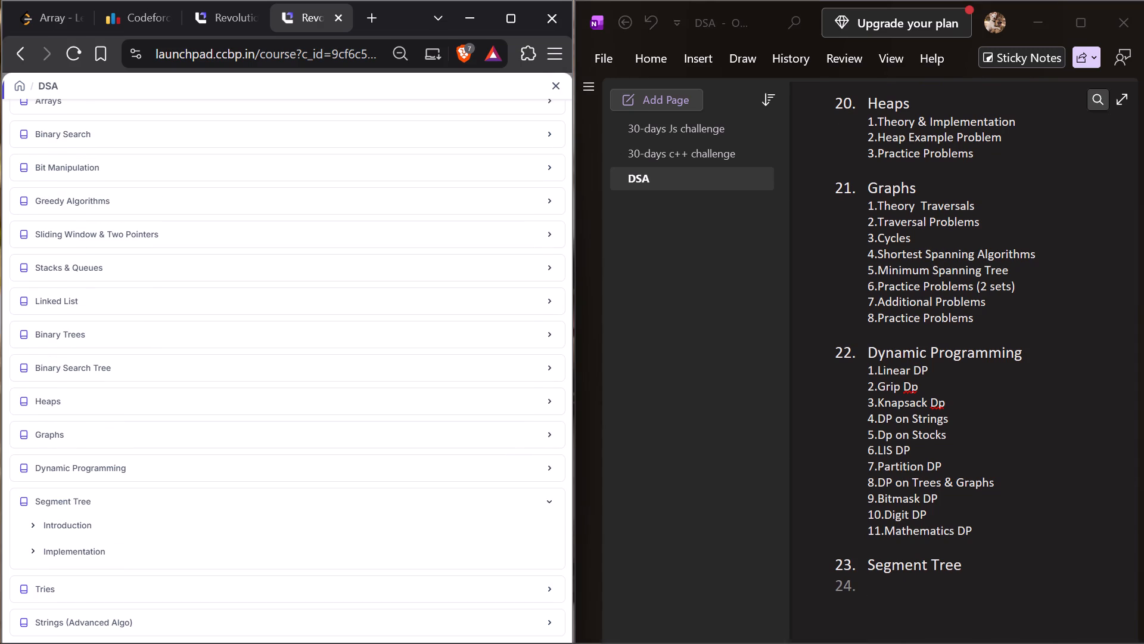
# Switch back to OneNote and add the item "1.Introduction" under the Segment Tree heading, replacing the automatic number 24.
pyautogui.click(884, 590)
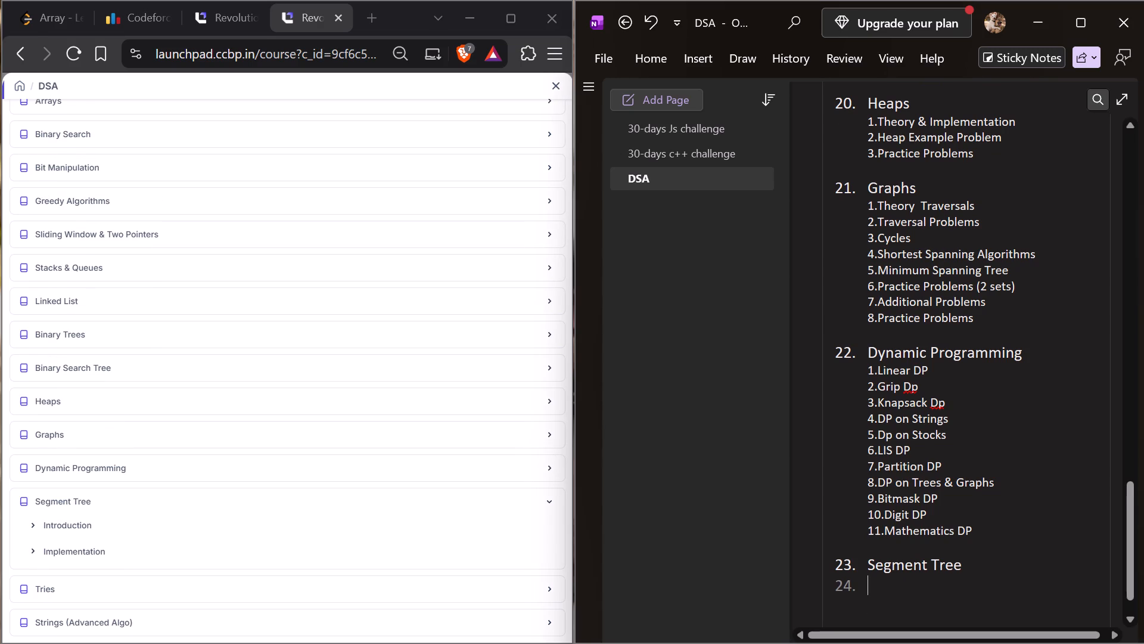
pyautogui.press('BackSpace')
pyautogui.write('1.')
pyautogui.write('Introduction')
pyautogui.press('Return')
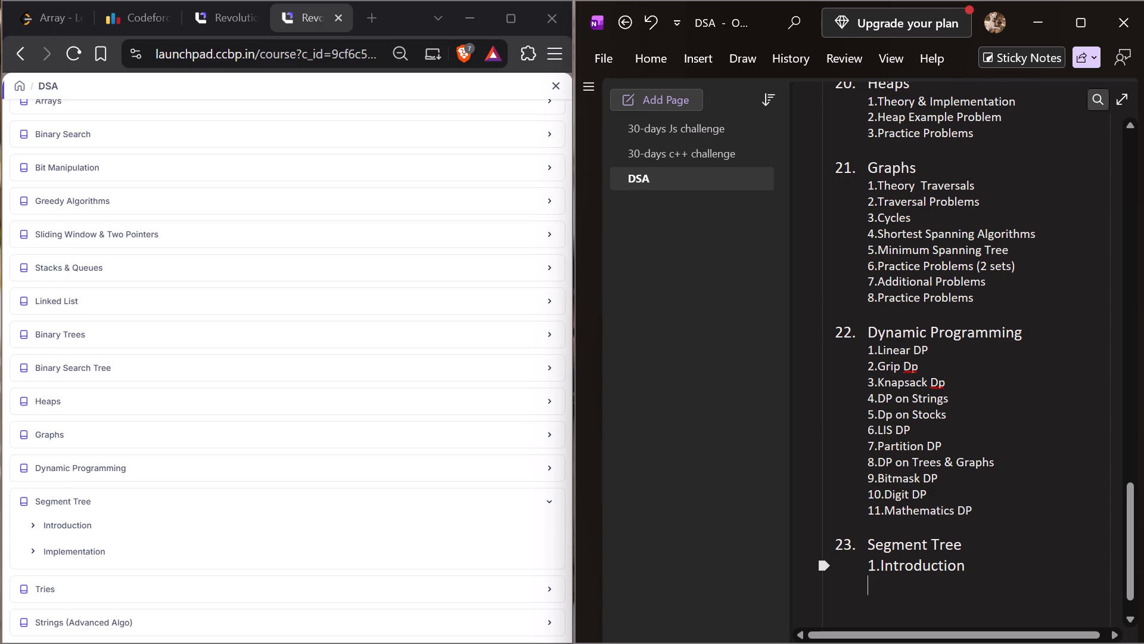
# Set the font size of the "1.Introduction" item under Segment Tree to 11.
pyautogui.moveTo(977, 565); pyautogui.dragTo(869, 568)
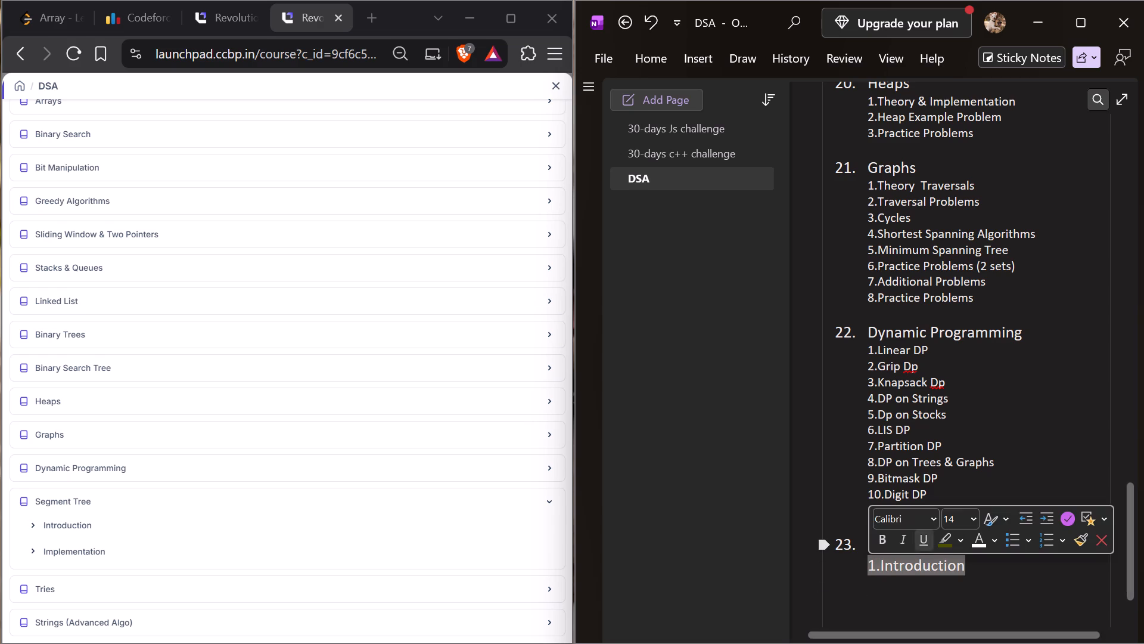
pyautogui.click(972, 524)
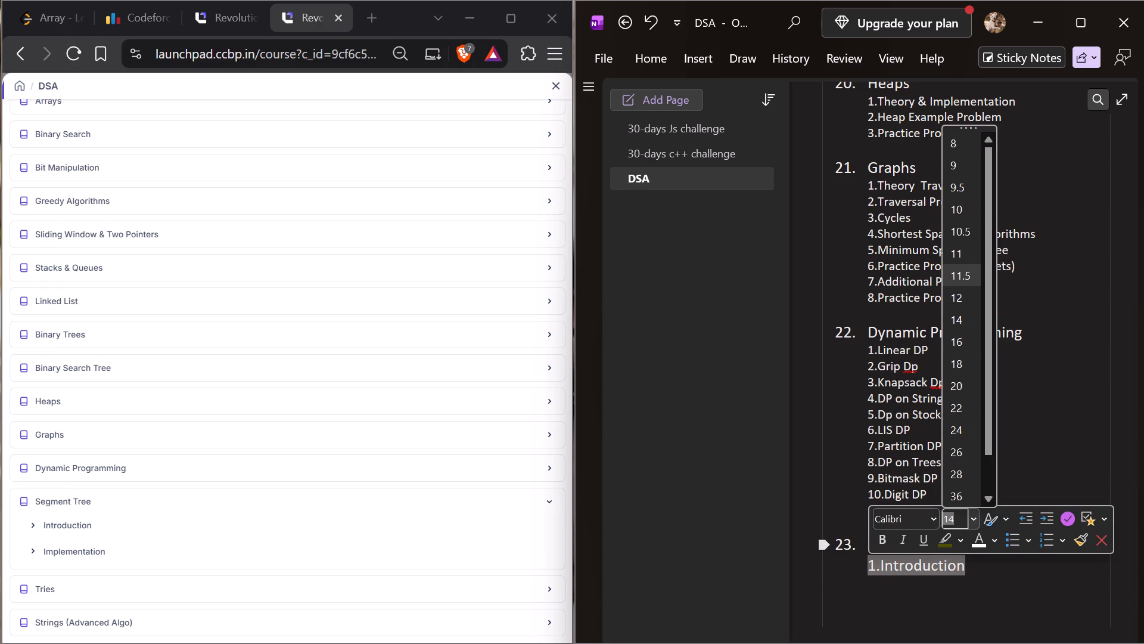
pyautogui.click(959, 254)
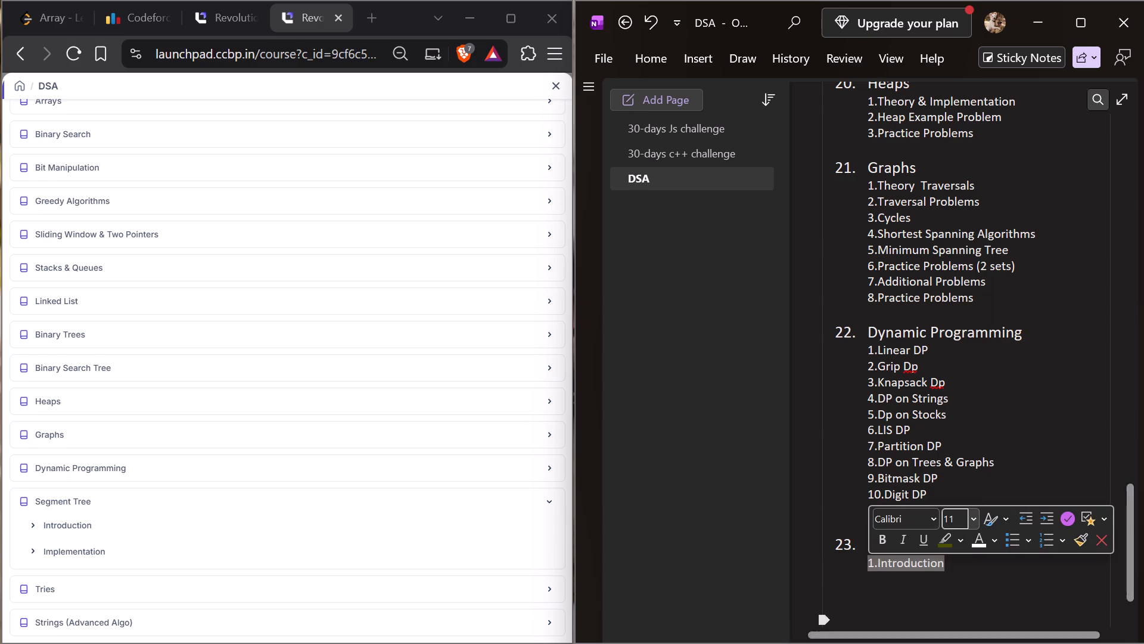
pyautogui.click(943, 563)
# Add the item "2.Implementation" below Introduction in the Segment Tree list.
pyautogui.press('Return')
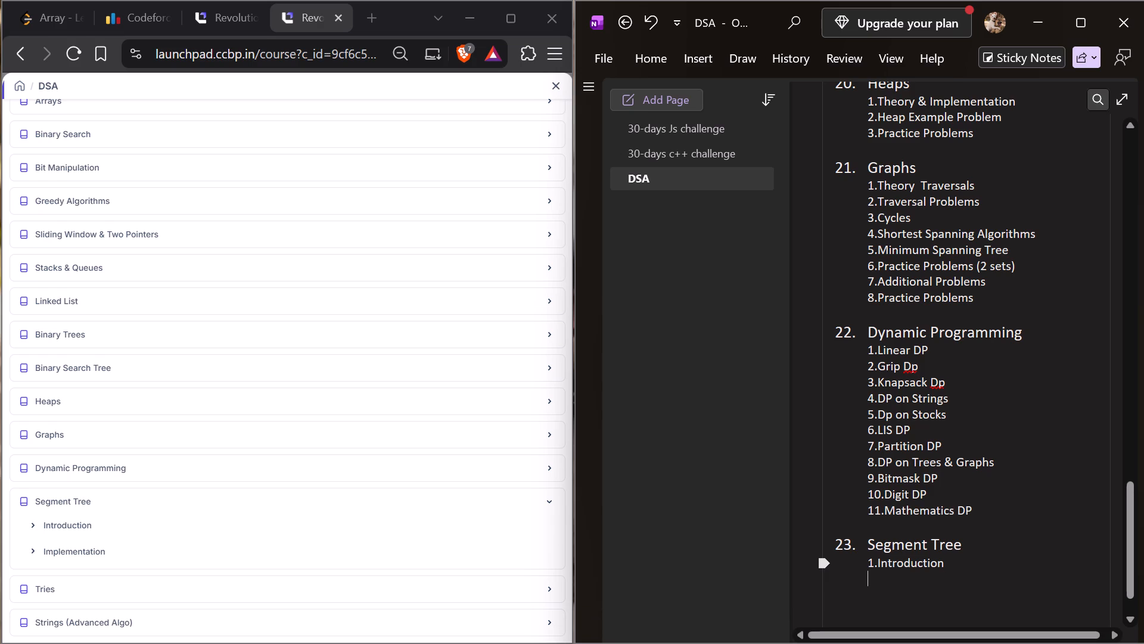
pyautogui.write('2,')
pyautogui.press('BackSpace')
pyautogui.press('.')
pyautogui.write('Implw')
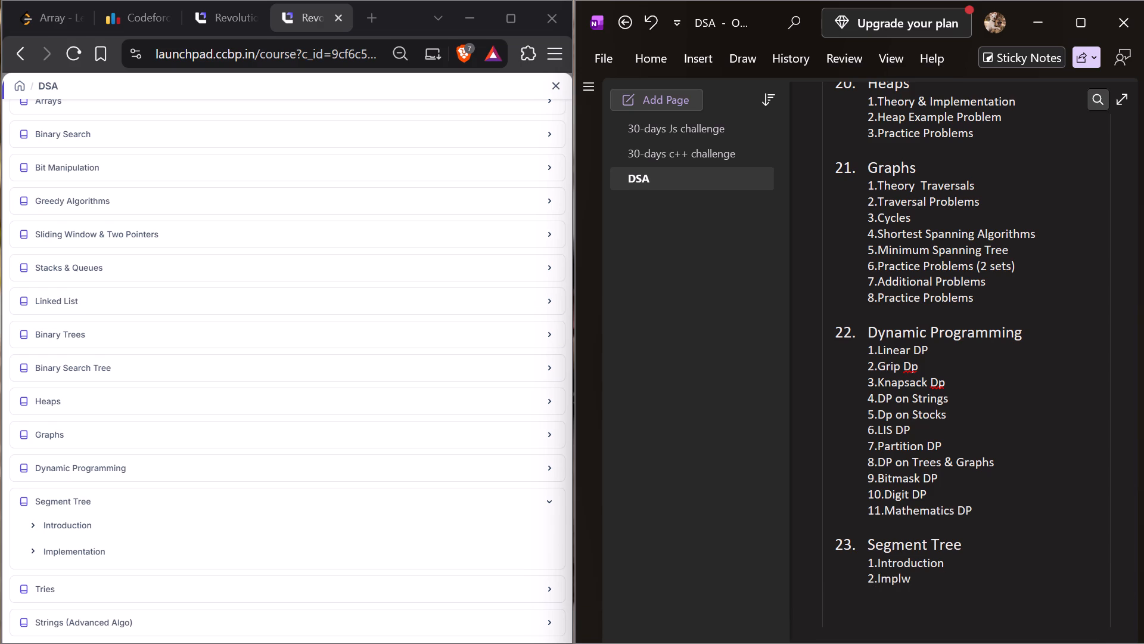
pyautogui.press('BackSpace')
pyautogui.write('ementation')
pyautogui.press('Return')
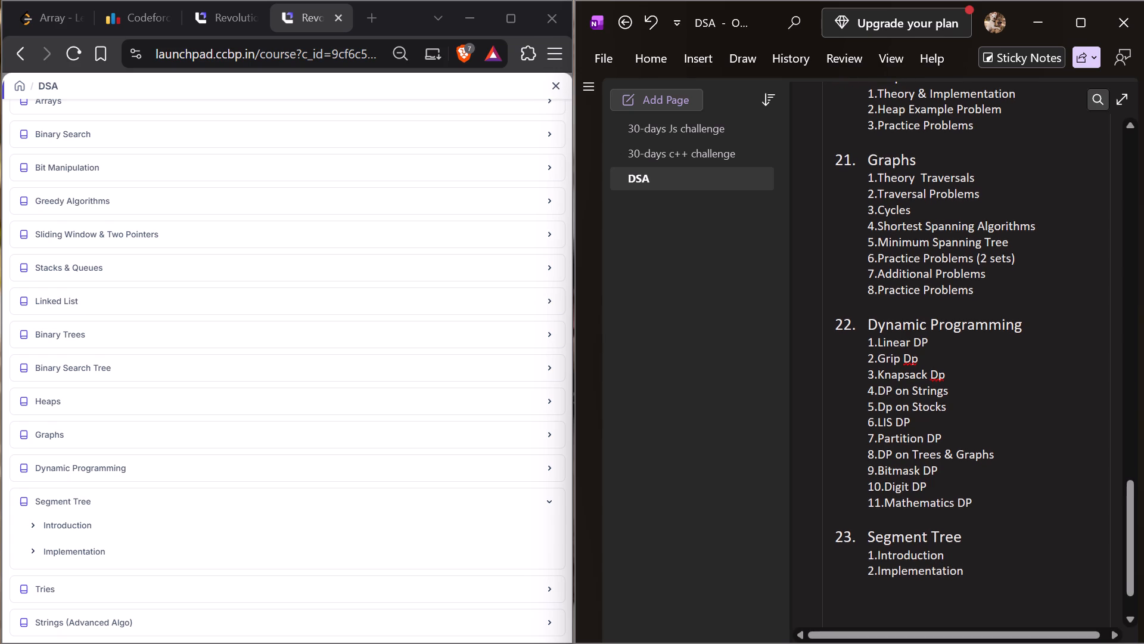
# Start a new list number "24." at font size 14, leaving a gap below the Segment Tree items.
pyautogui.press('Return')
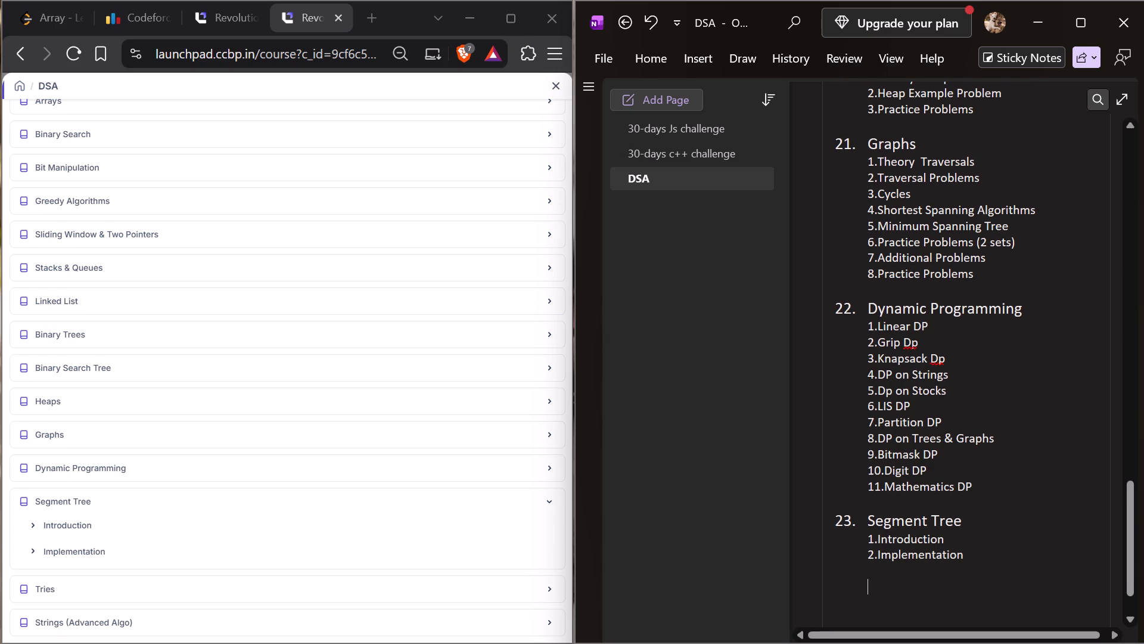
pyautogui.press('Return')
pyautogui.press('BackSpace')
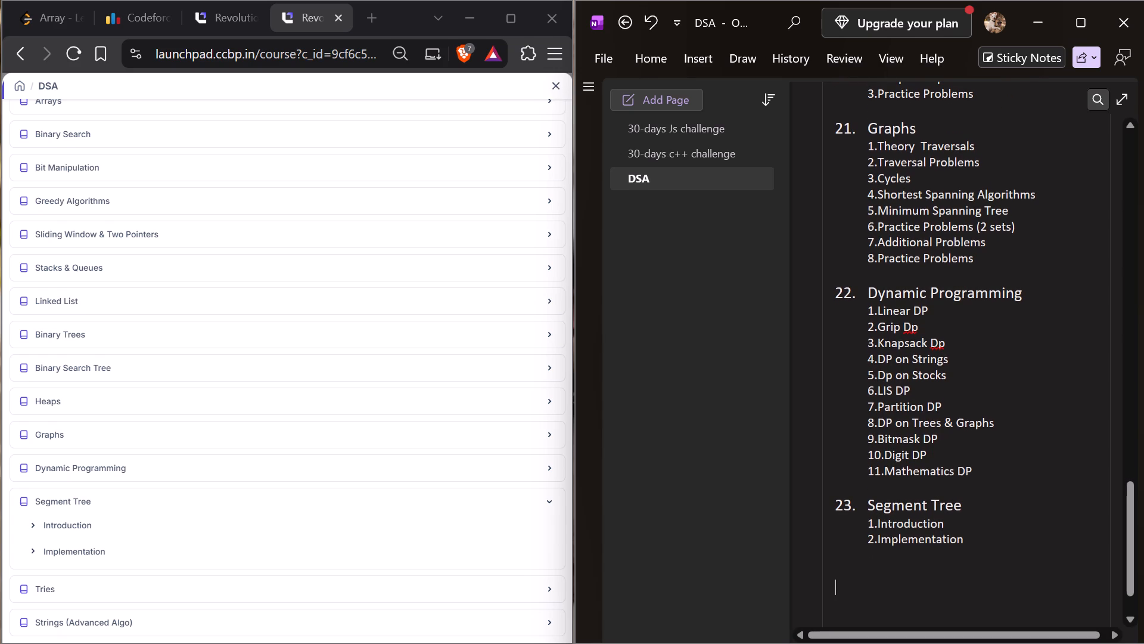
pyautogui.write('24')
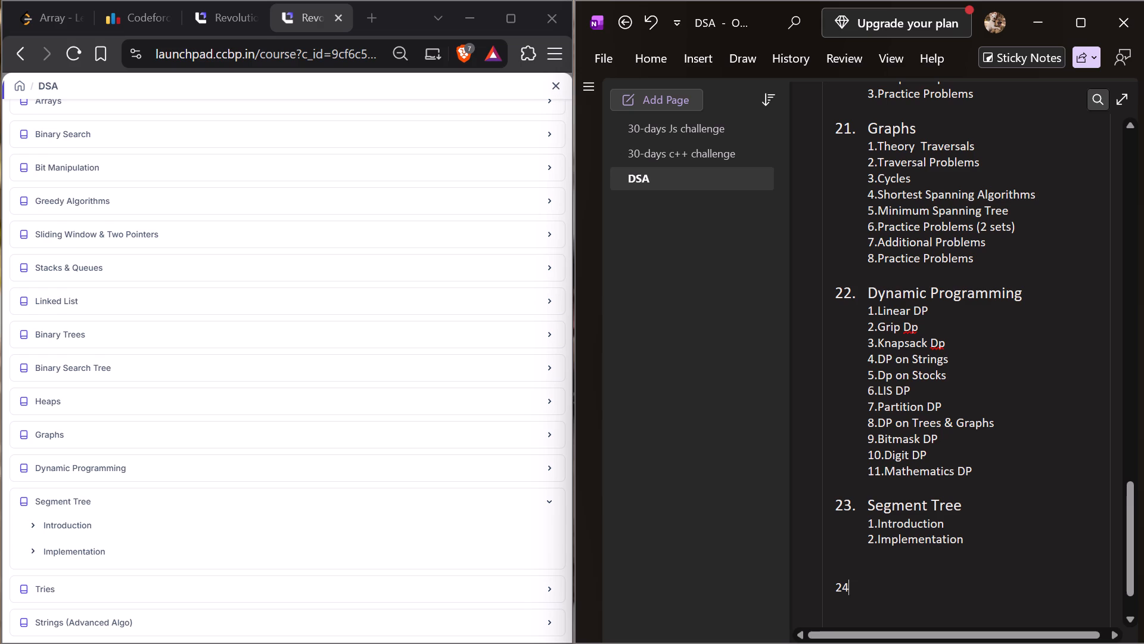
pyautogui.press('.')
pyautogui.moveTo(853, 587); pyautogui.dragTo(829, 590)
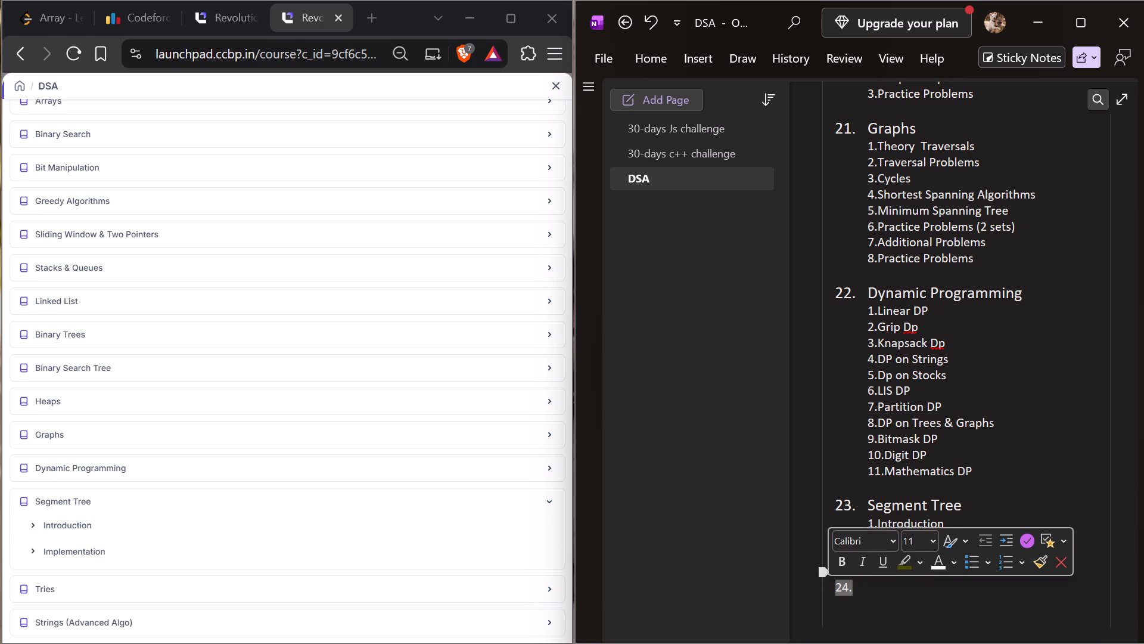
pyautogui.click(929, 543)
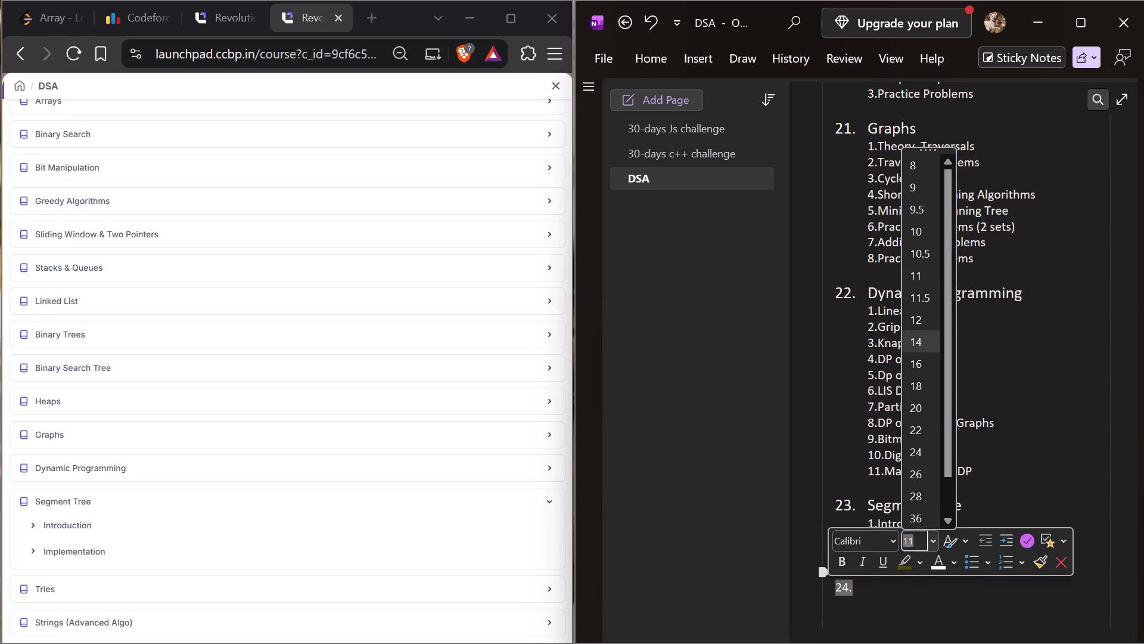
pyautogui.click(929, 343)
pyautogui.click(868, 583)
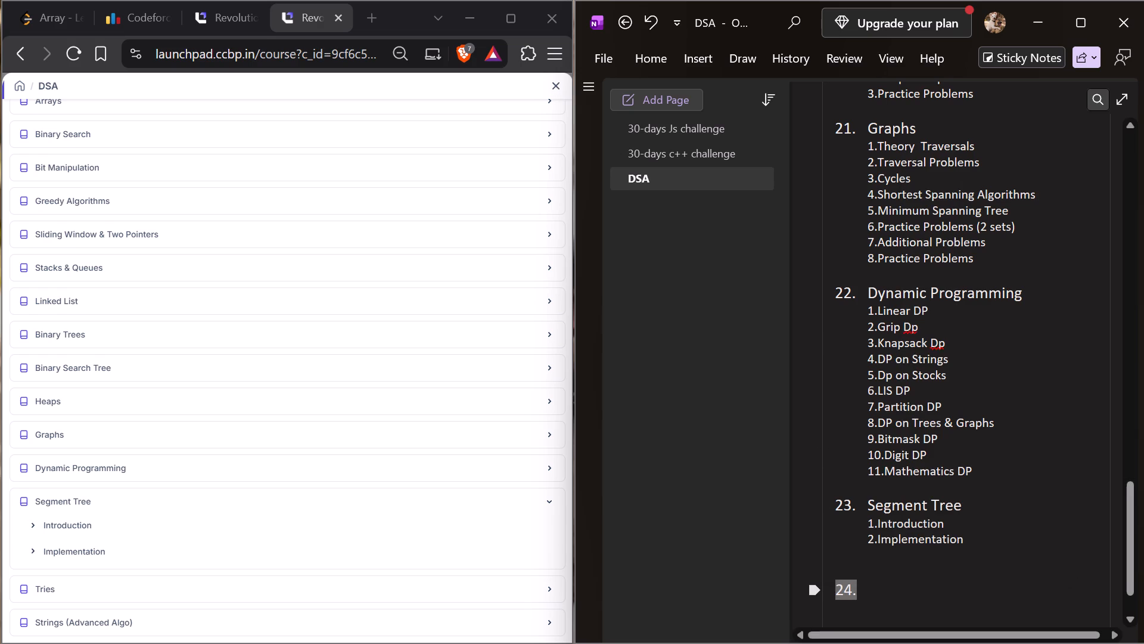
pyautogui.press('space')
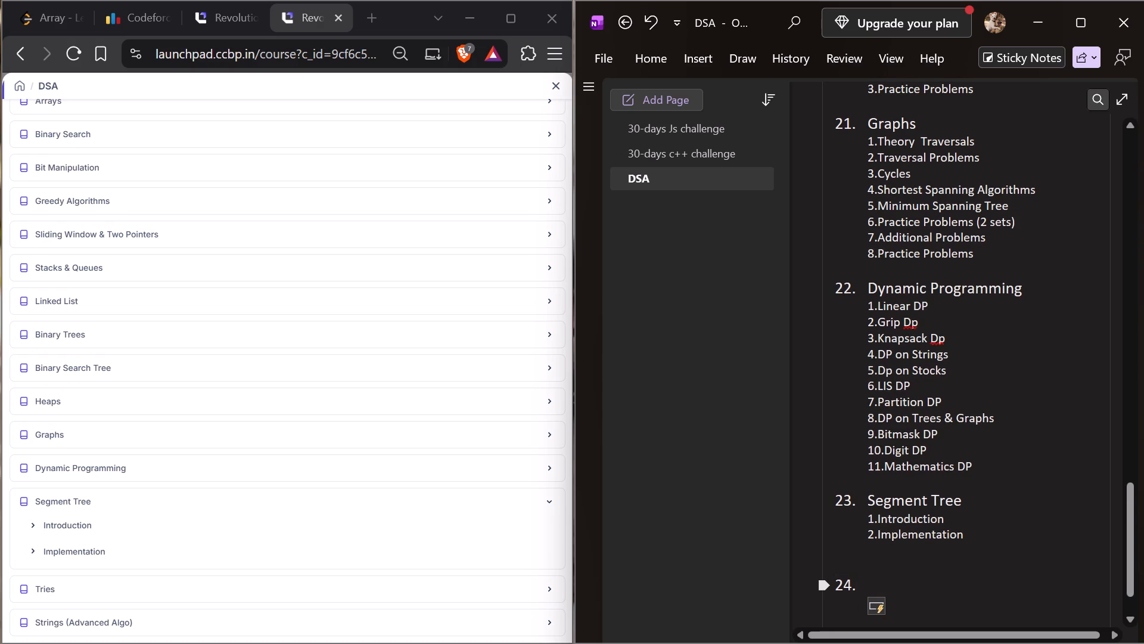
# Switch to Brave and expand the Tries topic on the DSA course page to view its subtopics.
pyautogui.scroll(-1, 299, 441)
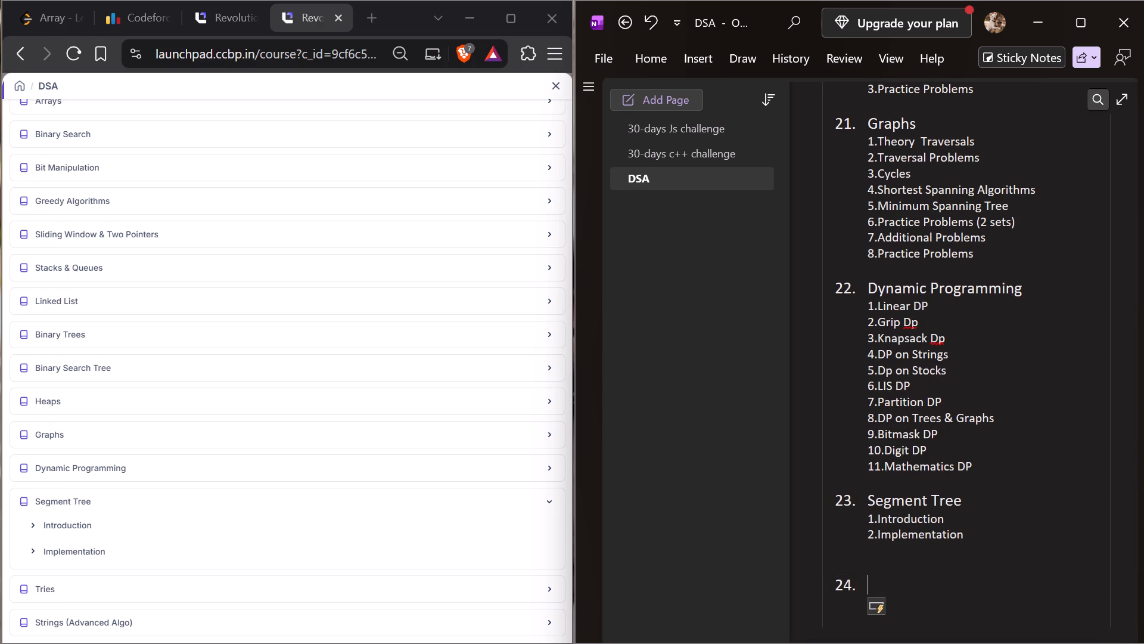
pyautogui.scroll(-1, 299, 441)
pyautogui.click(52, 591)
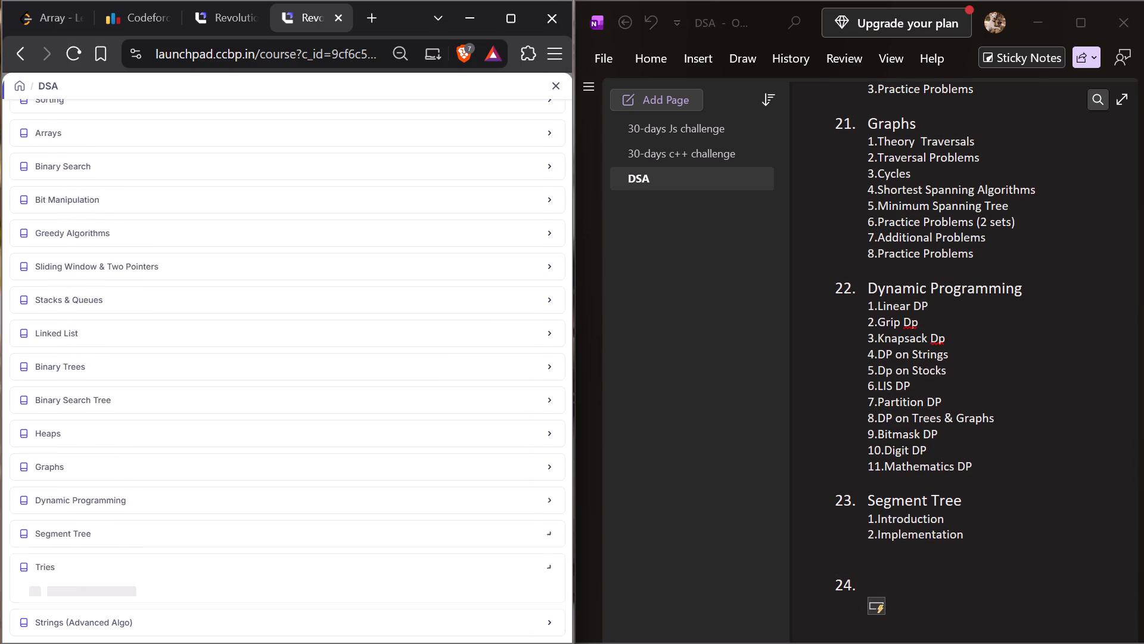
pyautogui.scroll(-1, 120, 533)
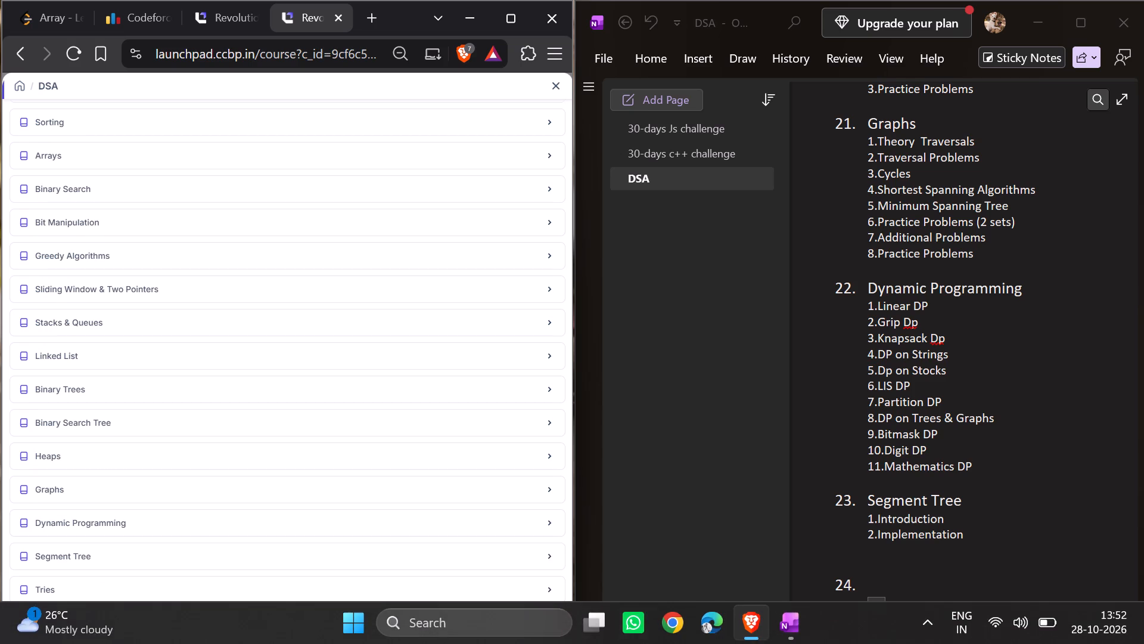
pyautogui.click(117, 581)
pyautogui.click(73, 595)
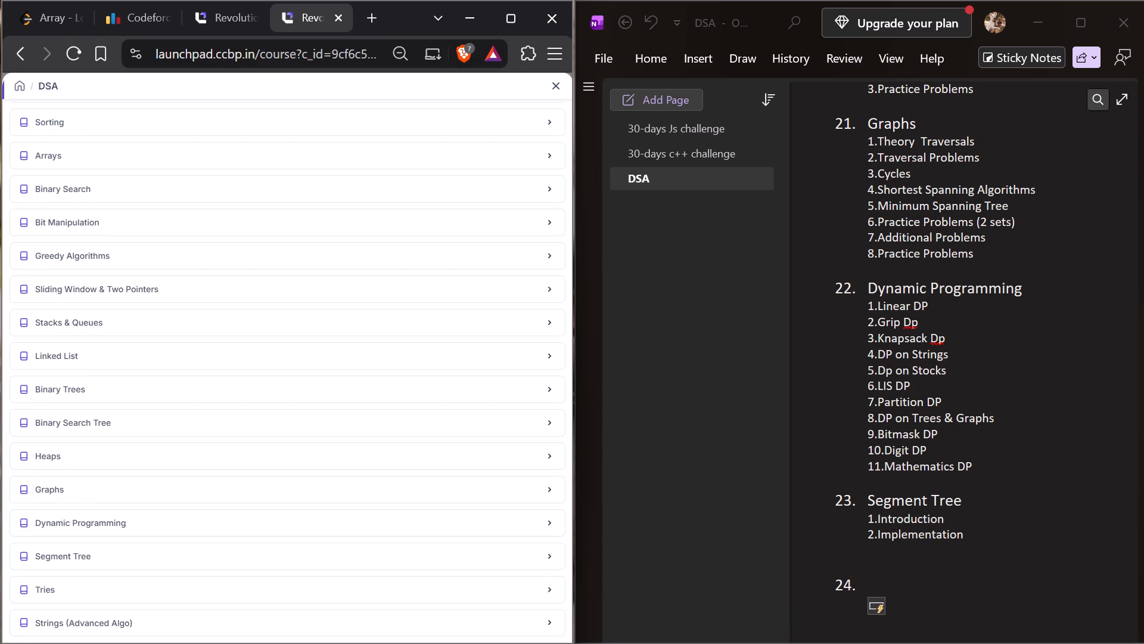
pyautogui.scroll(-3, 163, 395)
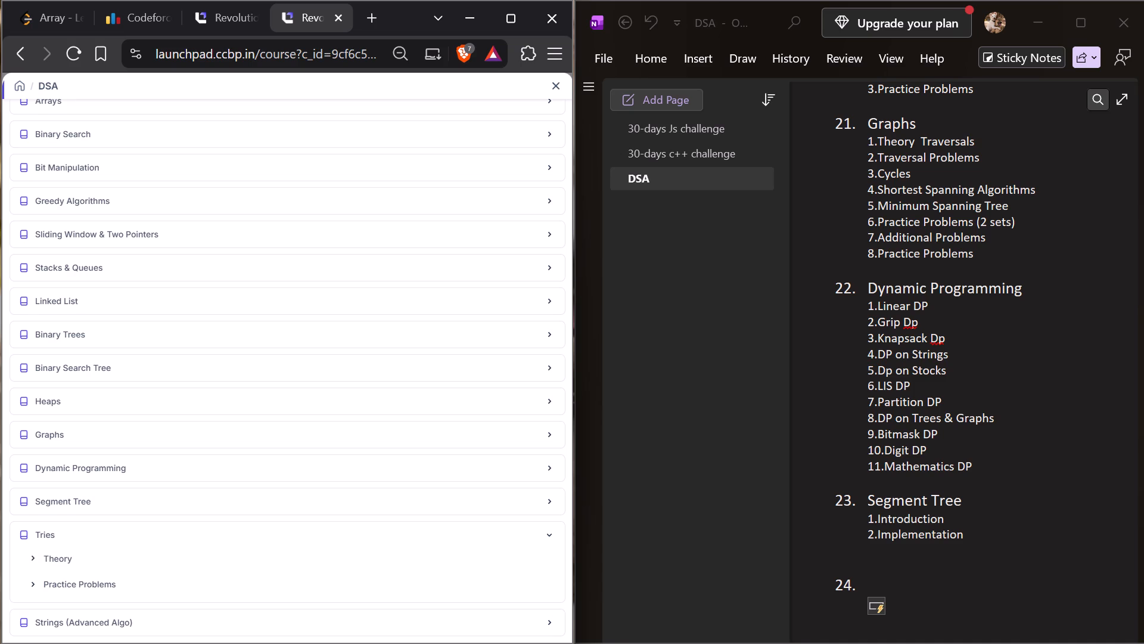
# Switch back to OneNote and enter "Tries" as the heading for number 24.
pyautogui.click(875, 573)
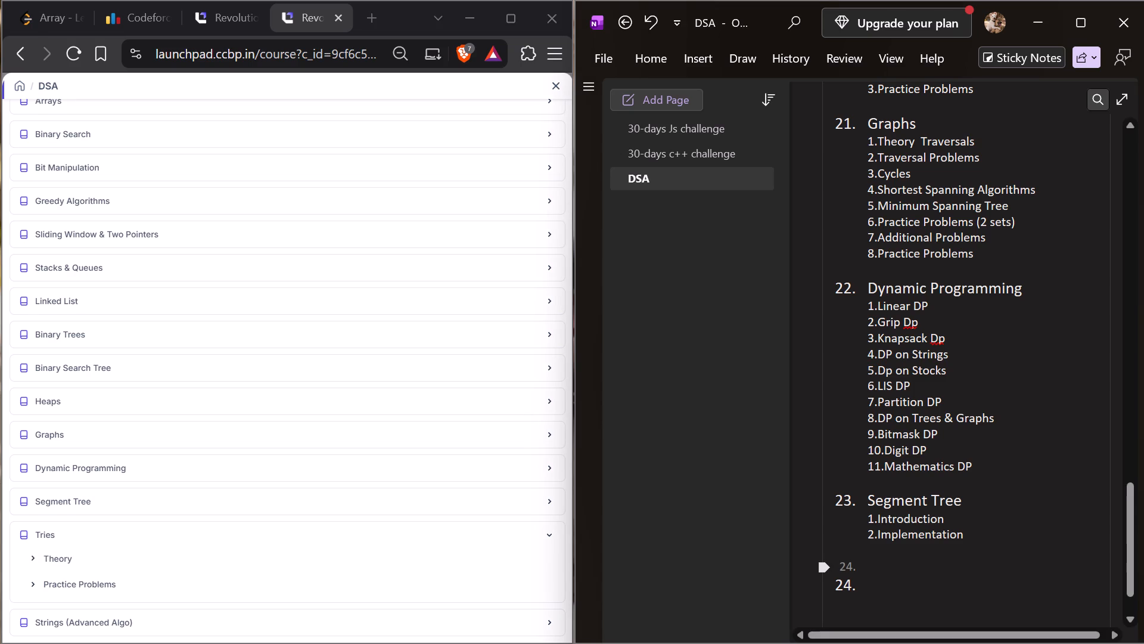
pyautogui.click(872, 587)
pyautogui.write('Tries')
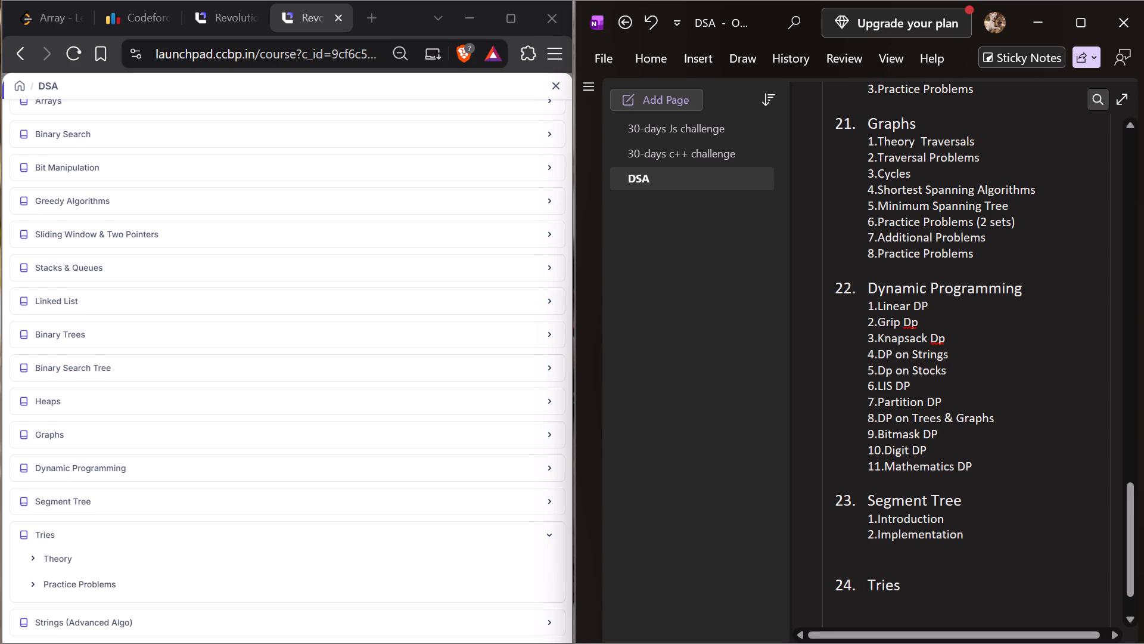
# Add the item "1.Theory" at font size 11 under the Tries heading, replacing the automatic number 25.
pyautogui.press('Return')
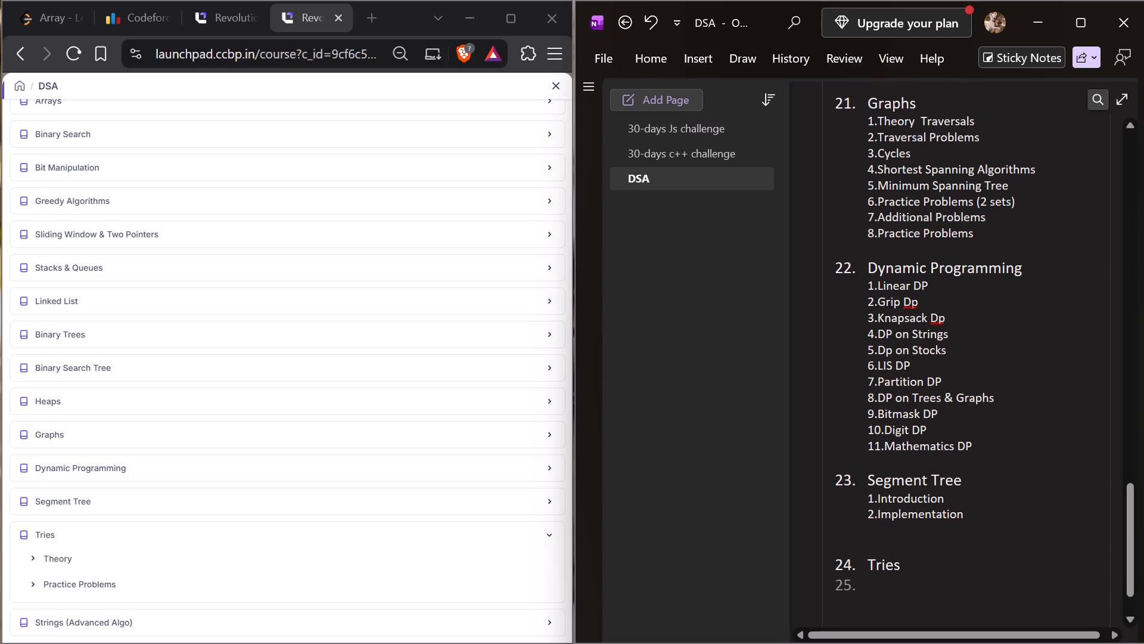
pyautogui.press('BackSpace')
pyautogui.press('1')
pyautogui.press('.')
pyautogui.moveTo(882, 587); pyautogui.dragTo(870, 587)
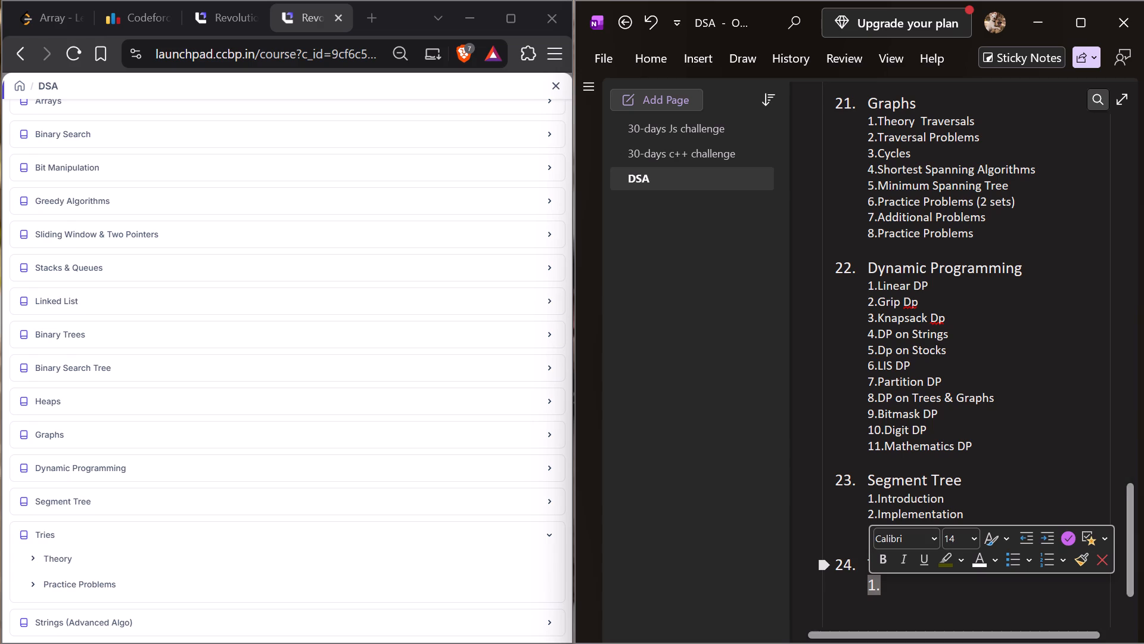
pyautogui.click(968, 540)
pyautogui.click(978, 541)
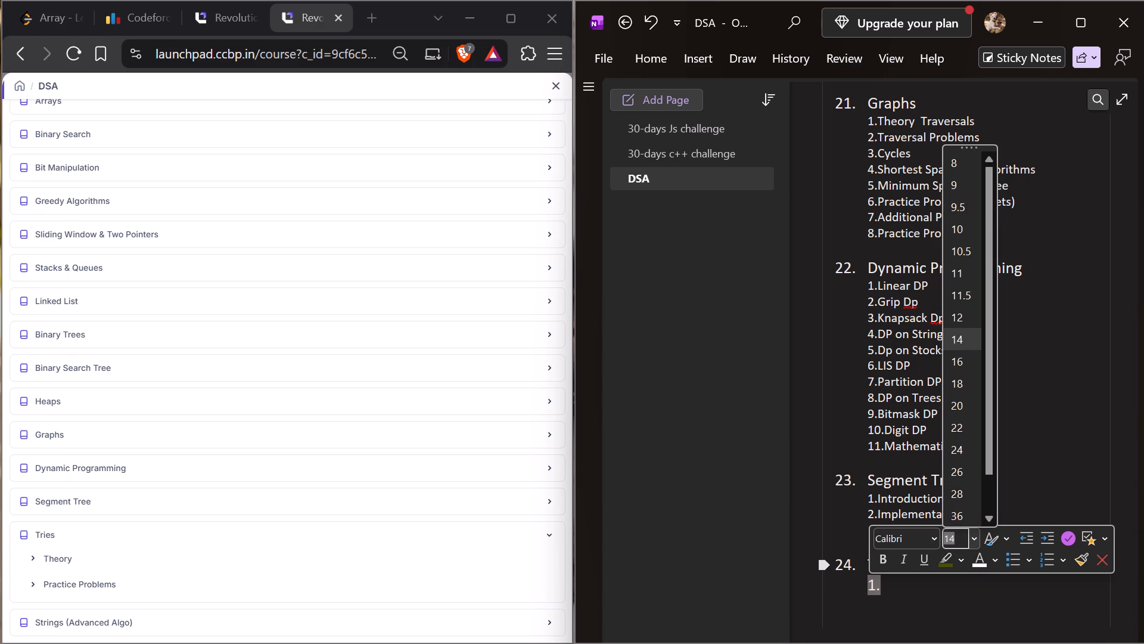
pyautogui.click(963, 269)
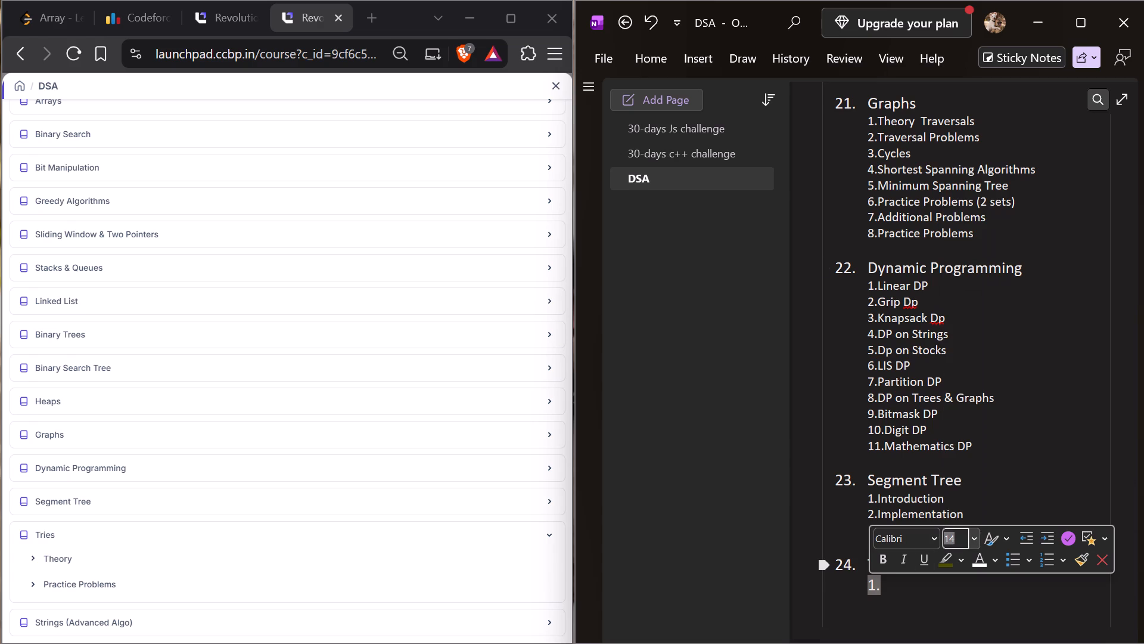
pyautogui.click(876, 583)
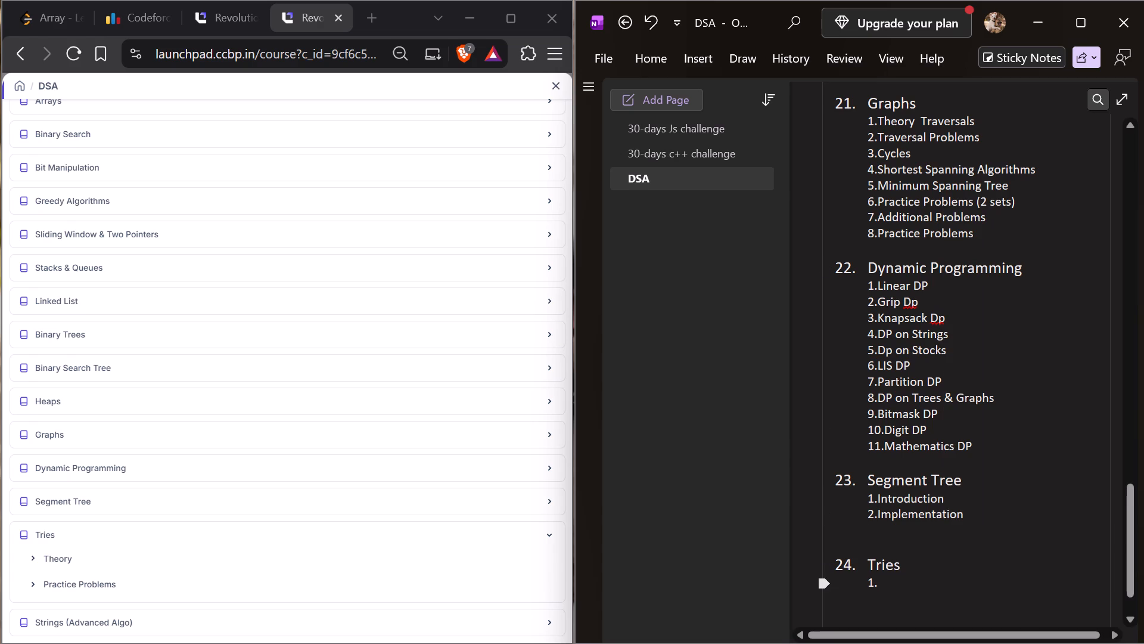
pyautogui.click(871, 583)
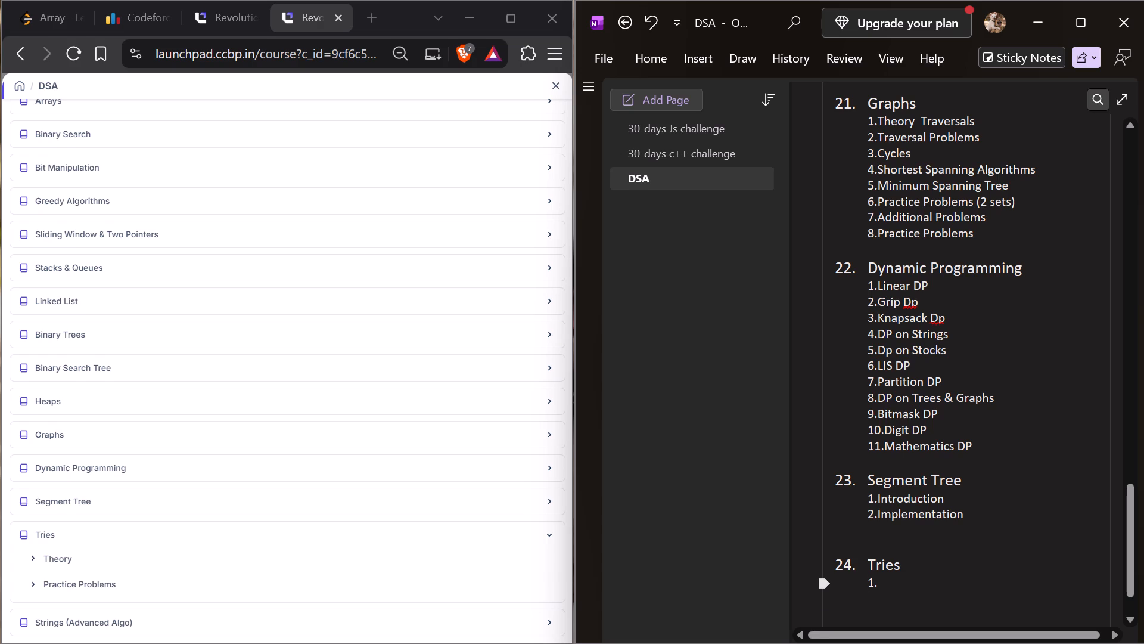
pyautogui.click(863, 586)
pyautogui.click(882, 583)
pyautogui.write('Theory')
# Add the item "2.Practice Problems" below Theory in the Tries list.
pyautogui.press('Return')
pyautogui.write('2.')
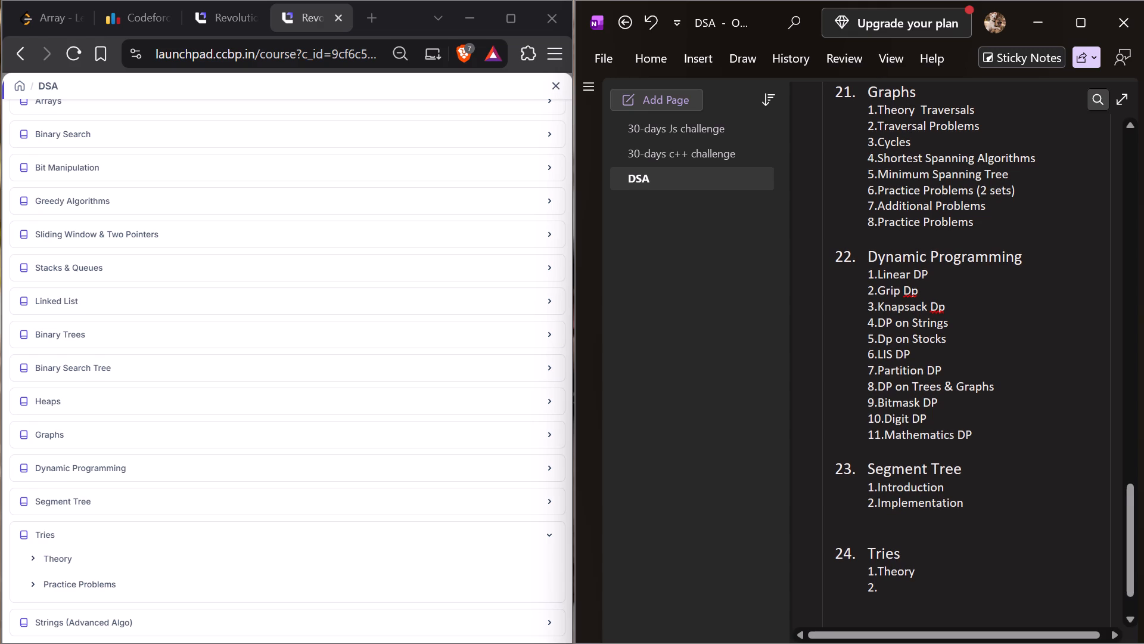
pyautogui.write('Practice p')
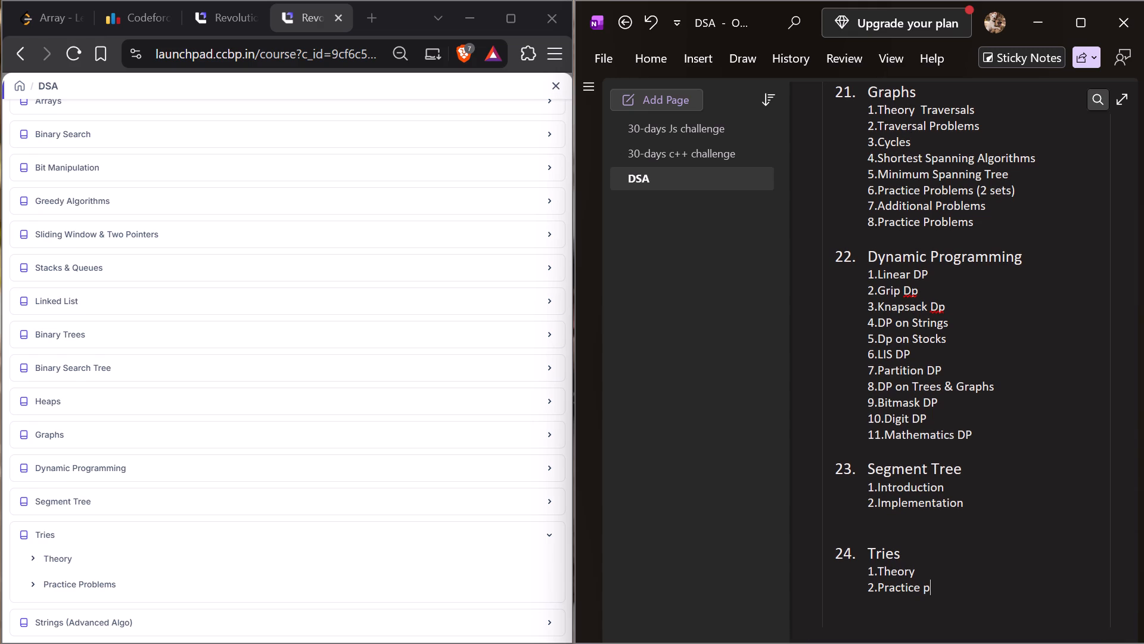
pyautogui.press('BackSpace')
pyautogui.write('Problems')
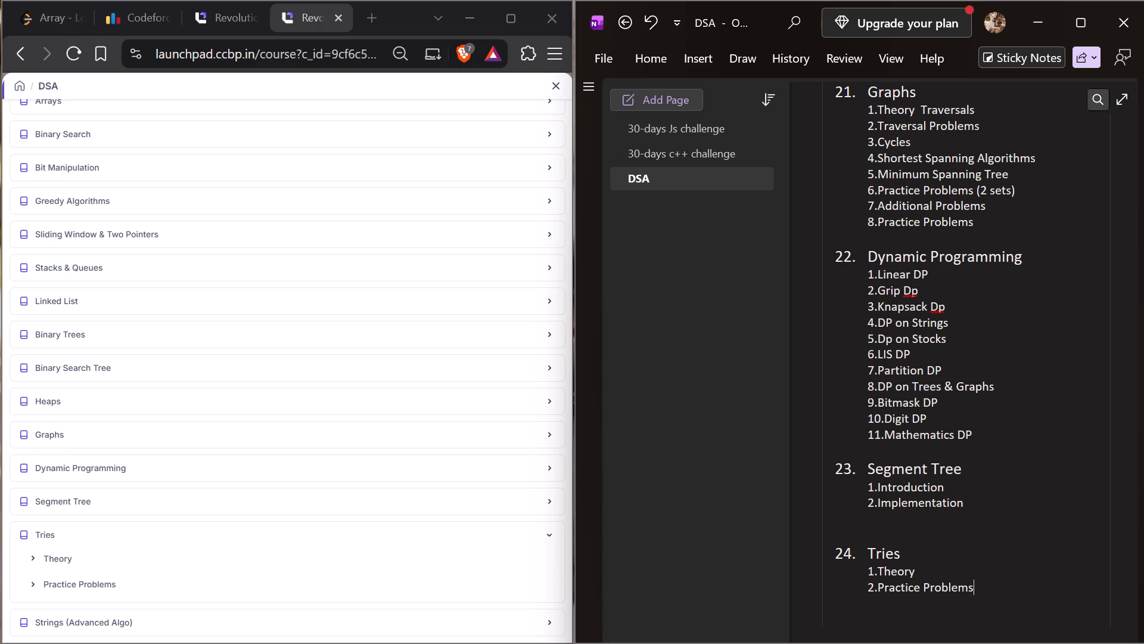
# Start a new list number "25." at font size 14, leaving a blank line below the Tries items.
pyautogui.press('Return')
pyautogui.press('Return')
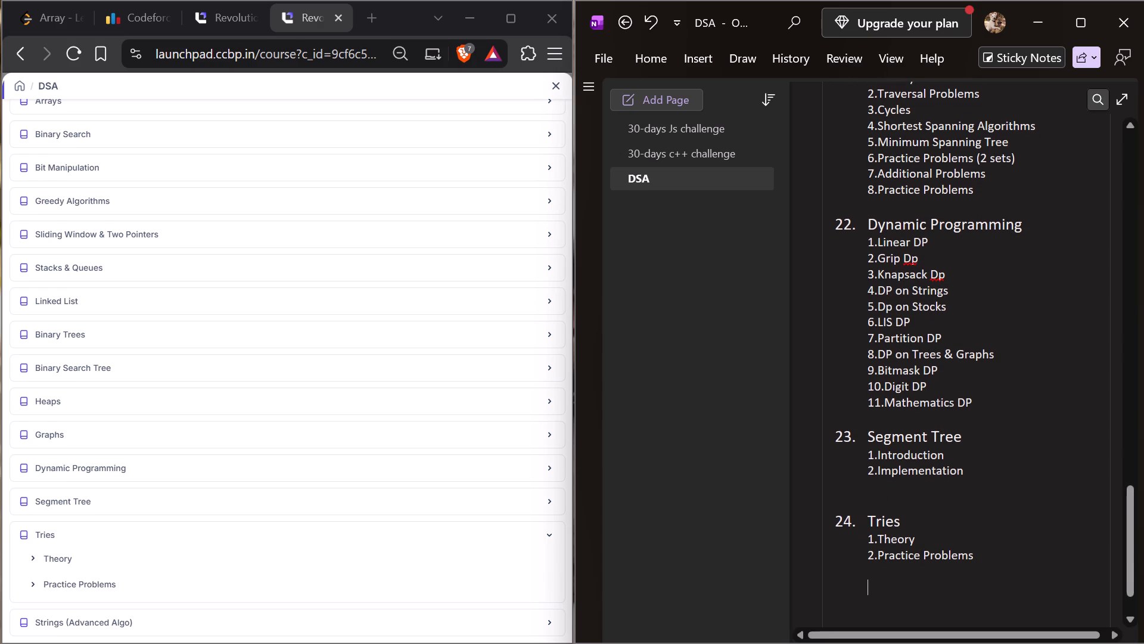
pyautogui.press('BackSpace')
pyautogui.write('25')
pyautogui.press('.')
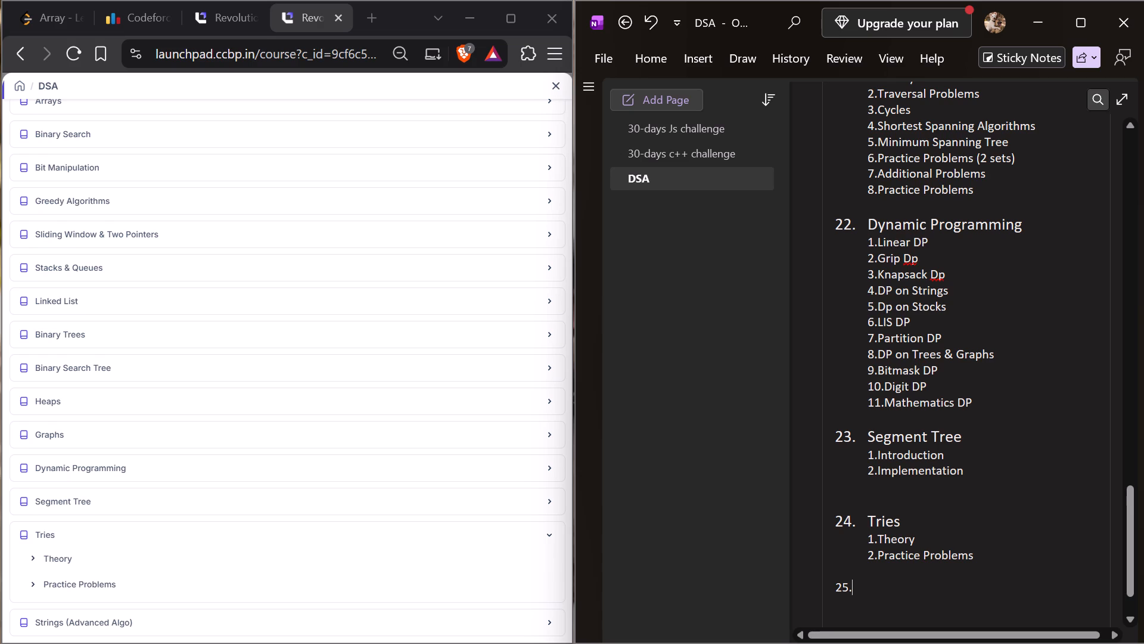
pyautogui.moveTo(852, 593); pyautogui.dragTo(821, 593)
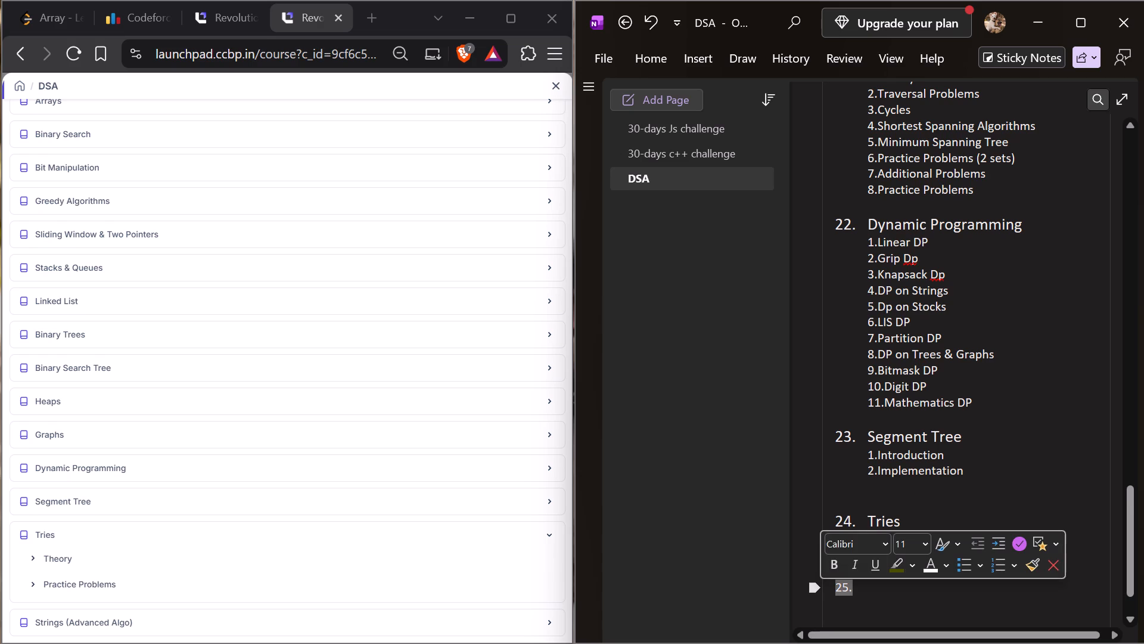
pyautogui.click(929, 546)
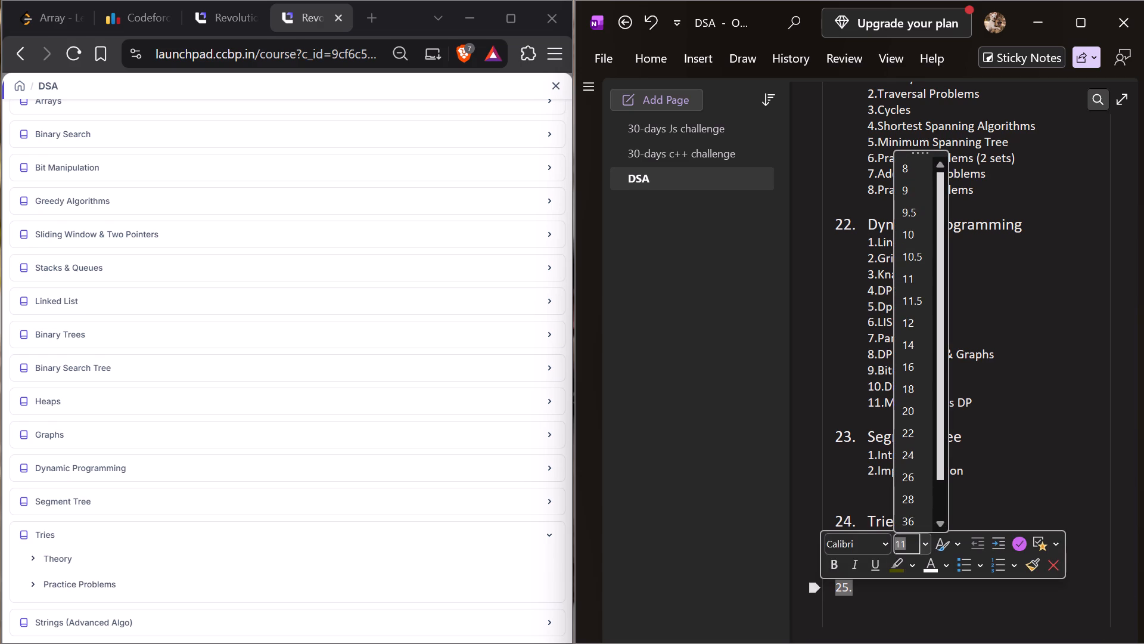
pyautogui.click(915, 342)
pyautogui.click(866, 599)
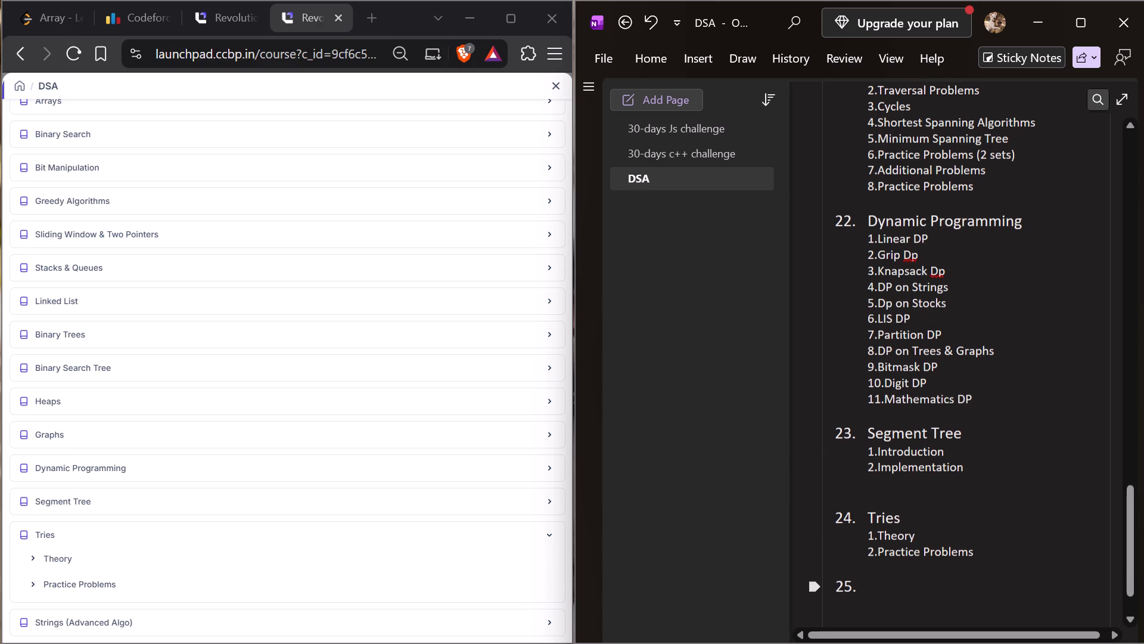
pyautogui.press('space')
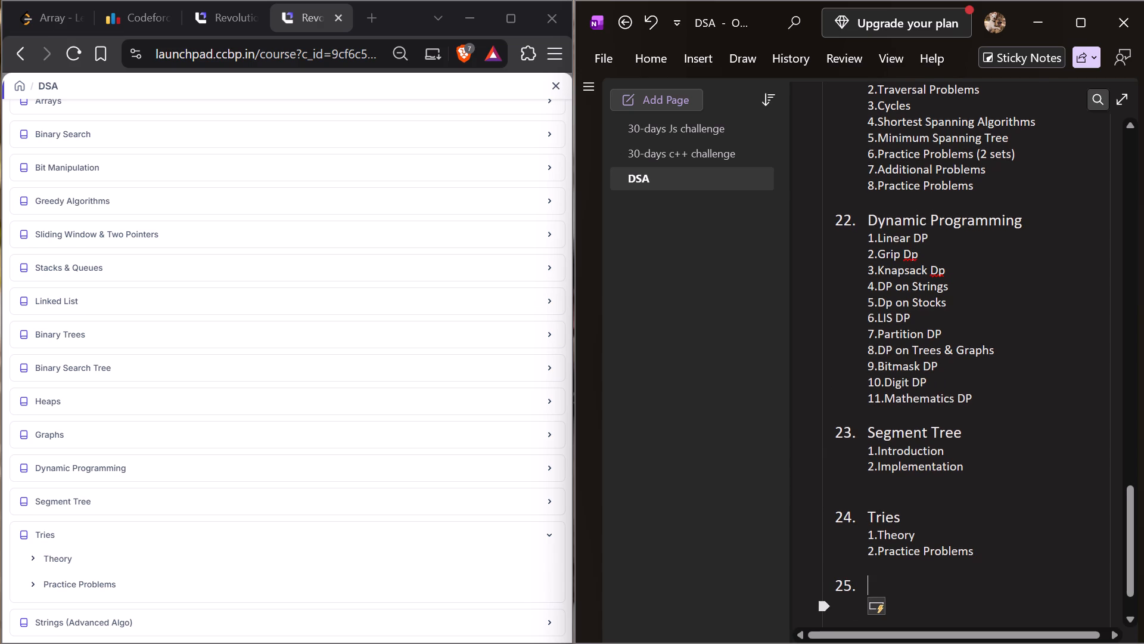
# Enter "Strings (Advanced Algorithms)" as the heading for number 25.
pyautogui.write('Sr')
pyautogui.press('BackSpace')
pyautogui.write('trings')
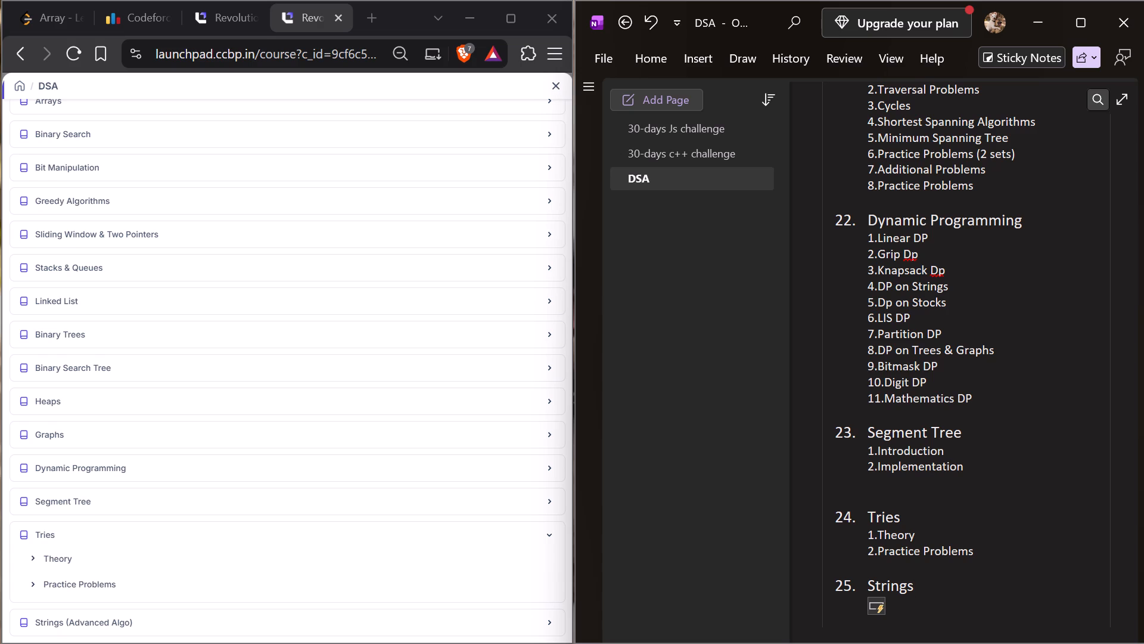
pyautogui.press('space')
pyautogui.write('(')
pyautogui.write('Advanced Algorithms')
pyautogui.hotkey('shift', ')')
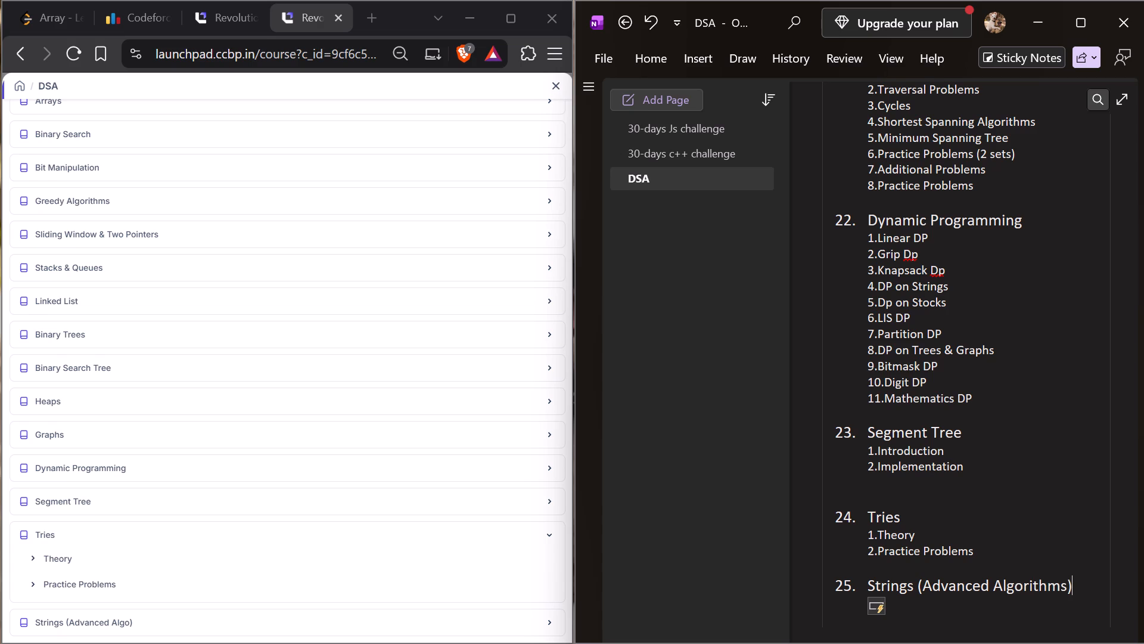
# Start the sub-item "1." at font size 11 under the Strings heading, replacing the automatic number 26.
pyautogui.press('Return')
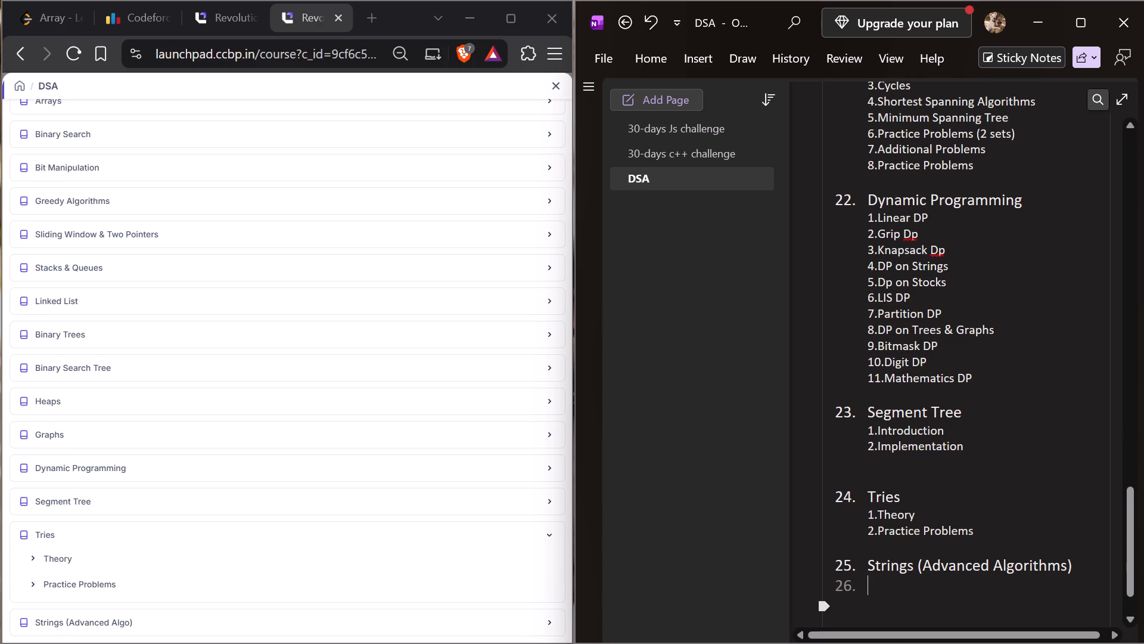
pyautogui.press('BackSpace')
pyautogui.write('1.')
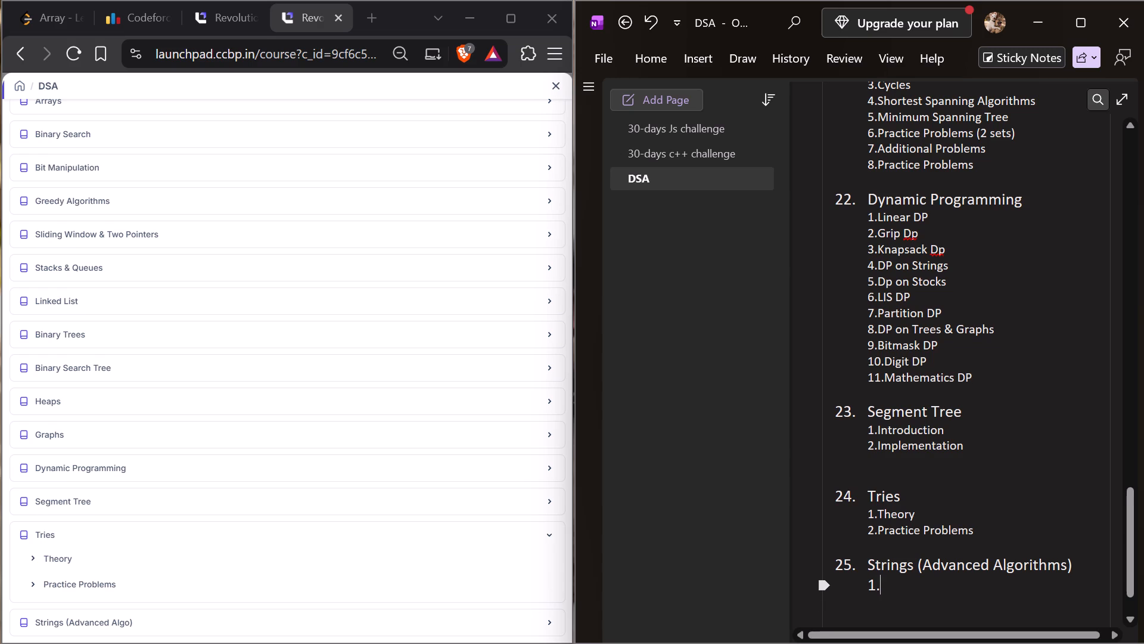
pyautogui.moveTo(879, 592); pyautogui.dragTo(866, 592)
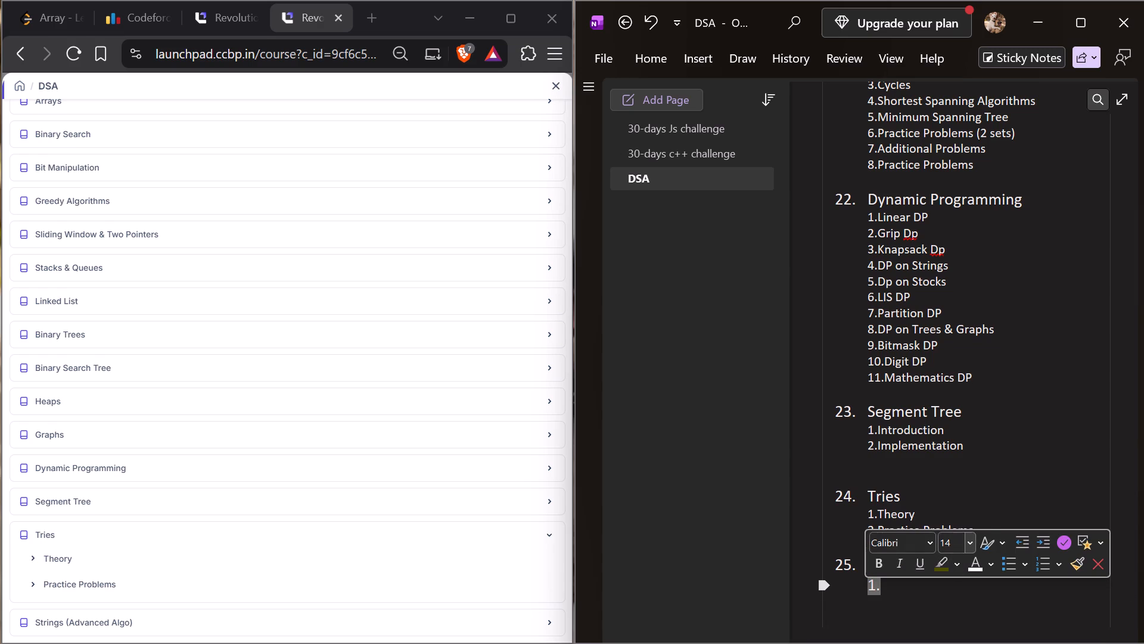
pyautogui.click(965, 545)
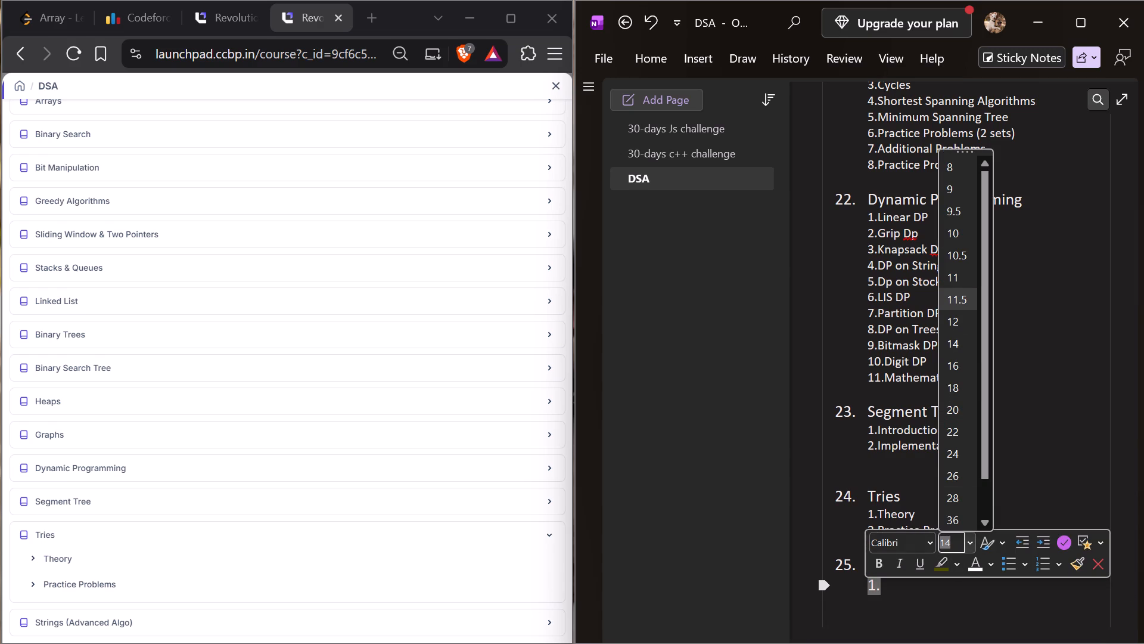
pyautogui.click(953, 280)
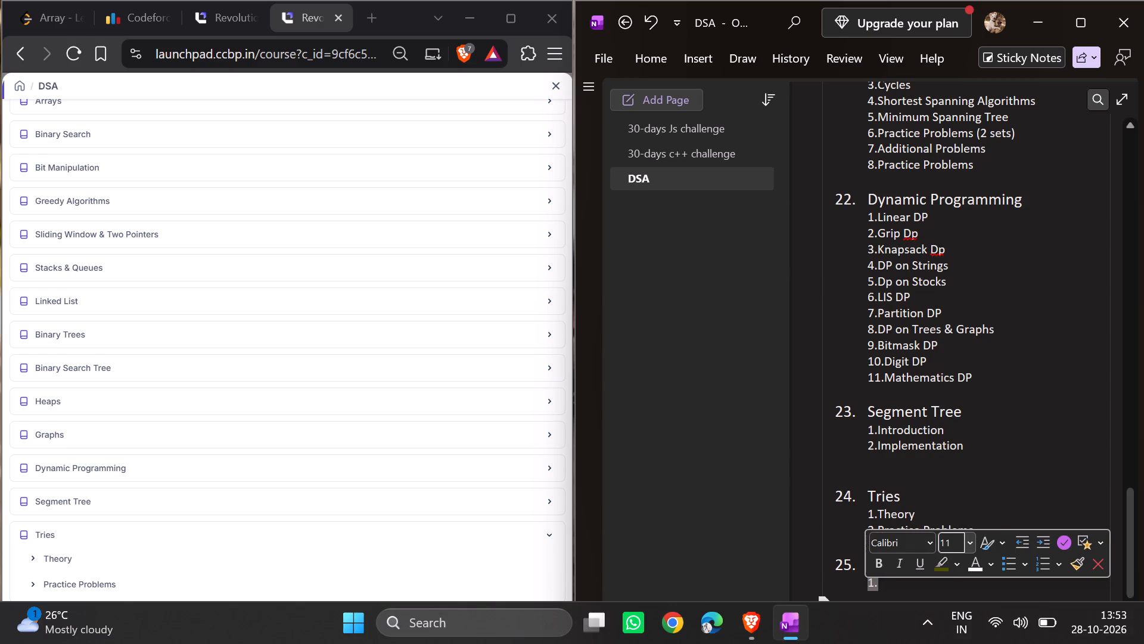
pyautogui.click(891, 580)
# Switch to Brave and expand the "Strings (Advanced Algo)" topic to view its subtopics.
pyautogui.scroll(-1, 461, 445)
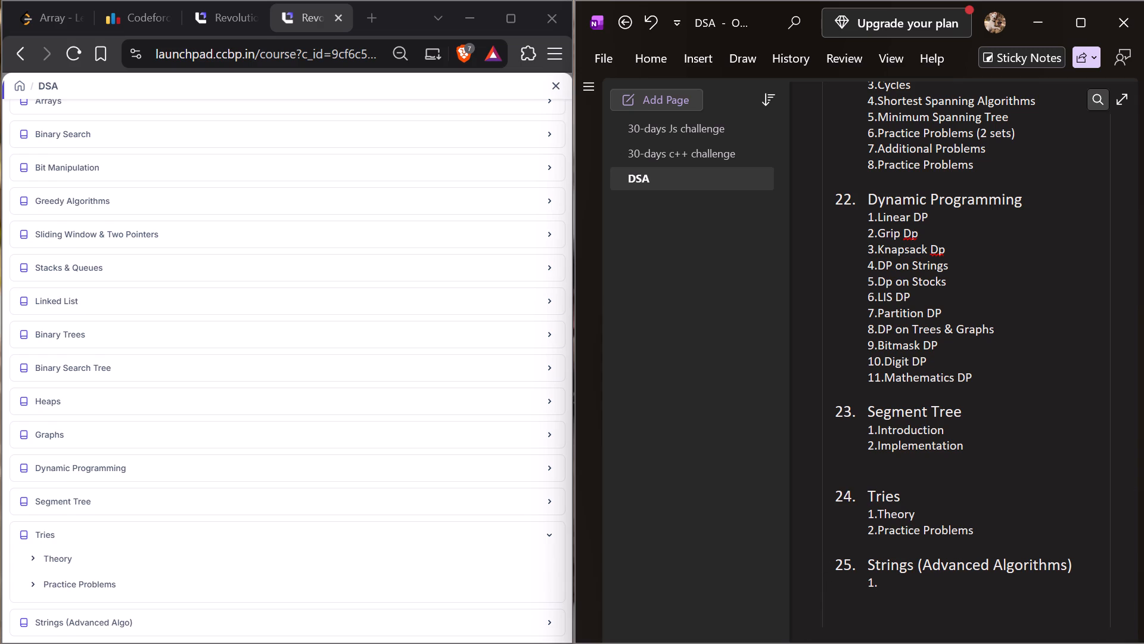
pyautogui.scroll(-1, 461, 445)
pyautogui.click(216, 615)
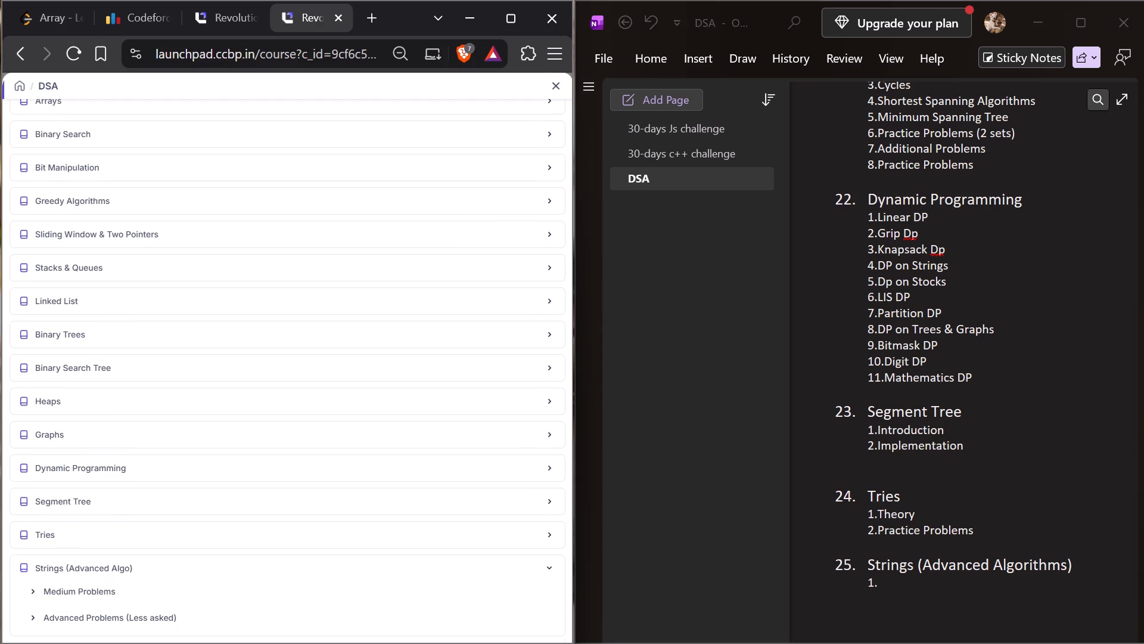
pyautogui.scroll(-3, 216, 615)
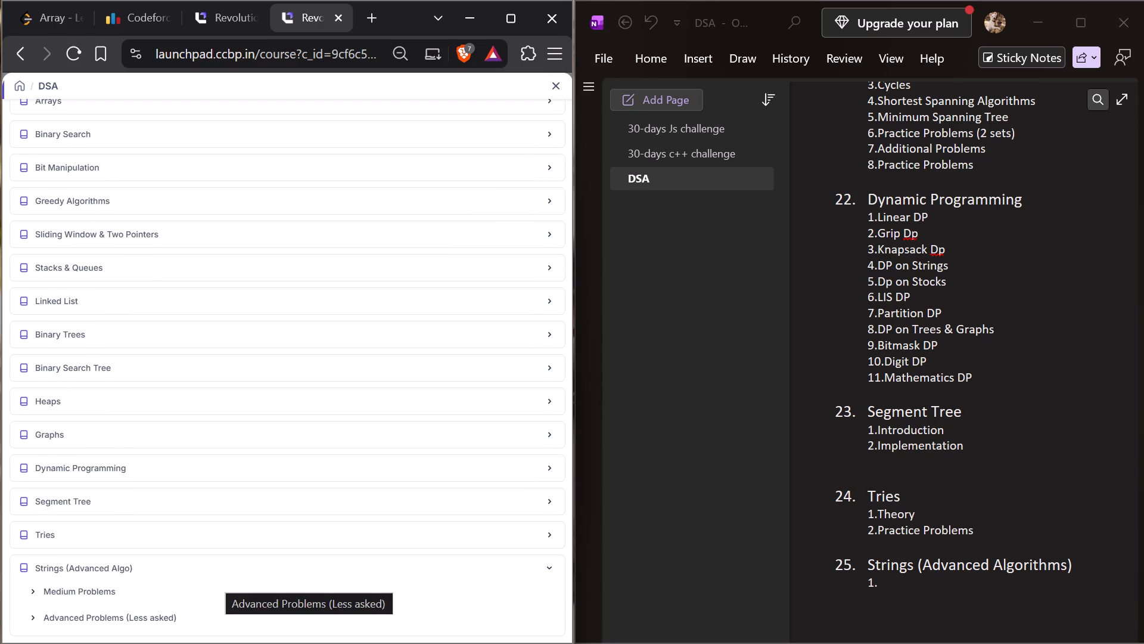
# Switch back to OneNote and complete item 1 under Strings as "Practice Problems (Medium & Advanced)".
pyautogui.click(901, 586)
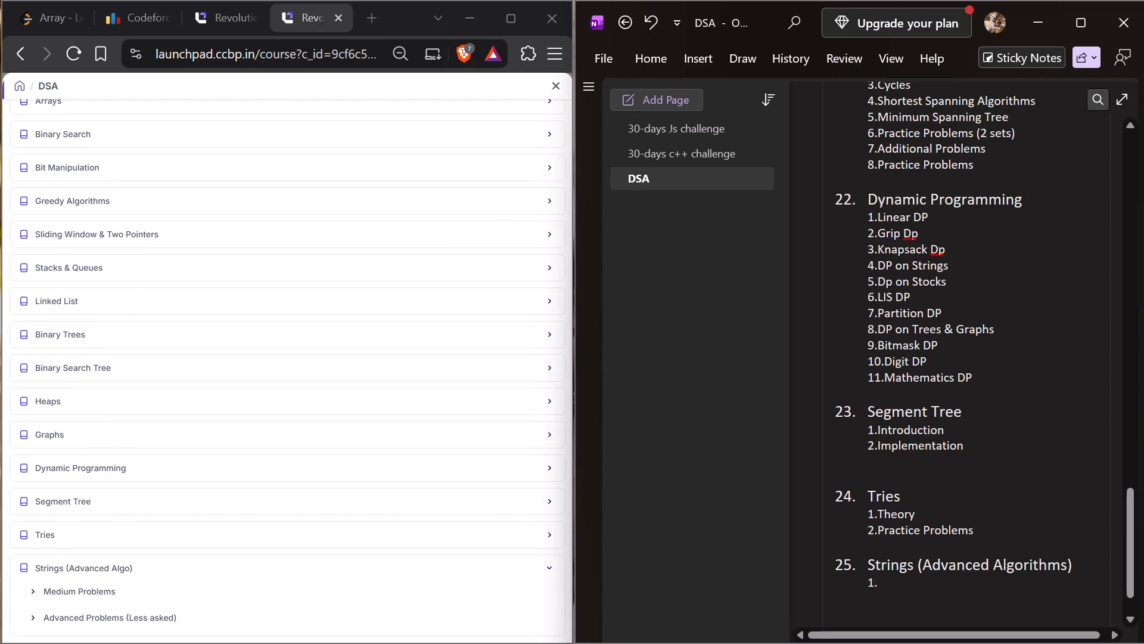
pyautogui.write('Practiv')
pyautogui.press('BackSpace')
pyautogui.write('ce')
pyautogui.press('space')
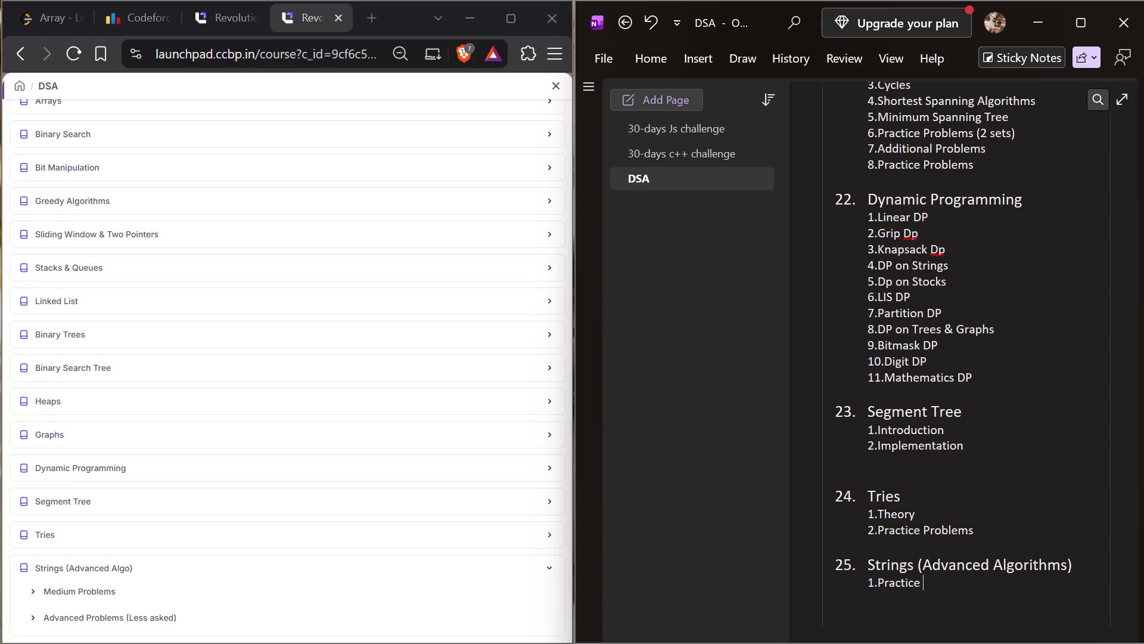
pyautogui.write('Problems (')
pyautogui.write('Medium')
pyautogui.press('space')
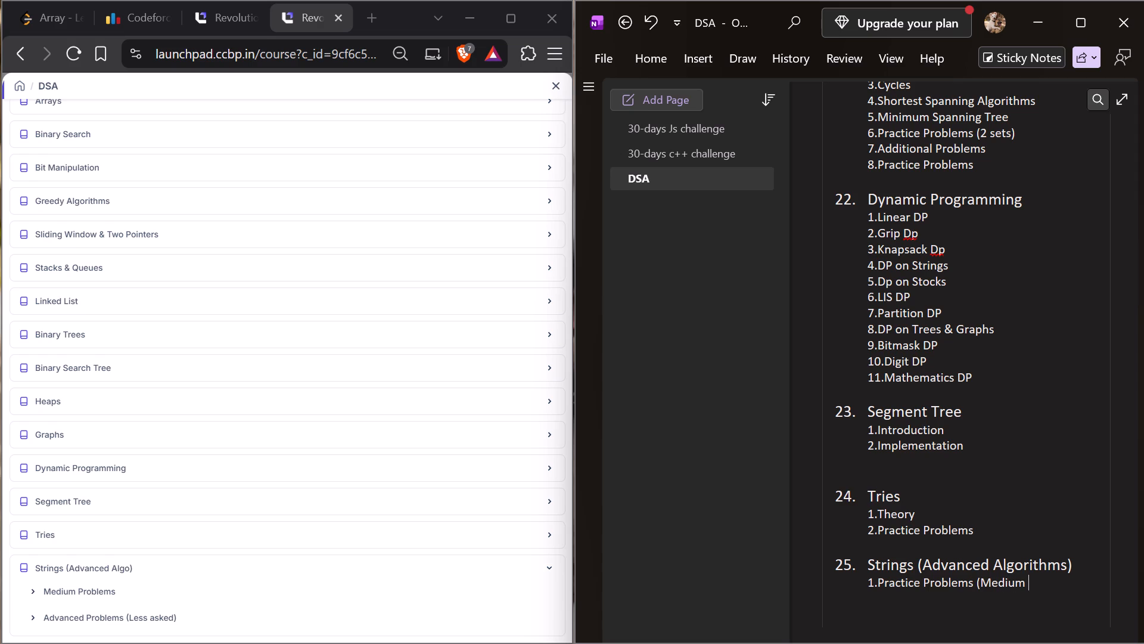
pyautogui.write('& Advamnced')
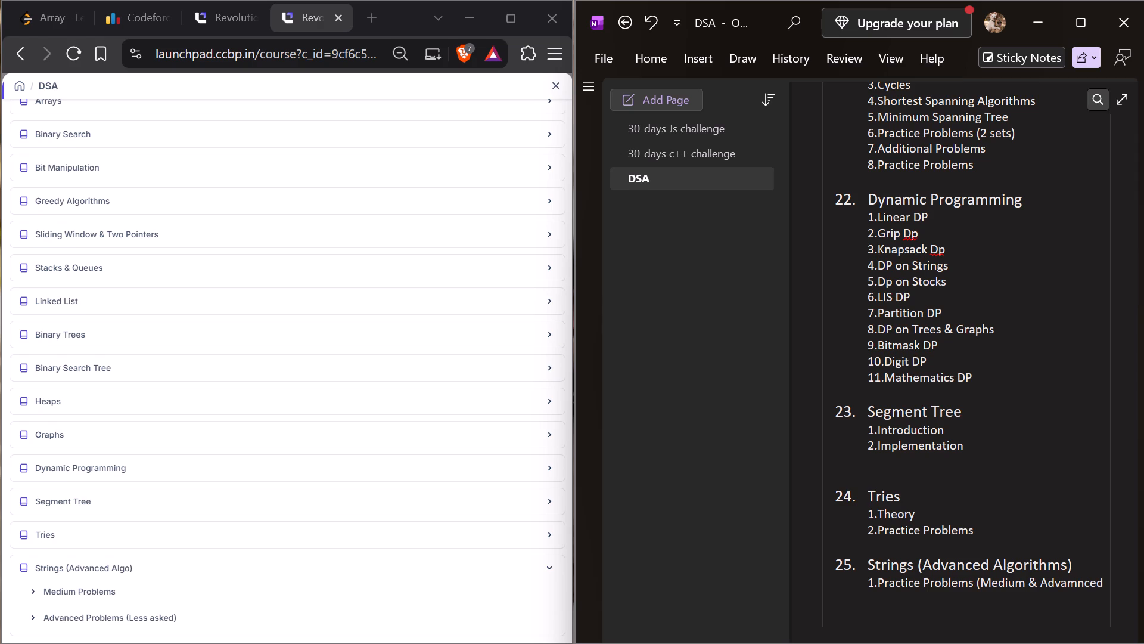
pyautogui.press('Left')
pyautogui.press('Left')
pyautogui.press('Left')
pyautogui.press('Left')
pyautogui.press('BackSpace')
pyautogui.press('Right')
pyautogui.press('Right')
pyautogui.press('Right')
pyautogui.press('Right')
pyautogui.press('Right')
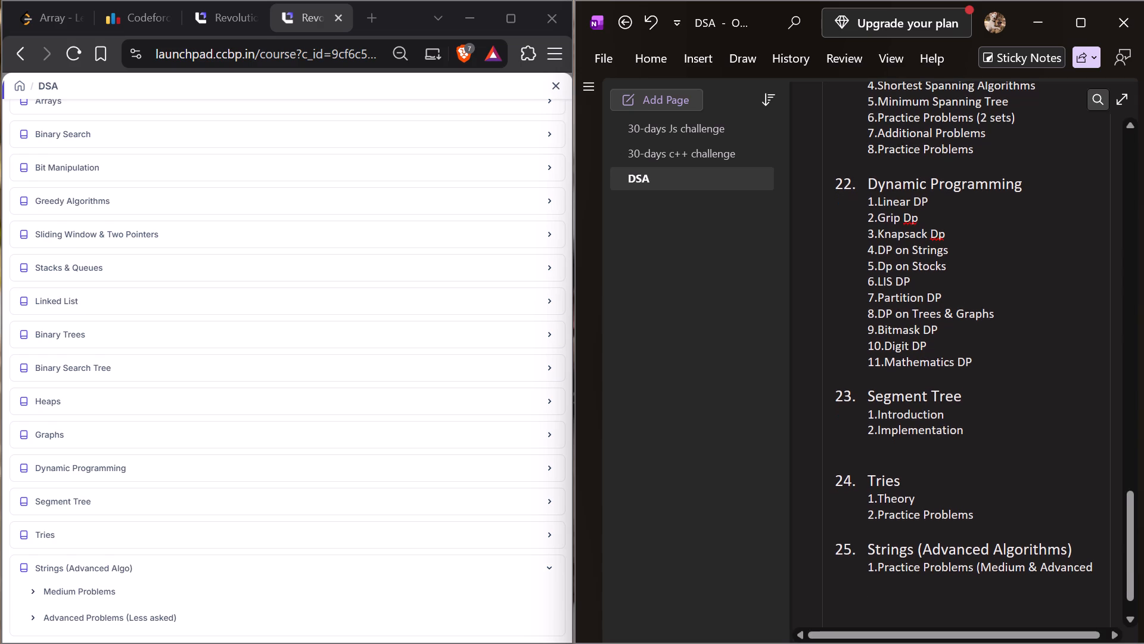
pyautogui.press('BackSpace')
pyautogui.press('BackSpace')
pyautogui.hotkey('shift', ')')
# Update the total topics count in the large line at the top of the DSA page to 25.
pyautogui.scroll(1, 924, 384)
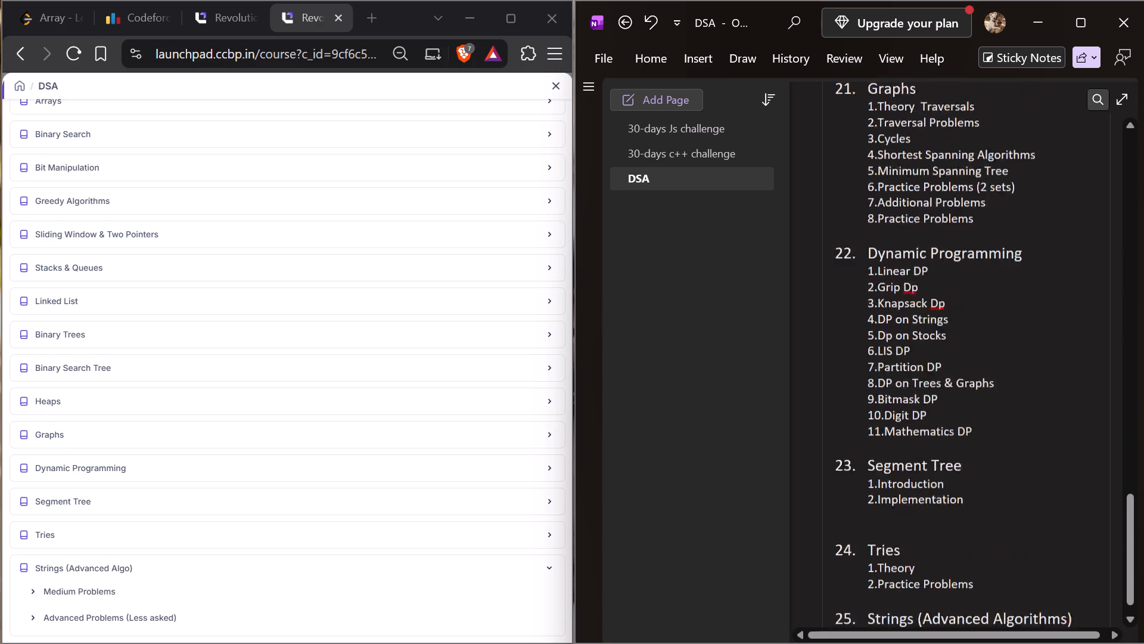
pyautogui.scroll(8, 924, 384)
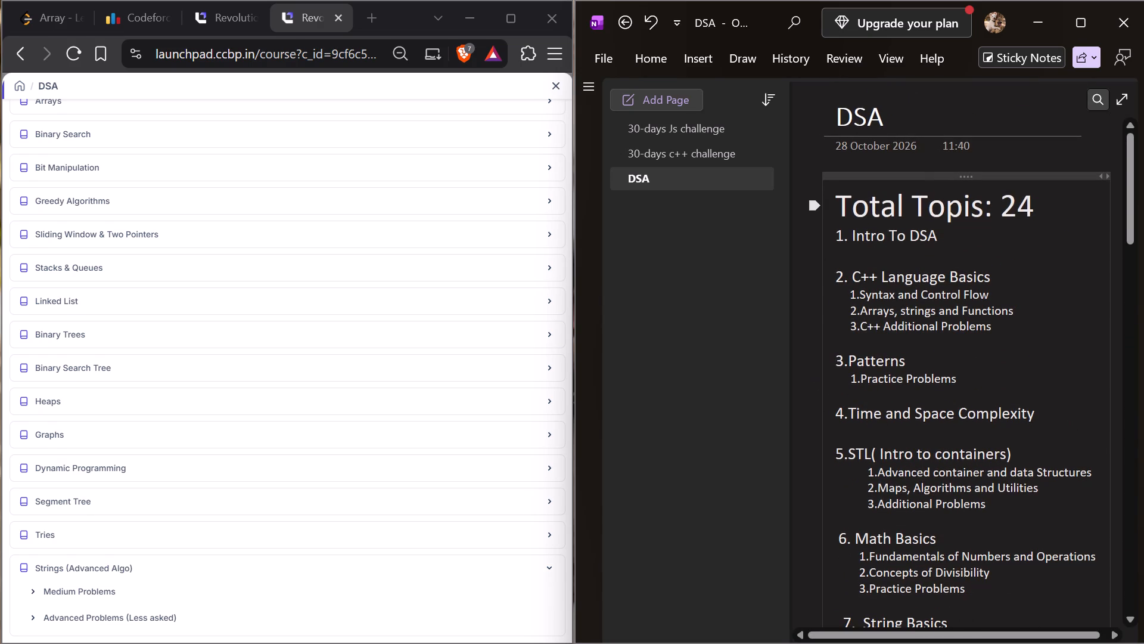
pyautogui.click(1037, 209)
pyautogui.press('BackSpace')
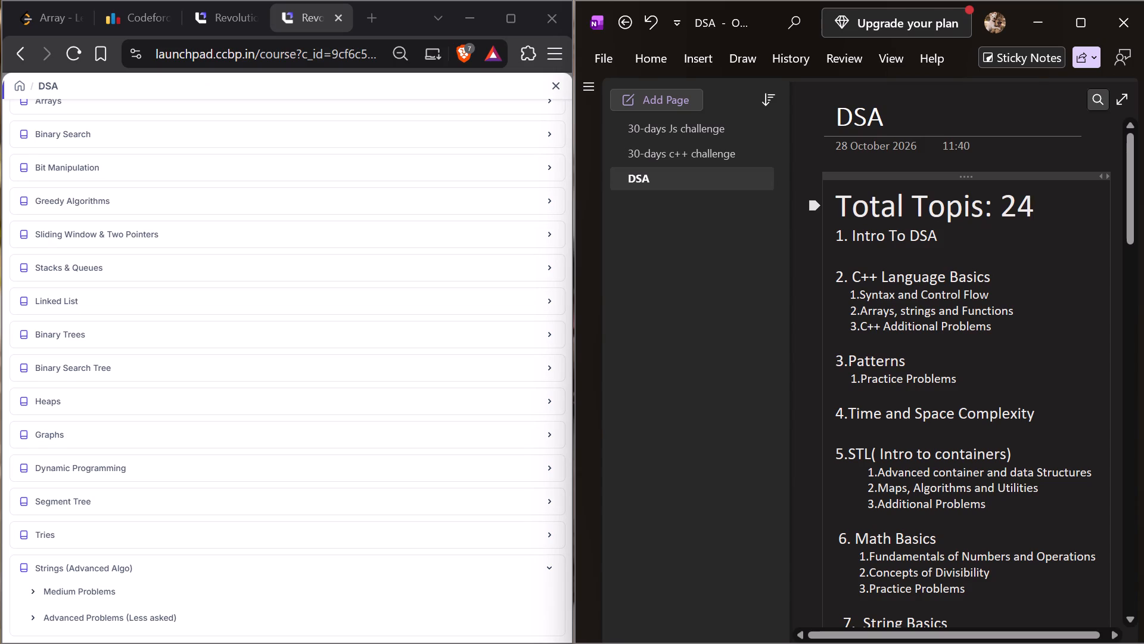
pyautogui.press('5')
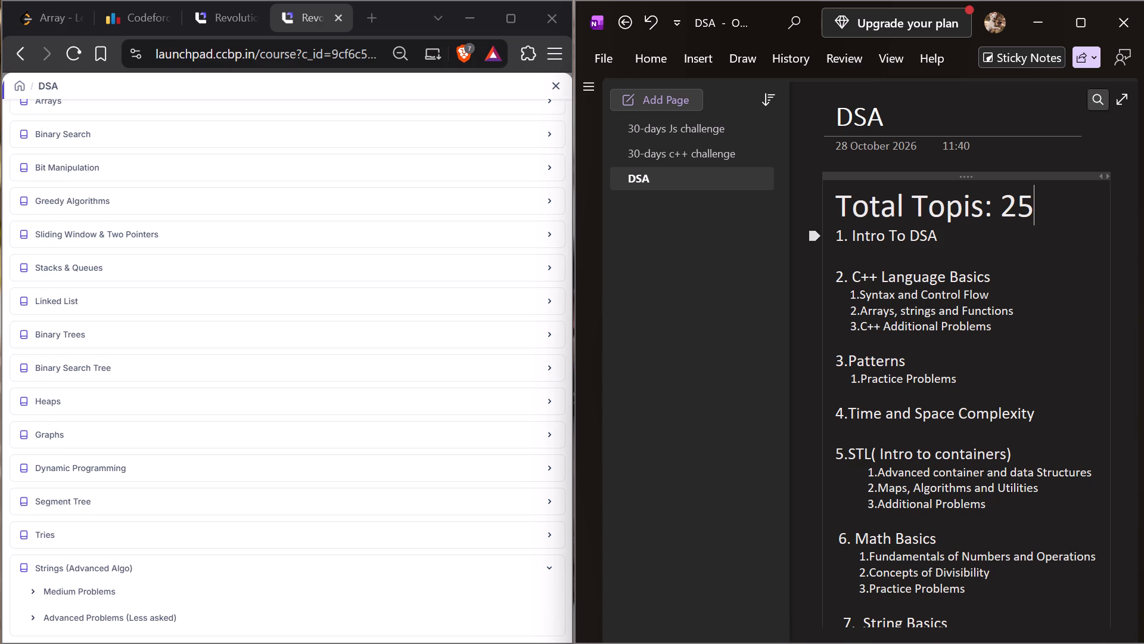
# Correct "Dp" to "DP" in the Grip and Knapsack items under Dynamic Programming.
pyautogui.scroll(4, 415, 308)
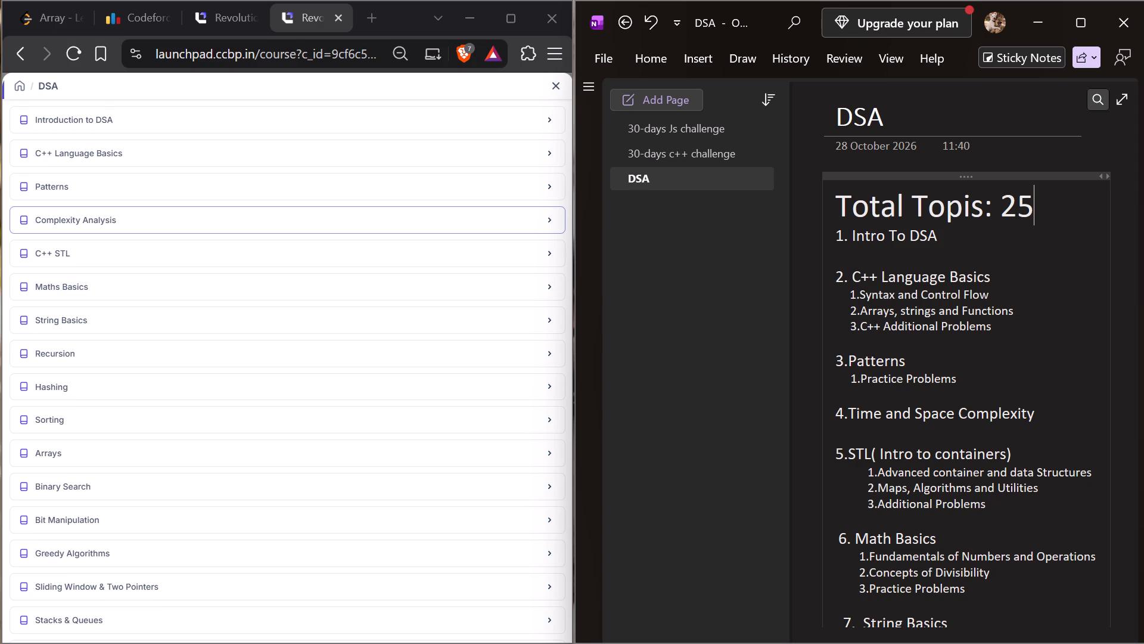
pyautogui.scroll(-3, 928, 359)
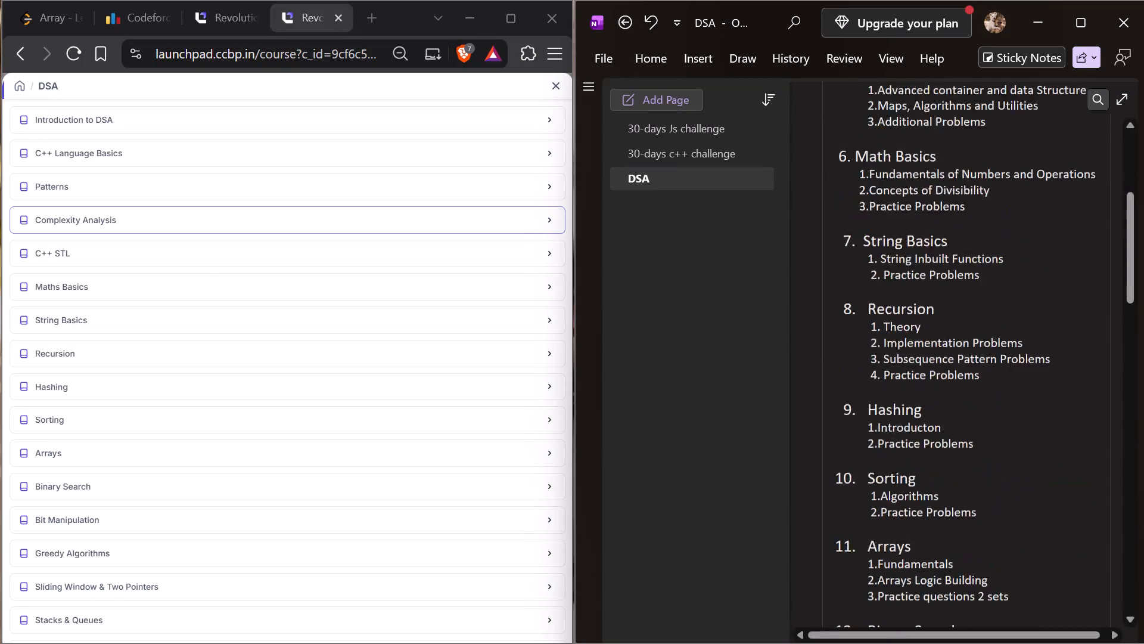
pyautogui.scroll(-7, 928, 359)
pyautogui.scroll(4, 928, 359)
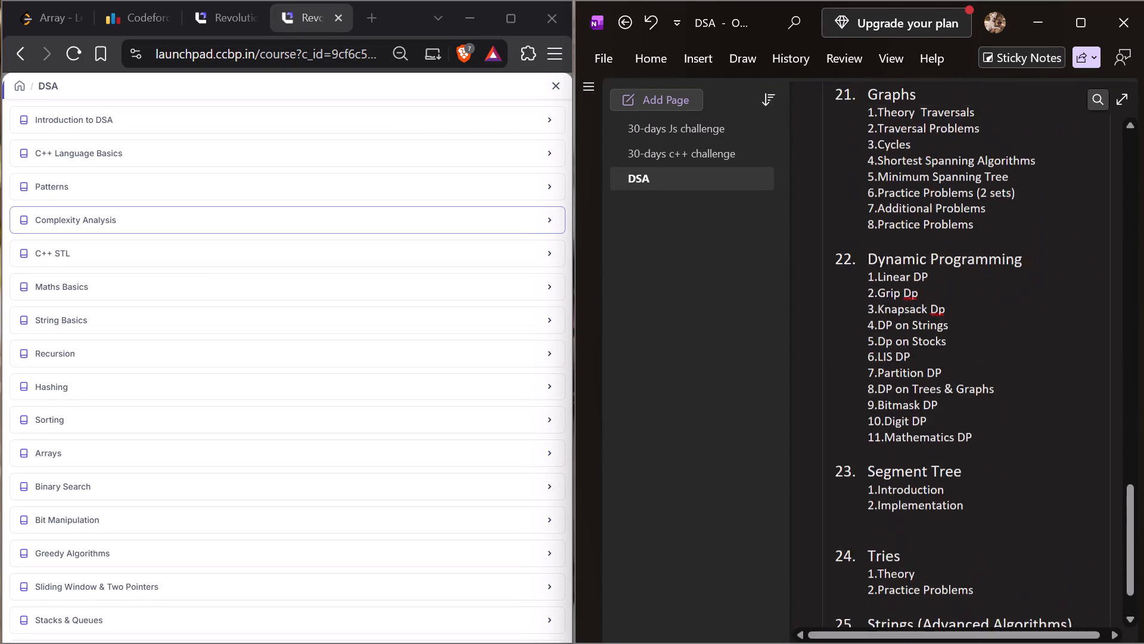
pyautogui.click(917, 348)
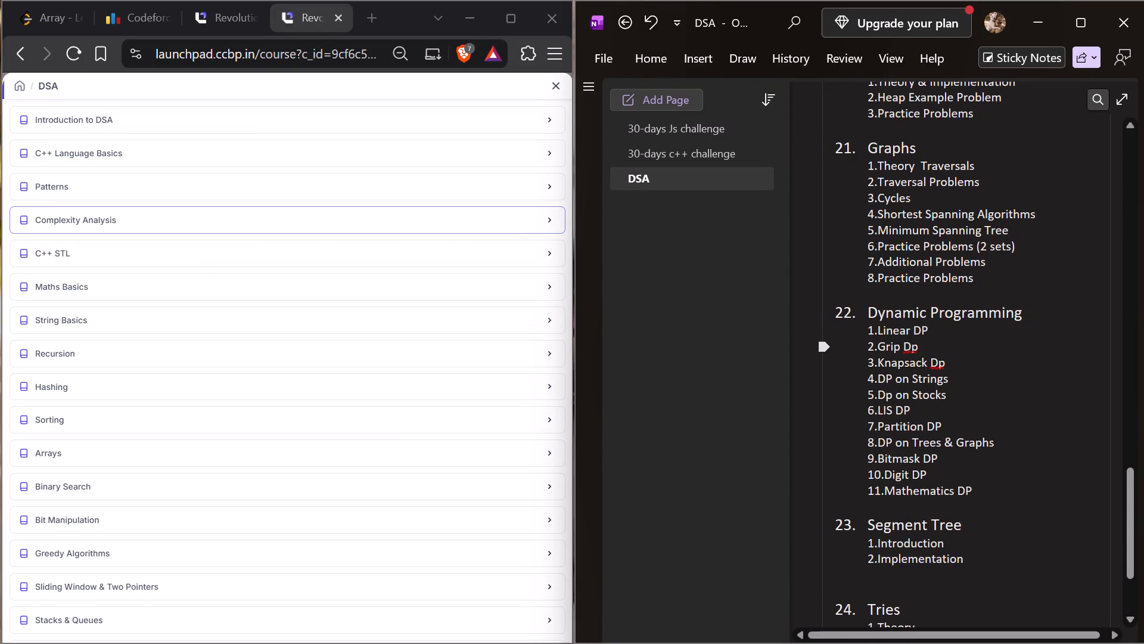
pyautogui.press('BackSpace')
pyautogui.hotkey('shift', 'p')
pyautogui.click(951, 366)
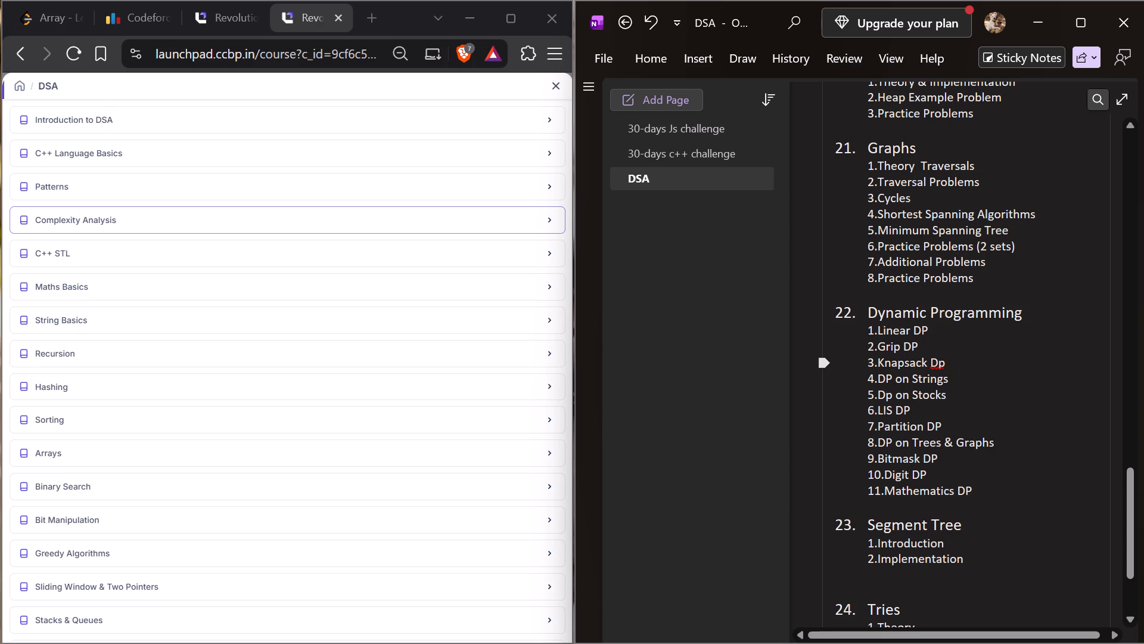
pyautogui.press('BackSpace')
pyautogui.hotkey('shift', 'p')
# Review the DSA notes from the final Strings section back up to the page title.
pyautogui.scroll(-3, 977, 427)
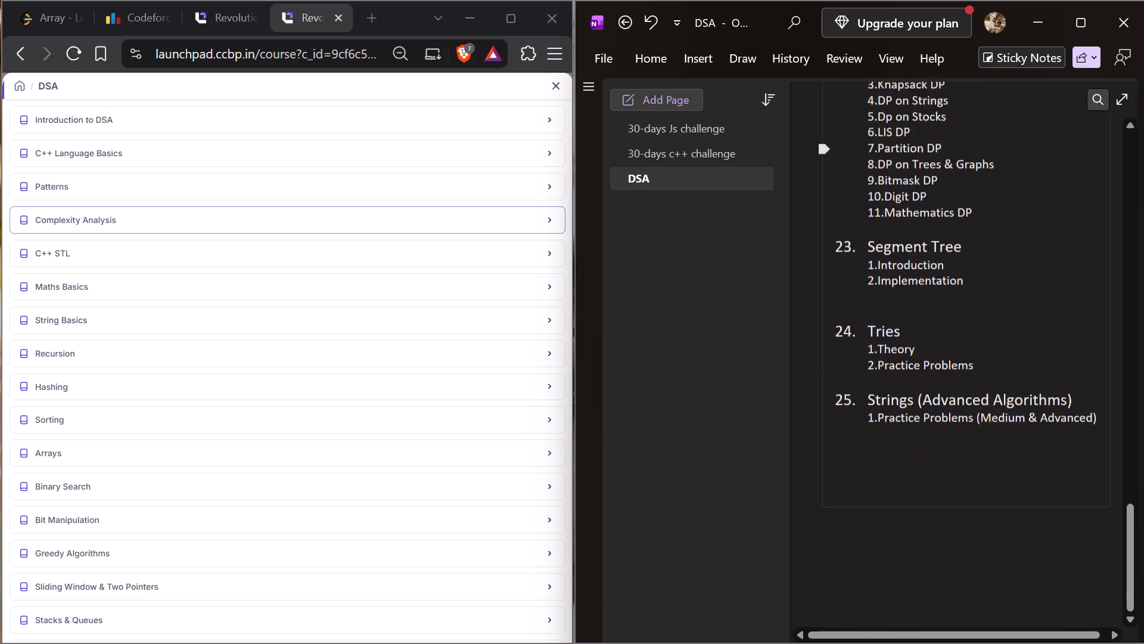
pyautogui.scroll(-2, 977, 427)
pyautogui.scroll(4, 977, 427)
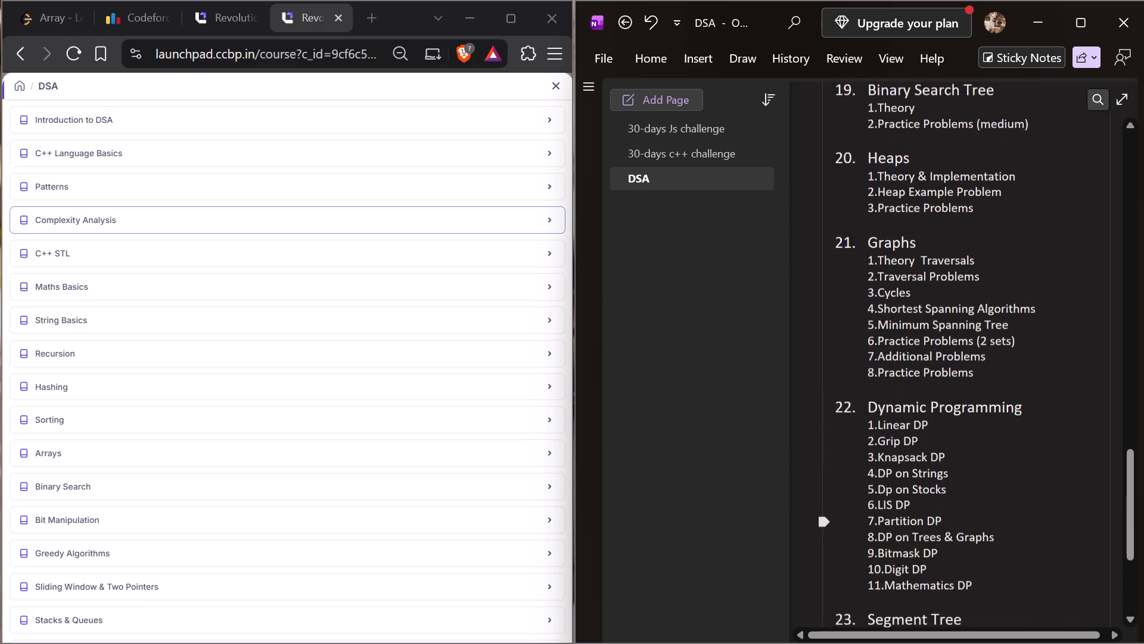
pyautogui.scroll(5, 977, 427)
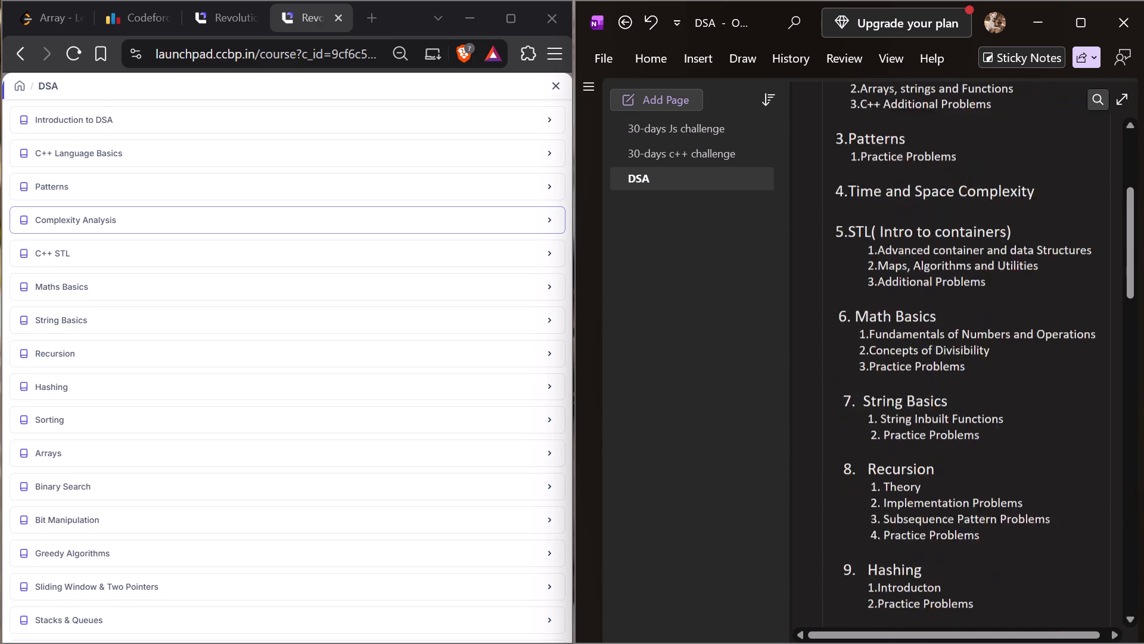
pyautogui.scroll(1, 977, 427)
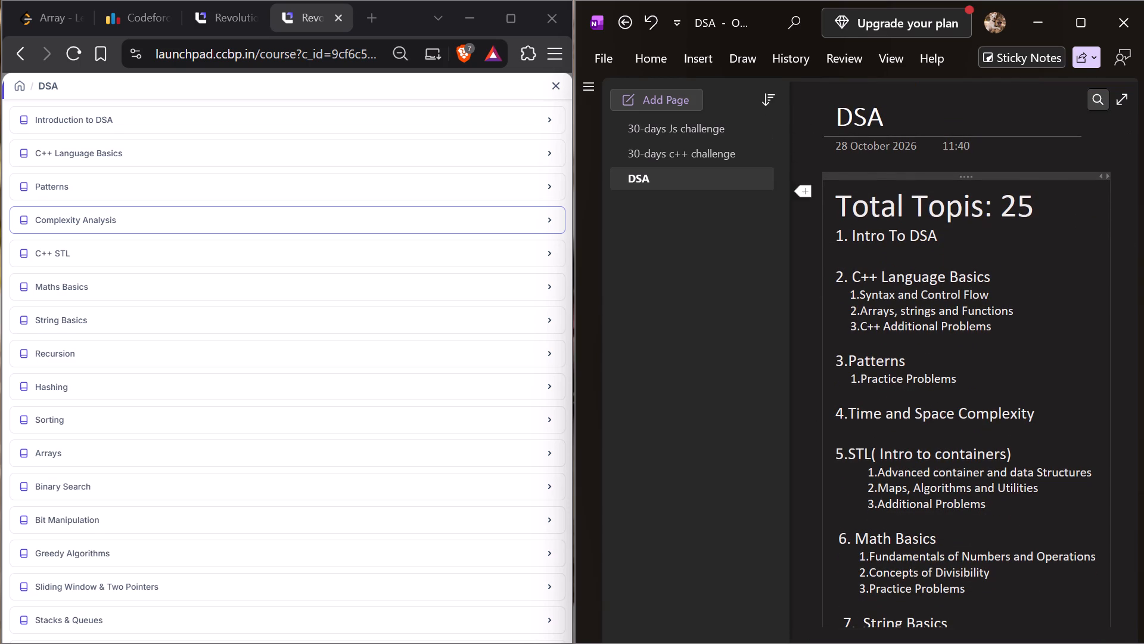
# Save the DSA notes page.
pyautogui.hotkey('ctrl', 's')
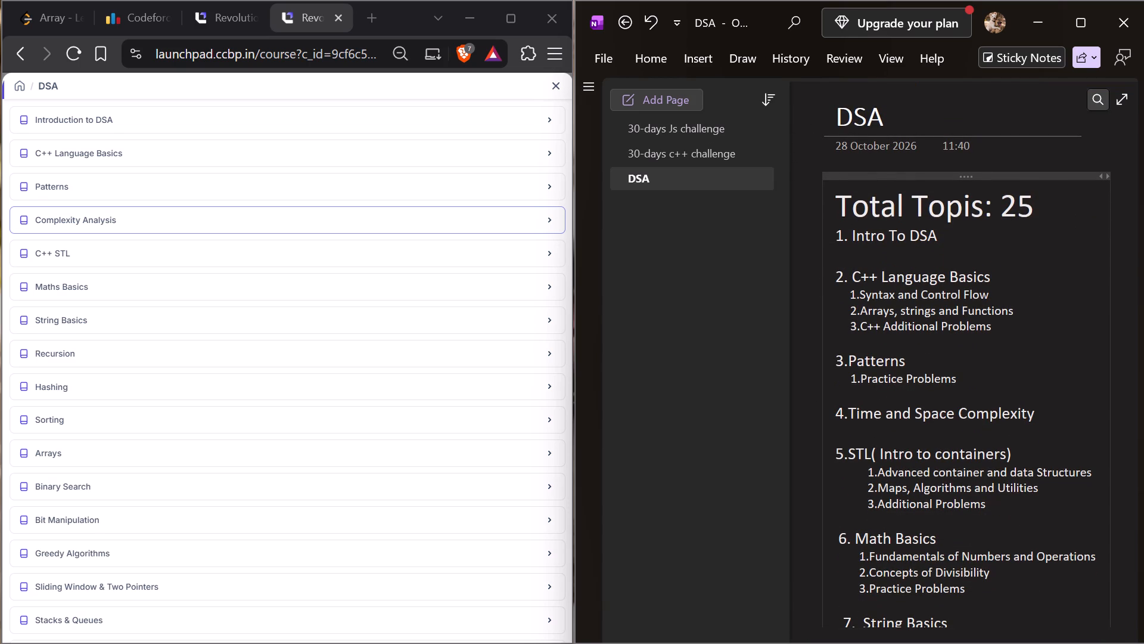
pyautogui.click(696, 205)
pyautogui.click(703, 254)
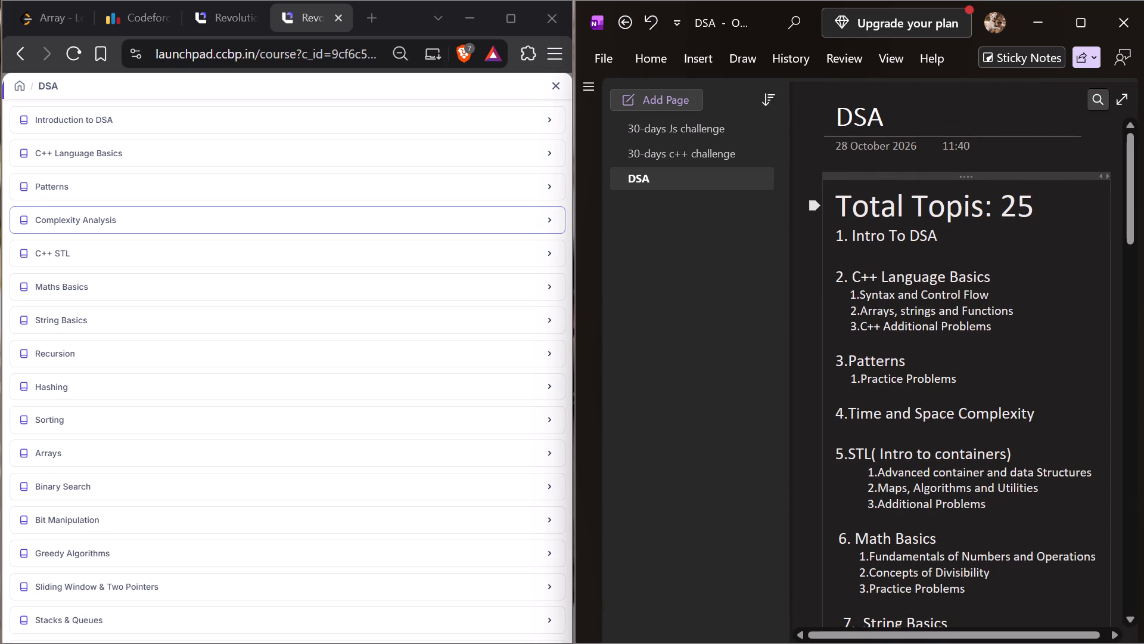
# Copy the whole DSA topic list, from the "Total Topis: 25" line through the end of the Strings (Advanced Algorithms) section.
pyautogui.moveTo(833, 206); pyautogui.dragTo(925, 560)
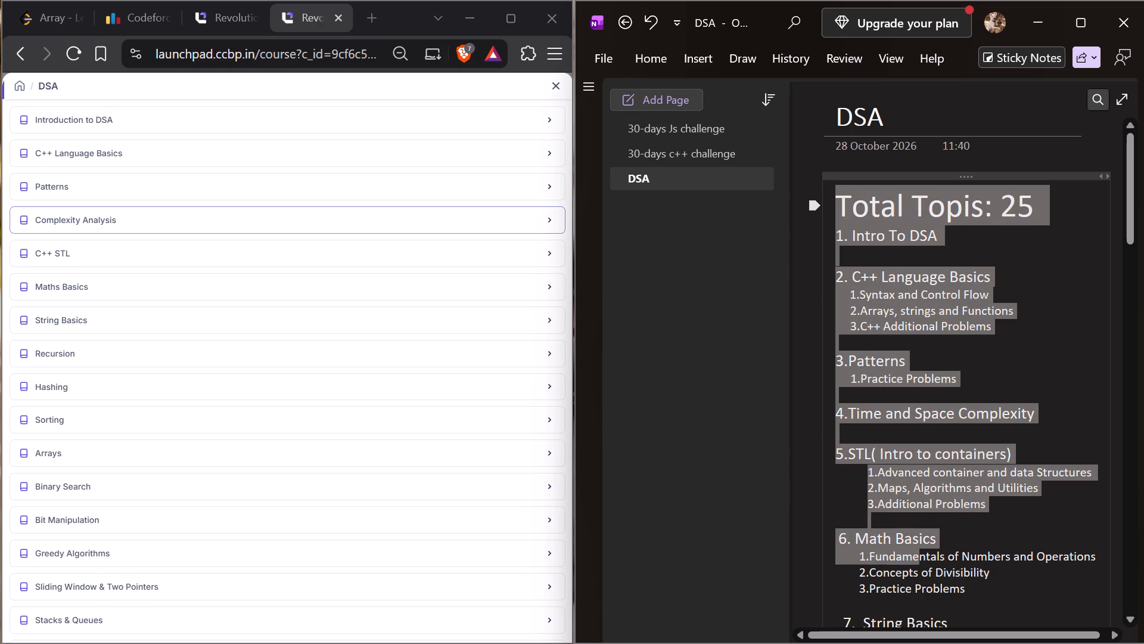
pyautogui.moveTo(925, 560); pyautogui.dragTo(962, 643)
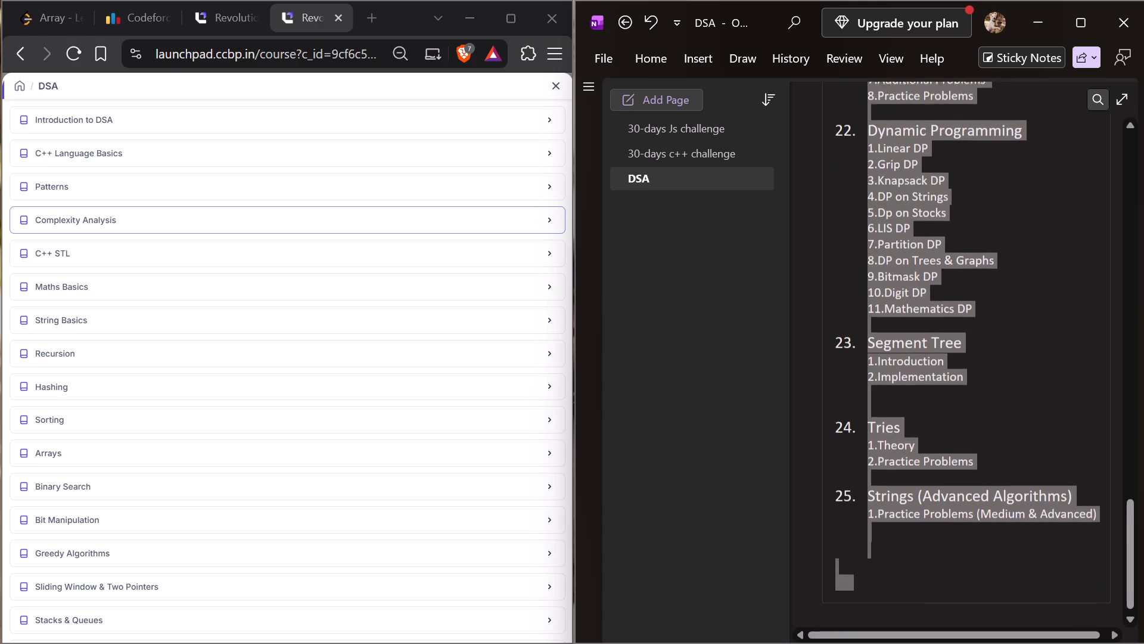
pyautogui.moveTo(962, 643); pyautogui.dragTo(891, 516)
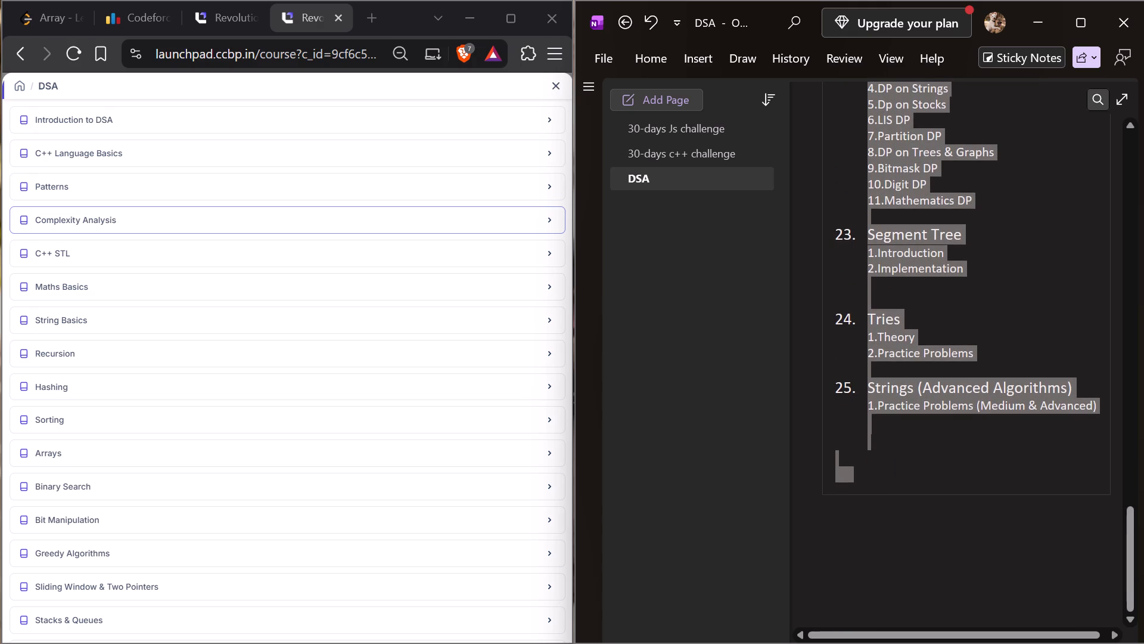
pyautogui.hotkey('ctrl', 'c')
pyautogui.hotkey('ctrl', 'c')
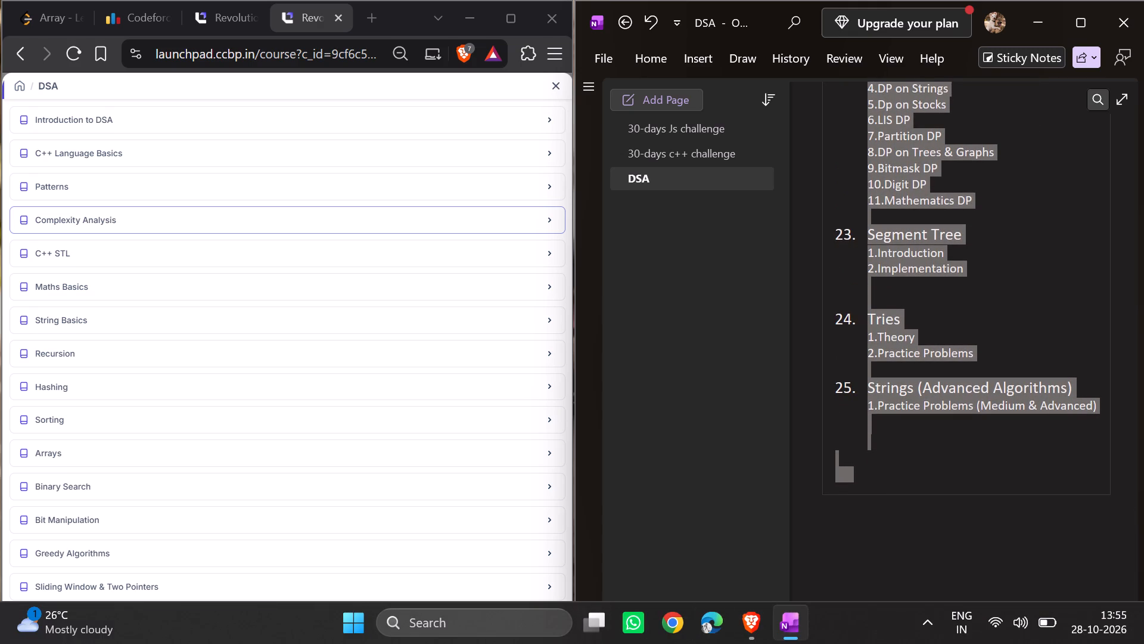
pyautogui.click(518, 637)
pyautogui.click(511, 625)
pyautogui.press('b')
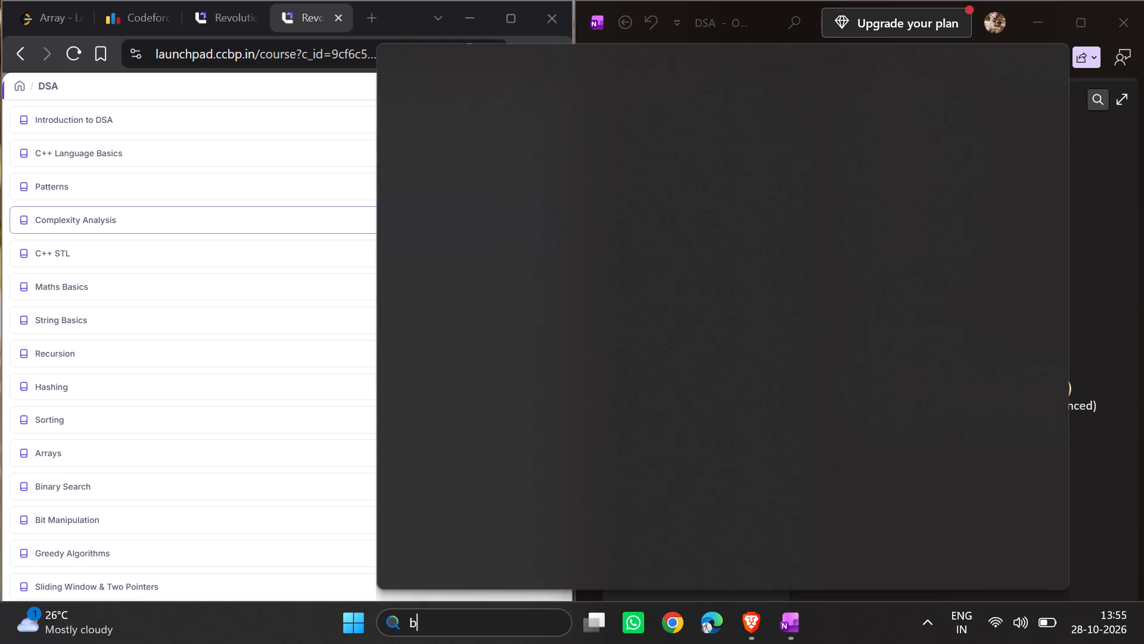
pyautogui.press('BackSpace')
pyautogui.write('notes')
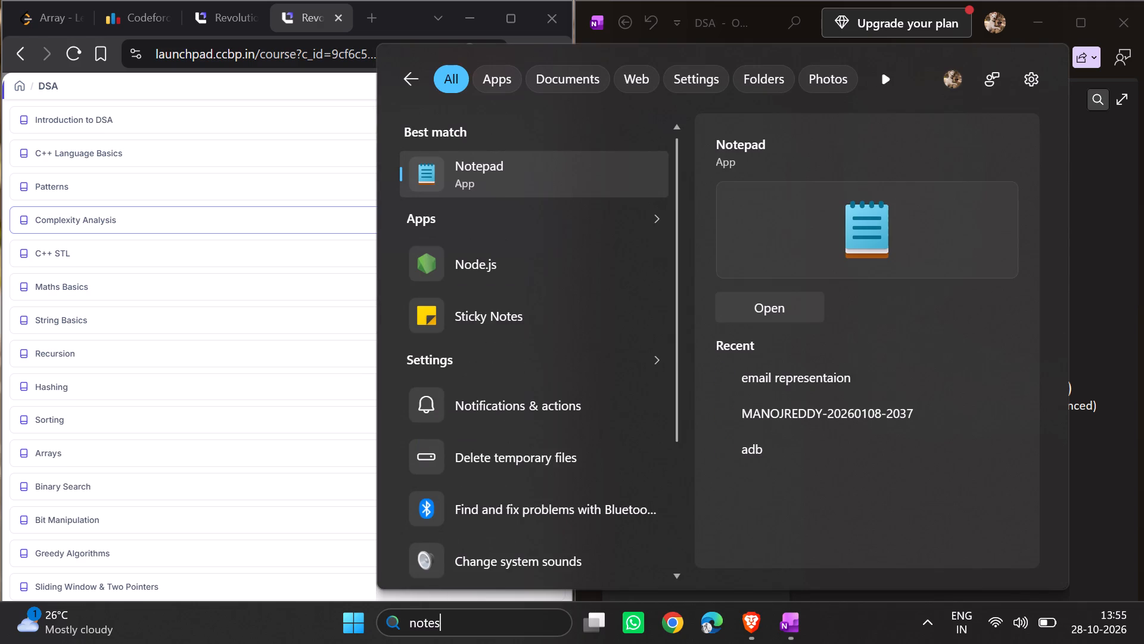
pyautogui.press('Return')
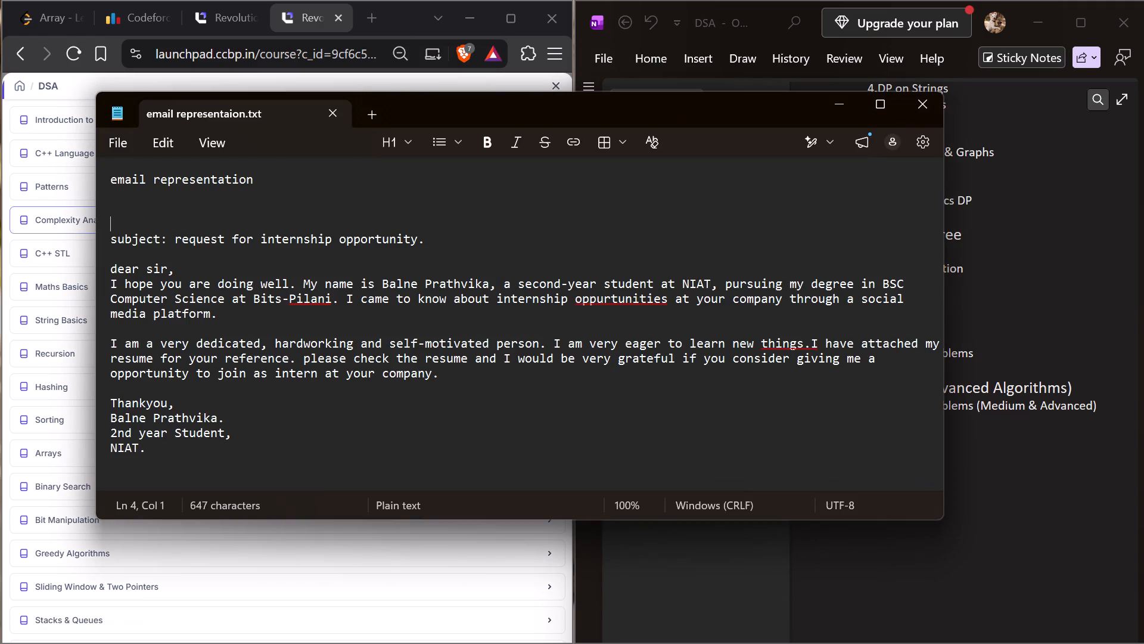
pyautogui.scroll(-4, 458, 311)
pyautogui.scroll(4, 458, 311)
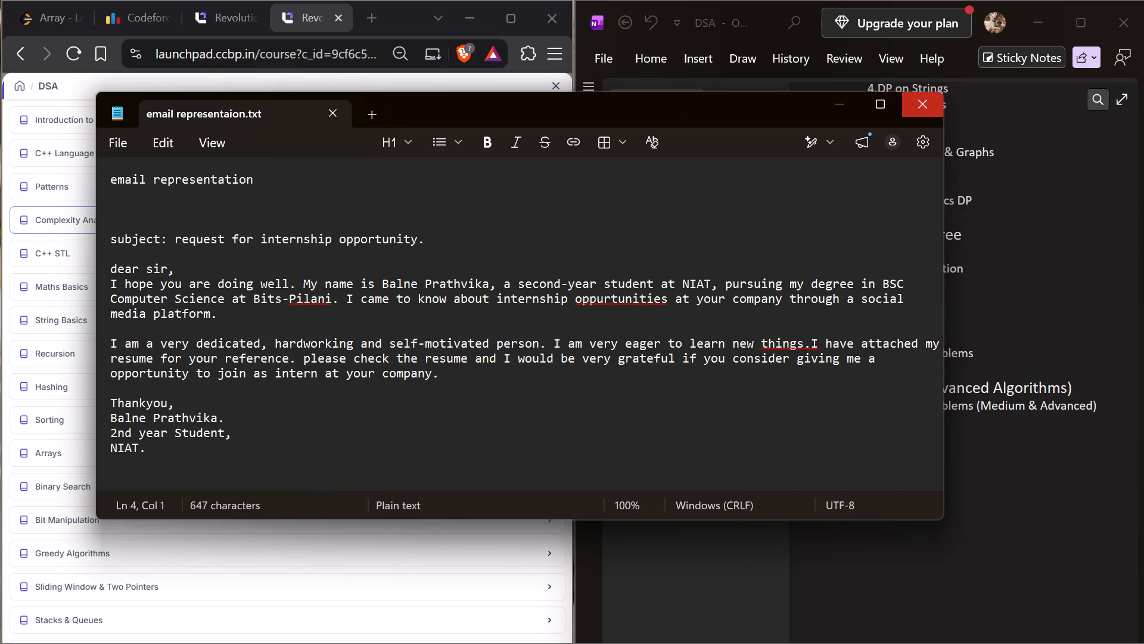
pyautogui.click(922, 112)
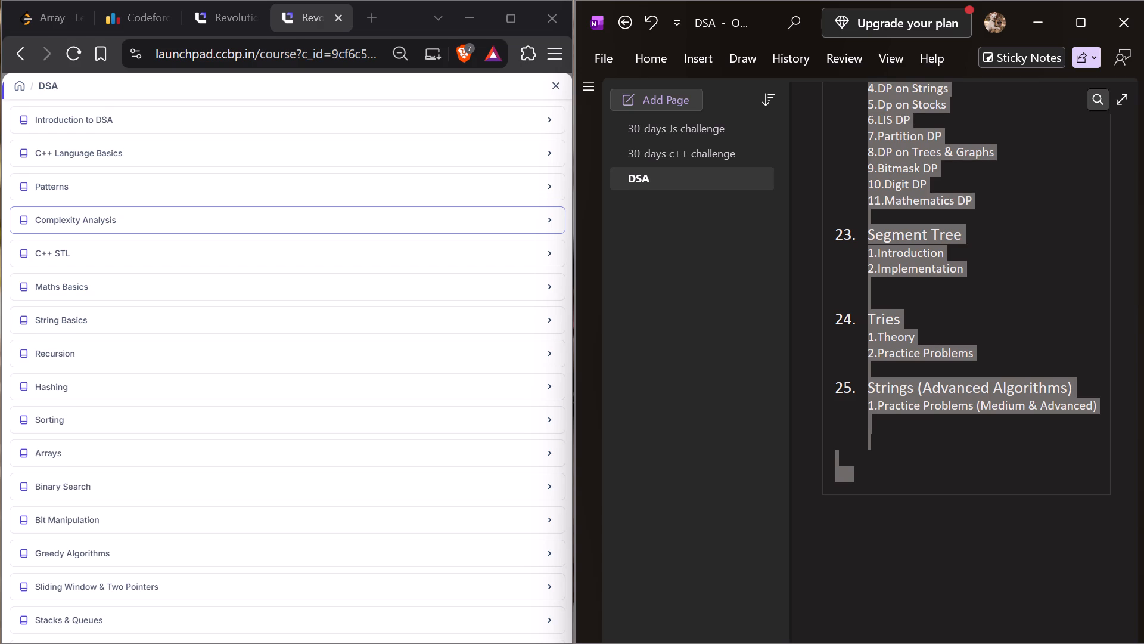
# Examine the last sections of the DSA notes, from Linked Lists through Strings (Advanced Algorithms).
pyautogui.click(1041, 215)
pyautogui.scroll(4, 1041, 215)
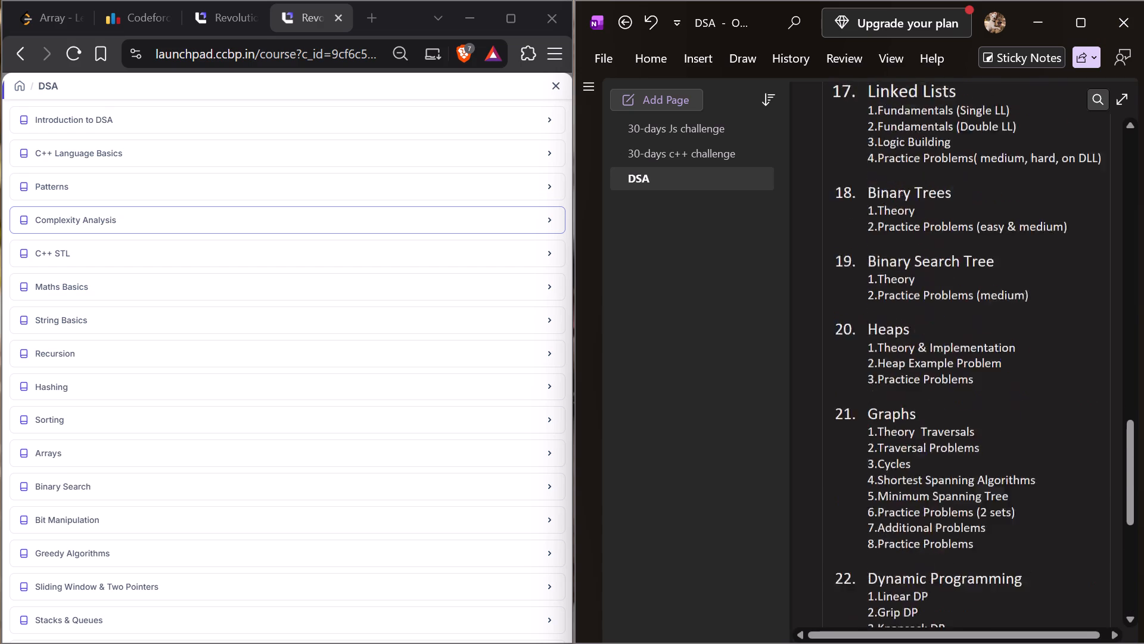
pyautogui.scroll(3, 1041, 215)
pyautogui.scroll(-8, 1041, 215)
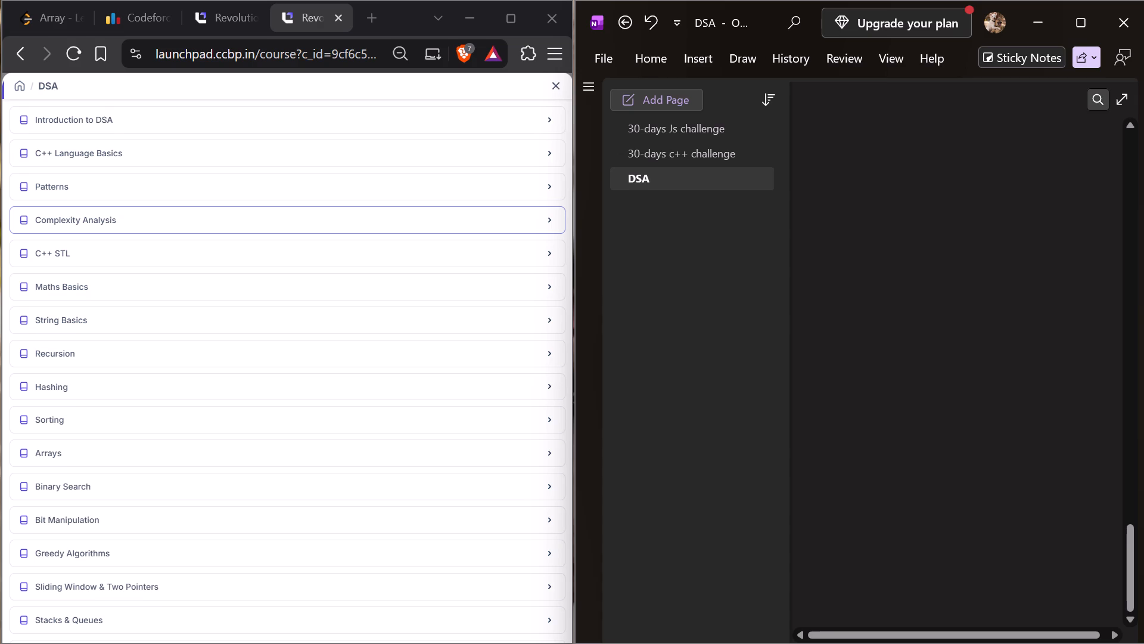
pyautogui.scroll(2, 947, 251)
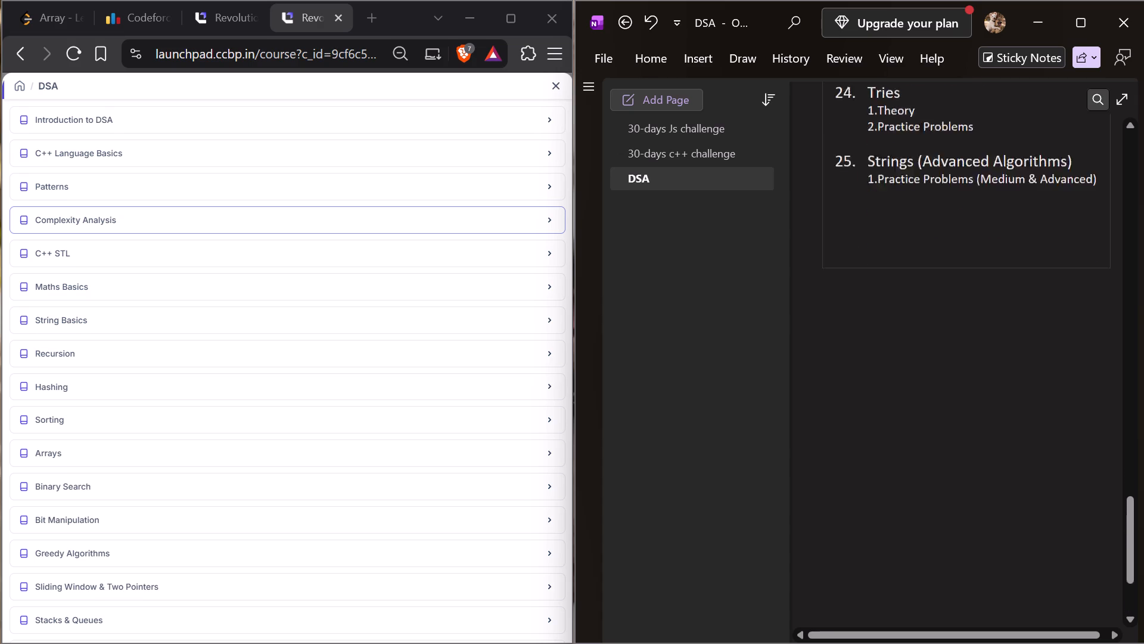
pyautogui.scroll(4, 947, 251)
pyautogui.scroll(-7, 947, 251)
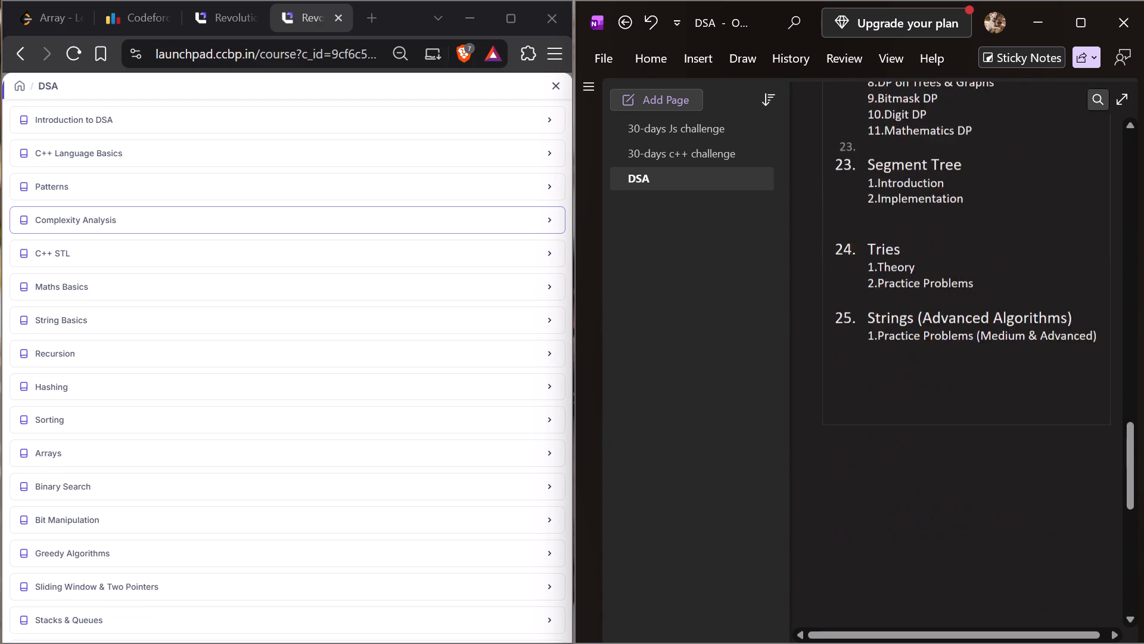
pyautogui.scroll(-1, 947, 251)
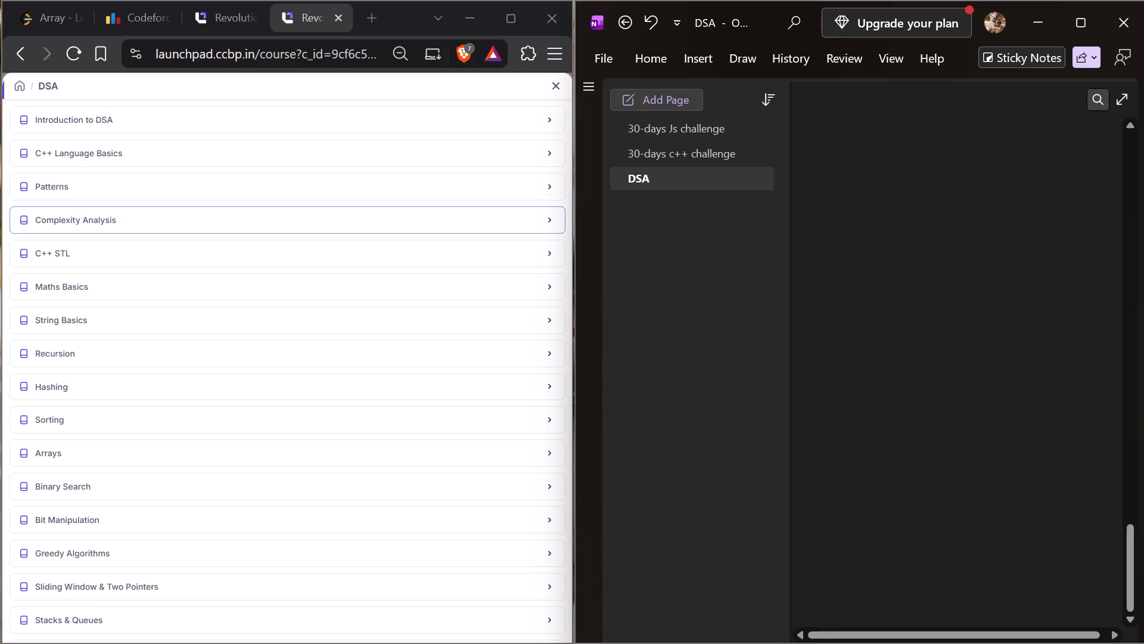
# Review the DSA notes from the Strings section up to the page title, and return to the end of the list.
pyautogui.scroll(1, 873, 122)
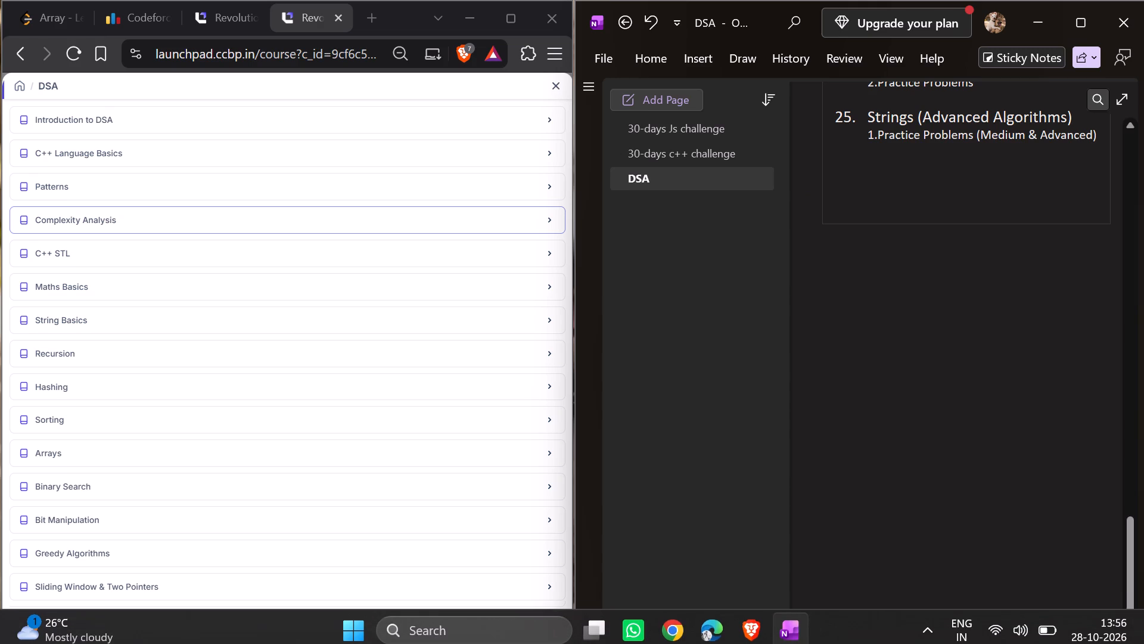
pyautogui.scroll(2, 924, 163)
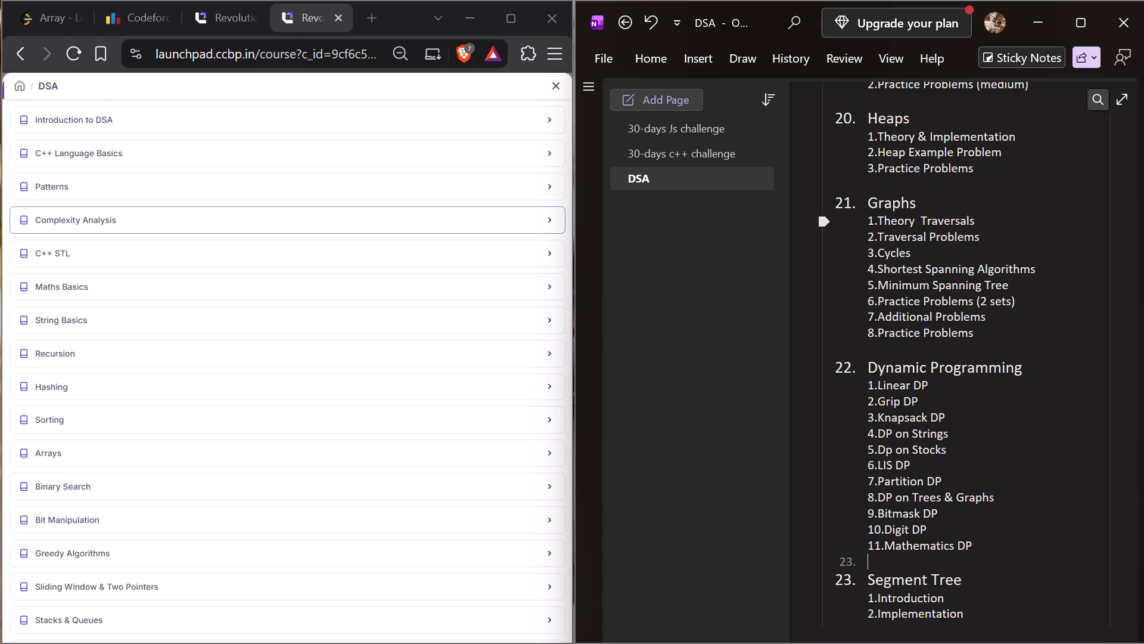
pyautogui.scroll(1, 1021, 281)
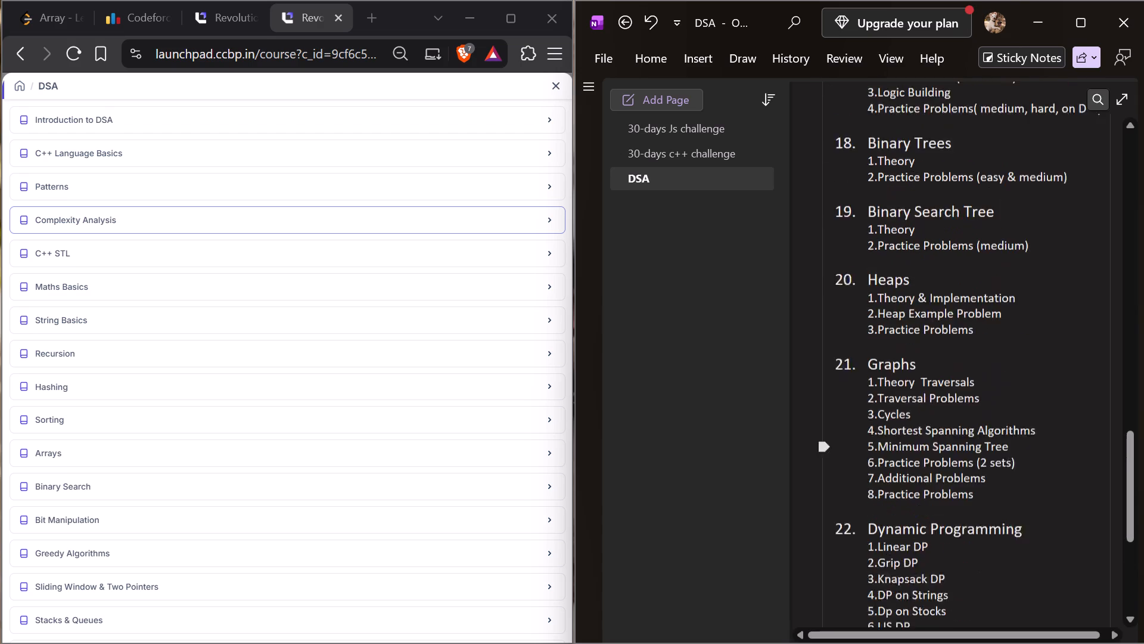
pyautogui.scroll(2, 1021, 281)
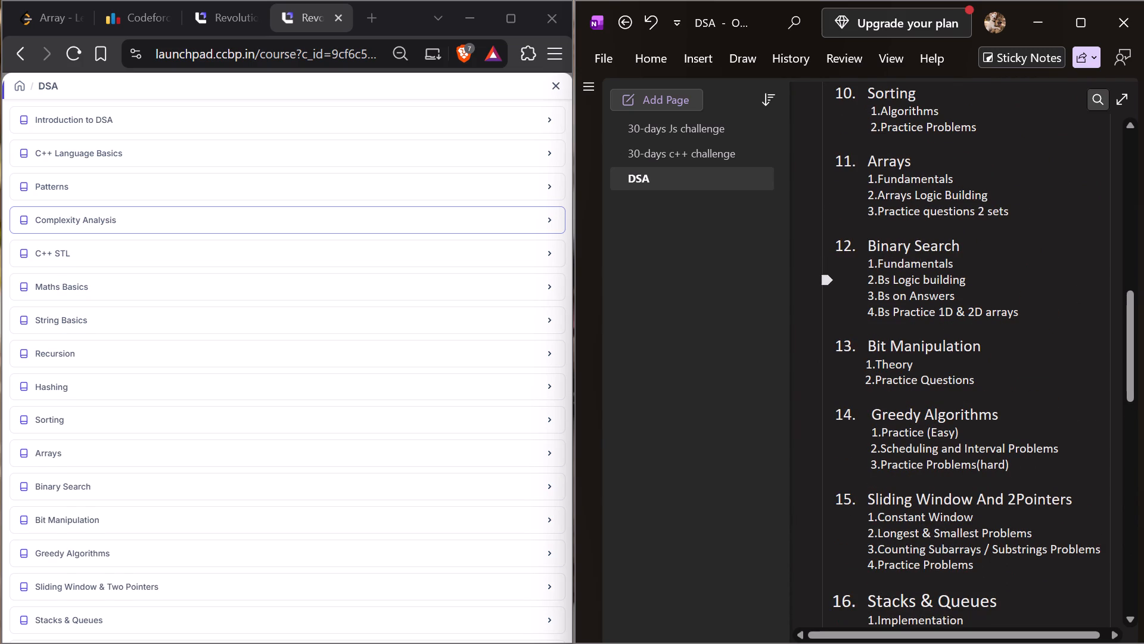
pyautogui.scroll(1, 1003, 312)
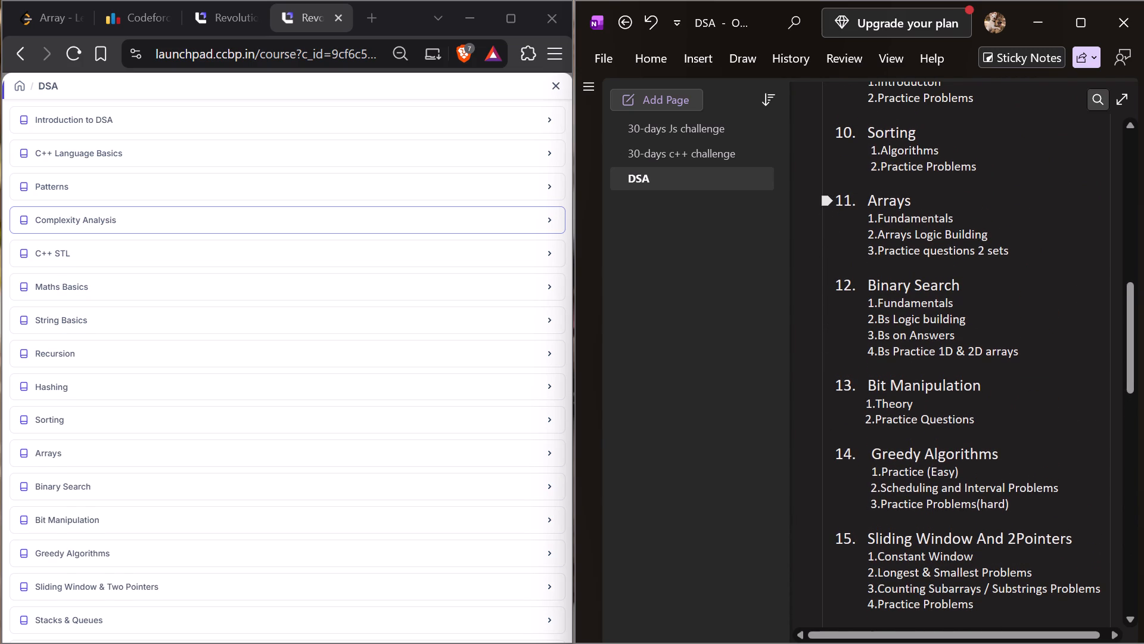
pyautogui.scroll(1, 847, 133)
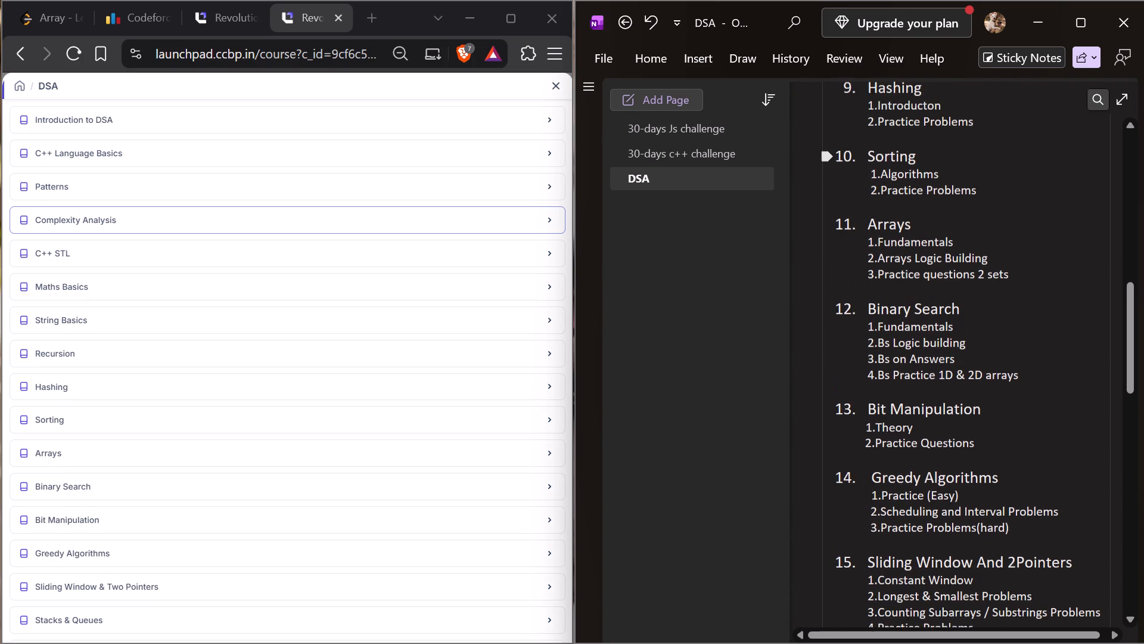
pyautogui.scroll(1, 847, 133)
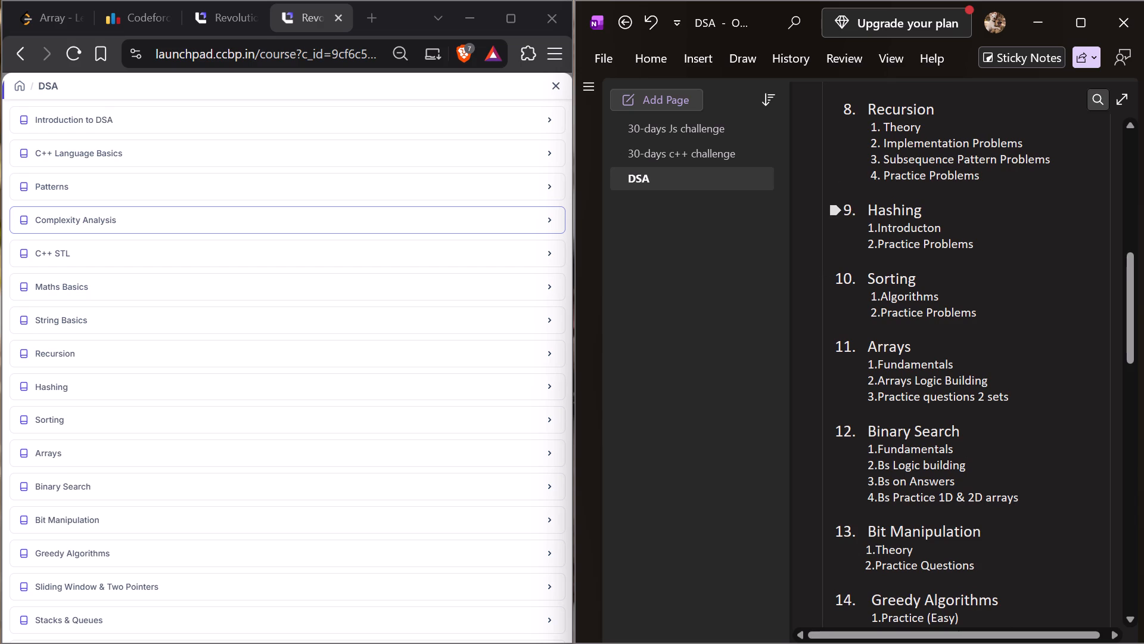
pyautogui.scroll(4, 828, 114)
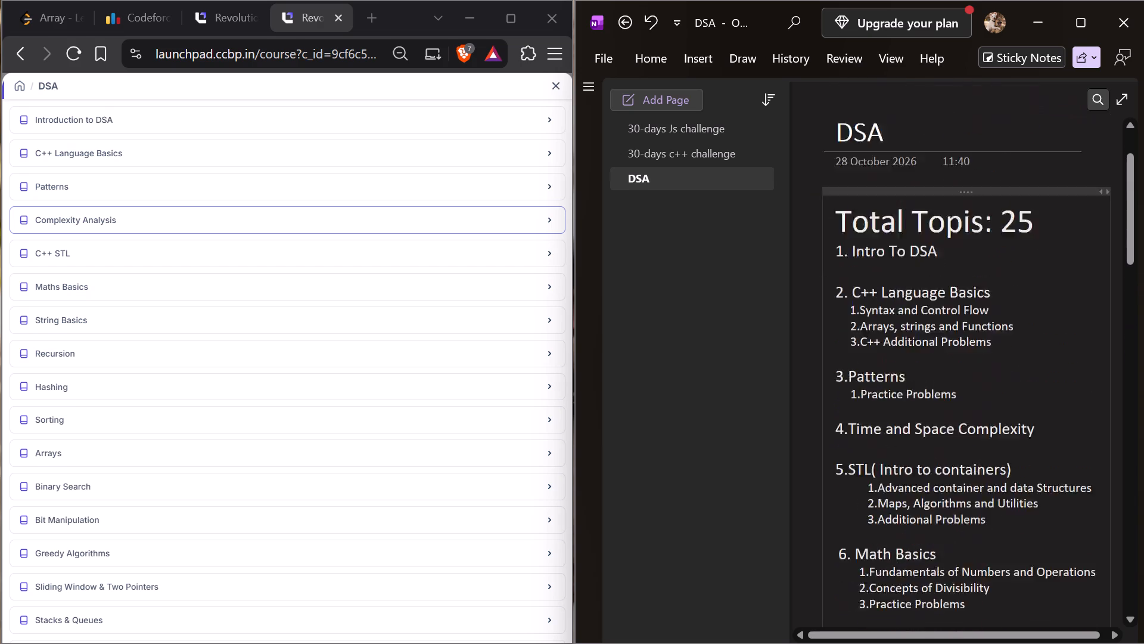
pyautogui.scroll(2, 828, 114)
pyautogui.scroll(-6, 828, 114)
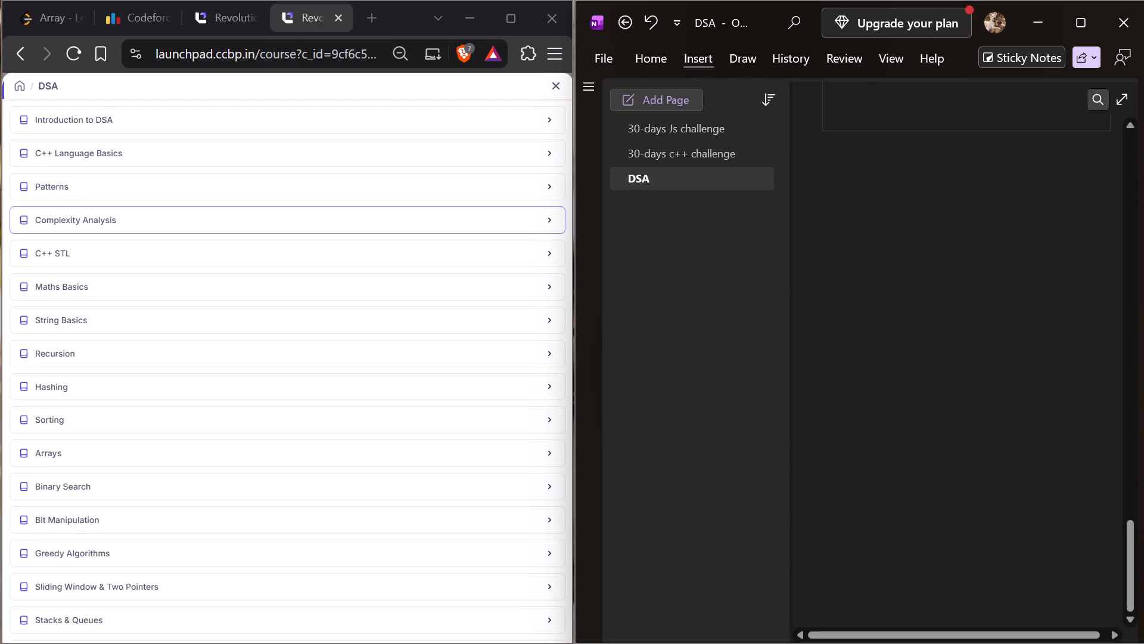
# Save the DSA notes again and place the cursor at the end of the list.
pyautogui.hotkey('ctrl', 's')
pyautogui.hotkey('ctrl', 's')
pyautogui.hotkey('ctrl', 's')
pyautogui.hotkey('ctrl', 's')
pyautogui.click(963, 148)
pyautogui.hotkey('ctrl', 's')
# Look at the notebook information for the 30-days plan notebook and return to the DSA page.
pyautogui.scroll(2, 963, 148)
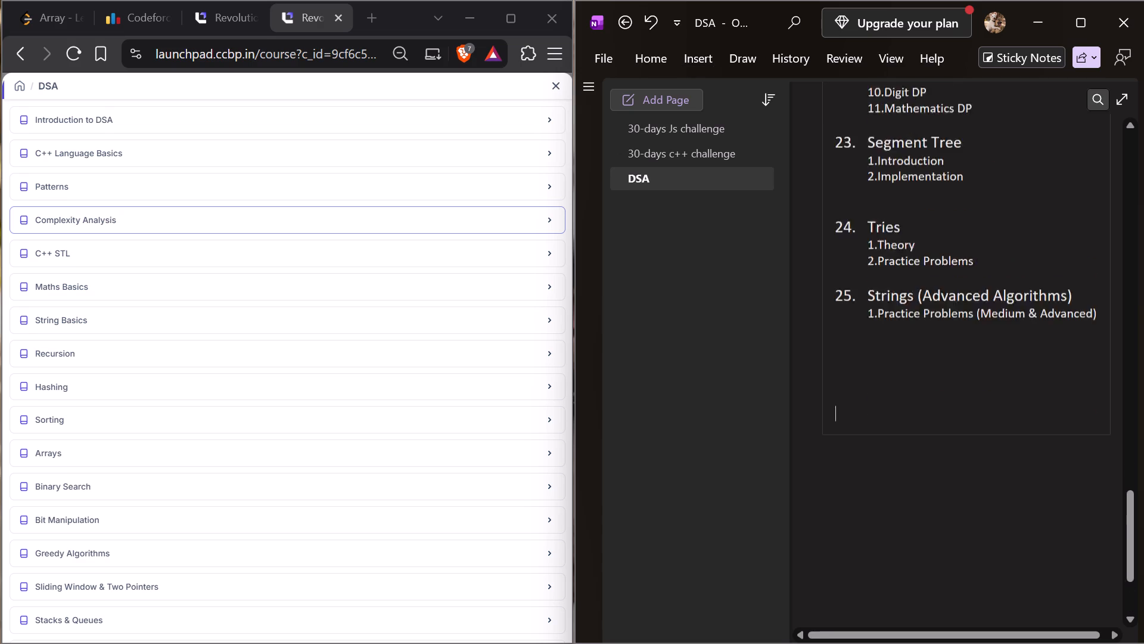
pyautogui.scroll(5, 963, 148)
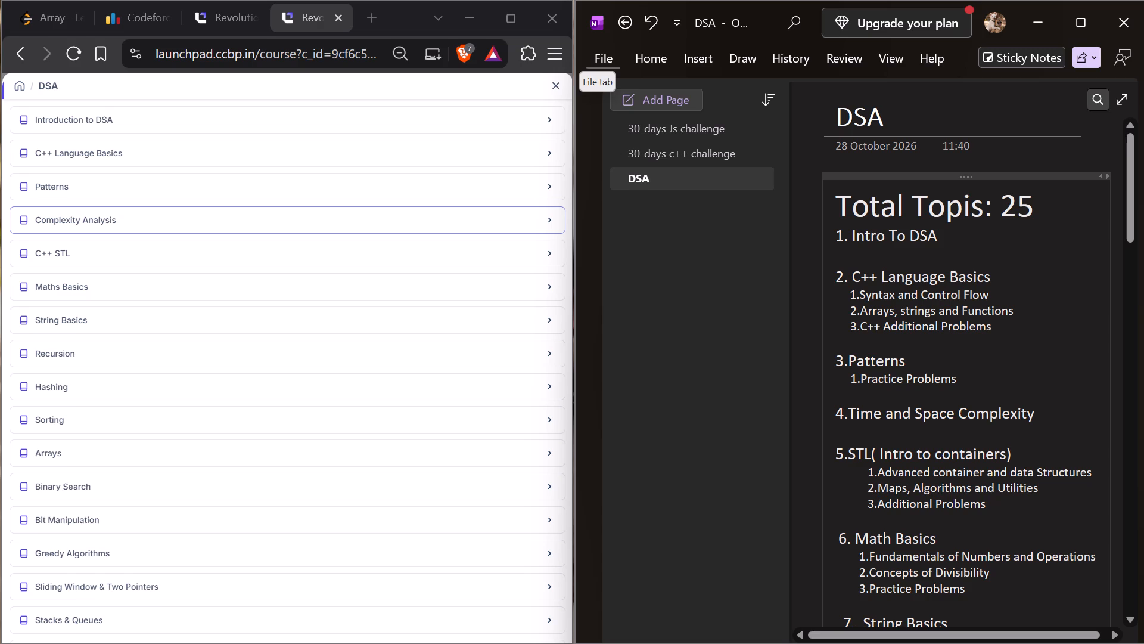
pyautogui.click(606, 85)
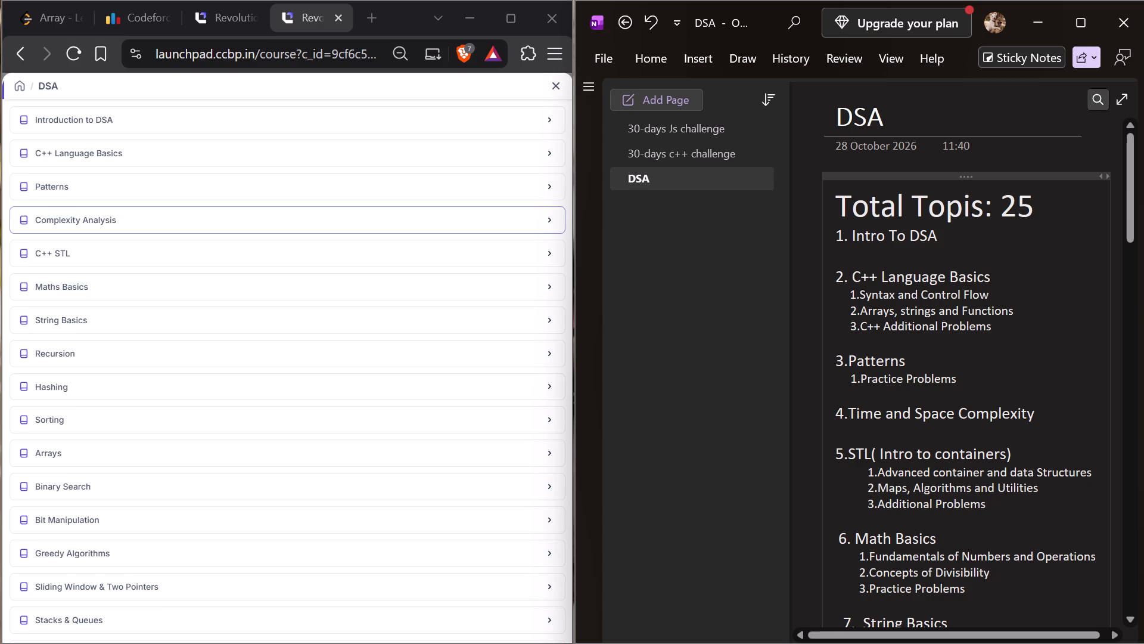
pyautogui.click(610, 53)
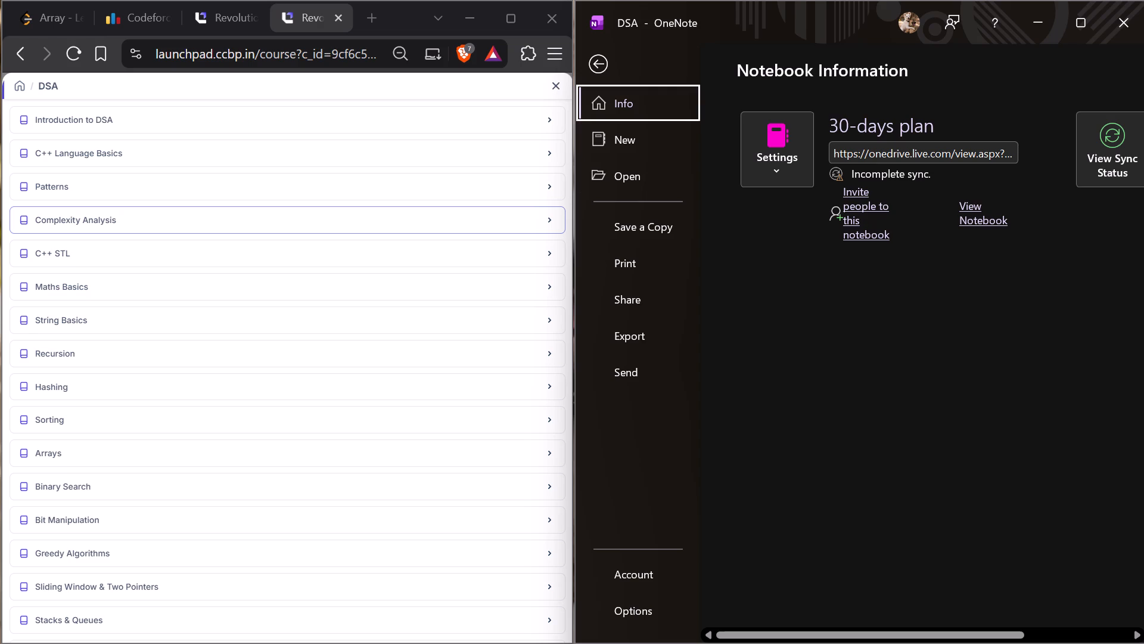
pyautogui.click(598, 63)
# Copy the entire 25-topic list from the DSA page of the 30-days plan notebook.
pyautogui.click(950, 282)
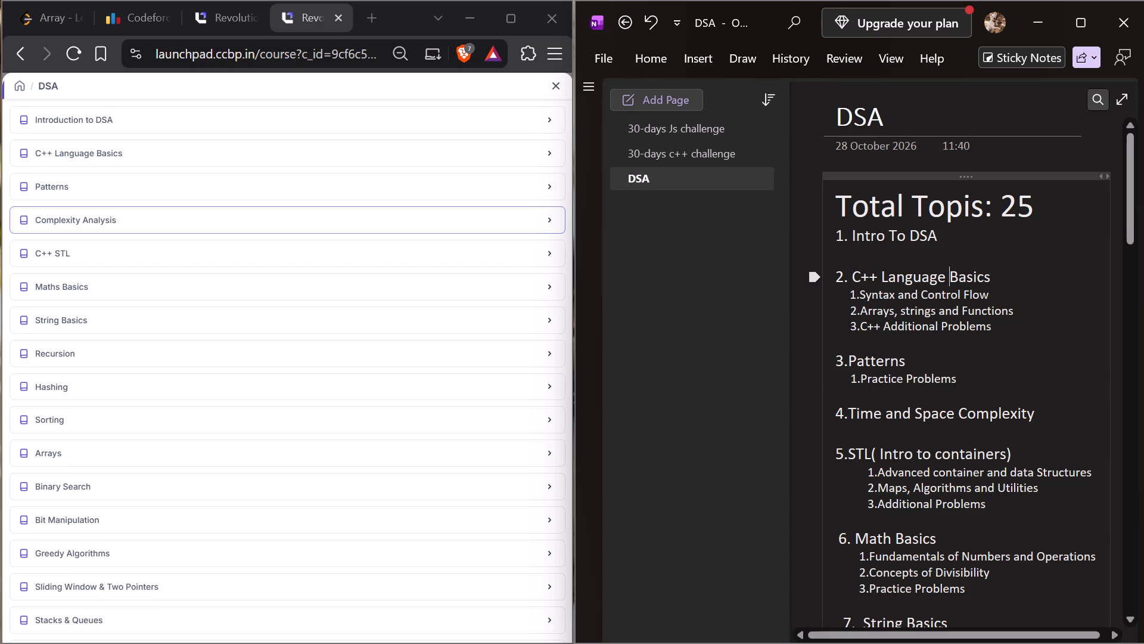
pyautogui.hotkey('ctrl', 'a')
pyautogui.hotkey('ctrl', 'a')
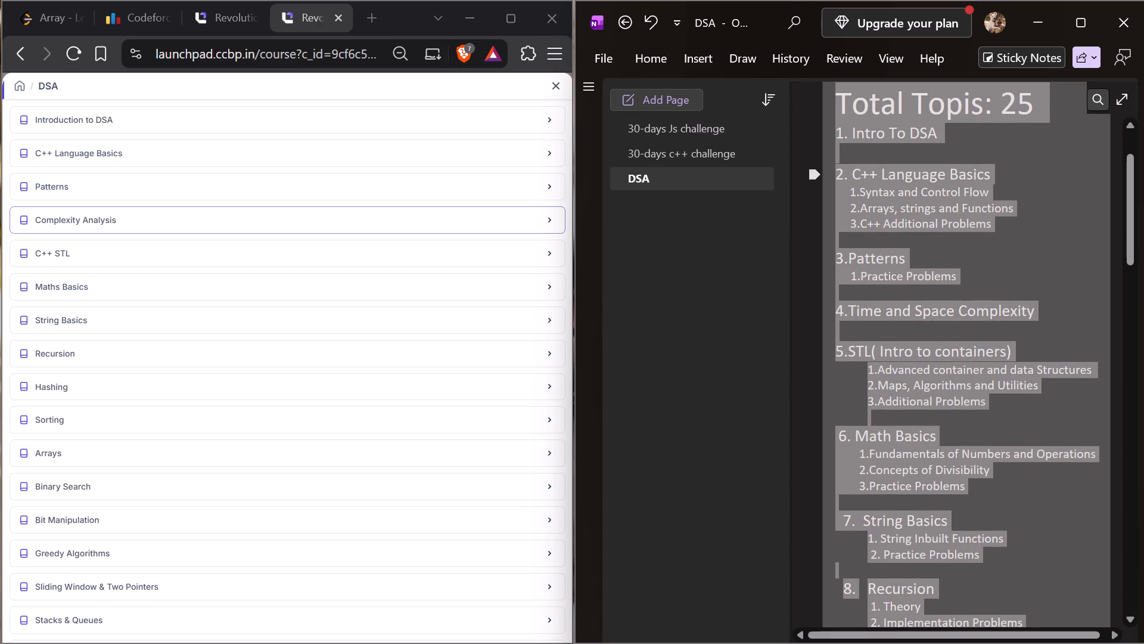
pyautogui.hotkey('ctrl', 'c')
# Create a new notebook named DSA in OneDrive - Personal, without sharing it with other people.
pyautogui.click(596, 57)
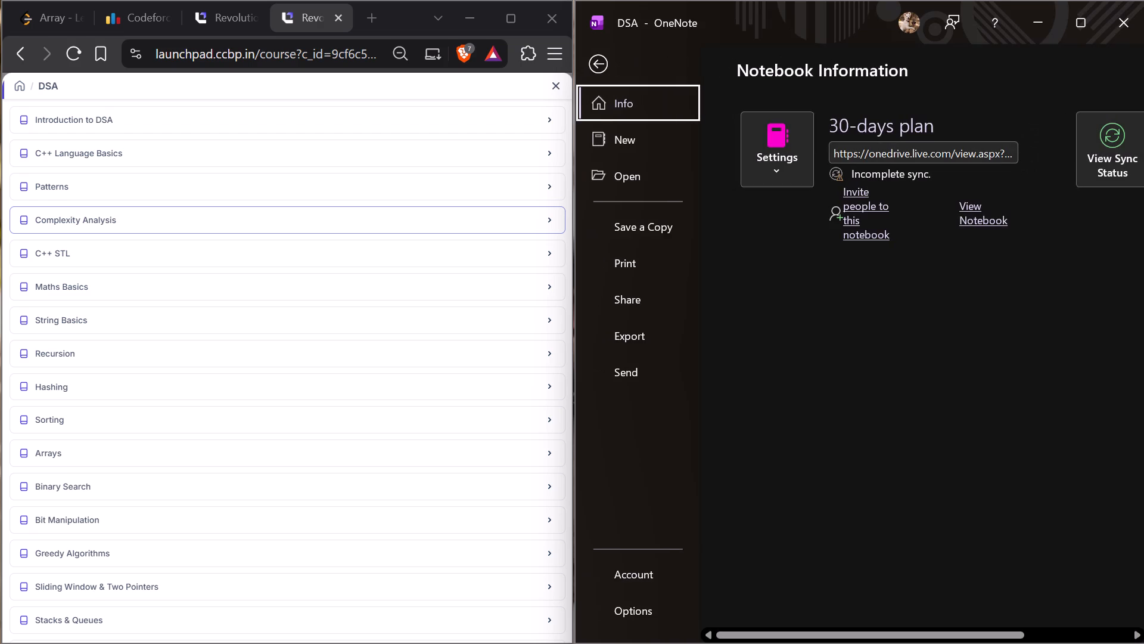
pyautogui.click(626, 132)
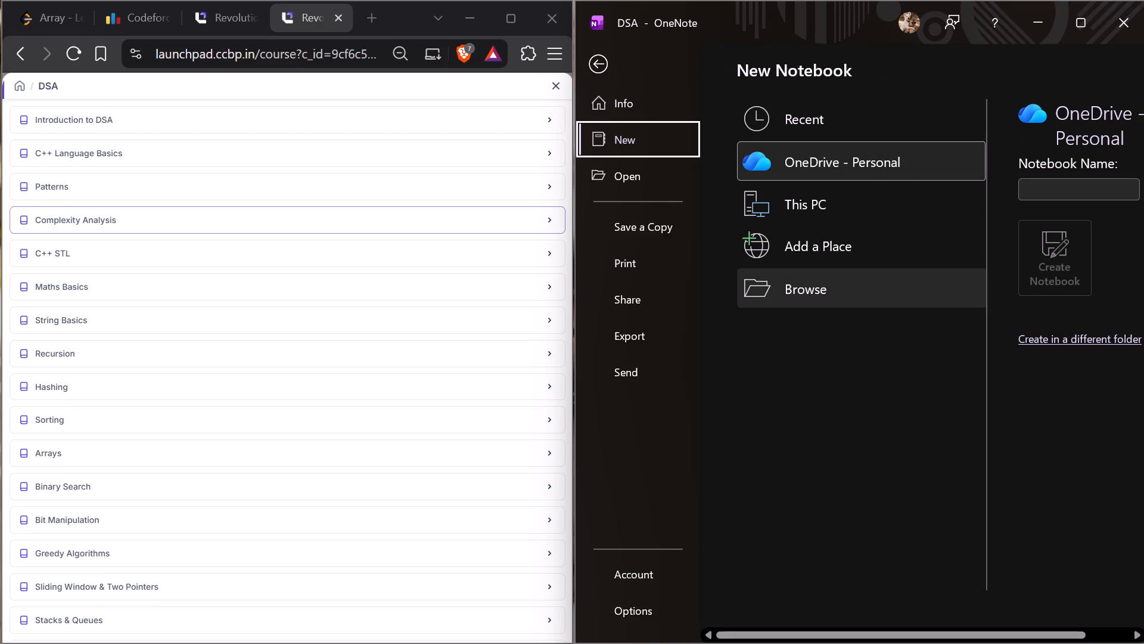
pyautogui.click(832, 109)
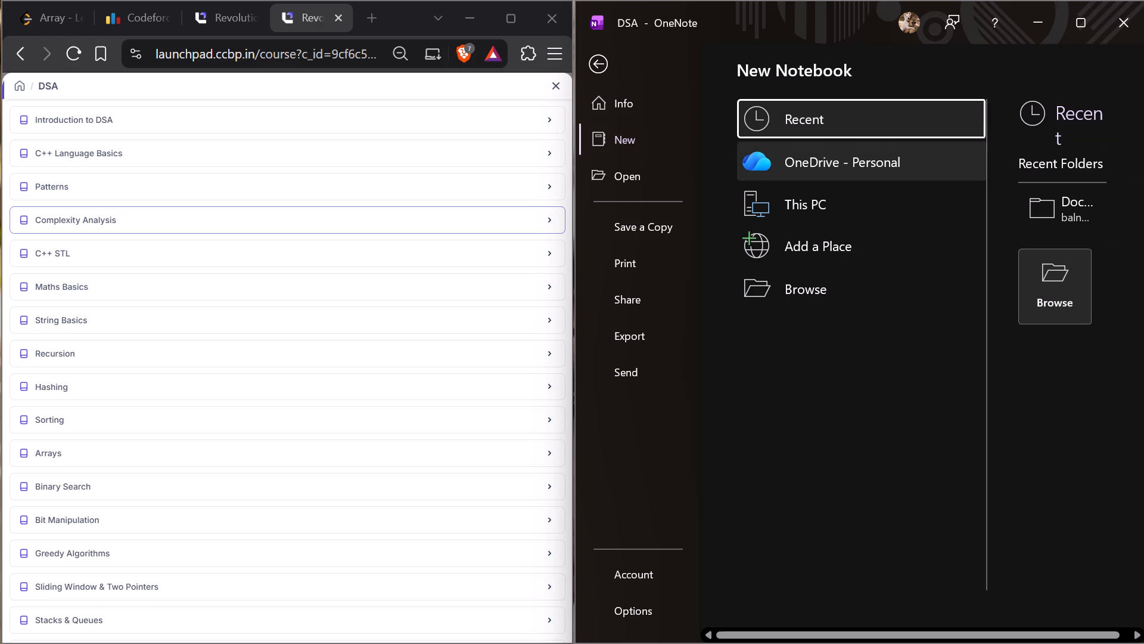
pyautogui.click(844, 168)
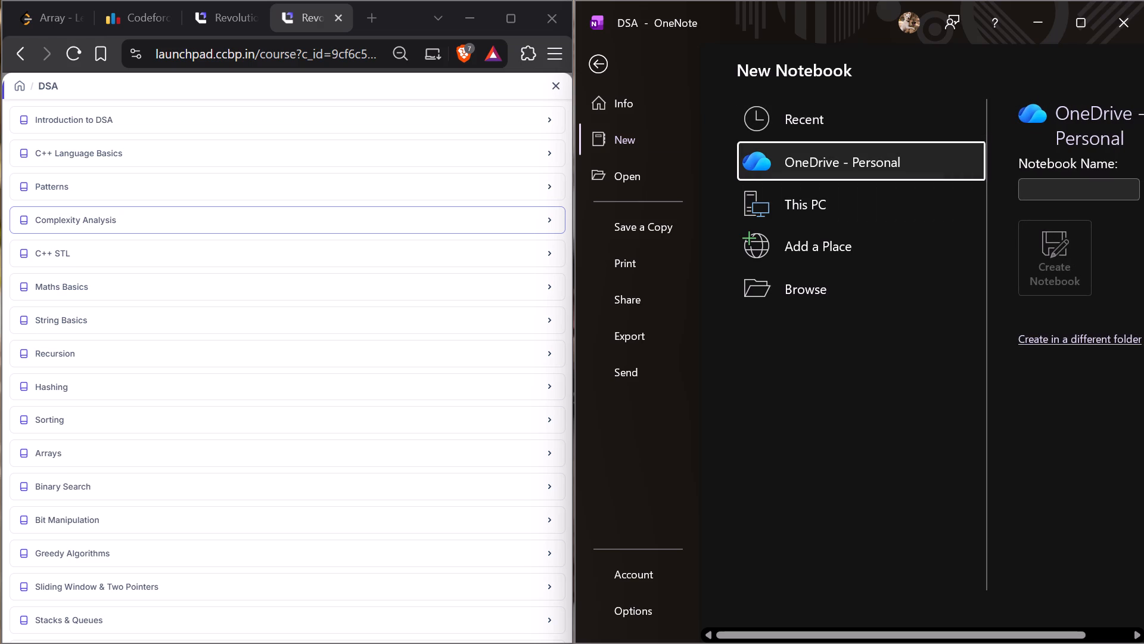
pyautogui.click(1037, 186)
pyautogui.write('DSA')
pyautogui.press('space')
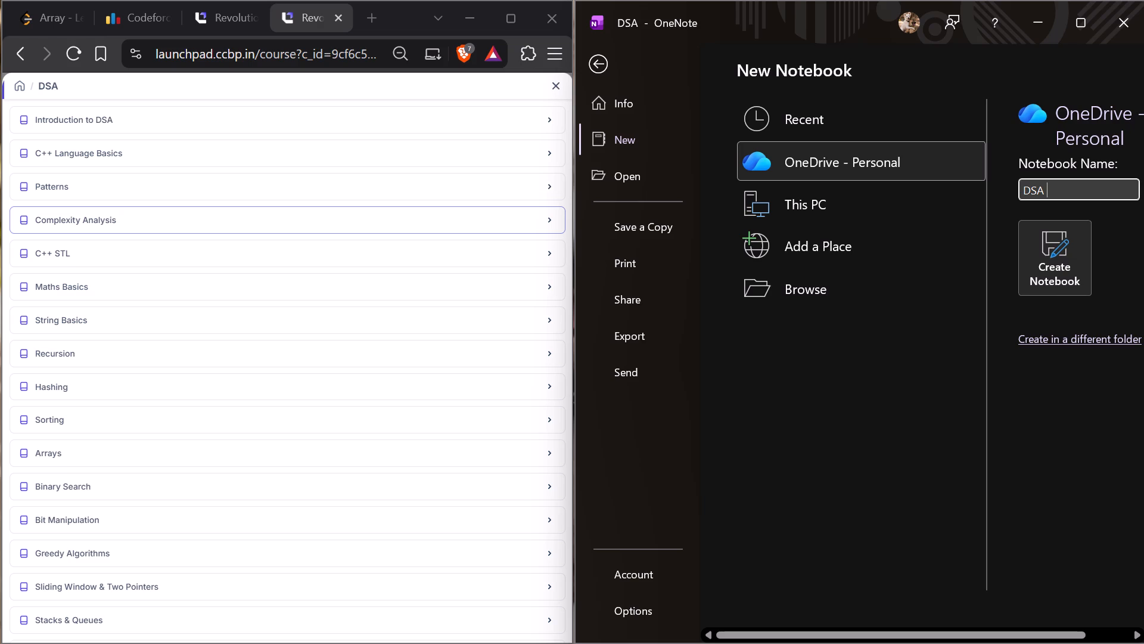
pyautogui.press('Return')
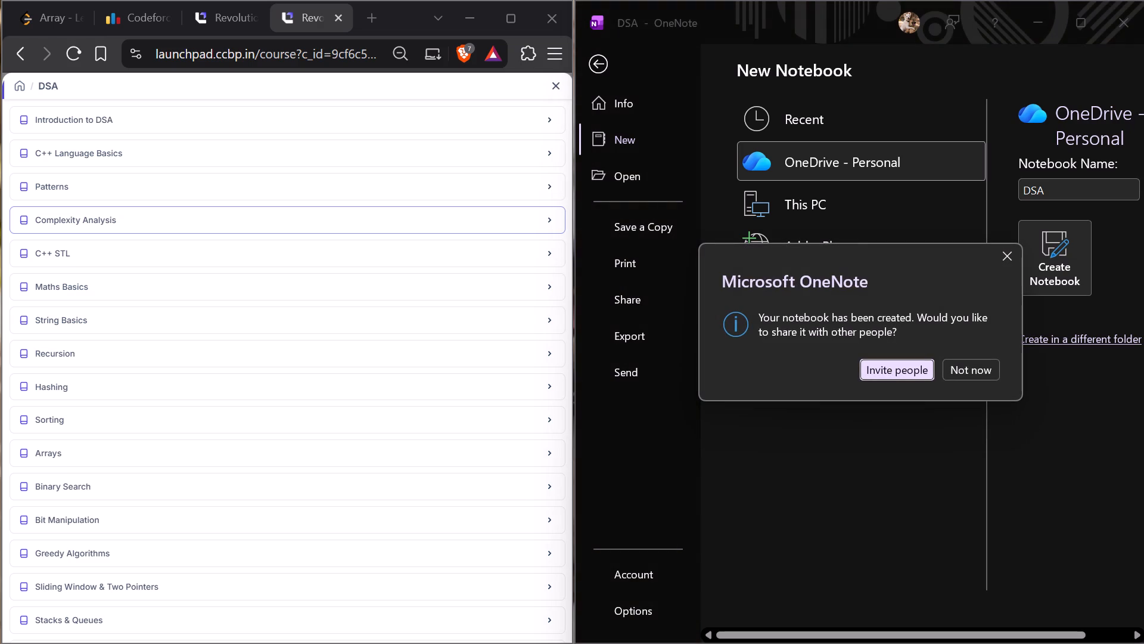
pyautogui.click(980, 379)
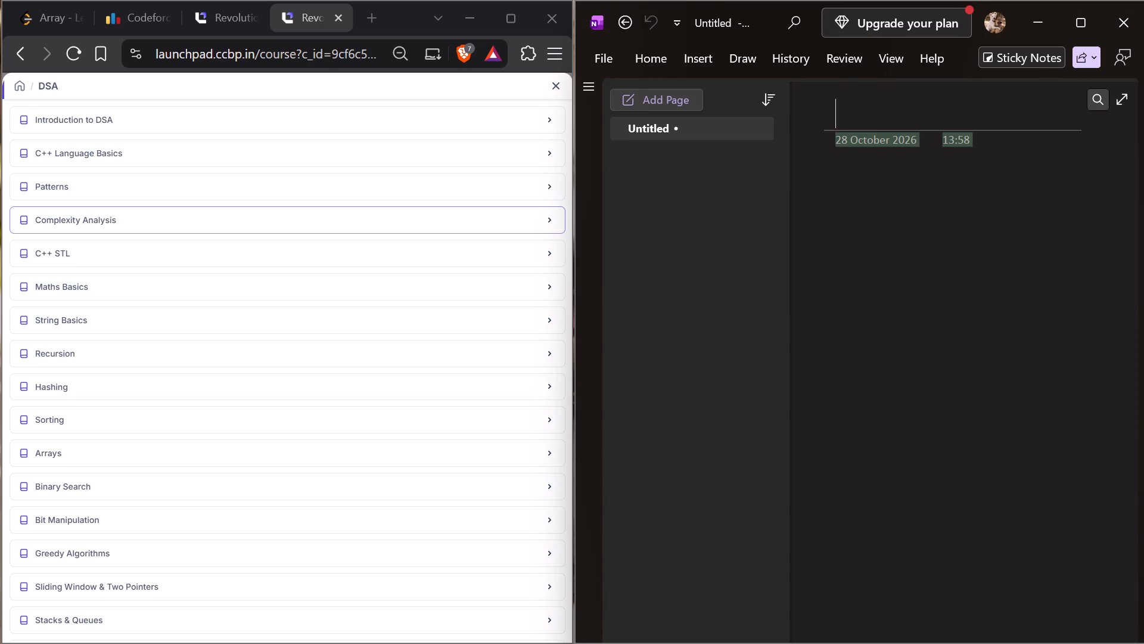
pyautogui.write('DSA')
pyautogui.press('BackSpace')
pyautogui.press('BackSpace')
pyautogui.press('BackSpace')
# Paste the copied topic list into the untitled page of the new notebook.
pyautogui.hotkey('ctrl', 'v')
pyautogui.scroll(2, 868, 160)
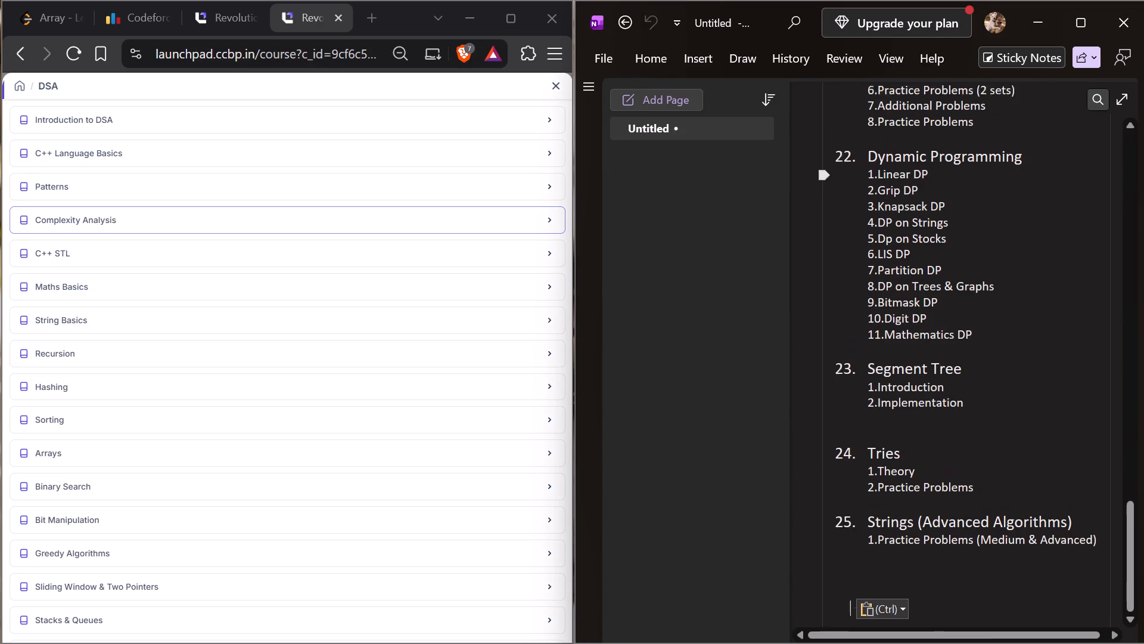
pyautogui.scroll(9, 868, 160)
# Title the new page DSA and set the title's font size to 26.
pyautogui.click(896, 151)
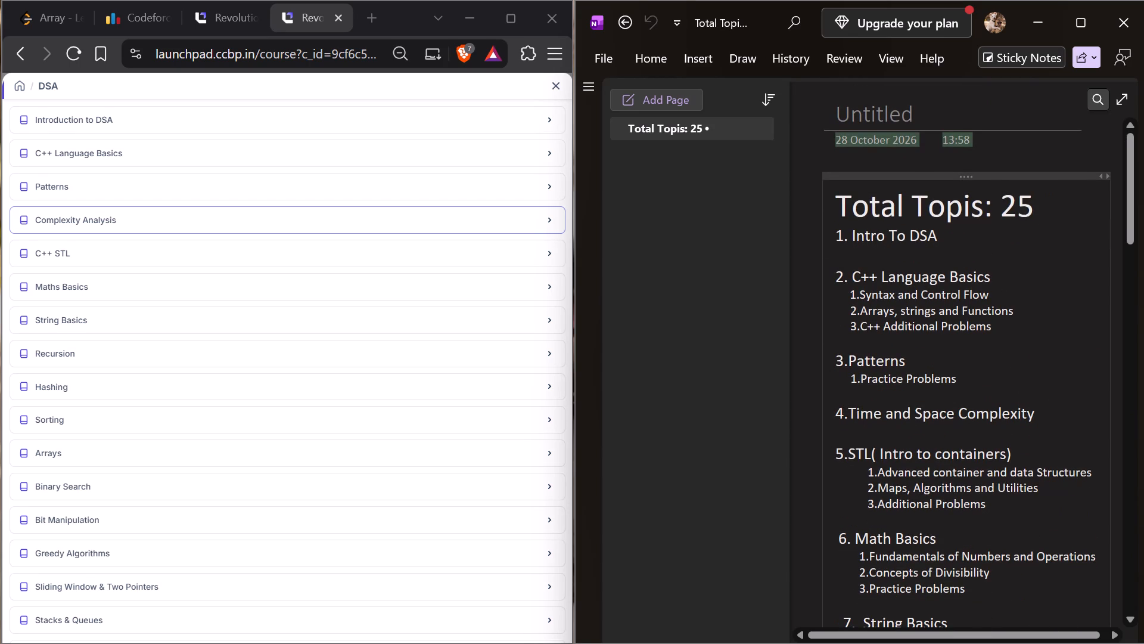
pyautogui.click(855, 117)
pyautogui.click(857, 144)
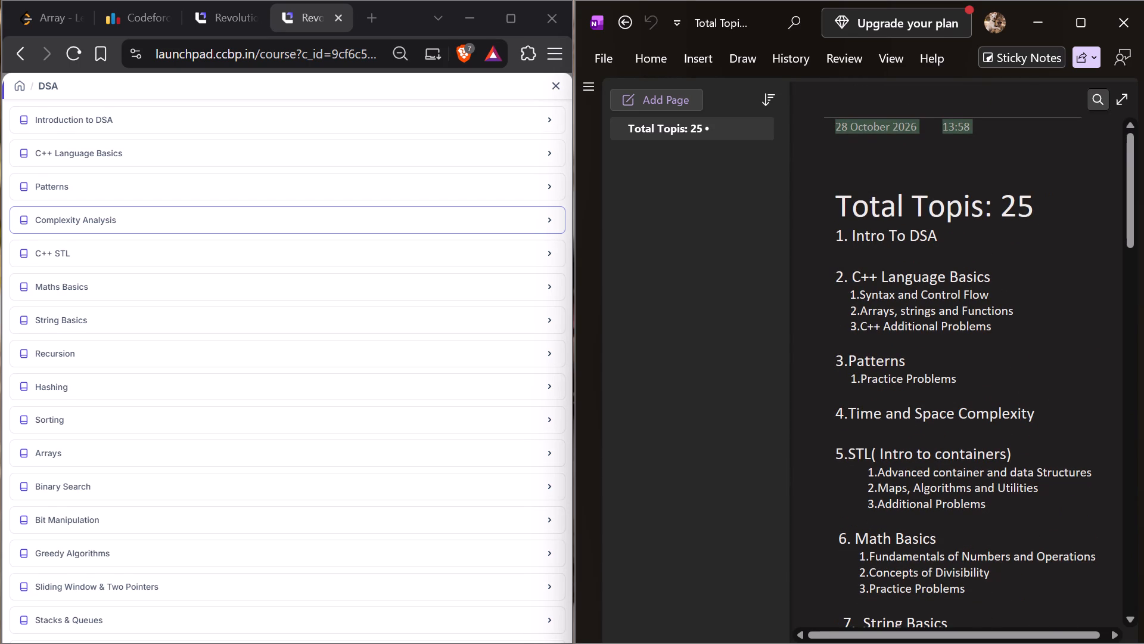
pyautogui.write('DSA')
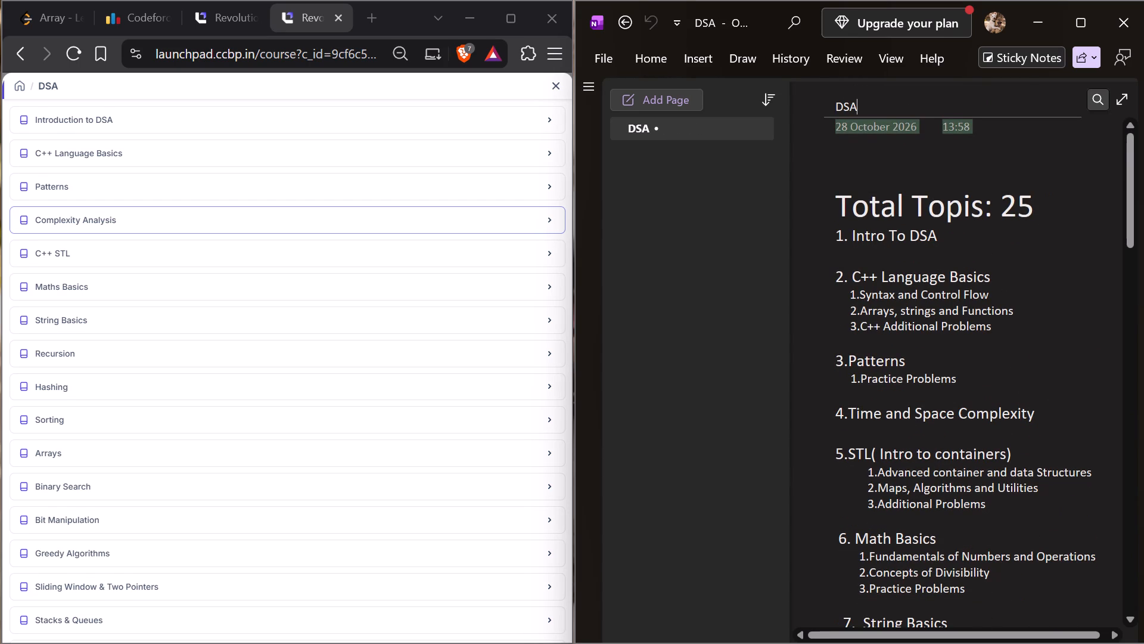
pyautogui.moveTo(879, 109); pyautogui.dragTo(789, 107)
pyautogui.click(891, 60)
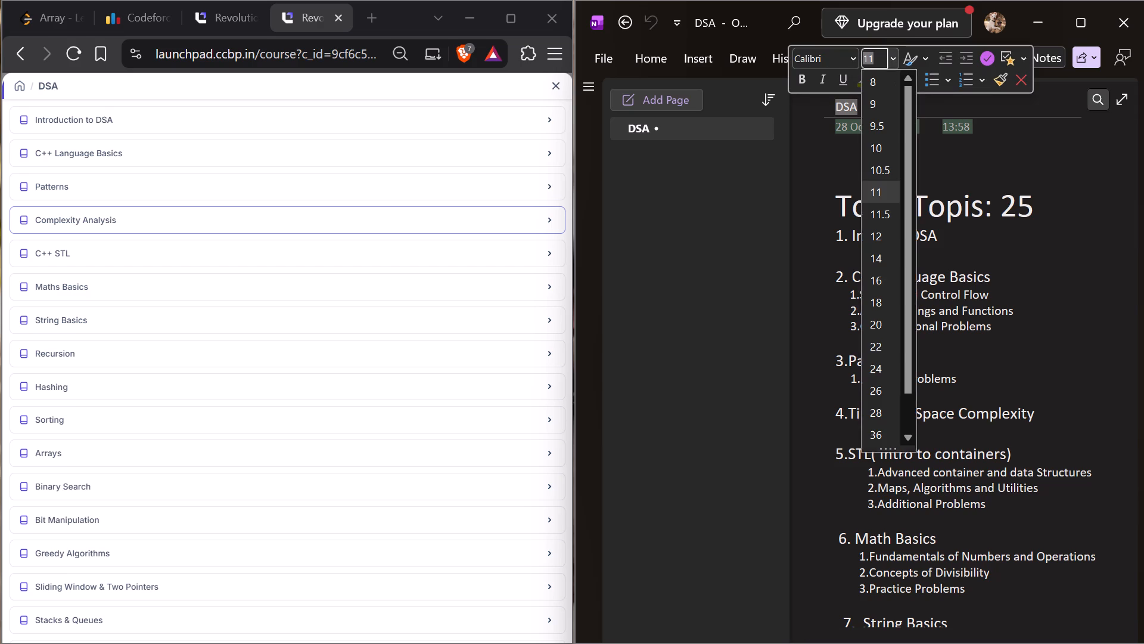
pyautogui.click(891, 397)
pyautogui.click(927, 111)
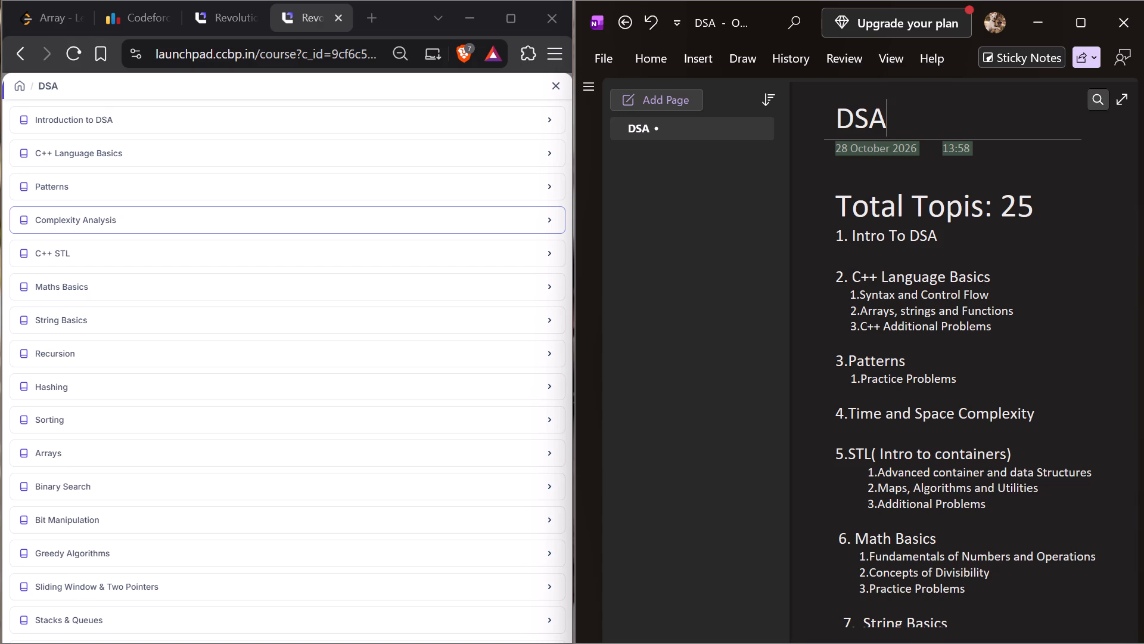
# Review the pasted notes from the title through Strings (Advanced Algorithms), and return to the page title.
pyautogui.scroll(-2, 868, 278)
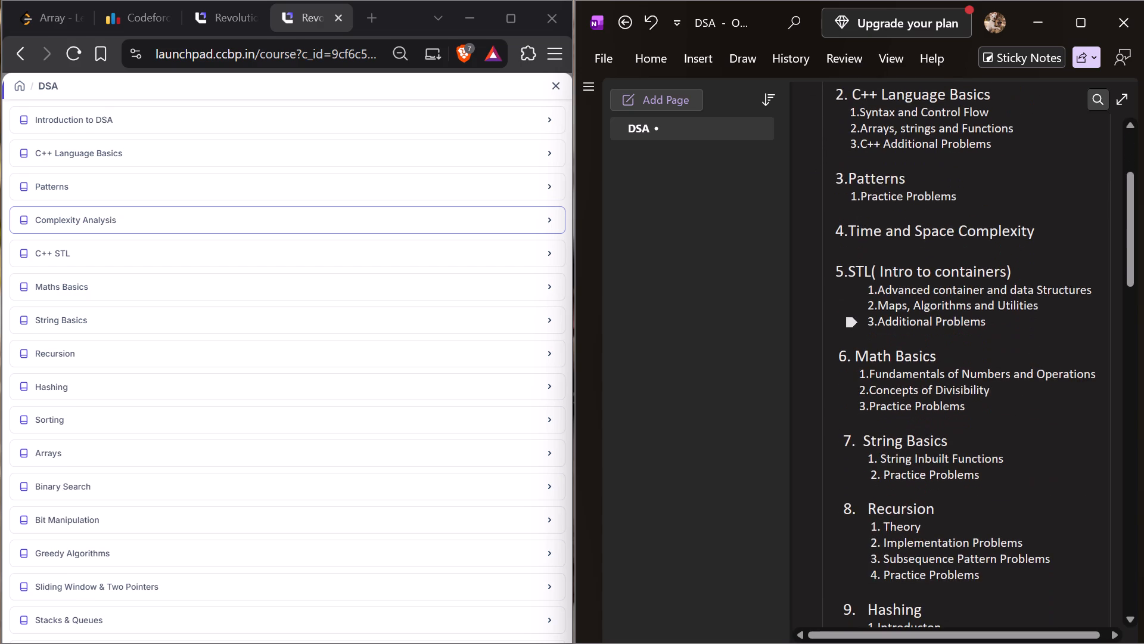
pyautogui.scroll(-11, 969, 319)
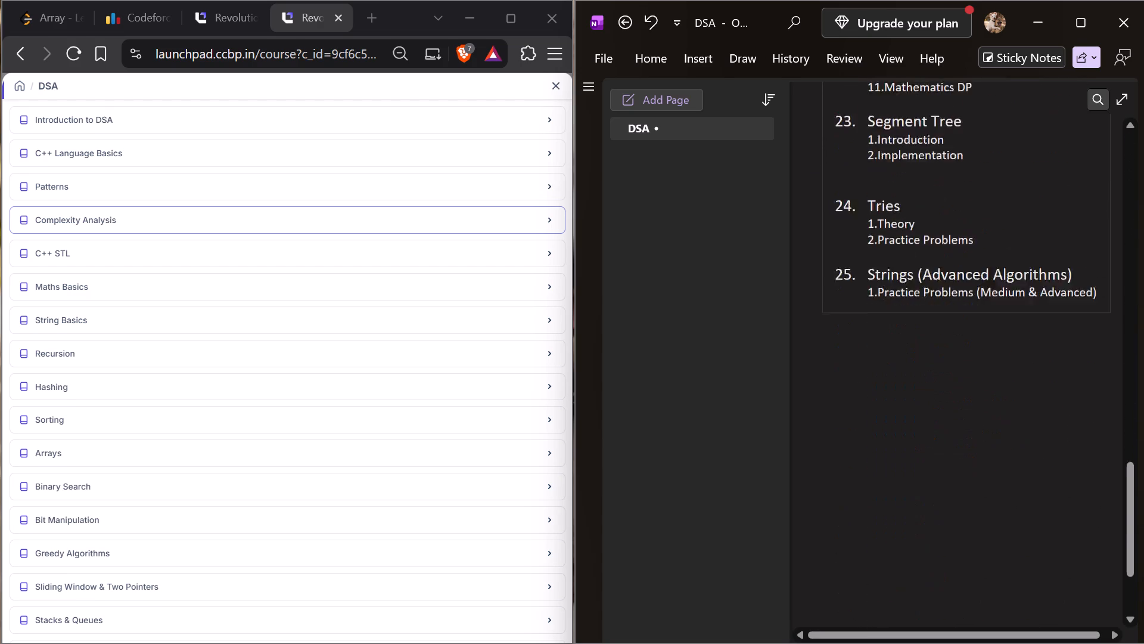
pyautogui.scroll(-1, 969, 319)
pyautogui.scroll(2, 969, 319)
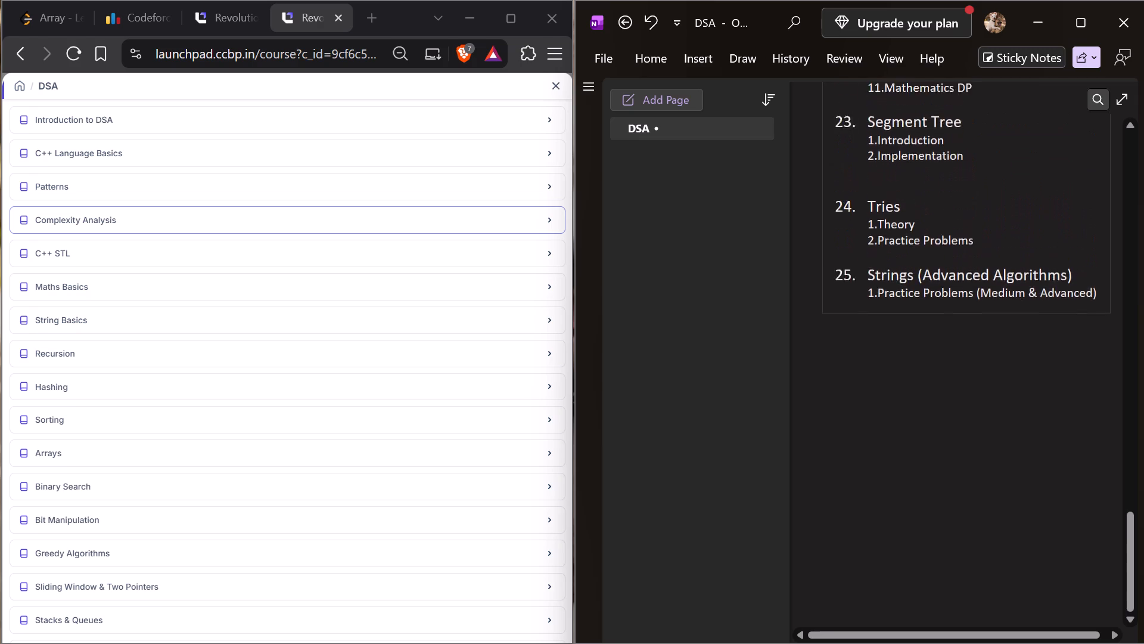
pyautogui.scroll(6, 969, 319)
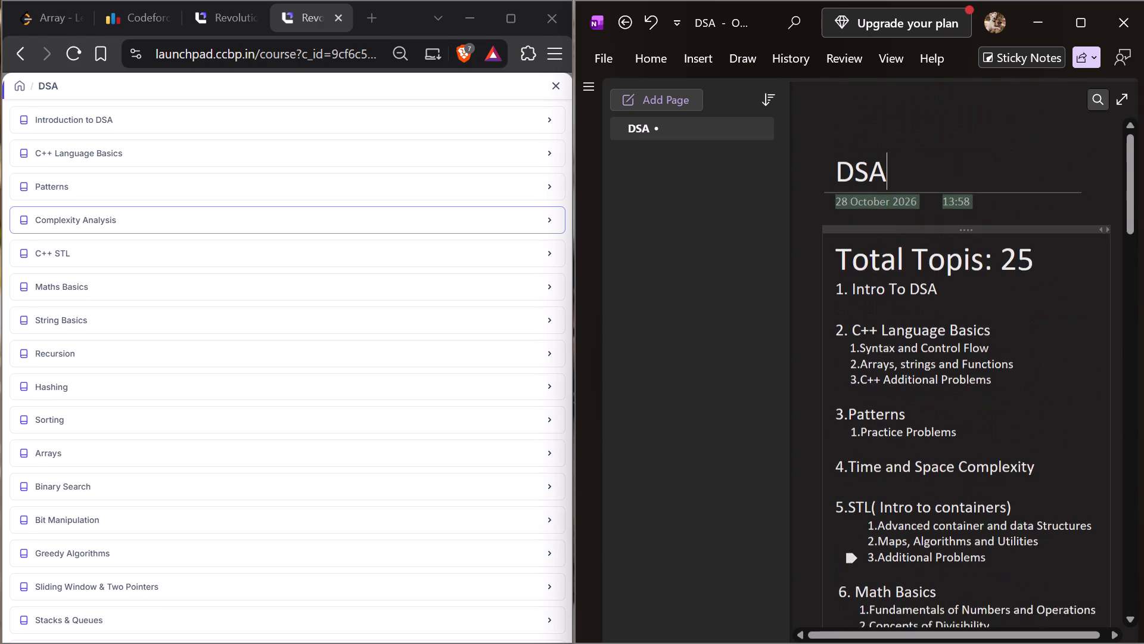
pyautogui.scroll(-1, 969, 319)
pyautogui.scroll(1, 969, 319)
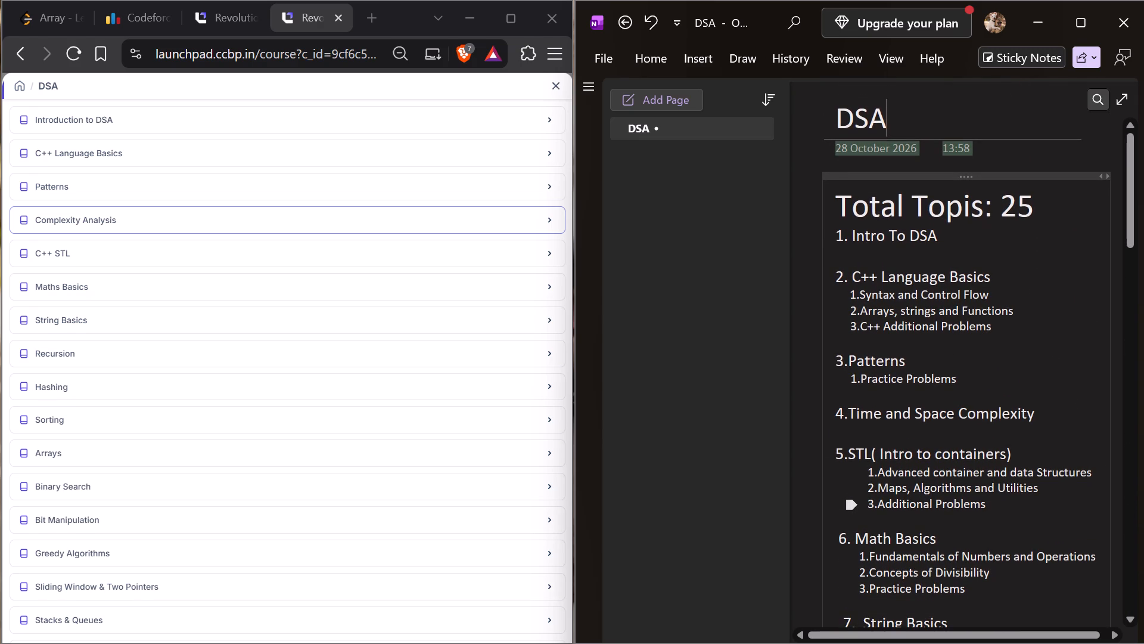
pyautogui.scroll(-2, 969, 319)
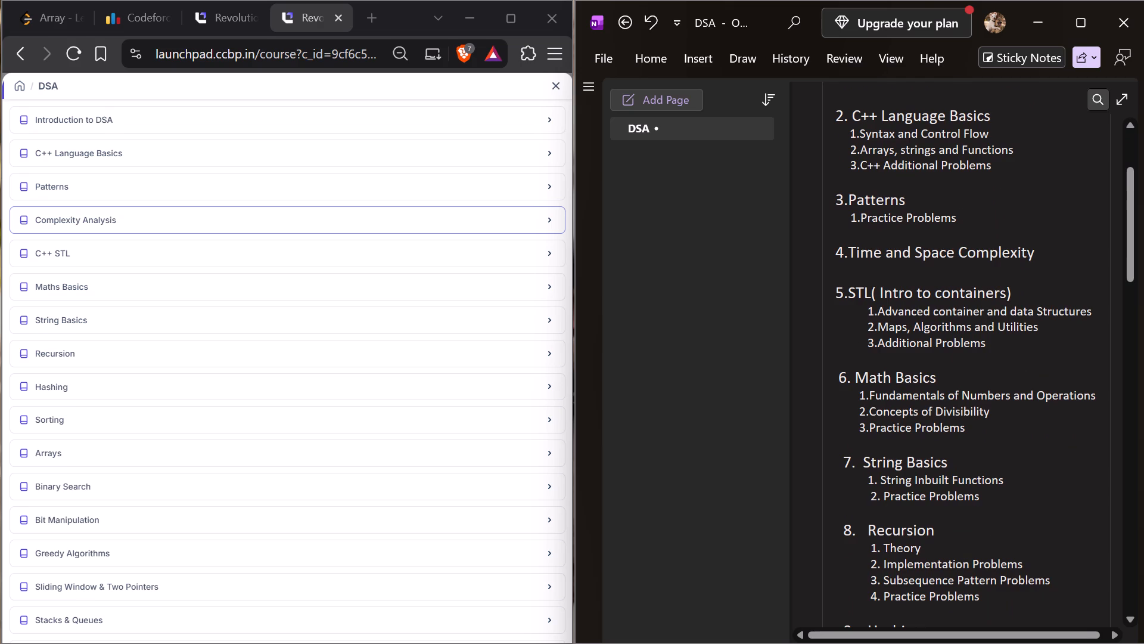
pyautogui.scroll(1, 850, 397)
pyautogui.scroll(3, 156, 342)
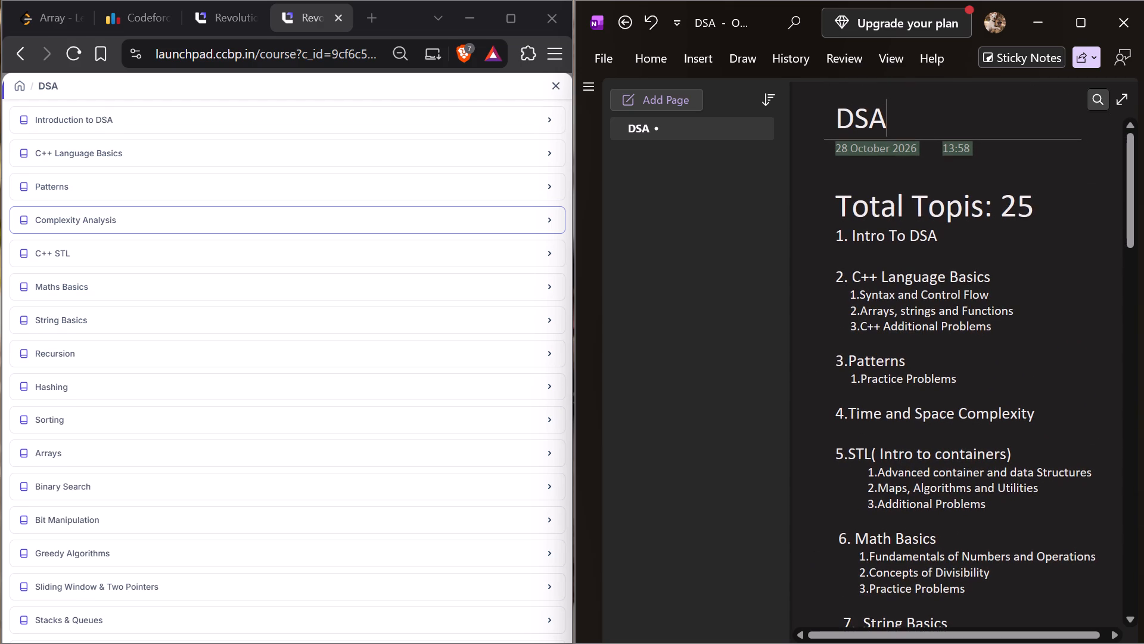
pyautogui.scroll(2, 156, 342)
pyautogui.scroll(1, 138, 181)
# In the browser's DSA course list, examine Introduction to DSA and the subtopics and lessons under C++ Language Basics.
pyautogui.click(124, 122)
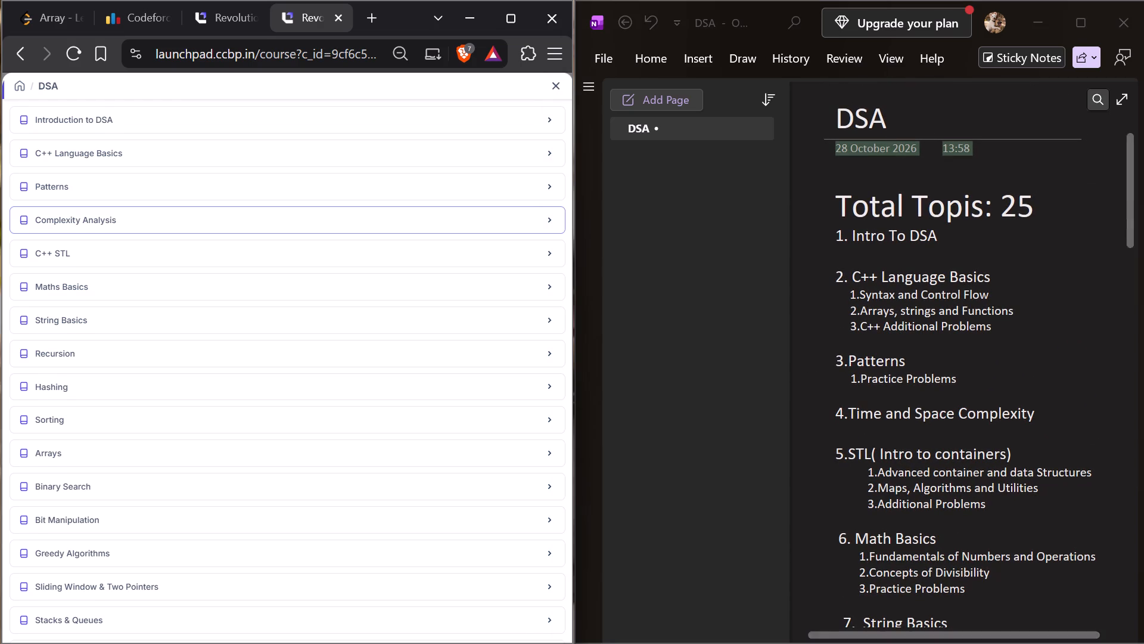
pyautogui.click(125, 170)
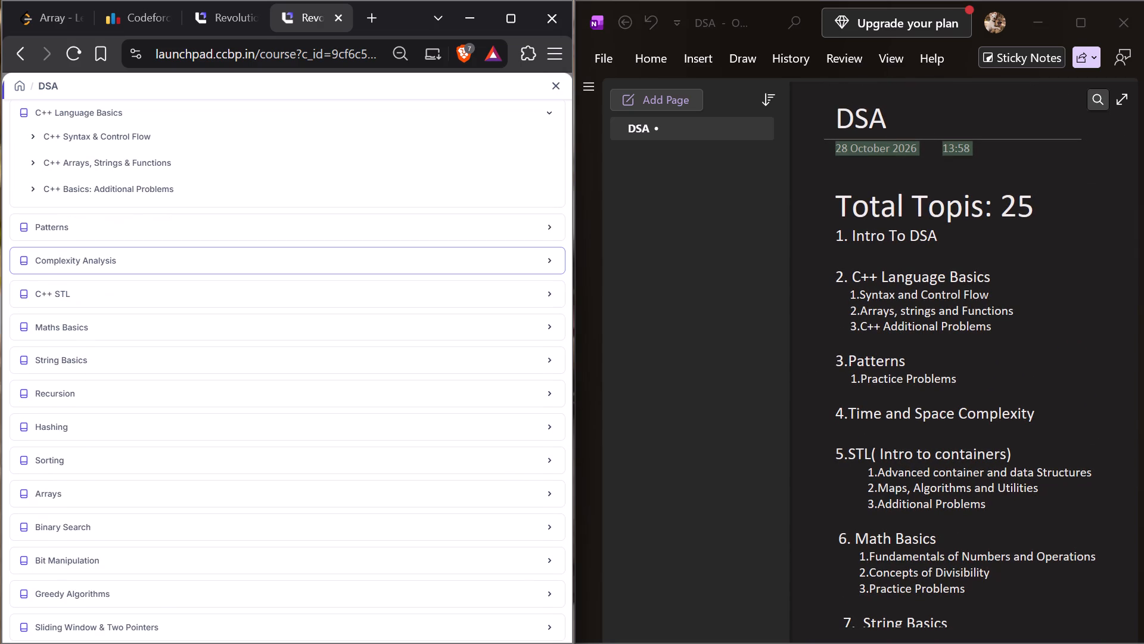
pyautogui.click(122, 132)
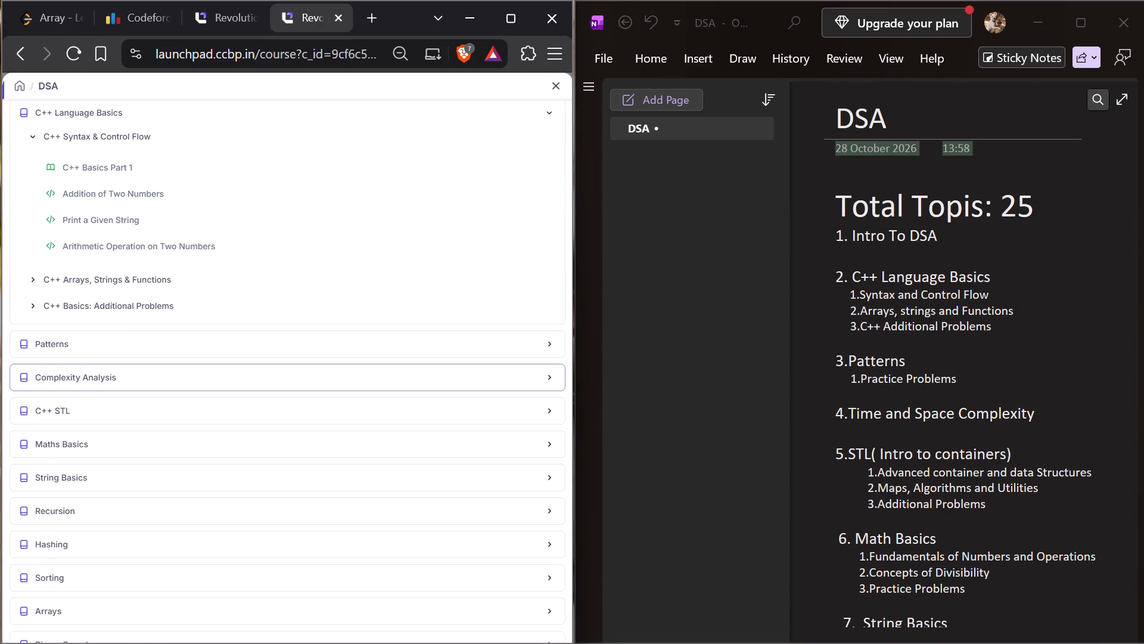
pyautogui.click(133, 285)
pyautogui.click(132, 337)
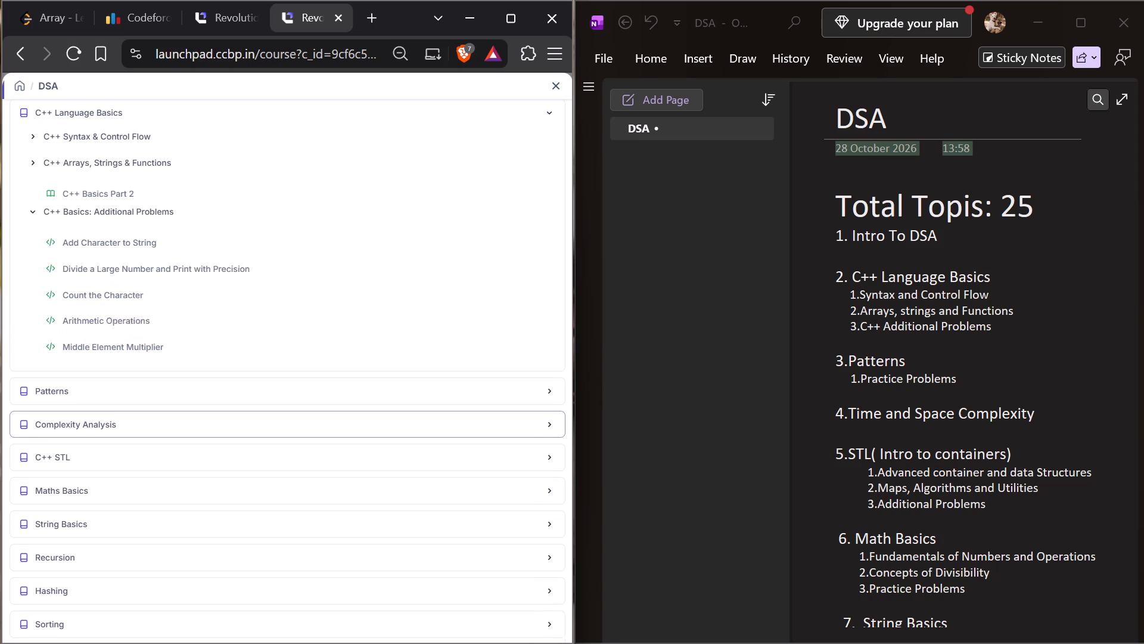
# Examine the Practice Problems listed under Patterns in the DSA course outline.
pyautogui.click(108, 409)
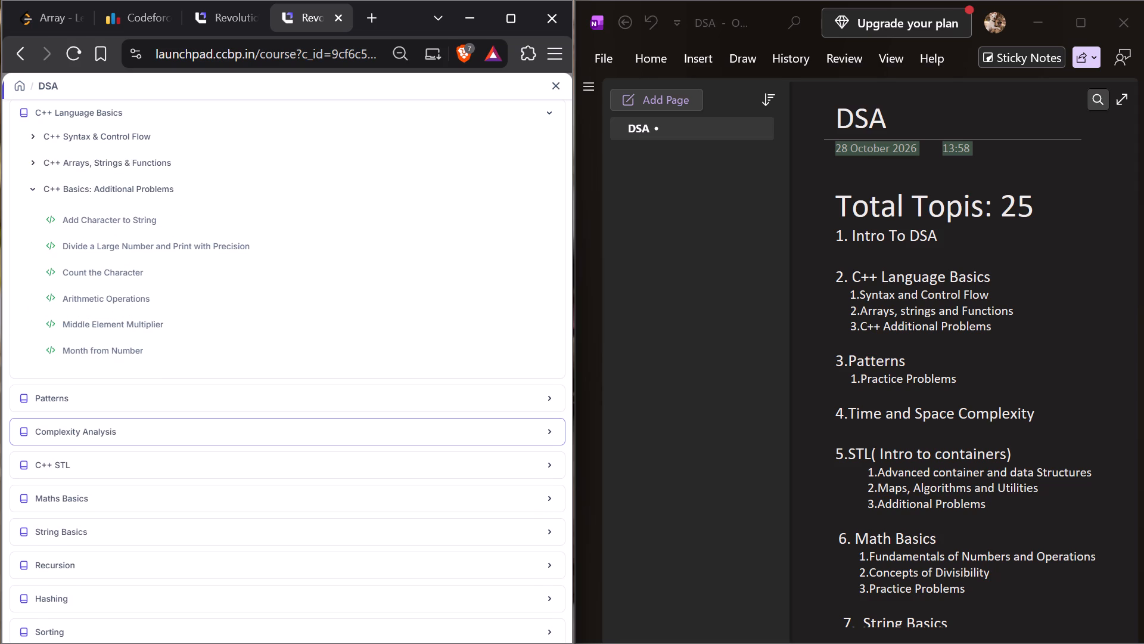
pyautogui.click(47, 396)
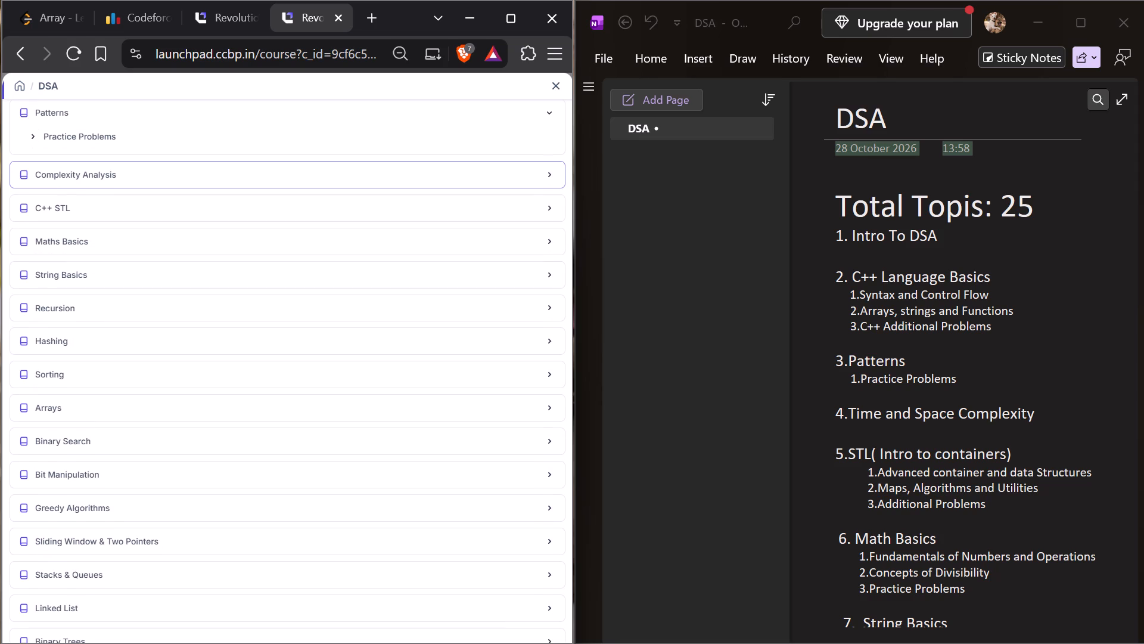
pyautogui.scroll(1, 92, 171)
pyautogui.click(91, 184)
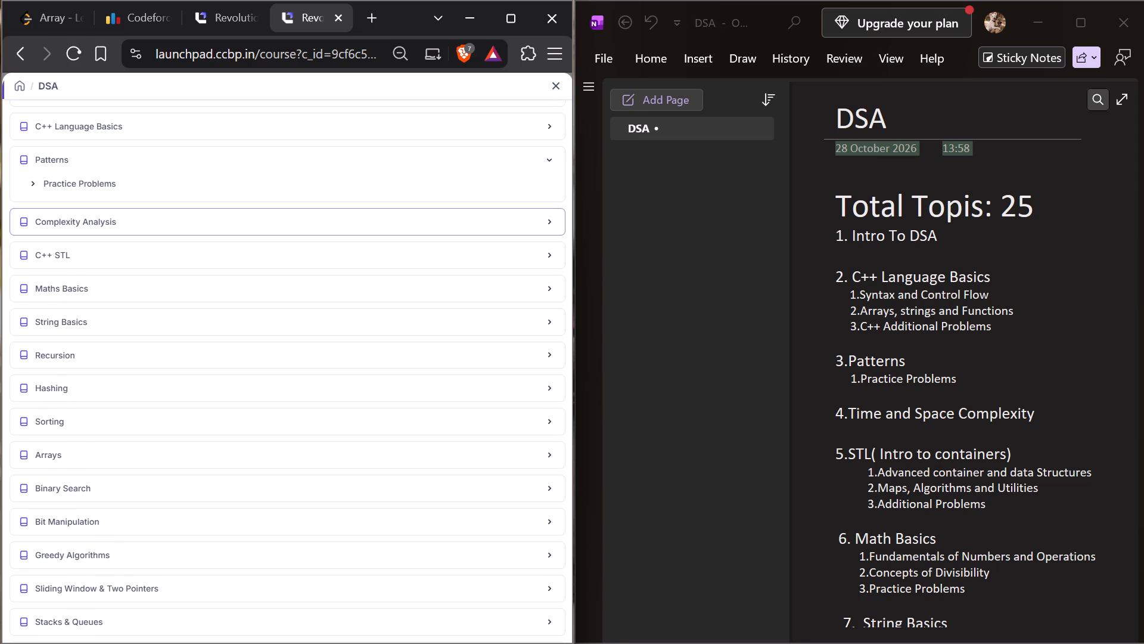
pyautogui.scroll(-1, 174, 413)
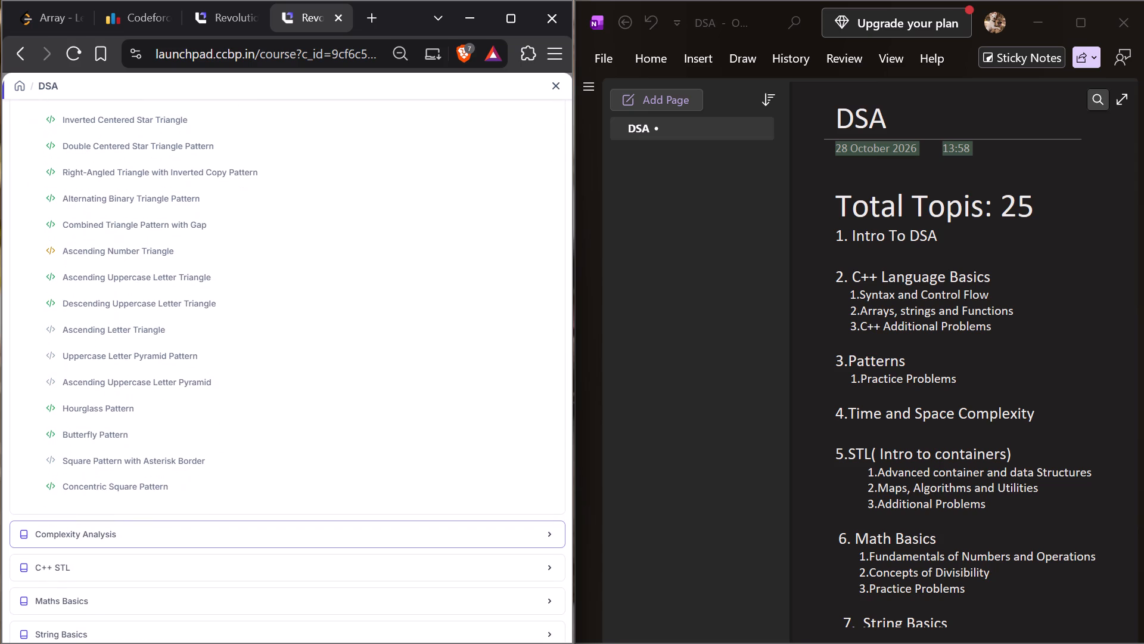
pyautogui.scroll(-1, 174, 413)
pyautogui.scroll(1, 174, 413)
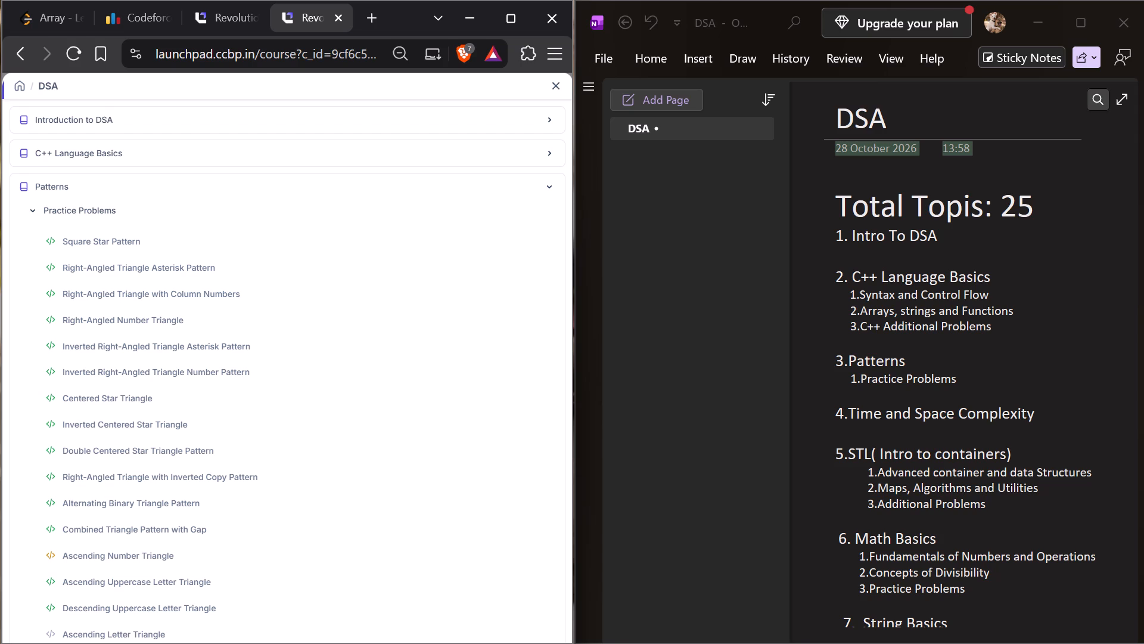
pyautogui.scroll(-1, 179, 541)
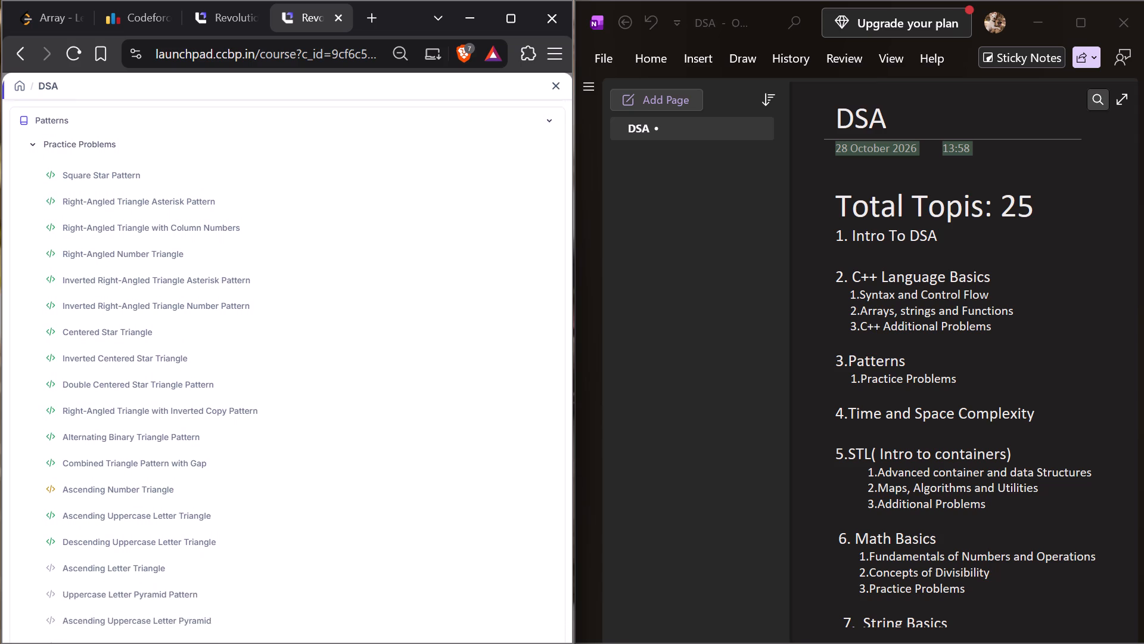
pyautogui.scroll(-2, 179, 541)
pyautogui.scroll(2, 179, 541)
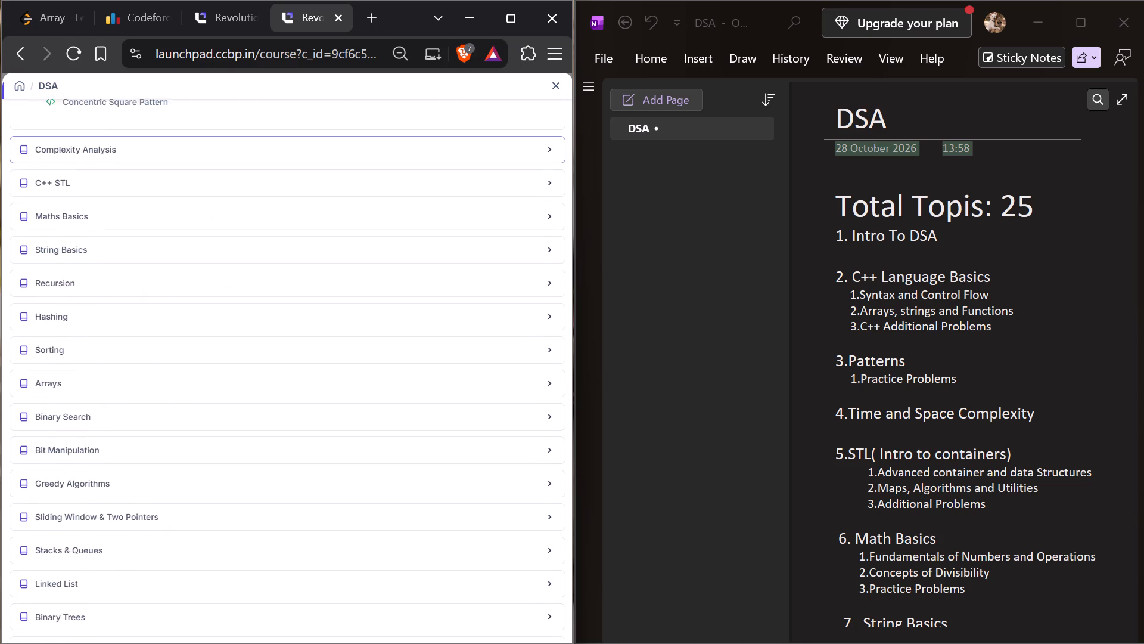
# Examine the Practice Problems under Patterns, from Square Star Pattern through Concentric Square Pattern.
pyautogui.scroll(5, 179, 541)
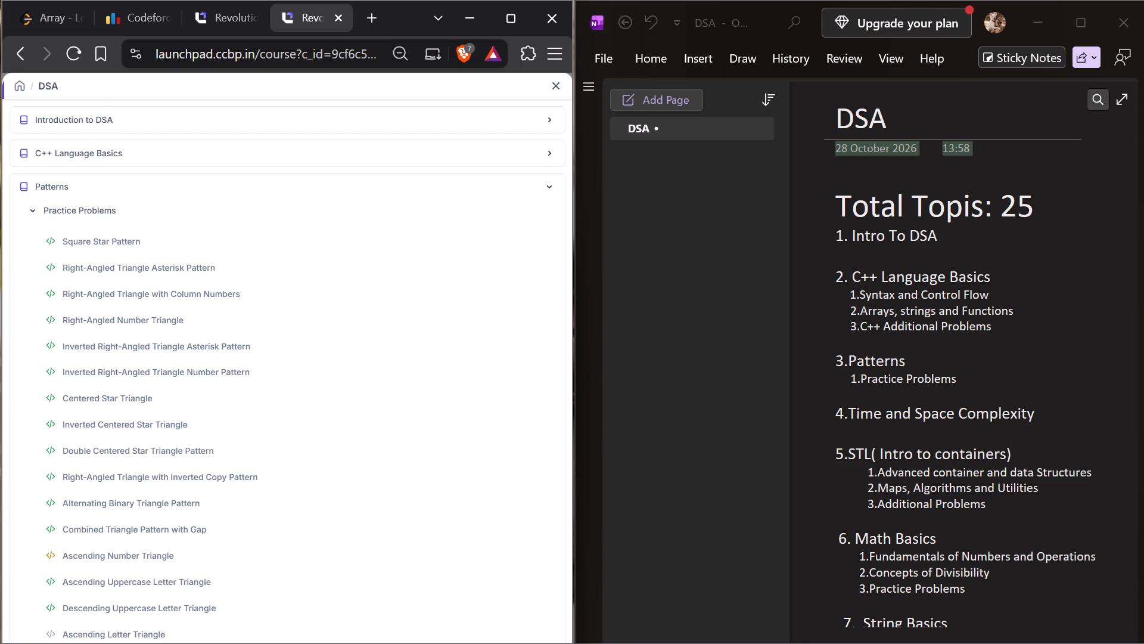
pyautogui.scroll(-6, 174, 531)
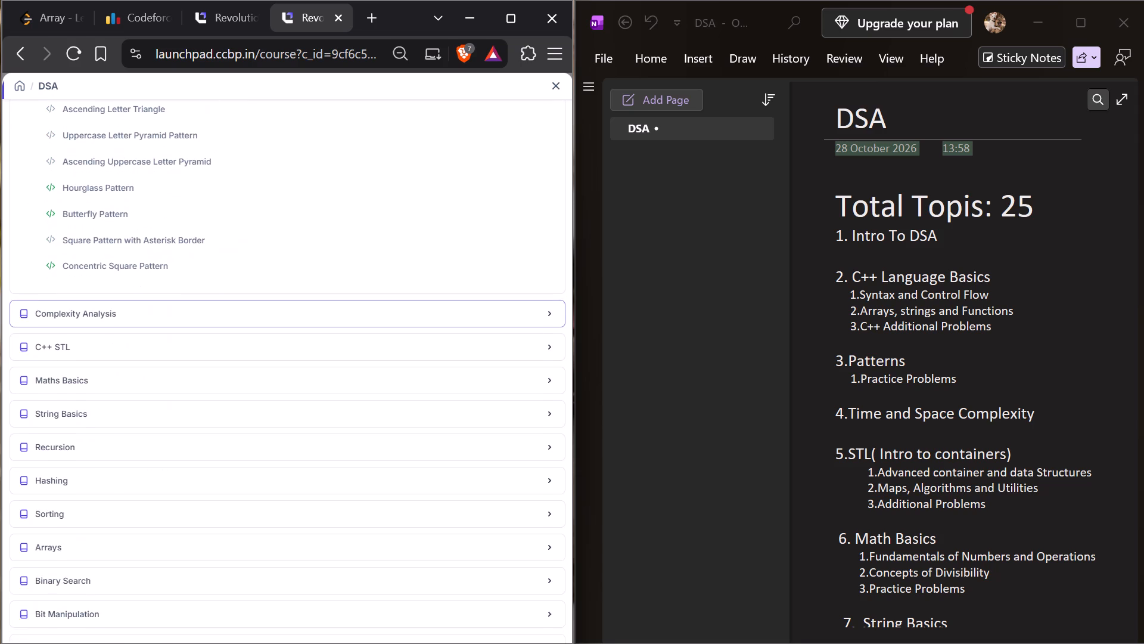
pyautogui.scroll(4, 174, 531)
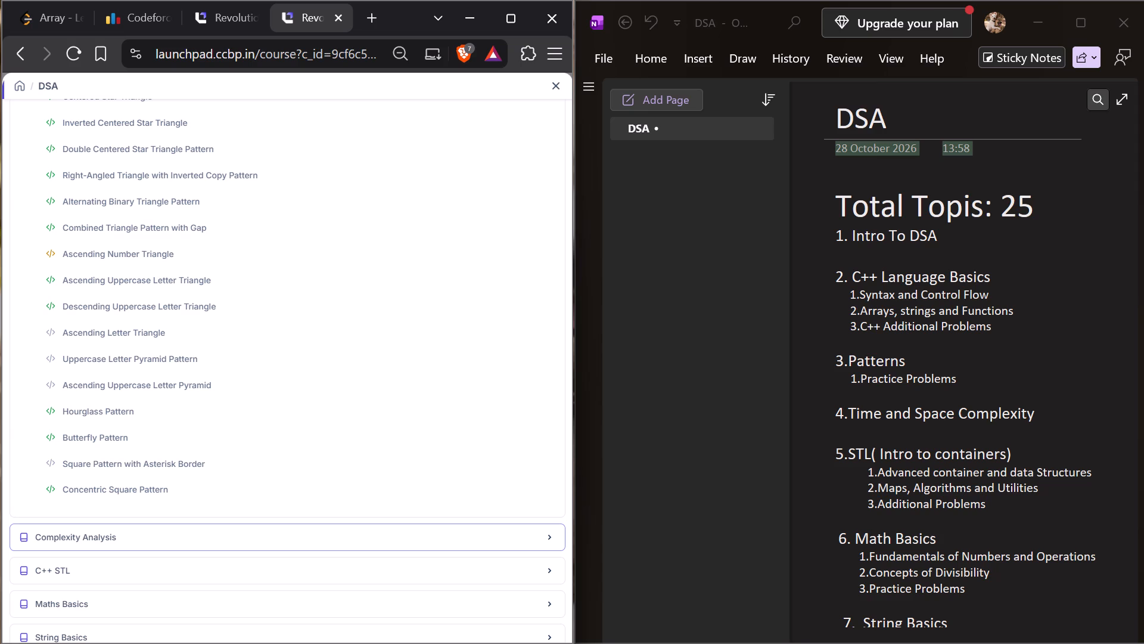
pyautogui.scroll(1, 143, 130)
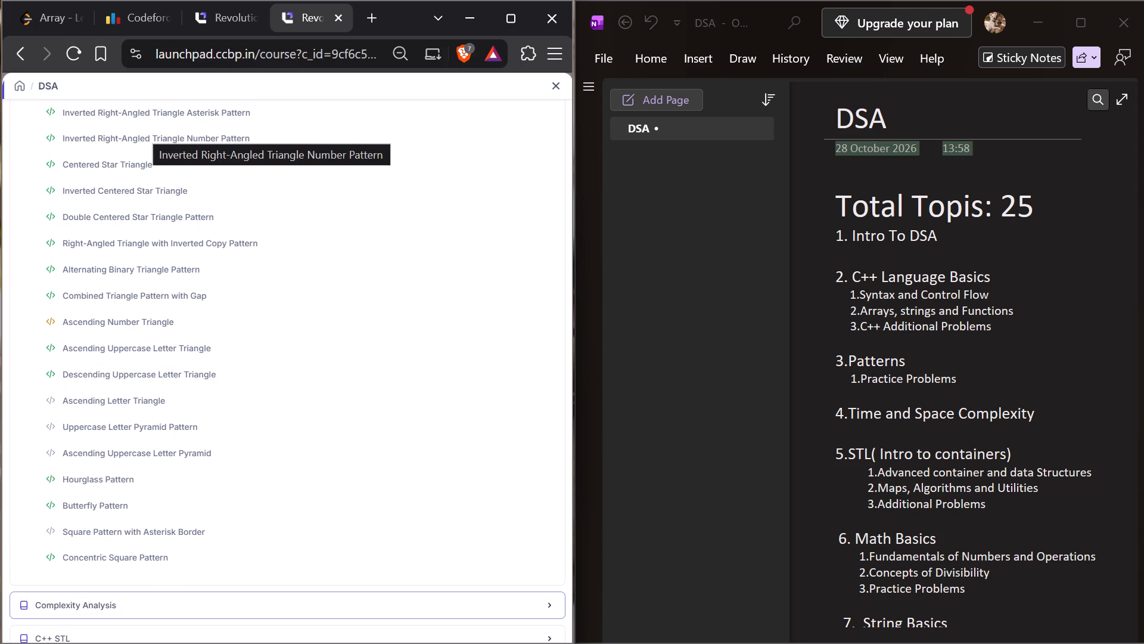
pyautogui.scroll(2, 143, 130)
pyautogui.scroll(-1, 143, 130)
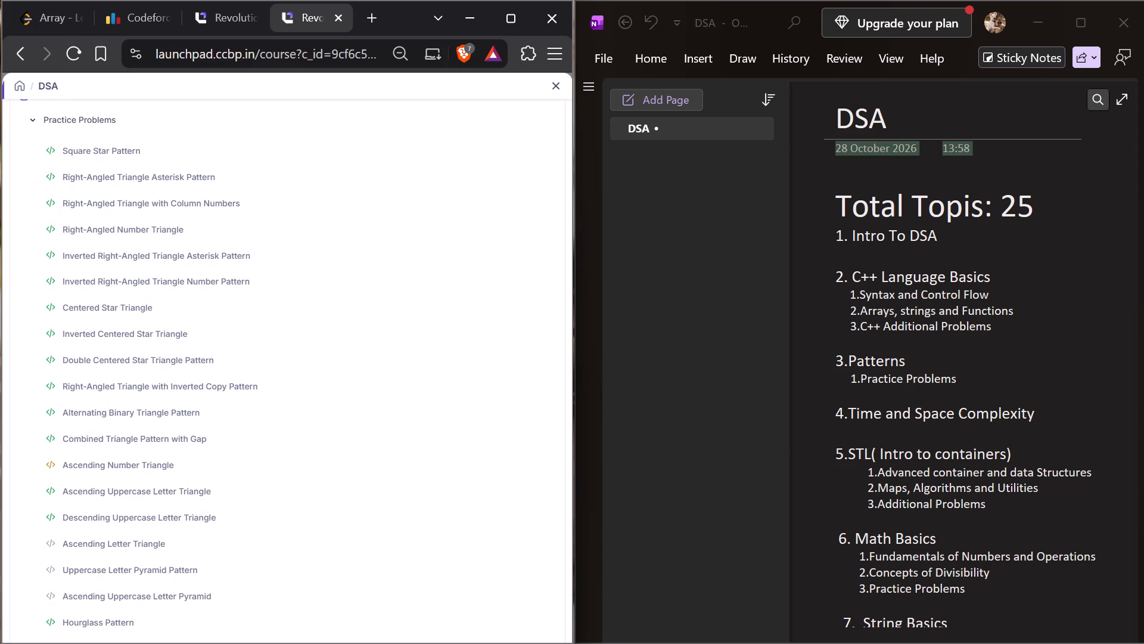
pyautogui.scroll(3, 144, 147)
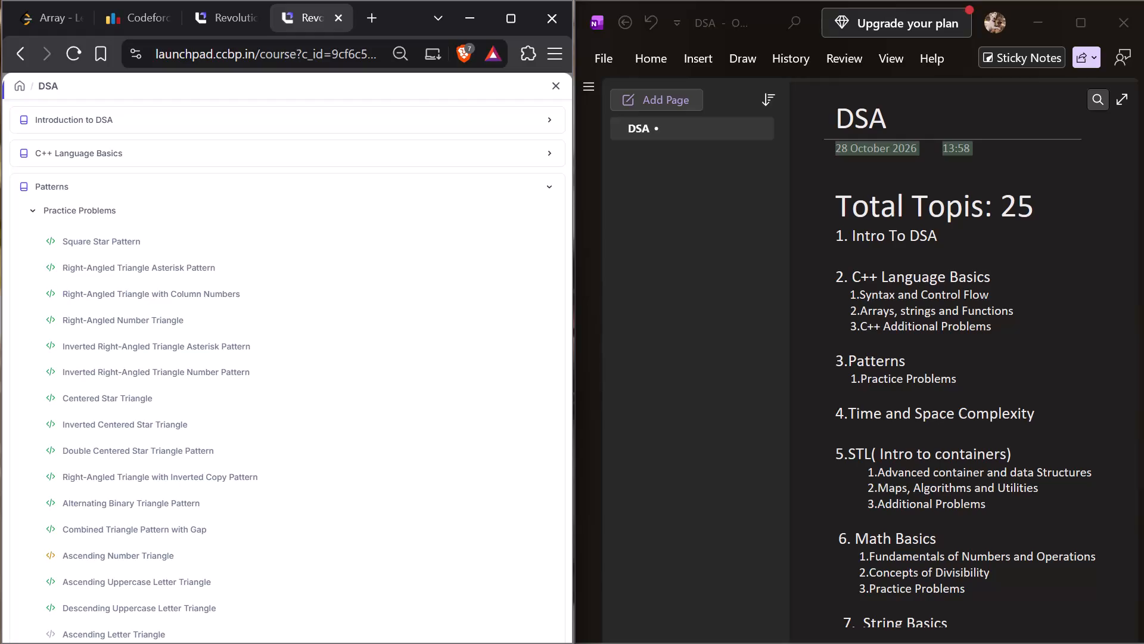
# Go to the Launchpad home page, view the DSA course from its recent-activity and catalogue cards, and return to the home page.
pyautogui.click(144, 127)
pyautogui.click(136, 123)
pyautogui.click(142, 138)
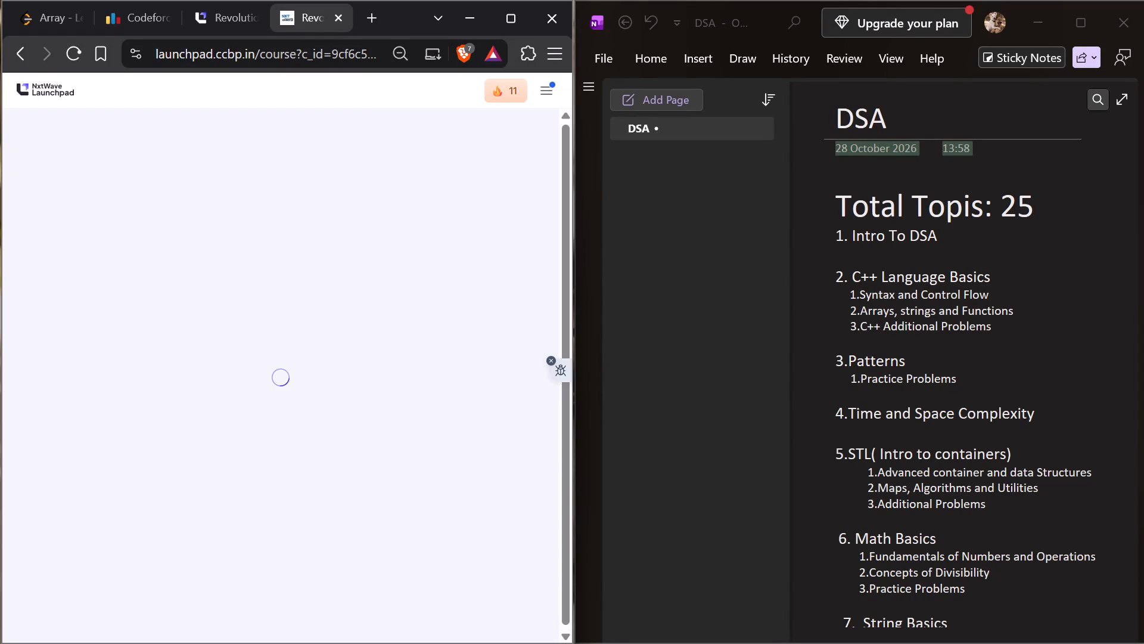
pyautogui.hscroll(3, 23, 134)
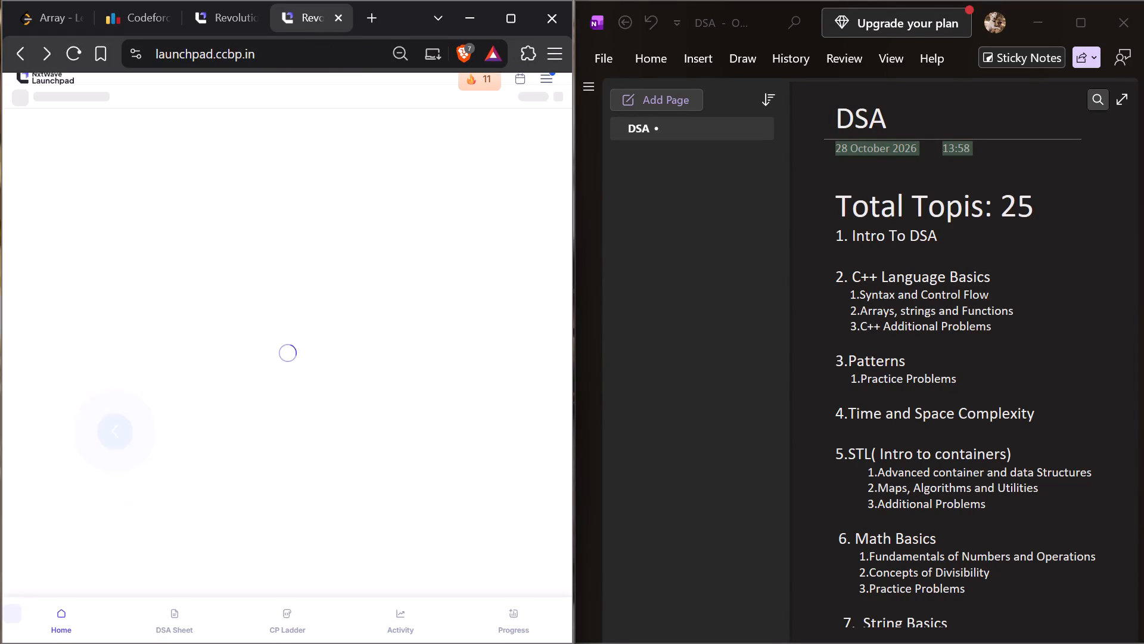
pyautogui.scroll(-1, 92, 268)
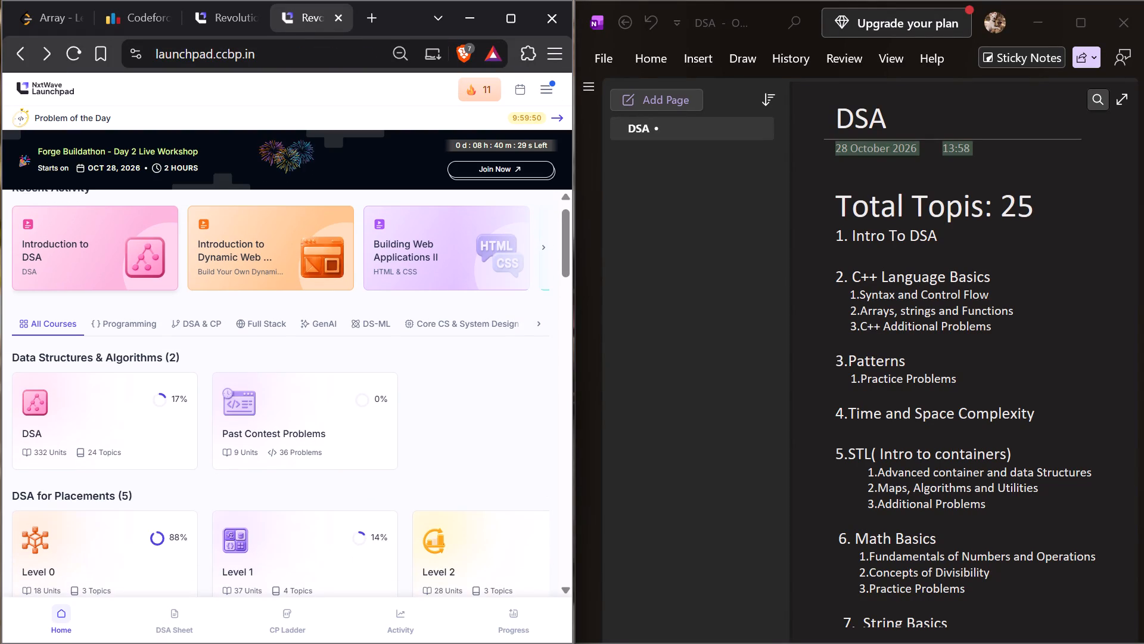
pyautogui.click(92, 268)
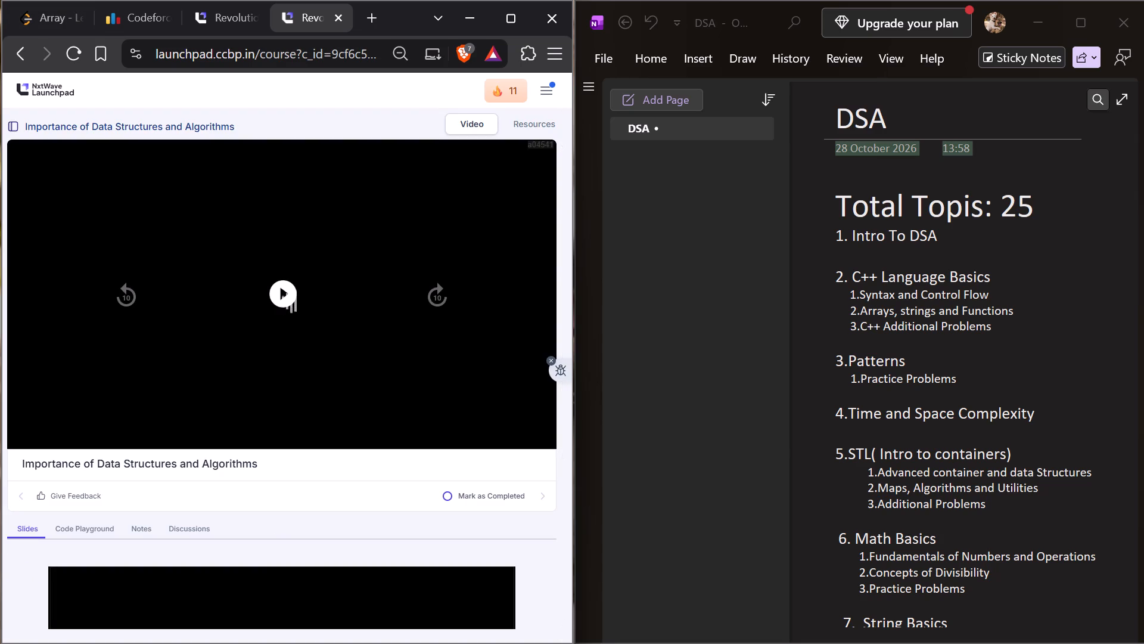
pyautogui.click(32, 91)
pyautogui.scroll(-1, 106, 266)
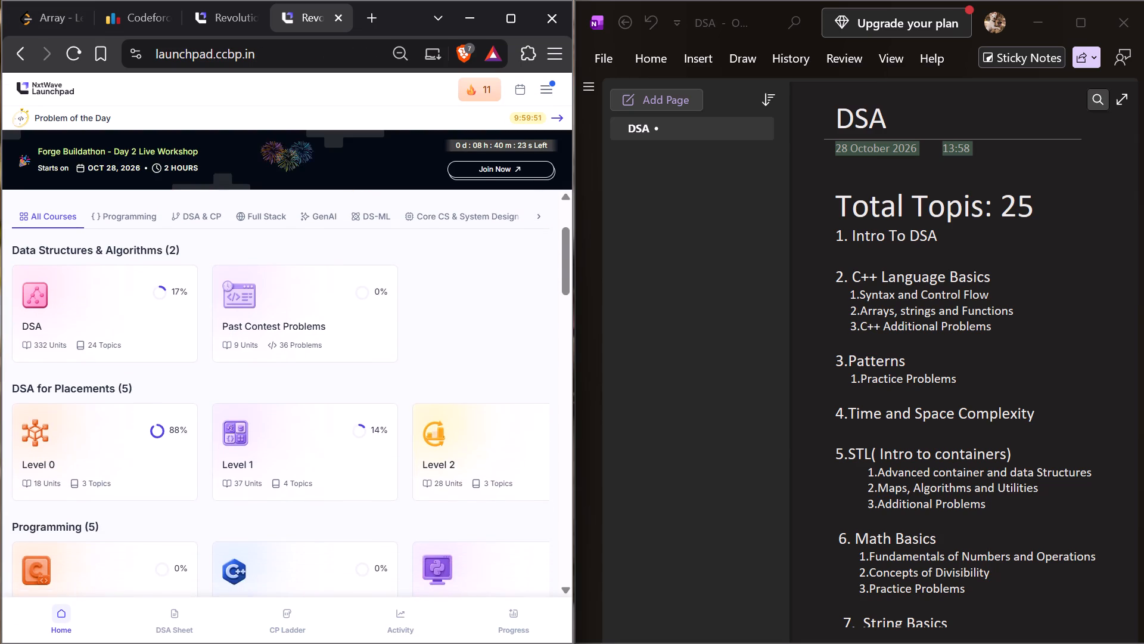
pyautogui.scroll(-2, 106, 266)
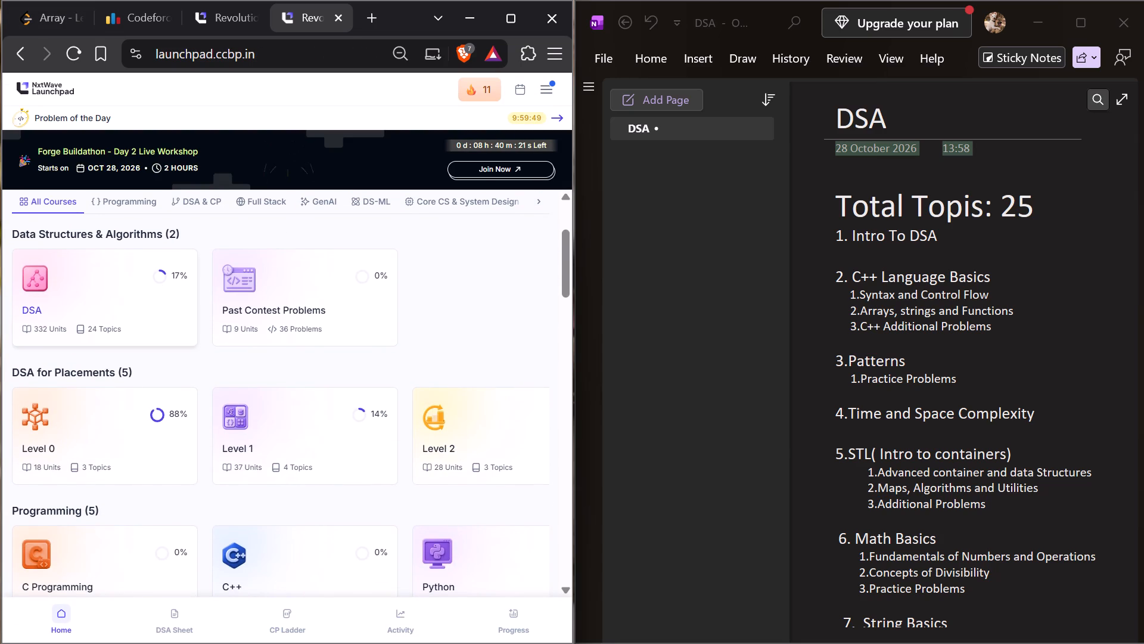
pyautogui.click(184, 326)
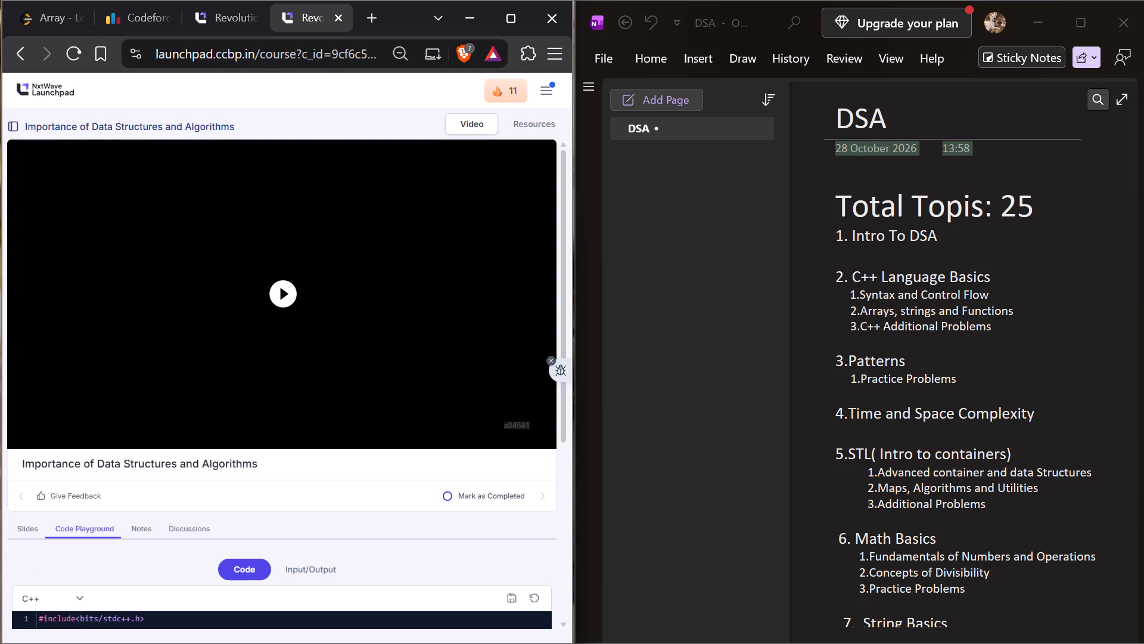
pyautogui.click(48, 93)
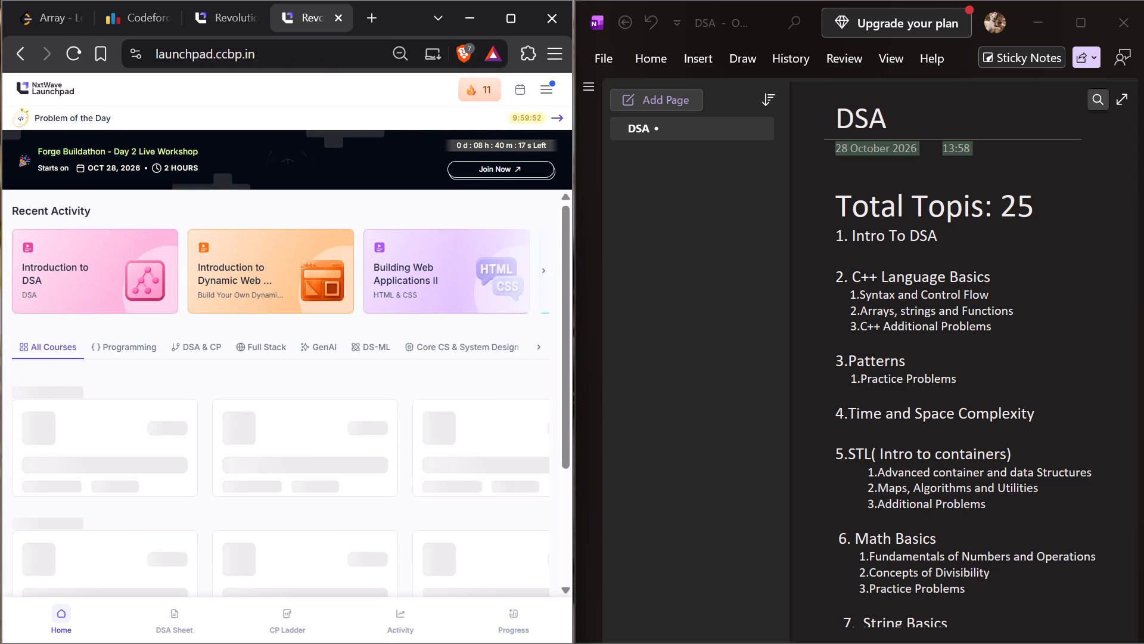
# Look through the home page's course catalogue, from DSA for Placements to System Design, and return to its beginning.
pyautogui.scroll(-4, 174, 218)
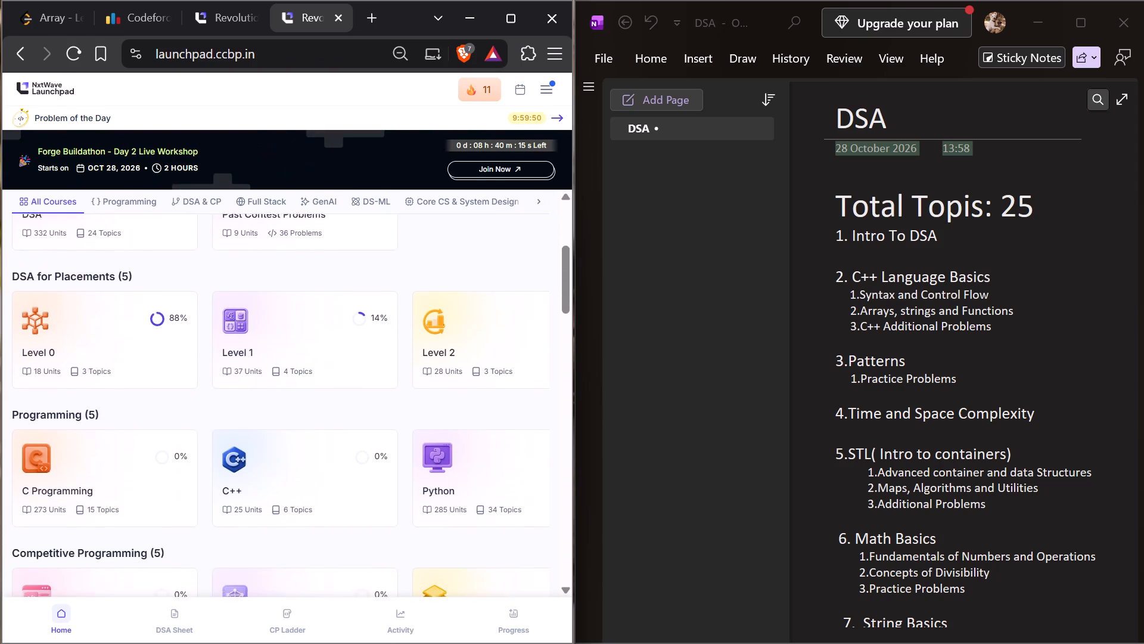
pyautogui.scroll(-2, 174, 218)
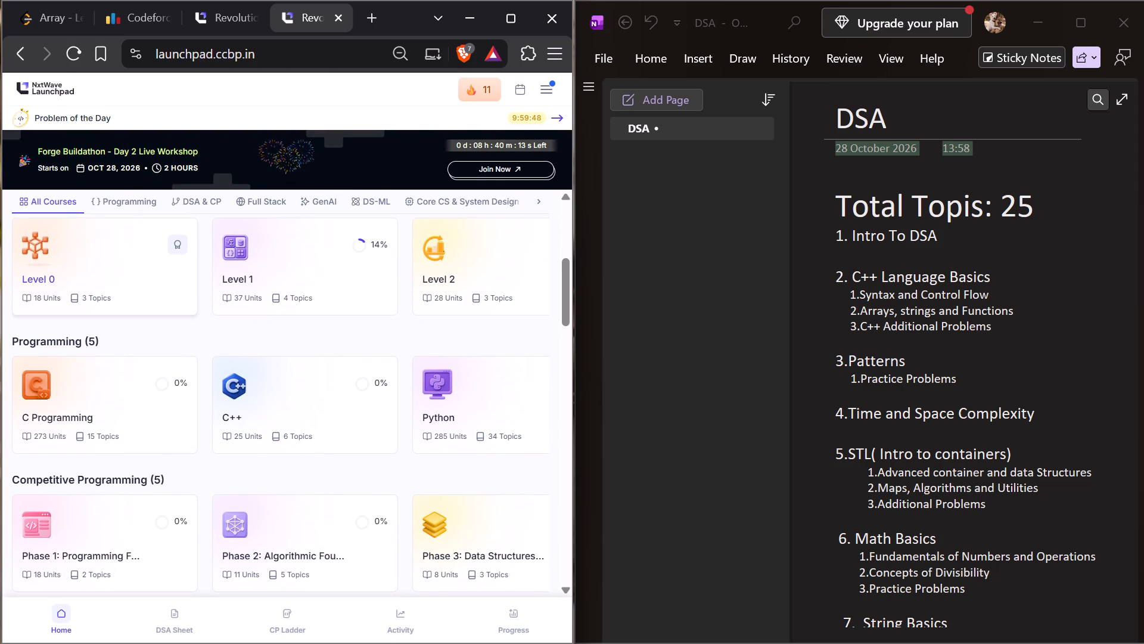
pyautogui.scroll(-2, 149, 279)
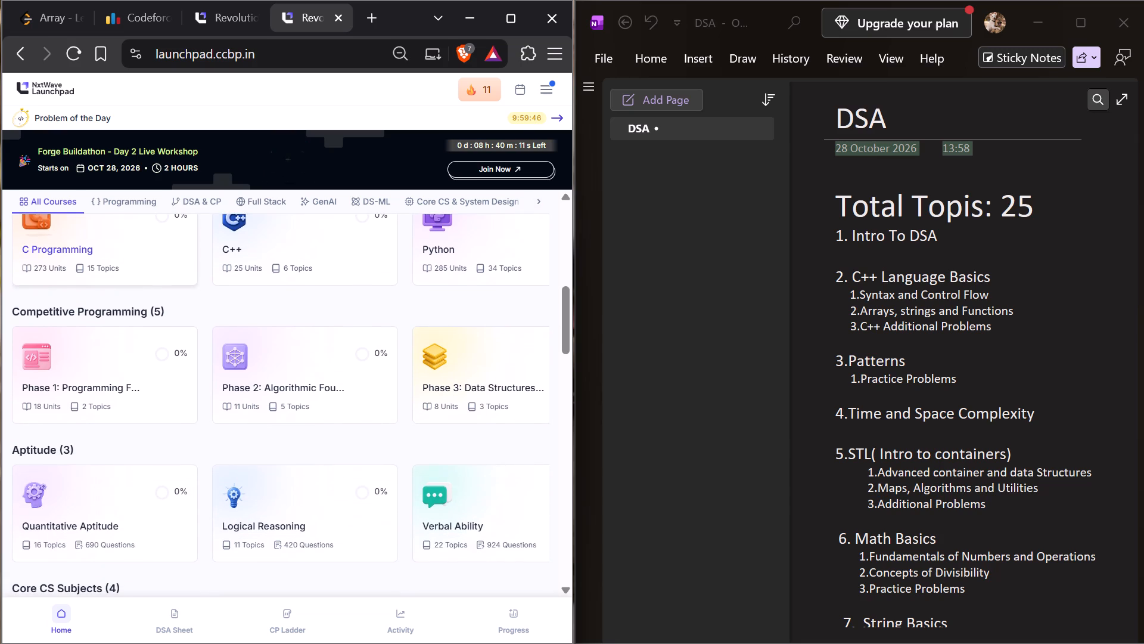
pyautogui.scroll(-3, 167, 361)
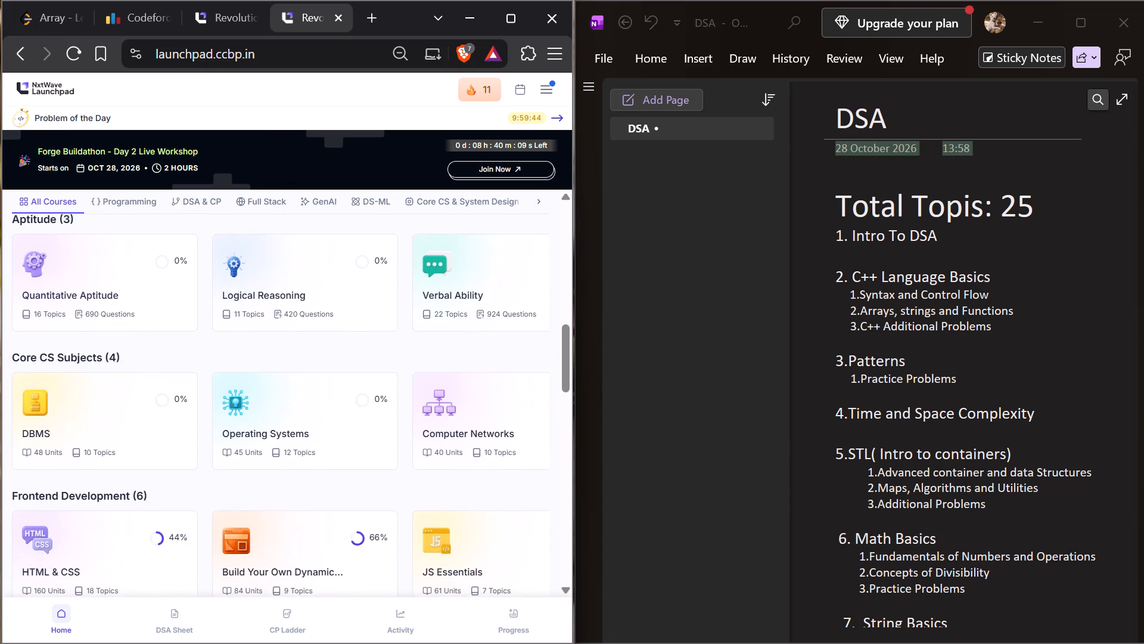
pyautogui.scroll(-6, 167, 361)
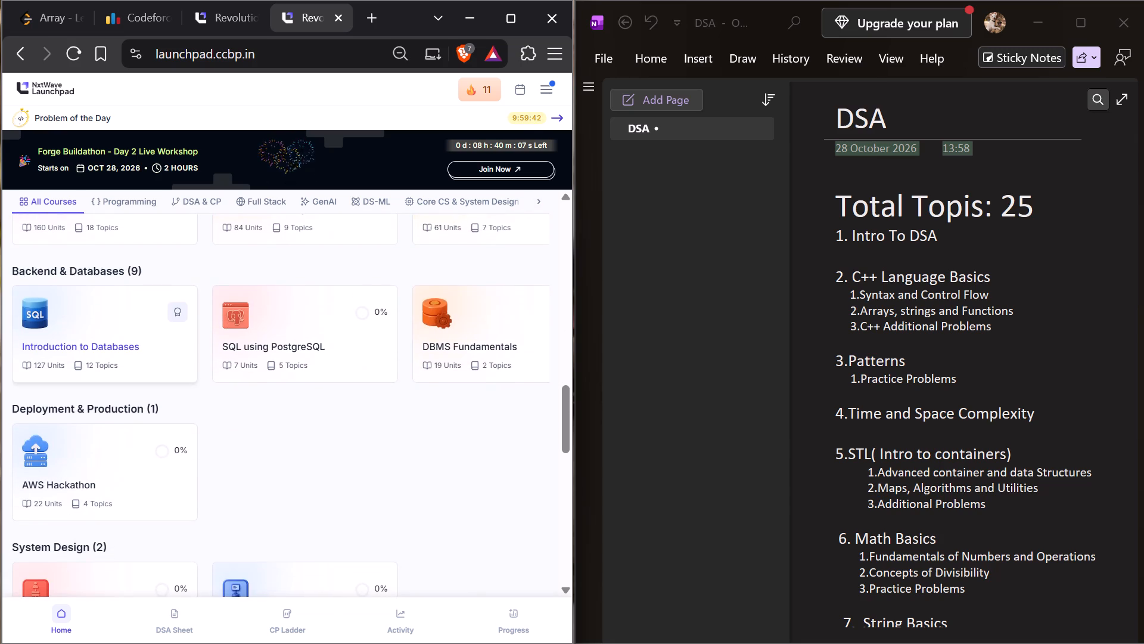
pyautogui.scroll(4, 167, 361)
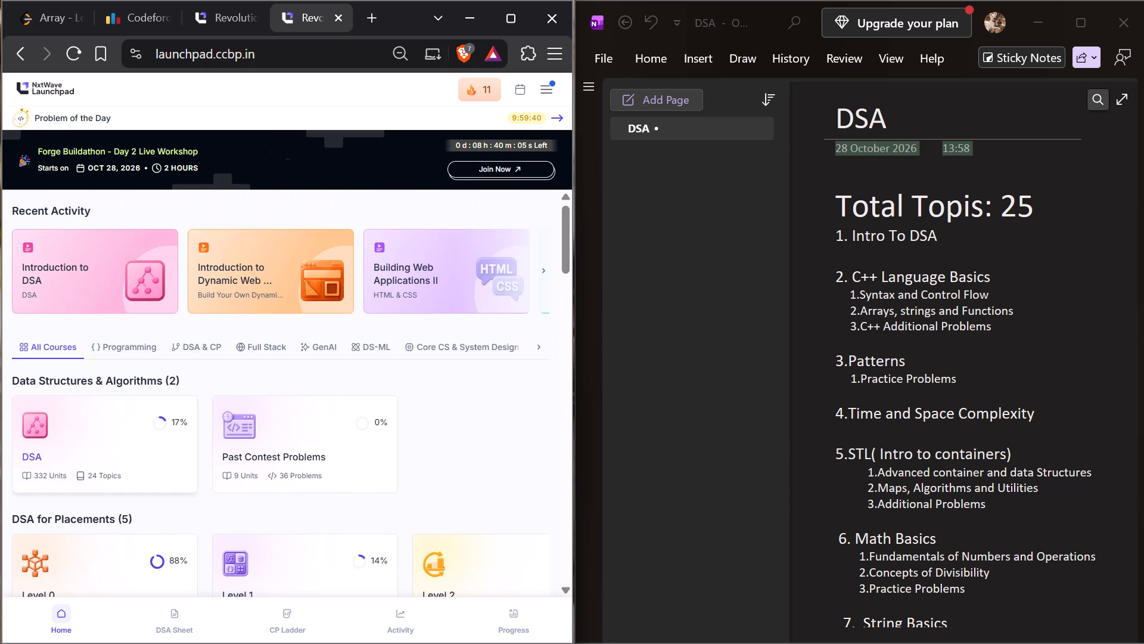
# Filter the course catalogue to DSA & CP, open the DSA course, and show its topic outline.
pyautogui.click(200, 349)
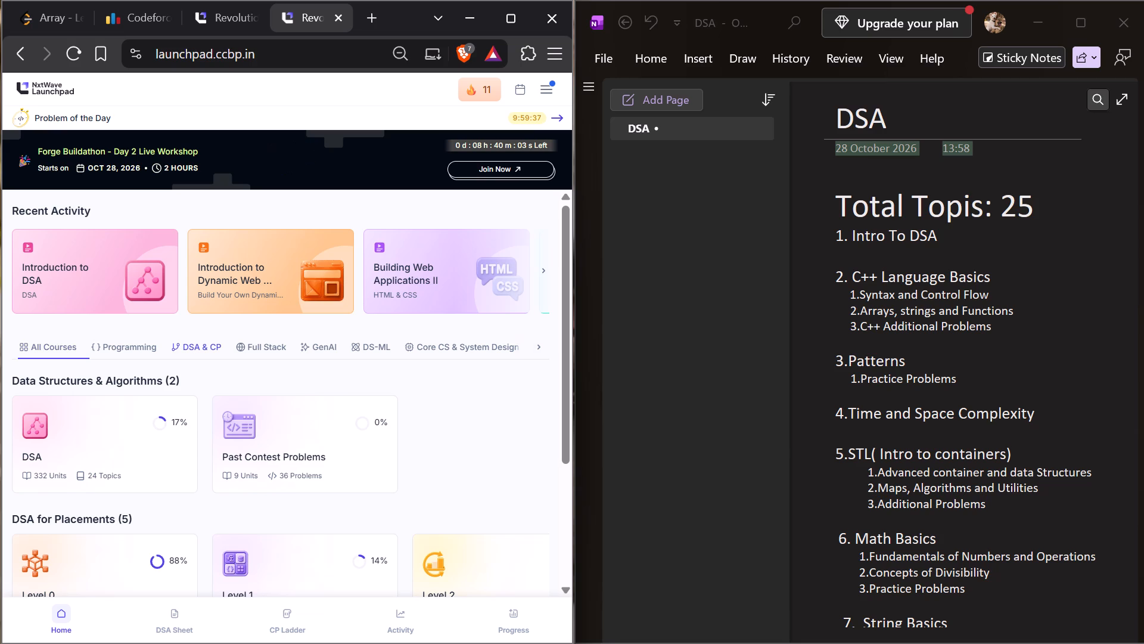
pyautogui.scroll(-3, 200, 349)
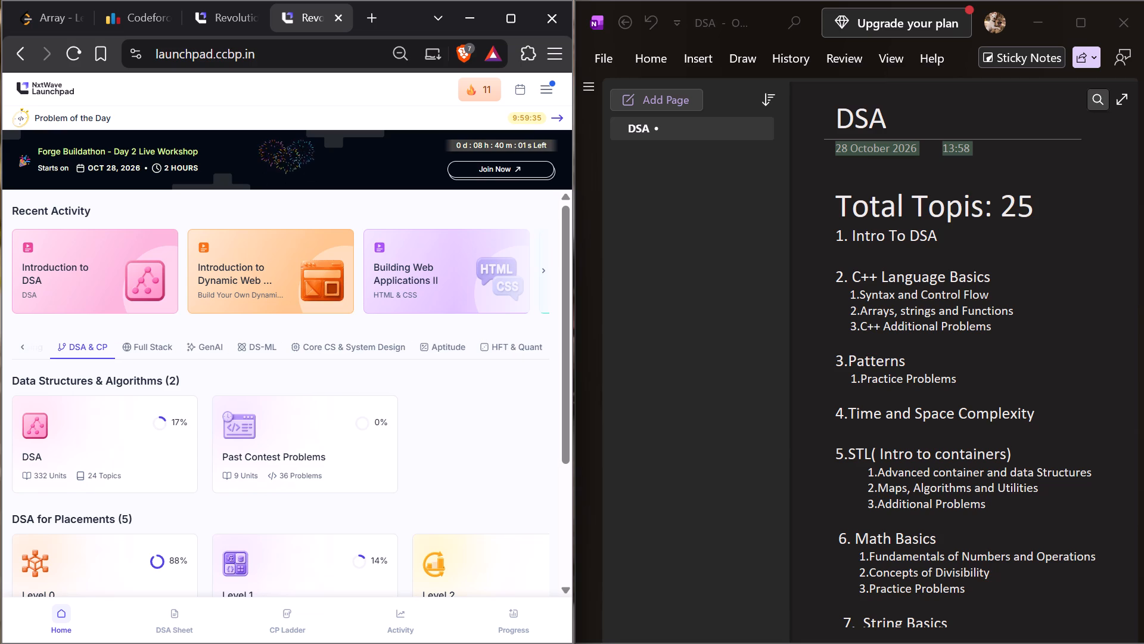
pyautogui.click(131, 478)
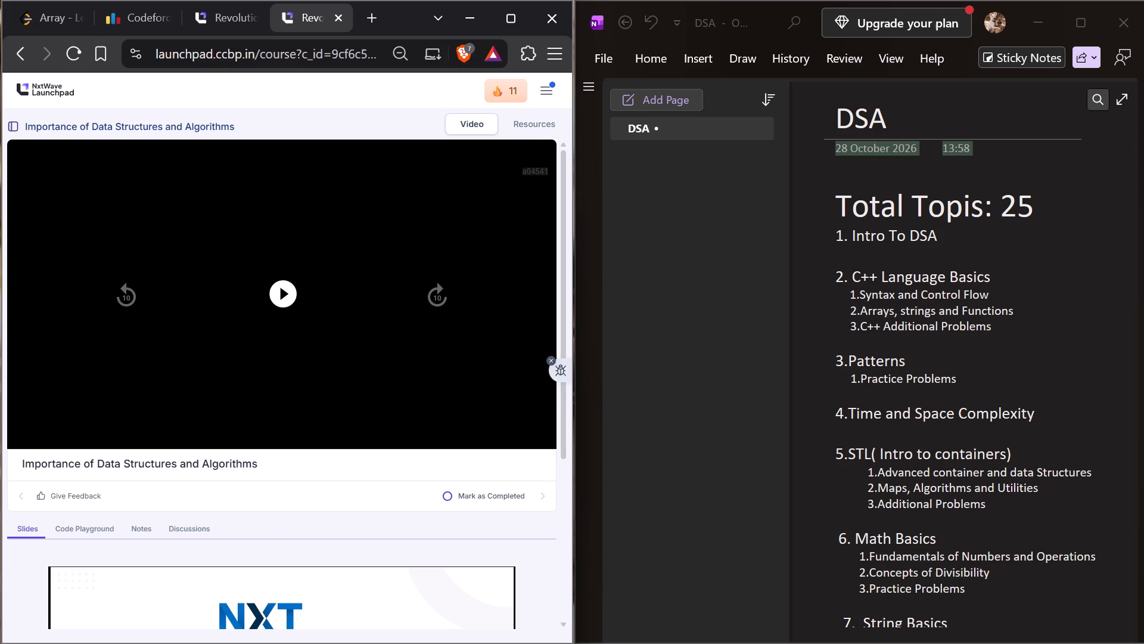
pyautogui.click(9, 125)
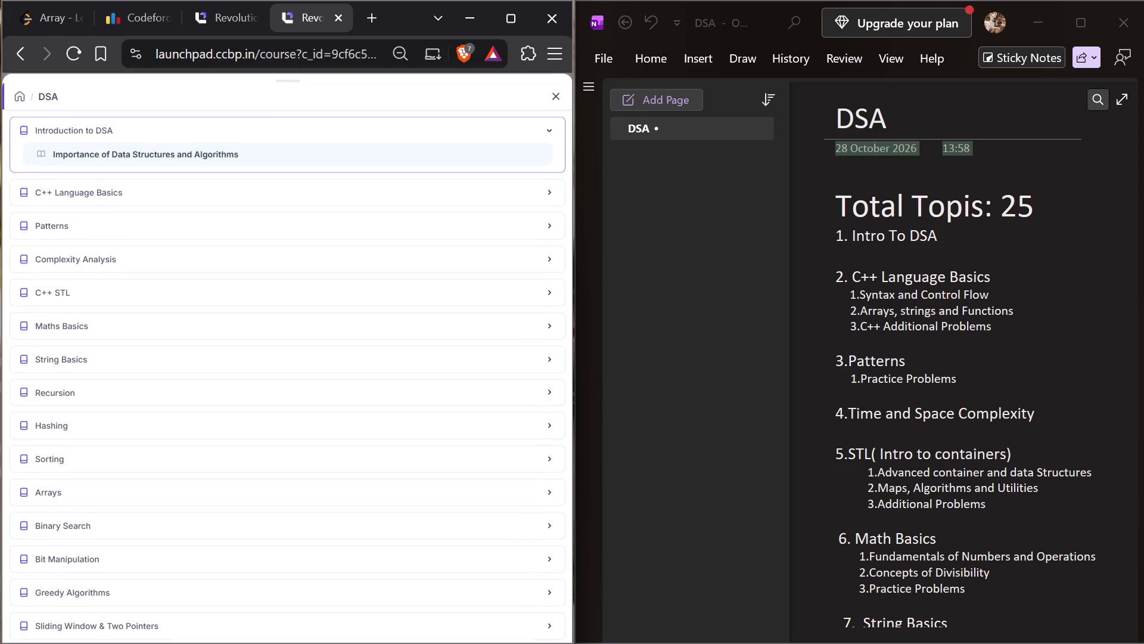
# Expand Patterns in the DSA course outline and examine its Practice Problems.
pyautogui.click(79, 224)
pyautogui.scroll(2, 79, 224)
pyautogui.click(80, 206)
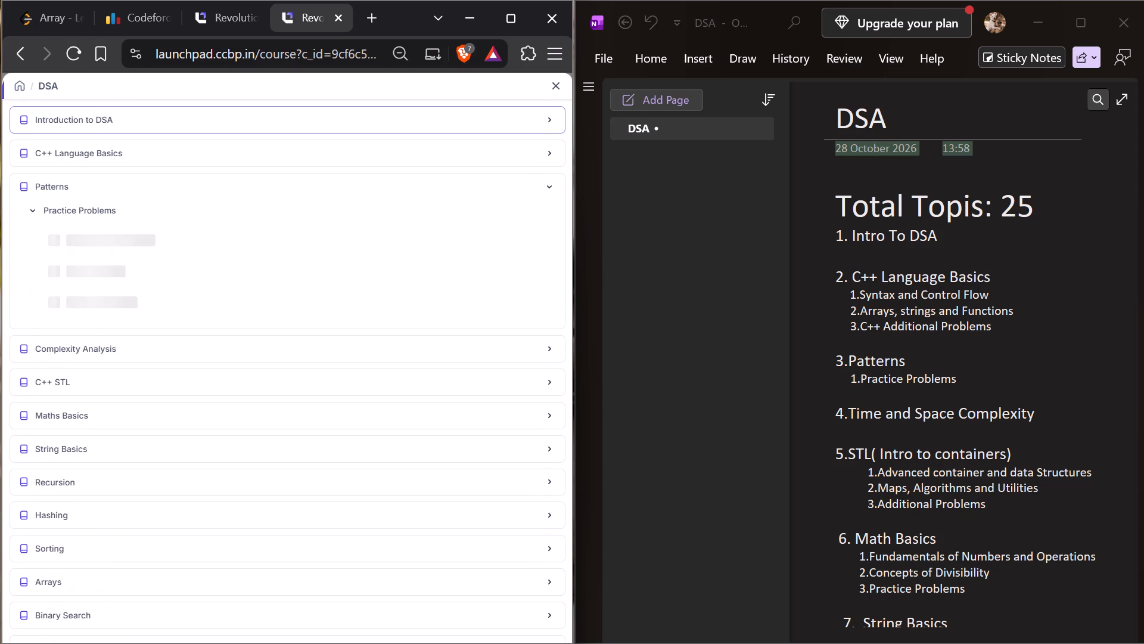
pyautogui.scroll(1, 119, 290)
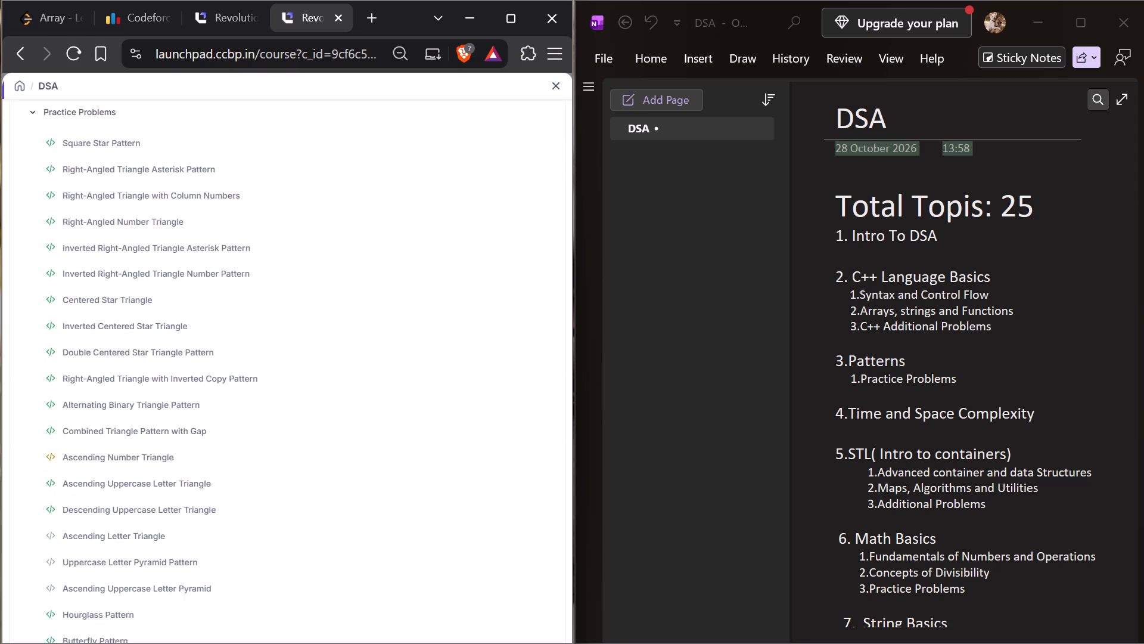
# Examine the subtopics of C++ Language Basics, comparing the lessons in C++ Syntax & Control Flow and C++ Arrays, Strings & Functions.
pyautogui.click(96, 158)
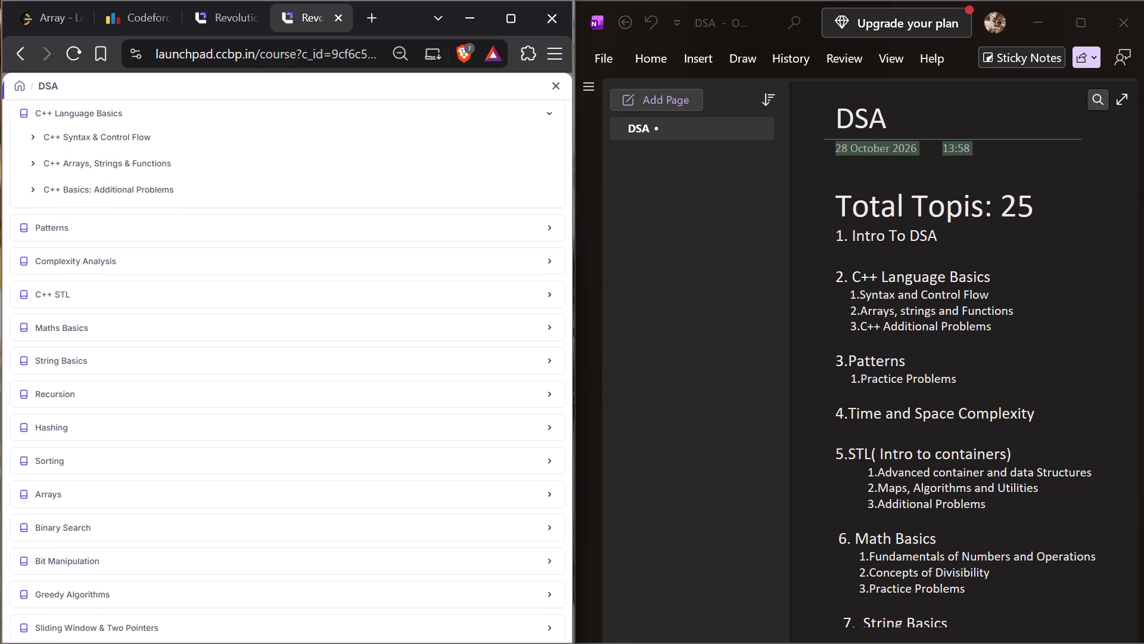
pyautogui.scroll(1, 104, 176)
pyautogui.click(105, 174)
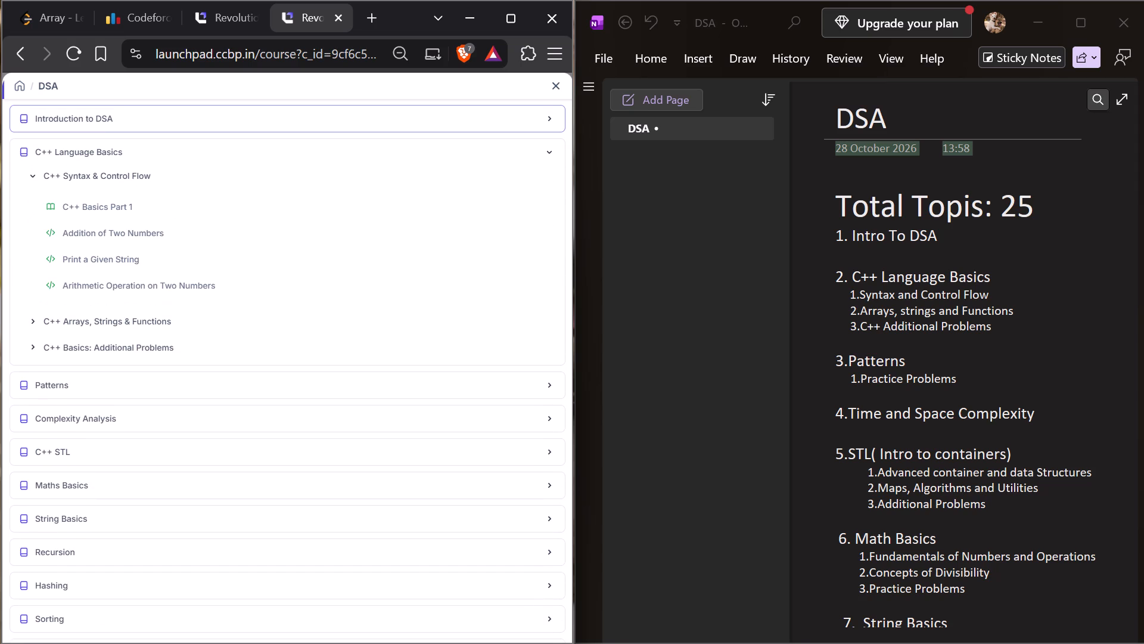
pyautogui.click(129, 319)
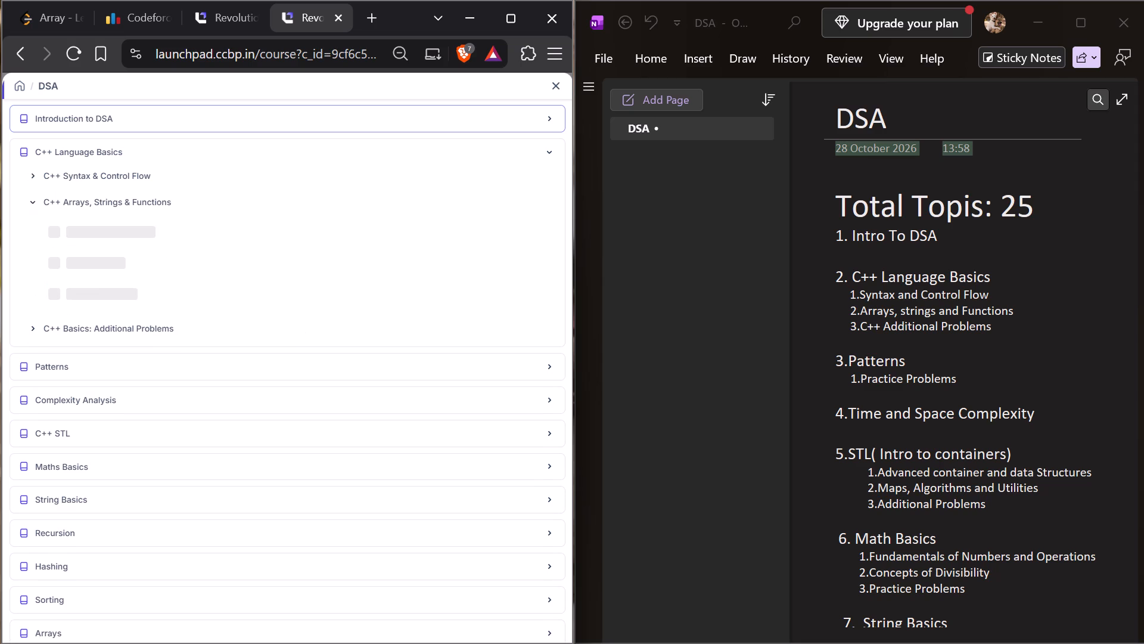
pyautogui.click(119, 369)
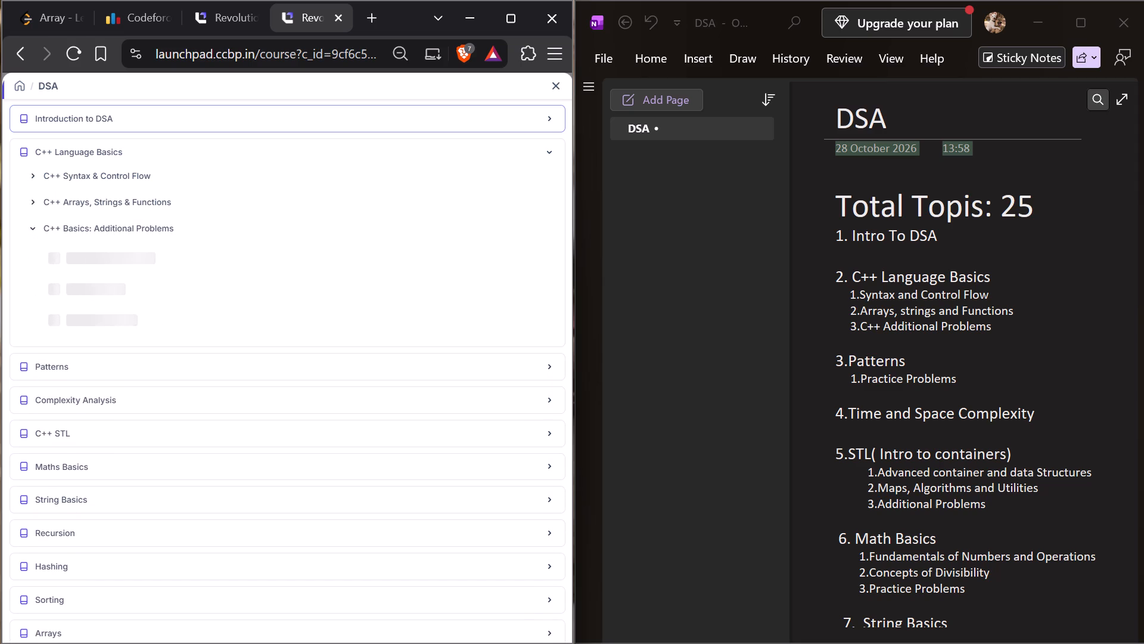
pyautogui.click(95, 178)
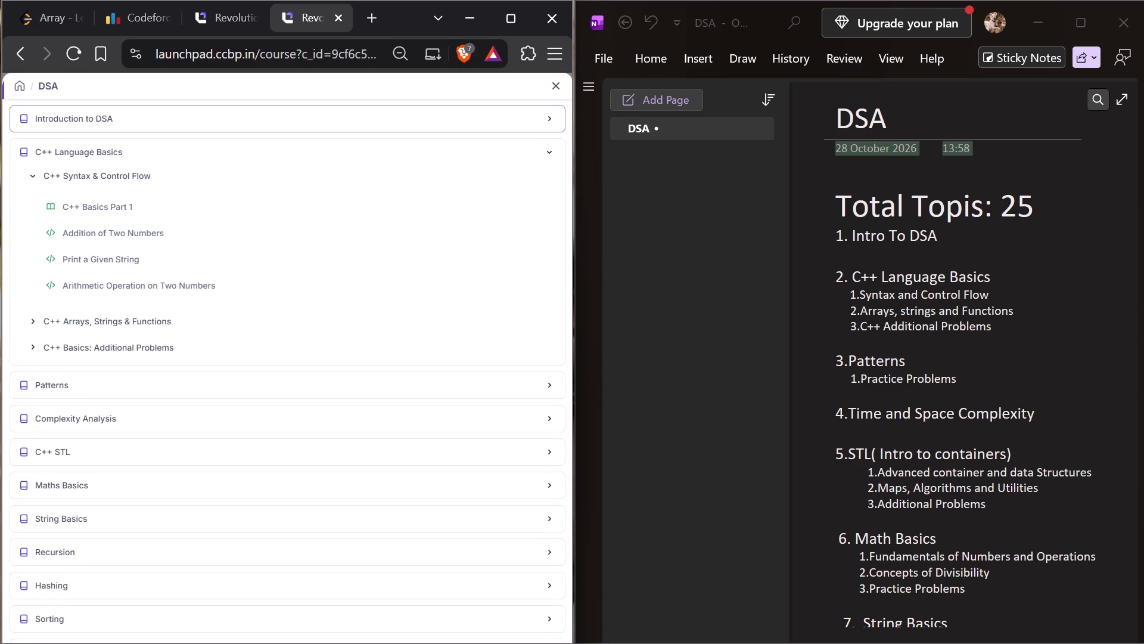
pyautogui.click(111, 320)
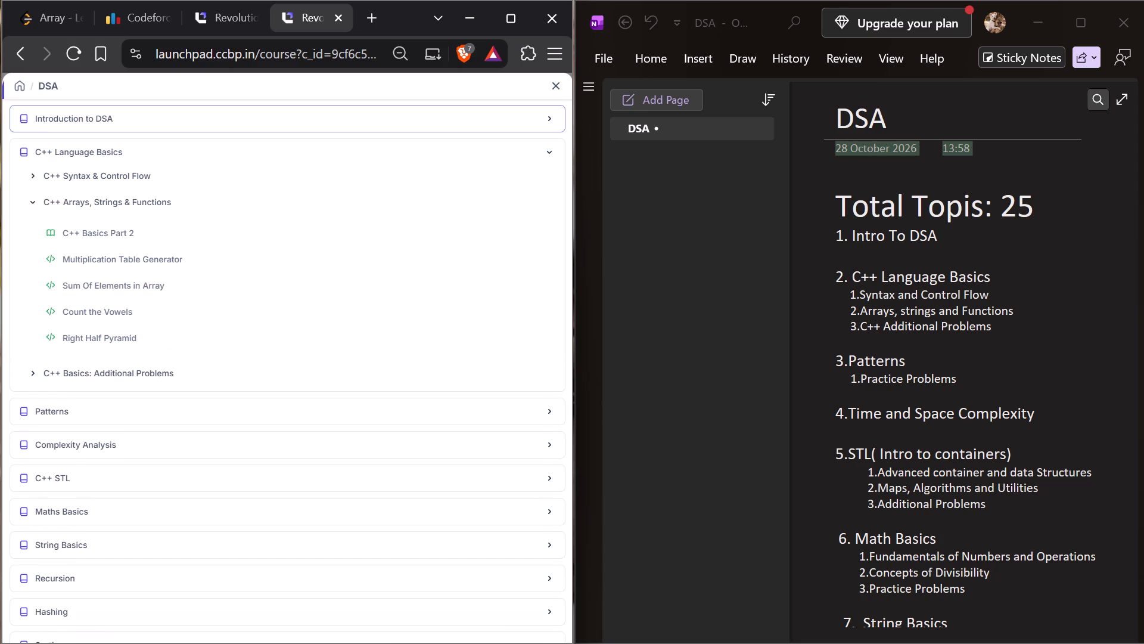
pyautogui.click(111, 174)
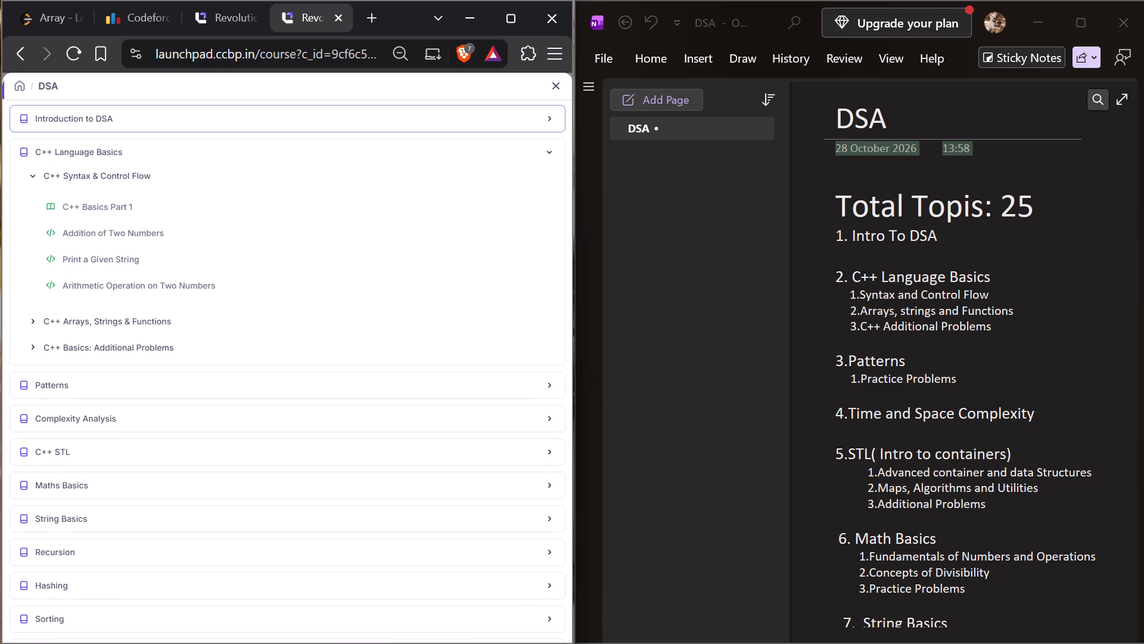
pyautogui.click(116, 330)
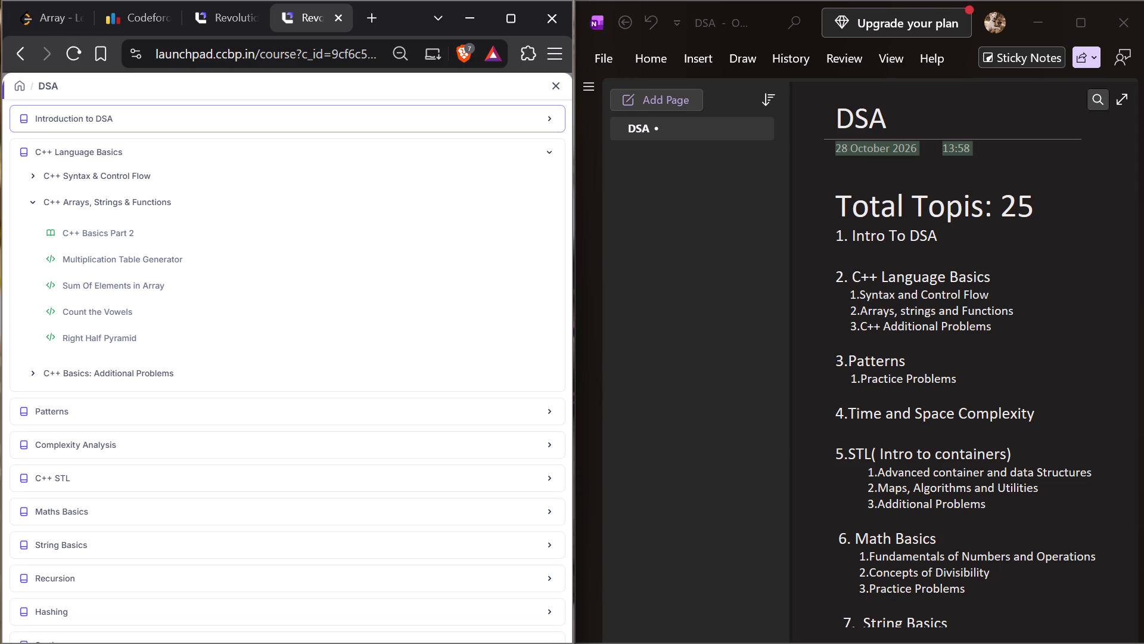
# Expand C++ Syntax & Control Flow, open its Arithmetic Operation on Two Numbers lesson, and bring back the course outline.
pyautogui.click(114, 175)
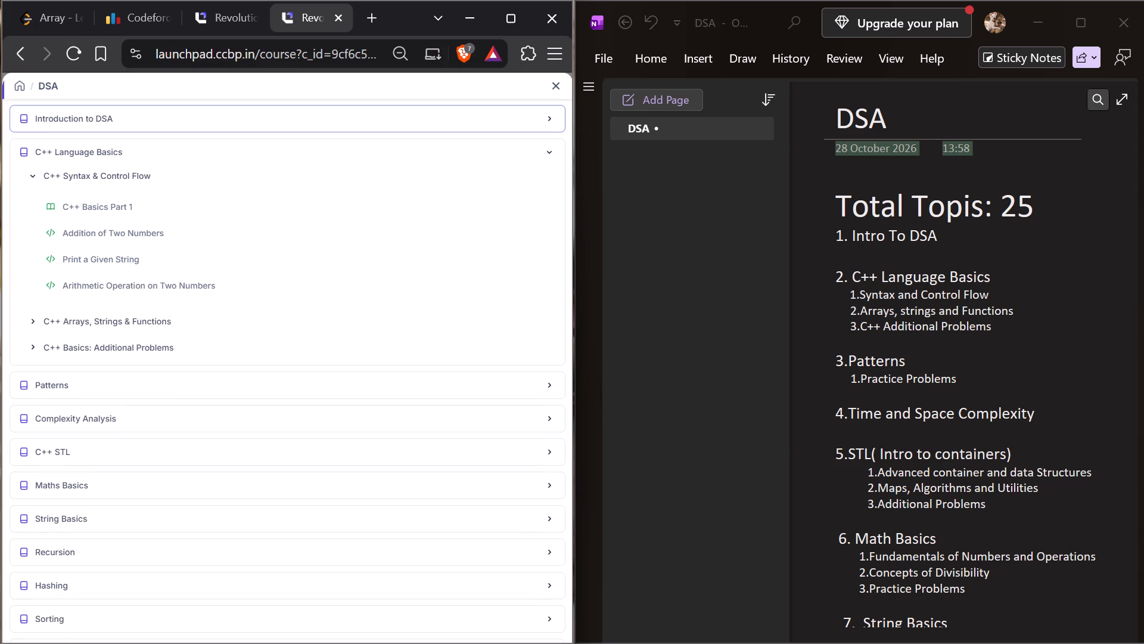
pyautogui.click(115, 289)
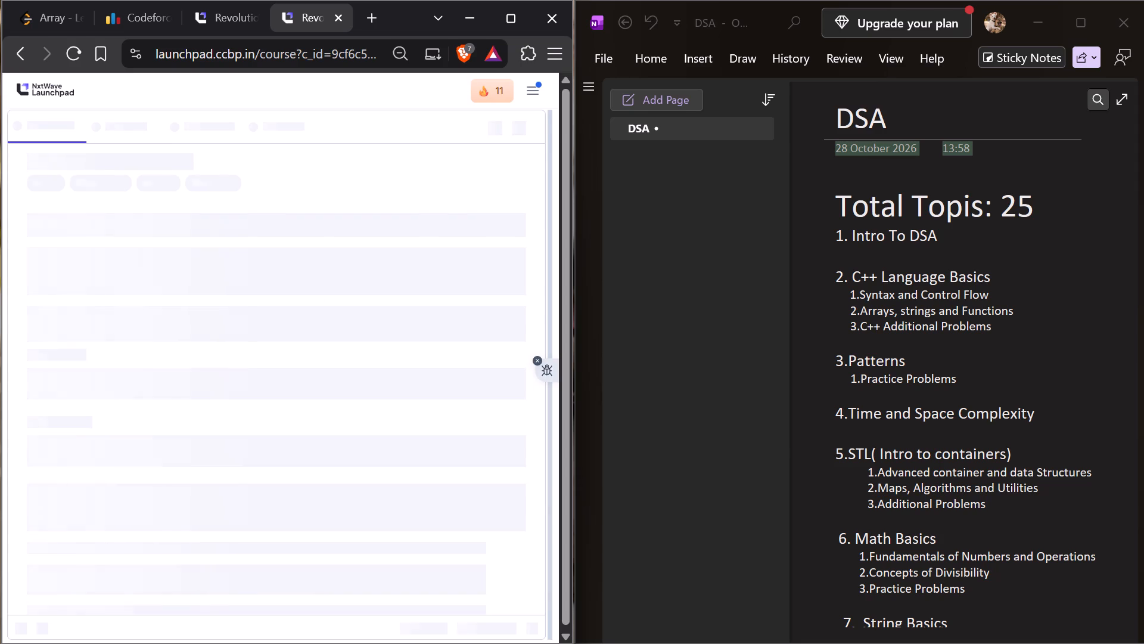
pyautogui.click(16, 124)
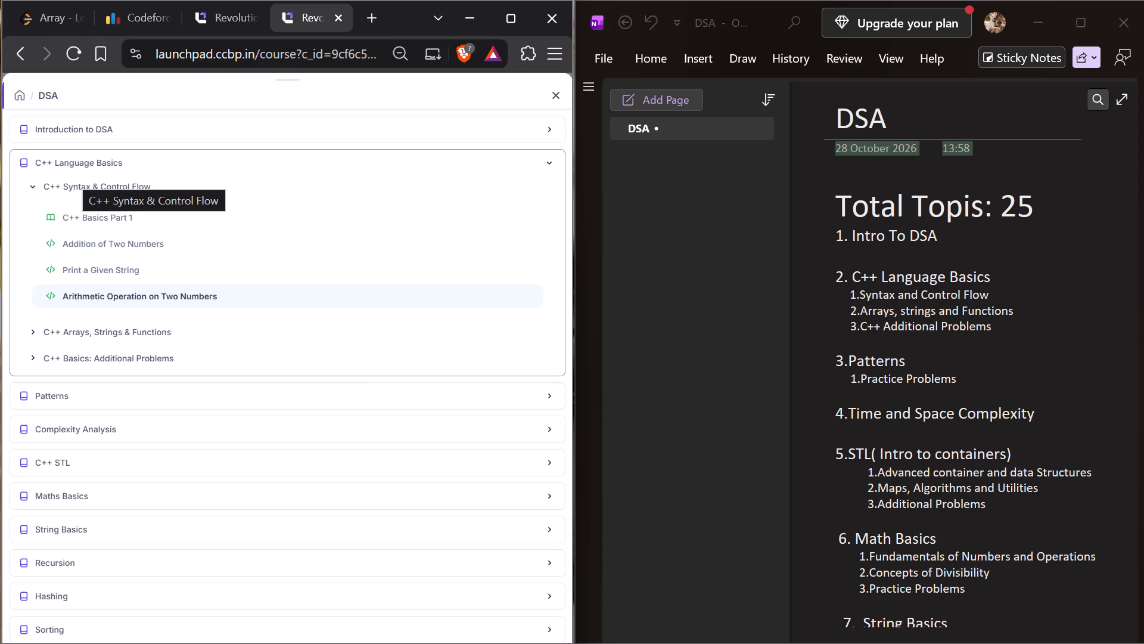
# Review the DSA notes in OneNote down to the last topic, Strings (Advanced Algorithms).
pyautogui.scroll(-3, 944, 315)
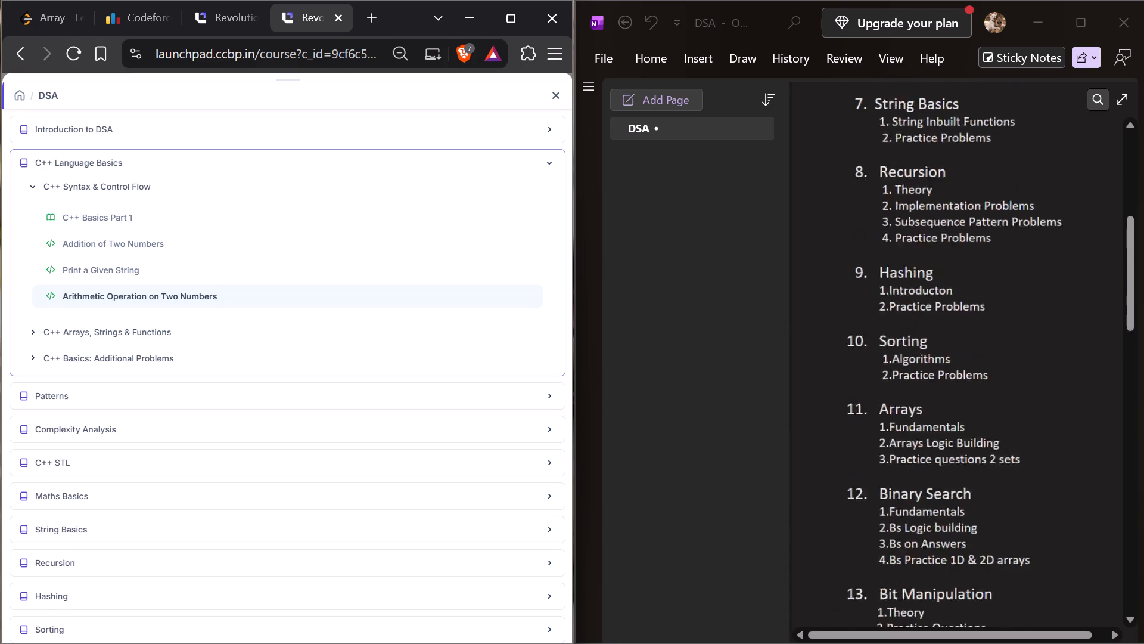
pyautogui.scroll(-3, 944, 315)
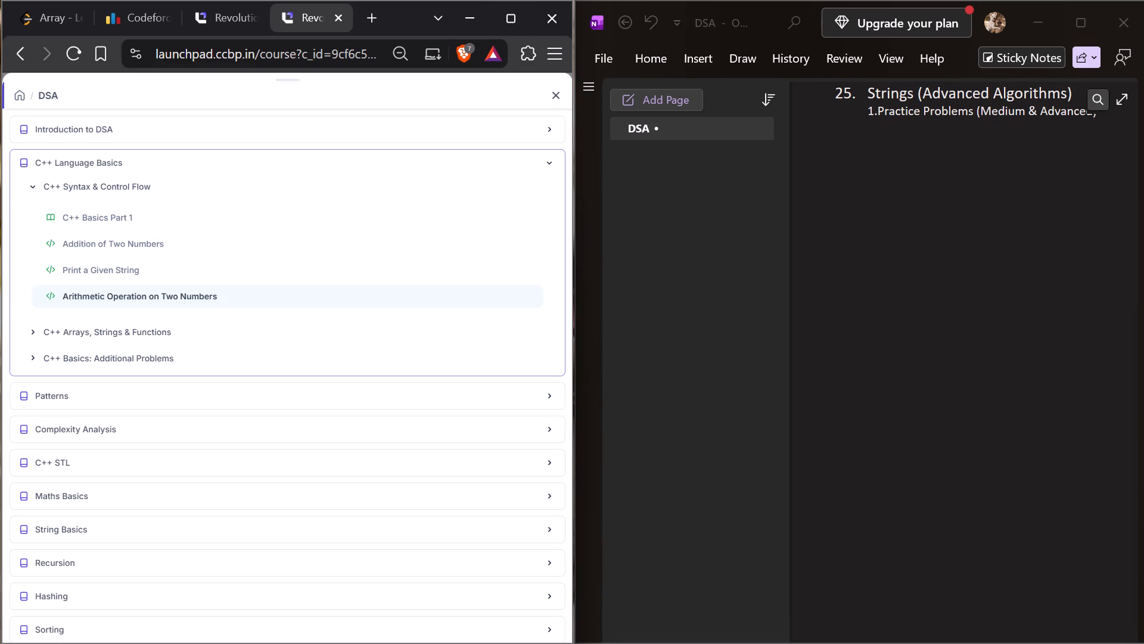
# Look through the Codeforces home page posts back to the first one, and bring up LeetCode's array problem list.
pyautogui.click(140, 20)
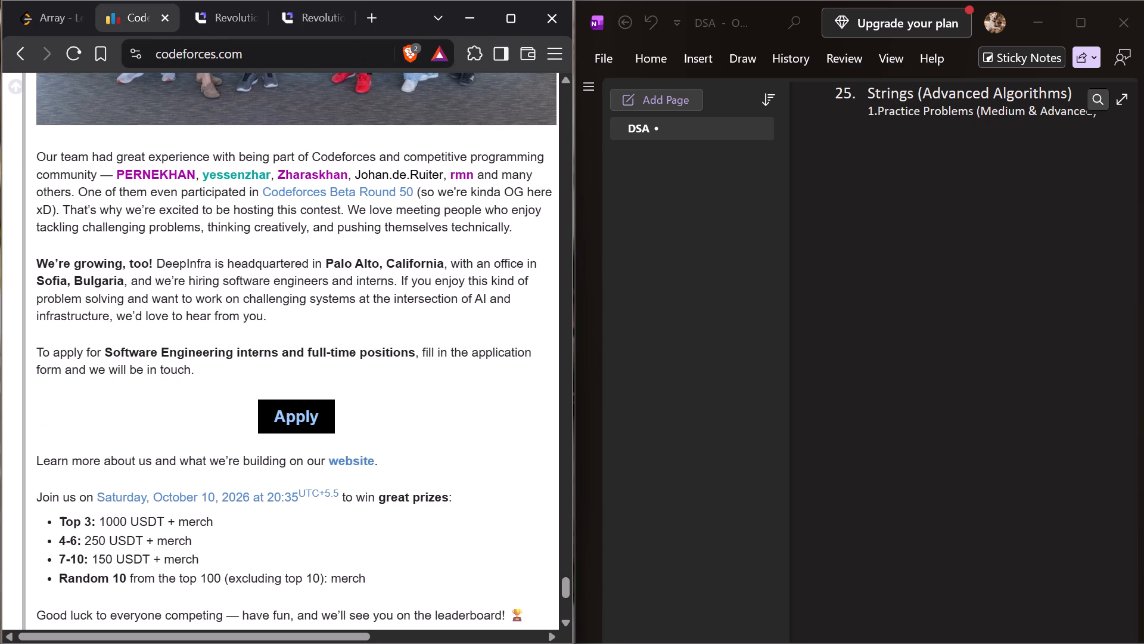
pyautogui.scroll(-2, 128, 215)
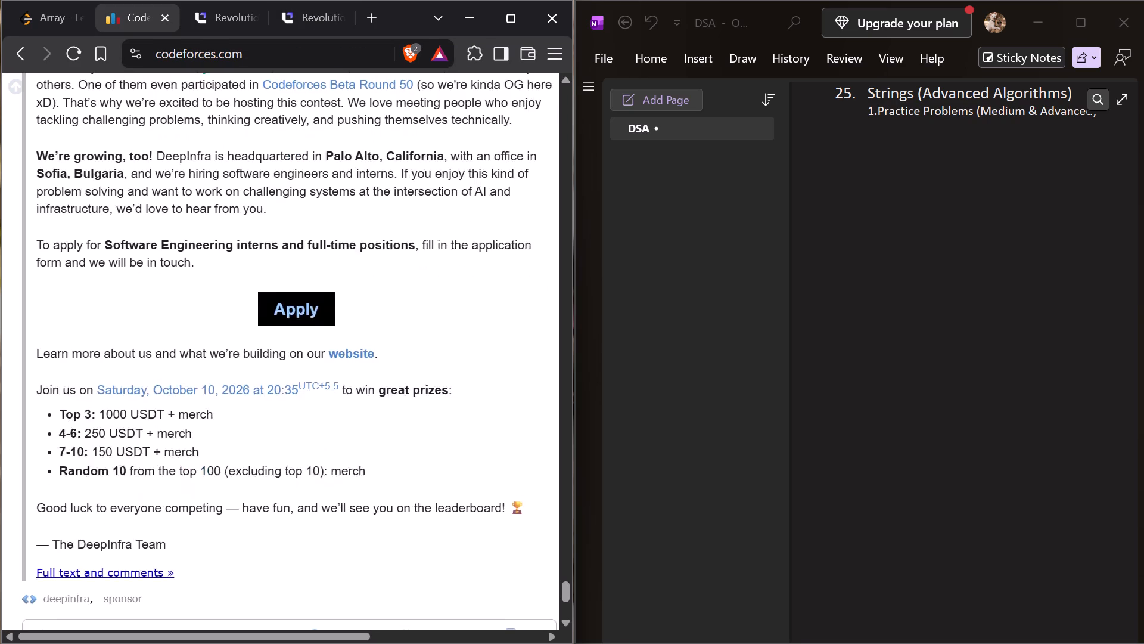
pyautogui.scroll(-3, 128, 215)
pyautogui.scroll(14, 128, 215)
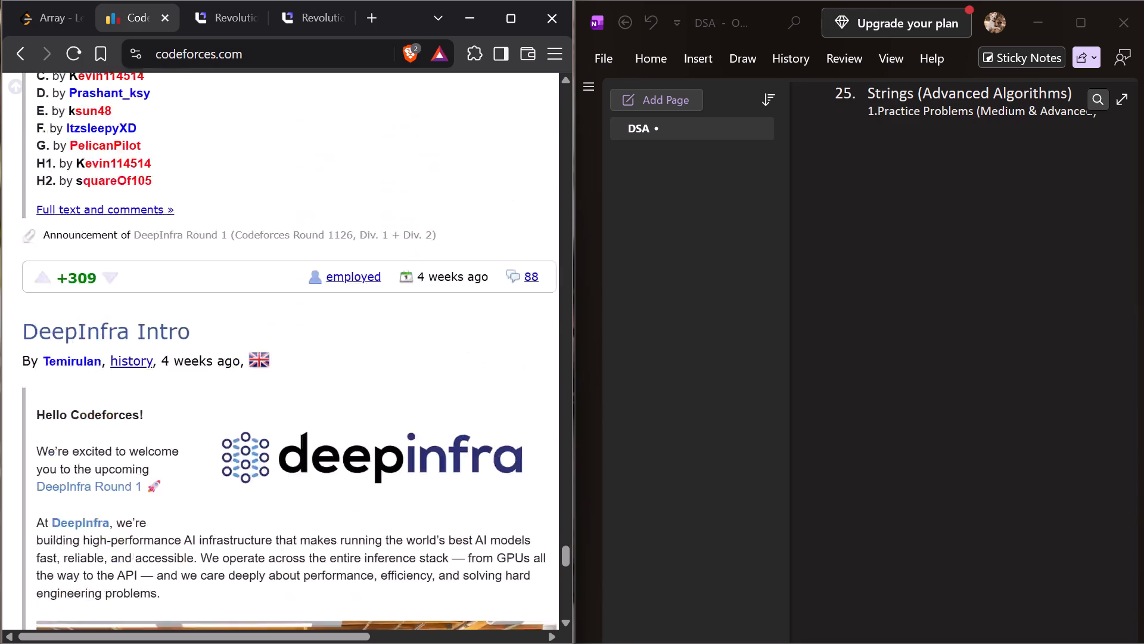
pyautogui.scroll(13, 128, 215)
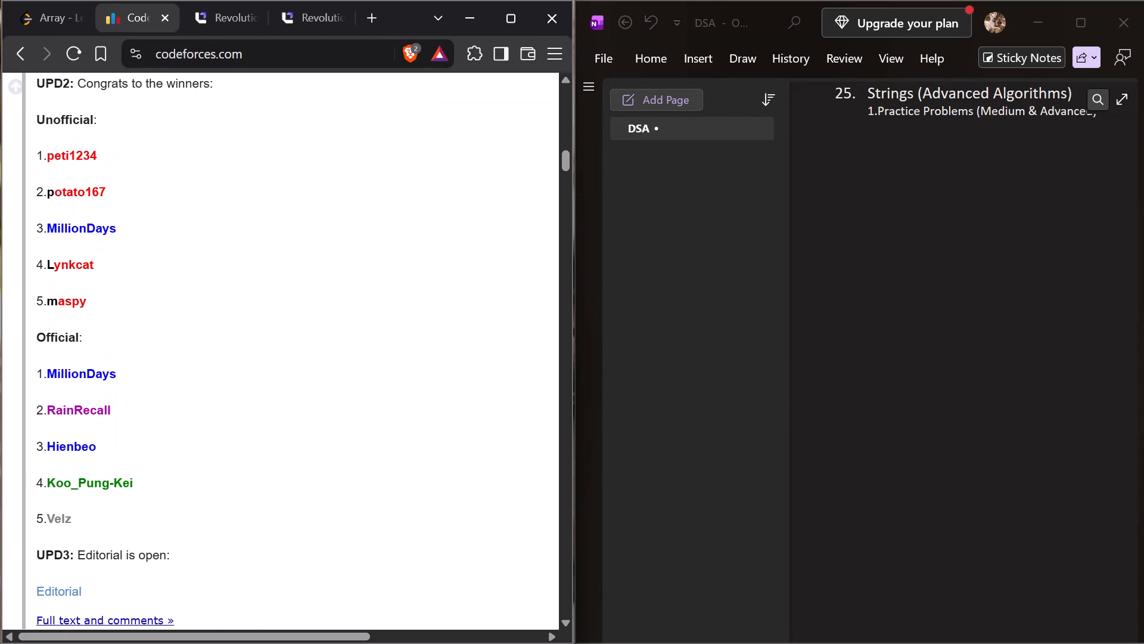
pyautogui.scroll(6, 128, 229)
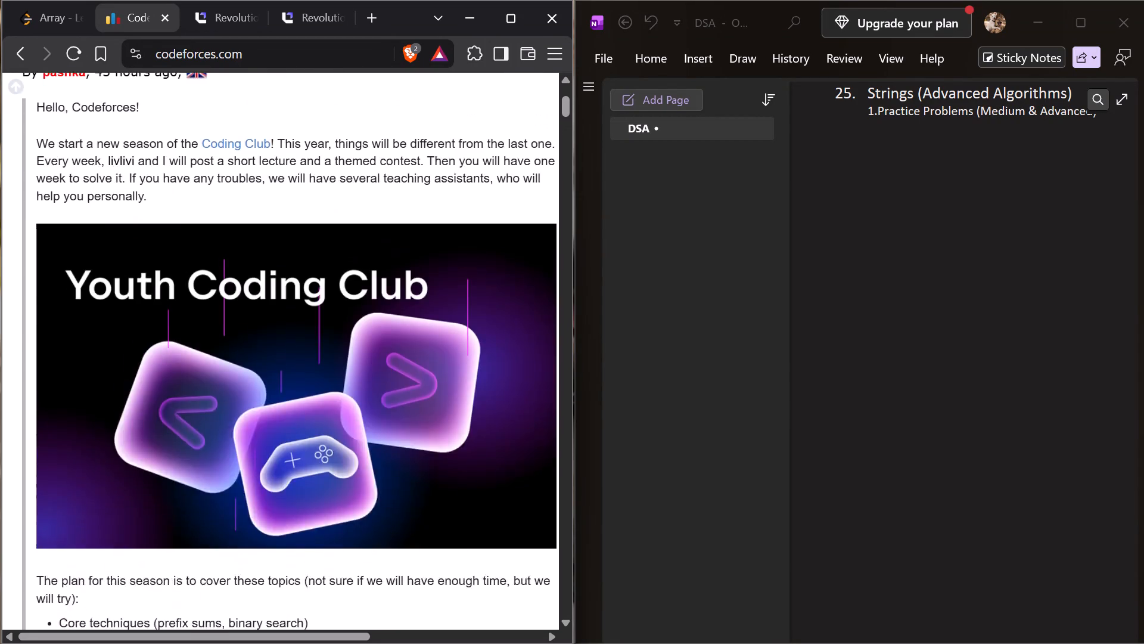
pyautogui.scroll(1, 128, 229)
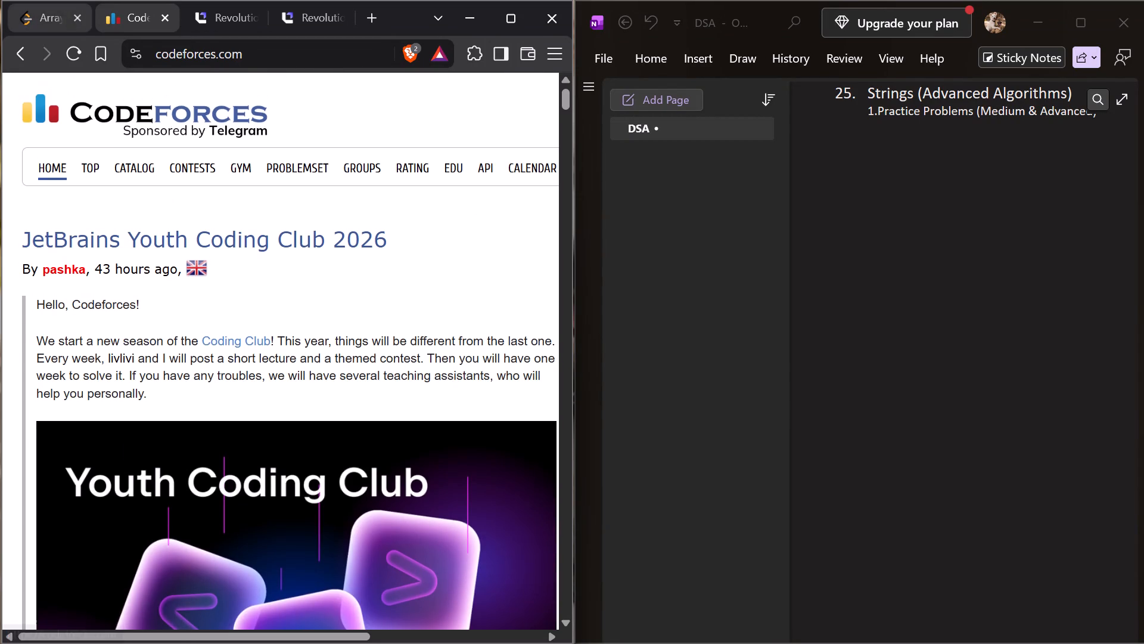
pyautogui.click(39, 17)
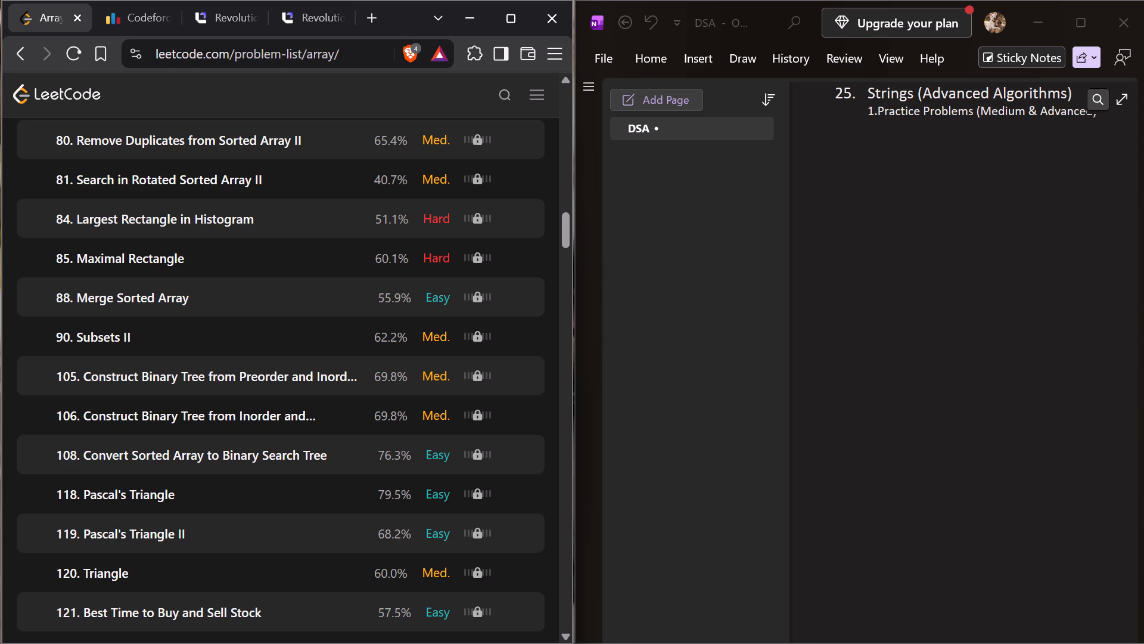
# Close the DSA course page and show the DSA Core sheet from its beginning, at the Learn C++ section.
pyautogui.click(231, 7)
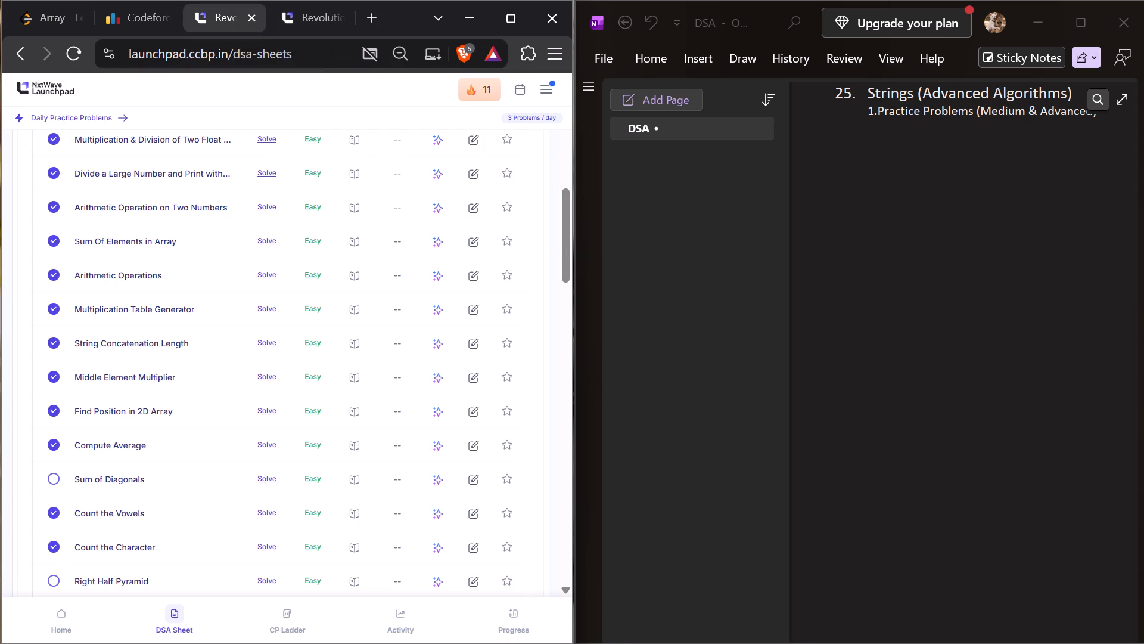
pyautogui.click(343, 14)
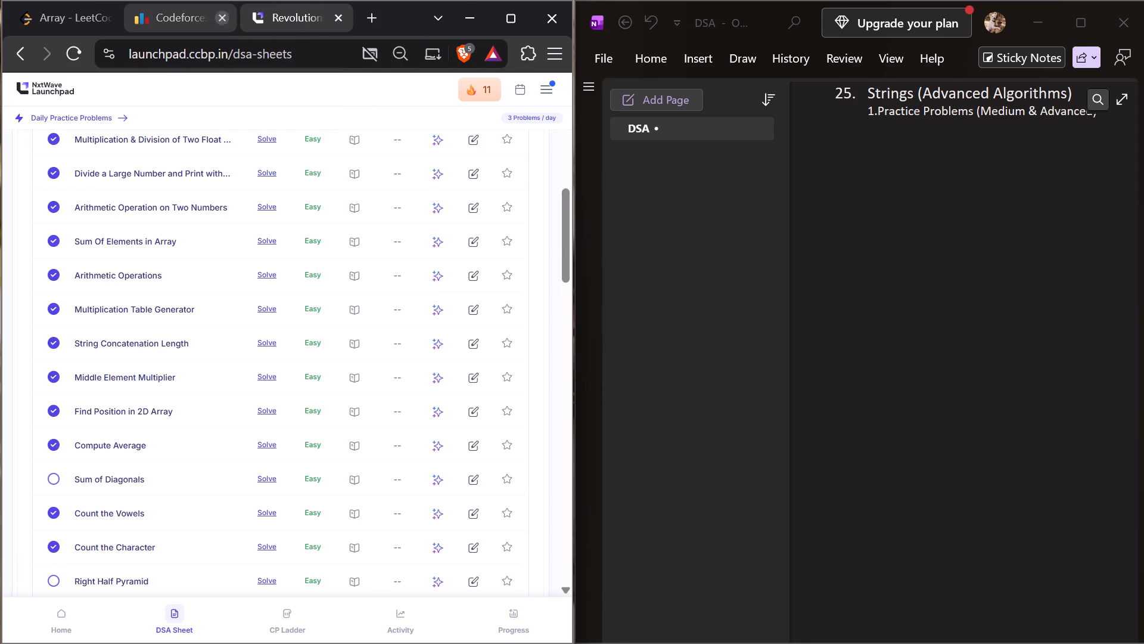
pyautogui.click(290, 24)
pyautogui.scroll(4, 176, 311)
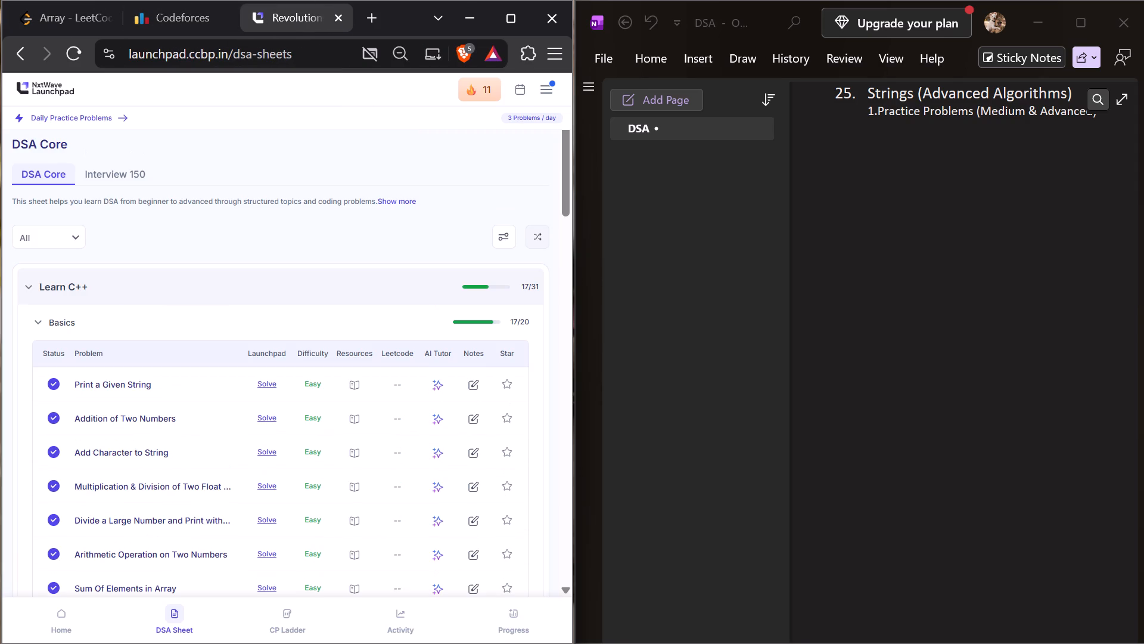
pyautogui.scroll(2, 176, 311)
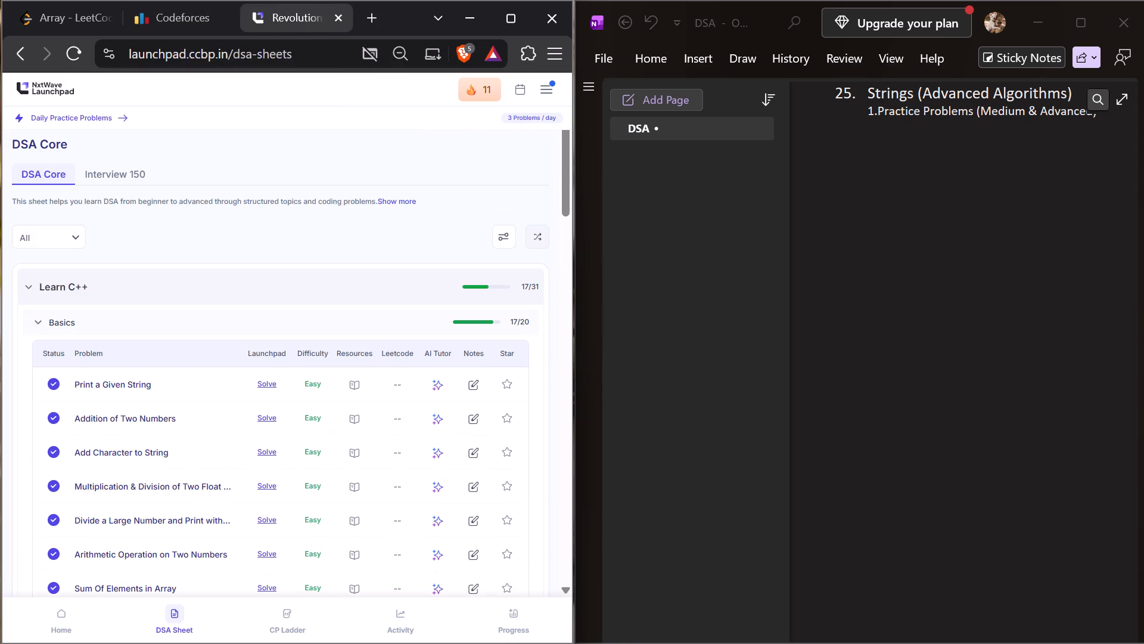
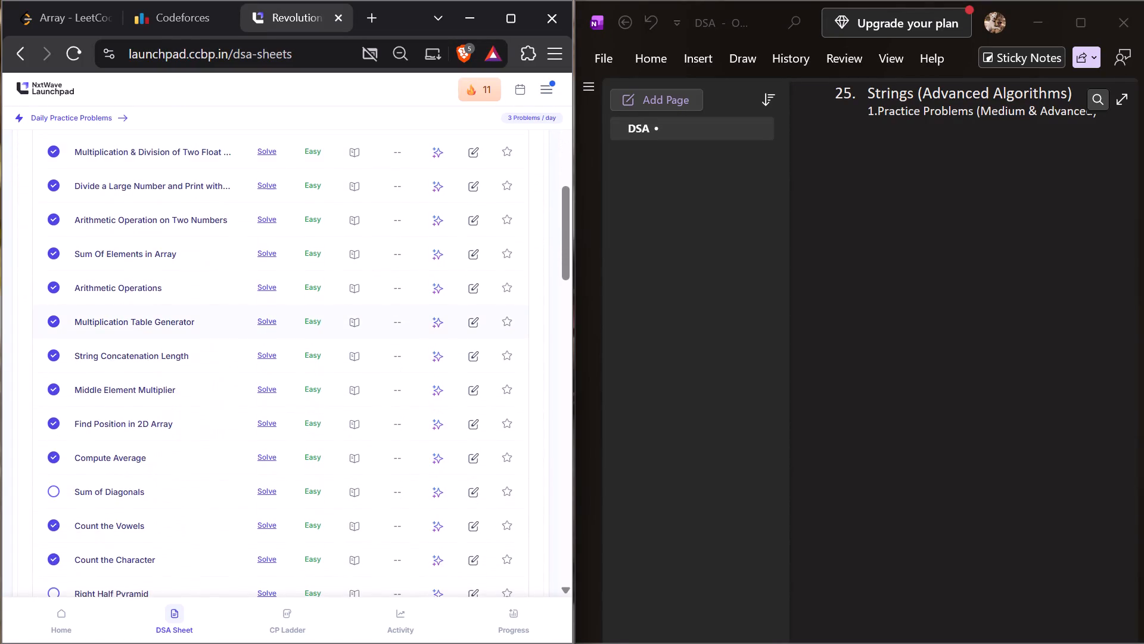
# Look over the Basics problems in the DSA sheet, back up to the first one, Print a Given String.
pyautogui.scroll(1, 176, 311)
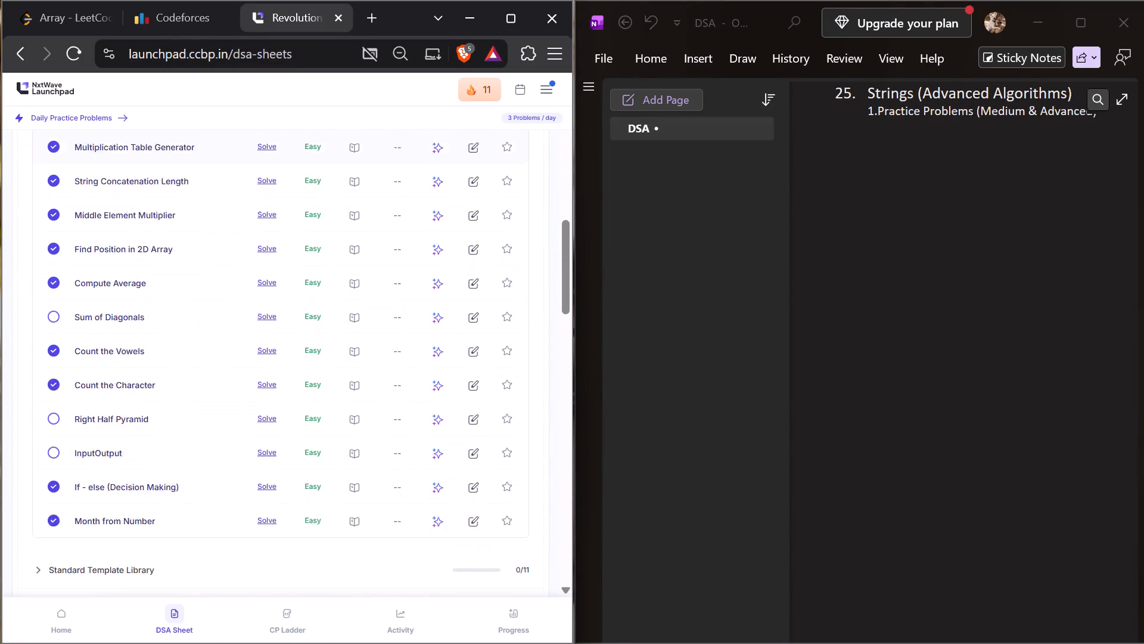
pyautogui.scroll(1, 176, 311)
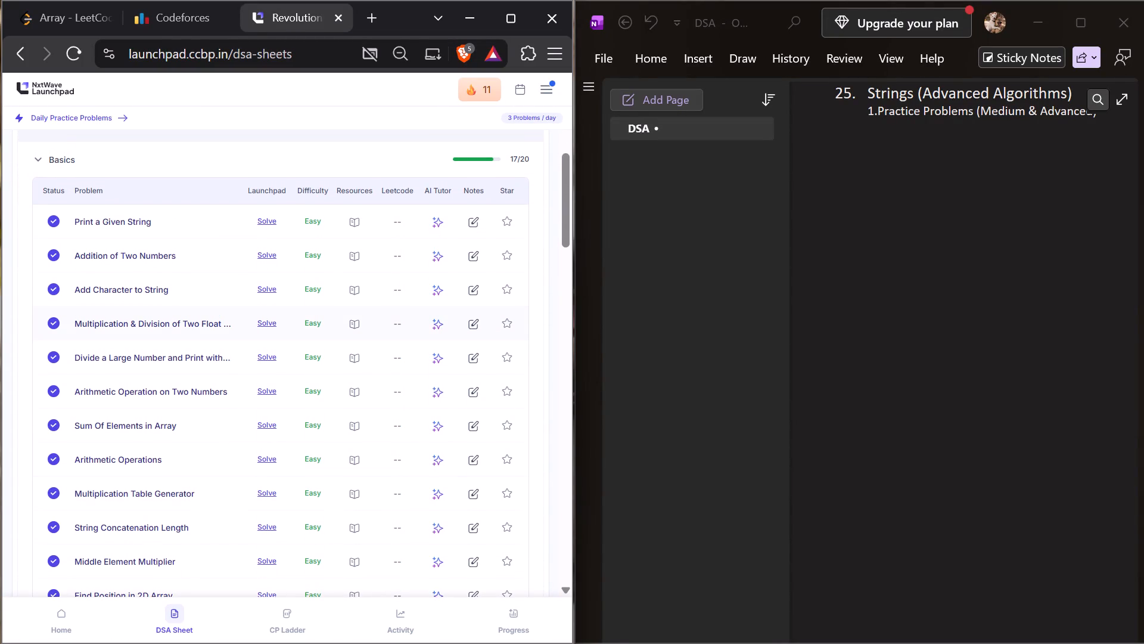
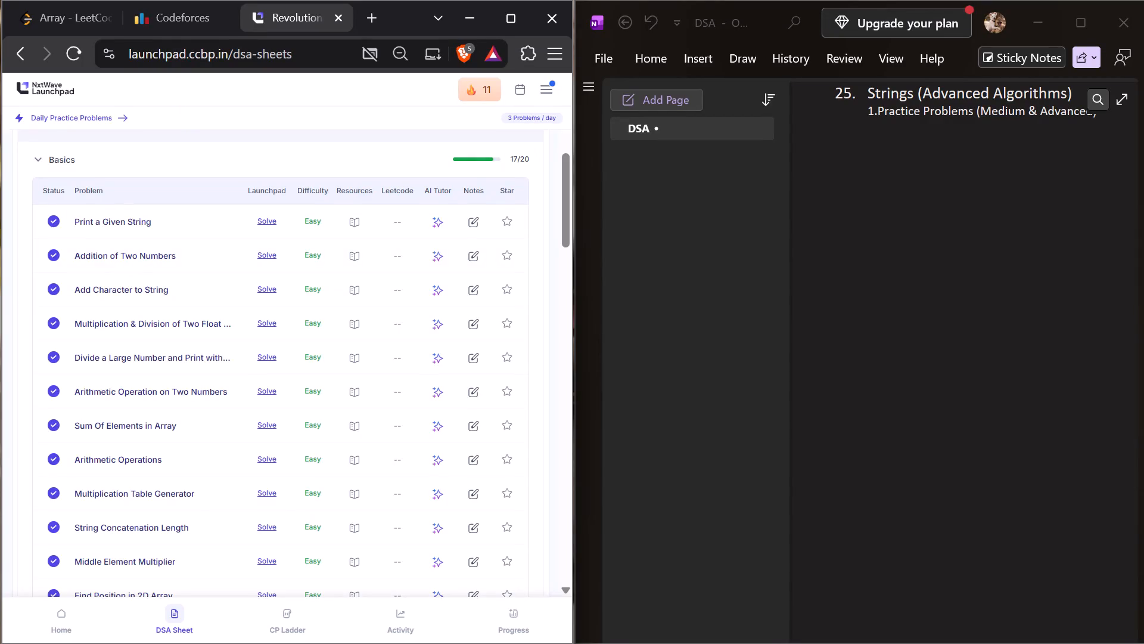
# Switch to the Codeforces site and open its Problemset page.
pyautogui.click(166, 5)
pyautogui.hscroll(1, 293, 237)
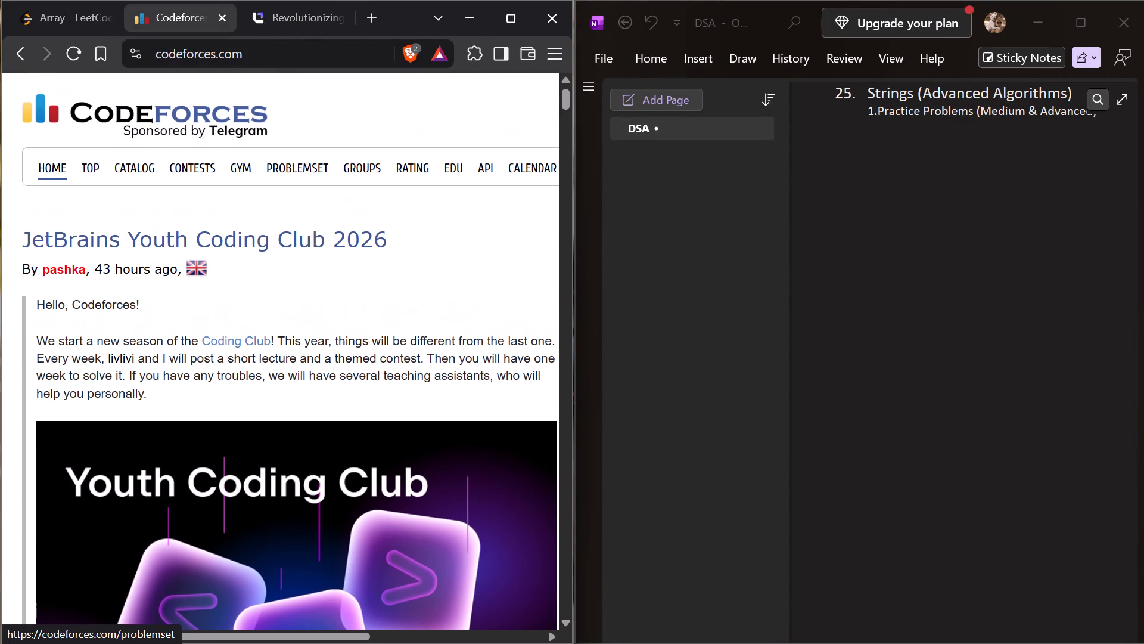
pyautogui.click(311, 163)
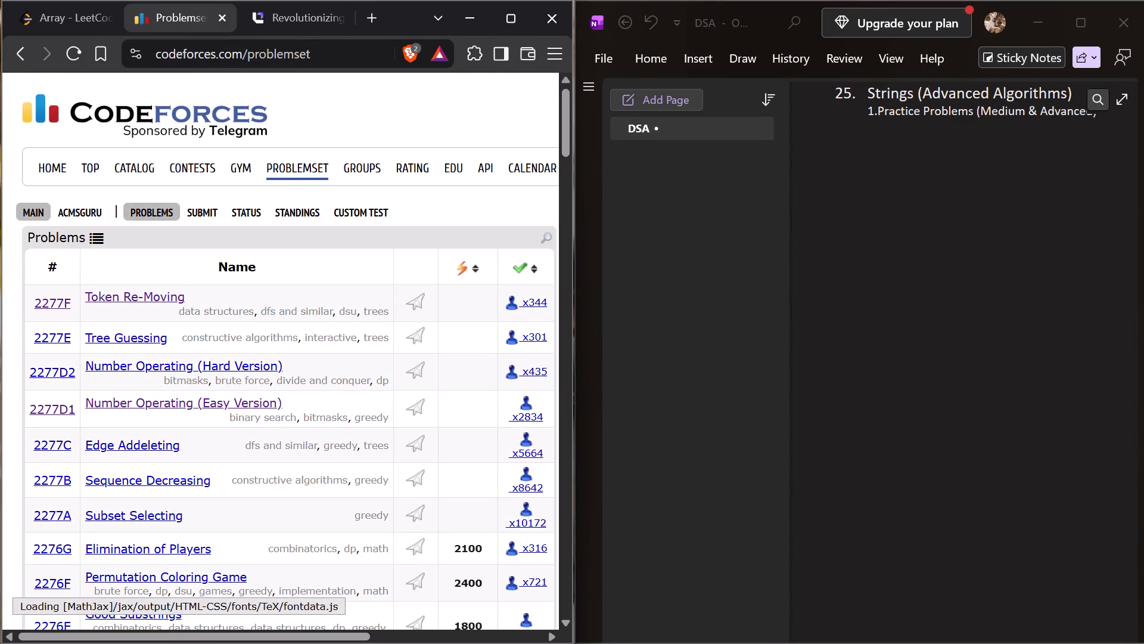
# Look over the recent Codeforces problems with their tags and difficulty ratings, and return near the beginning of the list.
pyautogui.scroll(-5, 360, 337)
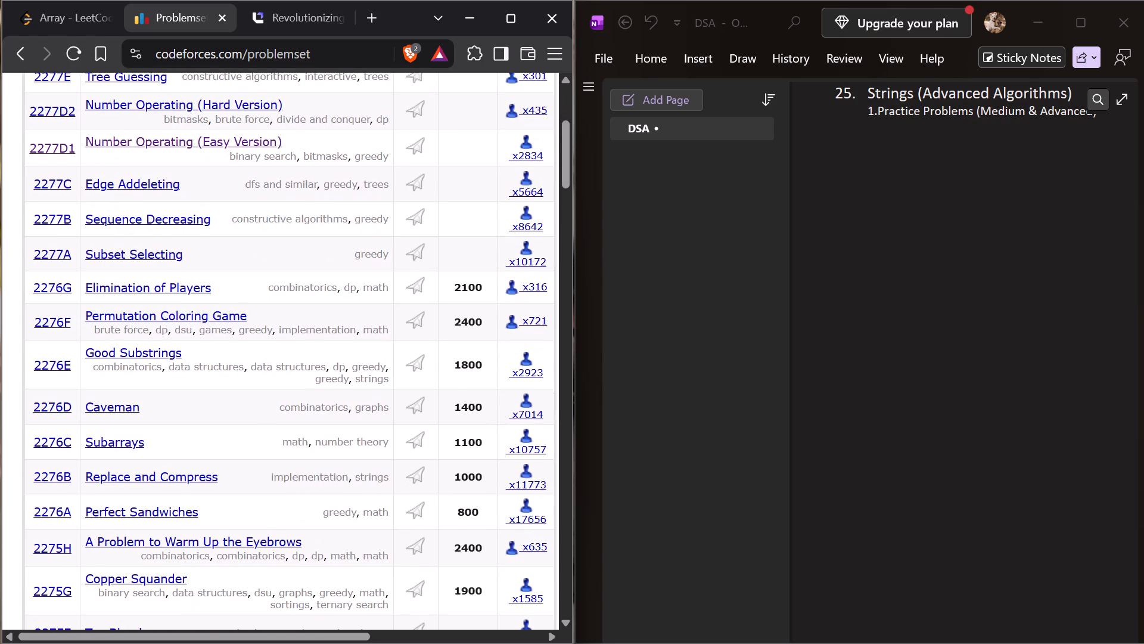
pyautogui.scroll(-6, 360, 337)
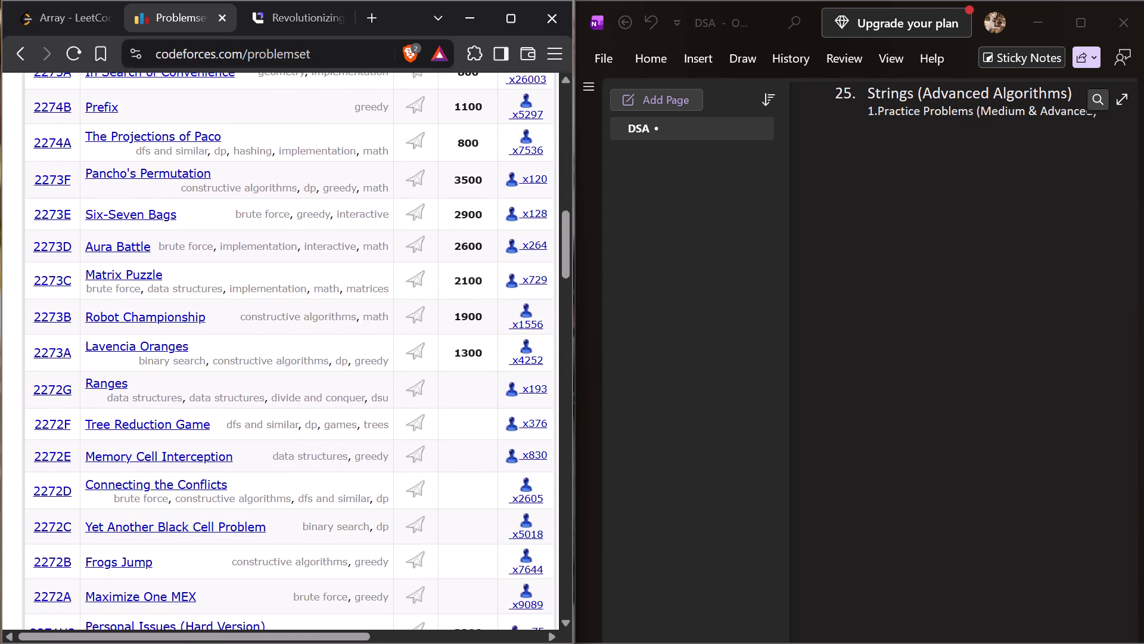
pyautogui.scroll(-4, 360, 337)
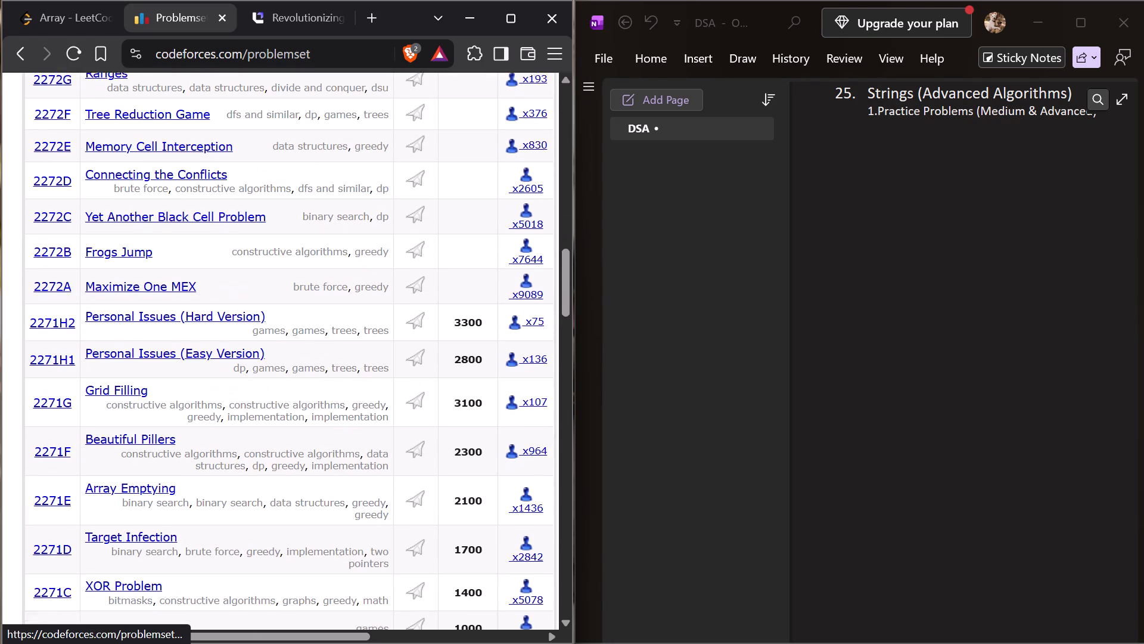
pyautogui.scroll(-3, 360, 337)
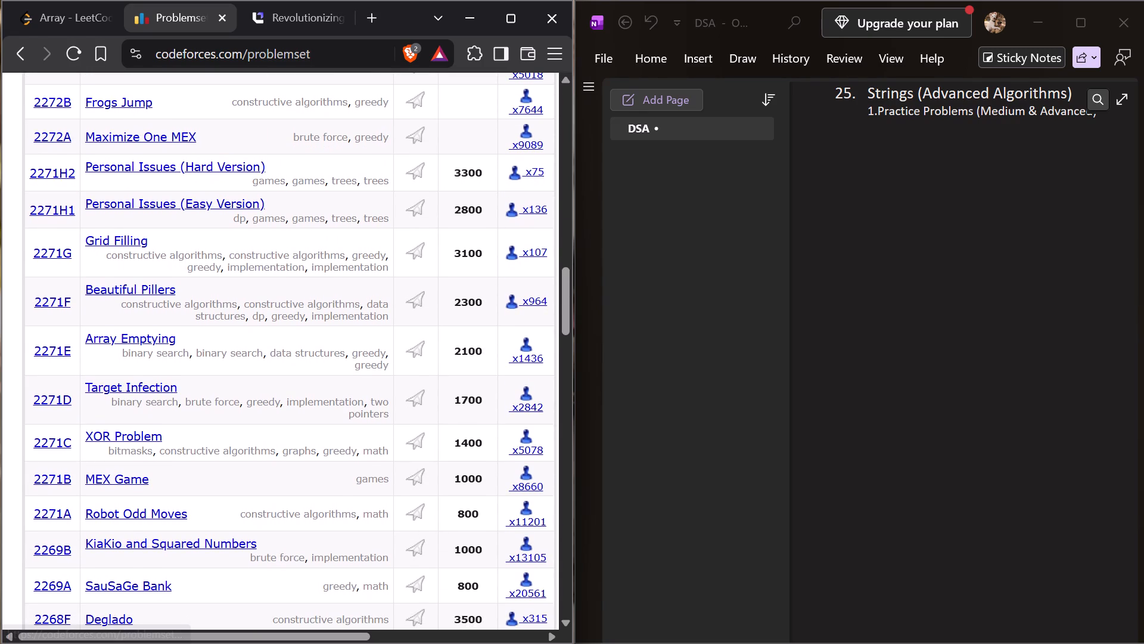
pyautogui.scroll(-4, 360, 337)
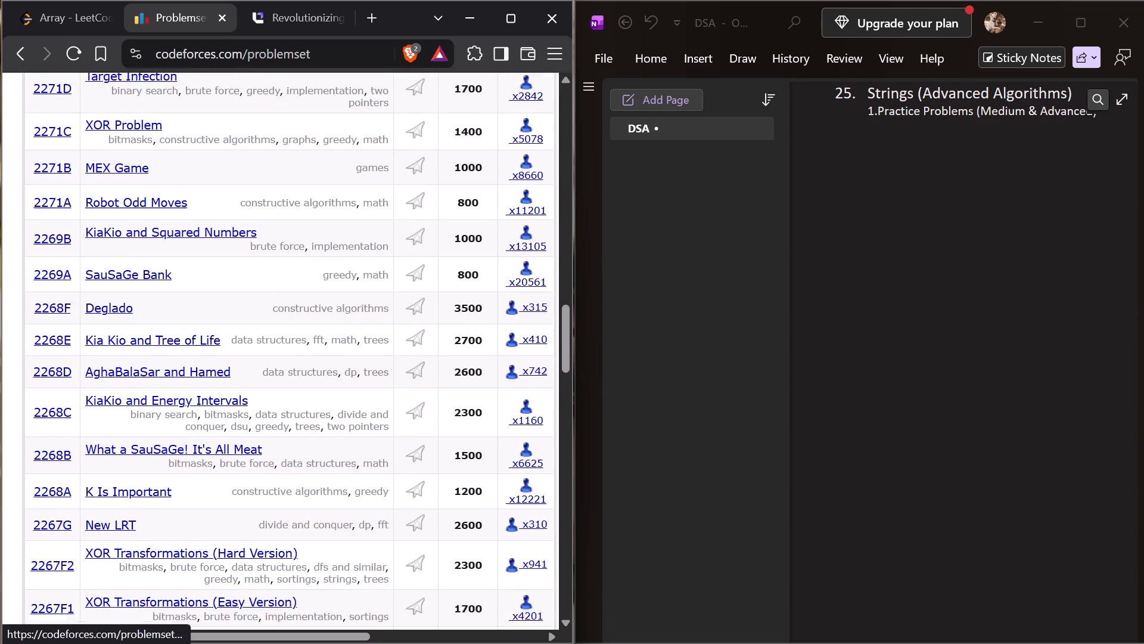
pyautogui.hscroll(1, 360, 337)
pyautogui.scroll(1, 360, 337)
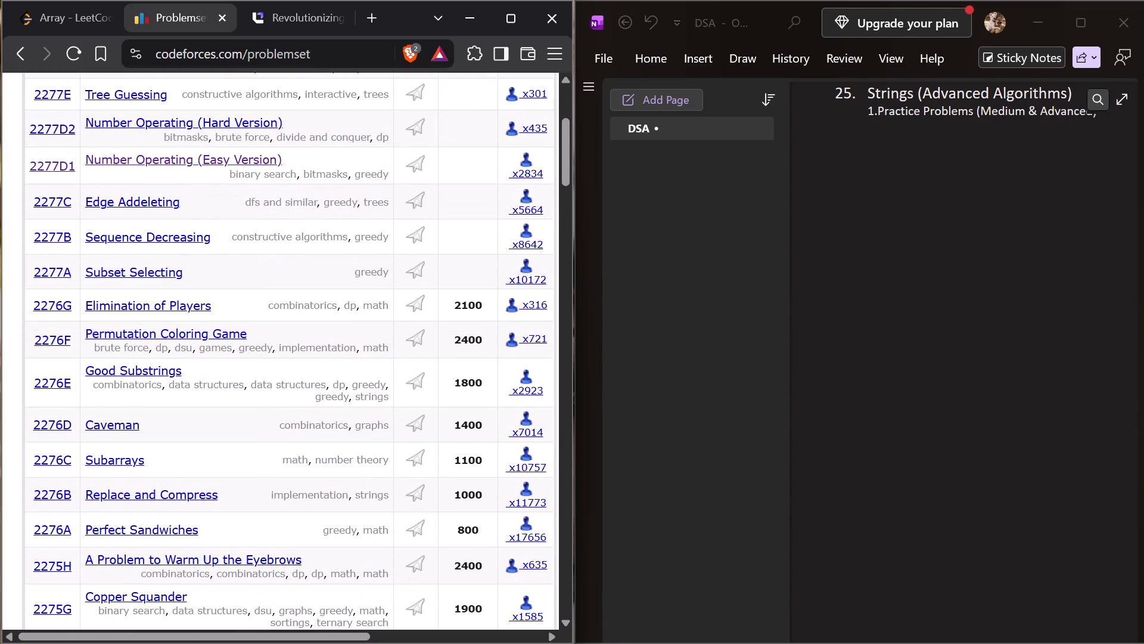
# Switch to LeetCode and glance back up through its Array problem list.
pyautogui.click(69, 4)
pyautogui.scroll(3, 210, 225)
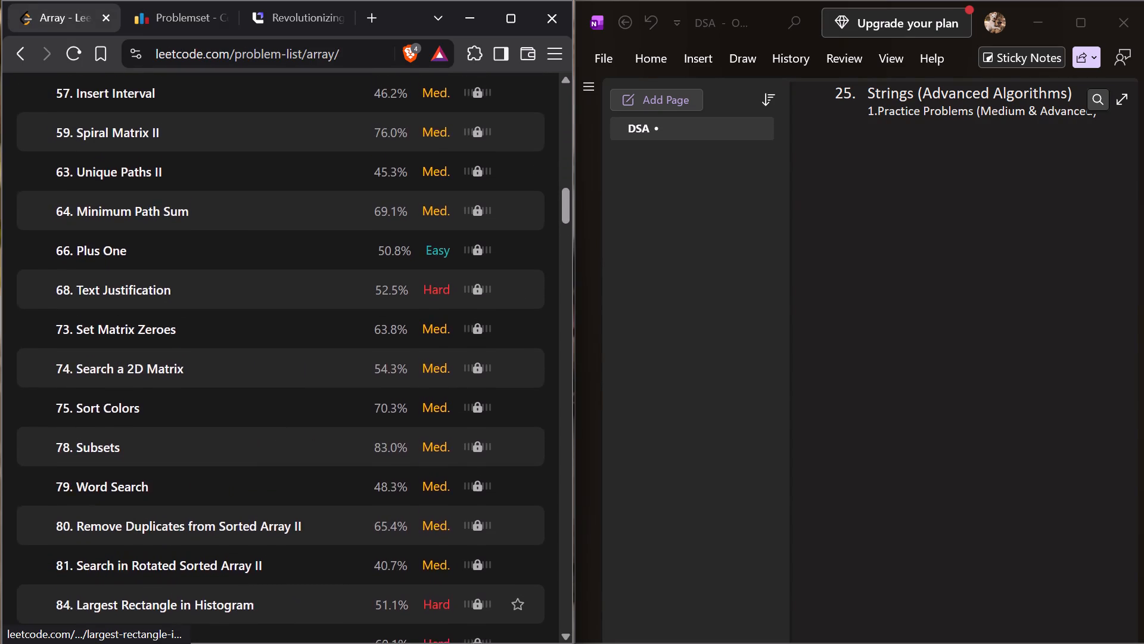
pyautogui.scroll(3, 210, 225)
# Return to the Codeforces problemset and look through its first page of problems down to the page links at the end.
pyautogui.click(199, 21)
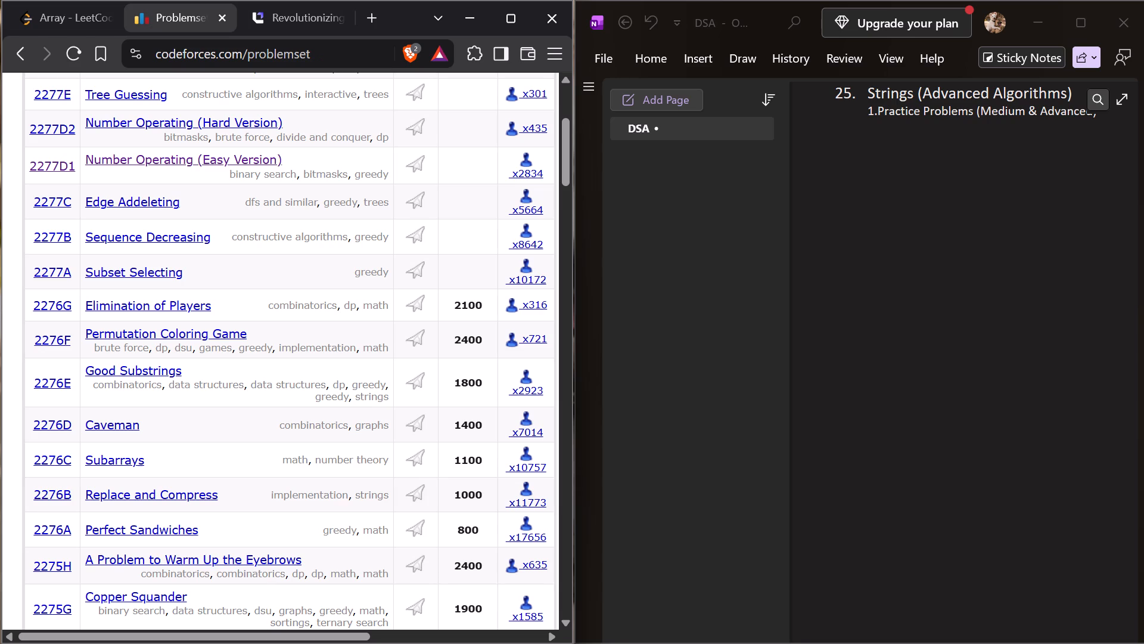
pyautogui.scroll(-2, 340, 278)
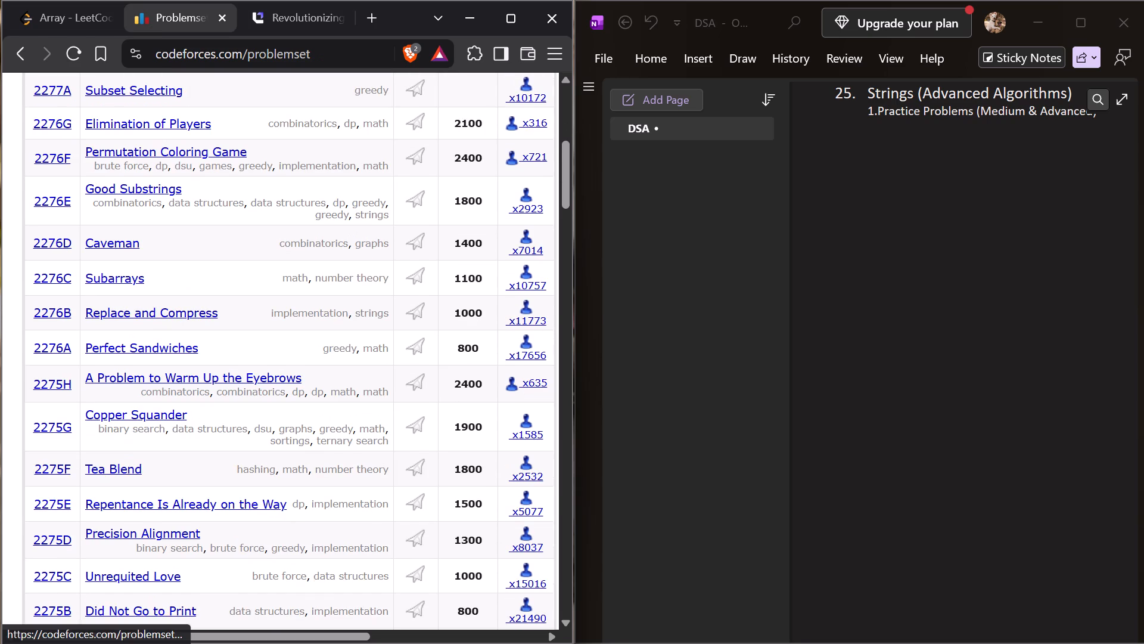
pyautogui.scroll(-5, 340, 278)
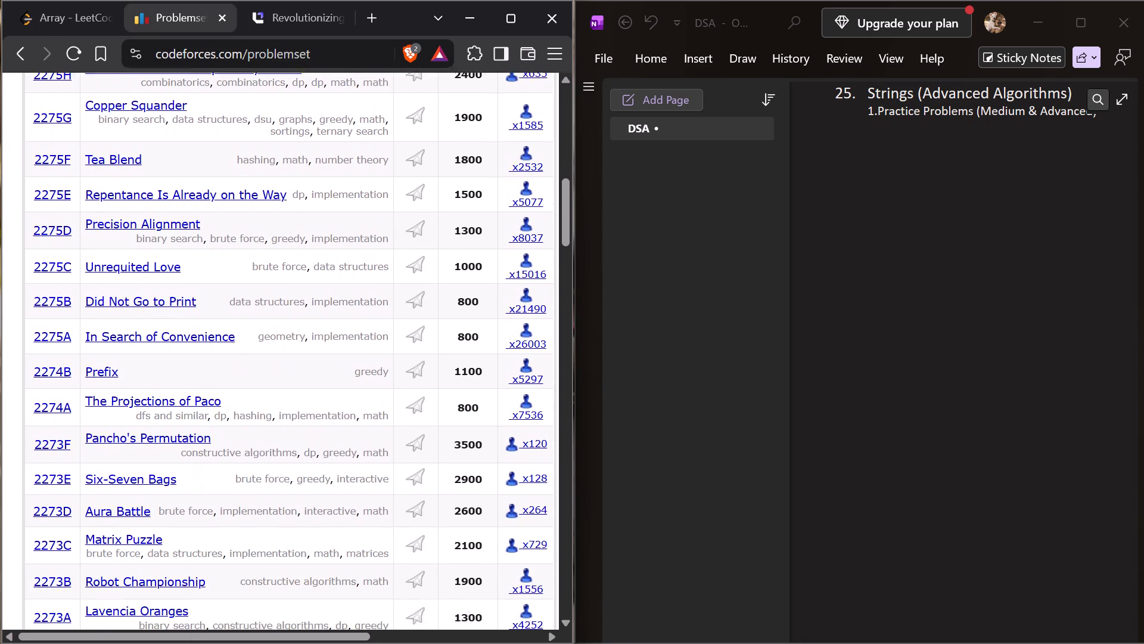
pyautogui.scroll(-5, 340, 278)
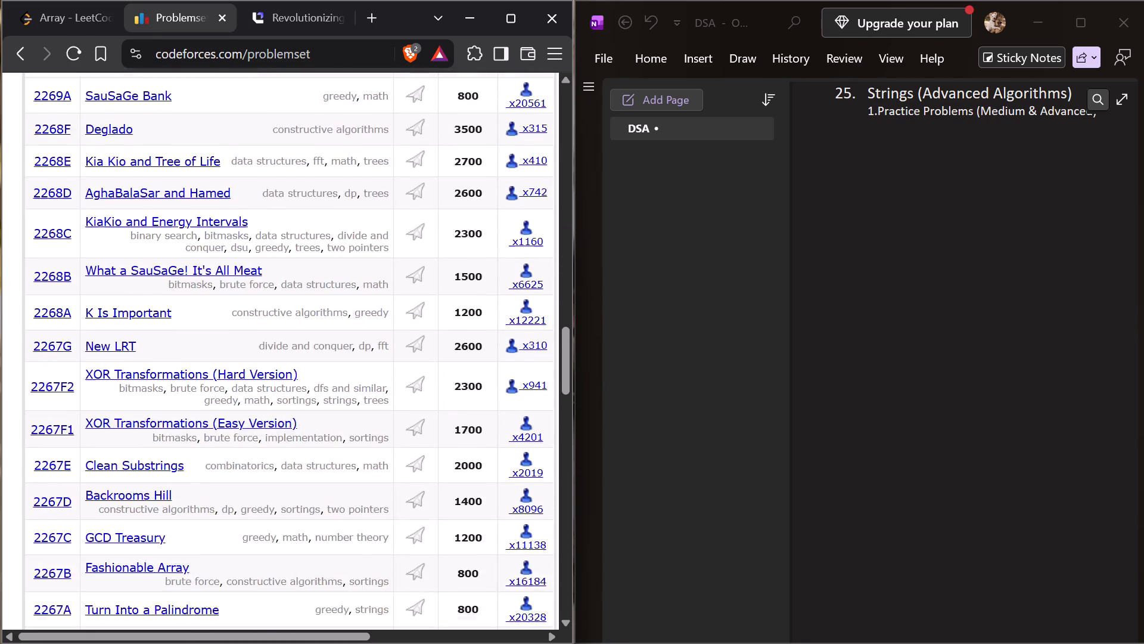
pyautogui.scroll(-6, 340, 278)
pyautogui.scroll(1, 340, 278)
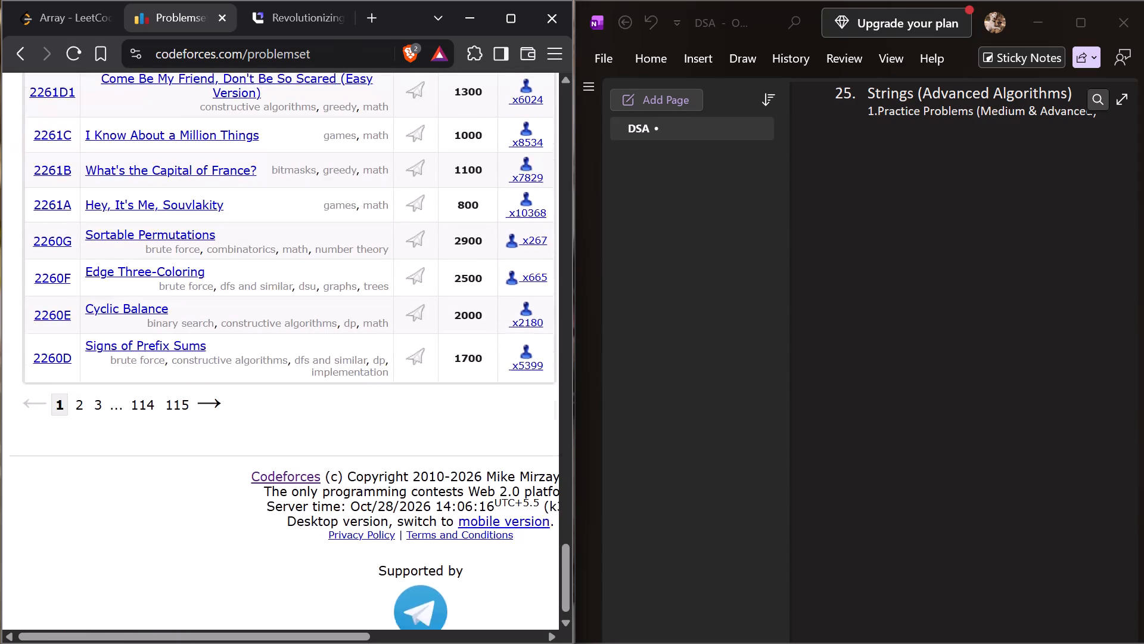
pyautogui.scroll(1, 340, 278)
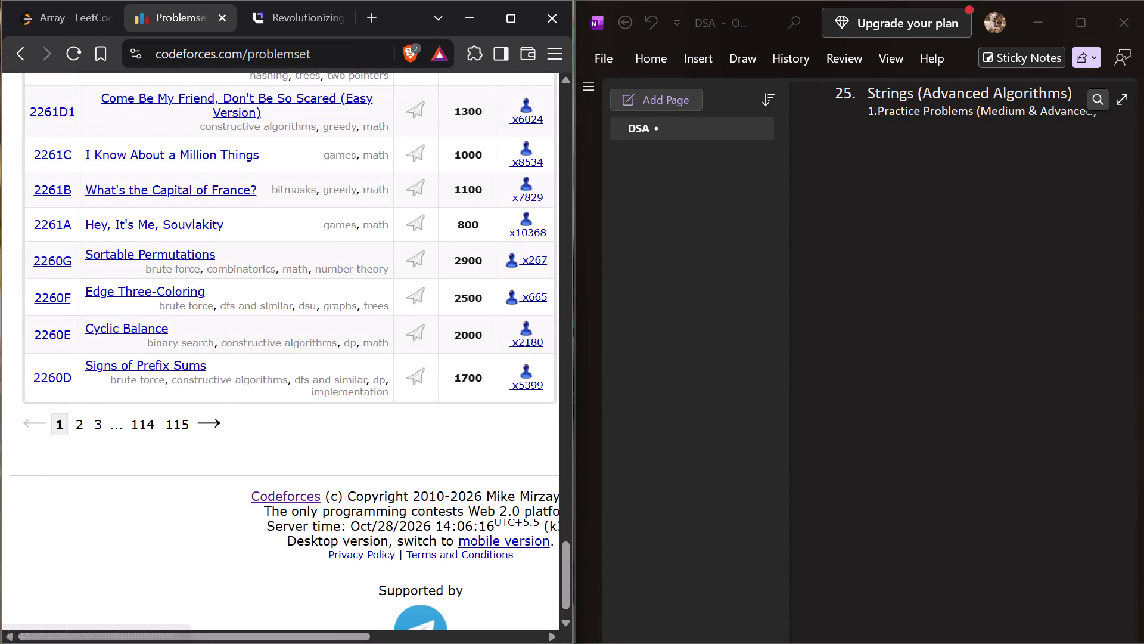
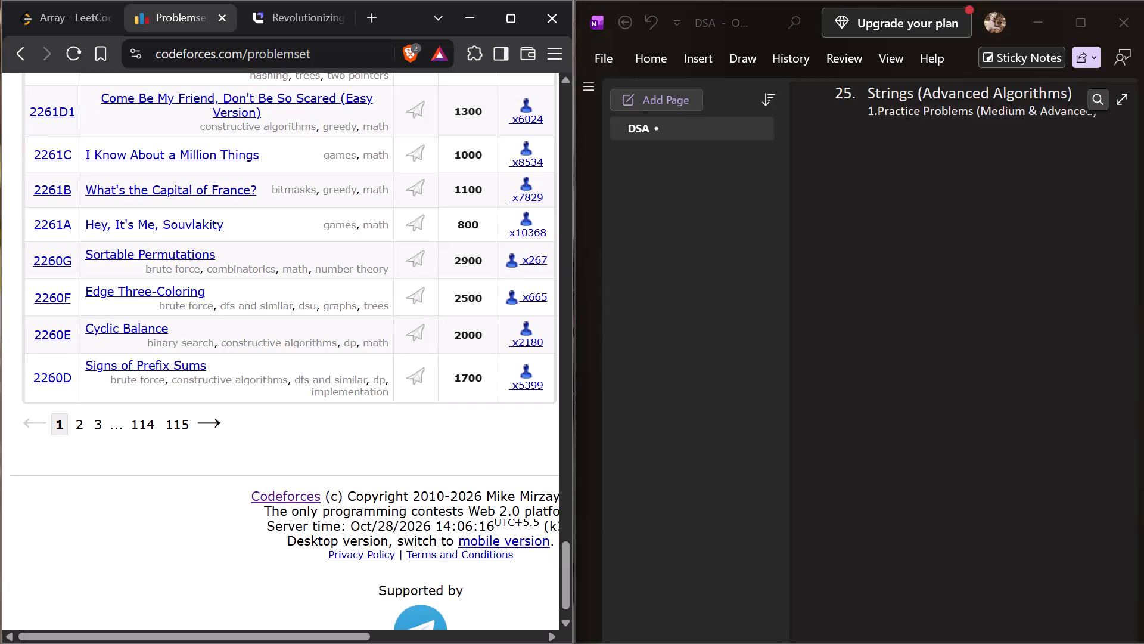
# Review the numbered DSA topic list in the OneNote page, going back through the earlier topics and returning to topic 25.
pyautogui.scroll(3, 902, 339)
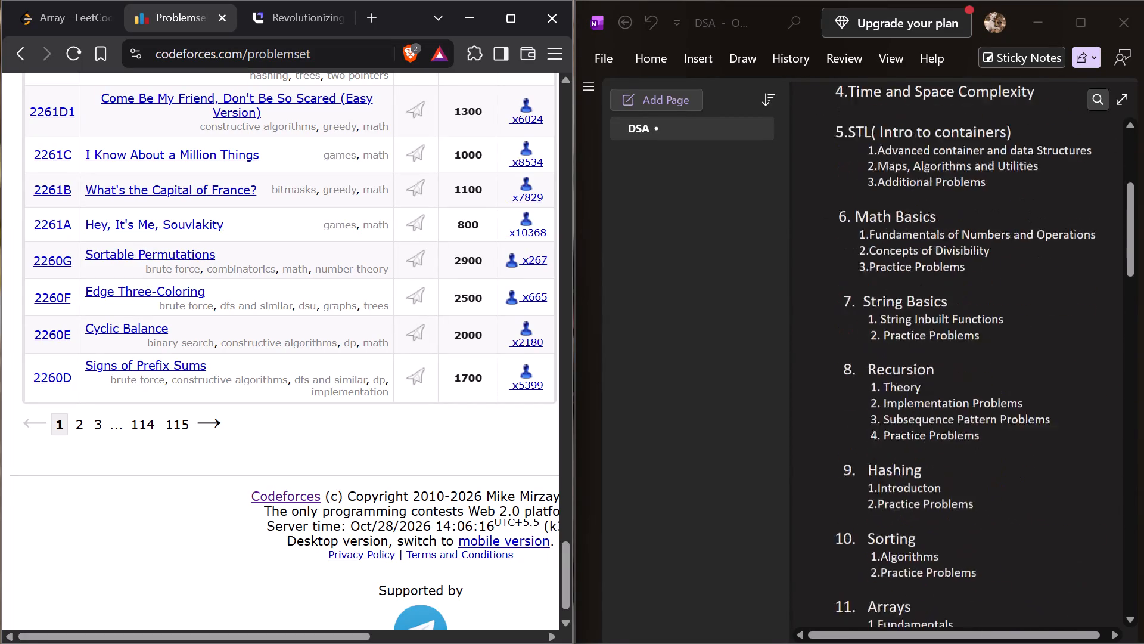
pyautogui.scroll(-2, 902, 339)
pyautogui.scroll(3, 902, 339)
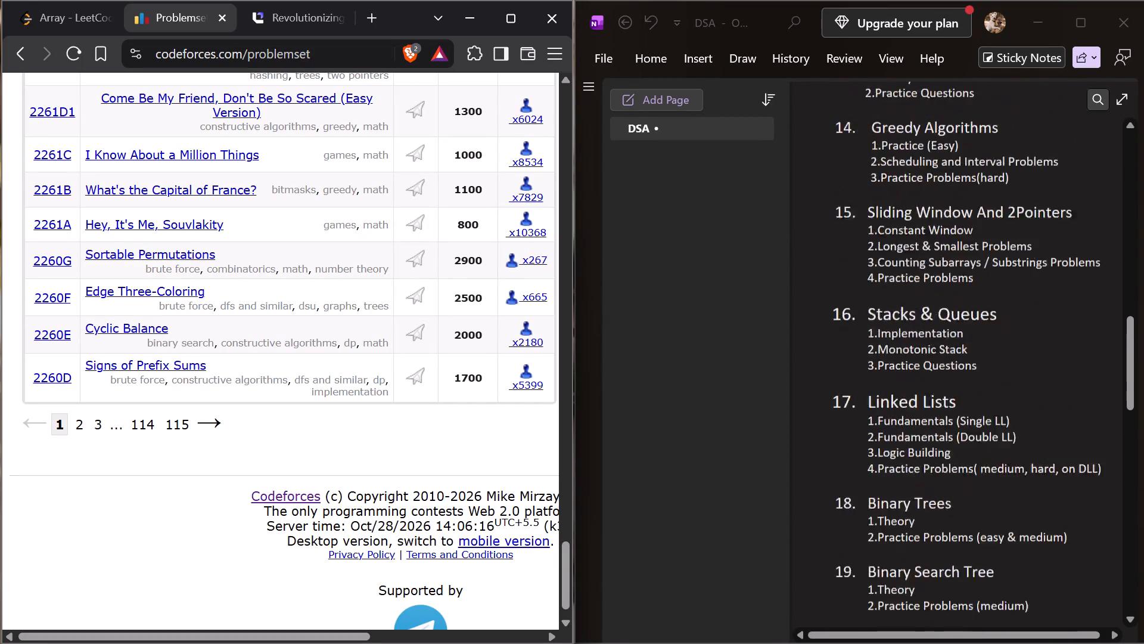
pyautogui.scroll(2, 902, 339)
pyautogui.scroll(-3, 902, 339)
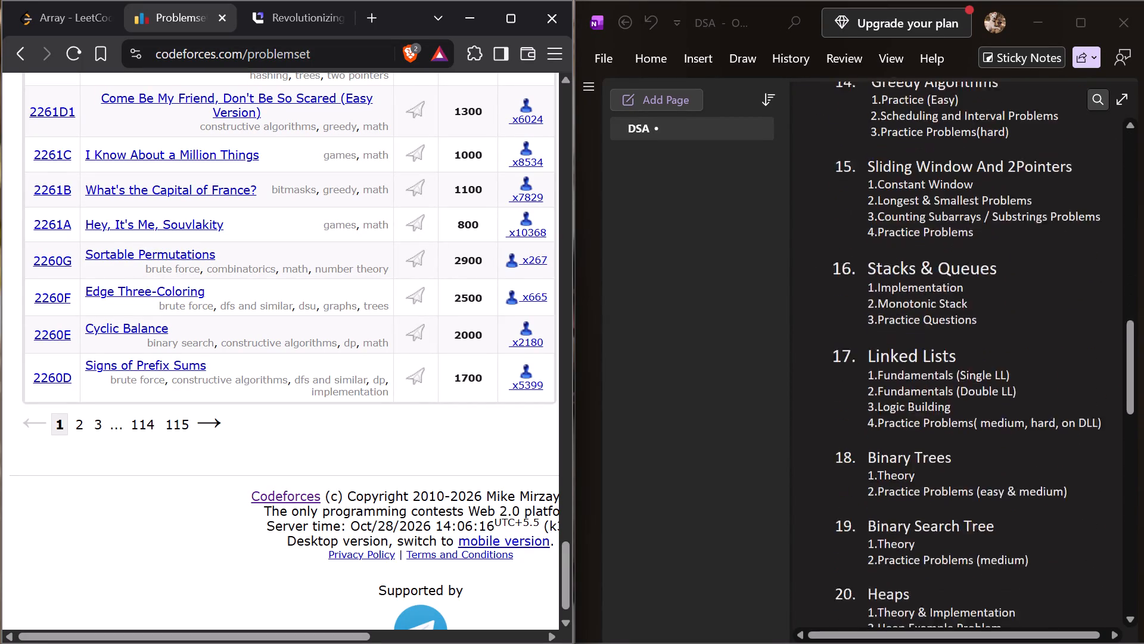
pyautogui.scroll(-2, 902, 339)
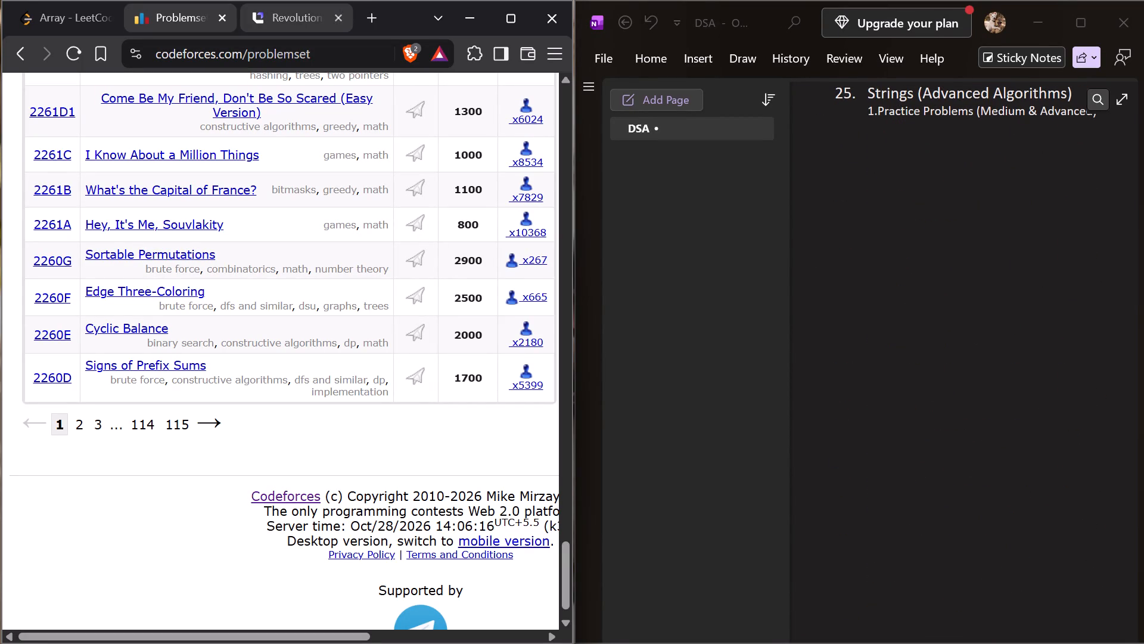
# Go back over the Codeforces problemset page to the beginning of its problem list.
pyautogui.scroll(9, 259, 244)
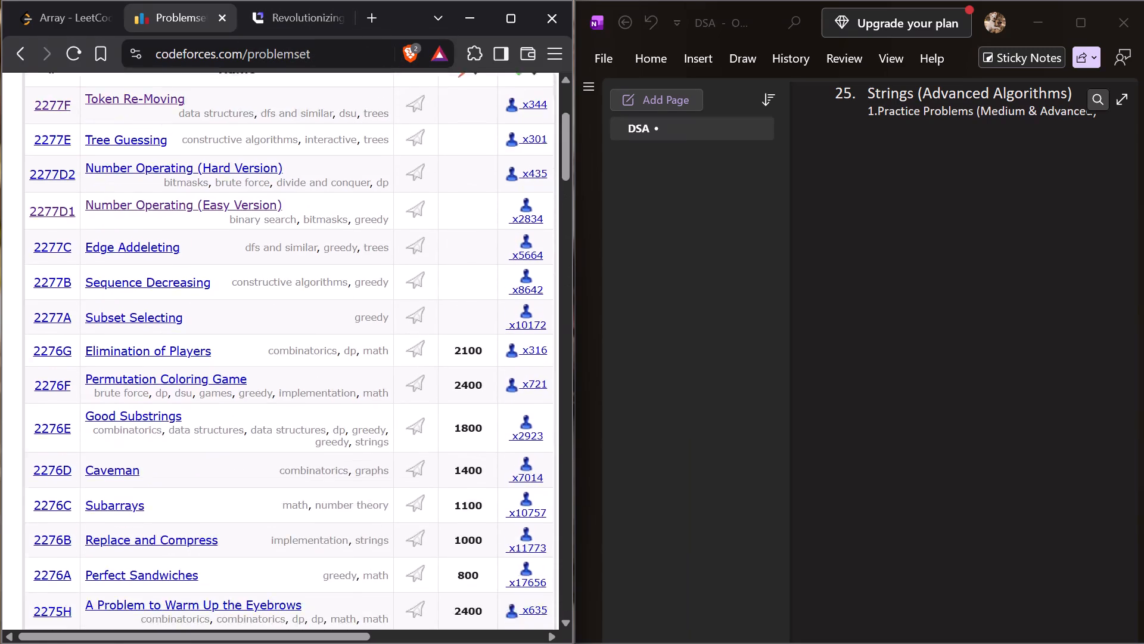
pyautogui.scroll(4, 259, 244)
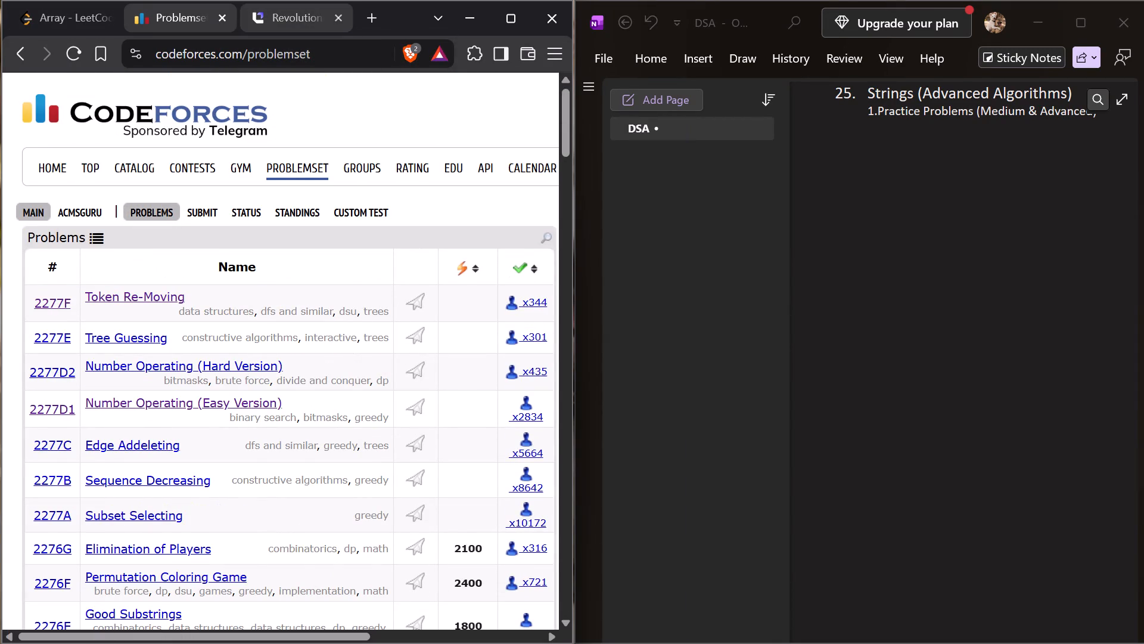
# Switch to the NxtWave Launchpad DSA sheet and open its Interview 150 problem sheet.
pyautogui.click(288, 13)
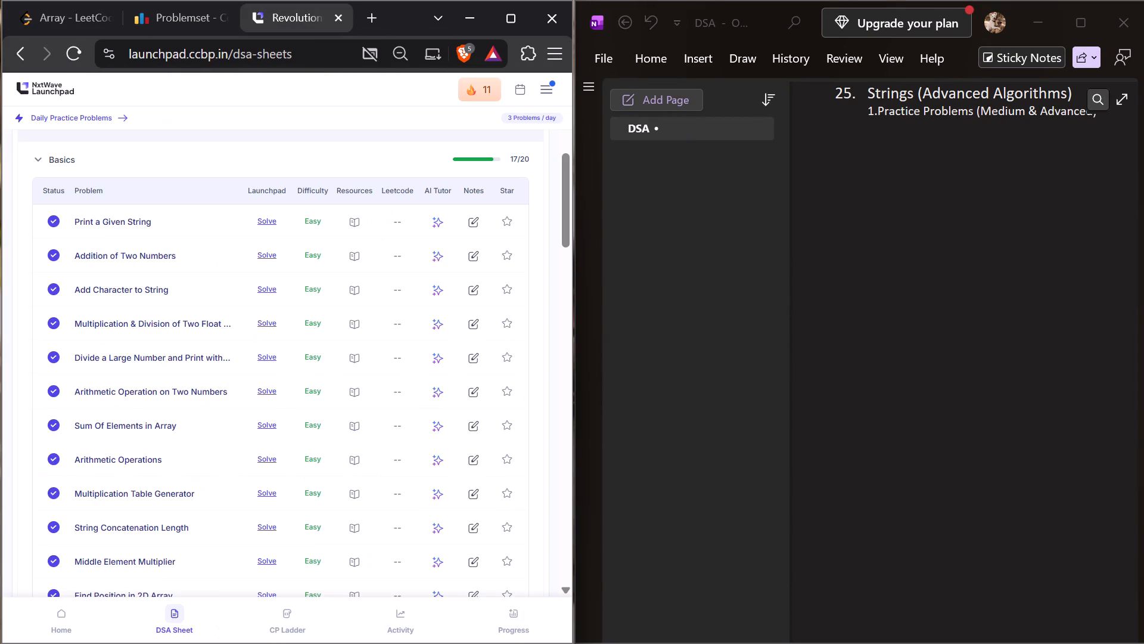
pyautogui.scroll(2, 377, 169)
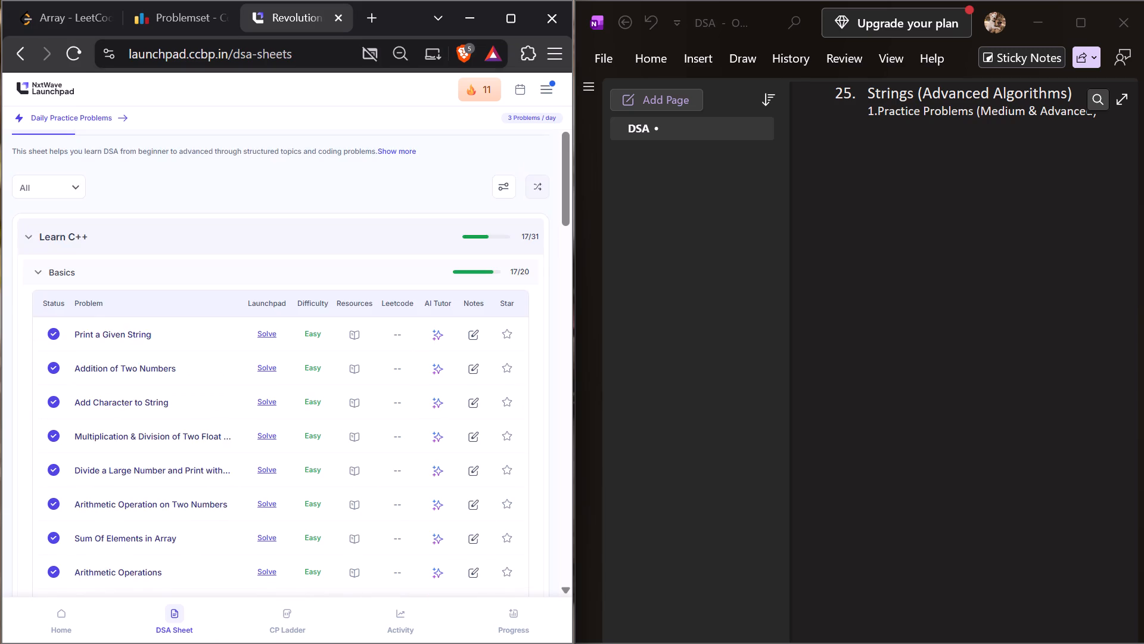
pyautogui.scroll(1, 377, 169)
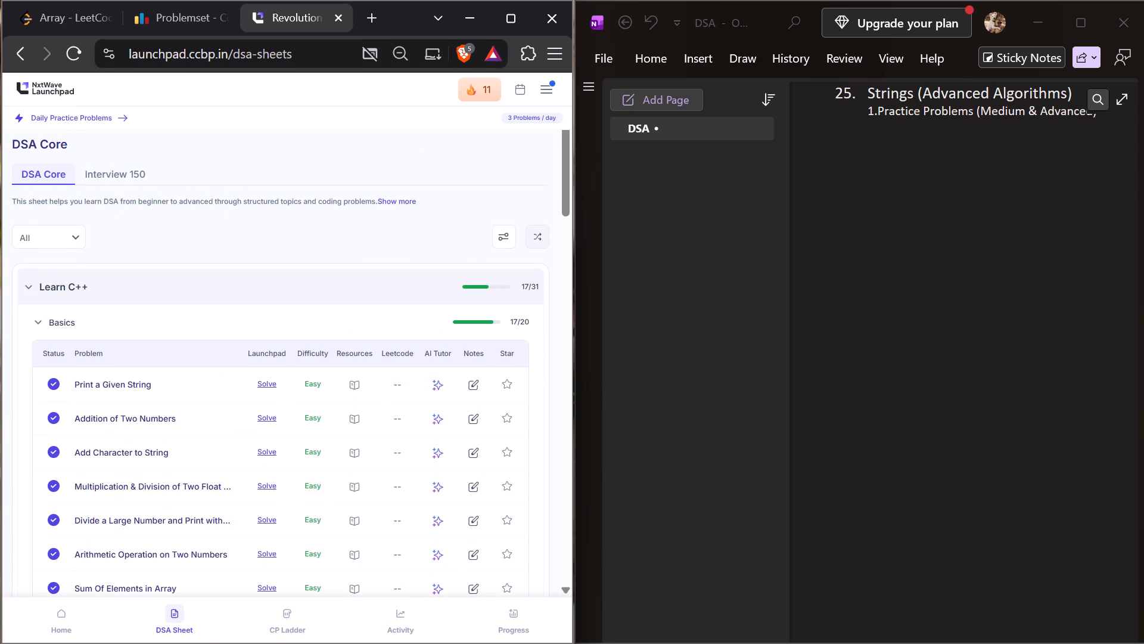
pyautogui.click(122, 173)
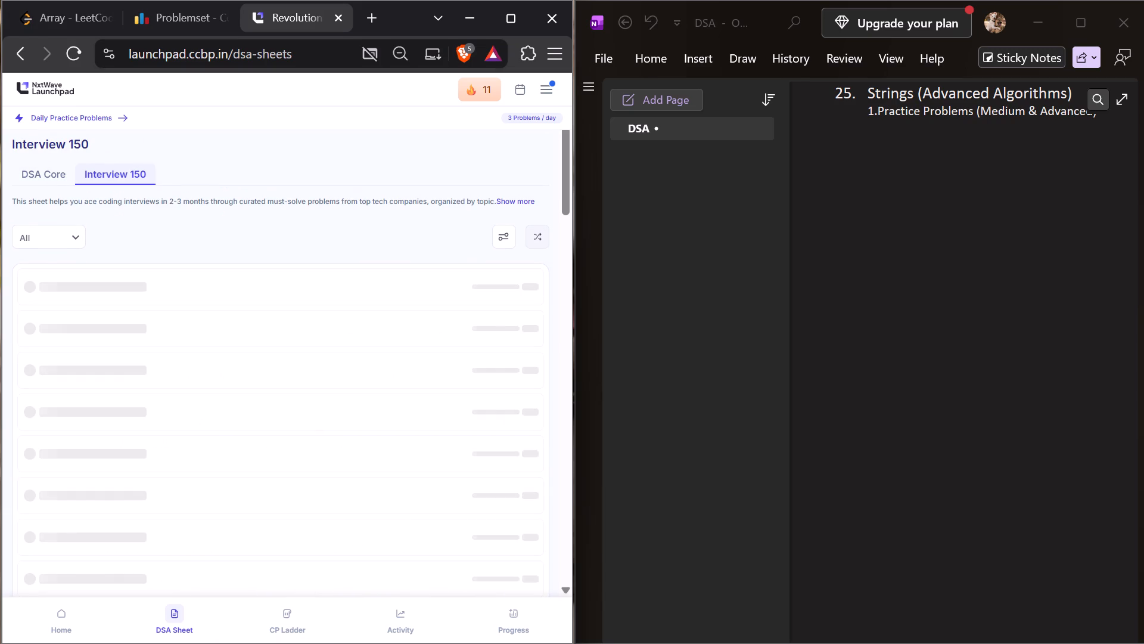
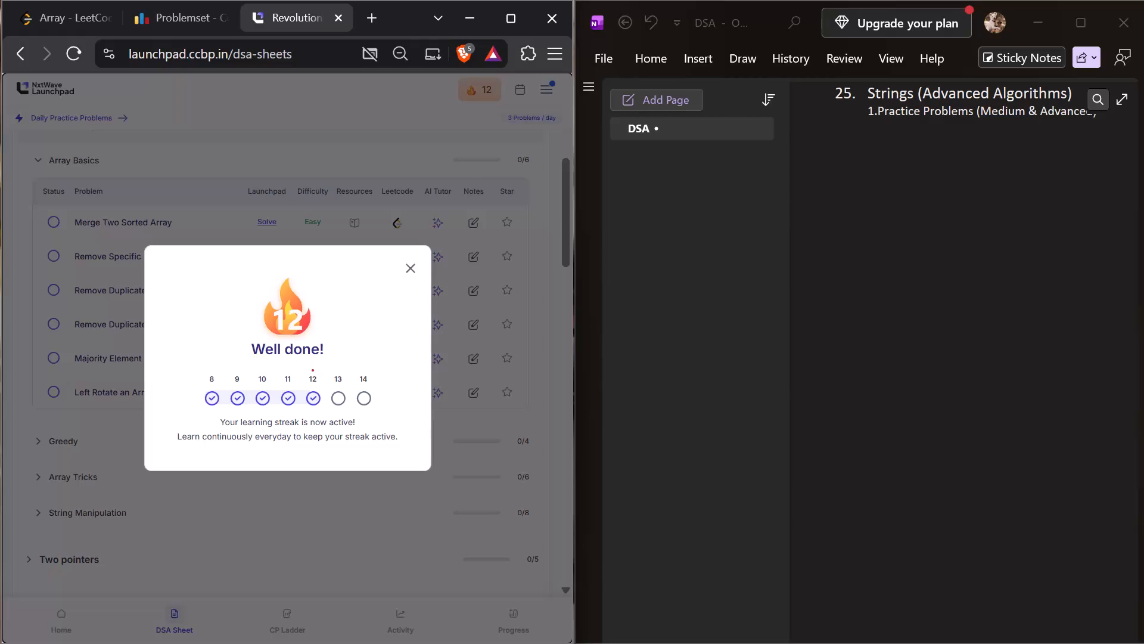
# Dismiss the streak pop-up and look over the Interview 150 sheet's topics, expanding the Greedy section under Array/String.
pyautogui.click(411, 264)
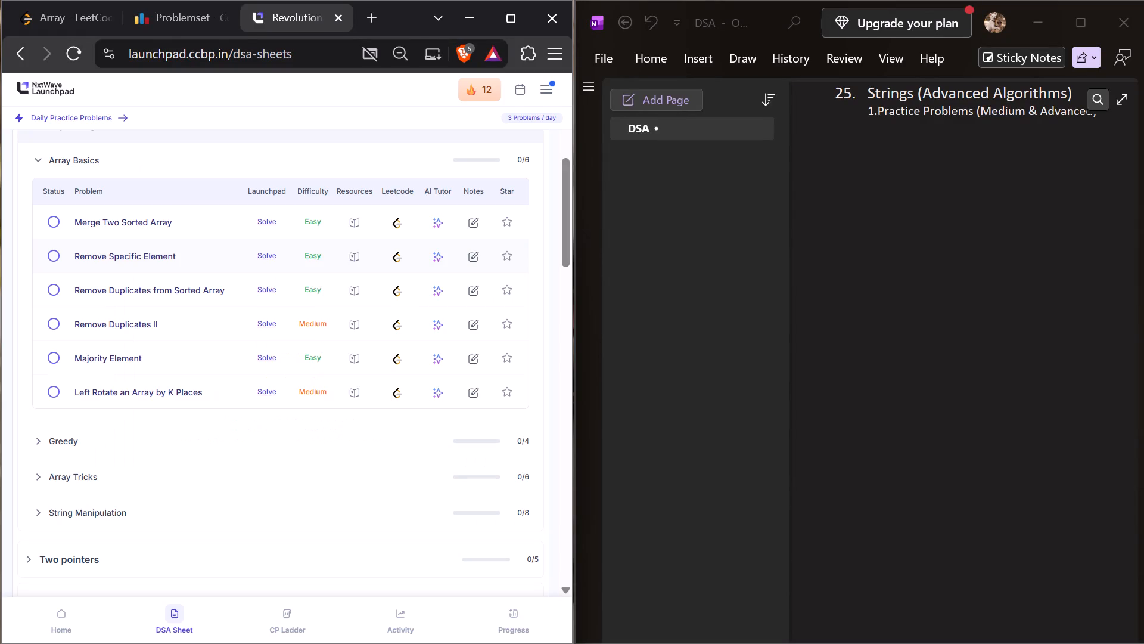
pyautogui.scroll(4, 254, 295)
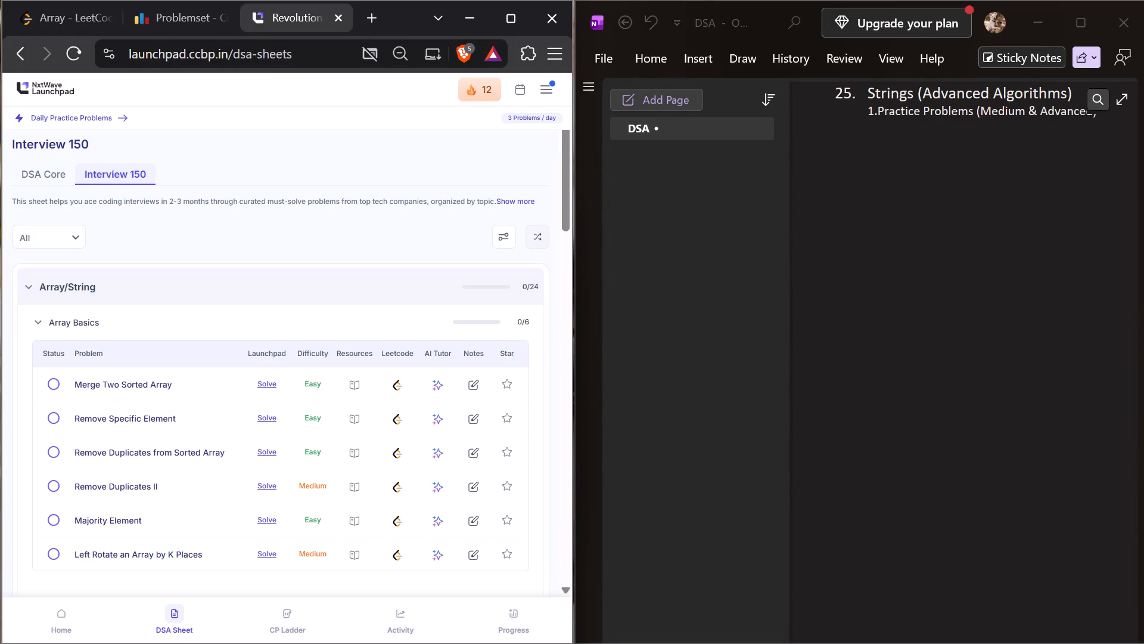
pyautogui.scroll(-2, 279, 348)
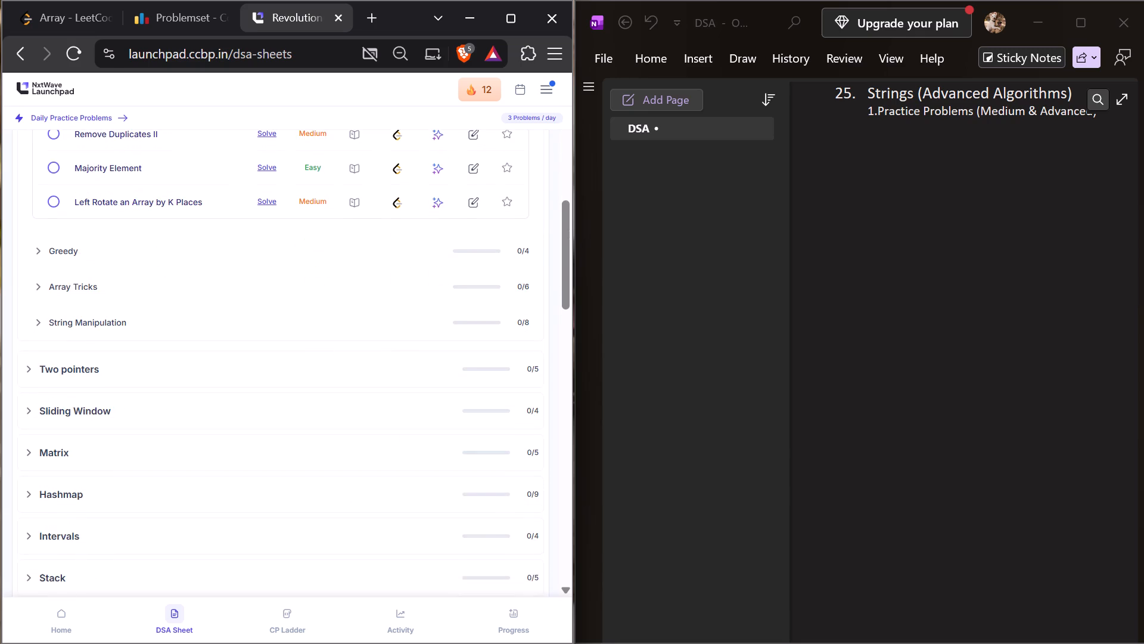
pyautogui.scroll(1, 279, 348)
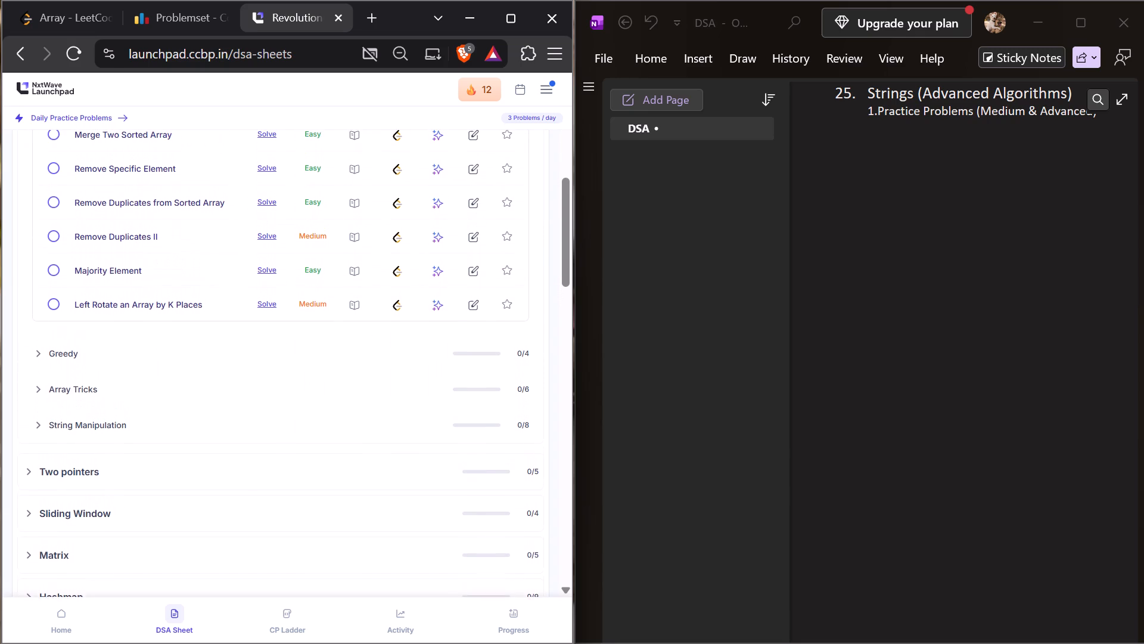
pyautogui.scroll(1, 279, 348)
pyautogui.click(173, 354)
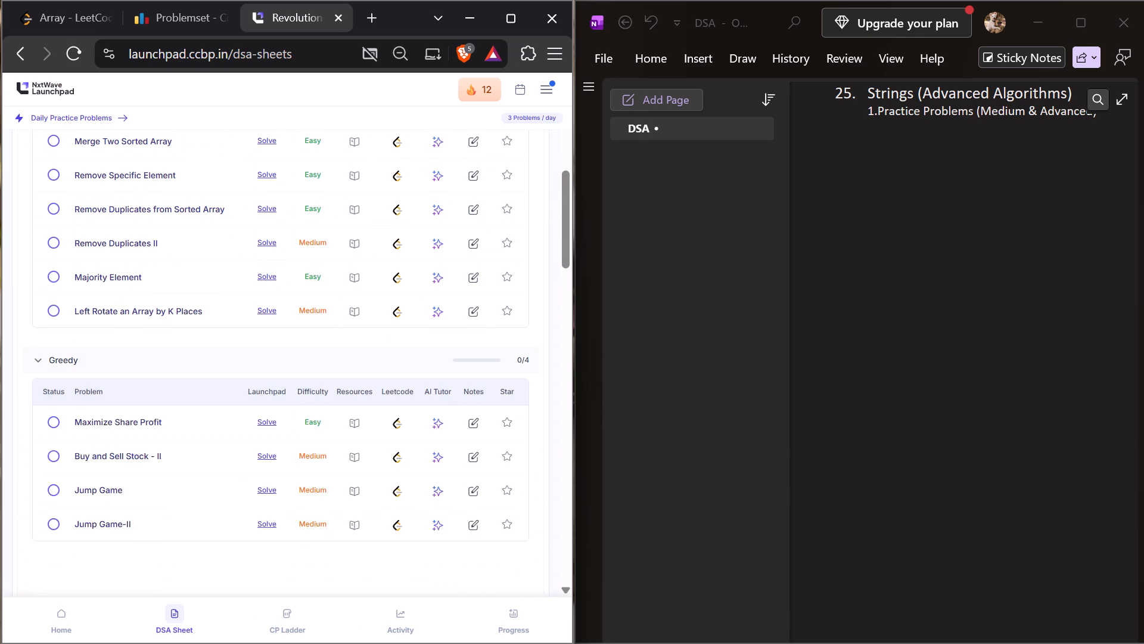
pyautogui.scroll(3, 173, 354)
# Add the line "TOTAL INTERVIEW QUESTIONS" in the OneNote DSA page, a few blank lines below topic 25.
pyautogui.click(843, 182)
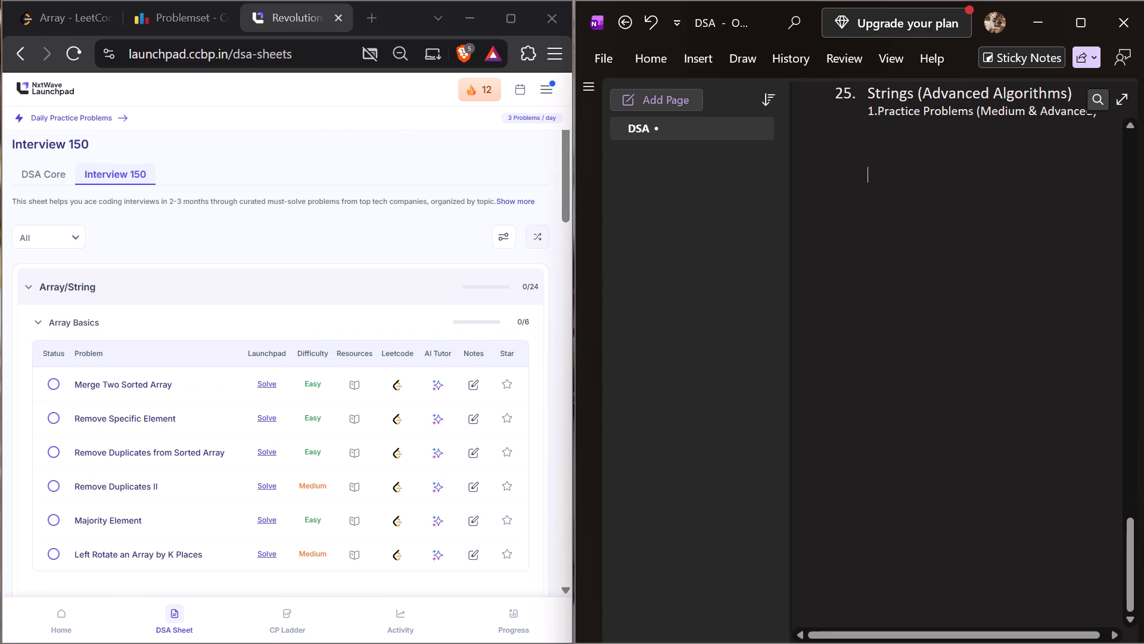
pyautogui.click(825, 224)
pyautogui.write('TOTA')
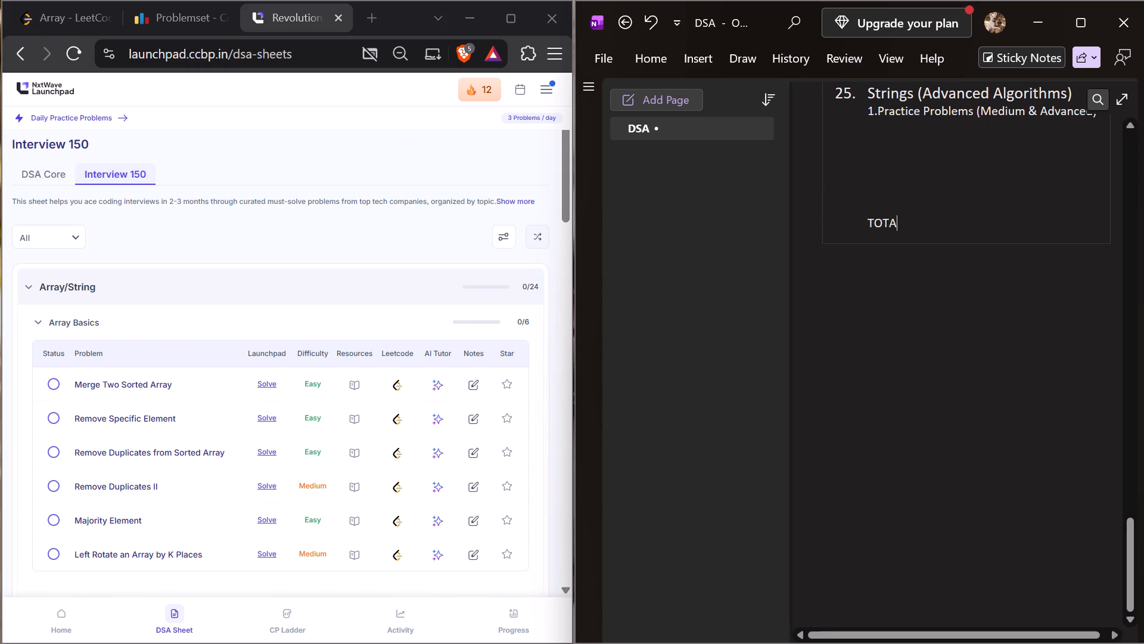
pyautogui.write('L')
pyautogui.press('space')
pyautogui.write('INTERVIEW')
pyautogui.press('space')
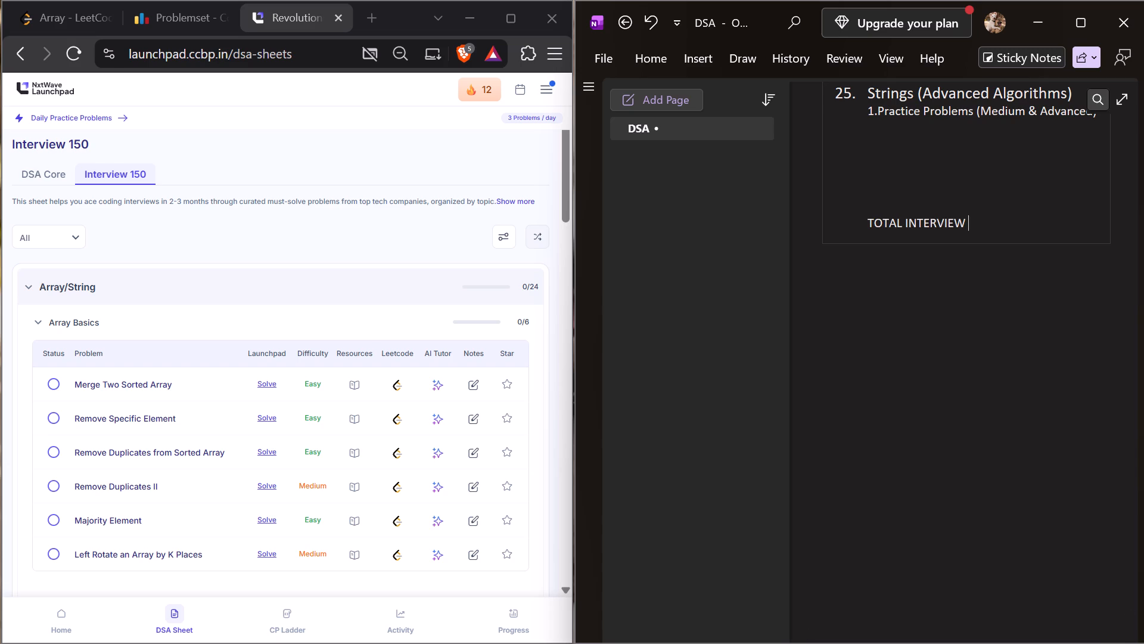
pyautogui.write('QUESTIONS')
# Switch back to the Launchpad page in the browser and view the DSA Core sheet from its beginning.
pyautogui.scroll(3, 403, 219)
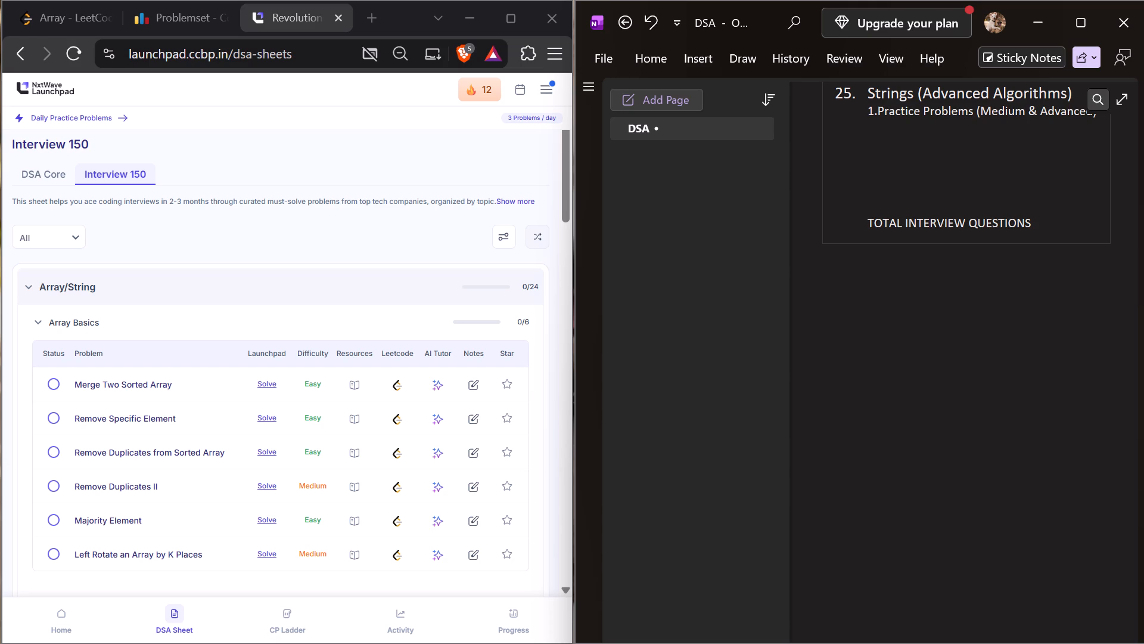
pyautogui.click(55, 175)
pyautogui.scroll(4, 232, 288)
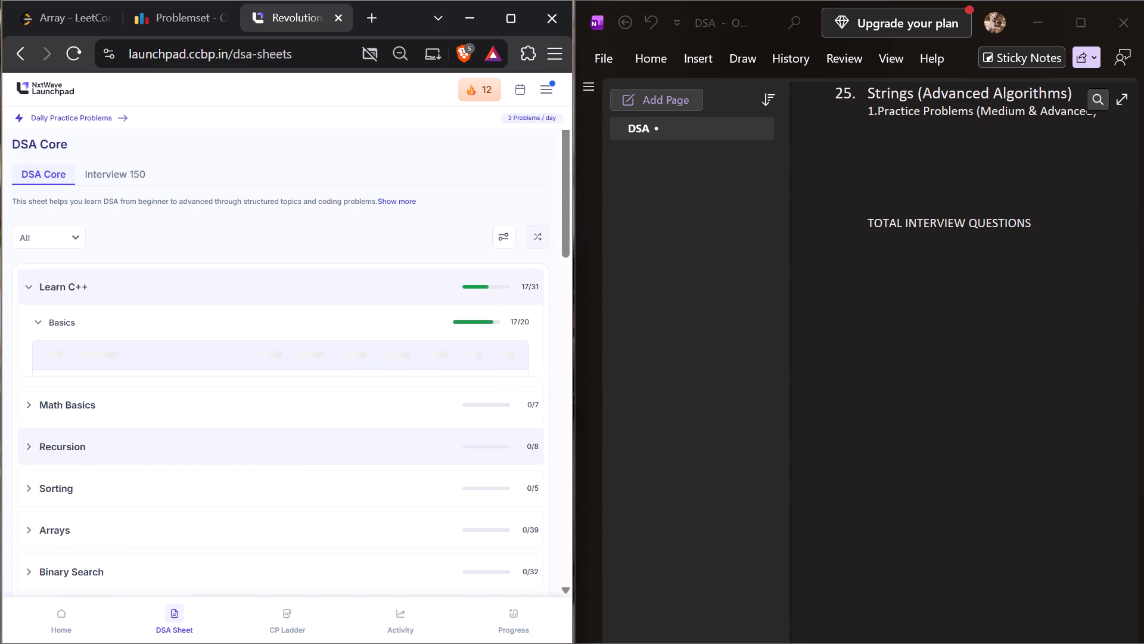
pyautogui.scroll(1, 232, 288)
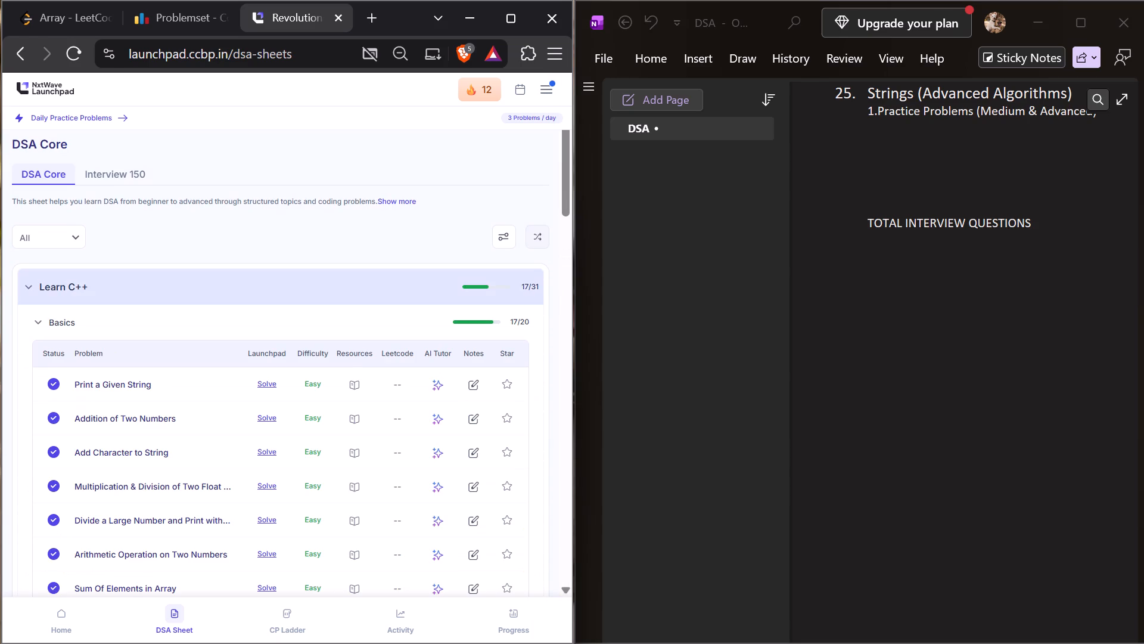
pyautogui.scroll(1, 454, 243)
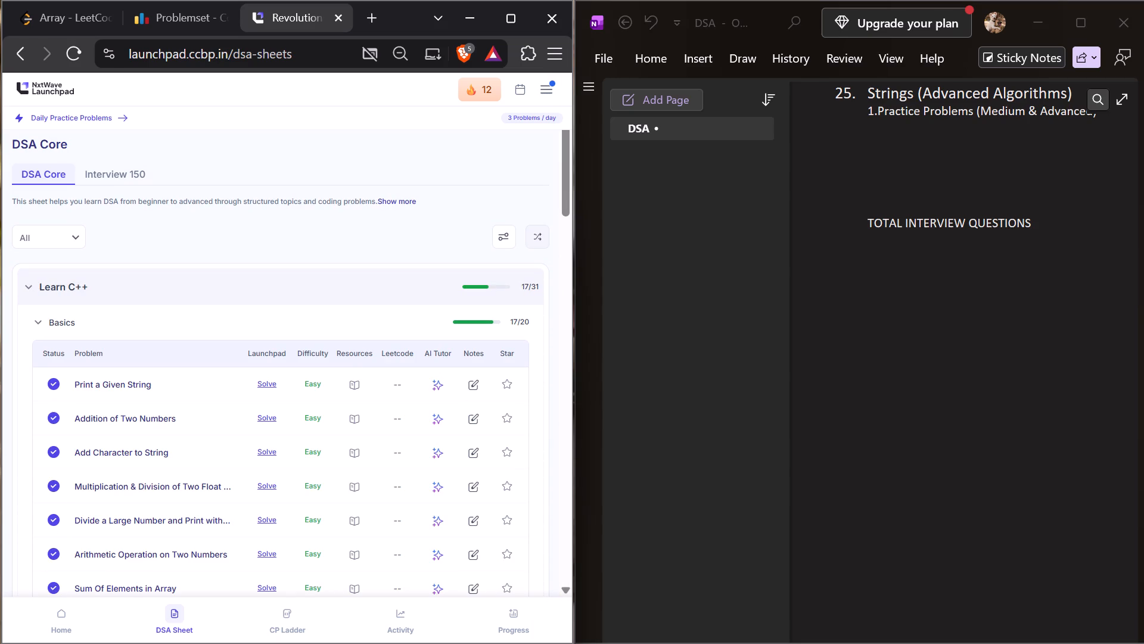
# Open Launchpad's Daily Practice Problems page and look through the problem of the day, daily problems and previous problems.
pyautogui.click(521, 117)
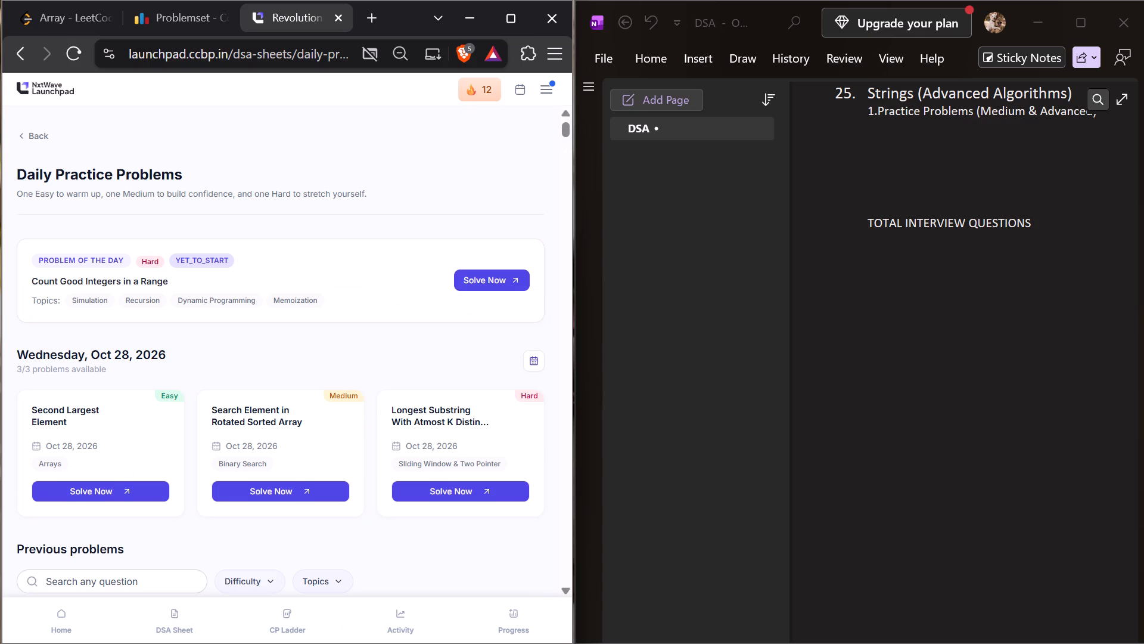
pyautogui.scroll(-3, 485, 203)
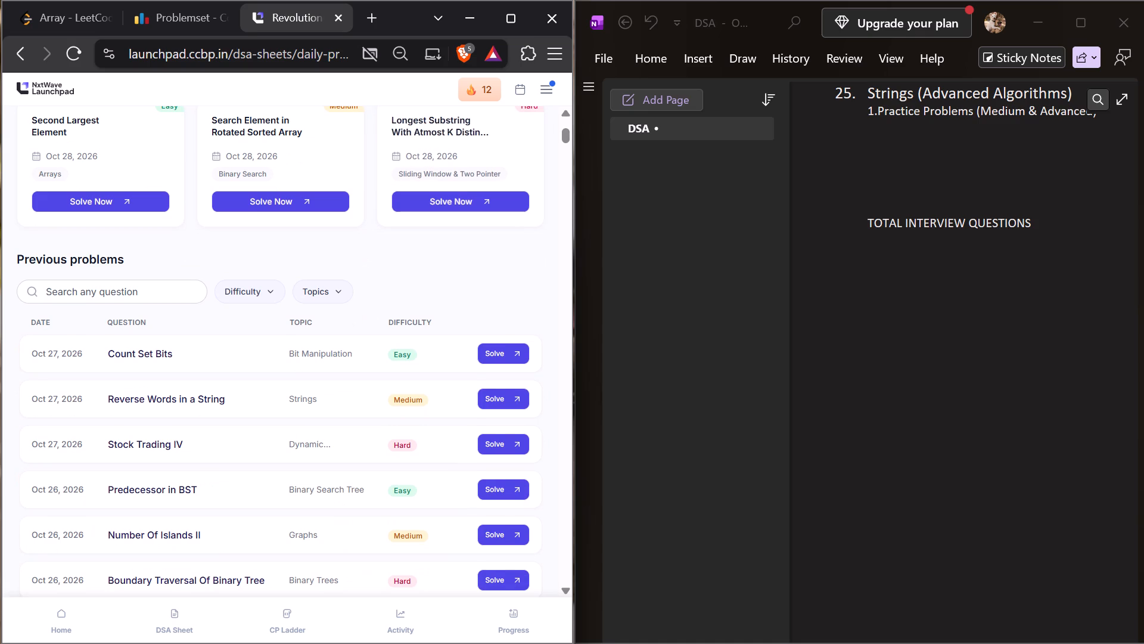
pyautogui.scroll(-4, 393, 240)
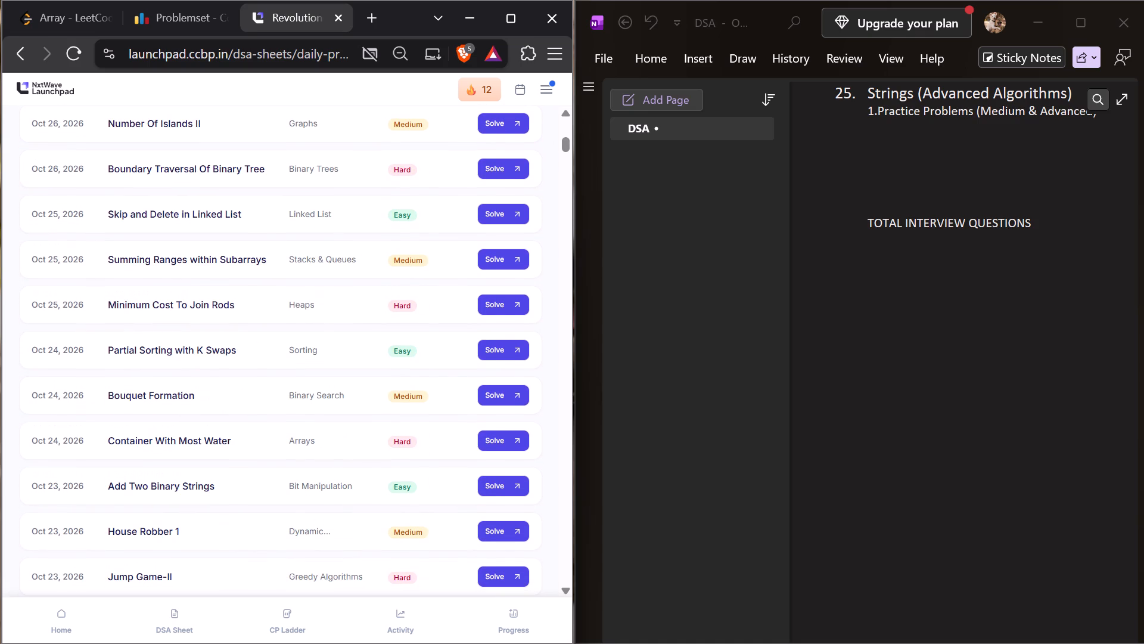
pyautogui.press('w')
pyautogui.scroll(1, 408, 274)
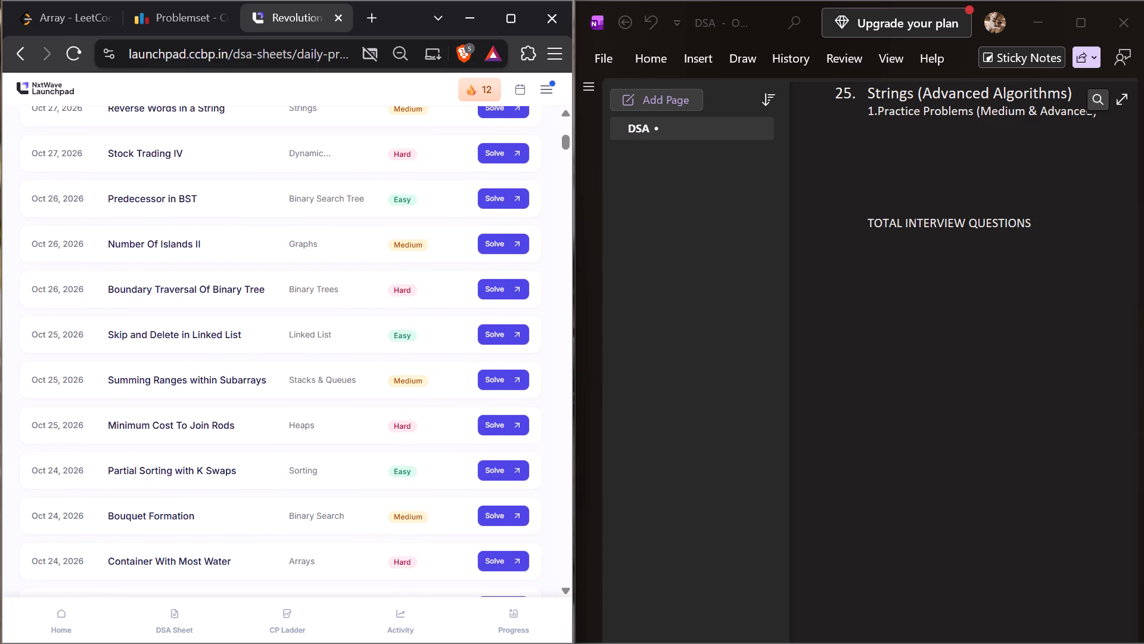
pyautogui.scroll(2, 408, 274)
# Filter the Previous problems list to Easy difficulty.
pyautogui.scroll(-2, 408, 274)
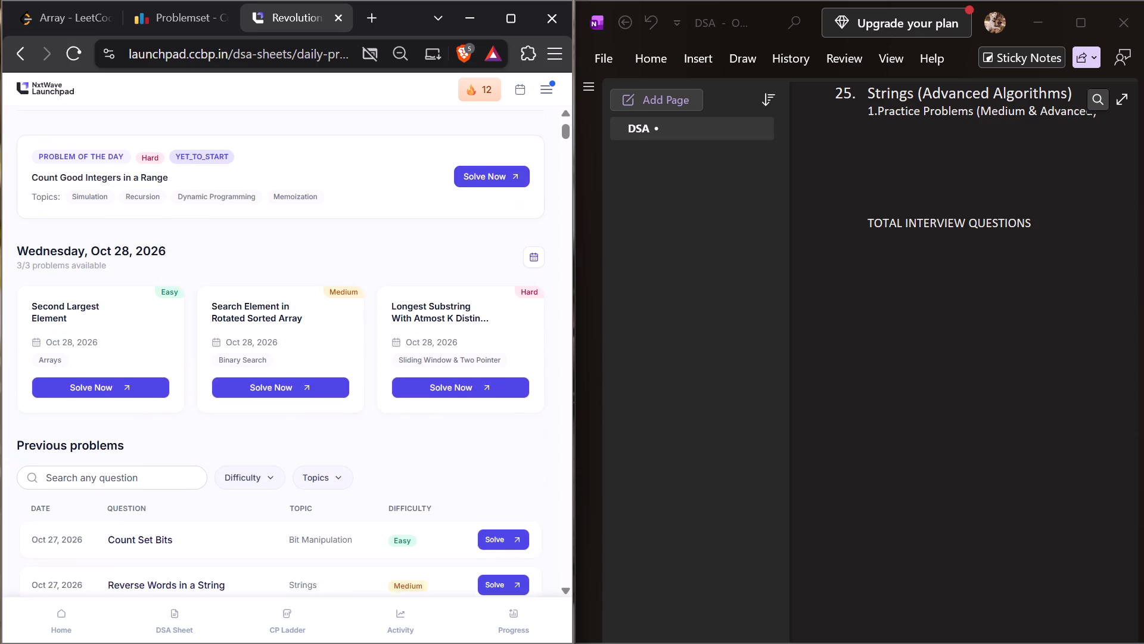
pyautogui.scroll(-4, 408, 274)
pyautogui.scroll(1, 408, 274)
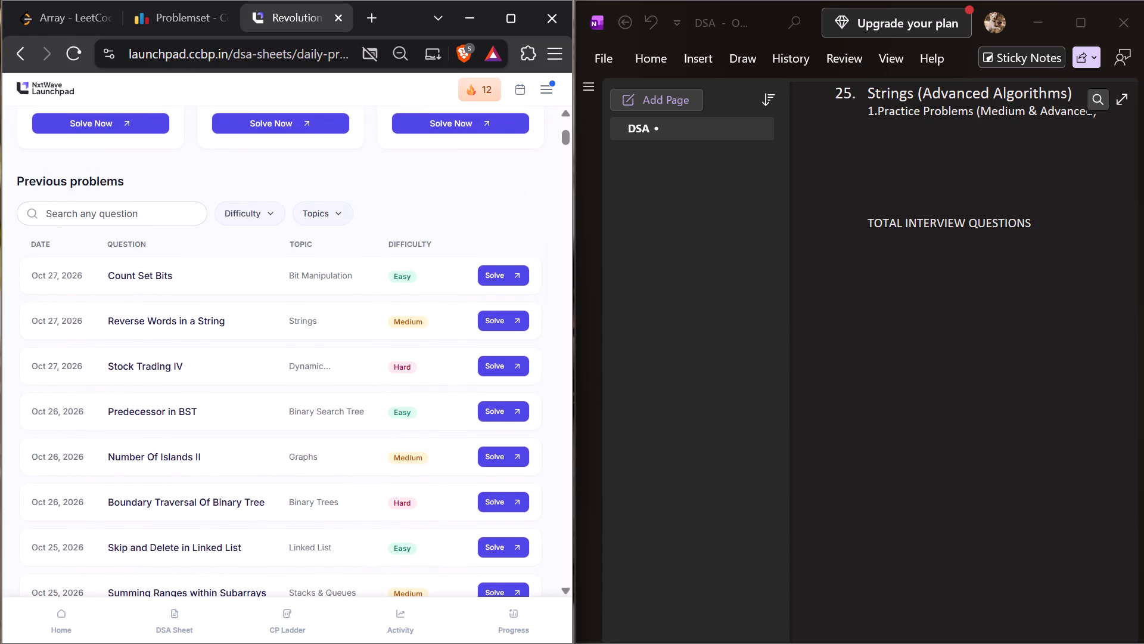
pyautogui.click(257, 209)
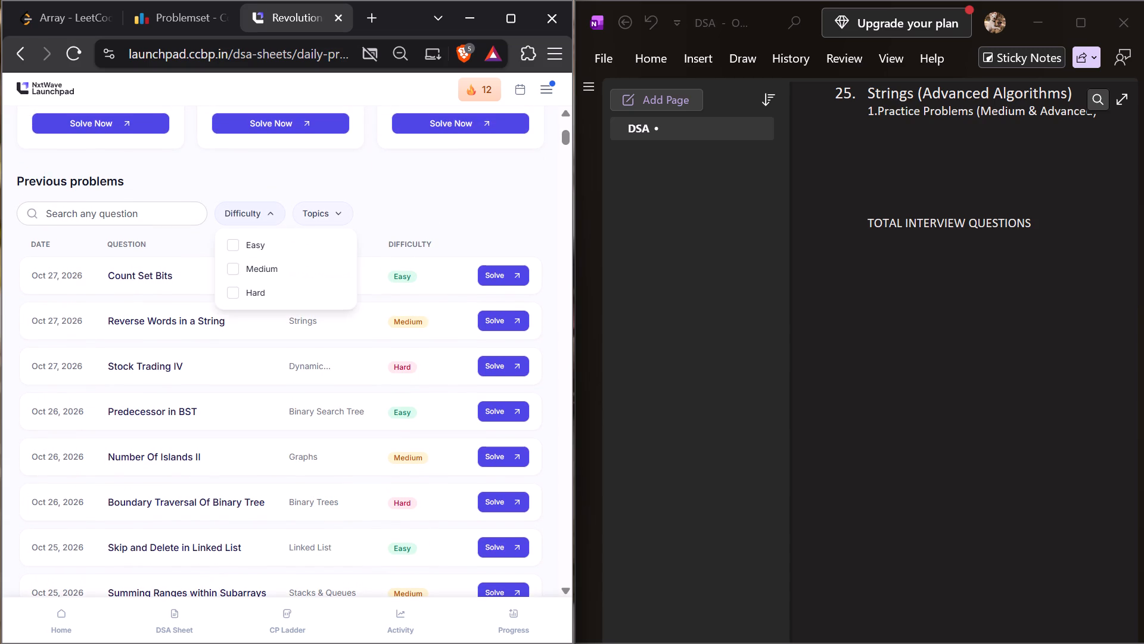
pyautogui.click(266, 247)
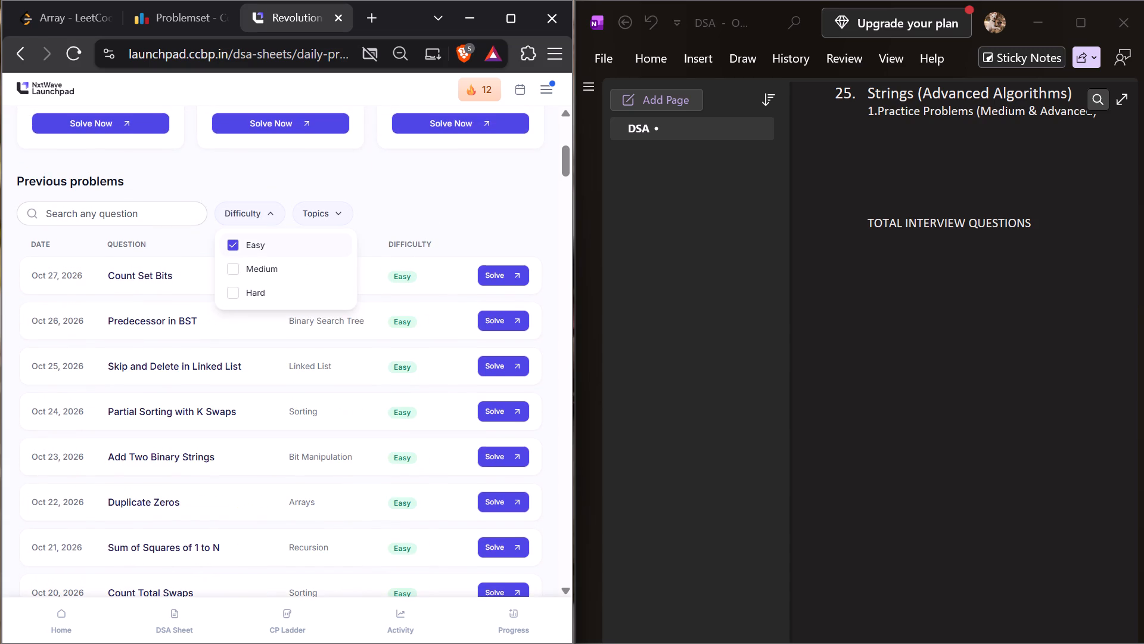
pyautogui.click(266, 247)
pyautogui.click(266, 247)
# Look through the Easy previous problems back to the June 2026 entries and return to the page's beginning.
pyautogui.scroll(-2, 263, 345)
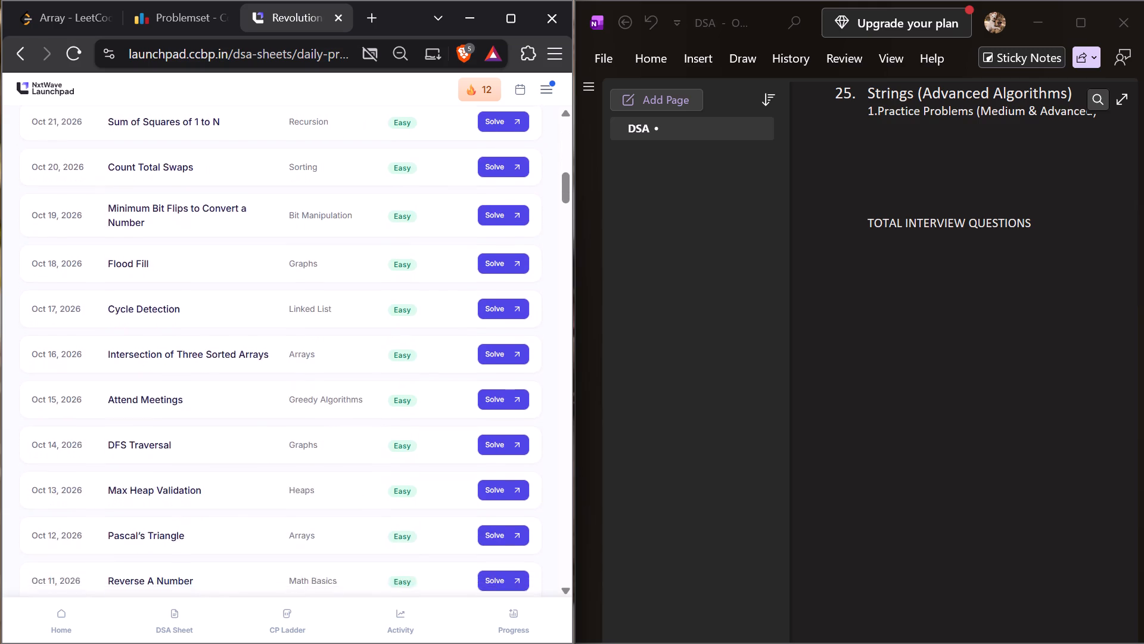
pyautogui.scroll(-5, 263, 345)
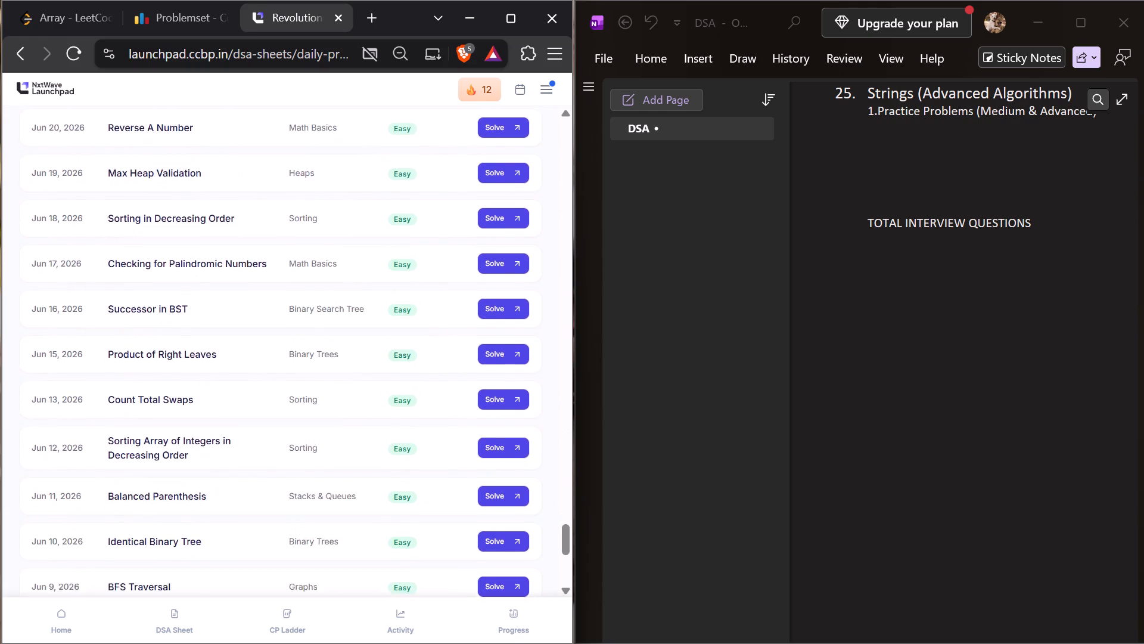
pyautogui.scroll(-5, 263, 345)
pyautogui.scroll(2, 263, 345)
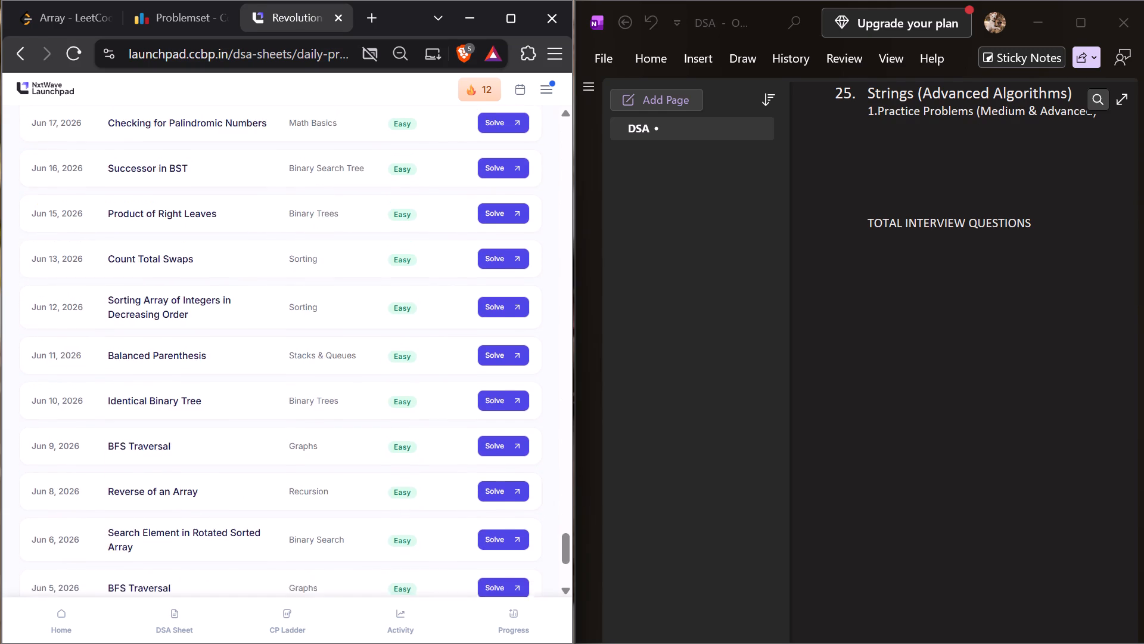
pyautogui.scroll(11, 263, 345)
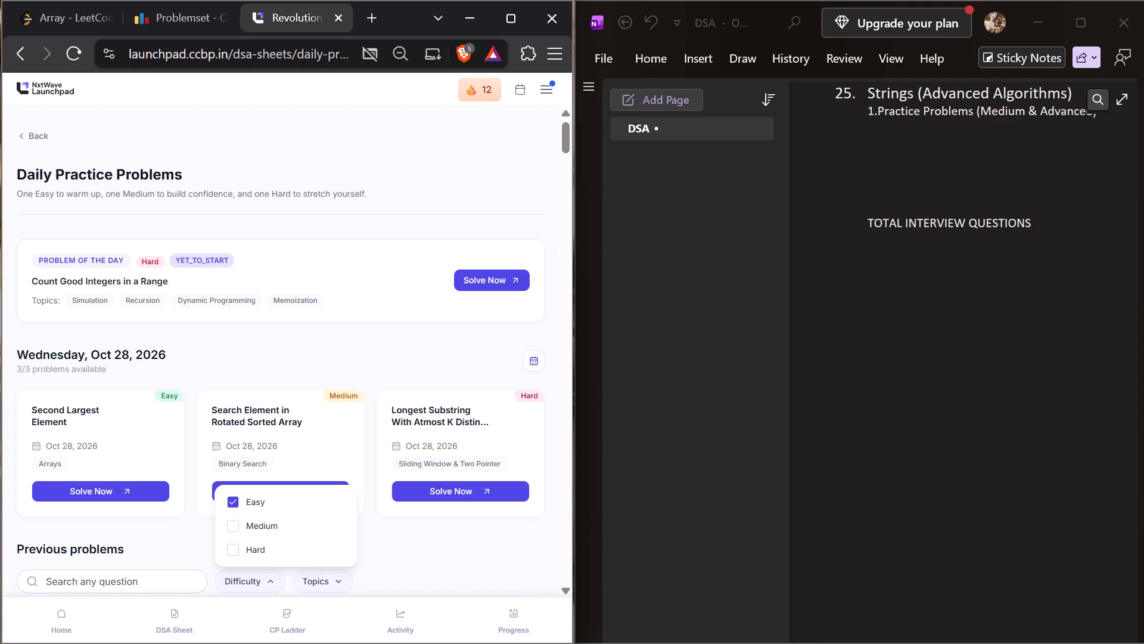
# Maximize the browser window and collapse the Difficulty filter options, keeping Easy selected.
pyautogui.click(508, 17)
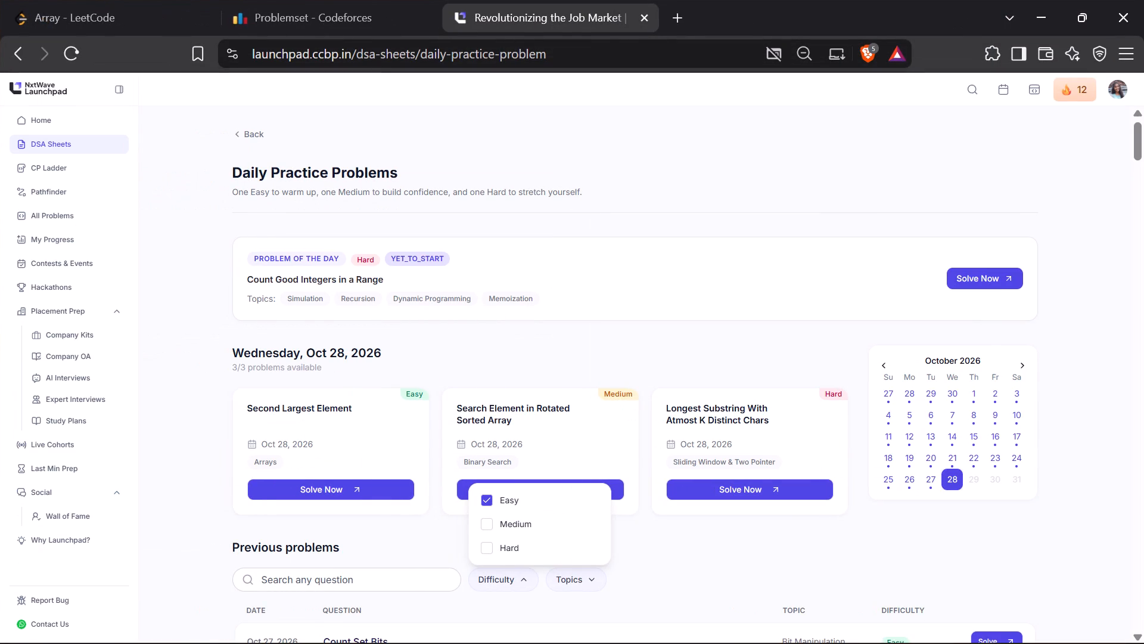
pyautogui.scroll(1, 660, 225)
pyautogui.scroll(-1, 660, 225)
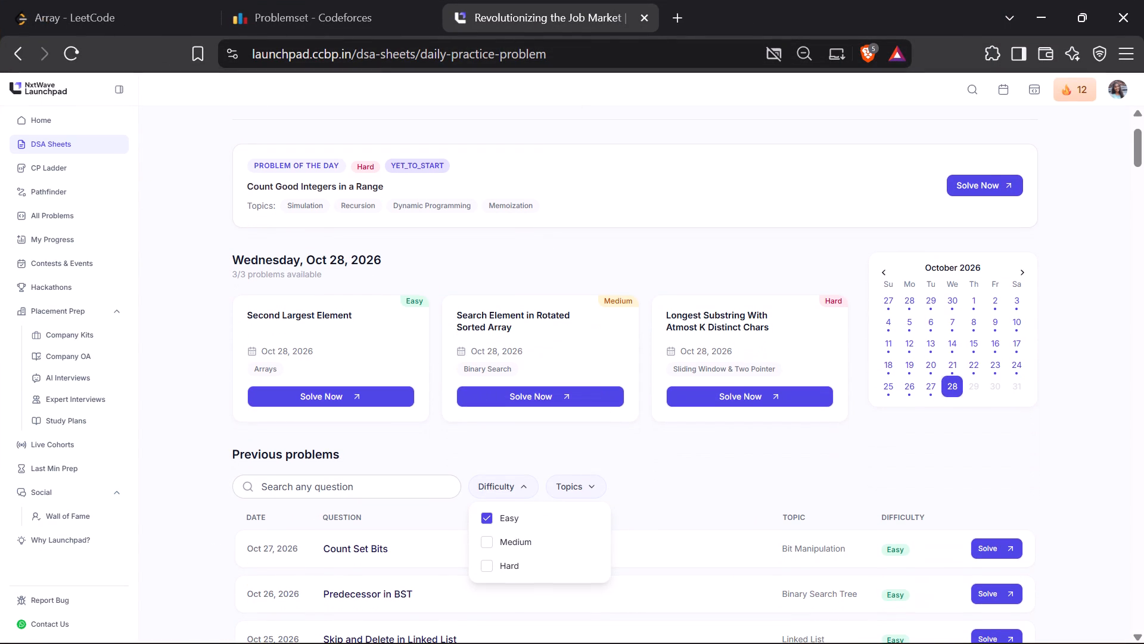
pyautogui.scroll(-2, 458, 168)
pyautogui.click(458, 168)
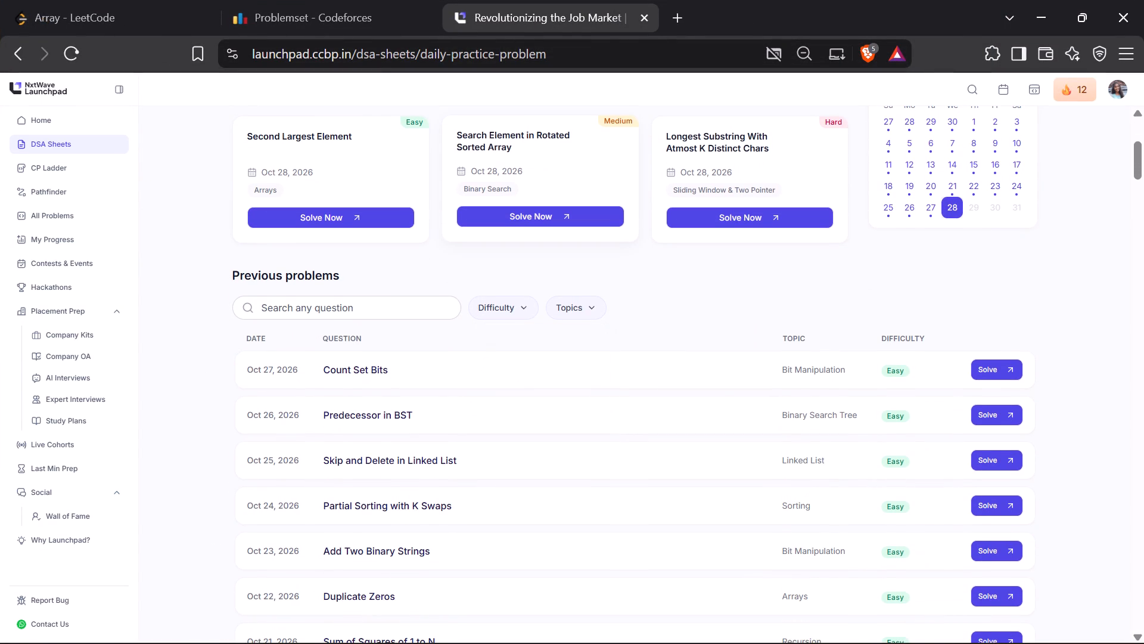
# Look through the Easy previous problems back to the August 2026 entries and return to the page's beginning.
pyautogui.scroll(-2, 458, 168)
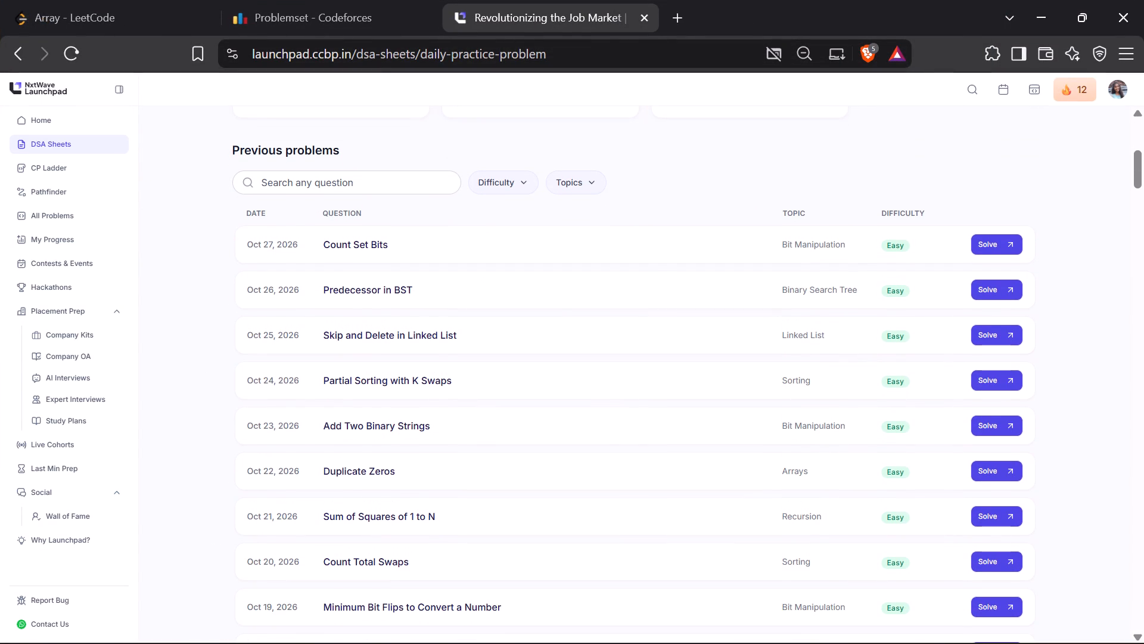
pyautogui.click(345, 211)
pyautogui.scroll(-11, 468, 340)
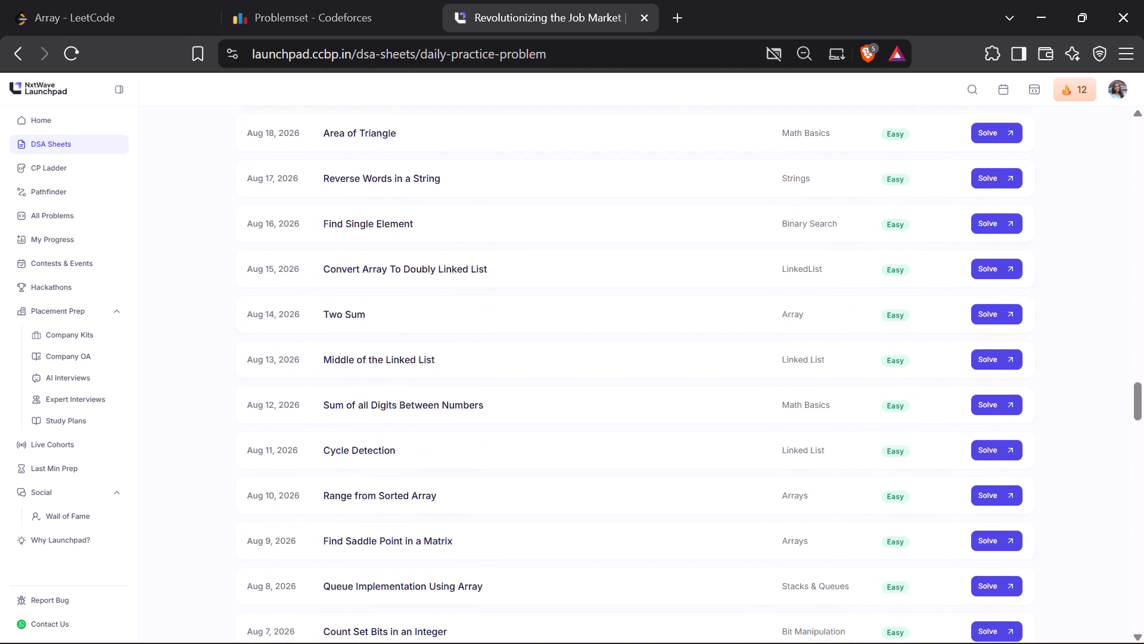
pyautogui.scroll(-3, 468, 340)
pyautogui.scroll(6, 468, 340)
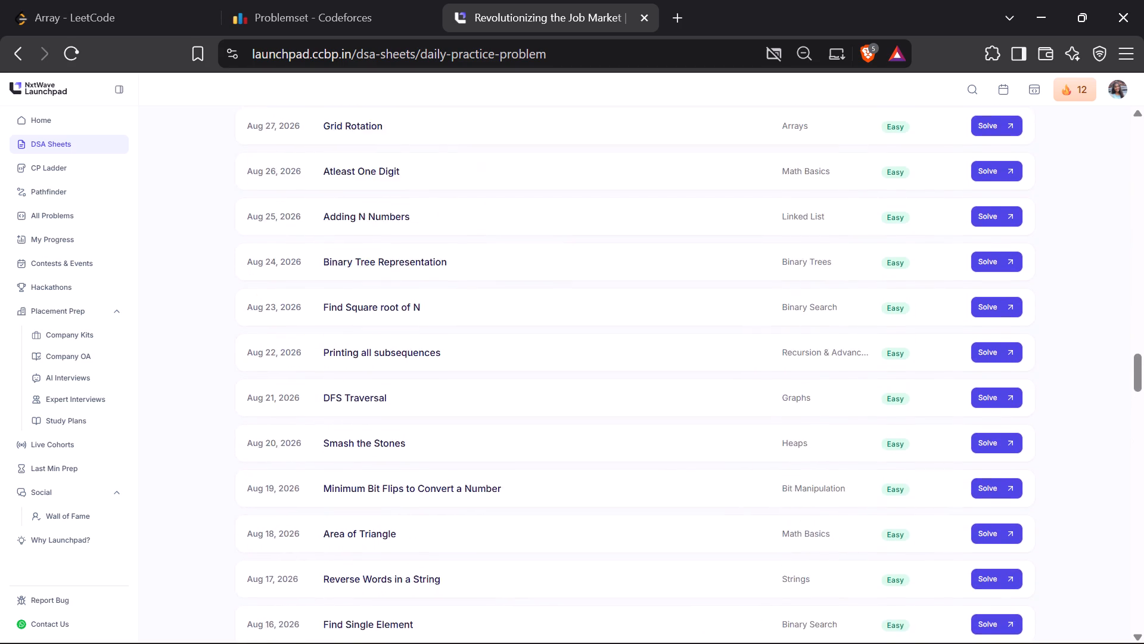
pyautogui.scroll(5, 468, 340)
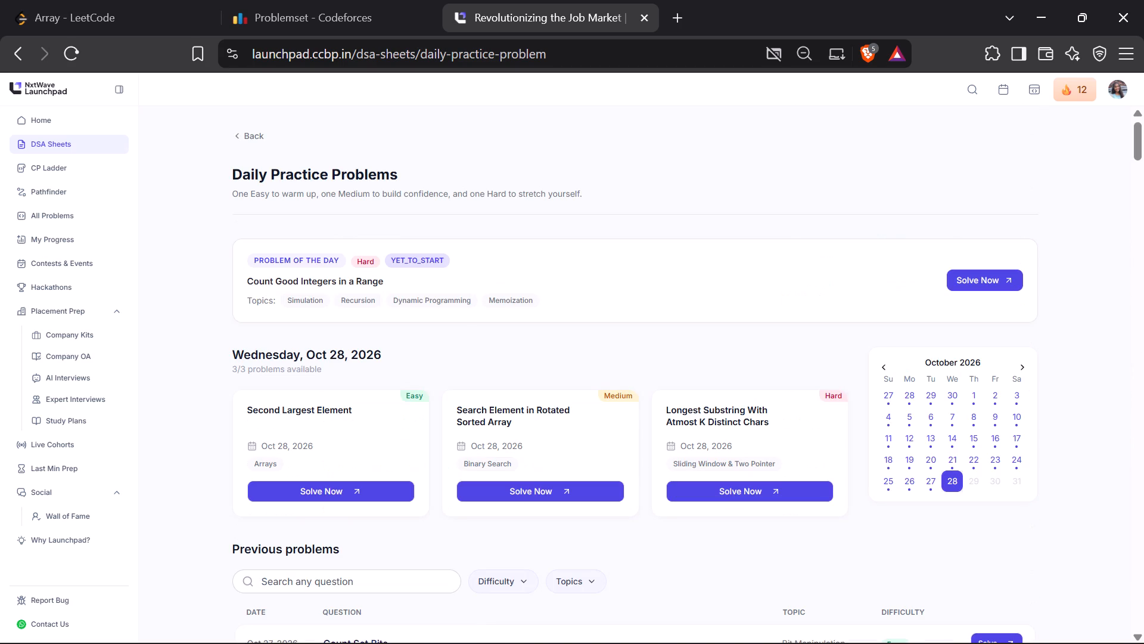
# Go back to the DSA Core sheet and bring its Learn C++ problems and Progress Tracker into view.
pyautogui.click(406, 276)
pyautogui.click(240, 129)
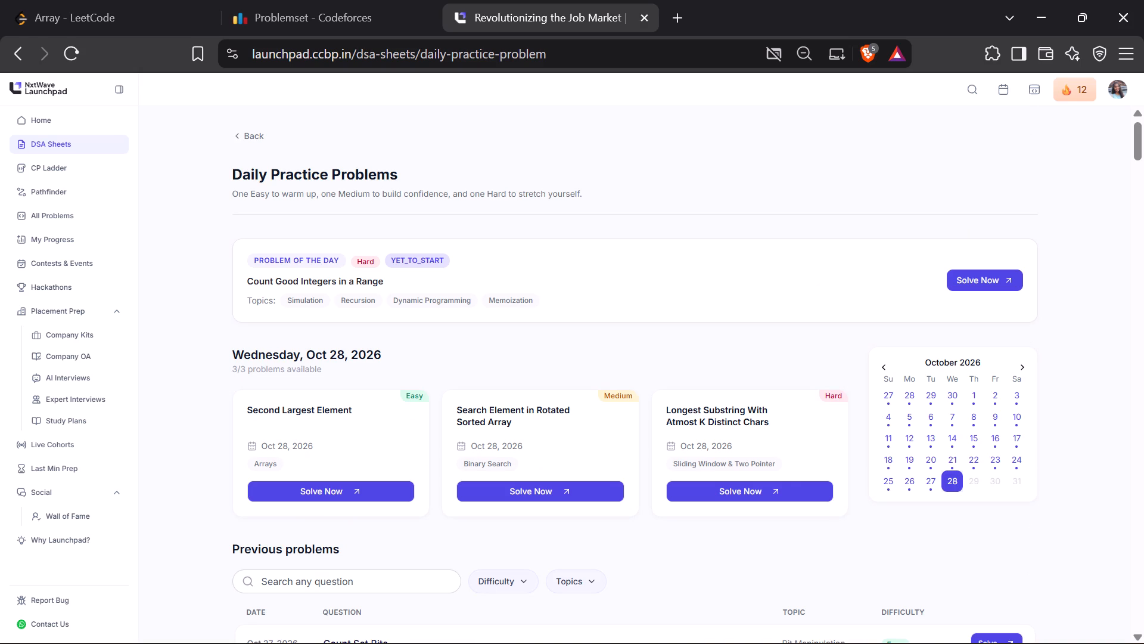
pyautogui.click(240, 129)
pyautogui.hscroll(5, 260, 170)
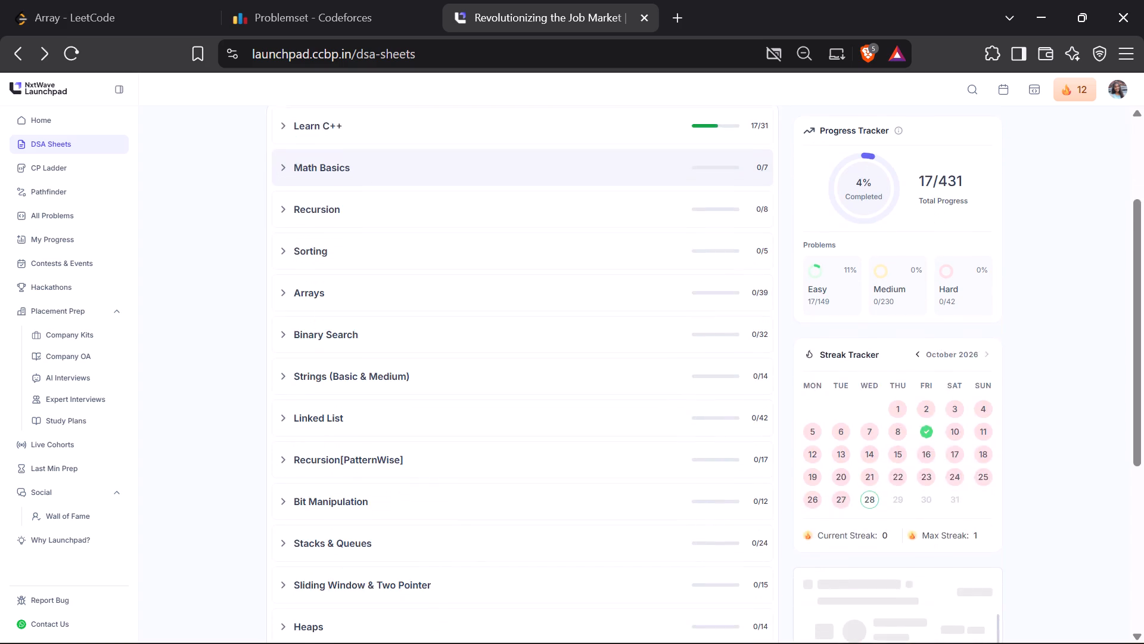
pyautogui.scroll(1, 464, 305)
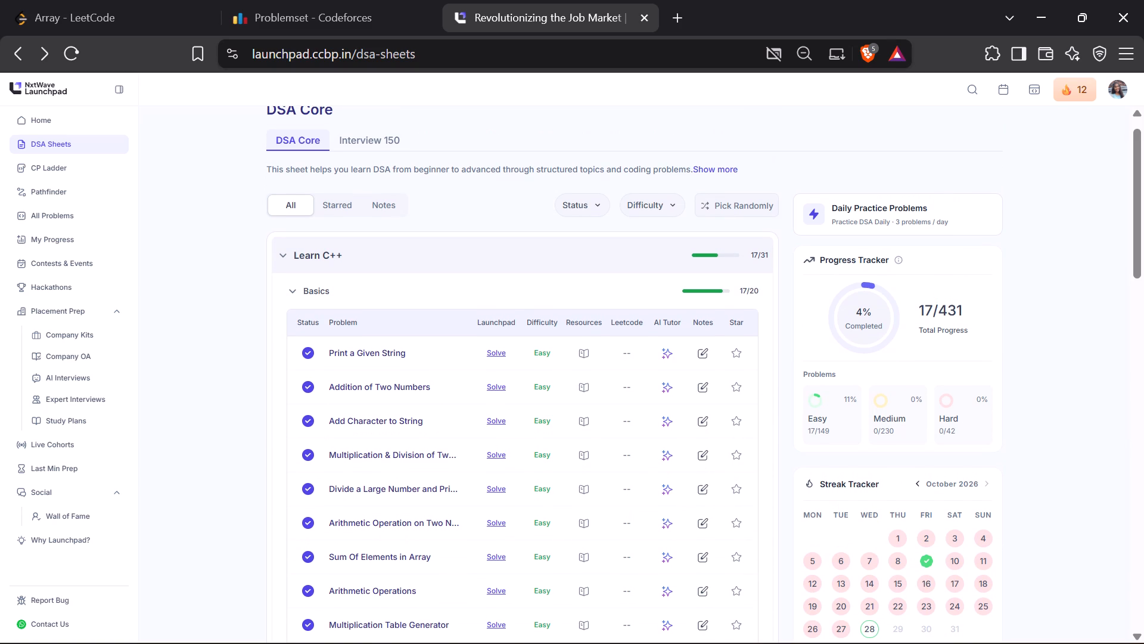
# Switch to OneNote and move its window so the browser's Progress Tracker stays visible beside the DSA page.
pyautogui.hotkey('alt', 'Tab')
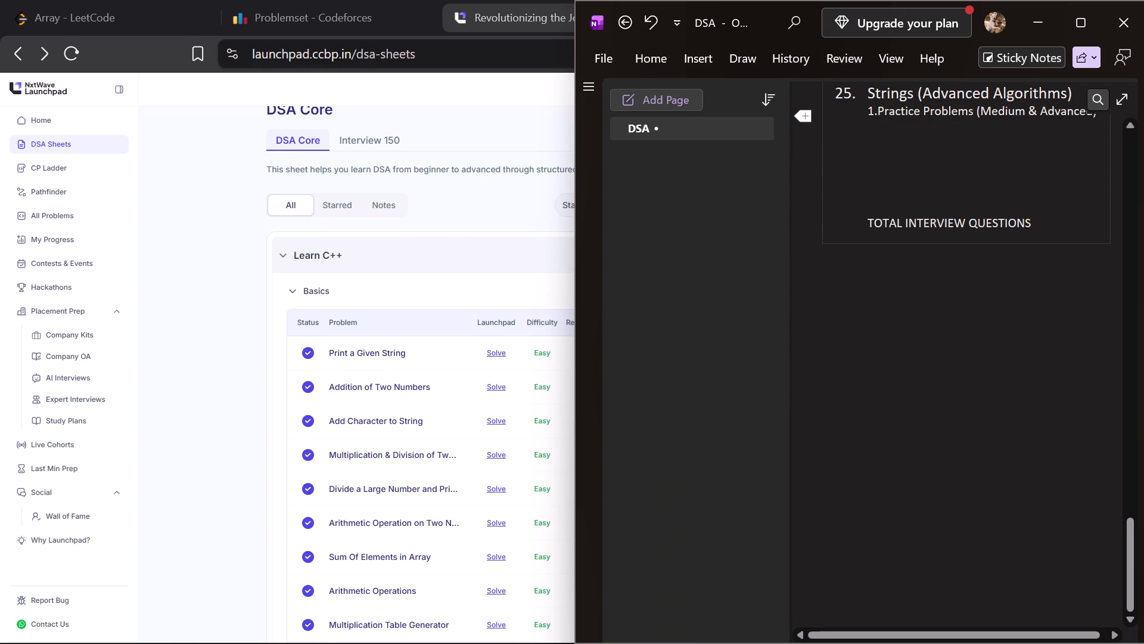
pyautogui.moveTo(808, 204); pyautogui.dragTo(642, 158)
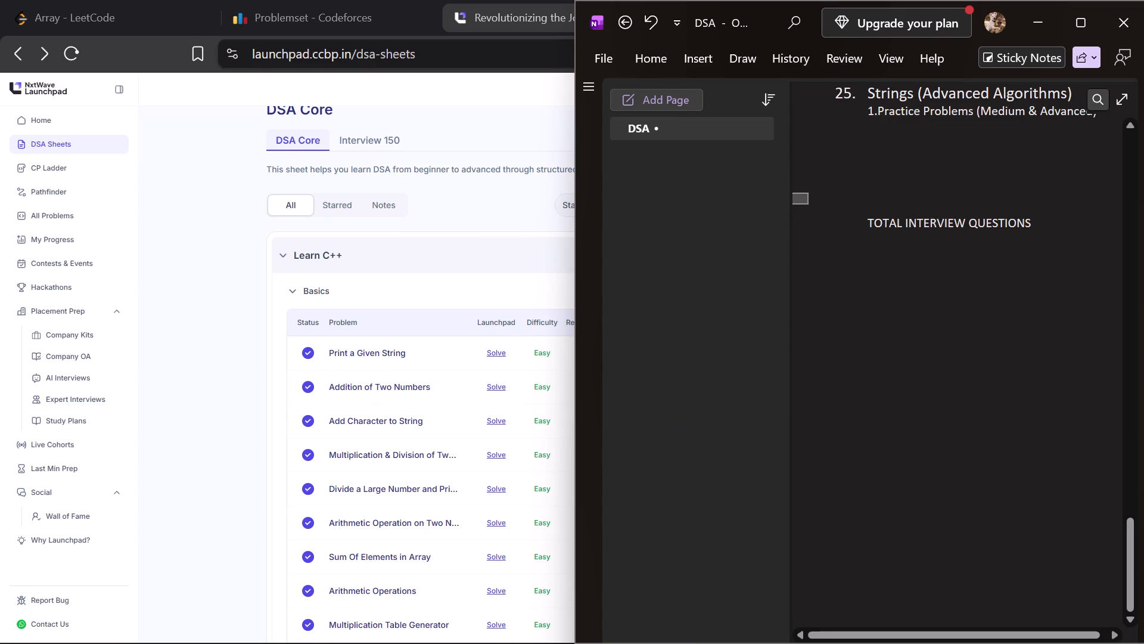
pyautogui.moveTo(642, 158); pyautogui.dragTo(729, 232)
pyautogui.moveTo(729, 232); pyautogui.dragTo(518, 286)
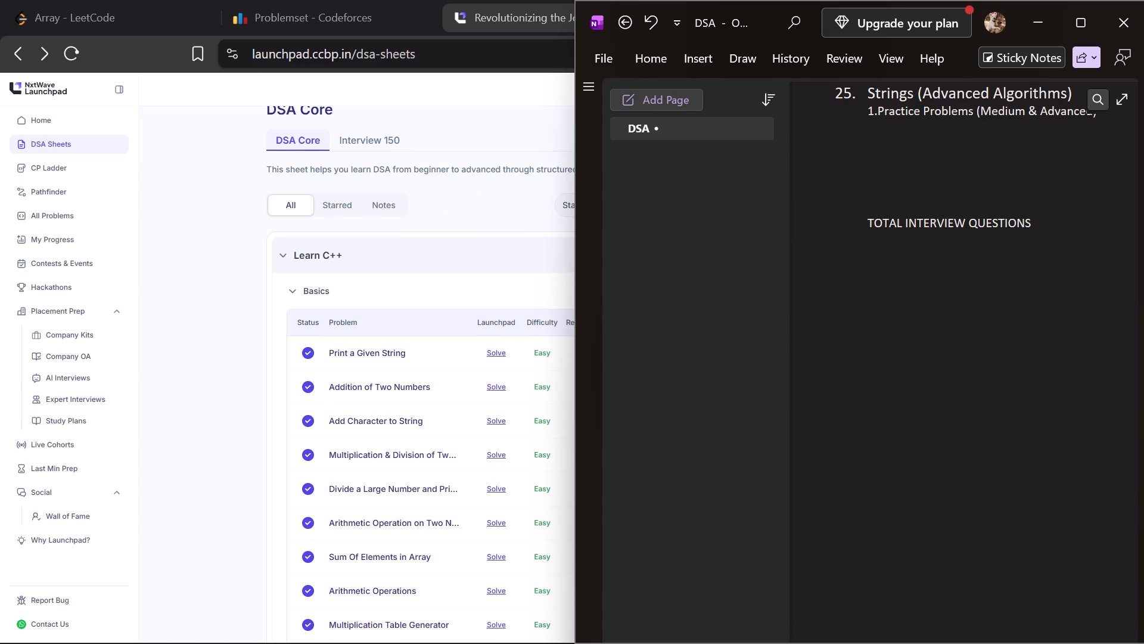
pyautogui.moveTo(760, 11); pyautogui.dragTo(272, 2)
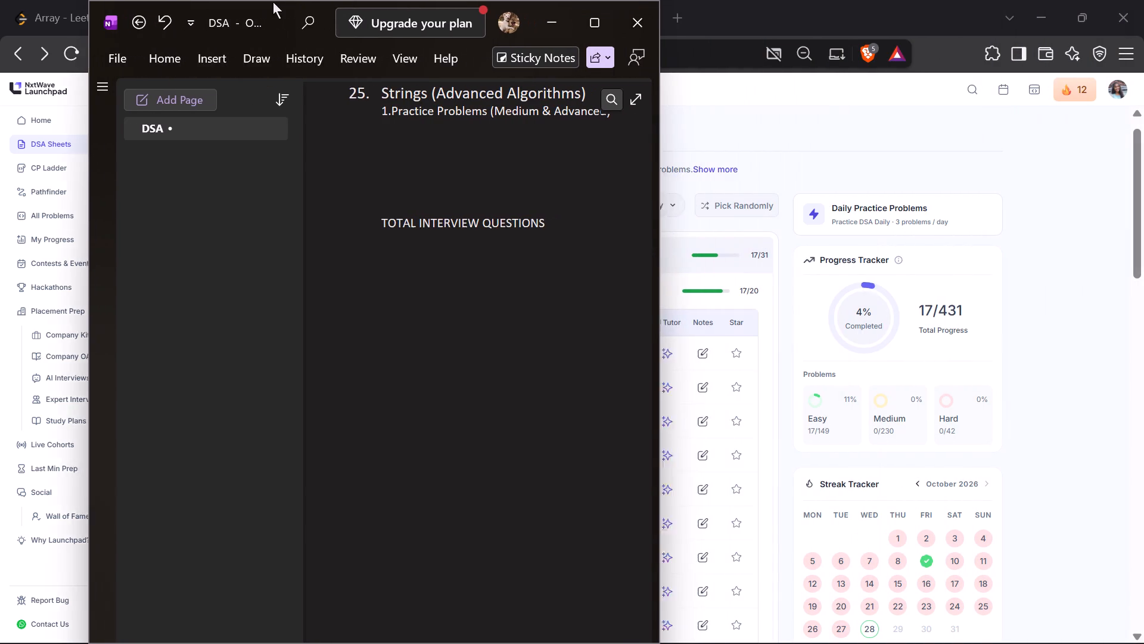
pyautogui.moveTo(272, 2); pyautogui.dragTo(180, 20)
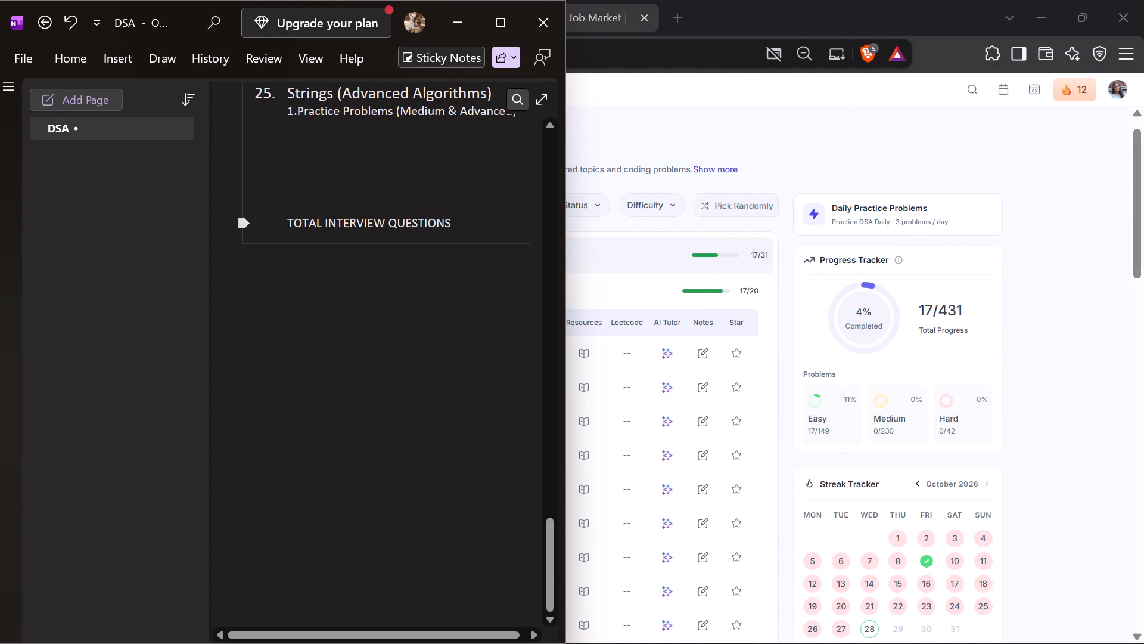
# Change the "TOTAL INTERVIEW QUESTIONS" line below topic 25 to "TOTAL QUESTIONS".
pyautogui.moveTo(469, 216); pyautogui.dragTo(318, 219)
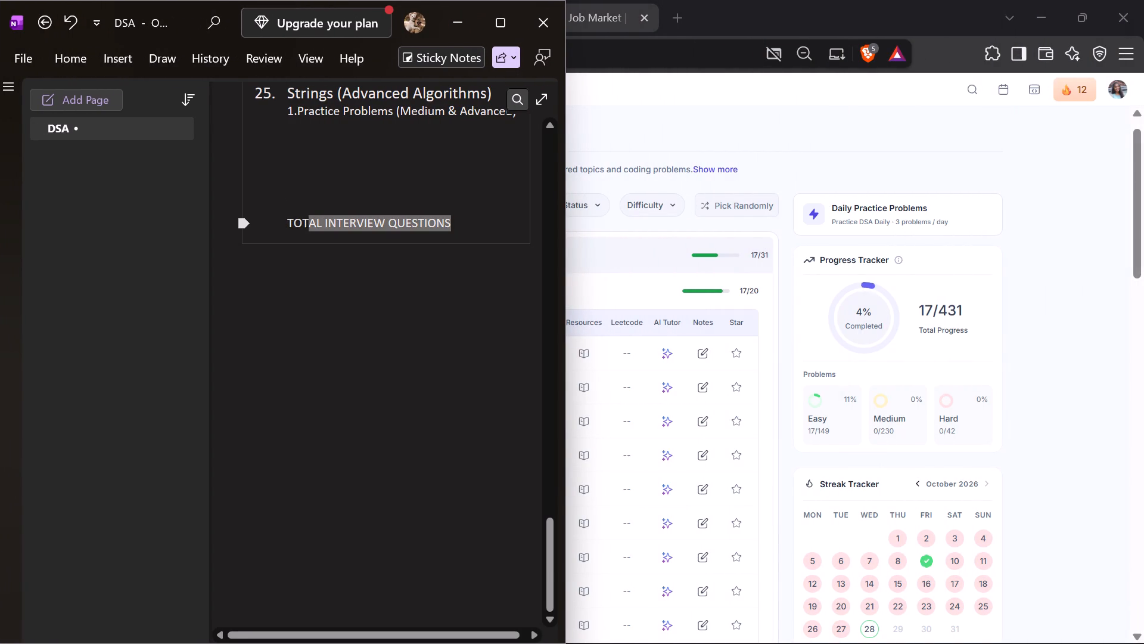
pyautogui.moveTo(318, 219); pyautogui.dragTo(329, 227)
pyautogui.press('BackSpace')
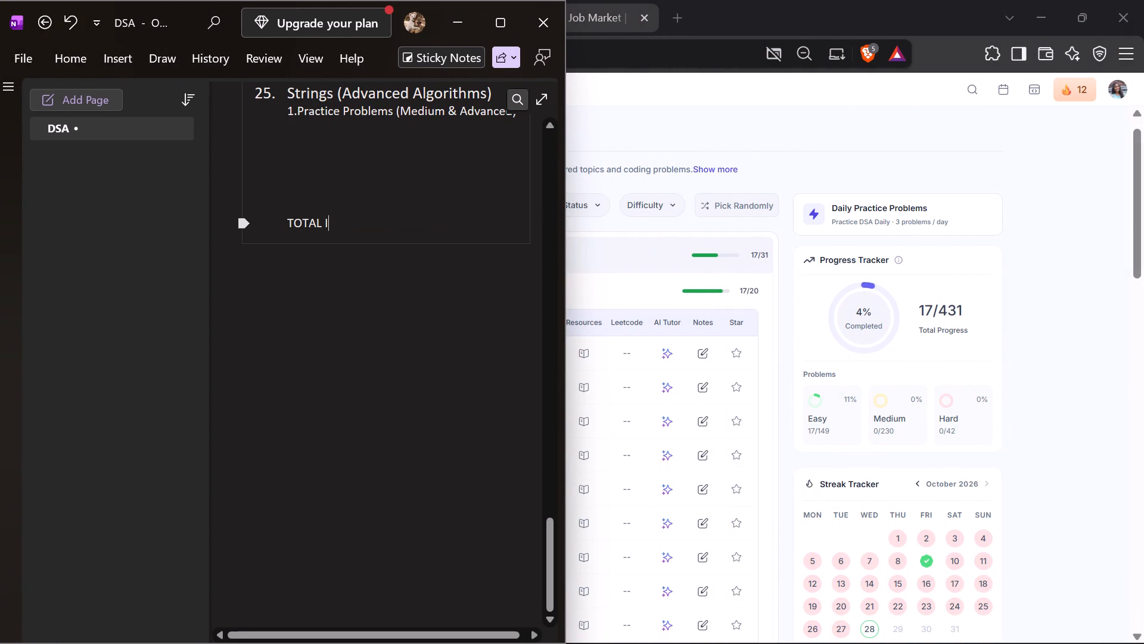
pyautogui.press('BackSpace')
pyautogui.write('QUESTIONS')
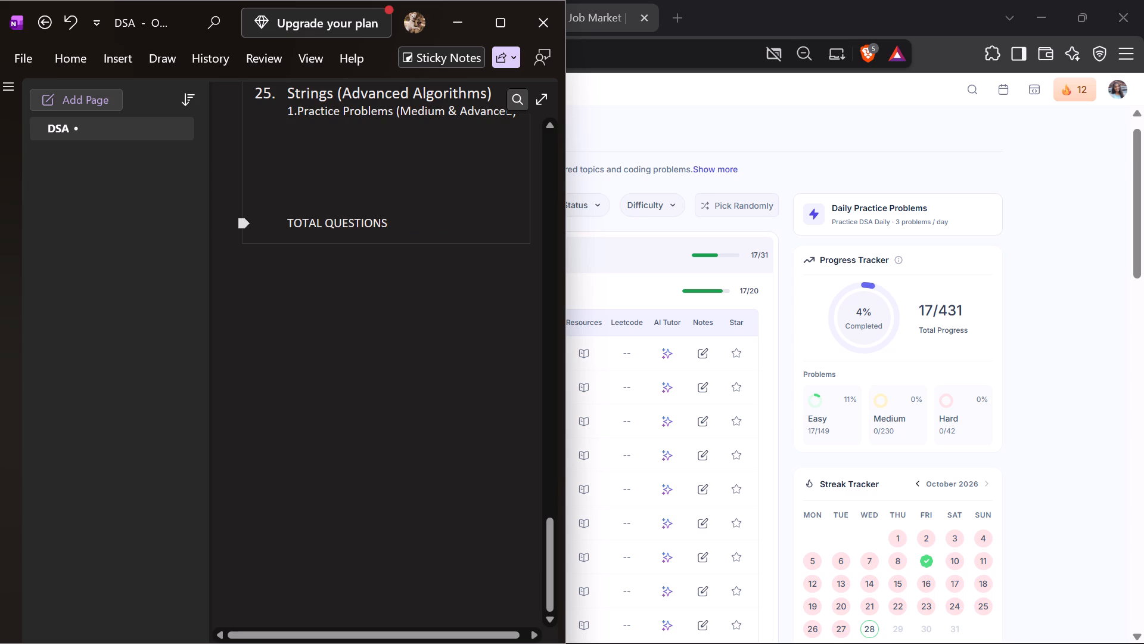
# Set the font size of the "TOTAL QUESTIONS" line to 26.
pyautogui.moveTo(396, 226); pyautogui.dragTo(285, 221)
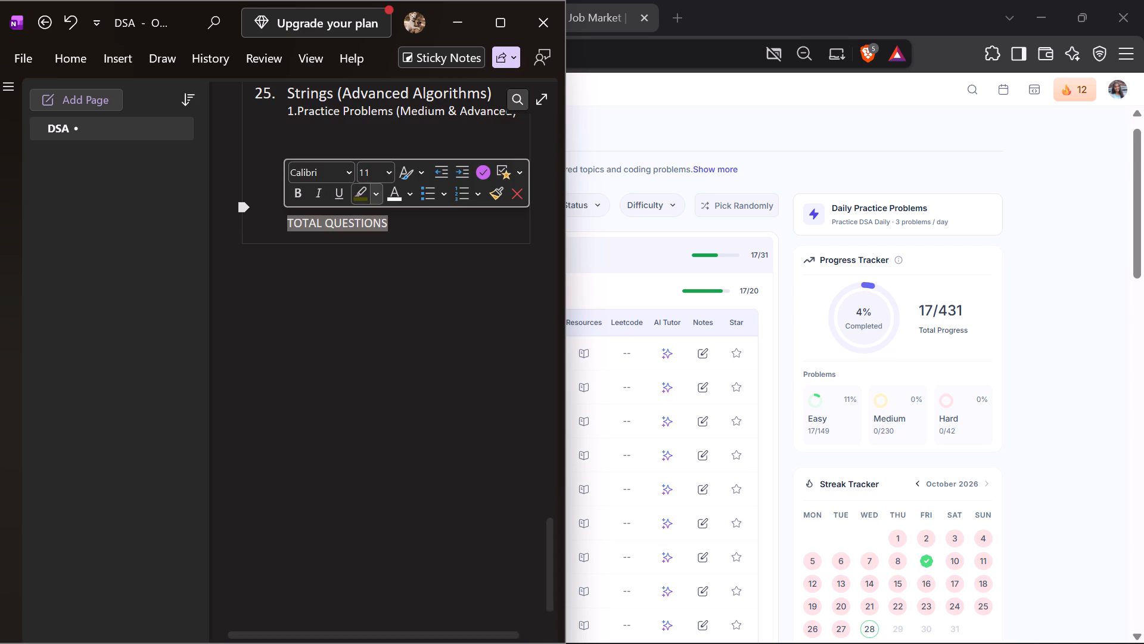
pyautogui.click(390, 172)
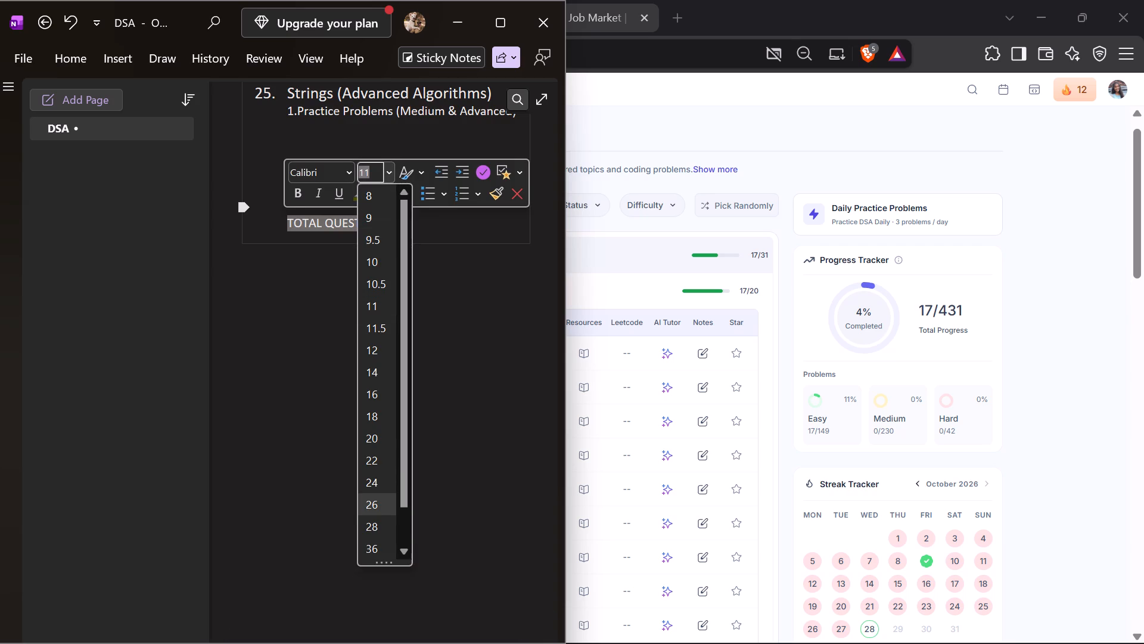
pyautogui.click(375, 503)
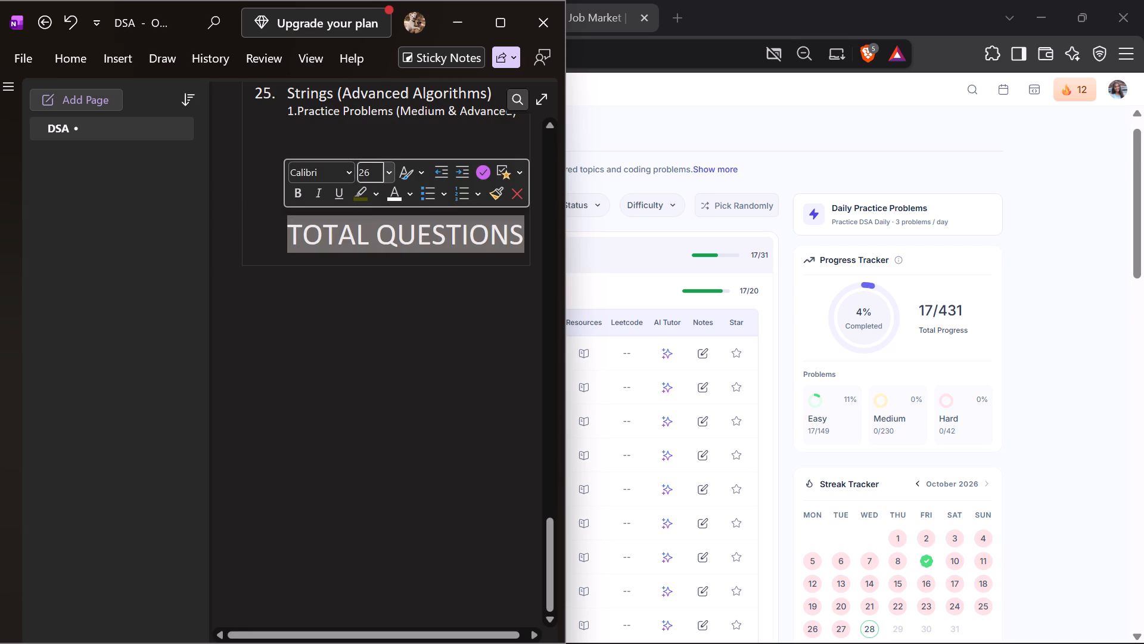
# Remove the indent of the "TOTAL QUESTIONS" line so it aligns with the topic numbers.
pyautogui.hscroll(-2, 419, 277)
pyautogui.hscroll(2, 419, 277)
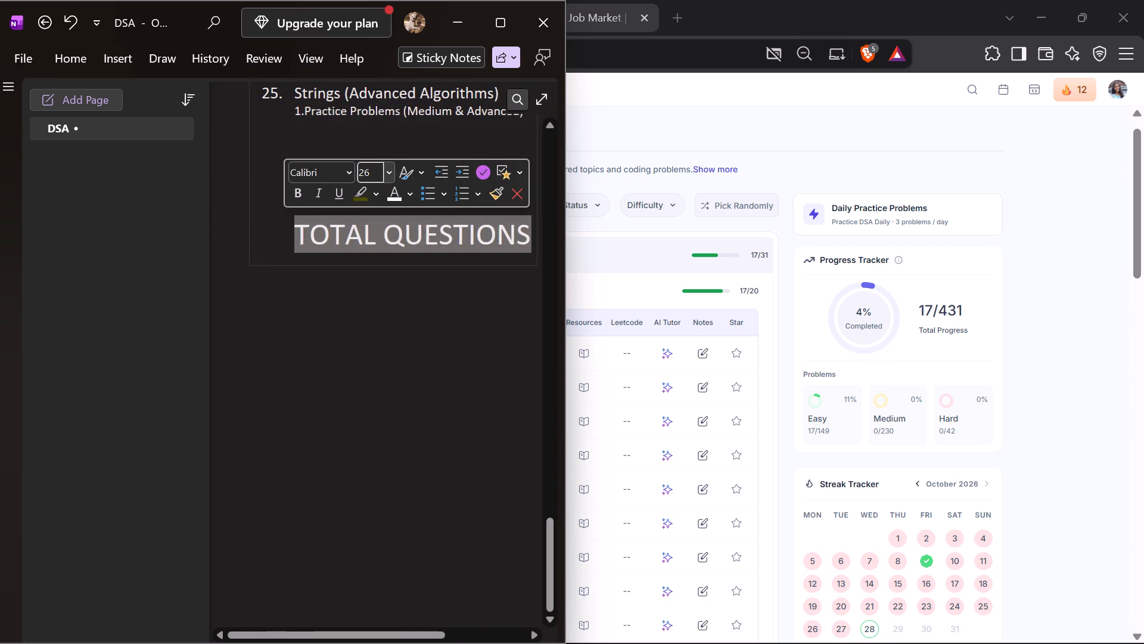
pyautogui.click(290, 226)
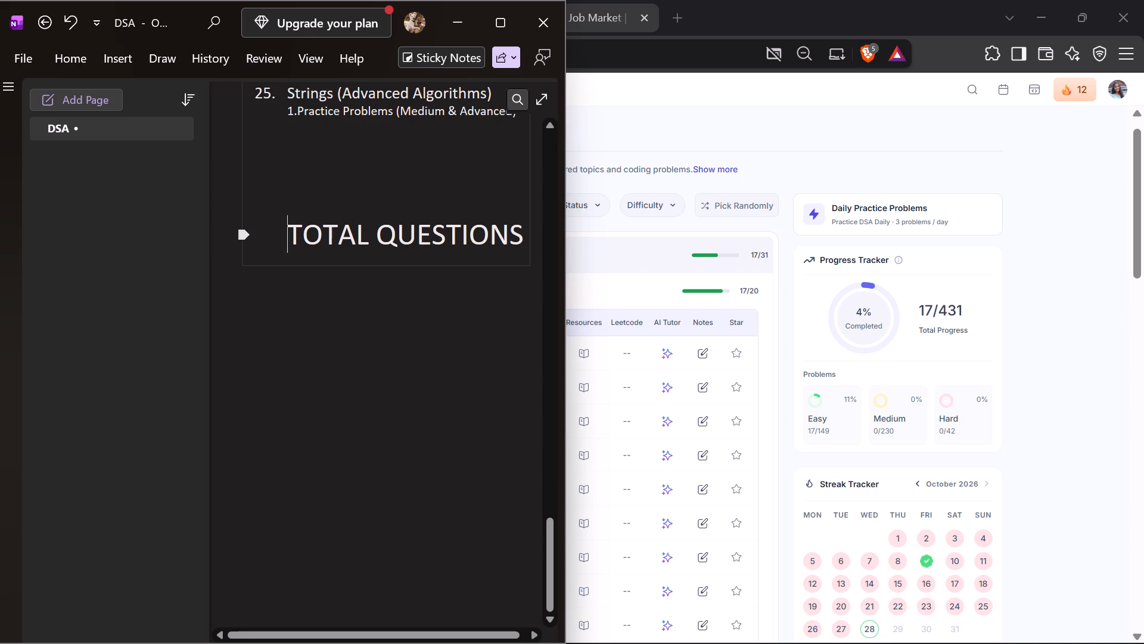
pyautogui.press('BackSpace')
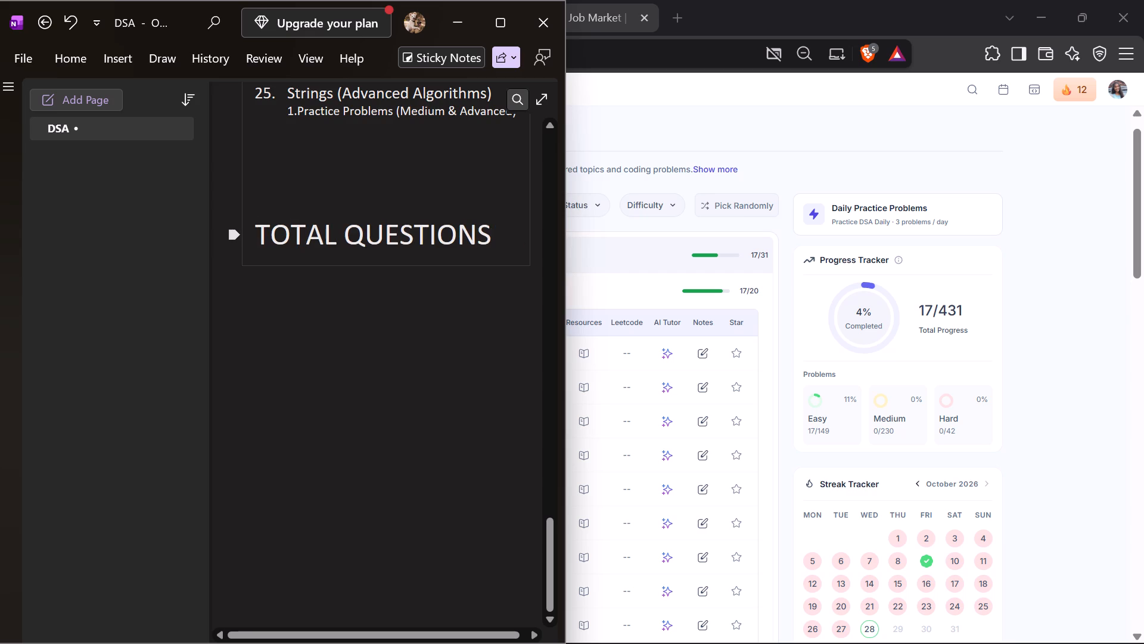
# Complete the total line as "TOTAL QUESTIONS : 431" and add blank lines below it.
pyautogui.click(503, 238)
pyautogui.press('Return')
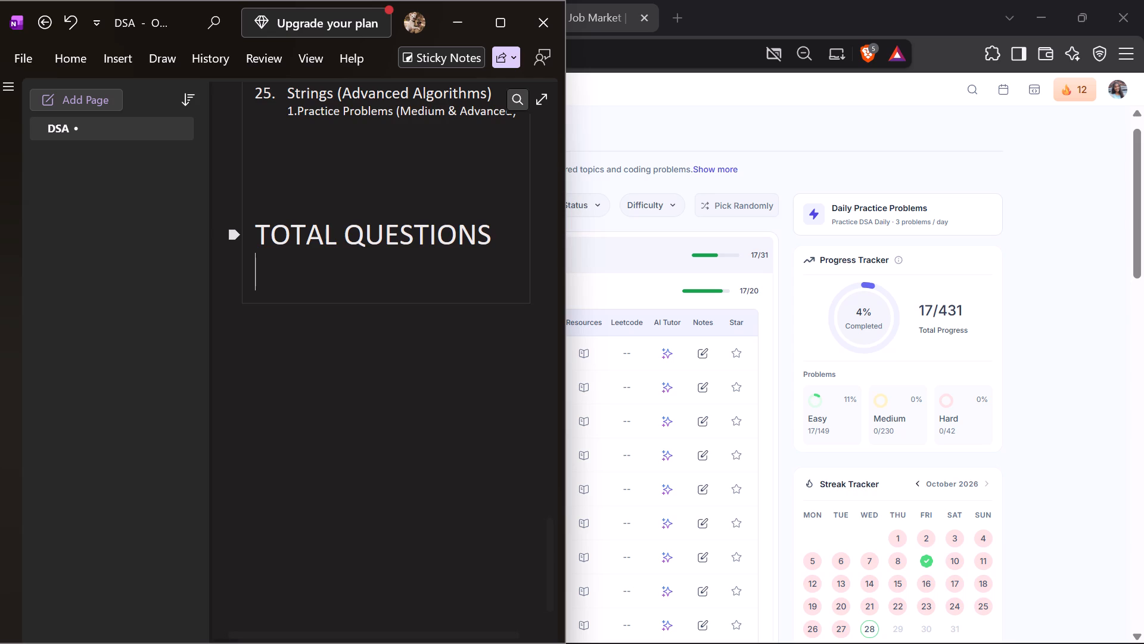
pyautogui.click(500, 235)
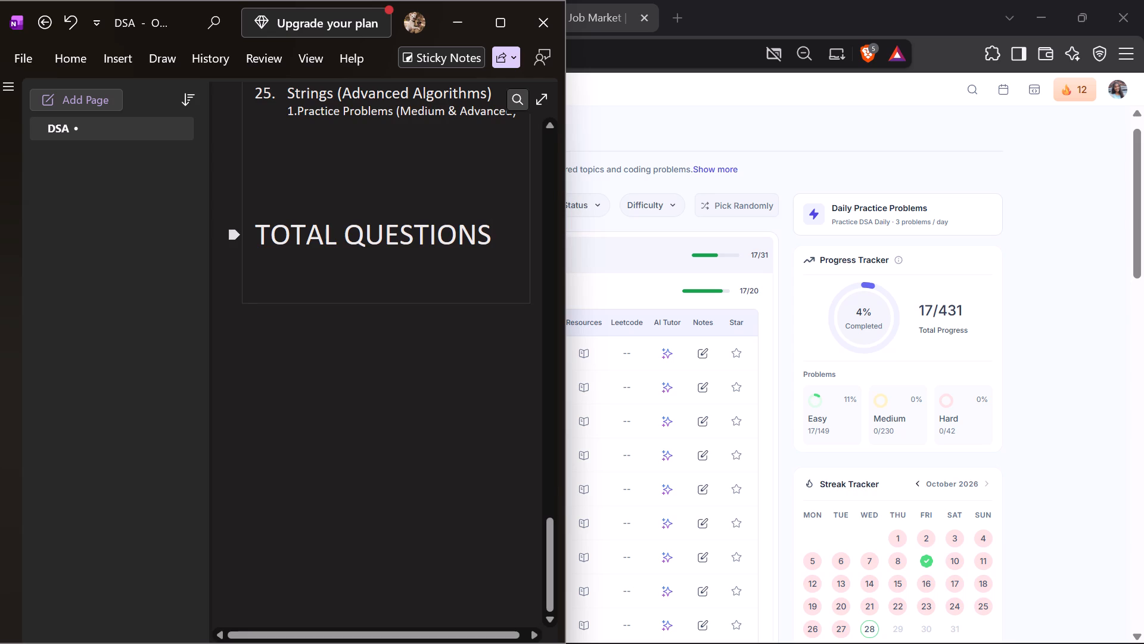
pyautogui.press('space')
pyautogui.write(':')
pyautogui.press('space')
pyautogui.write('432')
pyautogui.press('BackSpace')
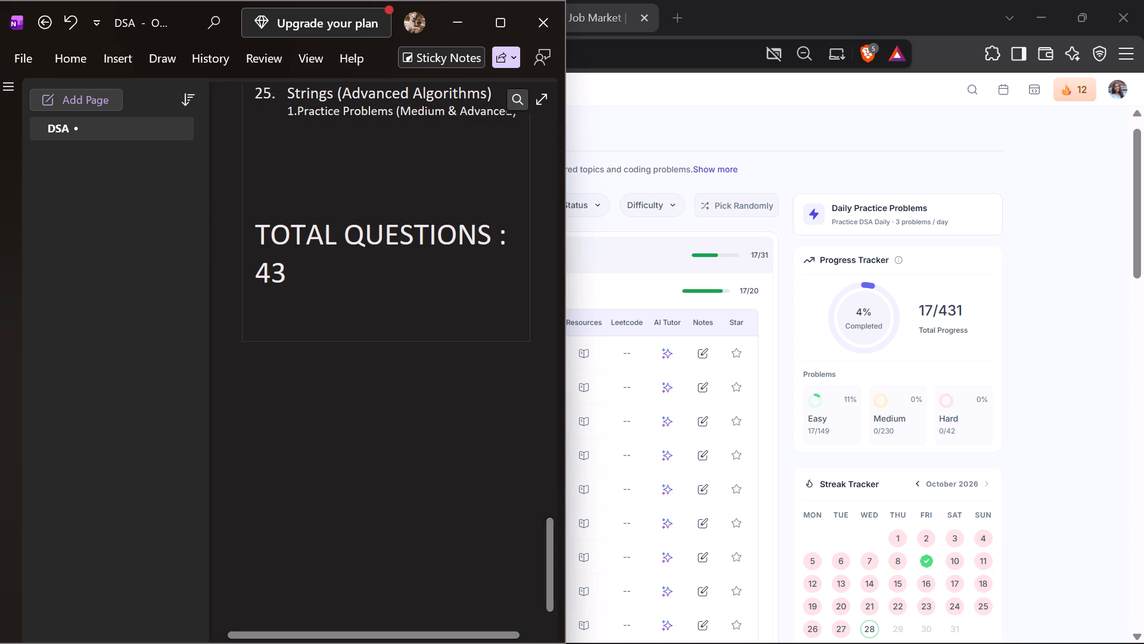
pyautogui.press('1')
pyautogui.press('Return')
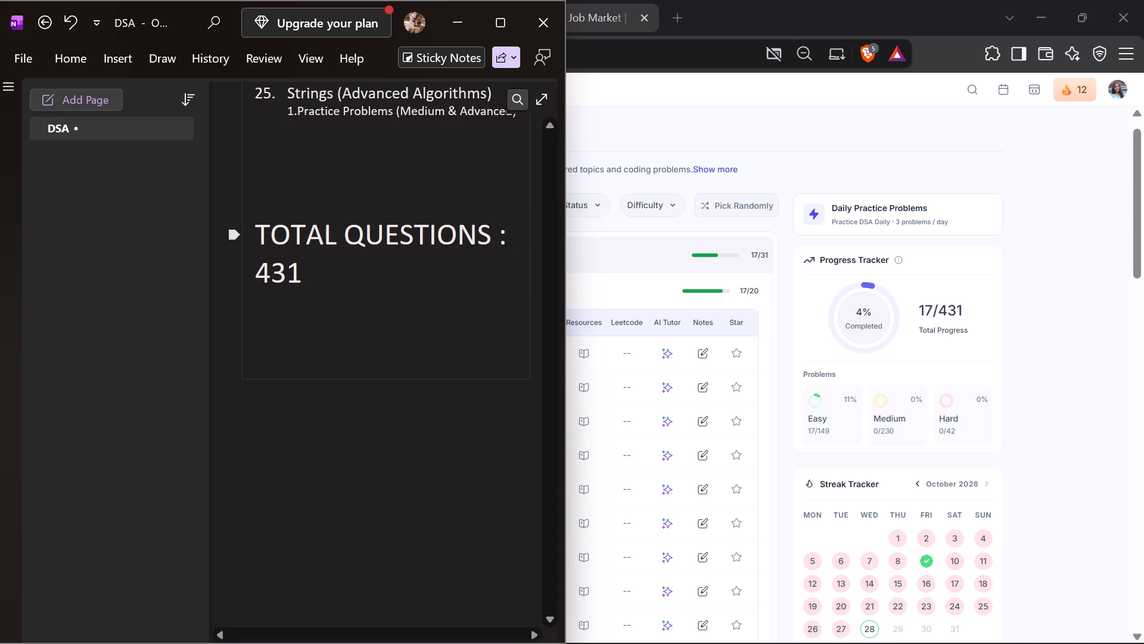
# Reduce the font size of the "TOTAL QUESTIONS :" text to 24, leaving out the number 431.
pyautogui.moveTo(253, 230); pyautogui.dragTo(392, 242)
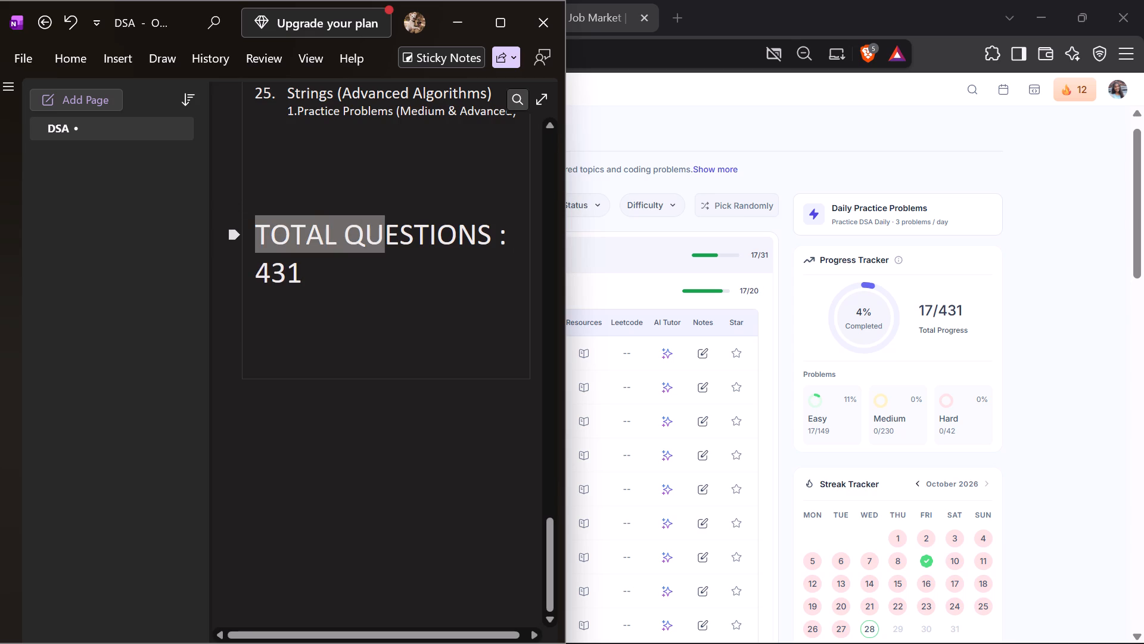
pyautogui.moveTo(392, 242); pyautogui.dragTo(509, 236)
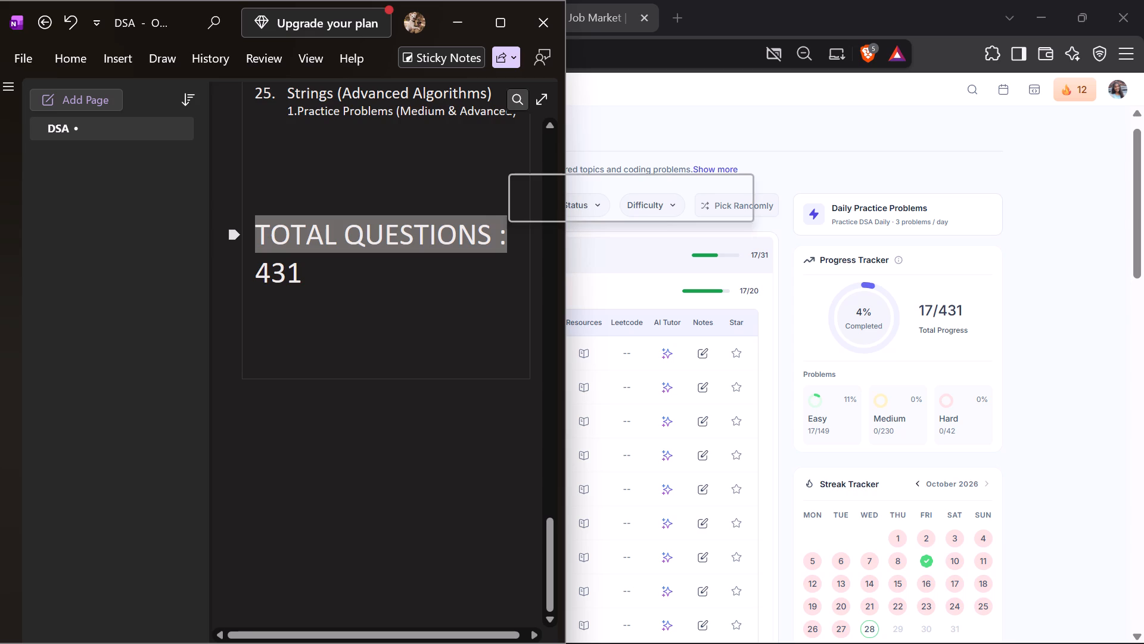
pyautogui.click(615, 187)
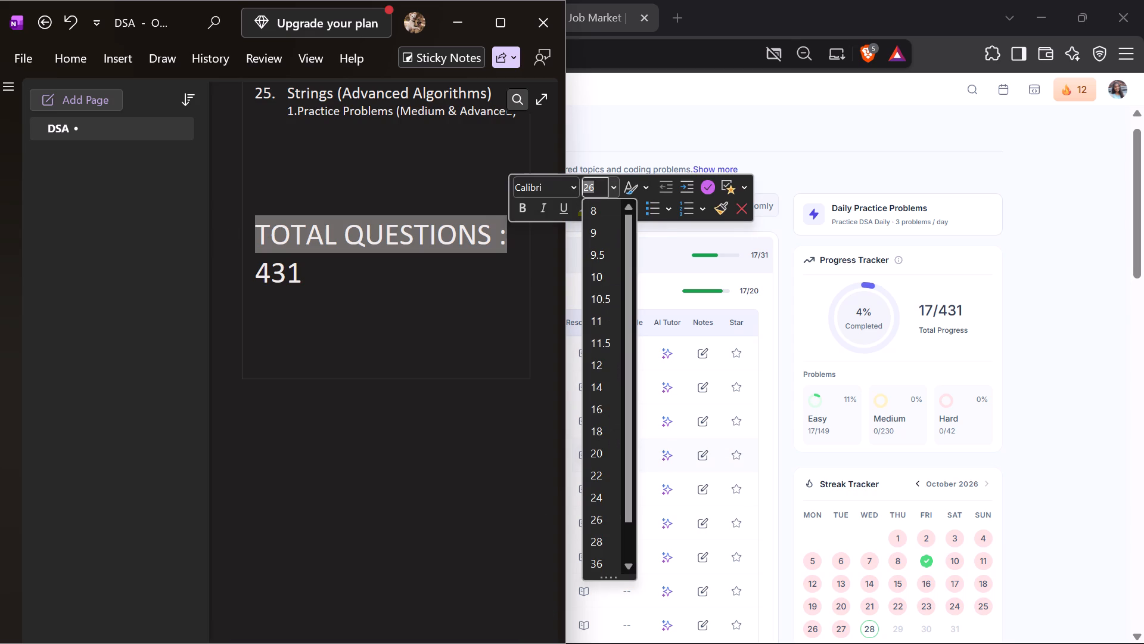
pyautogui.click(598, 496)
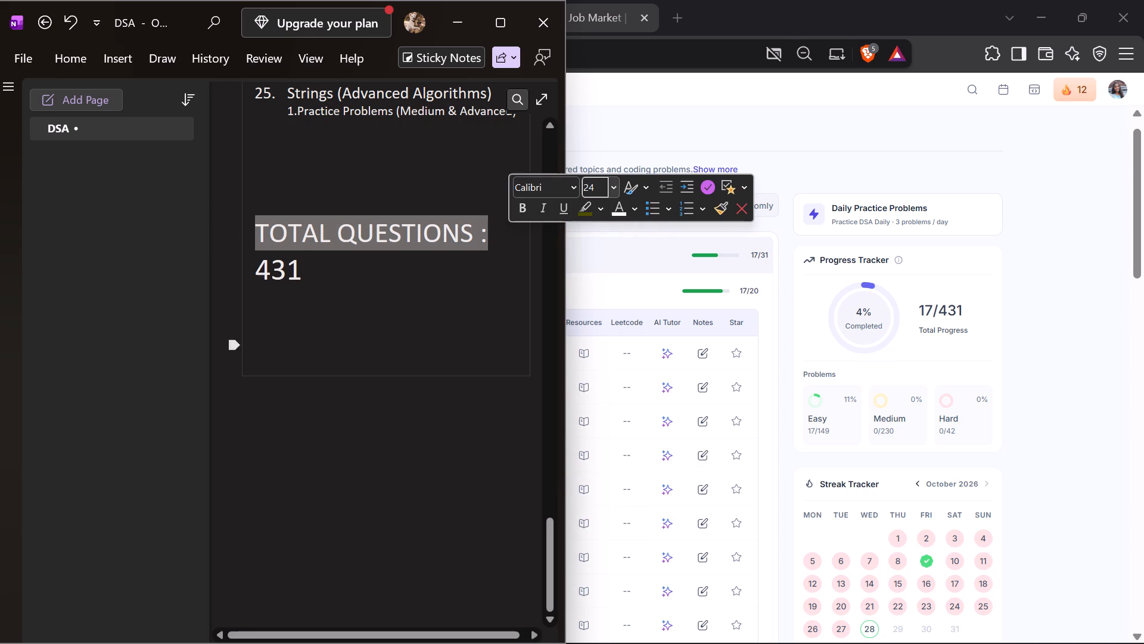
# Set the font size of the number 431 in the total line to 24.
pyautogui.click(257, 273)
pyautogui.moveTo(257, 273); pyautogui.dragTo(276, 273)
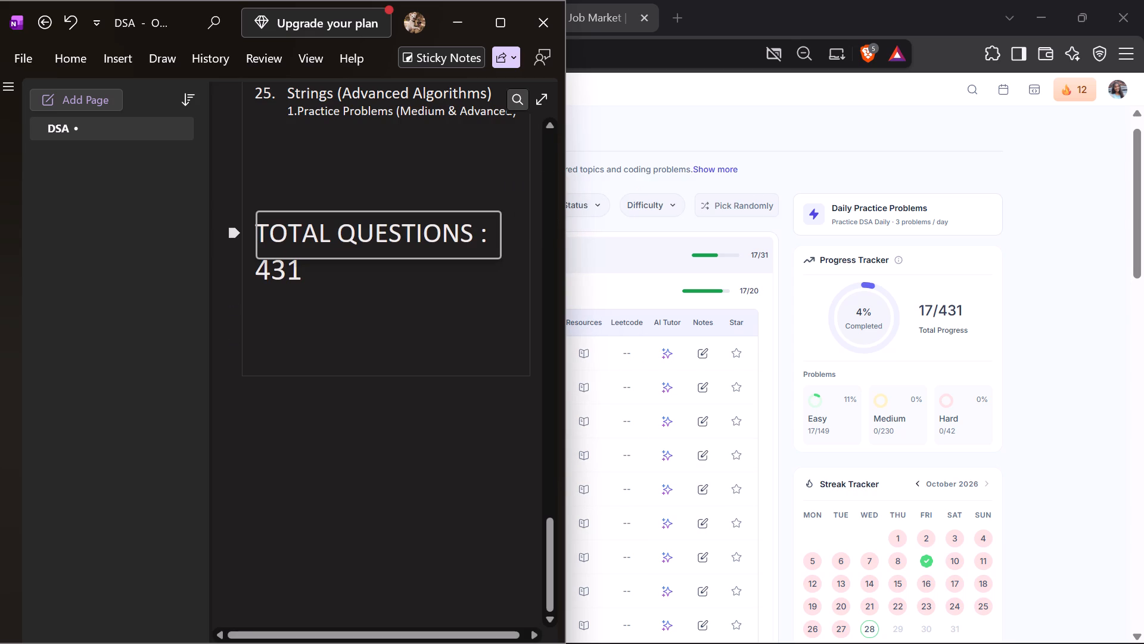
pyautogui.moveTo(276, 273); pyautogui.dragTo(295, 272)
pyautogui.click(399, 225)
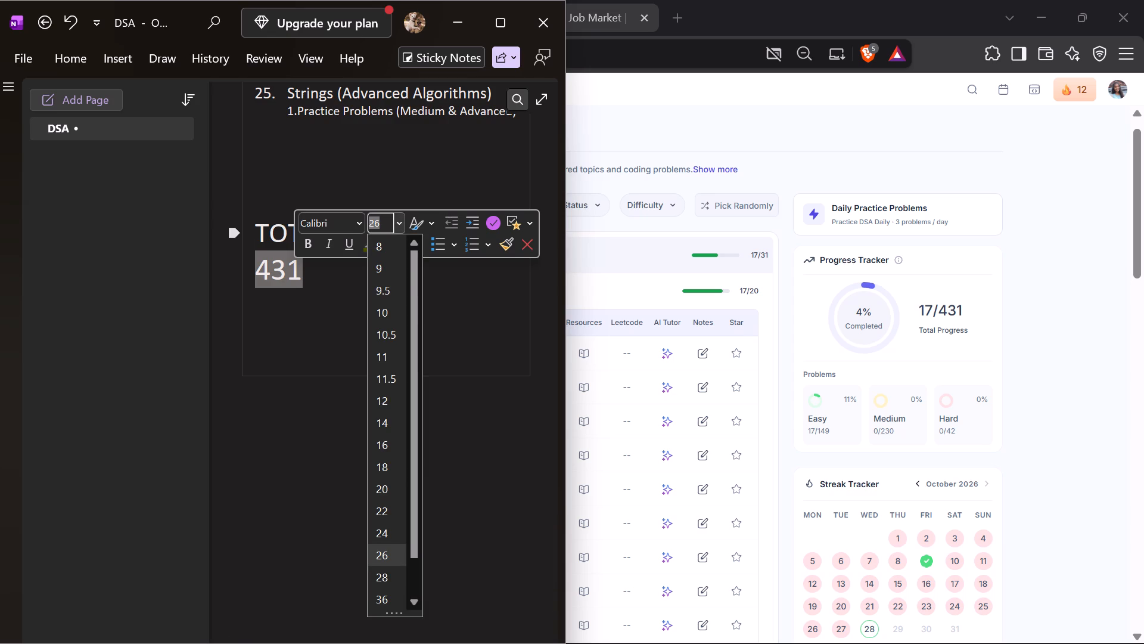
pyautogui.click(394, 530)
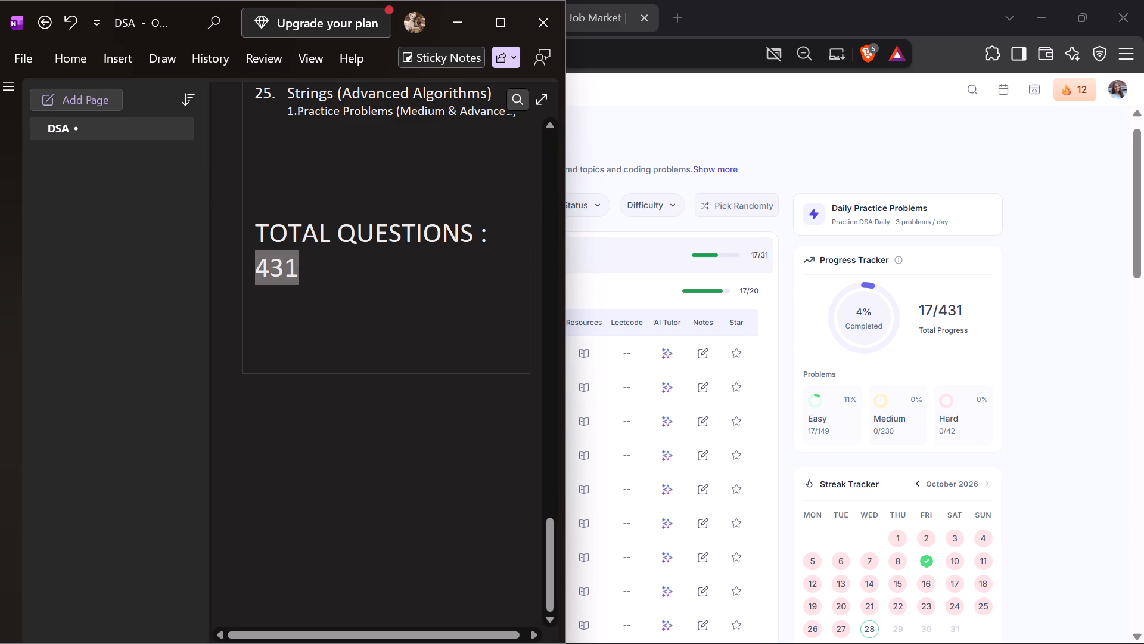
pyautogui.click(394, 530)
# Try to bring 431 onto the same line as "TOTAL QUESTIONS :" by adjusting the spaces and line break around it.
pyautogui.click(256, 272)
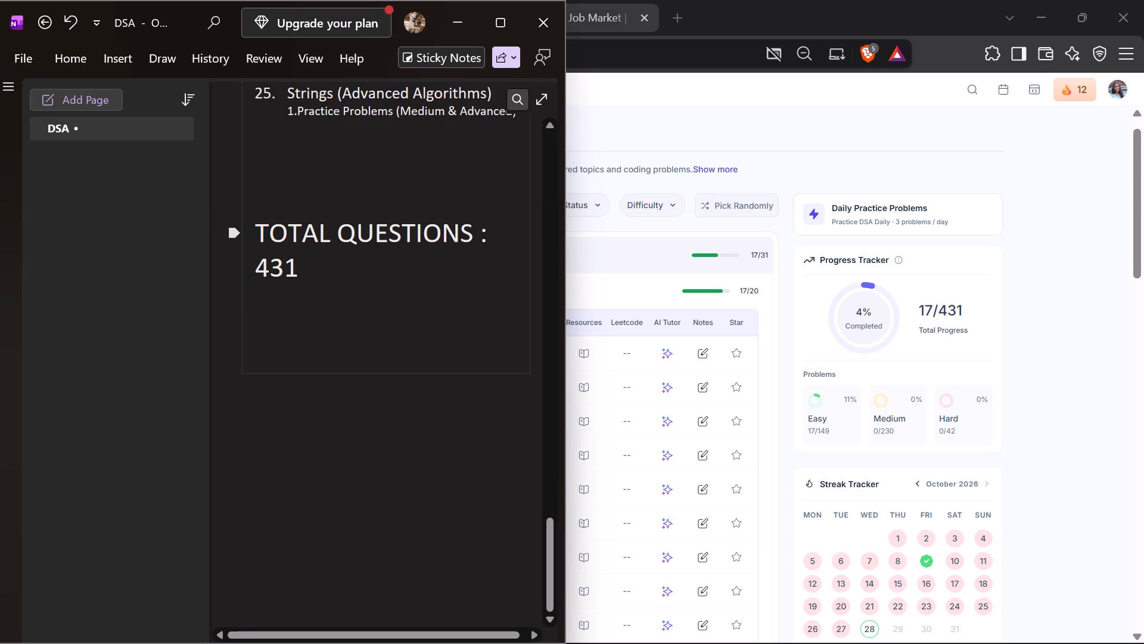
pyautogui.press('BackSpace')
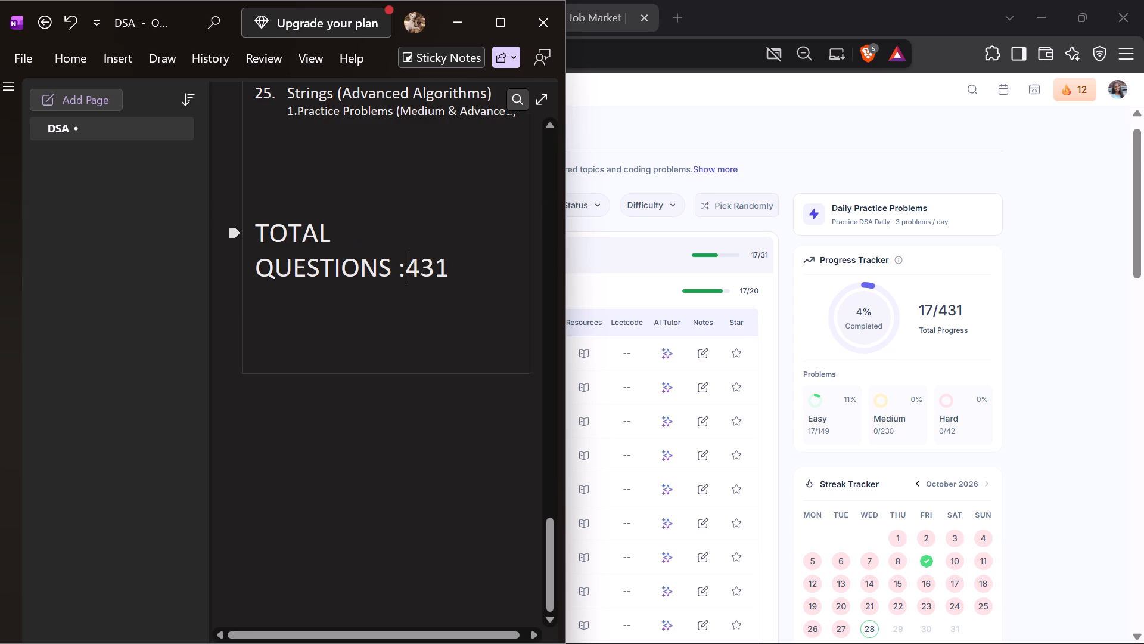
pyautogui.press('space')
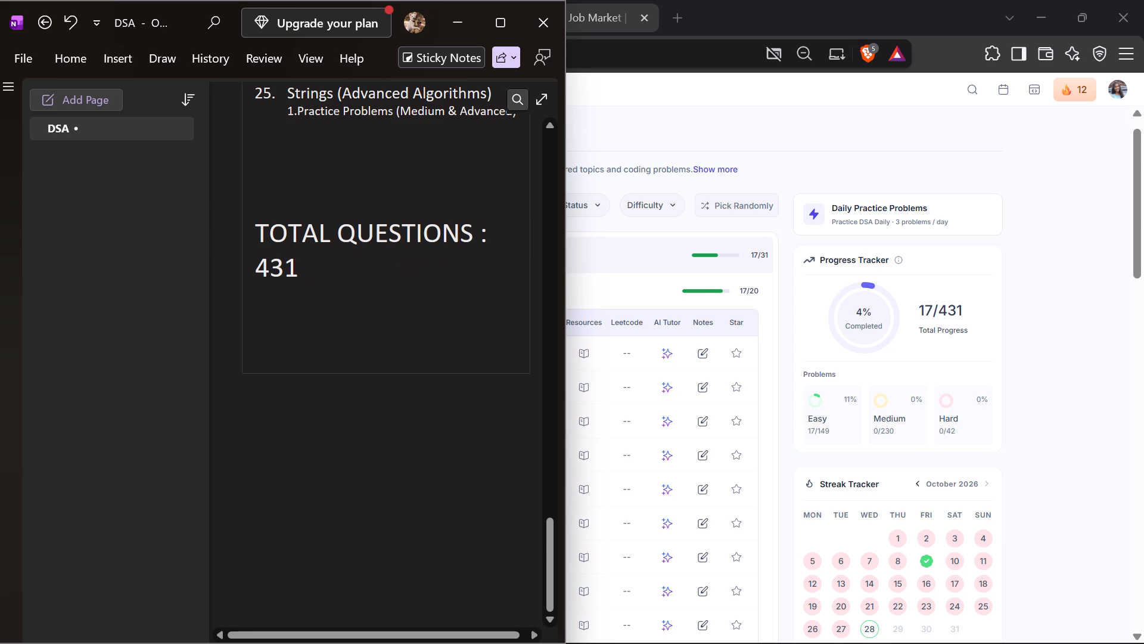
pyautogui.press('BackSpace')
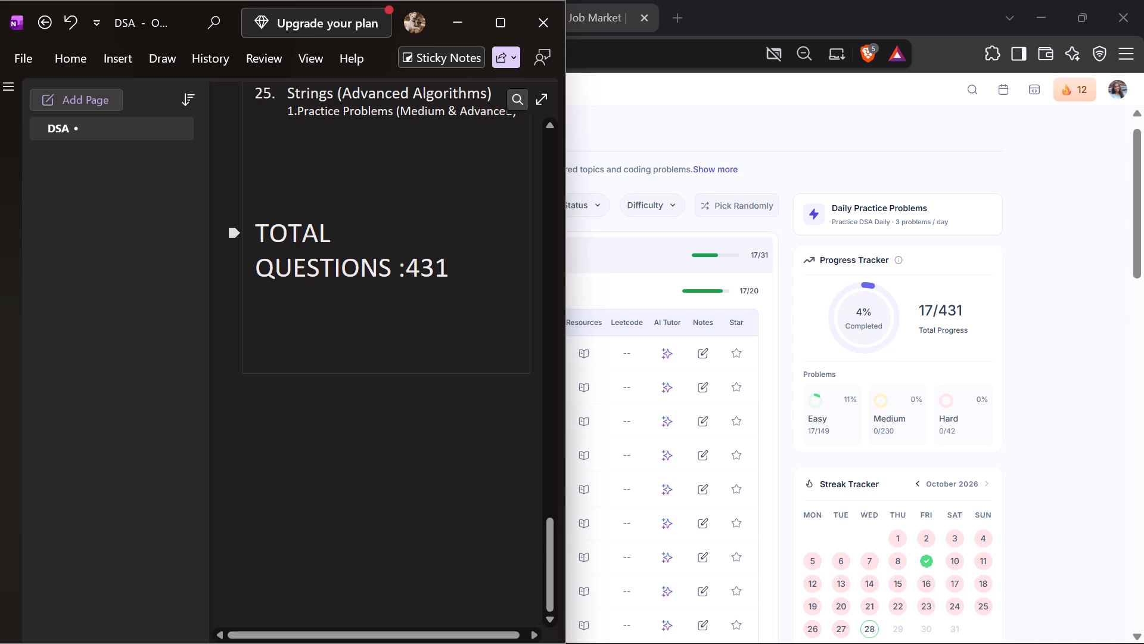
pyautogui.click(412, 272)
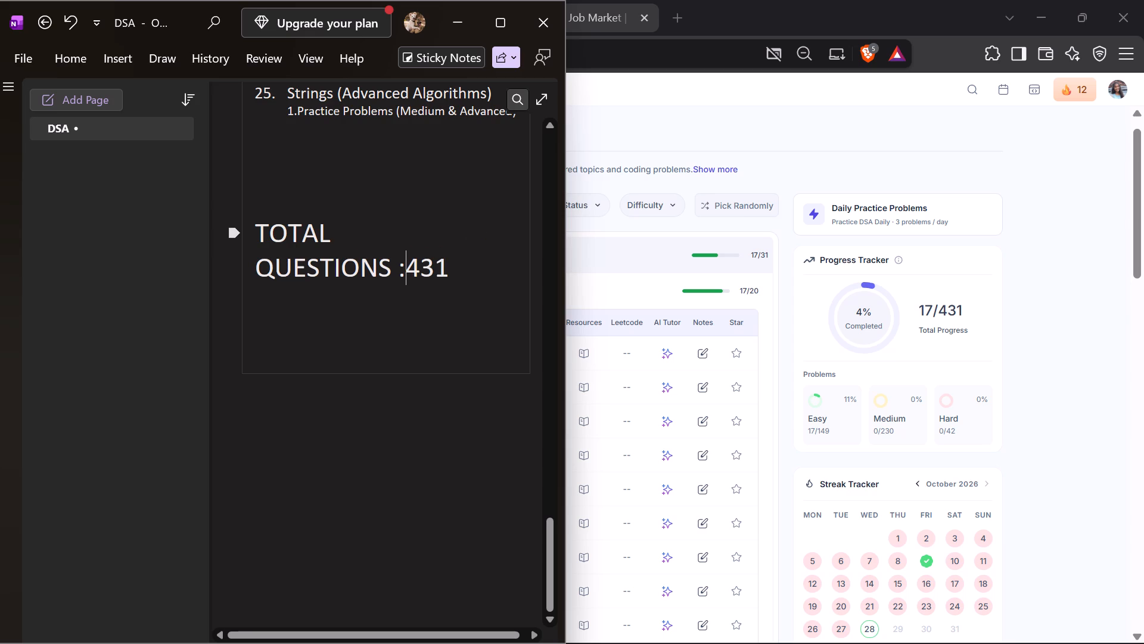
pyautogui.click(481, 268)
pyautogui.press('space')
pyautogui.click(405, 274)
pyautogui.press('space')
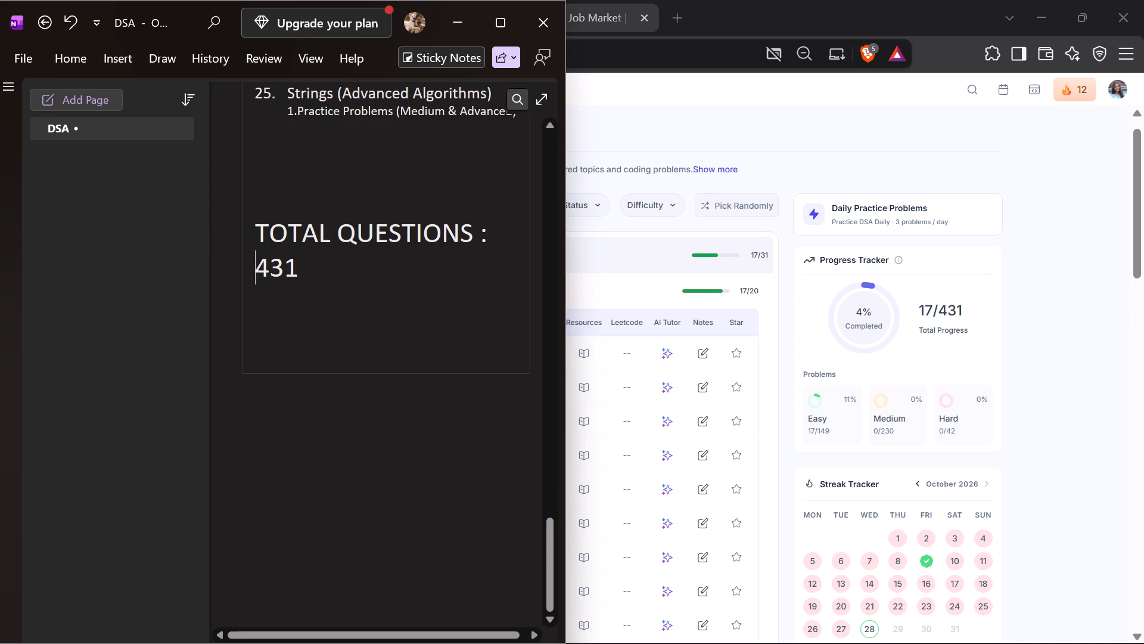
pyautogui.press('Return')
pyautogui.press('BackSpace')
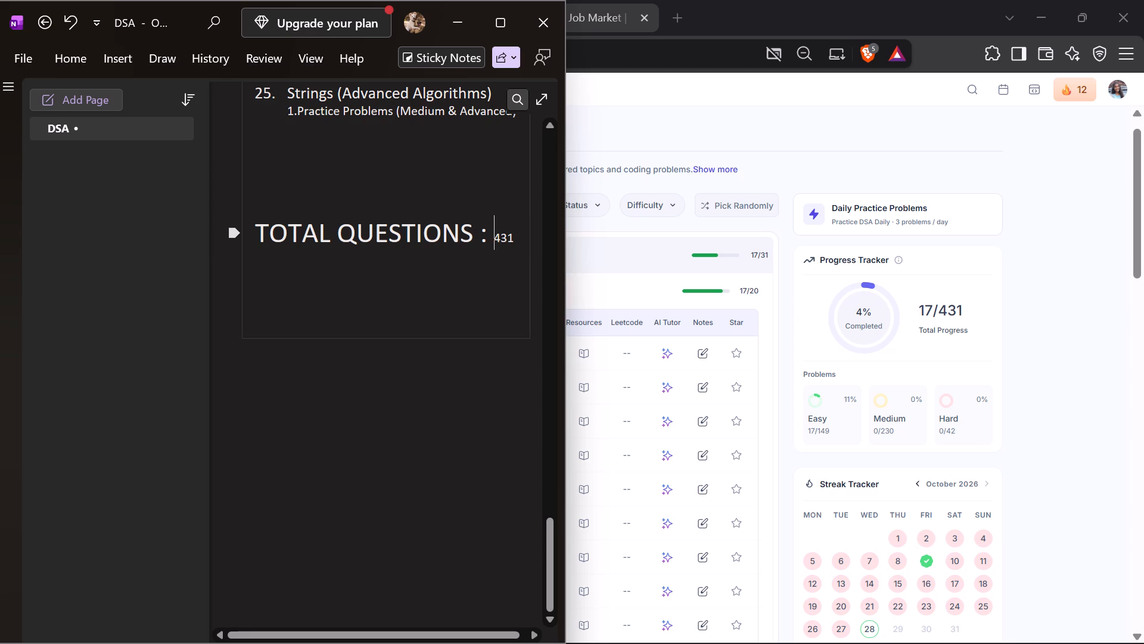
# Set the font size of the number 431 after "TOTAL QUESTIONS :" to 22.
pyautogui.moveTo(517, 240); pyautogui.dragTo(484, 240)
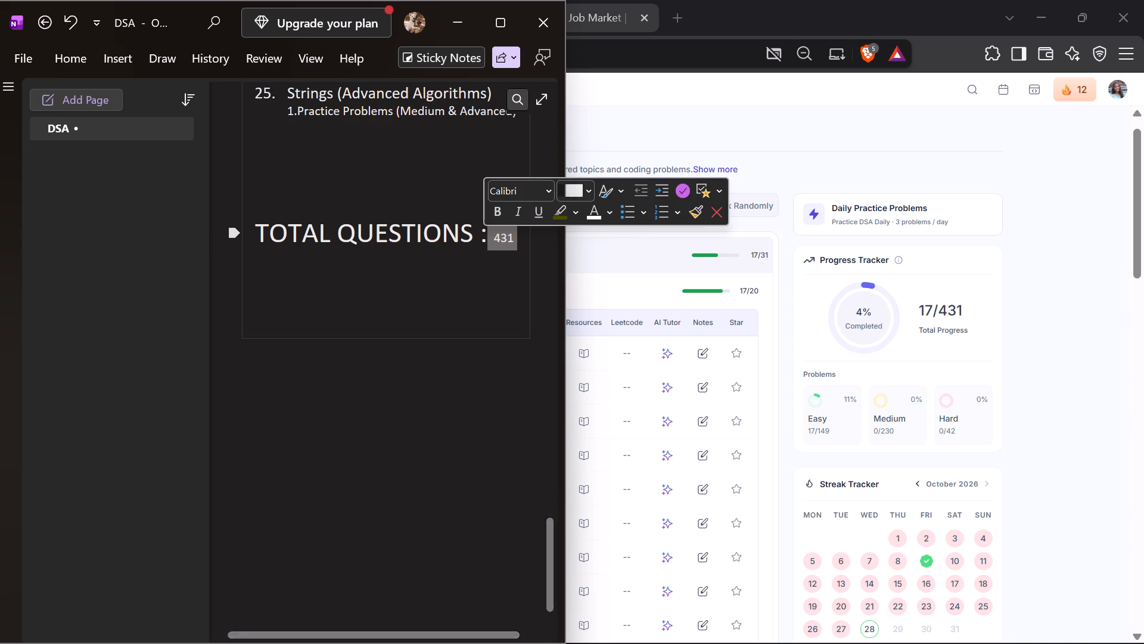
pyautogui.click(592, 190)
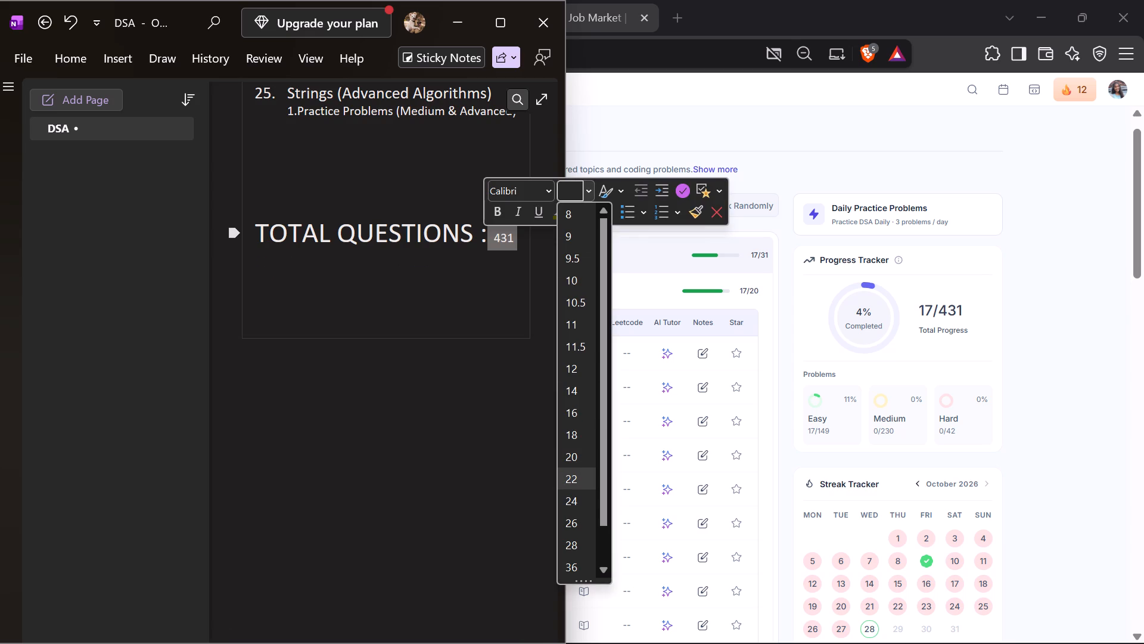
pyautogui.click(576, 479)
pyautogui.click(445, 397)
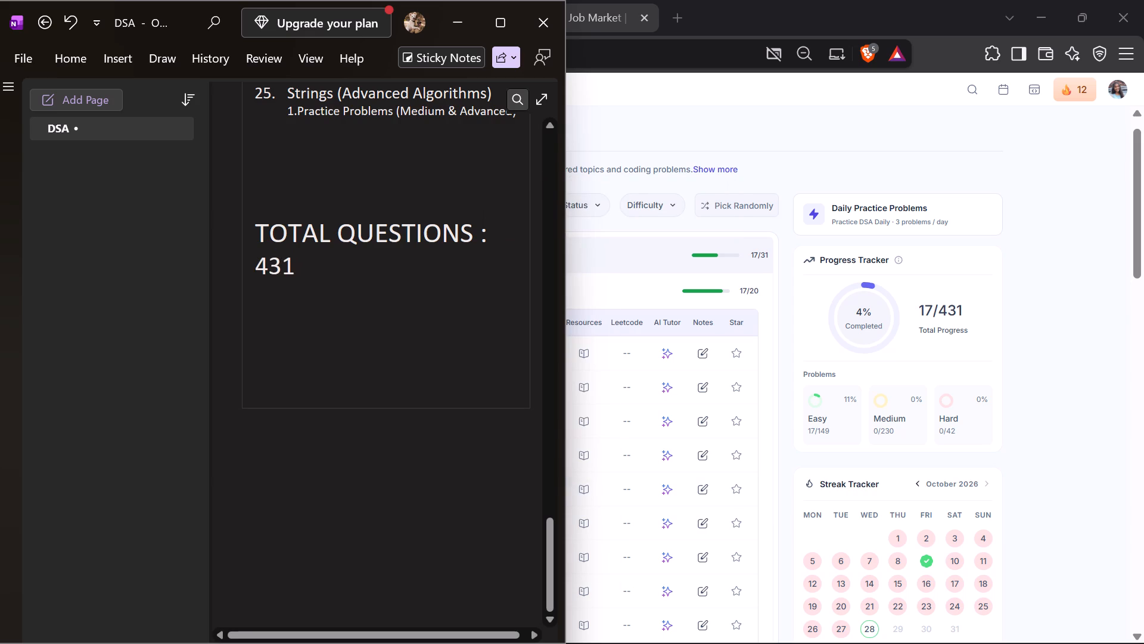
# Add a new line reading "EASY :" directly below the total questions number.
pyautogui.click(309, 264)
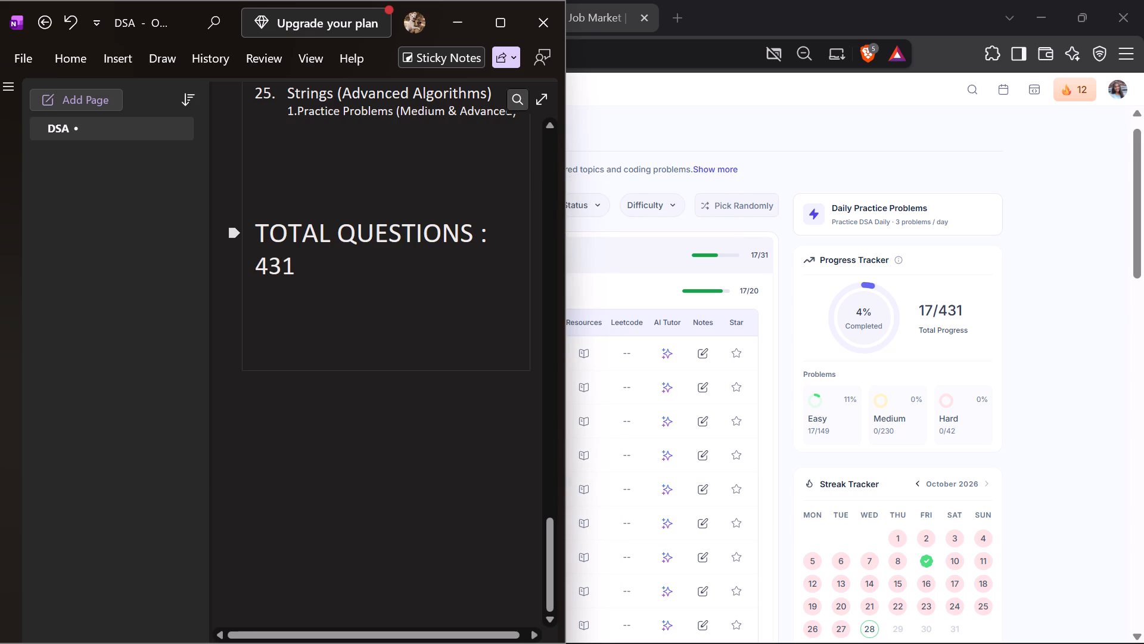
pyautogui.press('Return')
pyautogui.write('EAST')
pyautogui.press('BackSpace')
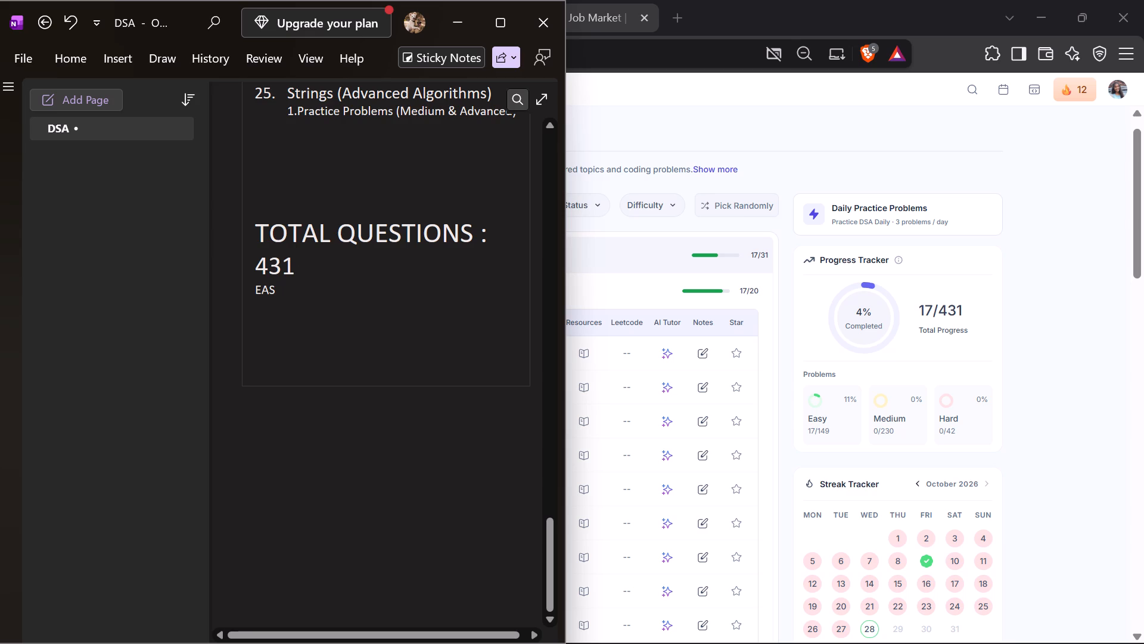
pyautogui.write('Y :')
pyautogui.press('space')
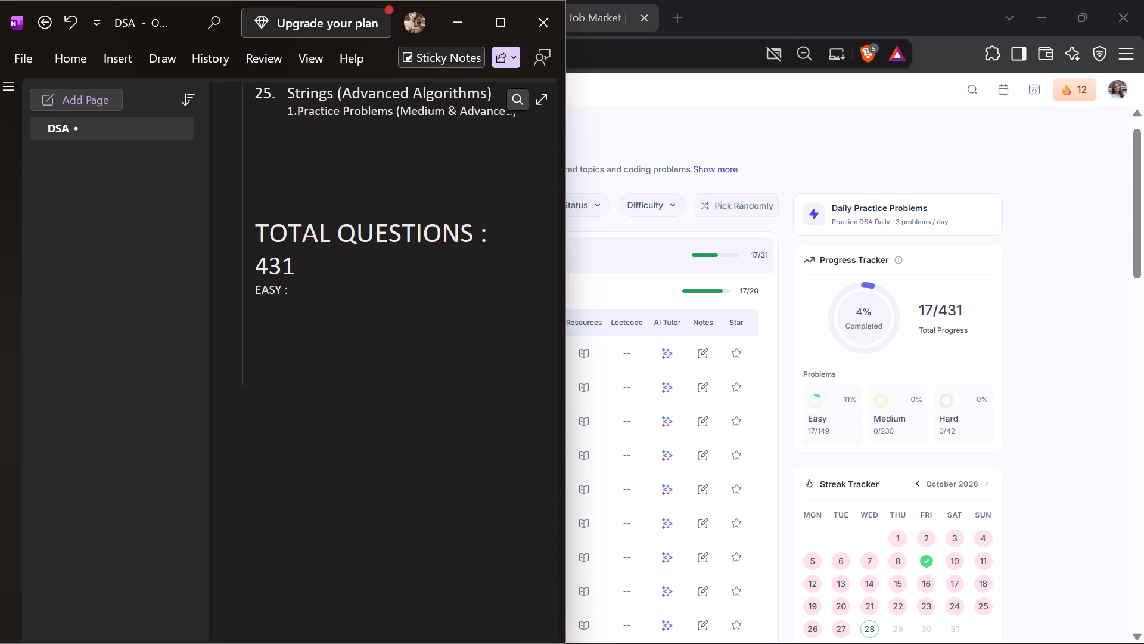
# Set the font size of the "EASY :" line to 20.
pyautogui.moveTo(254, 289); pyautogui.dragTo(255, 289)
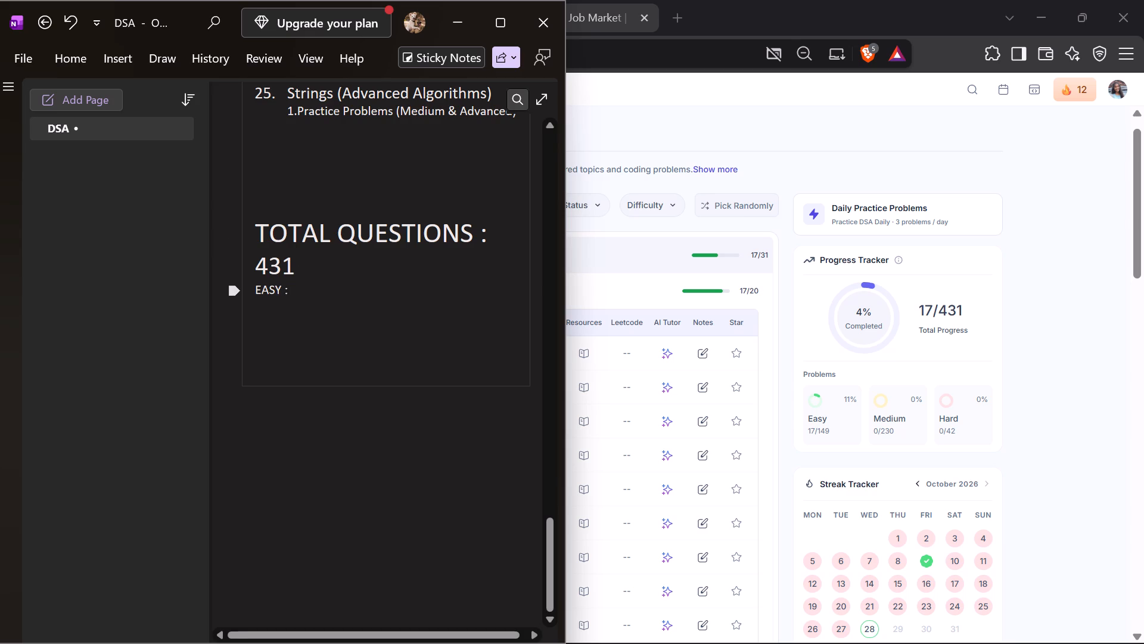
pyautogui.moveTo(255, 289); pyautogui.dragTo(298, 289)
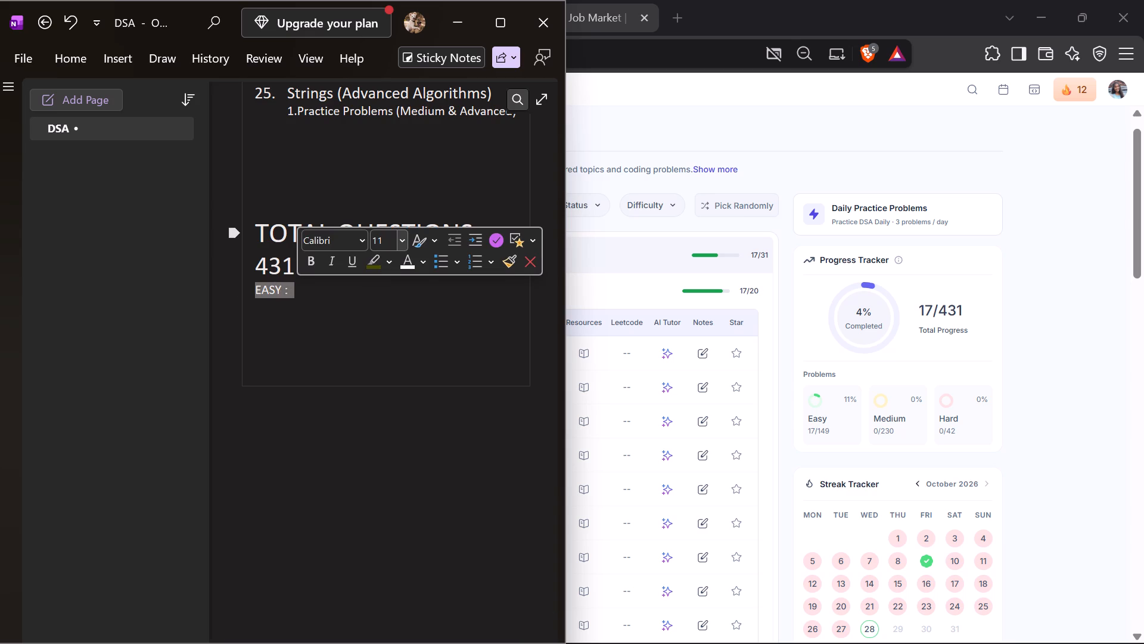
pyautogui.click(402, 244)
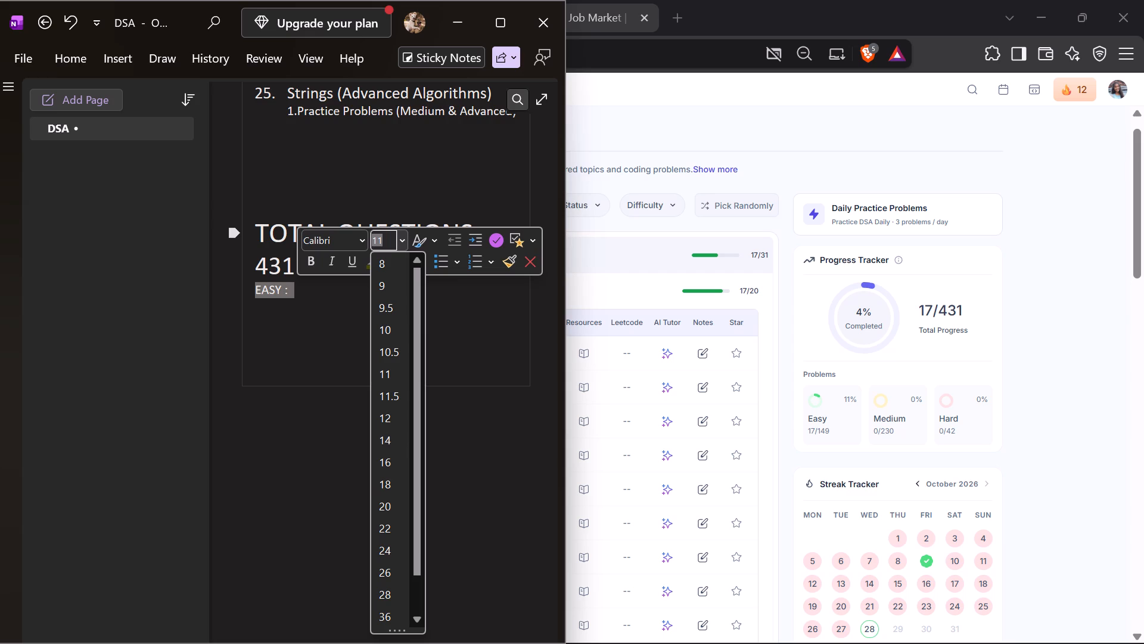
pyautogui.click(394, 512)
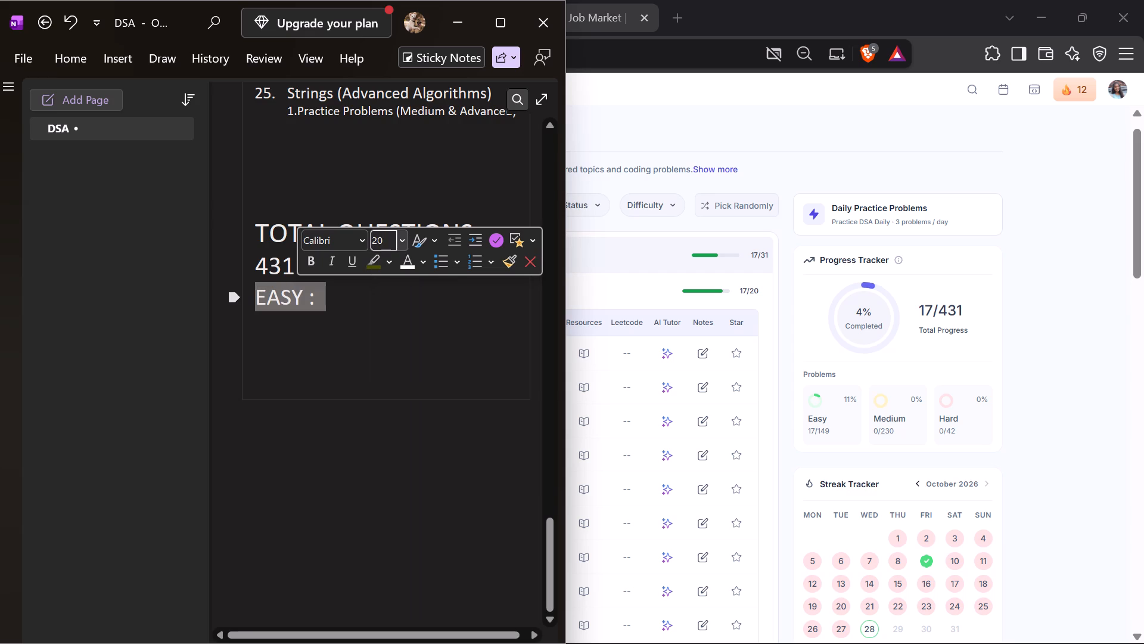
# Complete the "EASY :" line with the question count 149.
pyautogui.click(347, 292)
pyautogui.press('space')
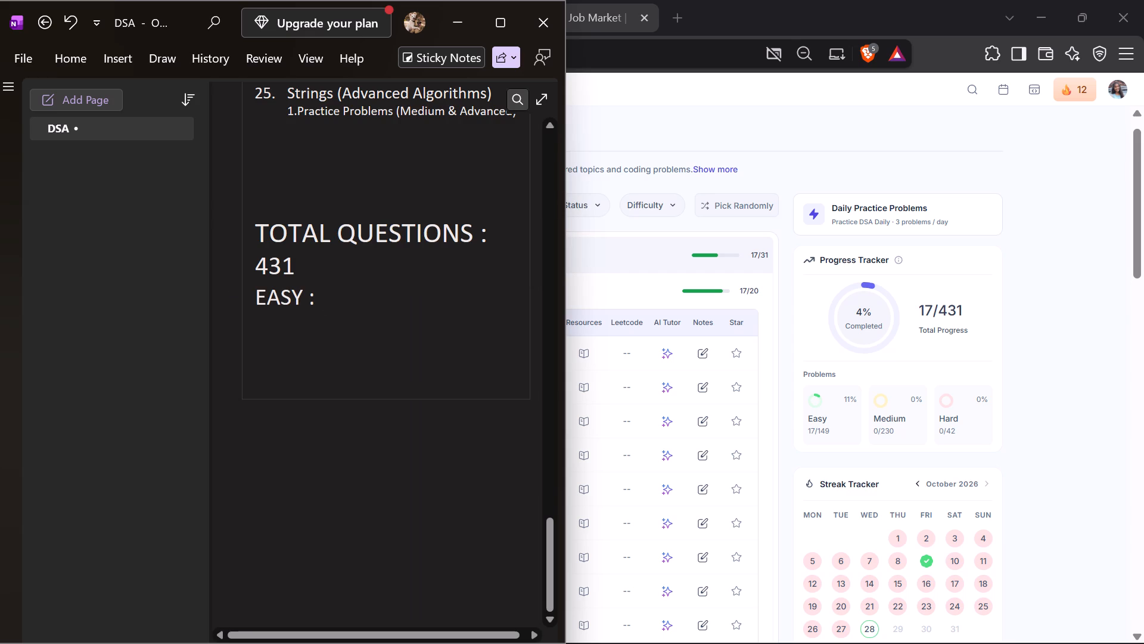
pyautogui.press('1')
pyautogui.write('49')
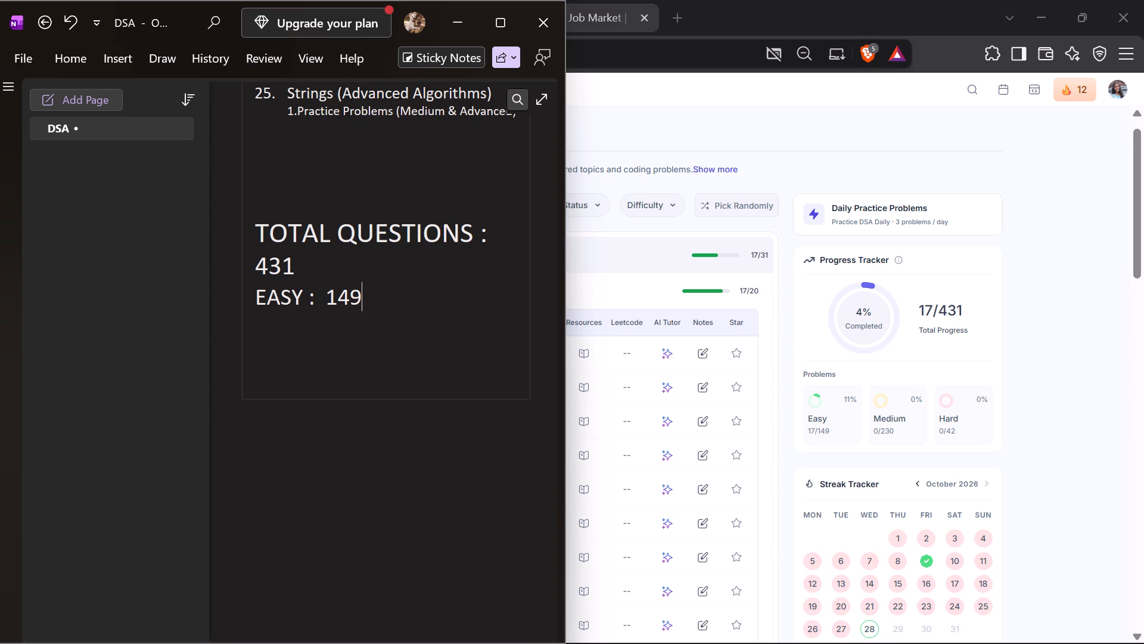
# Add the line "MEDIUM : 230" below the EASY line.
pyautogui.press('Return')
pyautogui.write('MEDIUL')
pyautogui.press('BackSpace')
pyautogui.write('M :')
pyautogui.press('space')
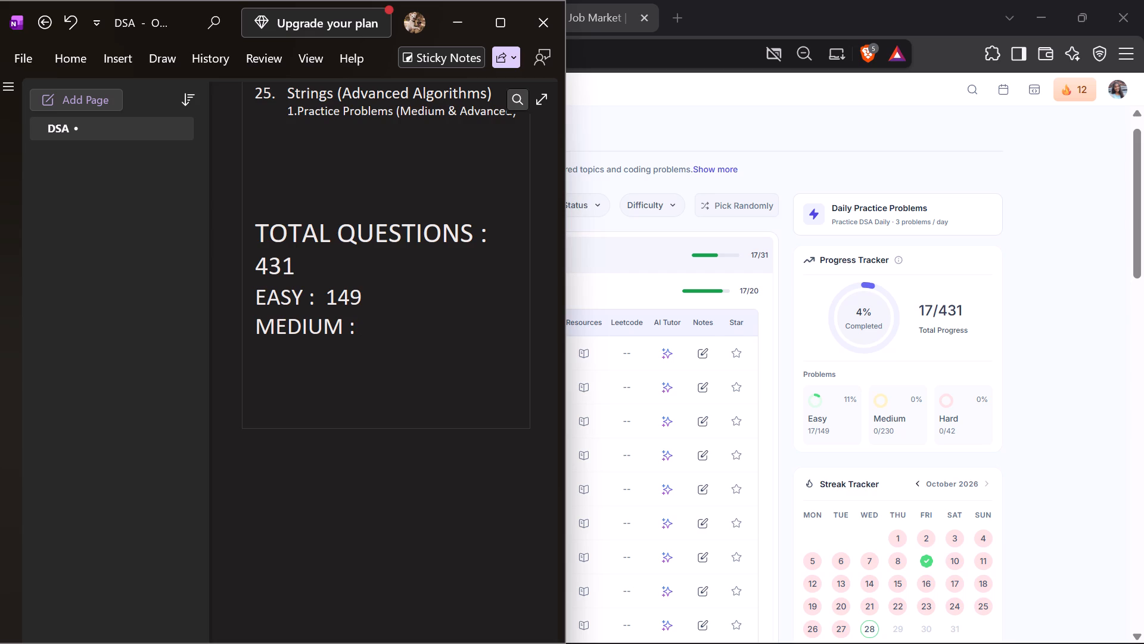
pyautogui.write('320')
pyautogui.press('BackSpace')
pyautogui.press('BackSpace')
pyautogui.press('BackSpace')
pyautogui.write('23')
pyautogui.press('0')
# Add the line "HARD : 42" below the MEDIUM line, followed by a new blank line.
pyautogui.press('Return')
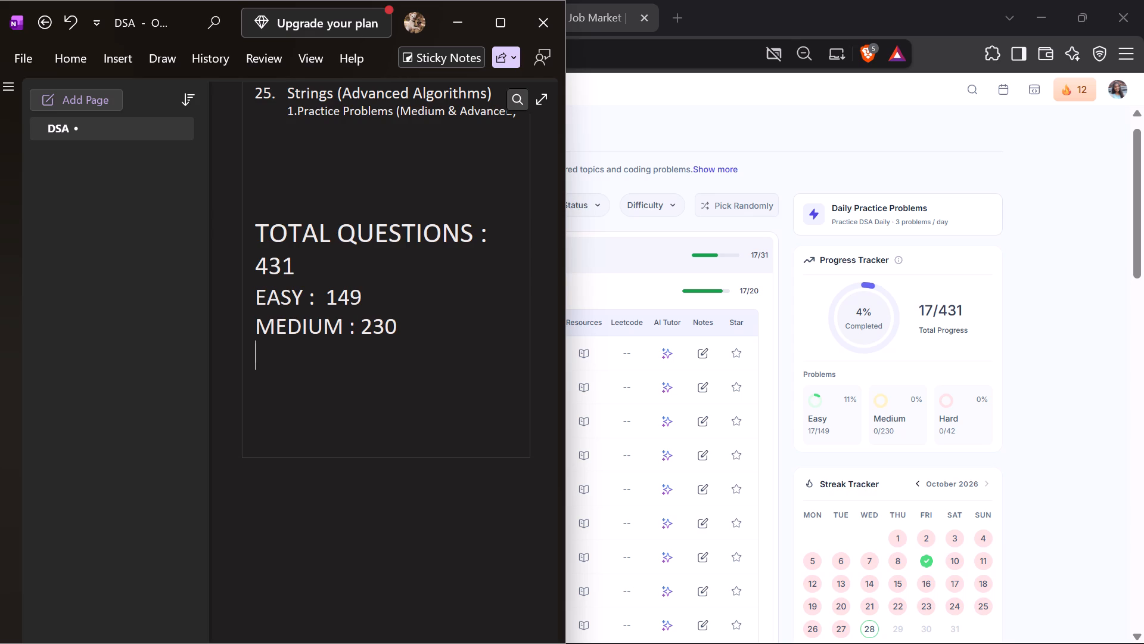
pyautogui.write('HAERD')
pyautogui.press('BackSpace')
pyautogui.press('BackSpace')
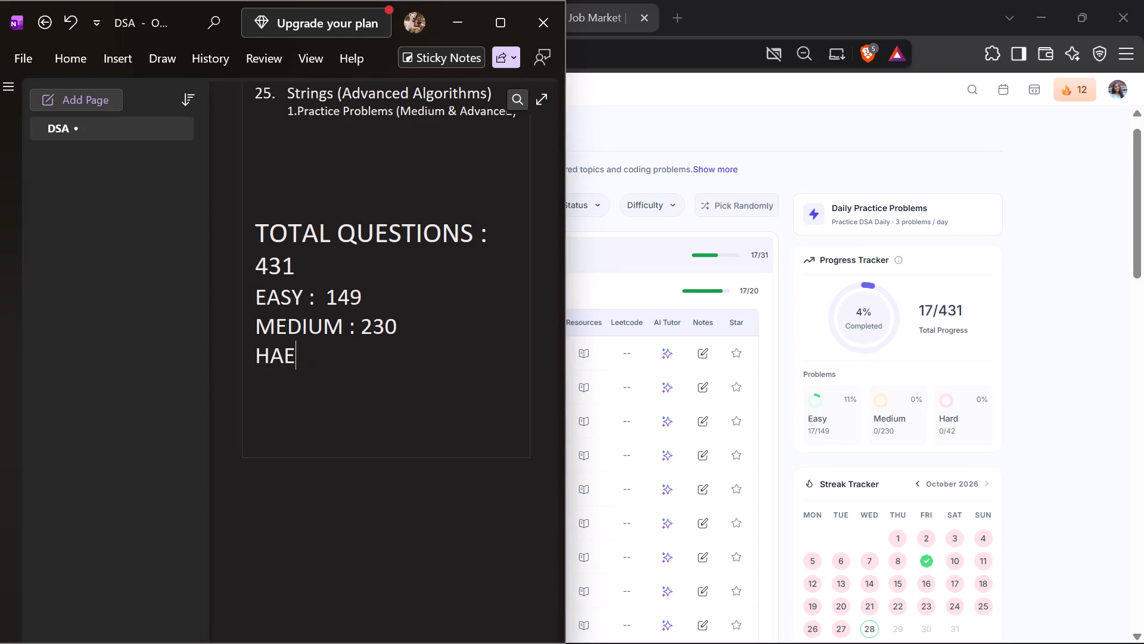
pyautogui.press('BackSpace')
pyautogui.write('RD :')
pyautogui.press('space')
pyautogui.write('42')
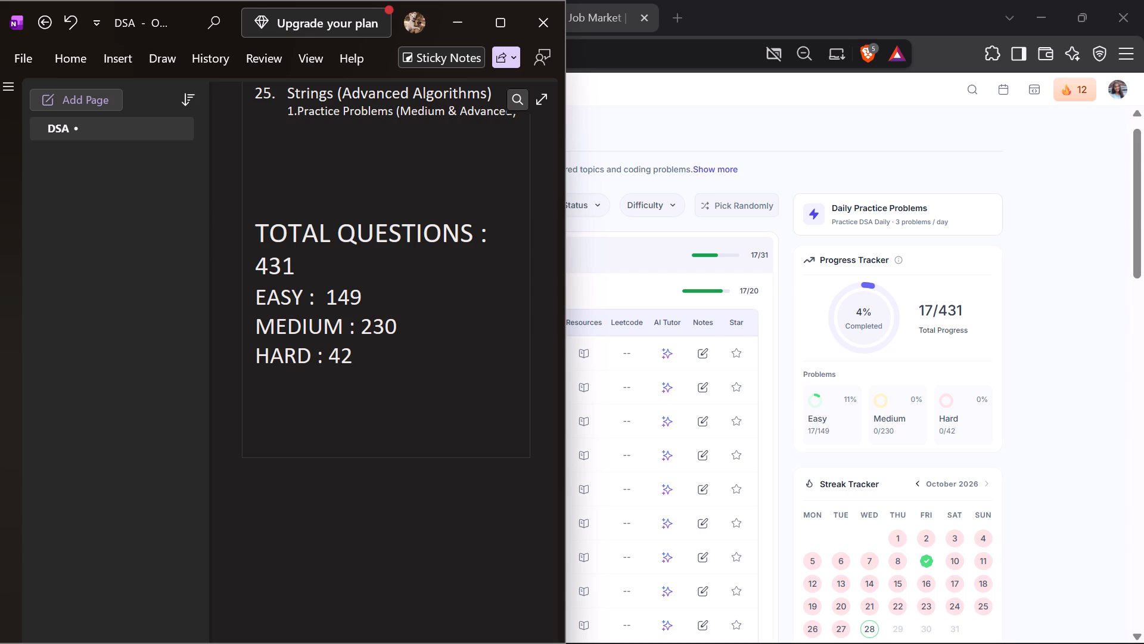
pyautogui.press('Return')
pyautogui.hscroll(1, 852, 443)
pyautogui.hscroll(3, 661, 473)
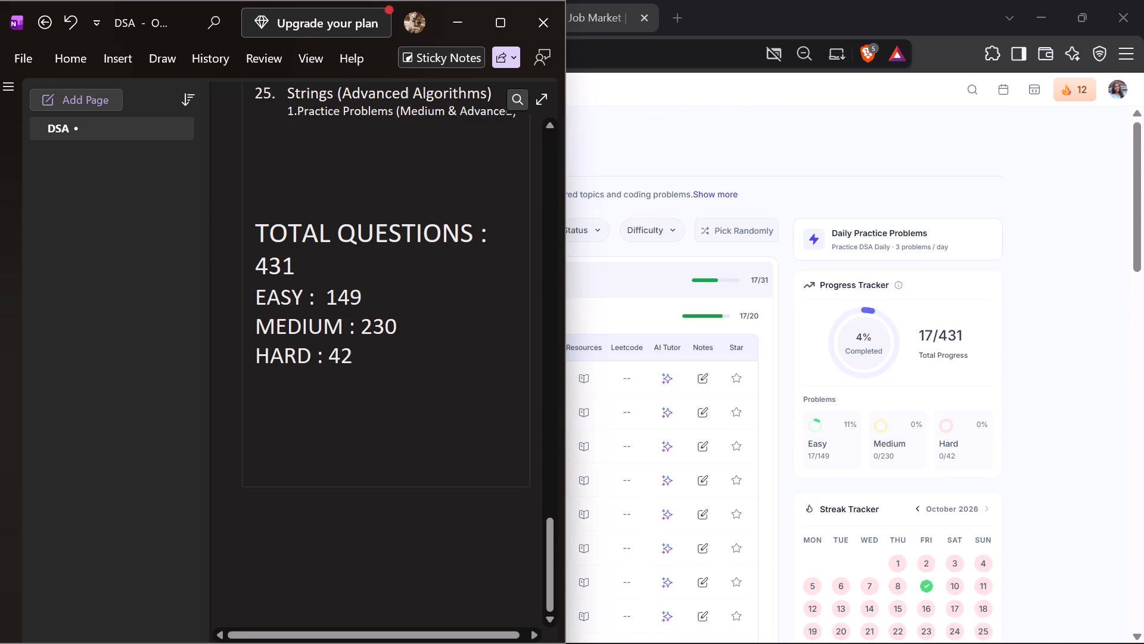
# Add the line "TOTAL INTERVIEW QUESTIONS : 150" below the HARD line after a blank line, followed by a new line.
pyautogui.press('space')
pyautogui.press('Return')
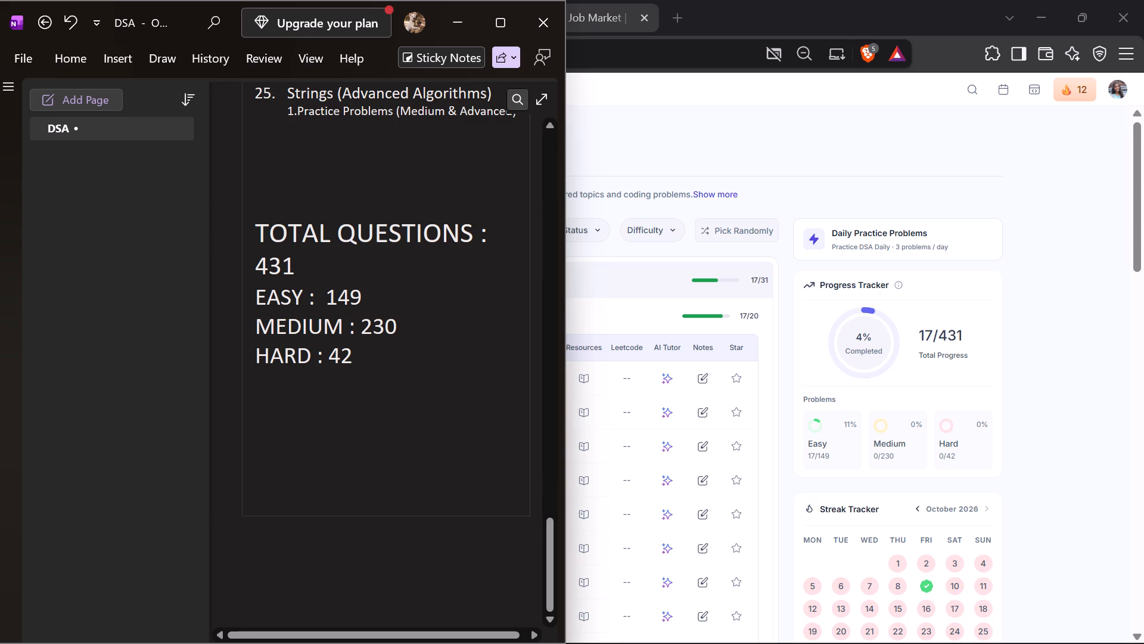
pyautogui.write('TOTQ')
pyautogui.press('BackSpace')
pyautogui.write('AL')
pyautogui.press('space')
pyautogui.write('INTERVIEW QUESTIONS')
pyautogui.press('space')
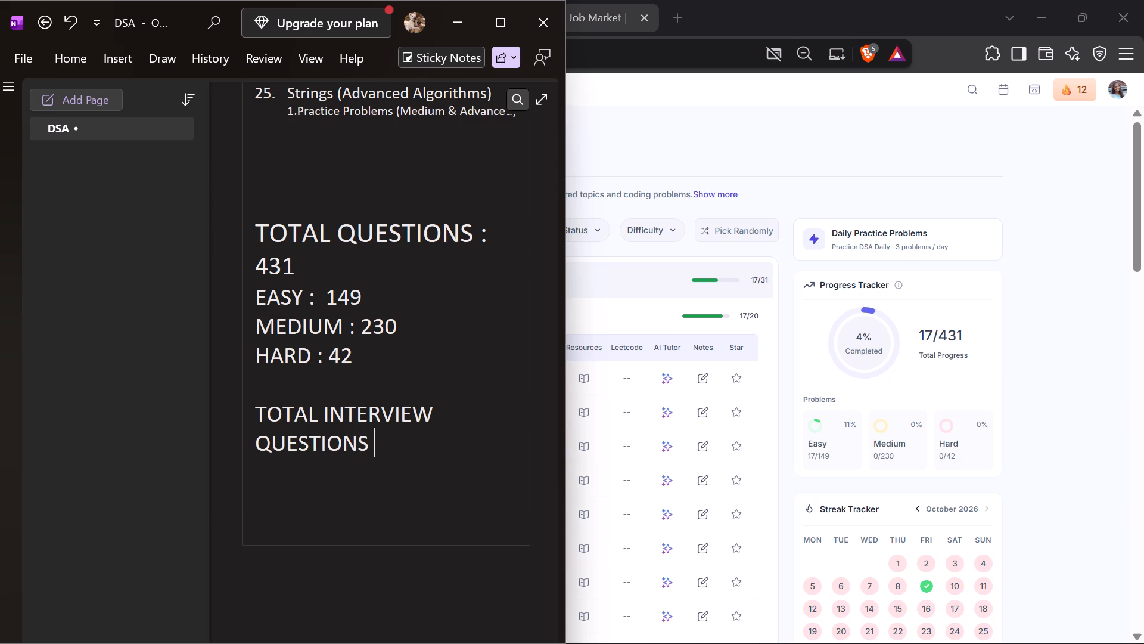
pyautogui.write(':')
pyautogui.press('space')
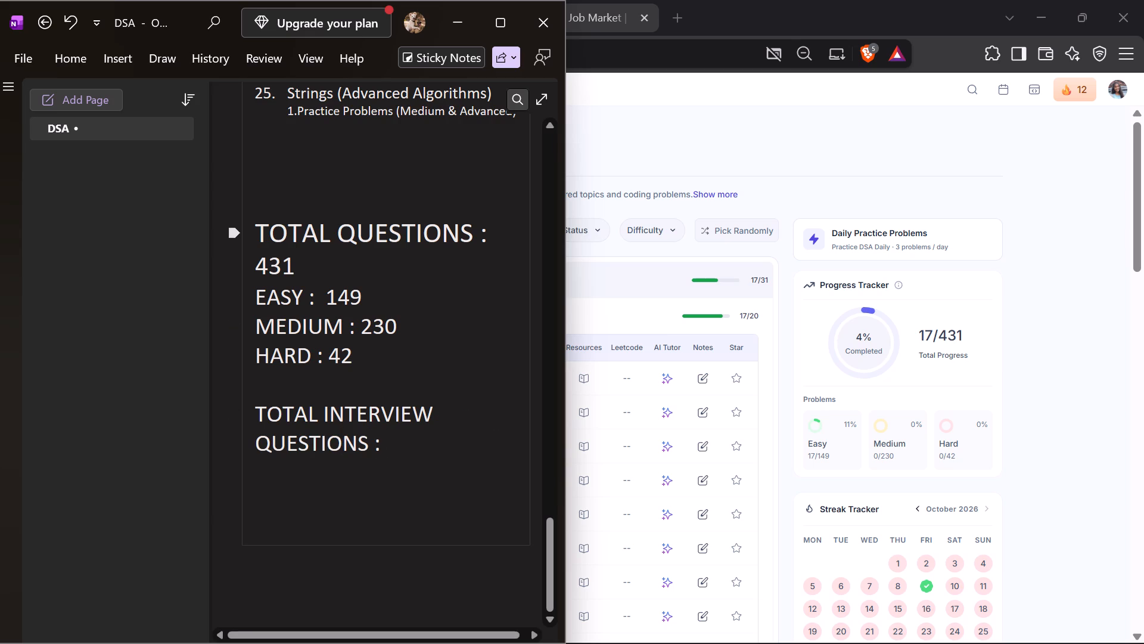
pyautogui.press('1')
pyautogui.write('50')
pyautogui.press('space')
pyautogui.press('Return')
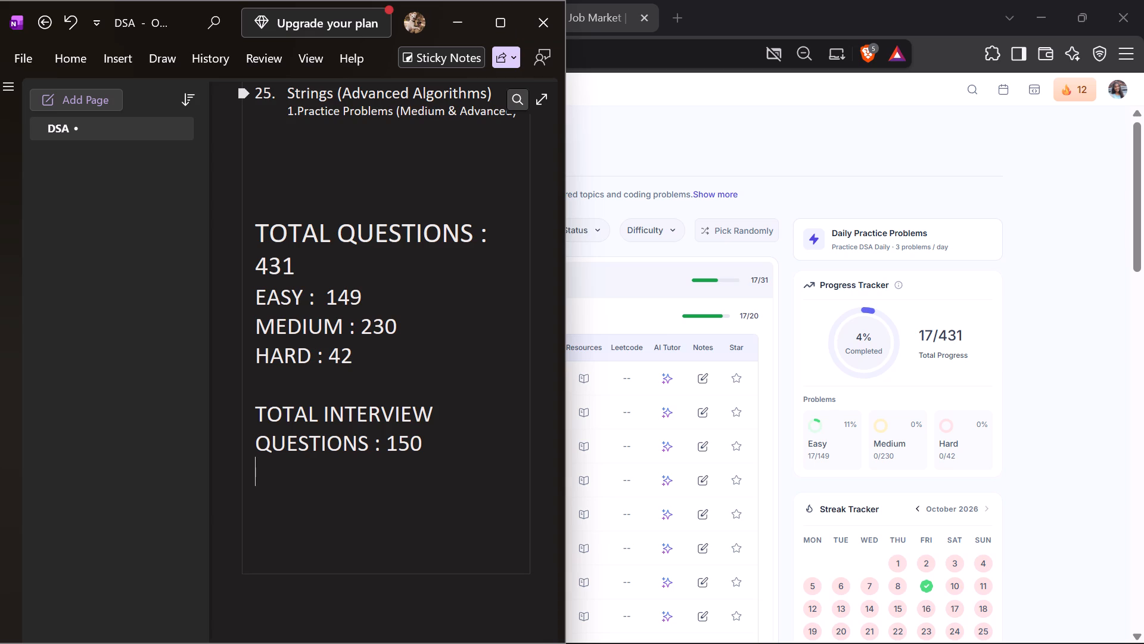
# Resize the OneNote window to about half the screen width and place it on the right, uncovering the DSA Core sheet.
pyautogui.moveTo(178, 20); pyautogui.dragTo(469, 21)
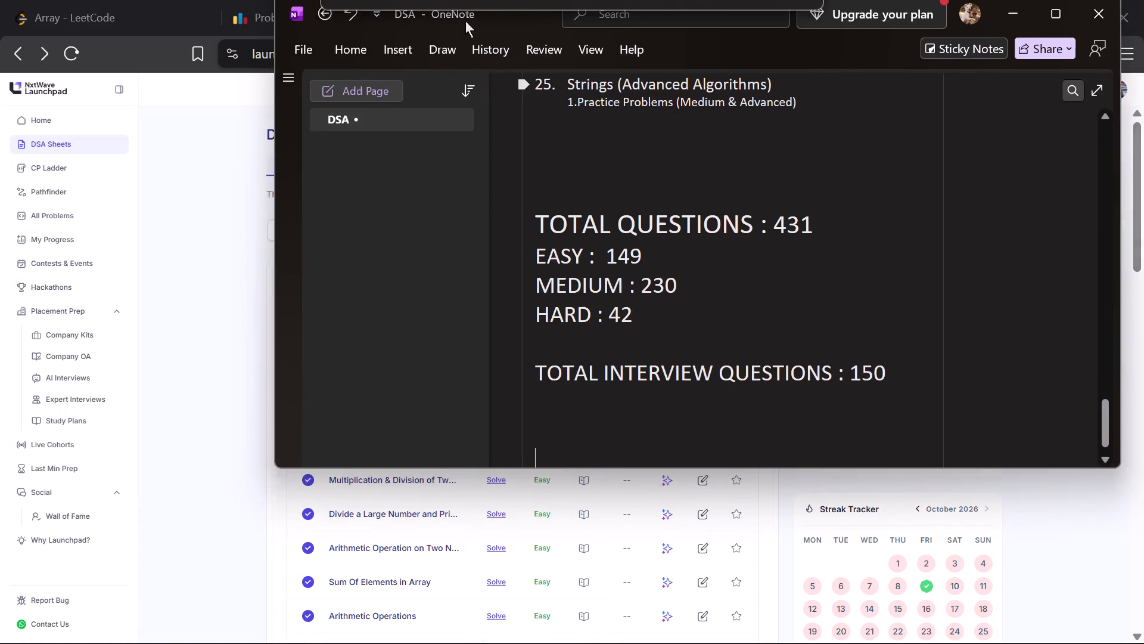
pyautogui.moveTo(469, 21); pyautogui.dragTo(455, 49)
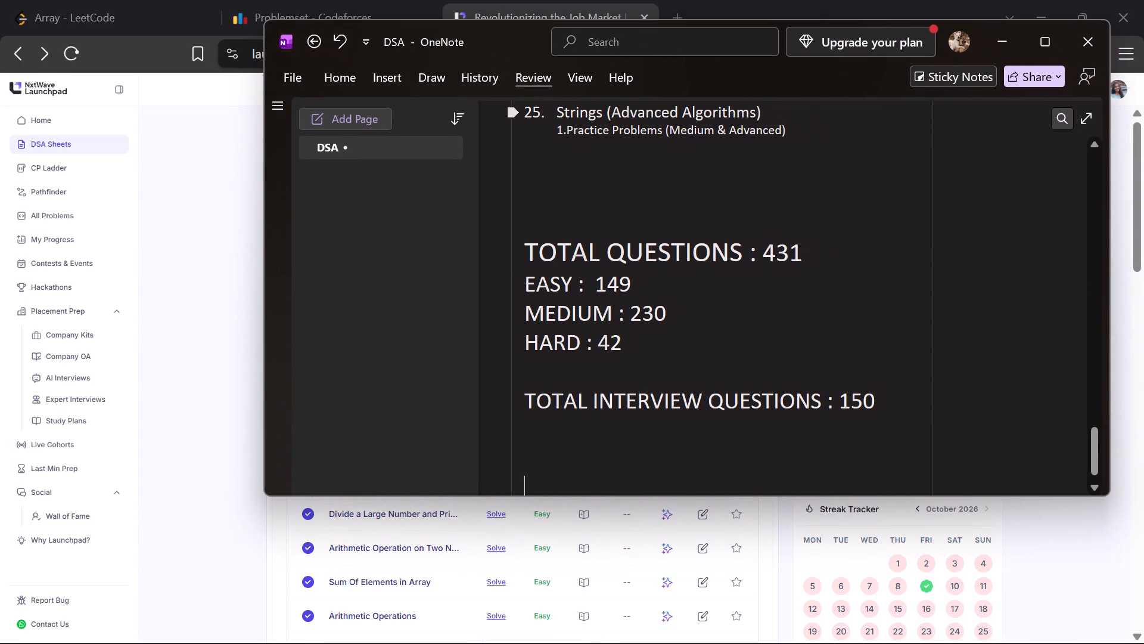
pyautogui.click(713, 495)
pyautogui.moveTo(713, 495); pyautogui.dragTo(718, 525)
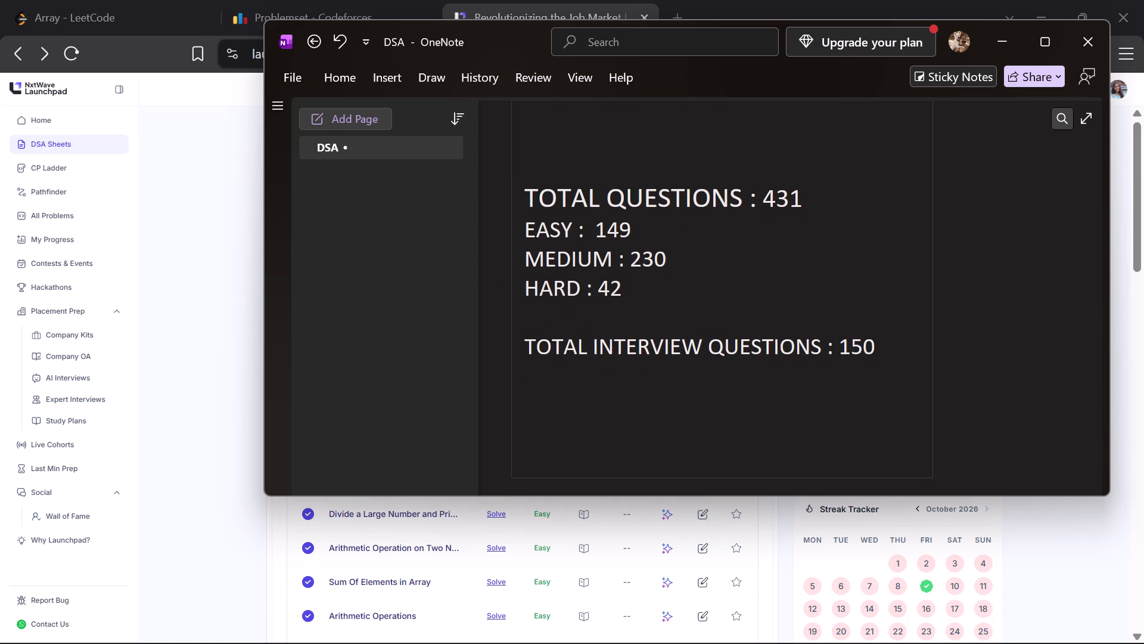
pyautogui.moveTo(698, 497); pyautogui.dragTo(748, 640)
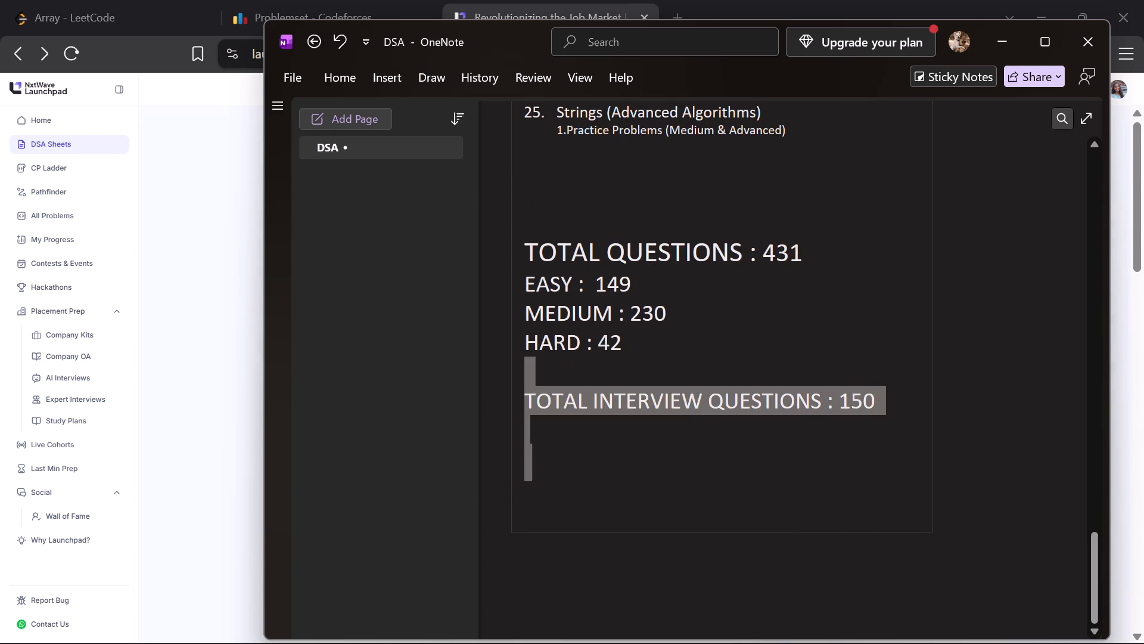
pyautogui.moveTo(261, 370); pyautogui.dragTo(354, 383)
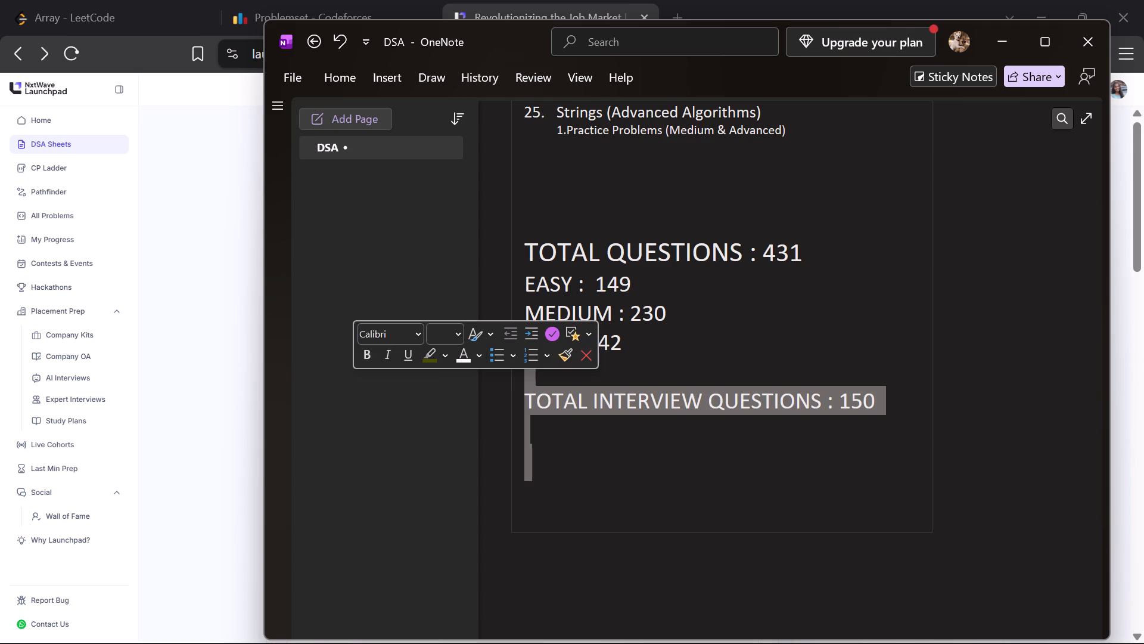
pyautogui.click(281, 225)
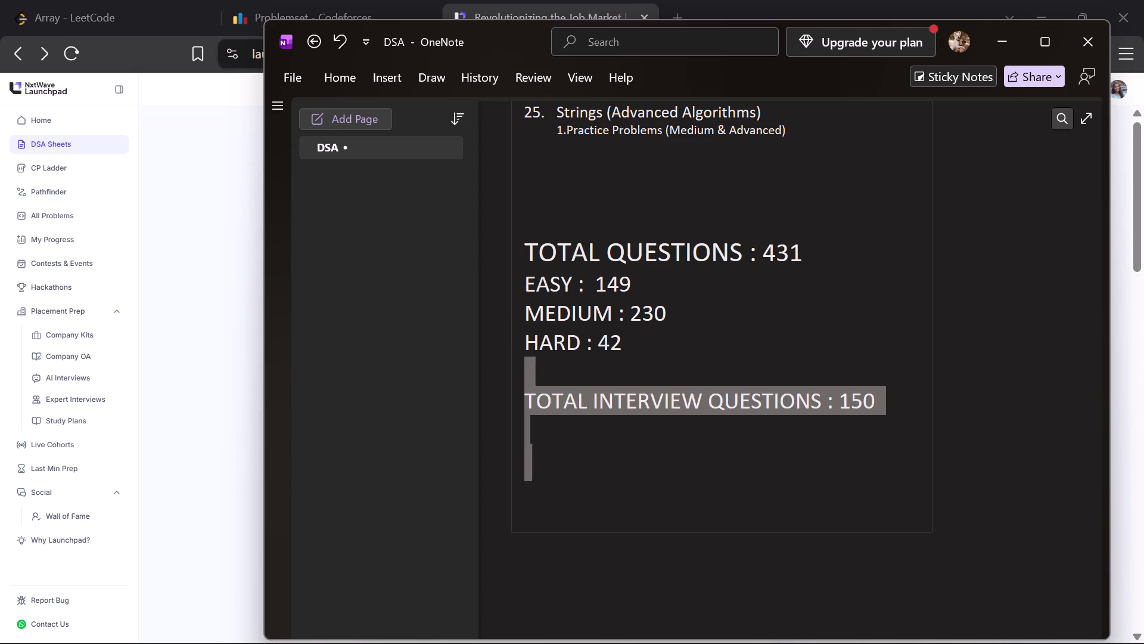
pyautogui.moveTo(260, 215); pyautogui.dragTo(524, 228)
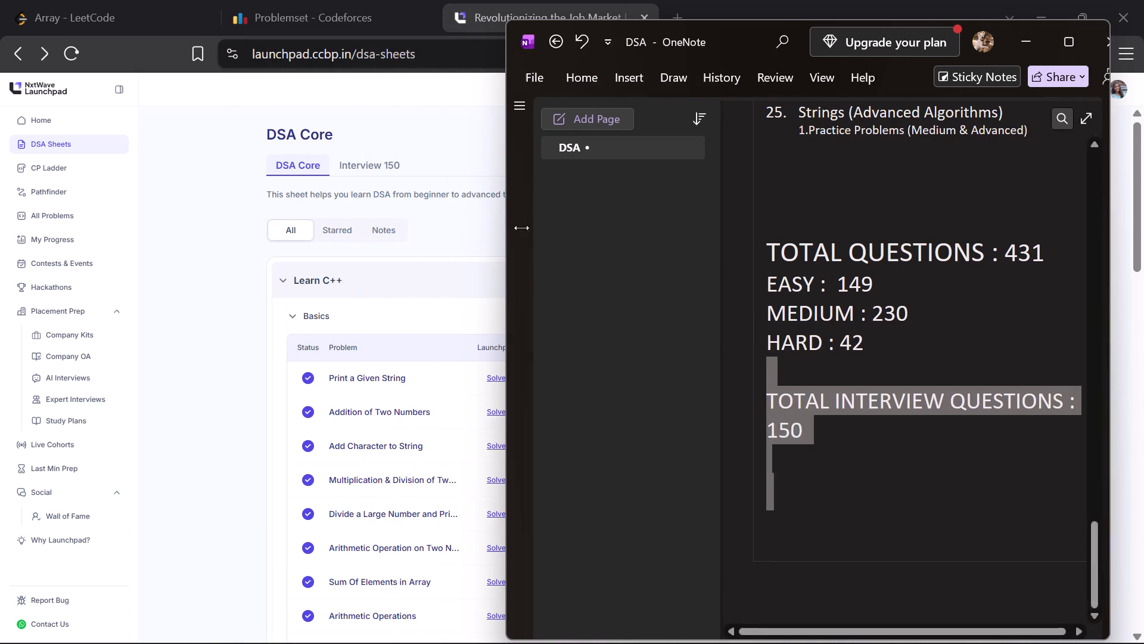
pyautogui.moveTo(524, 228); pyautogui.dragTo(519, 222)
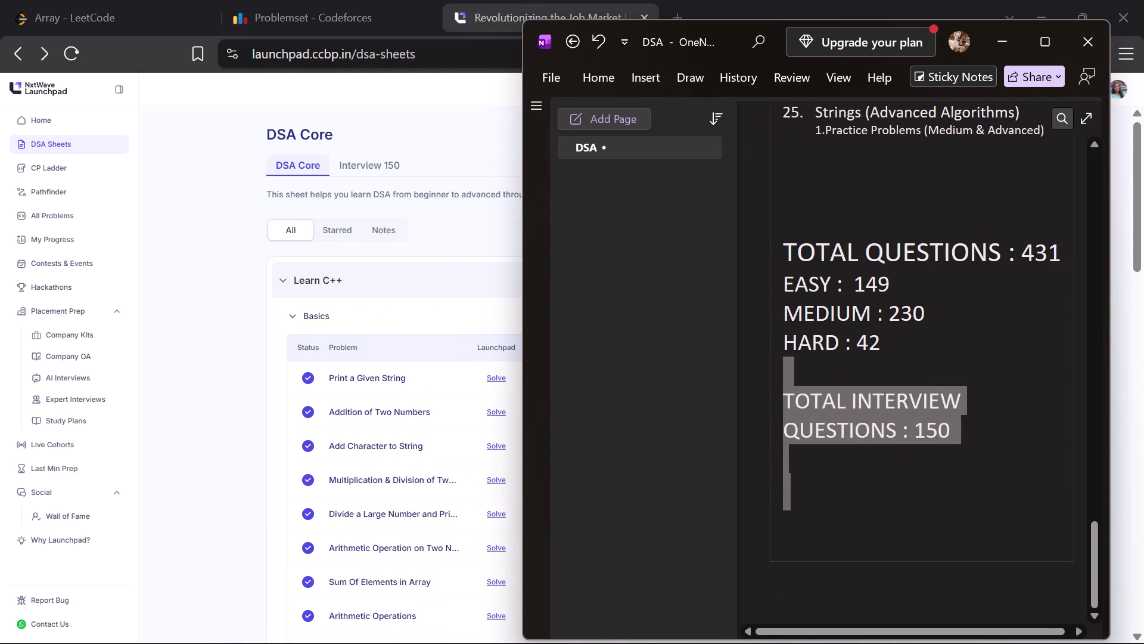
pyautogui.moveTo(732, 30); pyautogui.dragTo(764, 18)
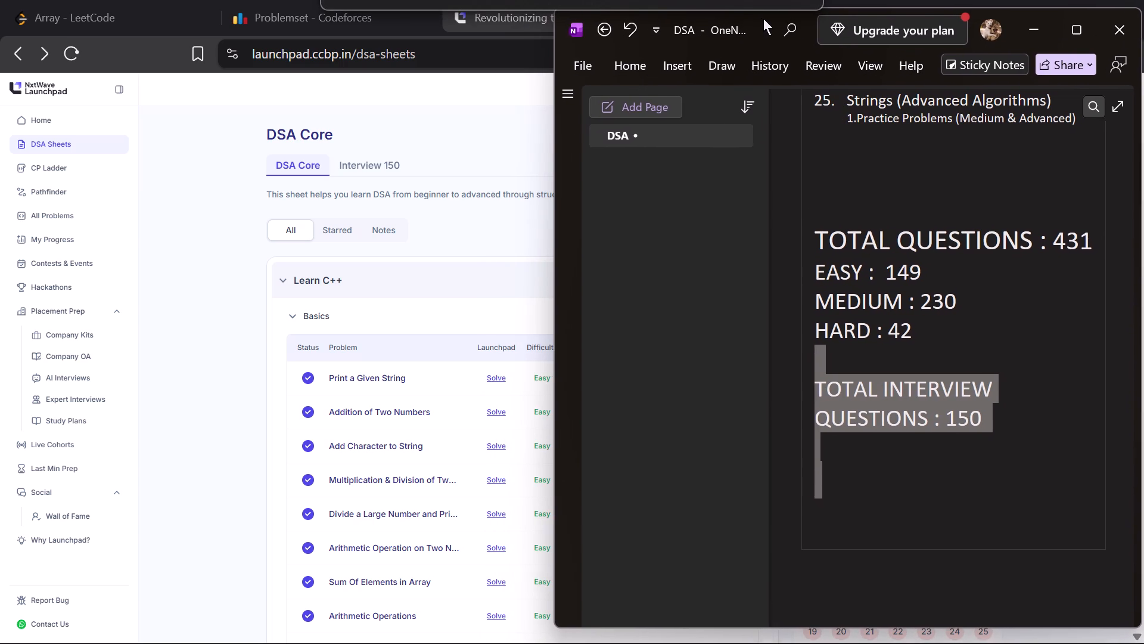
pyautogui.moveTo(764, 18); pyautogui.dragTo(765, 10)
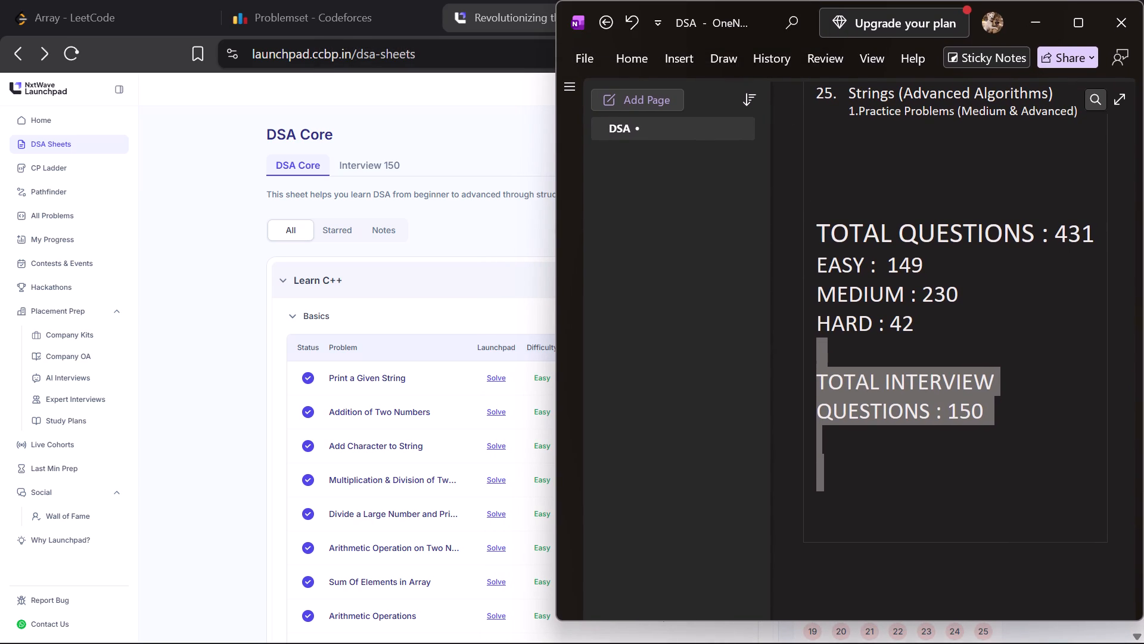
pyautogui.hscroll(-1, 452, 463)
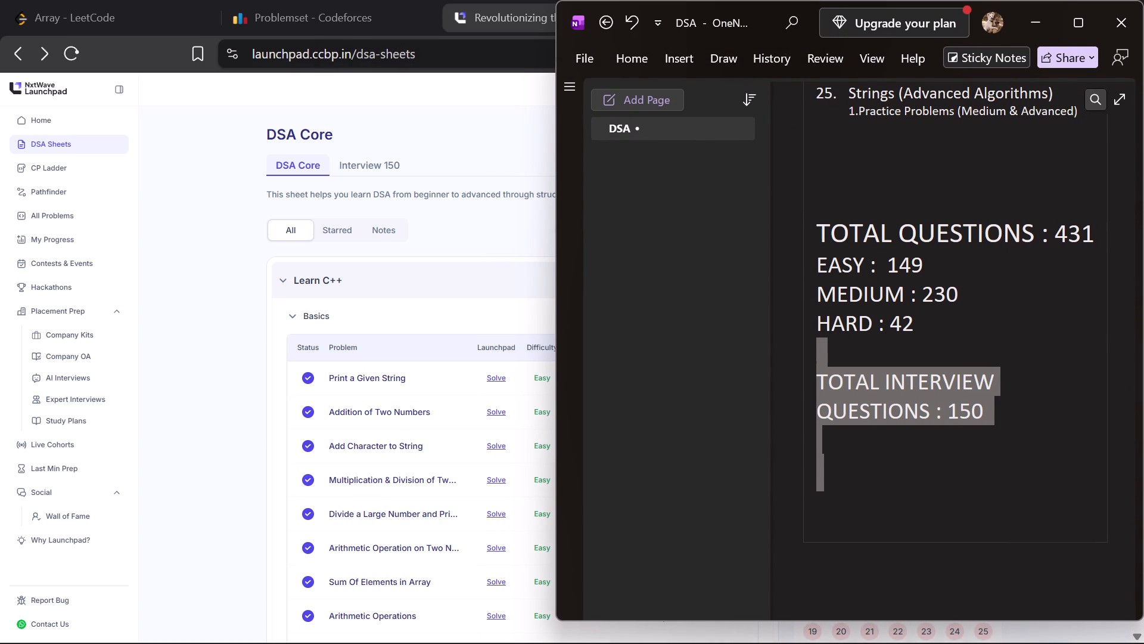
# Switch to the browser and open the Interview 150 sheet on the DSA Sheets page.
pyautogui.click(335, 222)
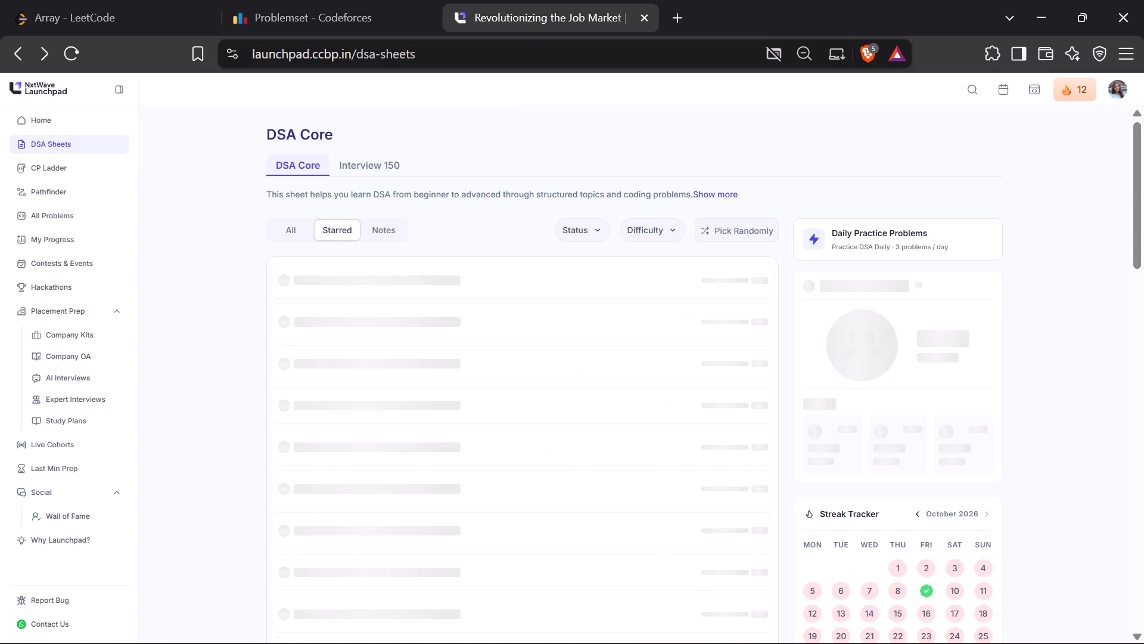
pyautogui.click(404, 229)
pyautogui.click(653, 234)
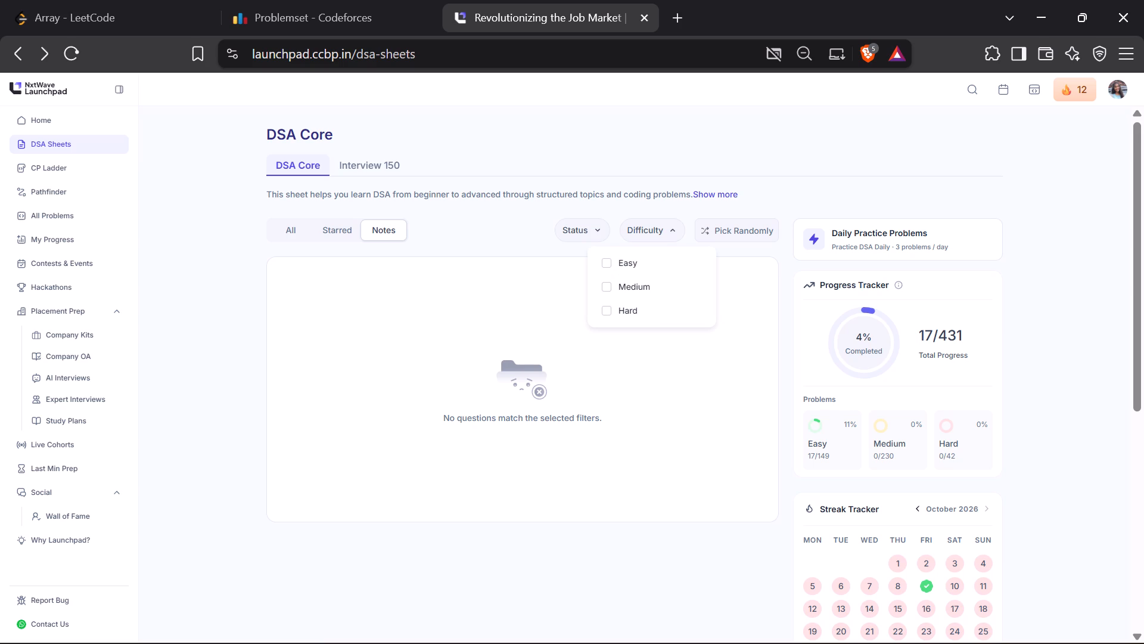
pyautogui.click(363, 165)
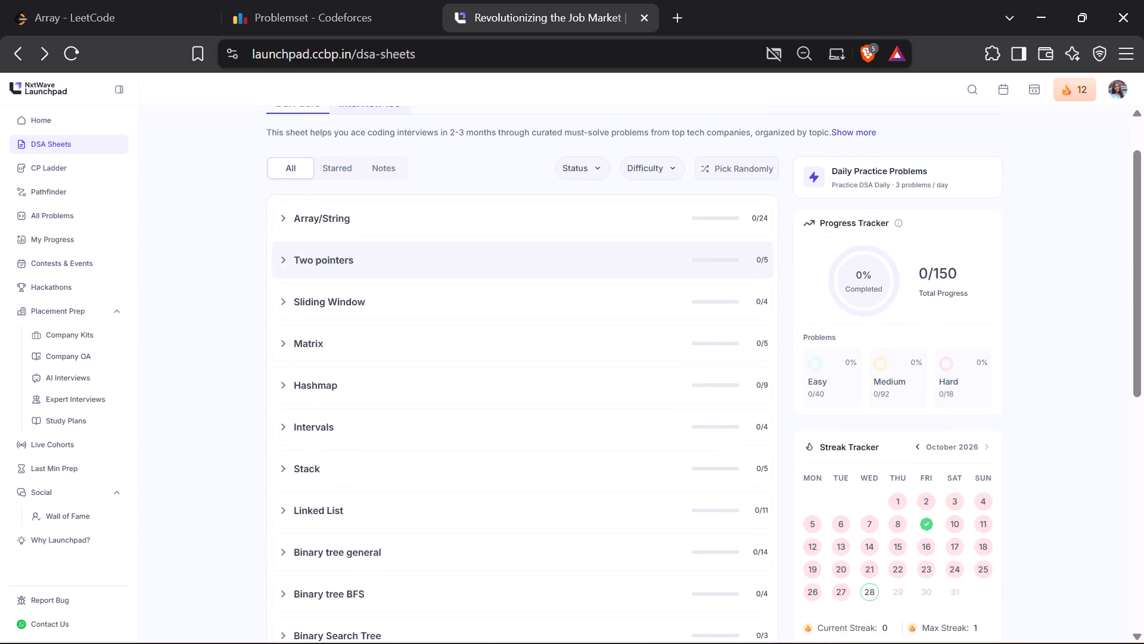
# Examine the Interview 150 sheet's topic list, its Array/String subtopics and the easy, medium and hard problem counts.
pyautogui.scroll(3, 476, 314)
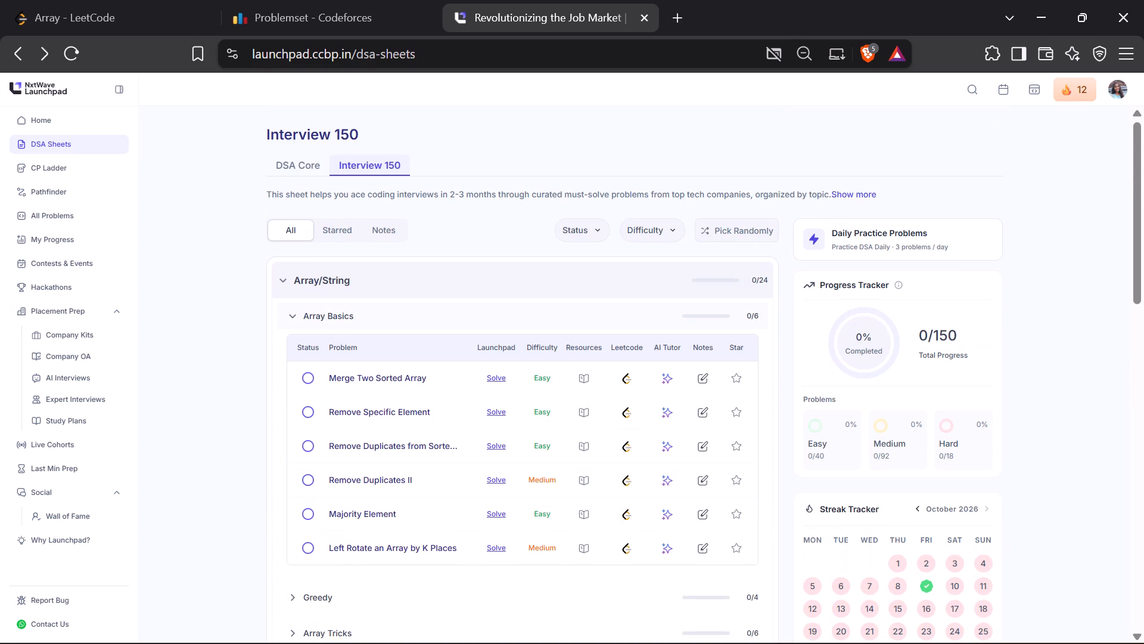
pyautogui.scroll(-1, 476, 314)
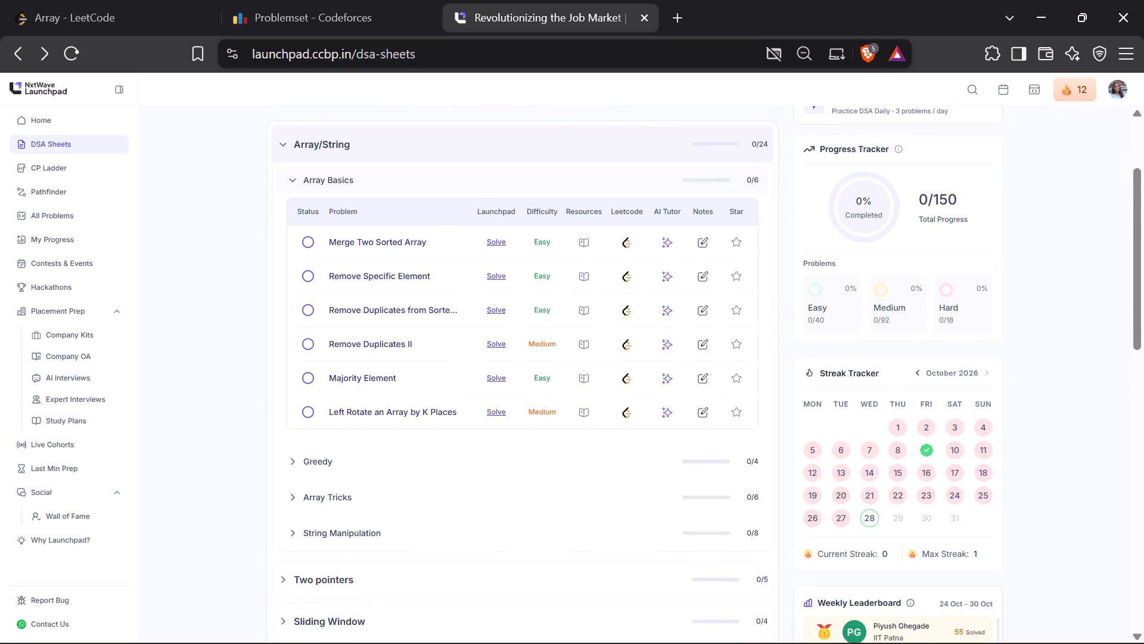
pyautogui.scroll(-1, 476, 314)
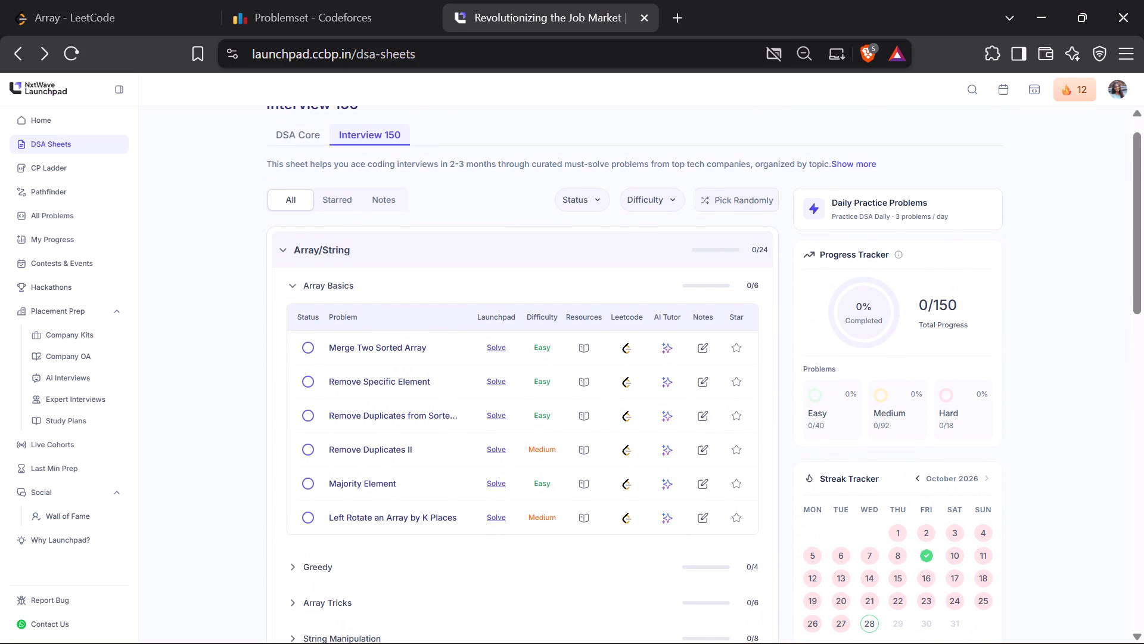
pyautogui.scroll(-8, 476, 314)
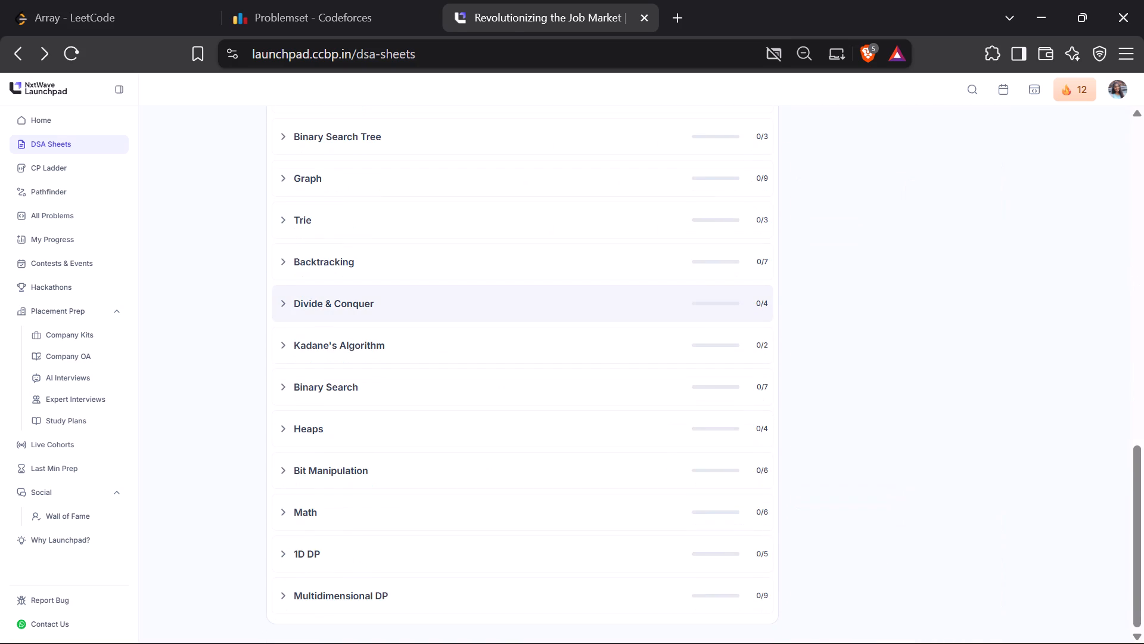
pyautogui.scroll(-2, 476, 314)
pyautogui.scroll(4, 476, 314)
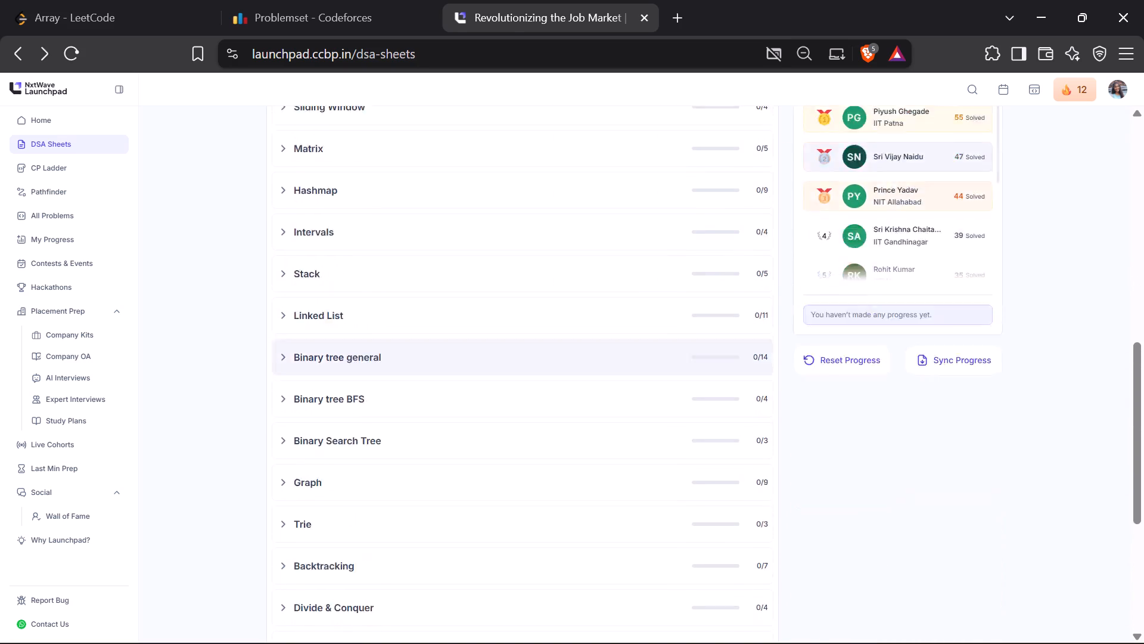
pyautogui.scroll(3, 476, 314)
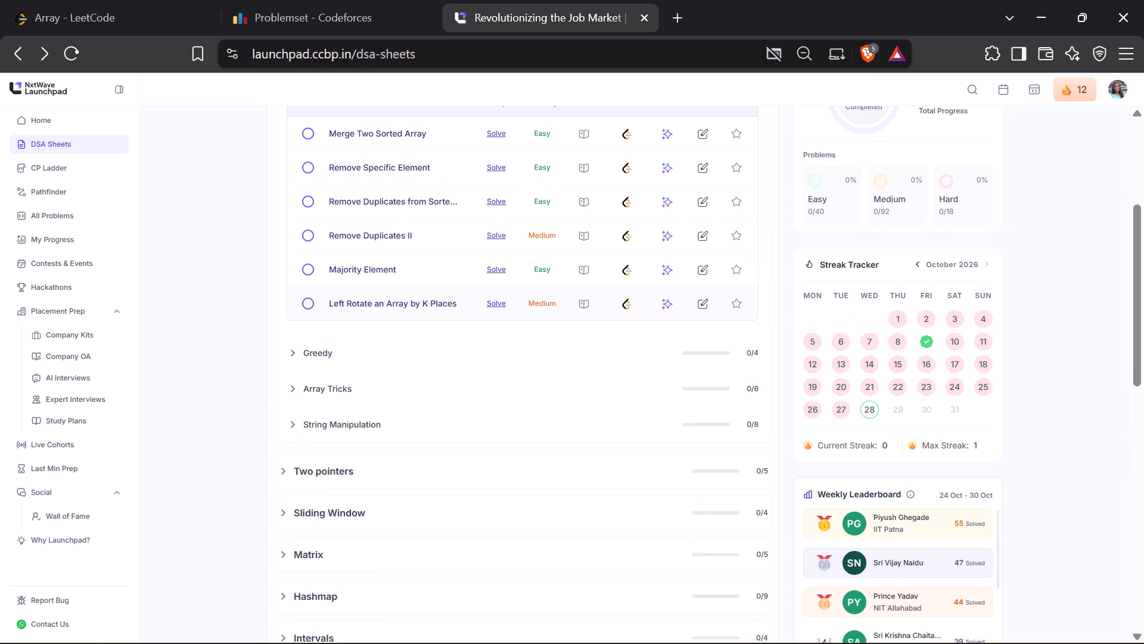
pyautogui.scroll(1, 476, 314)
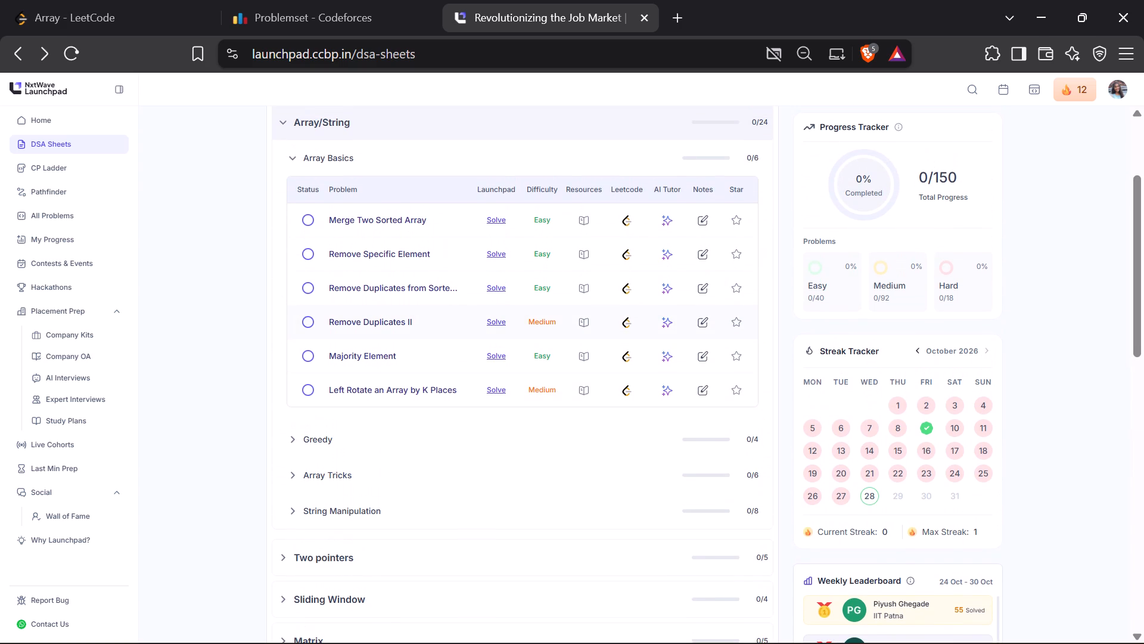
pyautogui.hscroll(1, 476, 314)
pyautogui.scroll(1, 476, 314)
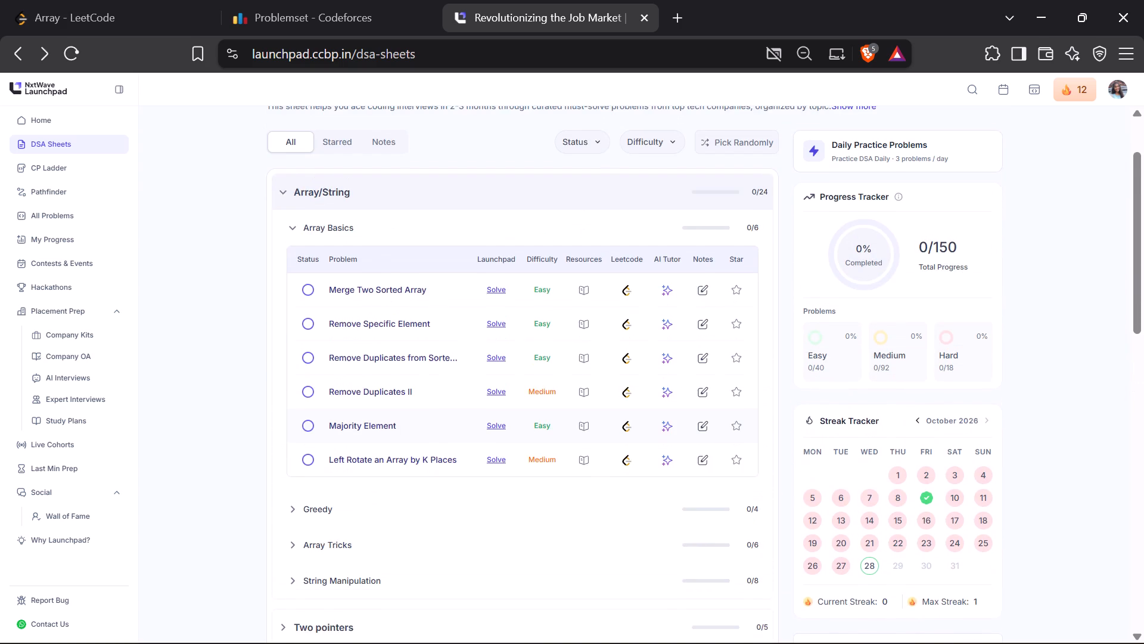
pyautogui.scroll(1, 476, 314)
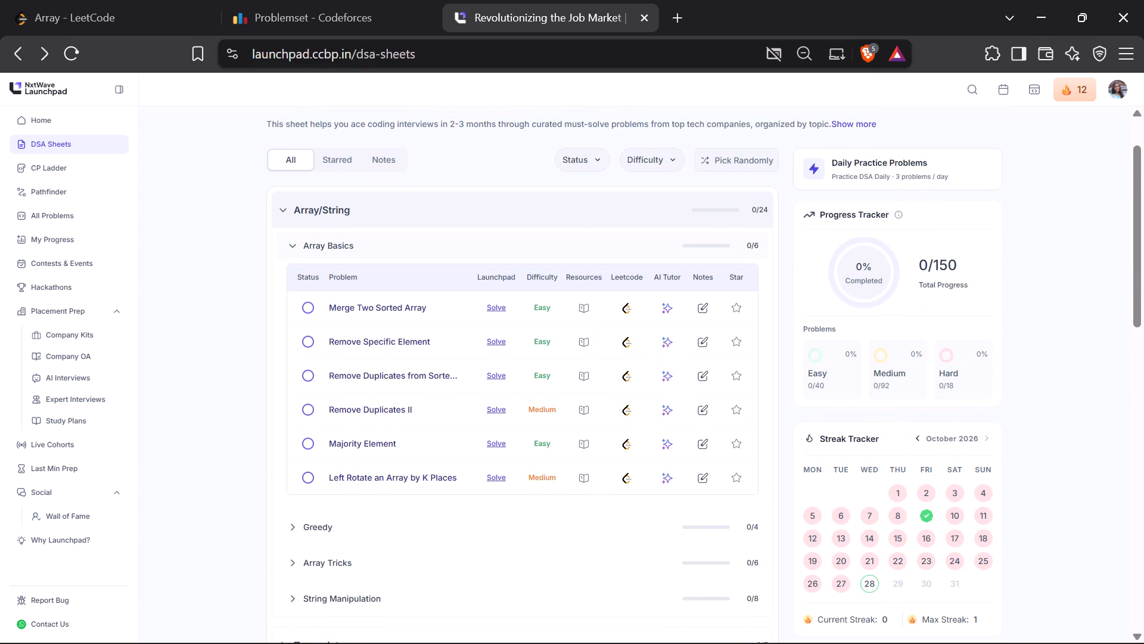
pyautogui.scroll(-3, 351, 243)
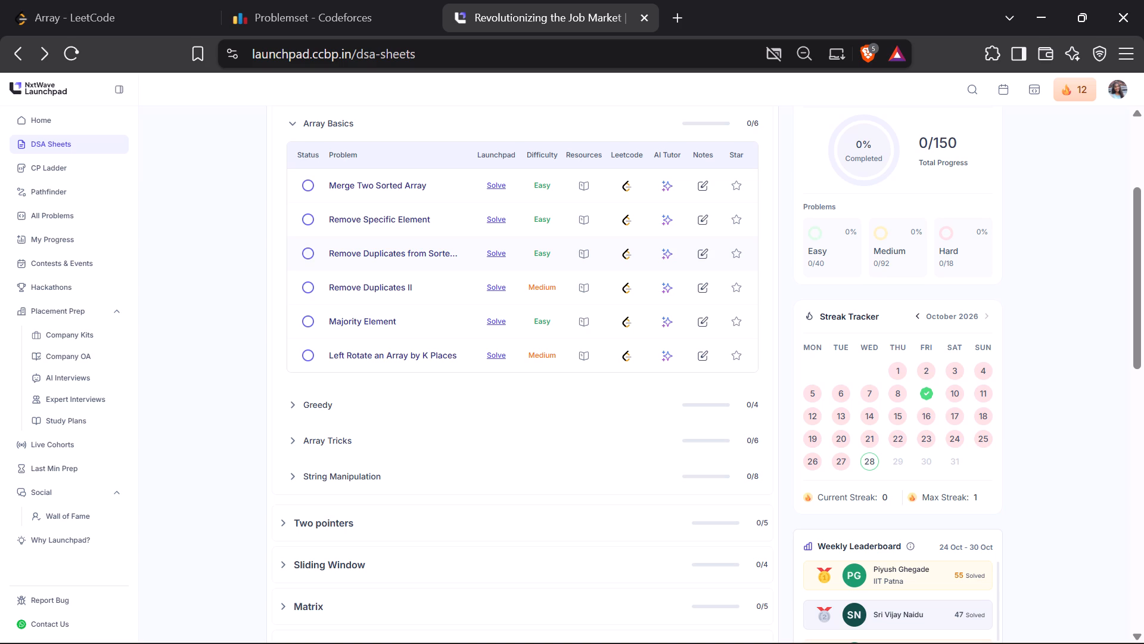
pyautogui.scroll(1, 351, 243)
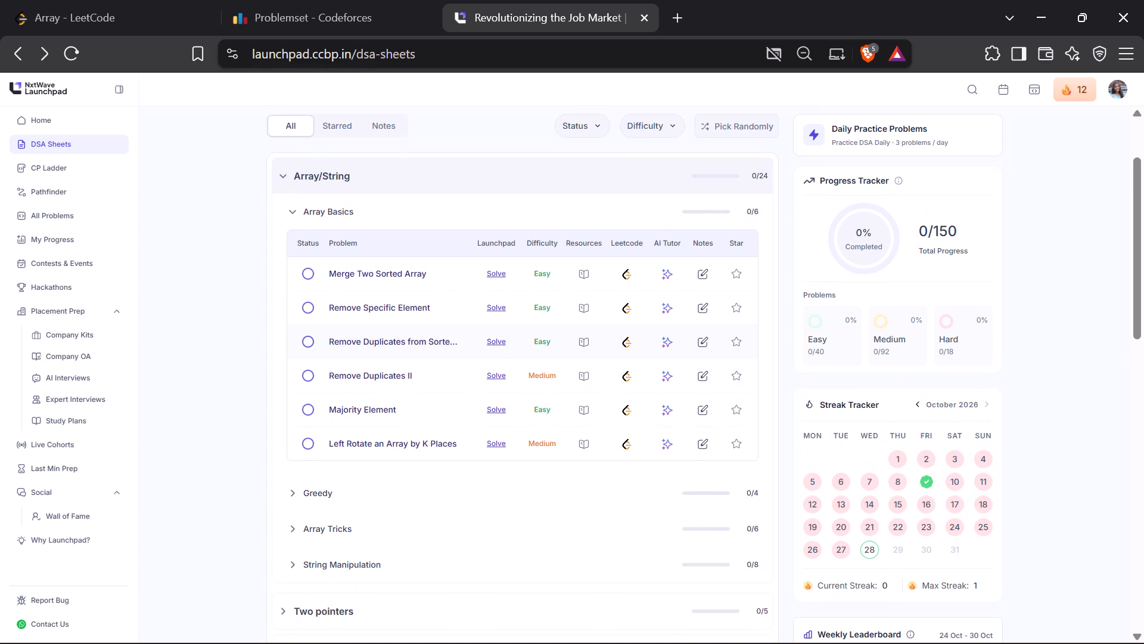
pyautogui.scroll(1, 351, 243)
pyautogui.scroll(-3, 400, 255)
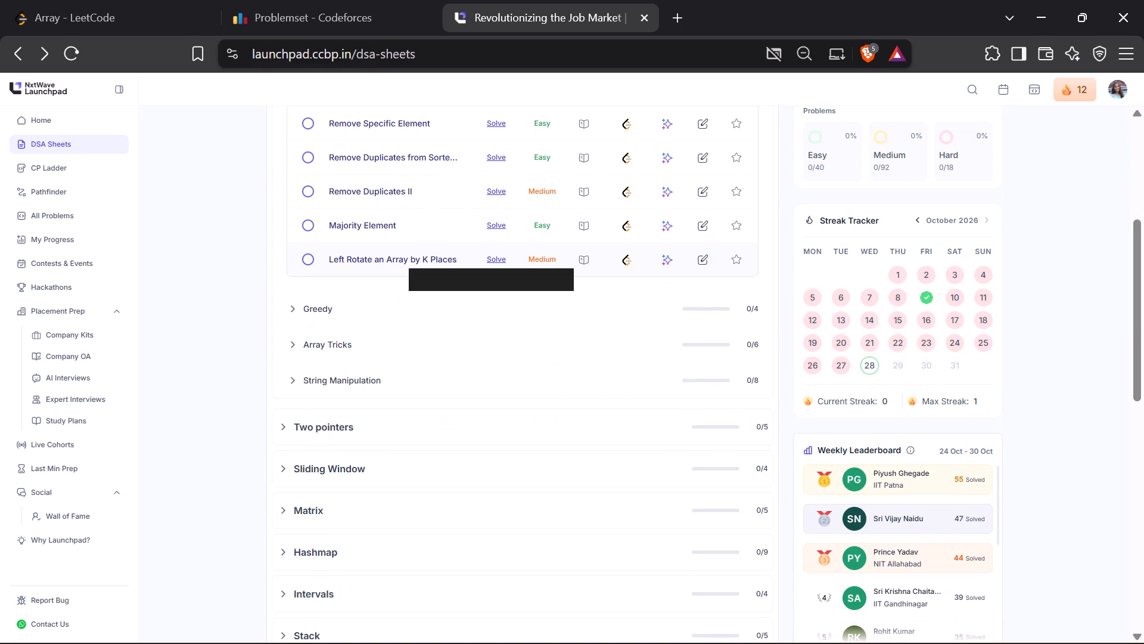
pyautogui.scroll(3, 400, 255)
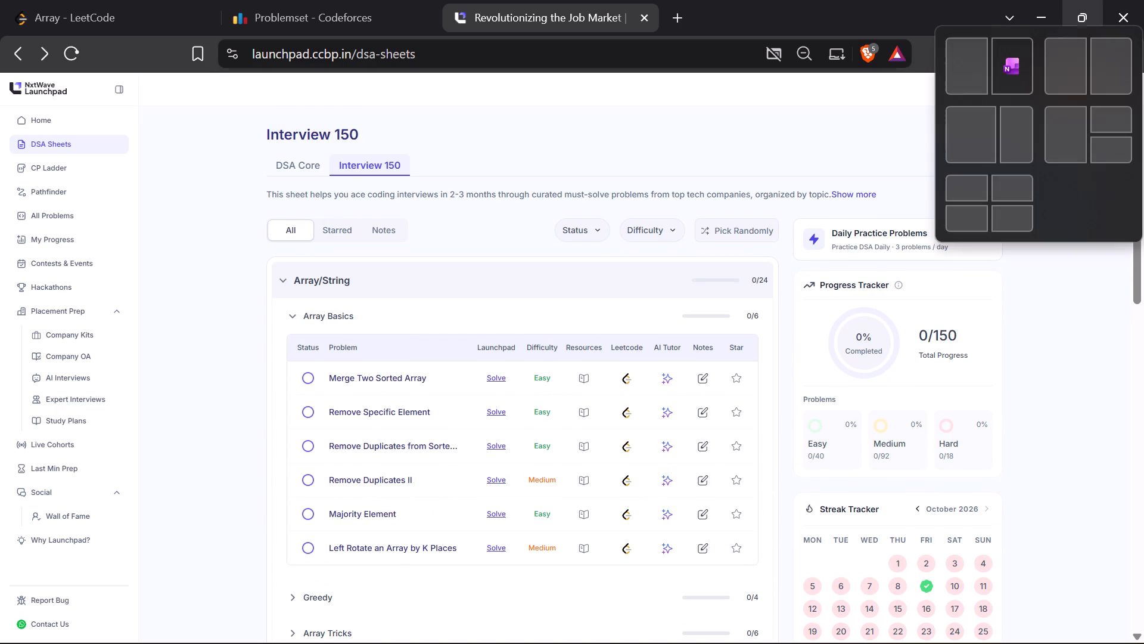
# Arrange the browser window in the left half of the screen, side by side with OneNote.
pyautogui.click(951, 85)
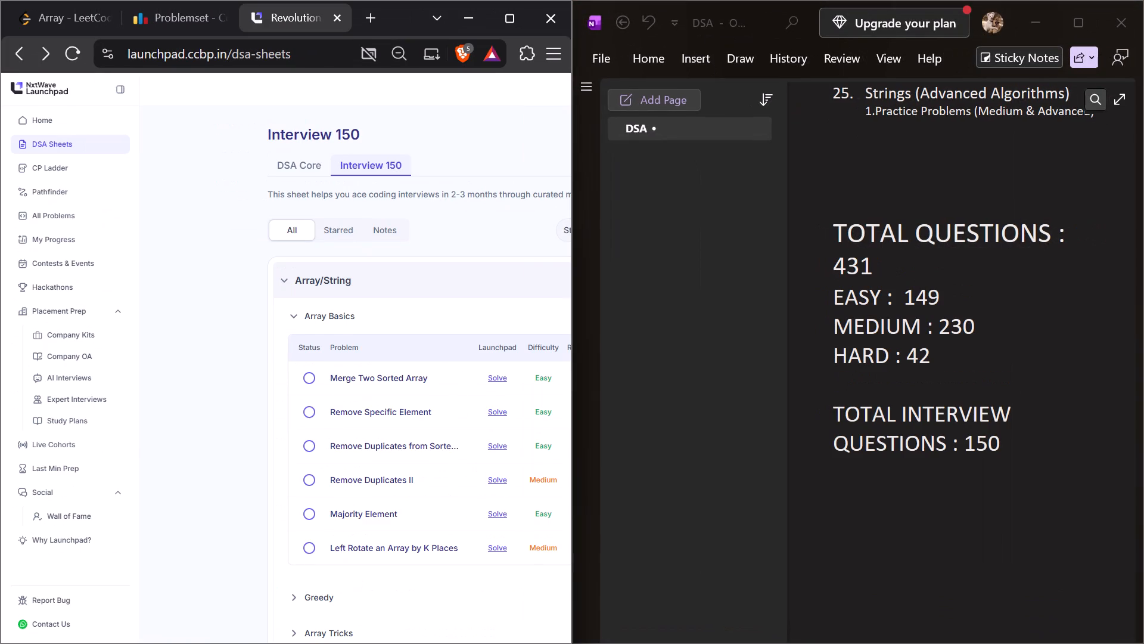
# Set the "TOTAL INTERVIEW QUESTIONS : 150" heading to font size 24 and add blank lines beneath it.
pyautogui.scroll(-2, 440, 290)
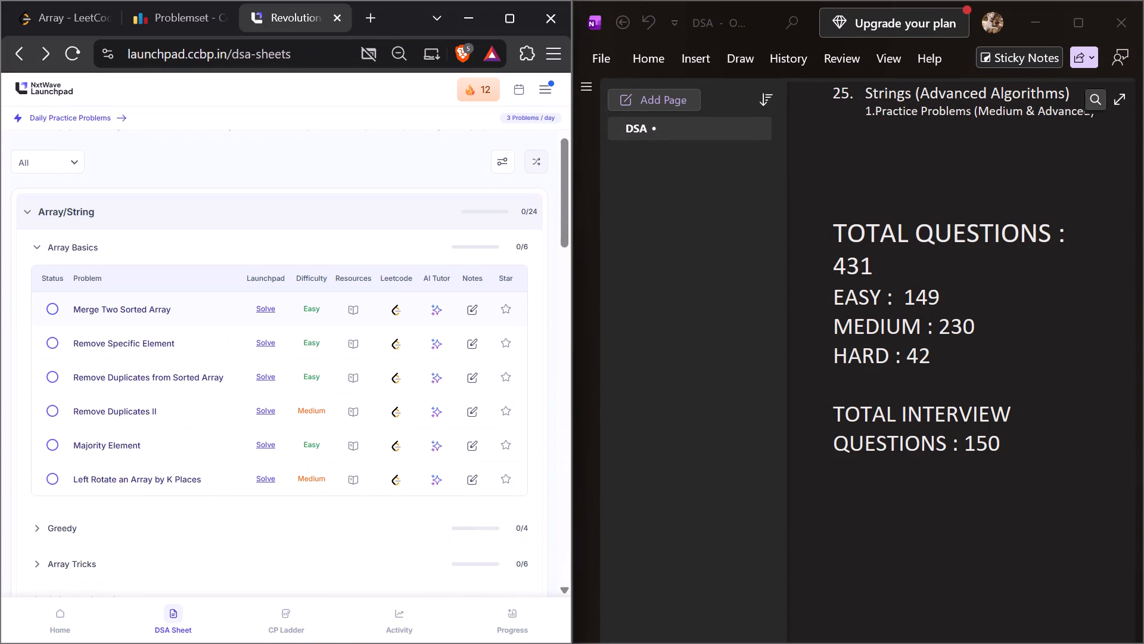
pyautogui.click(1020, 440)
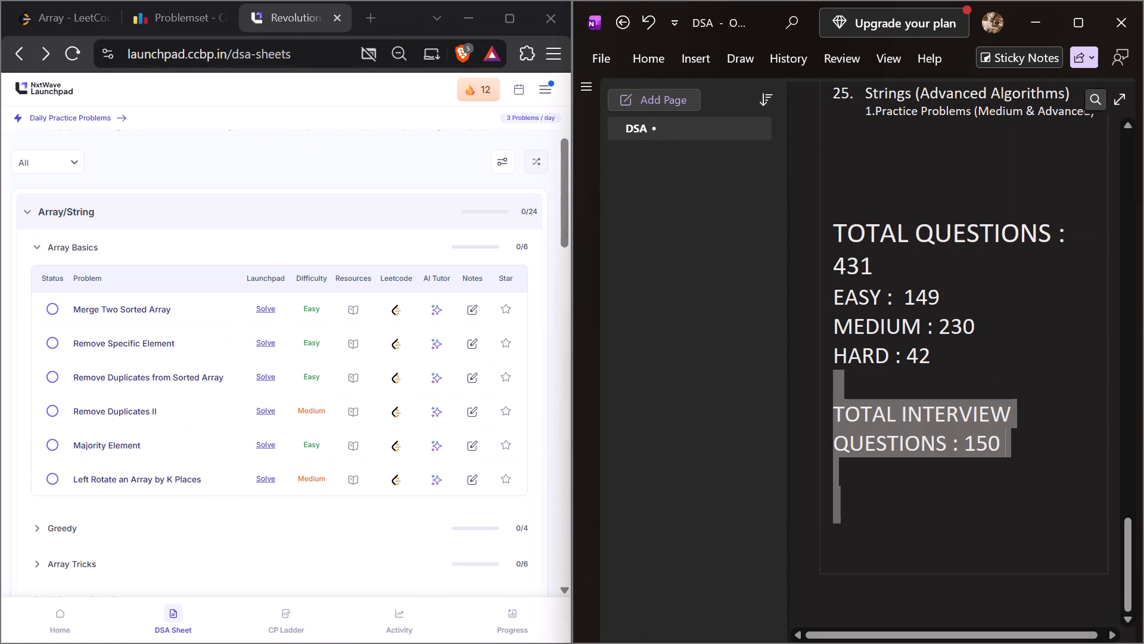
pyautogui.click(1020, 445)
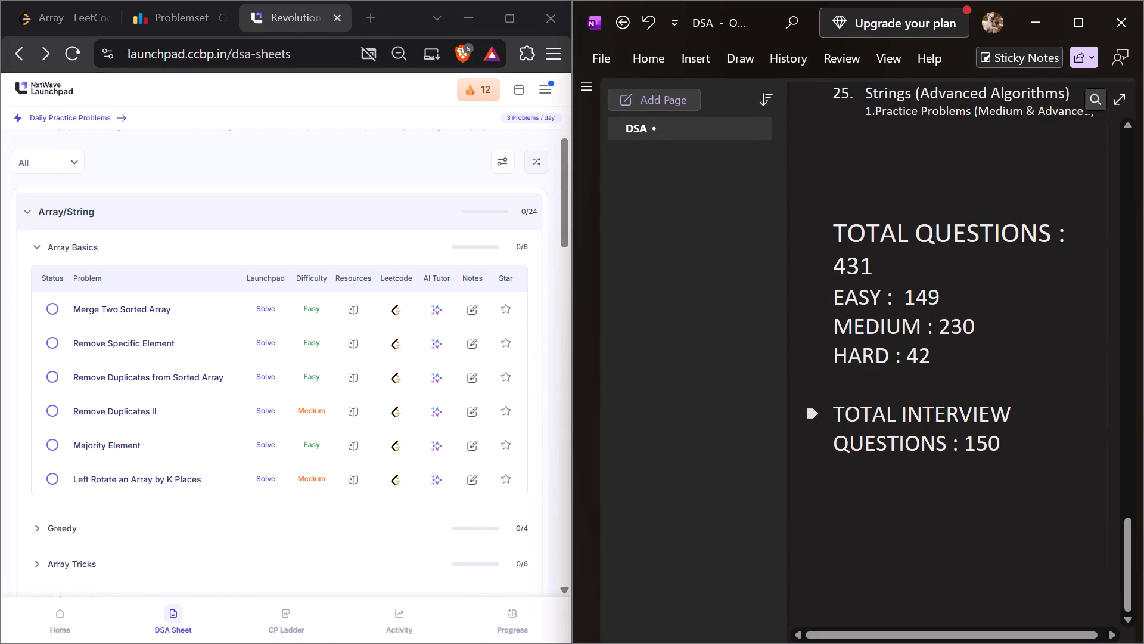
pyautogui.moveTo(830, 407); pyautogui.dragTo(1033, 431)
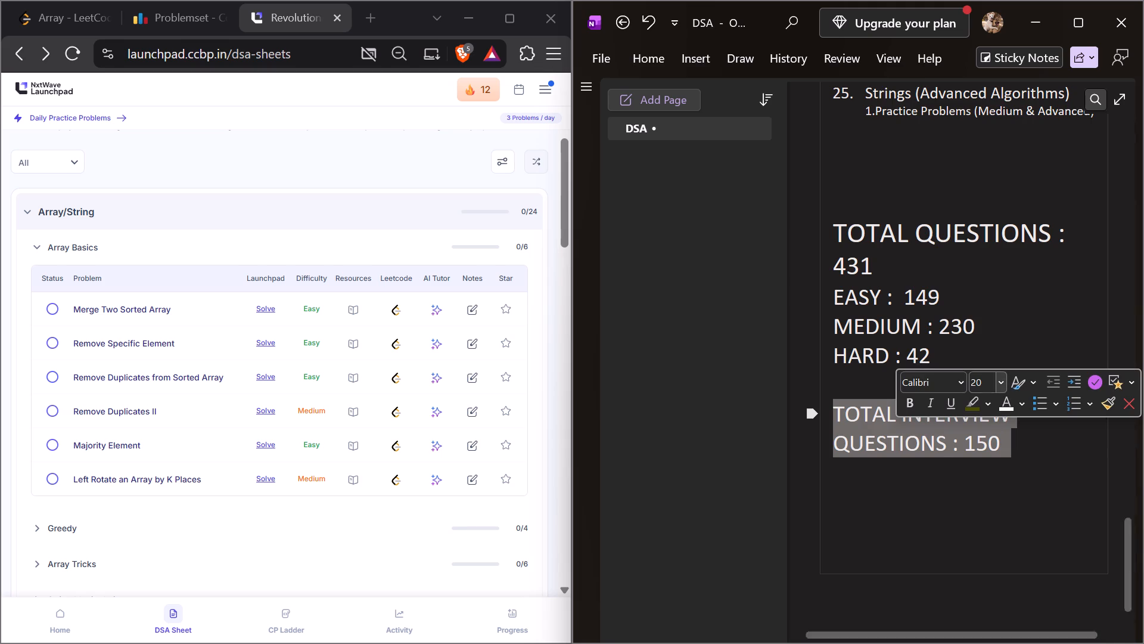
pyautogui.click(1000, 385)
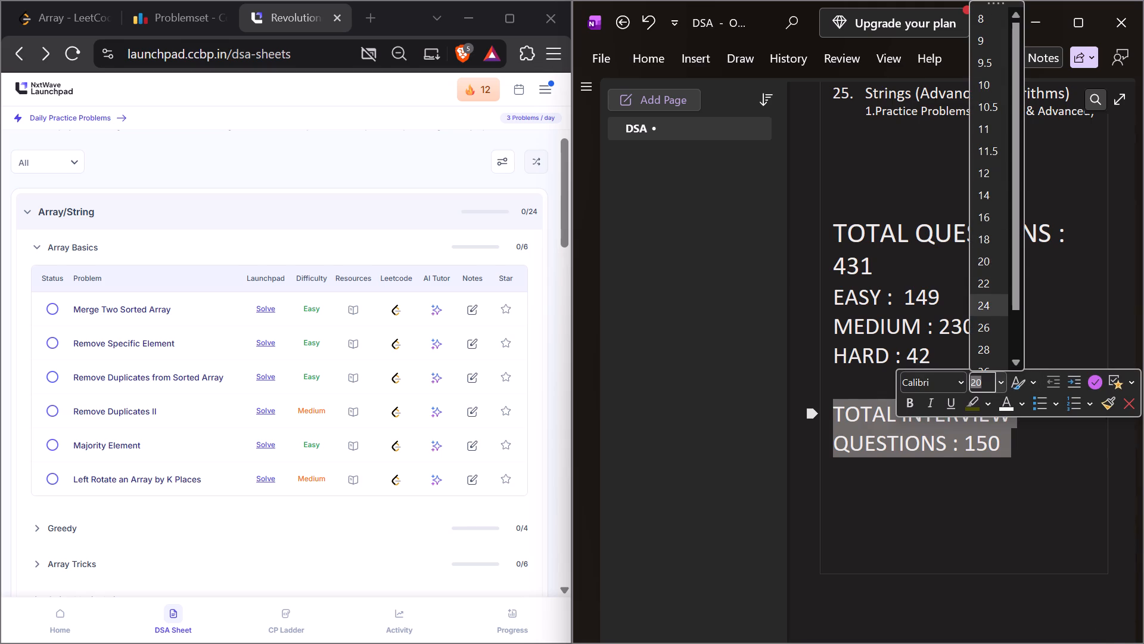
pyautogui.click(987, 295)
pyautogui.click(1042, 466)
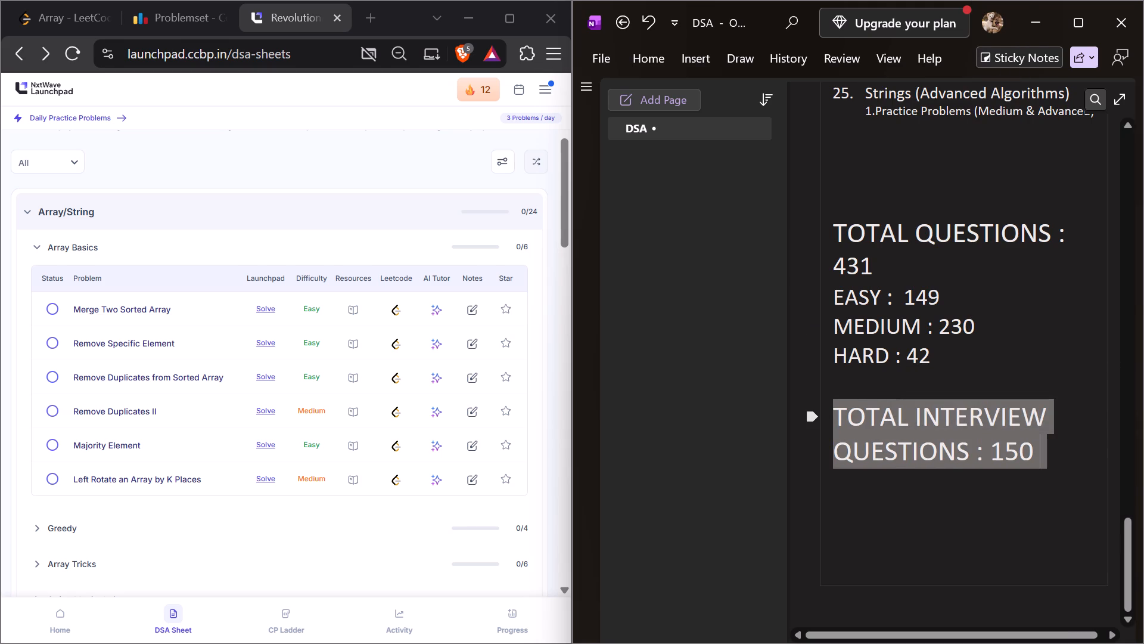
pyautogui.press('Return')
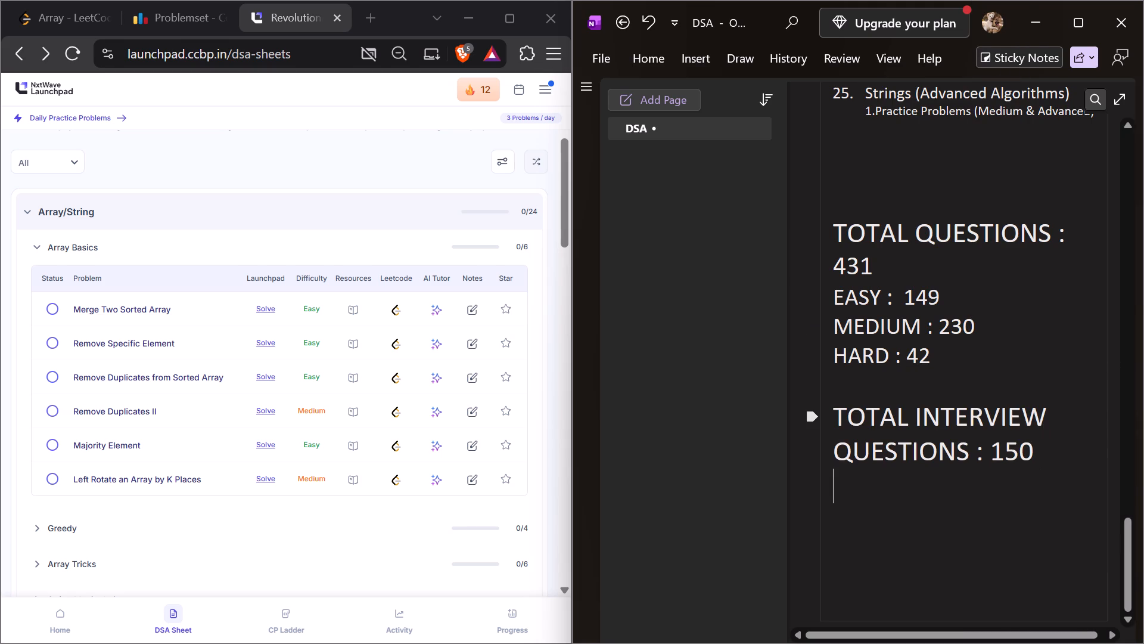
pyautogui.press('Return')
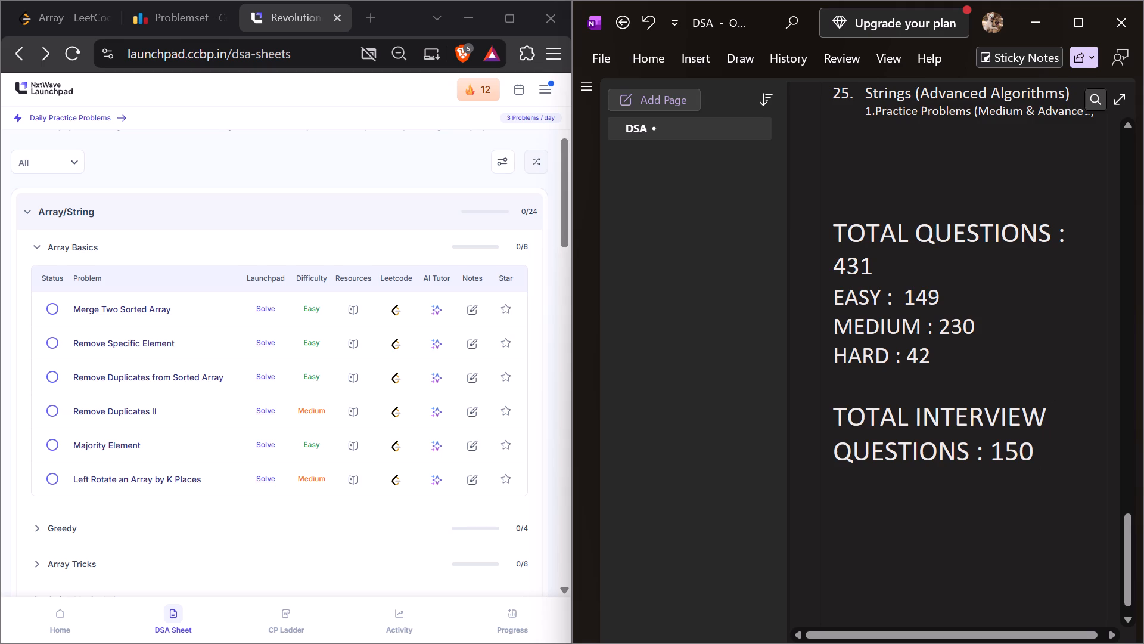
# Set the EASY, MEDIUM and HARD count lines under TOTAL QUESTIONS to font size 18.
pyautogui.moveTo(833, 295); pyautogui.dragTo(922, 361)
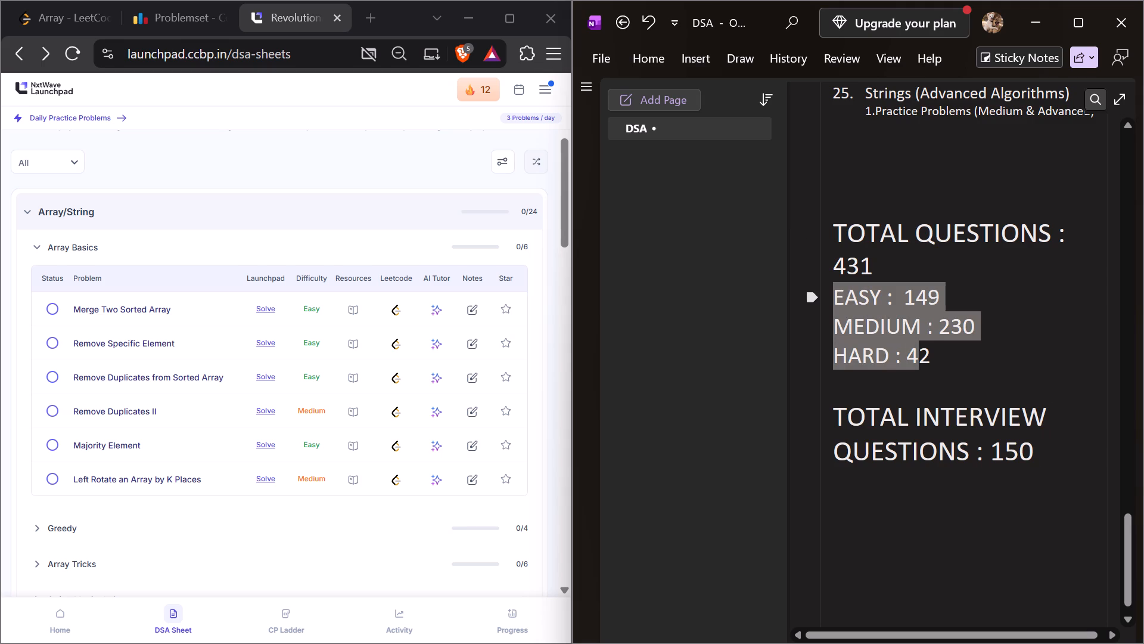
pyautogui.moveTo(922, 361); pyautogui.dragTo(944, 364)
pyautogui.click(1004, 314)
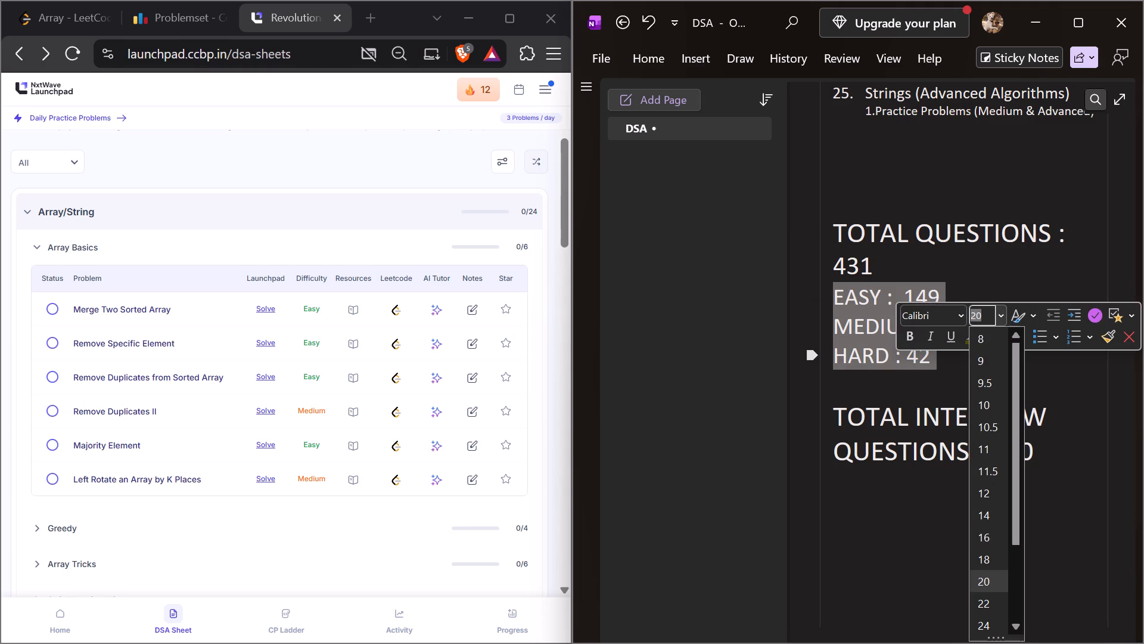
pyautogui.click(1000, 553)
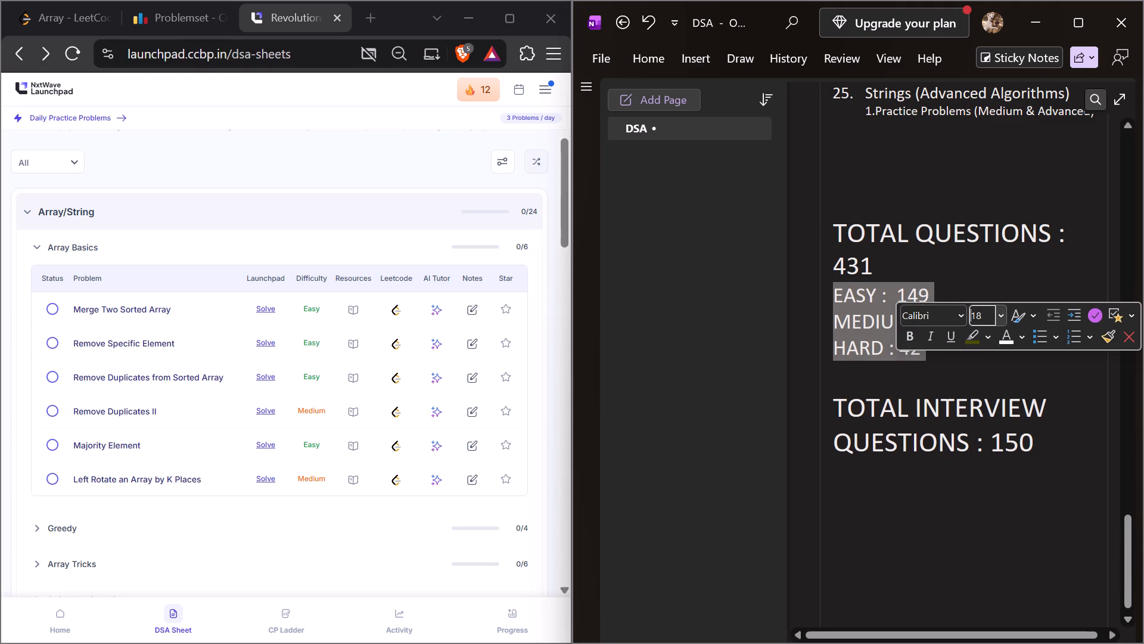
pyautogui.click(896, 504)
# Add the line "Arrays/Strings:6" directly below the TOTAL INTERVIEW QUESTIONS heading.
pyautogui.click(851, 480)
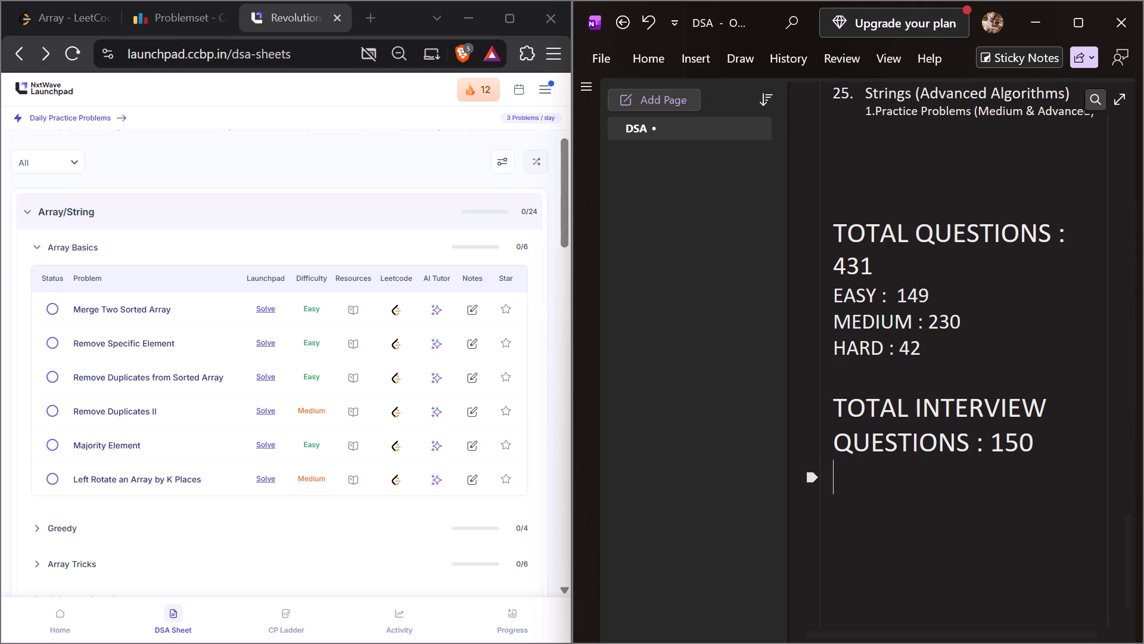
pyautogui.press('a')
pyautogui.write('rra')
pyautogui.write('ys')
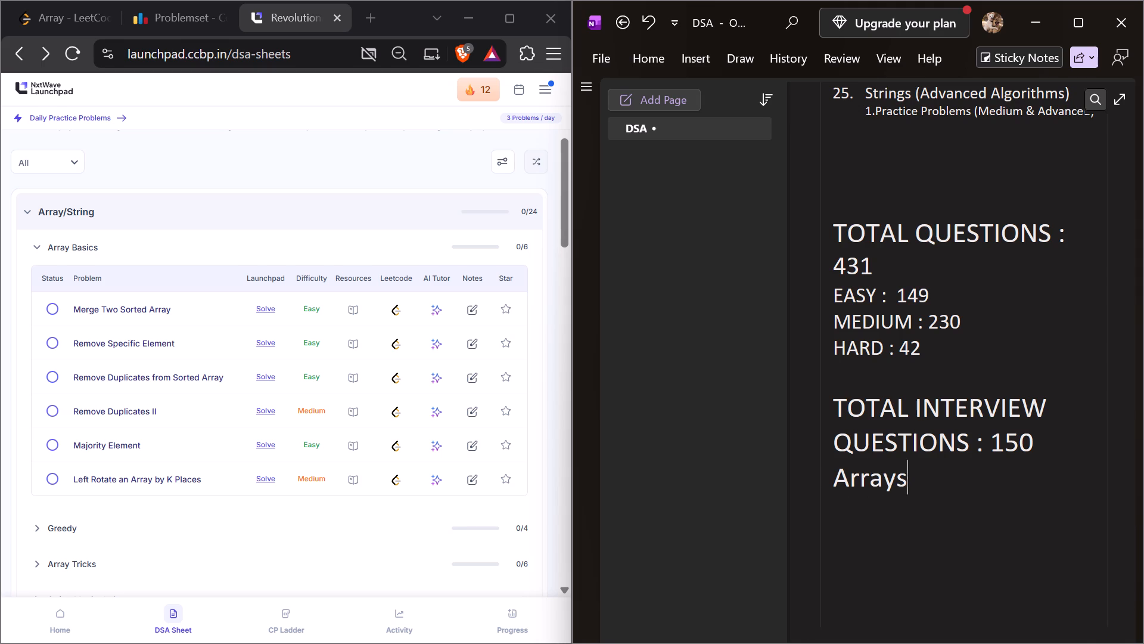
pyautogui.press('/')
pyautogui.write('Sr')
pyautogui.press('BackSpace')
pyautogui.write('trings')
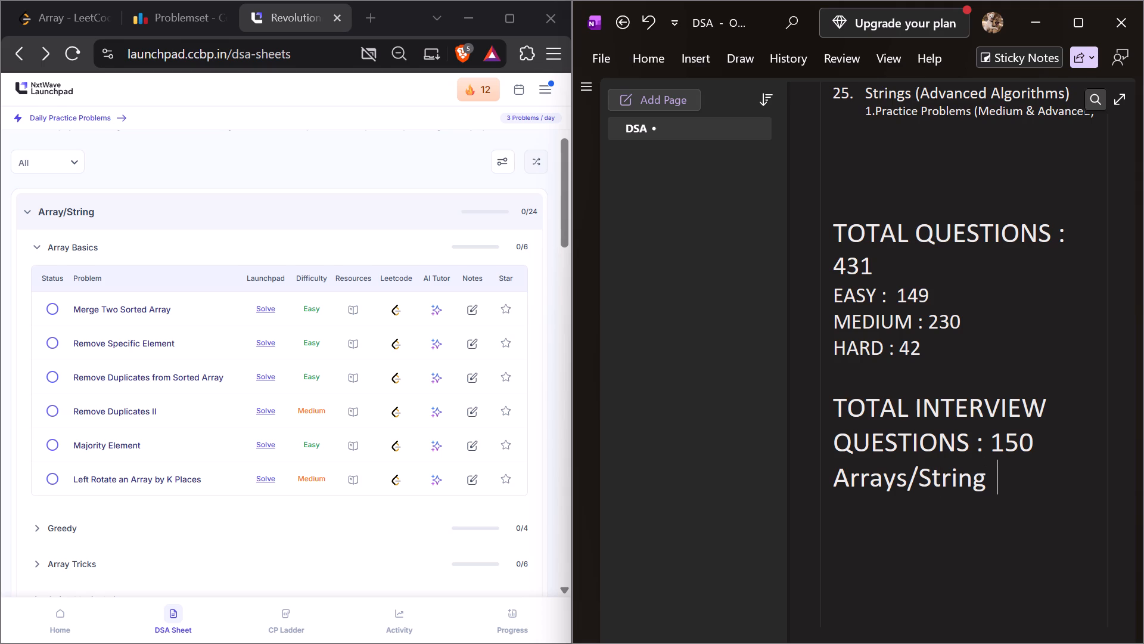
pyautogui.hotkey('shift', ':')
pyautogui.press('6')
pyautogui.press('Return')
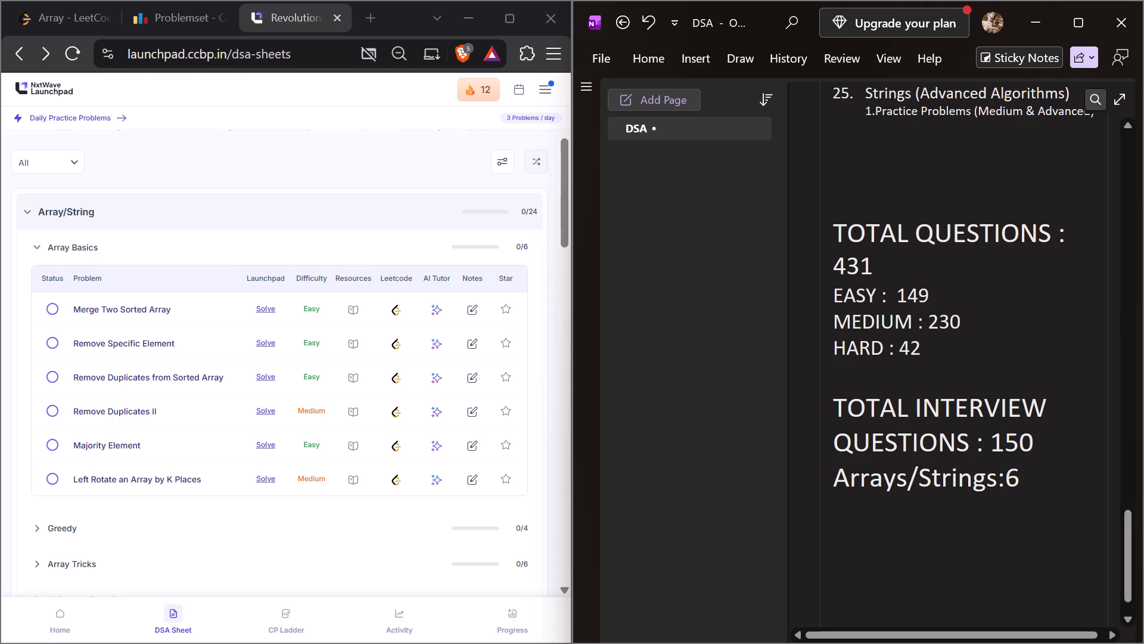
# Add the line "Greedy: 4" below the Arrays/Strings line, taken from the Interview 150 sheet.
pyautogui.scroll(-1, 291, 384)
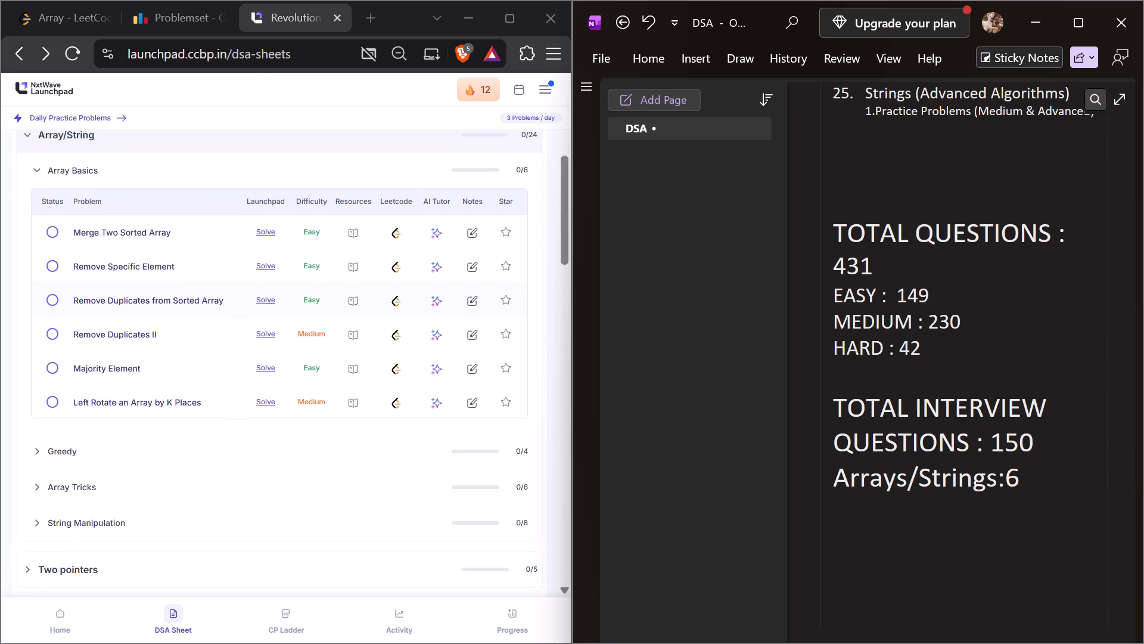
pyautogui.write('Greedy:')
pyautogui.press('space')
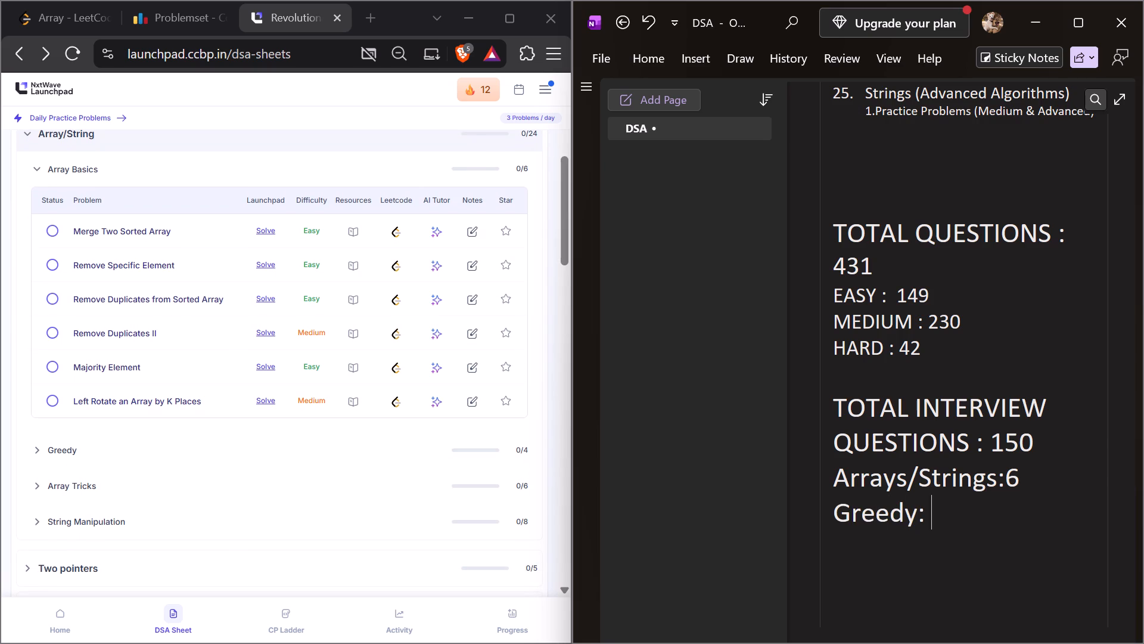
pyautogui.press('4')
pyautogui.press('Return')
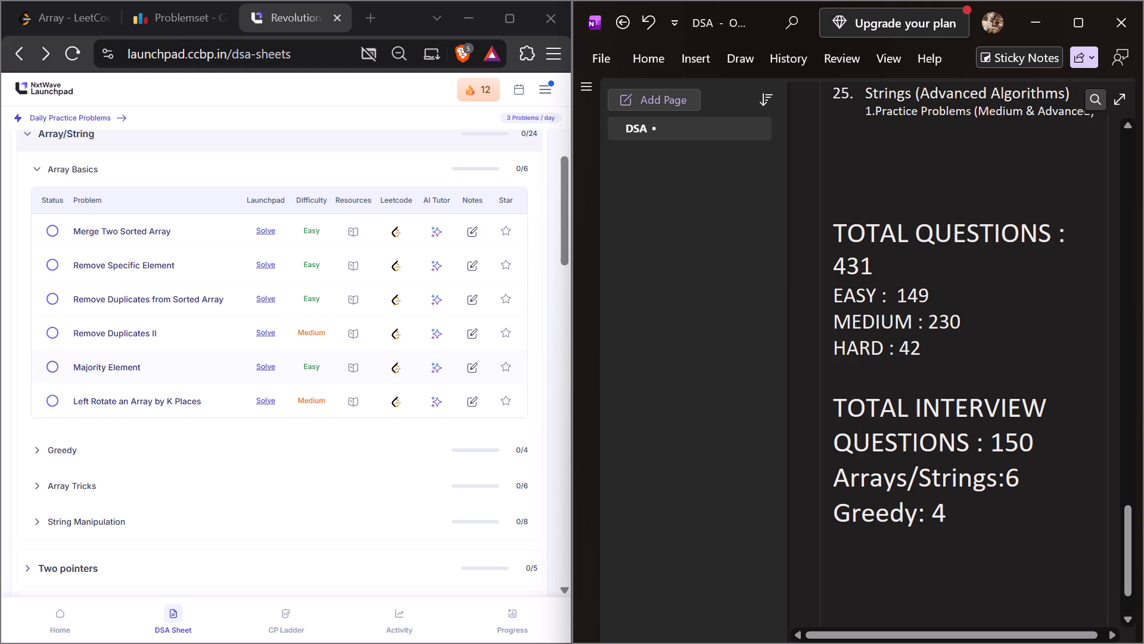
# Set the Arrays/Strings and Greedy lines to font size 18.
pyautogui.moveTo(836, 465); pyautogui.dragTo(992, 538)
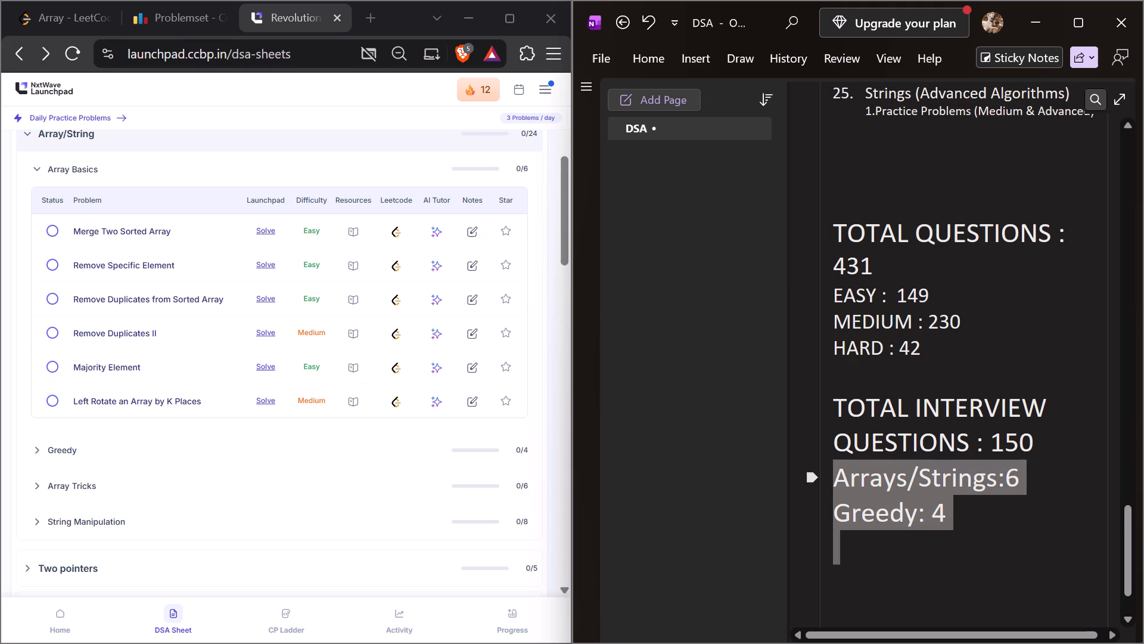
pyautogui.moveTo(992, 538); pyautogui.dragTo(1006, 538)
pyautogui.click(1007, 485)
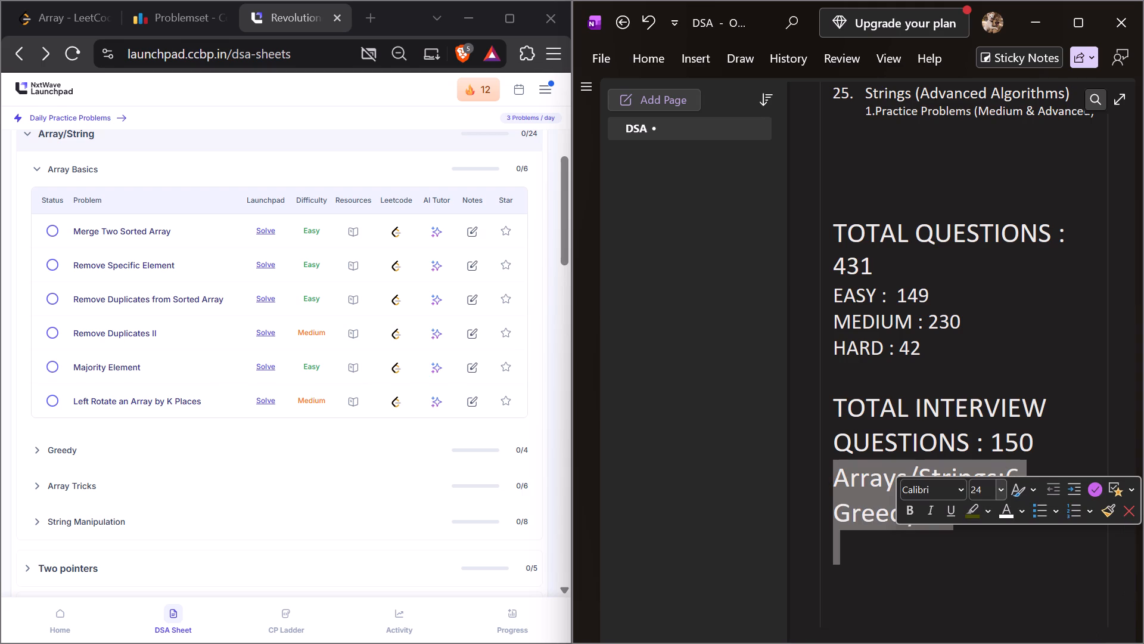
pyautogui.click(1006, 485)
pyautogui.click(989, 332)
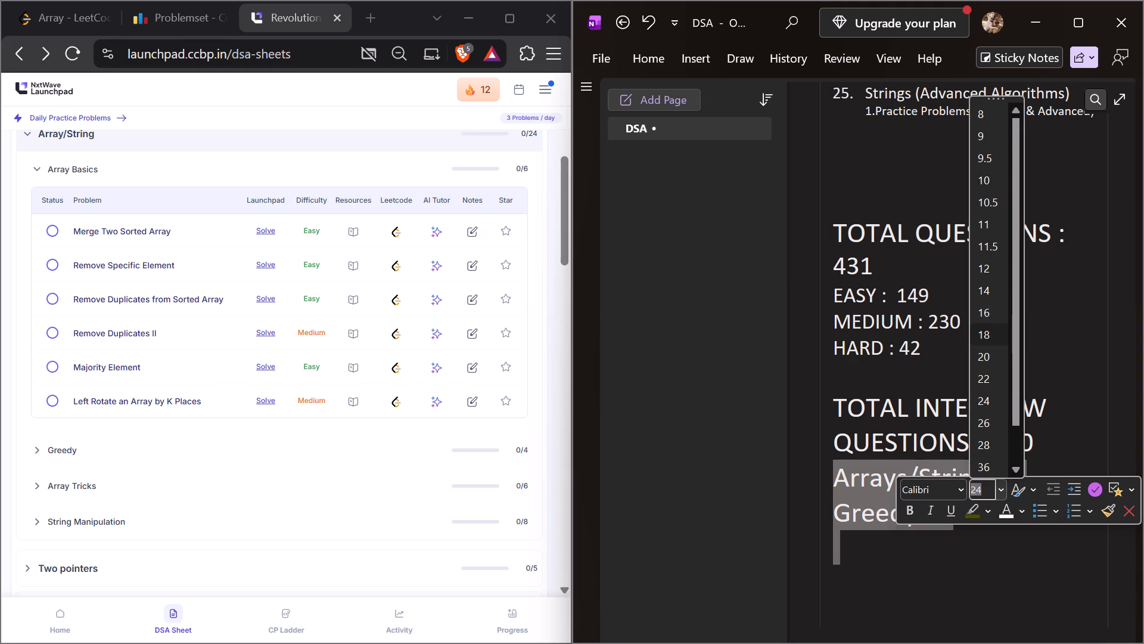
pyautogui.click(844, 524)
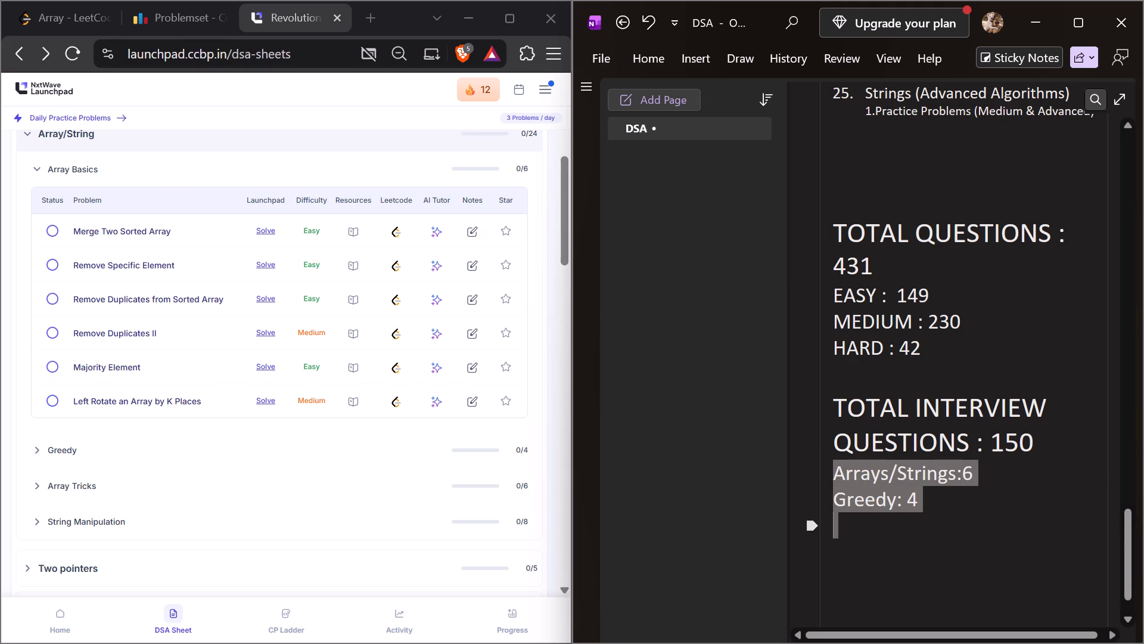
# Change the Arrays/Strings question count to 24.
pyautogui.click(973, 476)
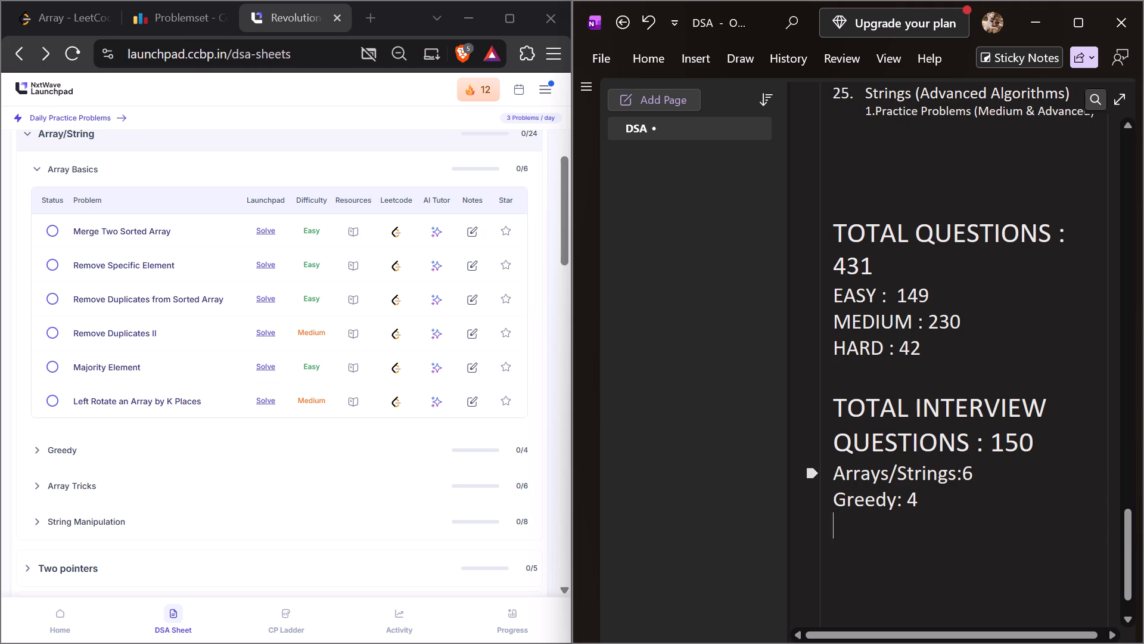
pyautogui.press('BackSpace')
pyautogui.write('24')
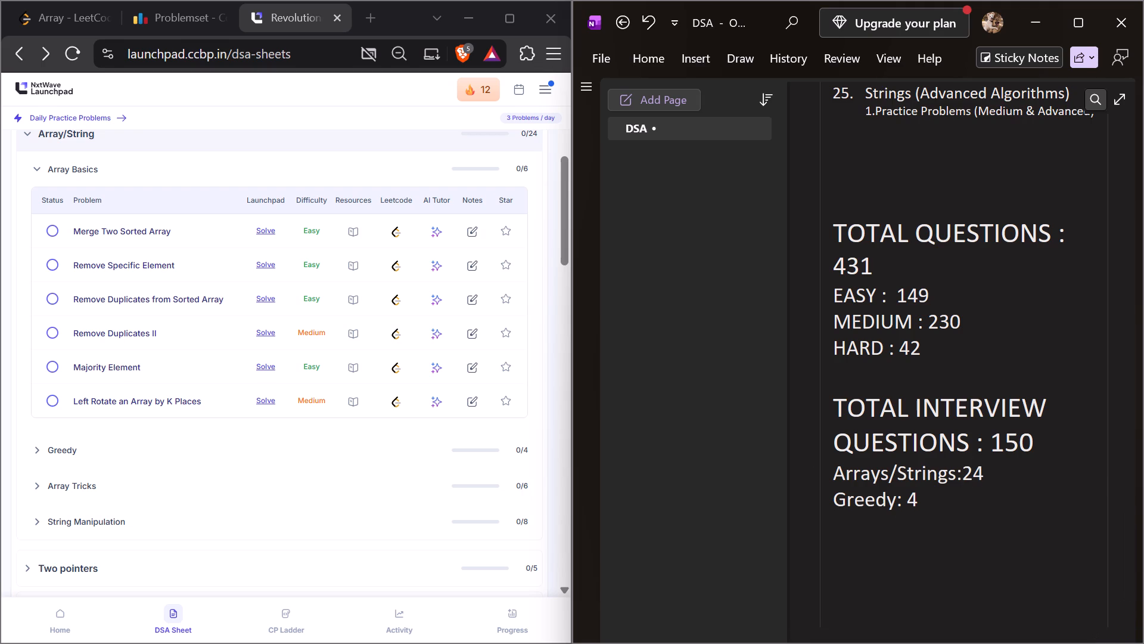
# Insert the subtopic line "Array Basics : 6" between the Arrays/Strings and Greedy lines.
pyautogui.press('Return')
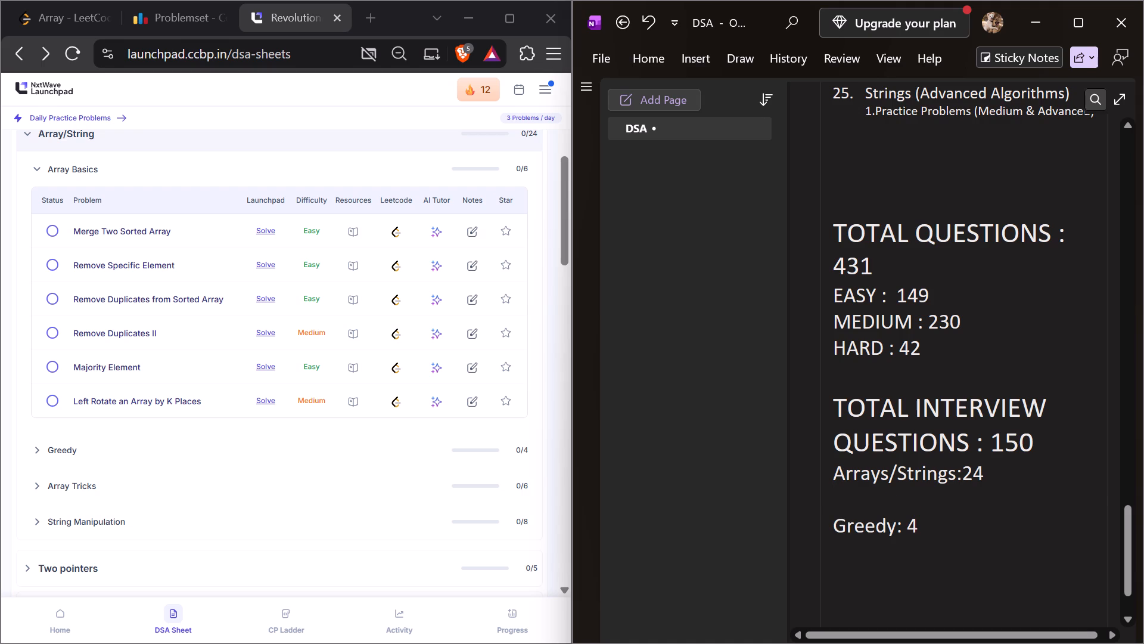
pyautogui.press('r')
pyautogui.press('BackSpace')
pyautogui.write('Array Ba')
pyautogui.write('sics:')
pyautogui.press('space')
pyautogui.press('BackSpace')
pyautogui.press('BackSpace')
pyautogui.press('space')
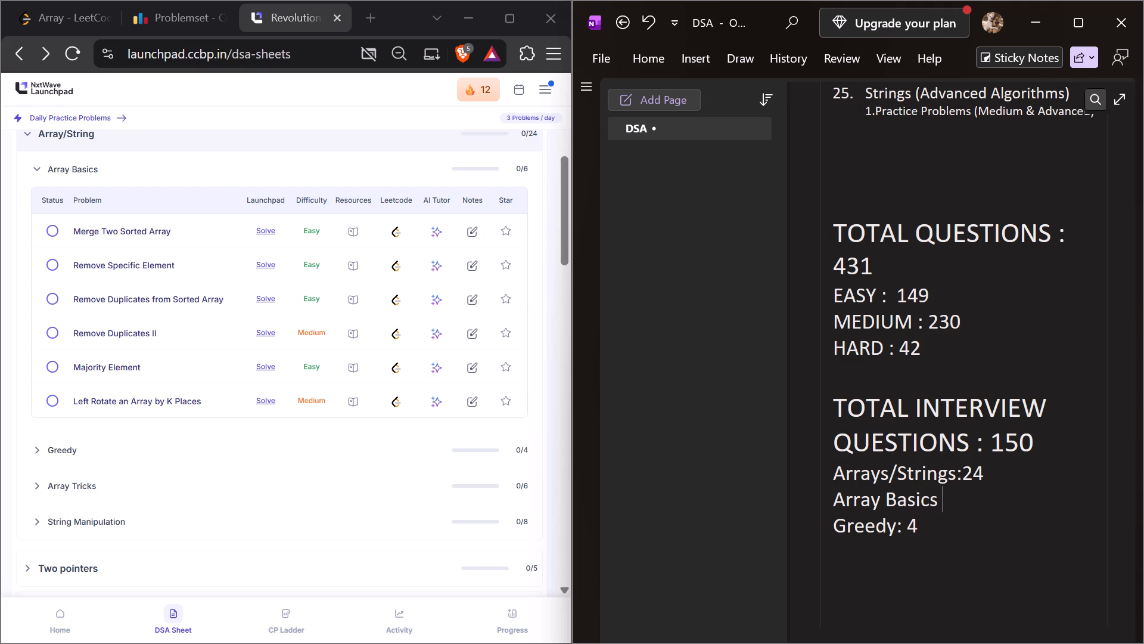
pyautogui.write(':')
pyautogui.press('space')
pyautogui.press('6')
# Insert a space before the colon in the Greedy line so it reads "Greedy : 4".
pyautogui.click(899, 524)
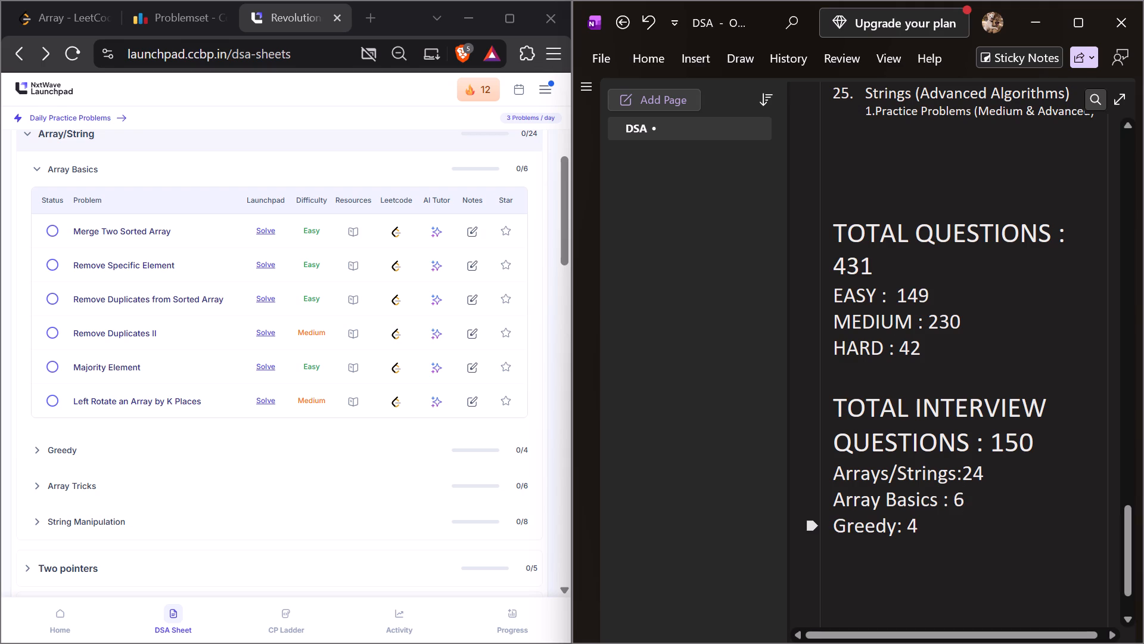
pyautogui.press('space')
pyautogui.click(939, 524)
# Add the subtopic line "Array Tricks : 4" below the Greedy line.
pyautogui.press('Return')
pyautogui.scroll(-2, 375, 305)
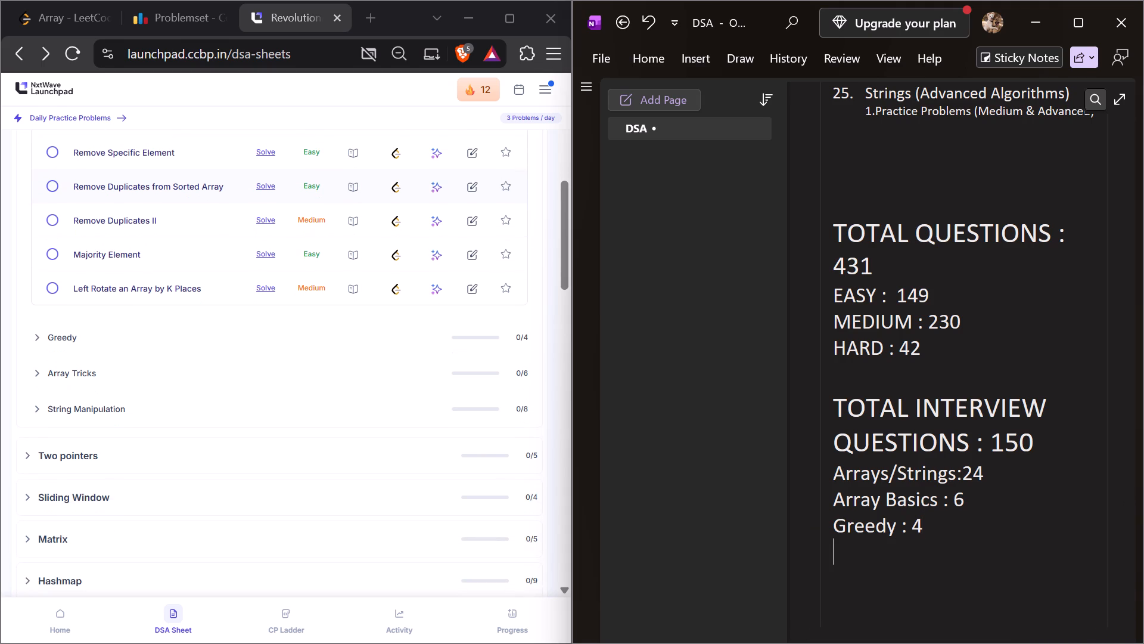
pyautogui.write('Array')
pyautogui.press('space')
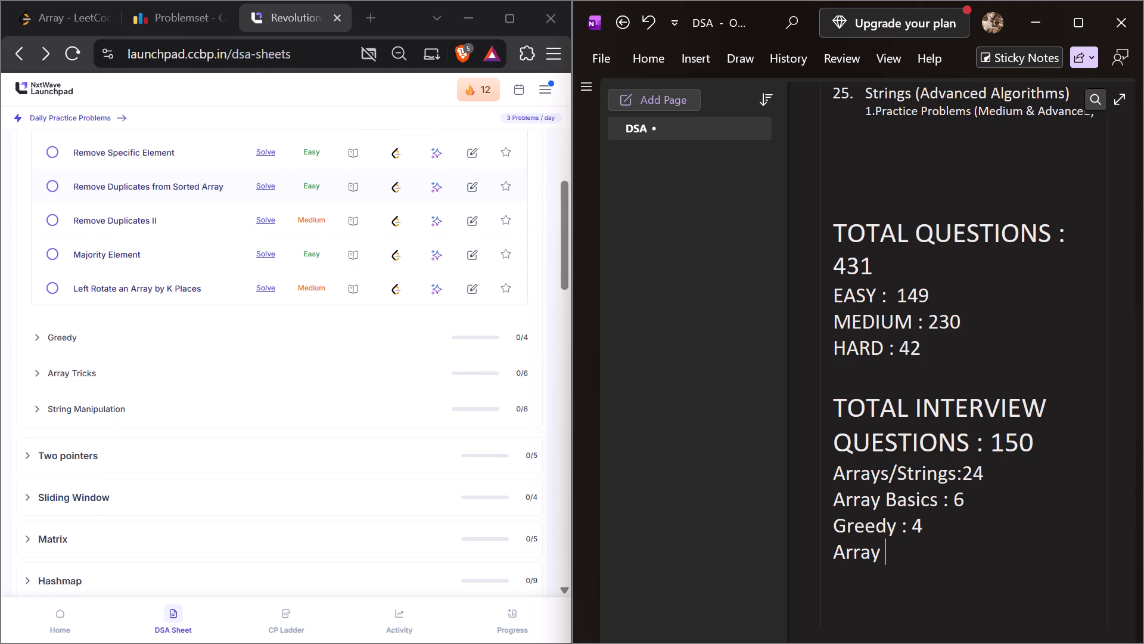
pyautogui.write('Tricks :')
pyautogui.press('space')
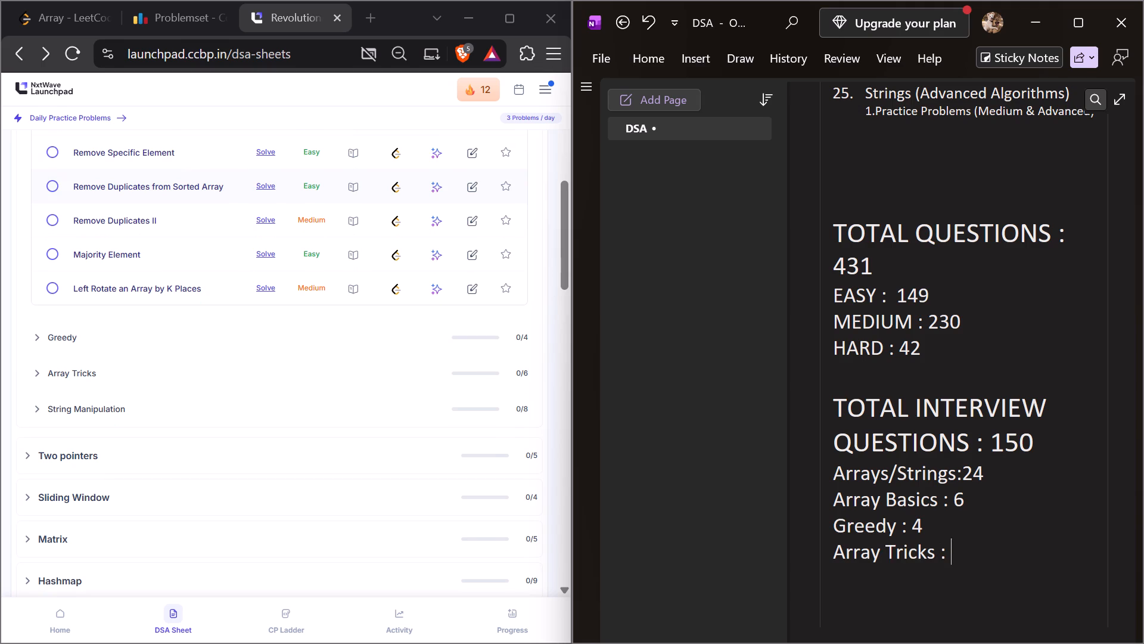
pyautogui.press('4')
# Add the subtopic line "String Manipulation : 8" below the Array Tricks line.
pyautogui.press('Return')
pyautogui.write('String')
pyautogui.press('space')
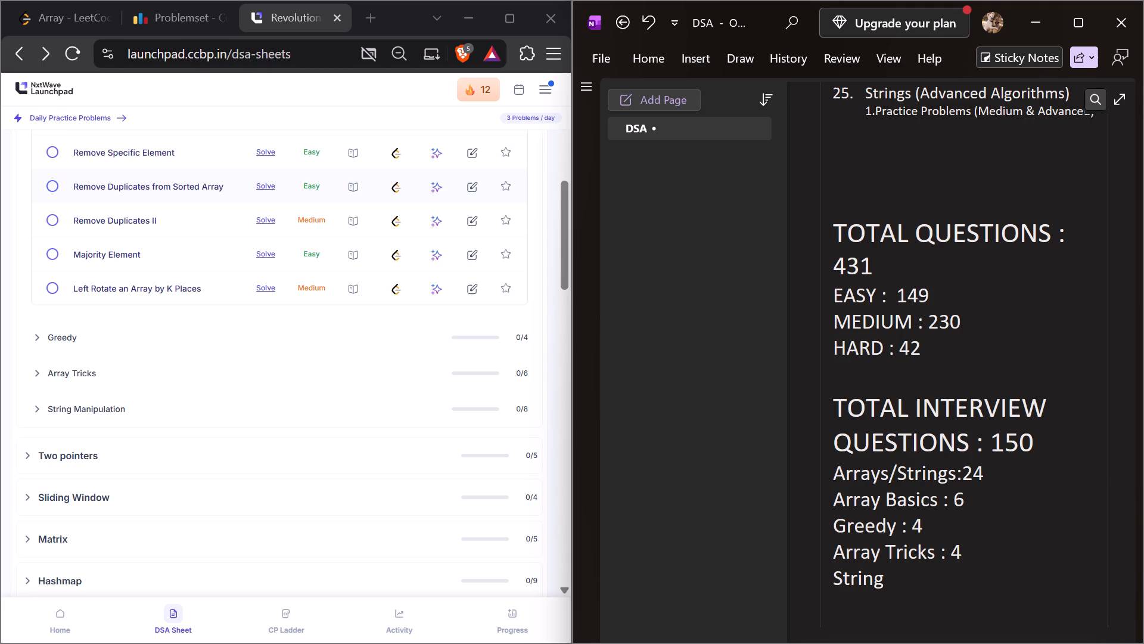
pyautogui.press('m')
pyautogui.press('BackSpace')
pyautogui.write('Ms')
pyautogui.press('BackSpace')
pyautogui.write('anu')
pyautogui.press('BackSpace')
pyautogui.write('ipulat')
pyautogui.write('ion')
pyautogui.press('space')
pyautogui.write(':')
pyautogui.press('space')
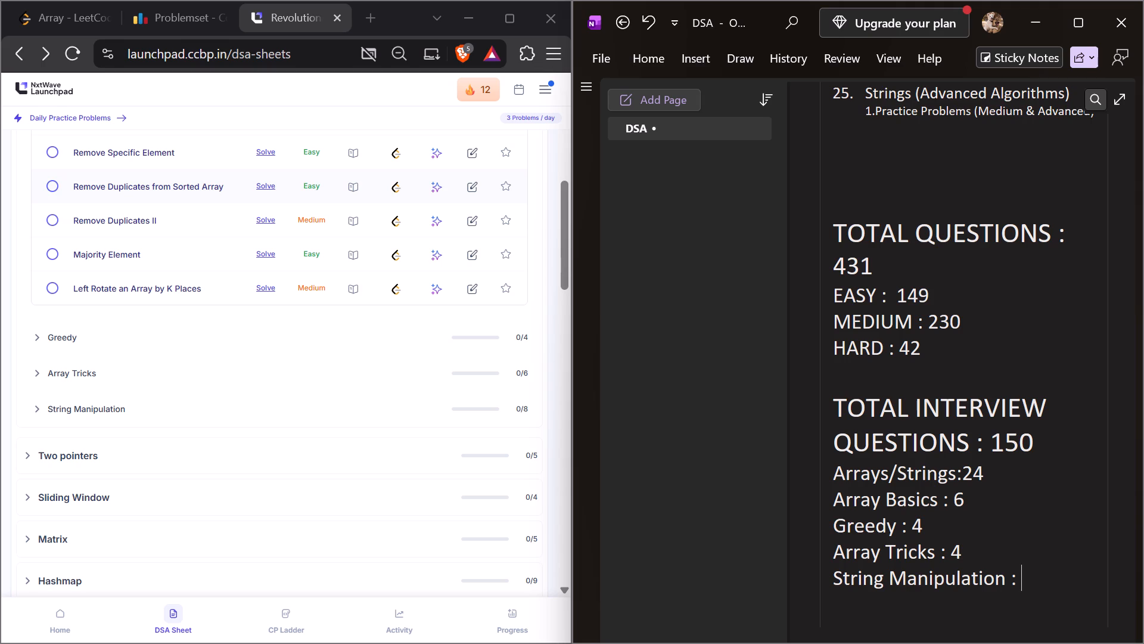
pyautogui.press('8')
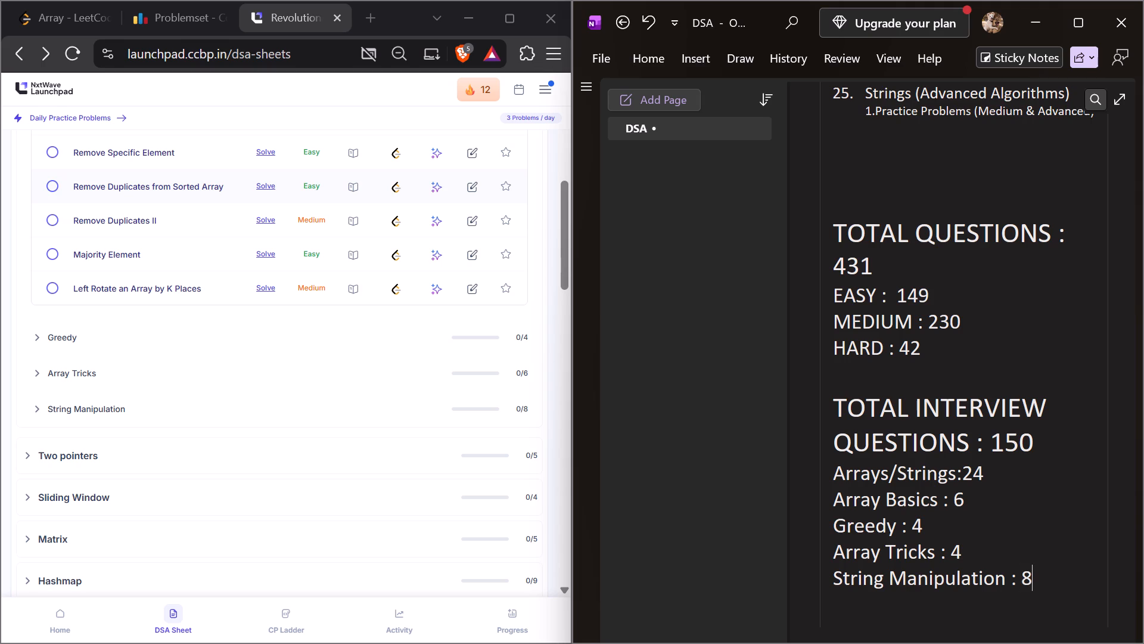
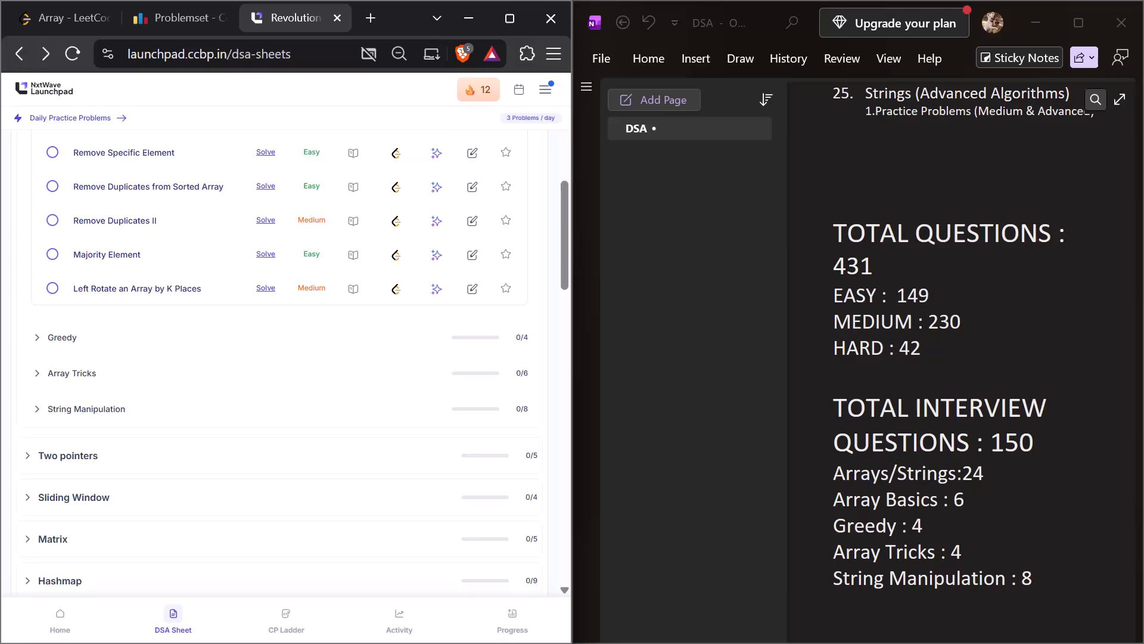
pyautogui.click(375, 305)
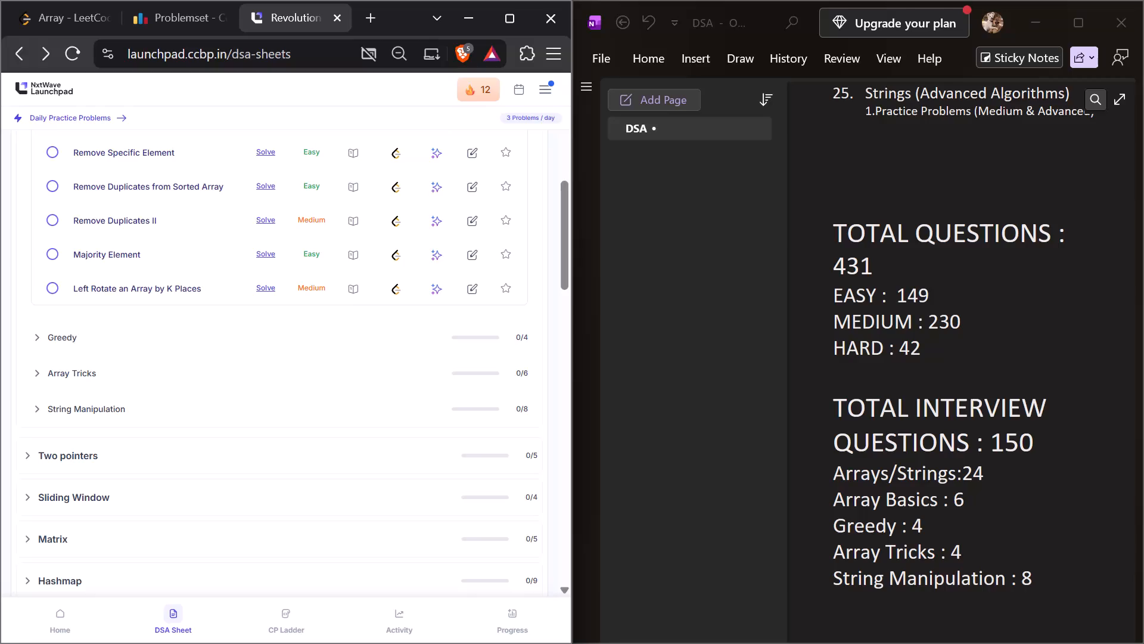
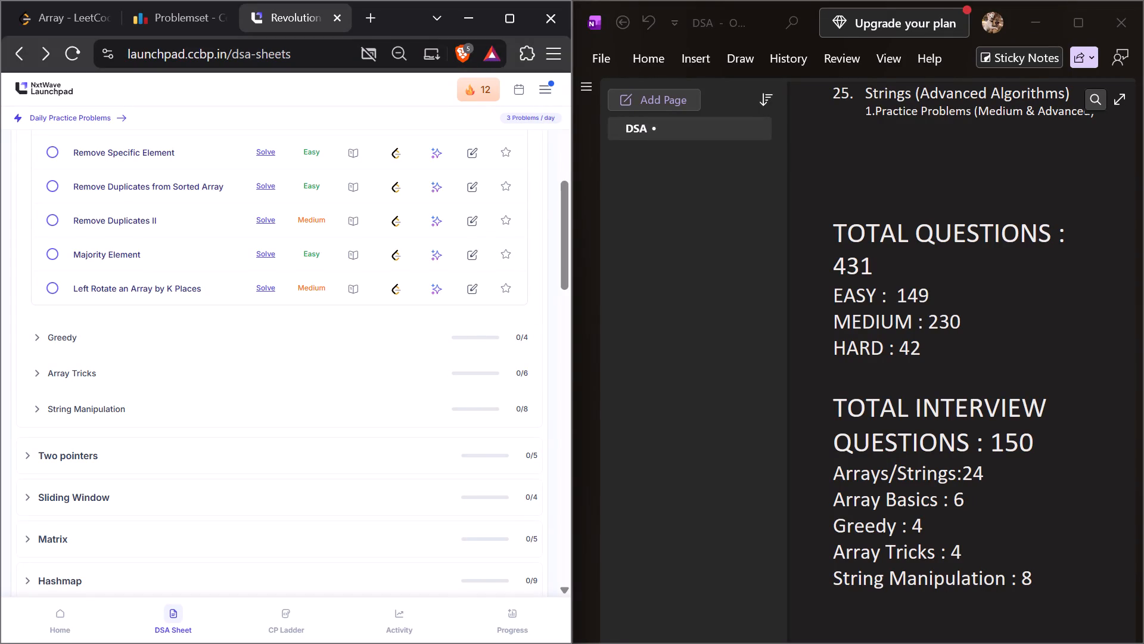
# Correct the Array Tricks question count in the OneNote interview list to 6, matching the Launchpad sheet.
pyautogui.scroll(-1, 1040, 579)
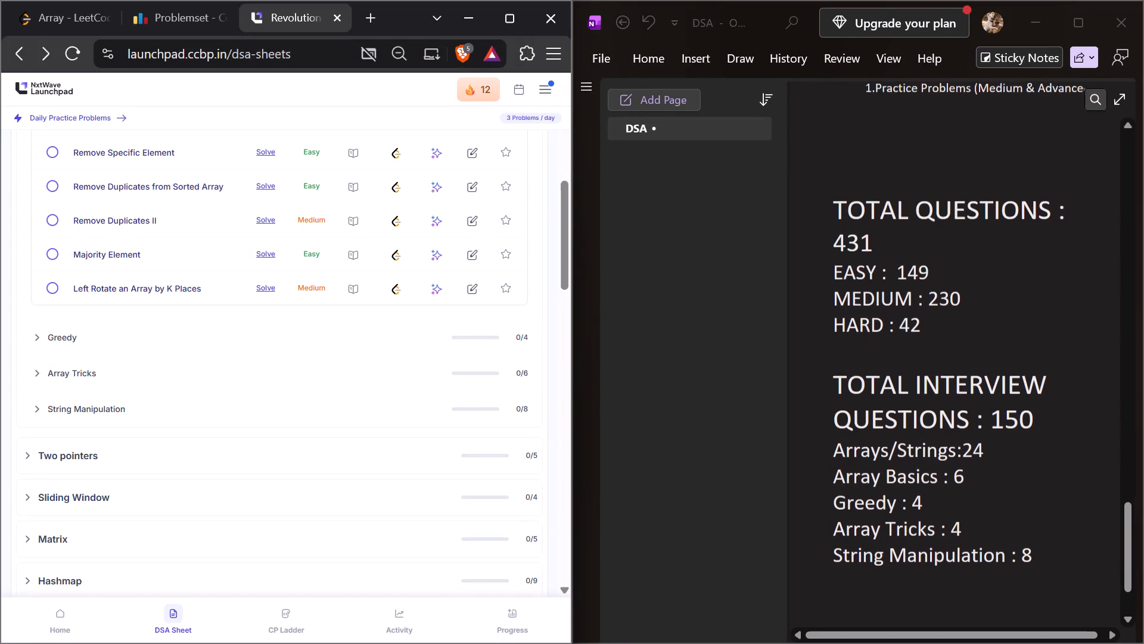
pyautogui.scroll(-2, 1040, 579)
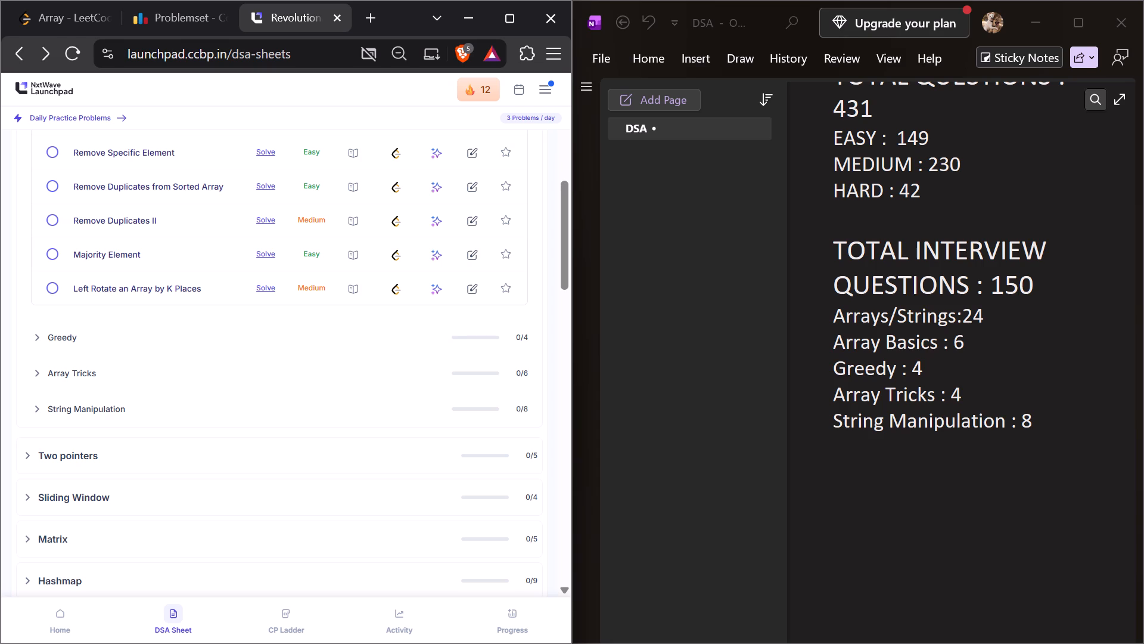
pyautogui.scroll(1, 503, 429)
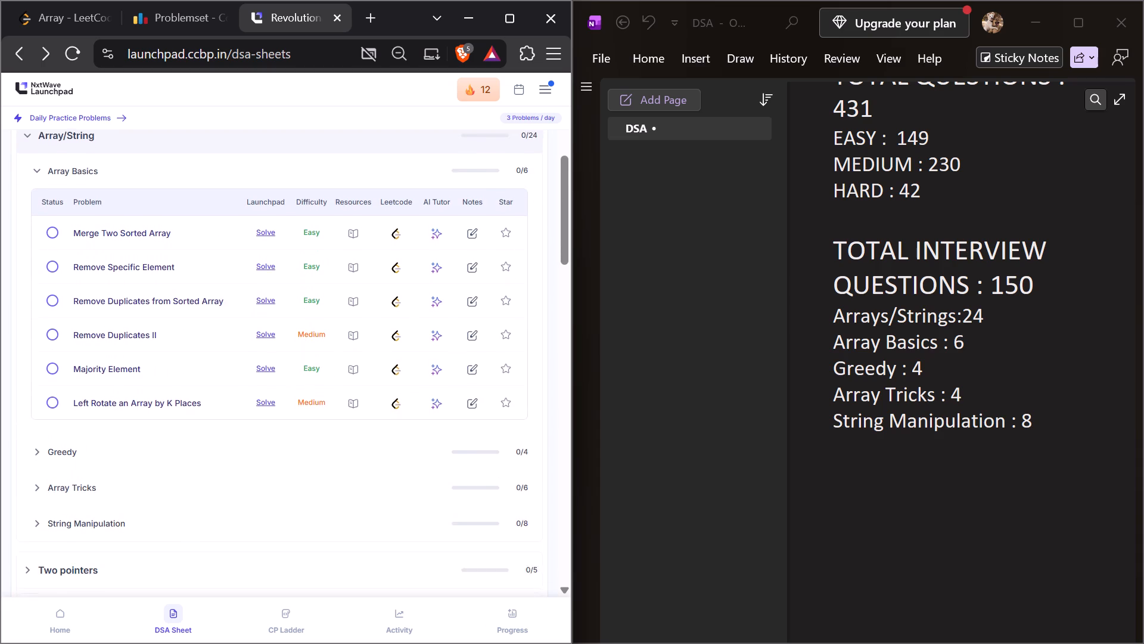
pyautogui.scroll(1, 503, 429)
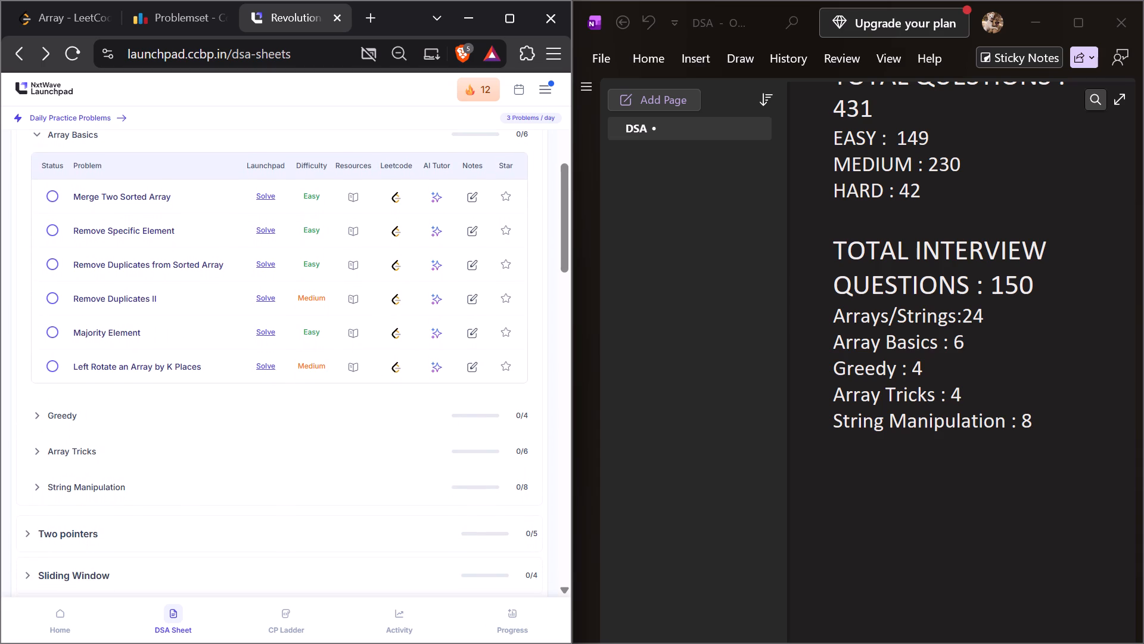
pyautogui.click(996, 398)
pyautogui.press('BackSpace')
pyautogui.press('6')
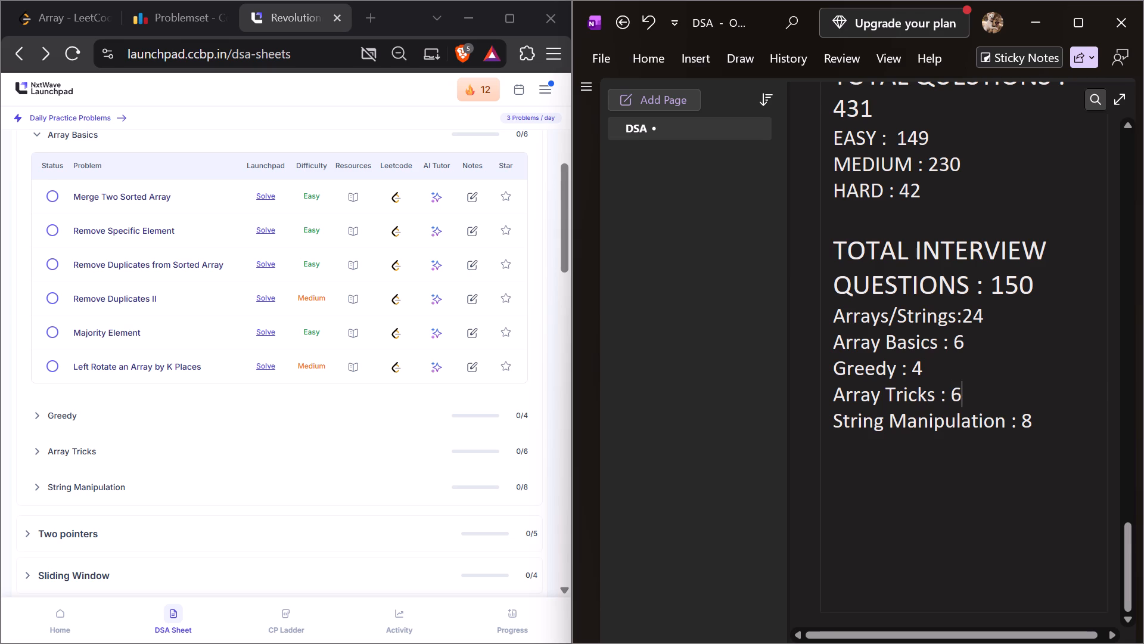
# Set the font size of the "Arrays/Strings:24" line to 22.
pyautogui.scroll(-4, 472, 400)
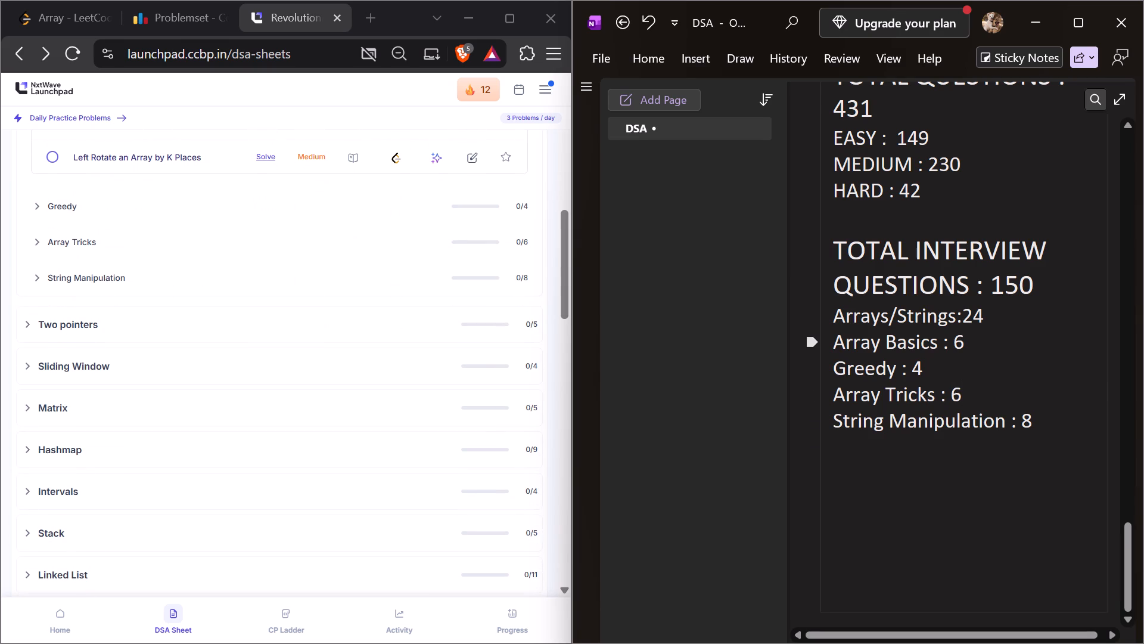
pyautogui.moveTo(832, 314); pyautogui.dragTo(1000, 305)
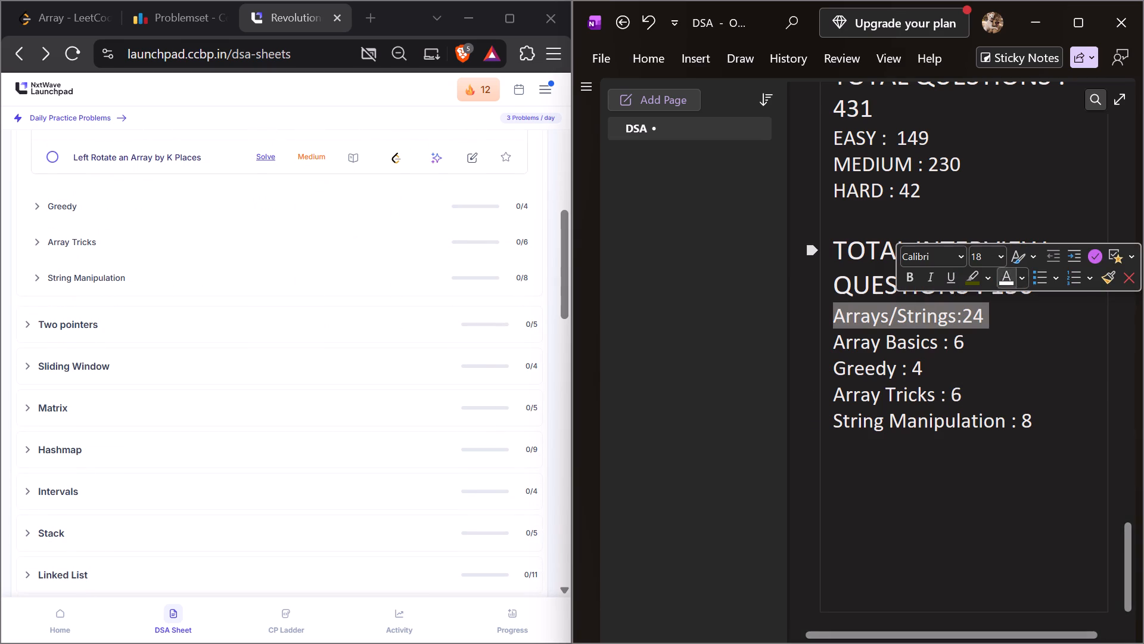
pyautogui.click(999, 260)
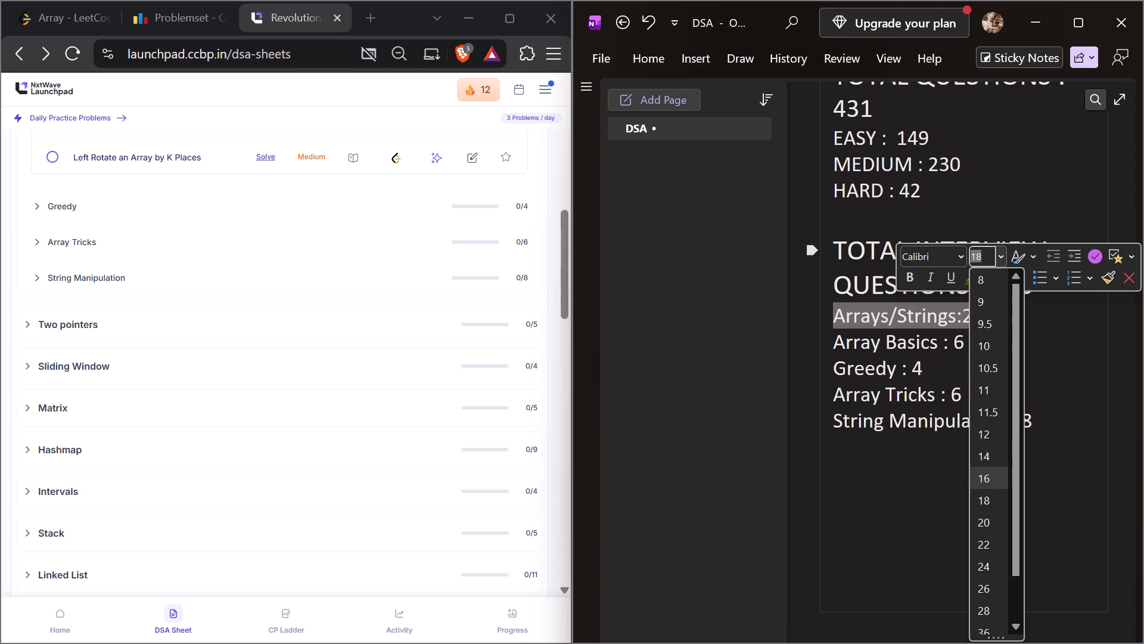
pyautogui.click(998, 549)
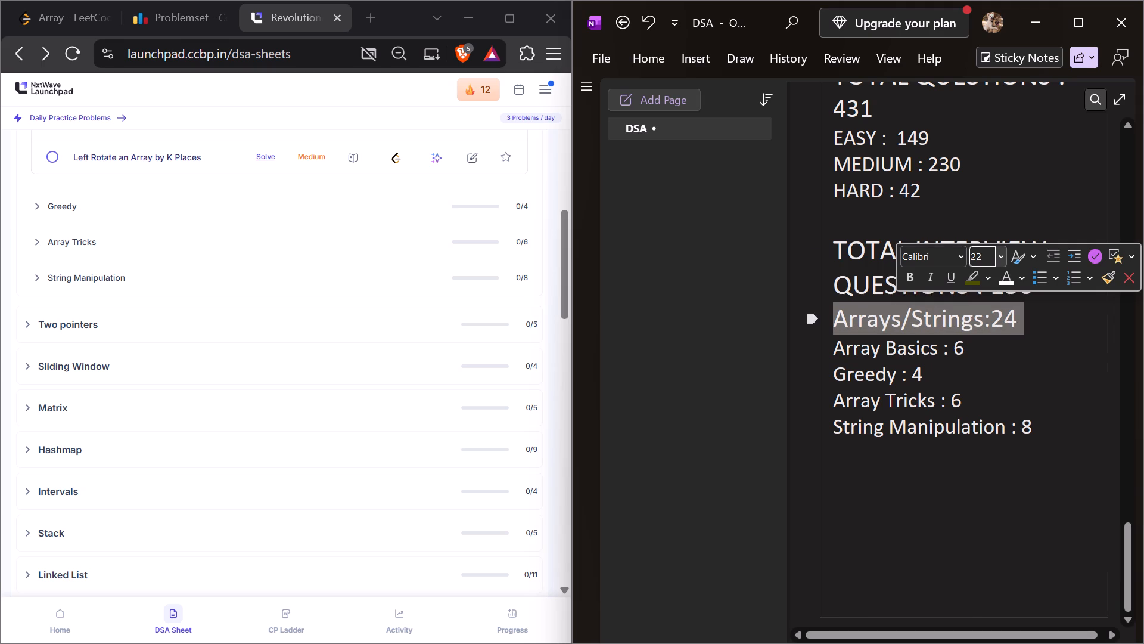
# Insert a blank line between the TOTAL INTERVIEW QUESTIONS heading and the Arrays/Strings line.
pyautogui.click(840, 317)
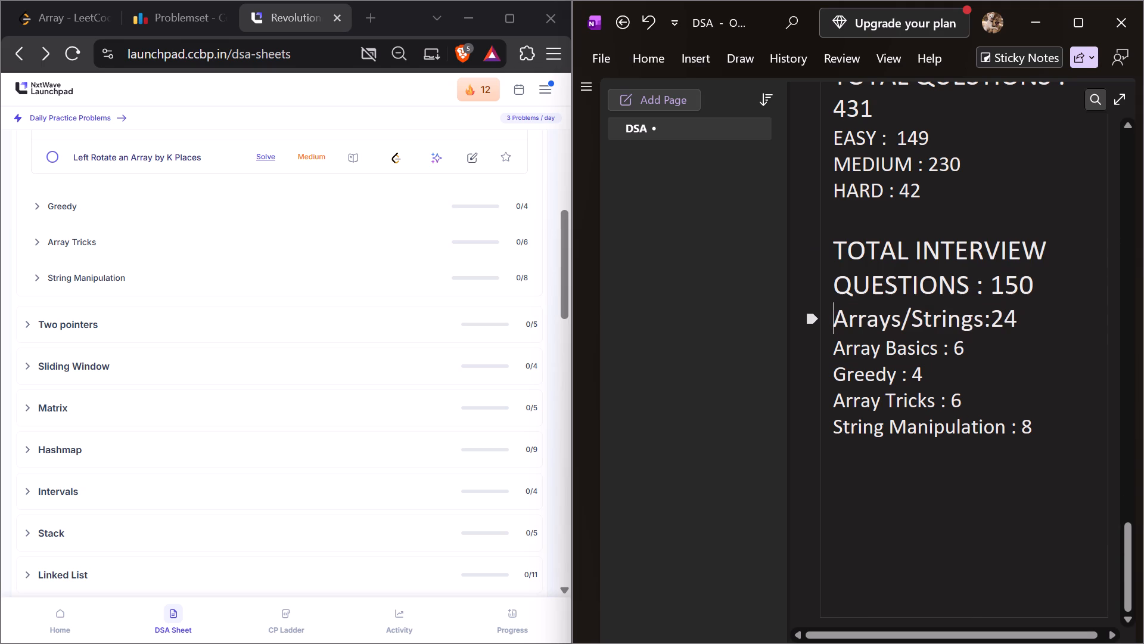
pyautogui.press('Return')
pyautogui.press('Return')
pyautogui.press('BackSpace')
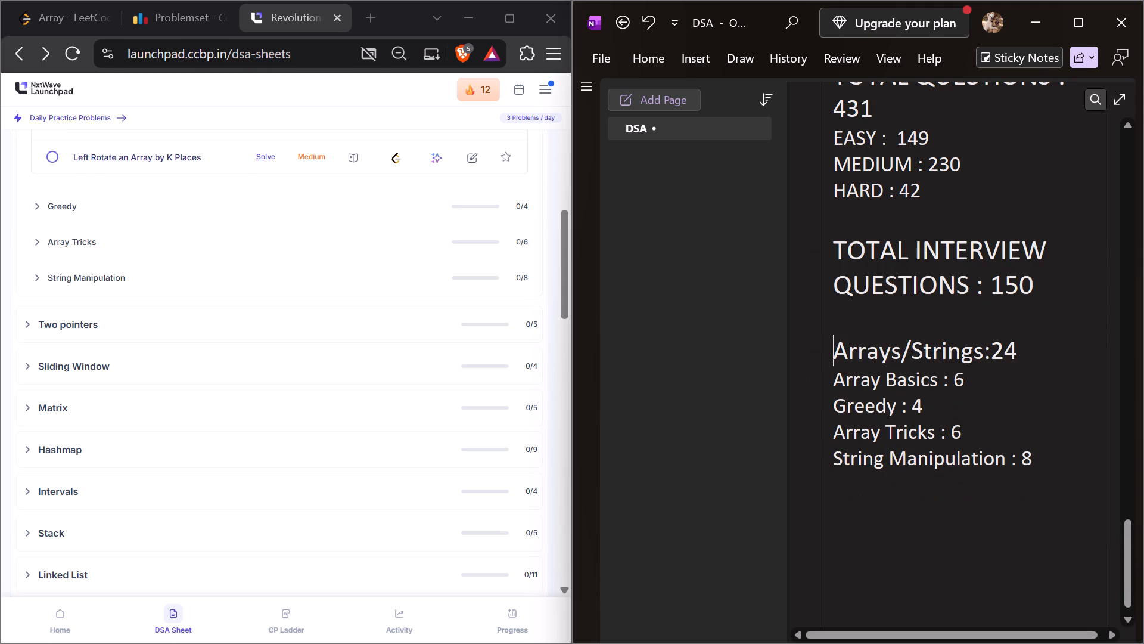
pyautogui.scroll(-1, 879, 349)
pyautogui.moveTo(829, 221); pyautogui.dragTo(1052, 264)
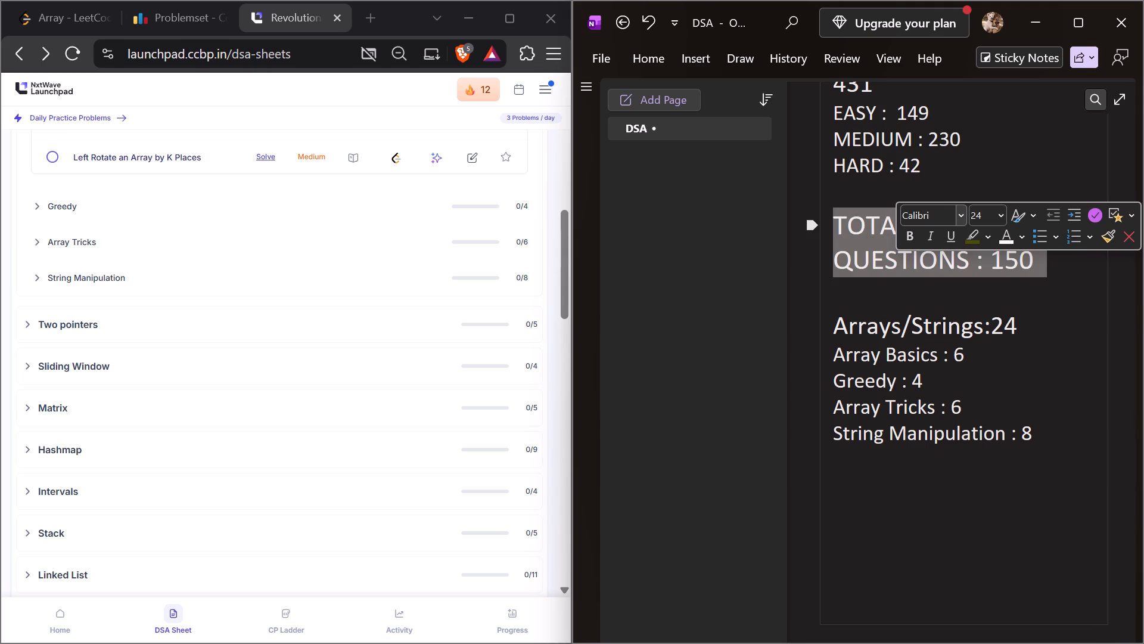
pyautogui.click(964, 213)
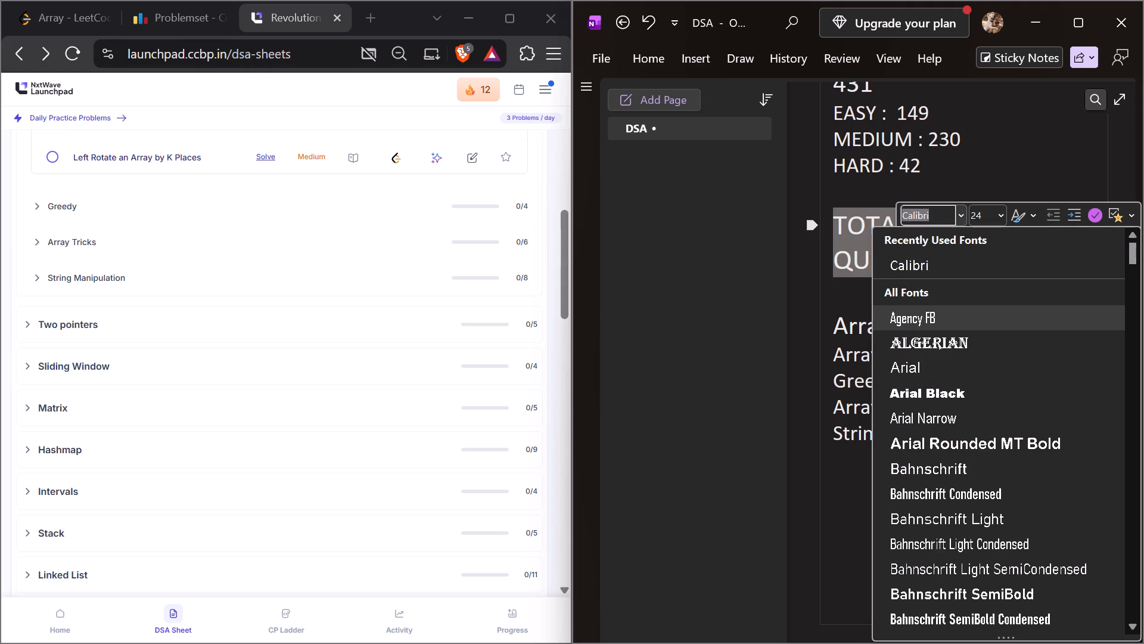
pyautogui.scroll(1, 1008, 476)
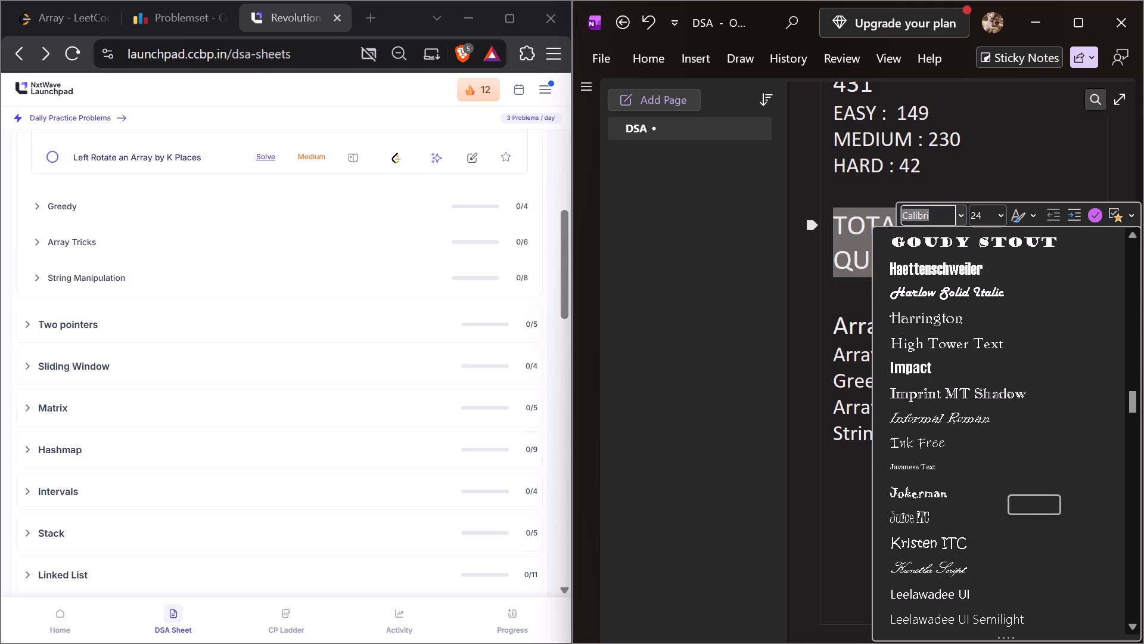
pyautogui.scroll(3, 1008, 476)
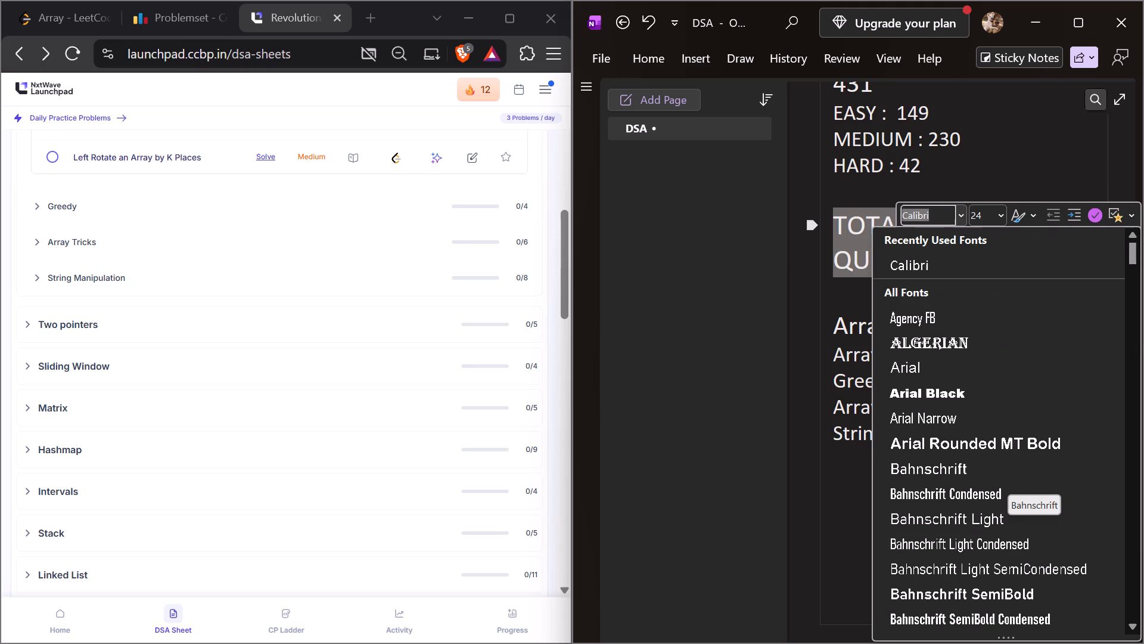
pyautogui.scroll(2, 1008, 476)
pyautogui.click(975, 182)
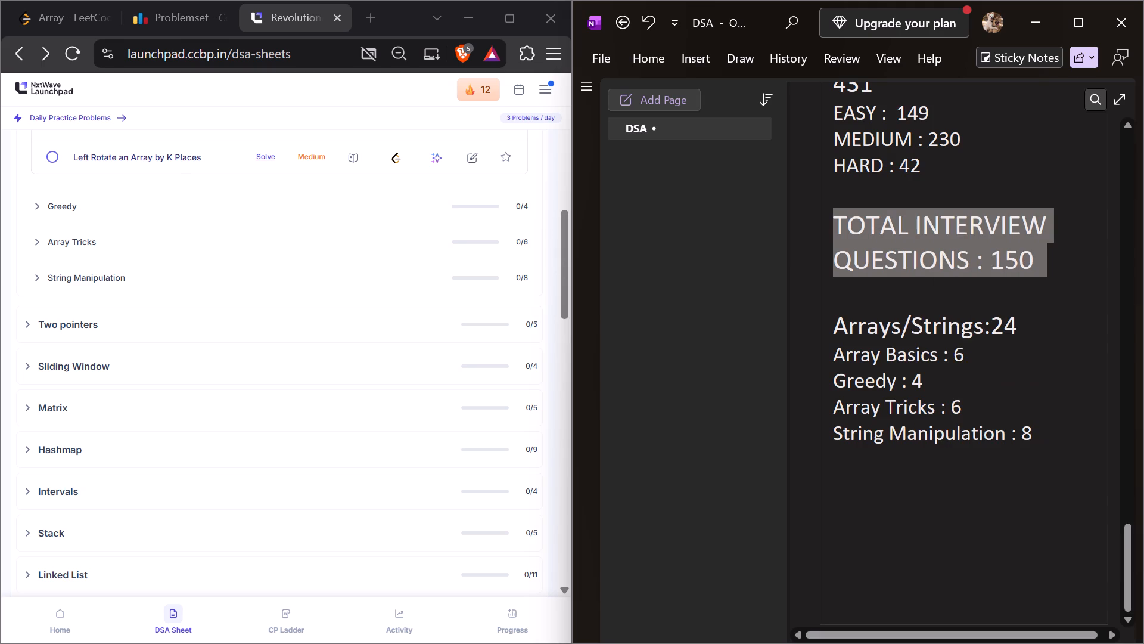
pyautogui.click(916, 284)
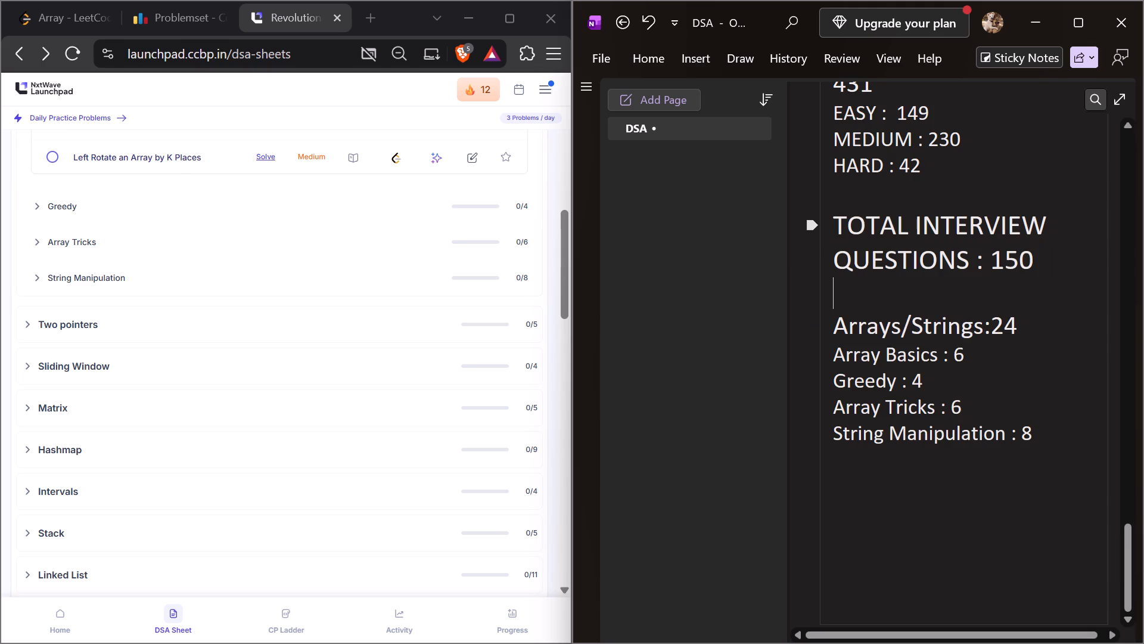
# Set the font size of the "TOTAL INTERVIEW QUESTIONS : 150" heading to 26.
pyautogui.moveTo(832, 229); pyautogui.dragTo(1044, 269)
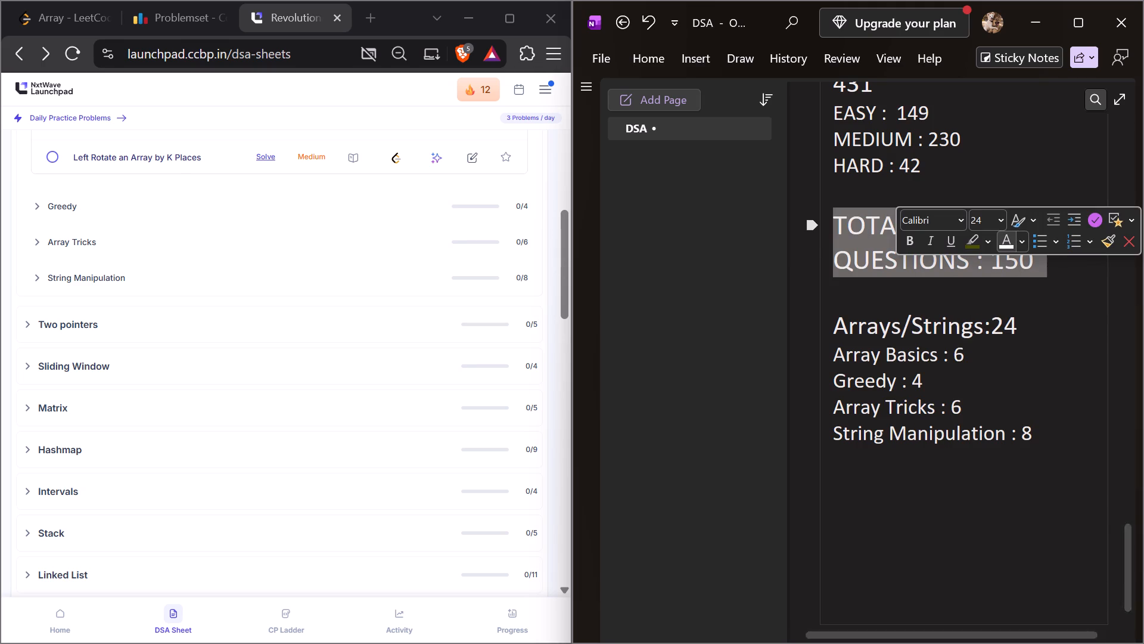
pyautogui.click(999, 219)
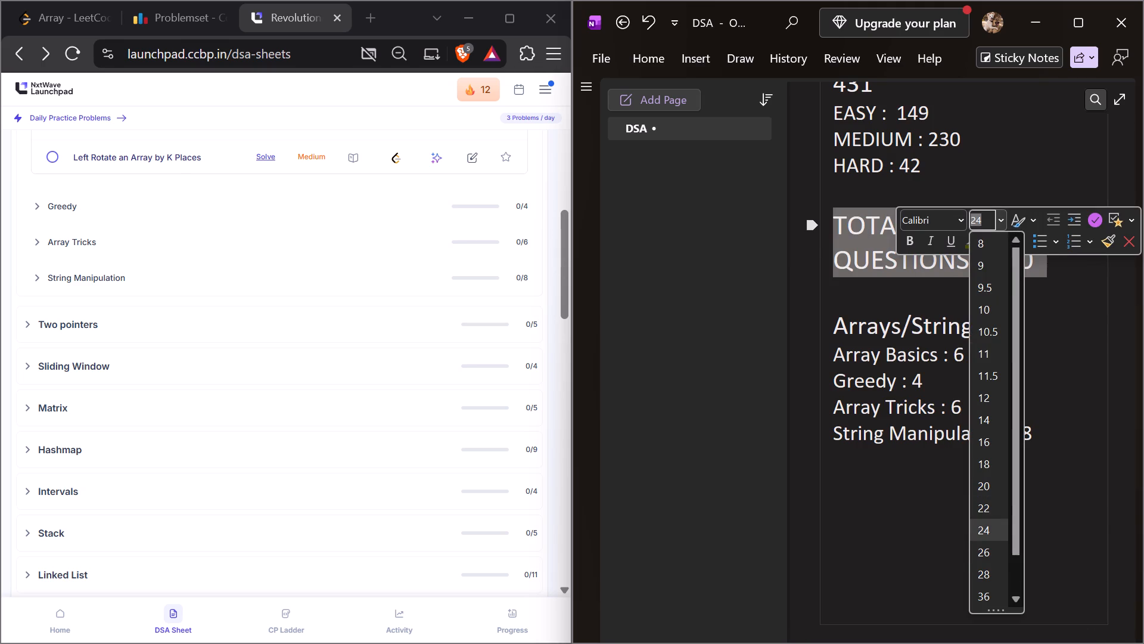
pyautogui.click(998, 551)
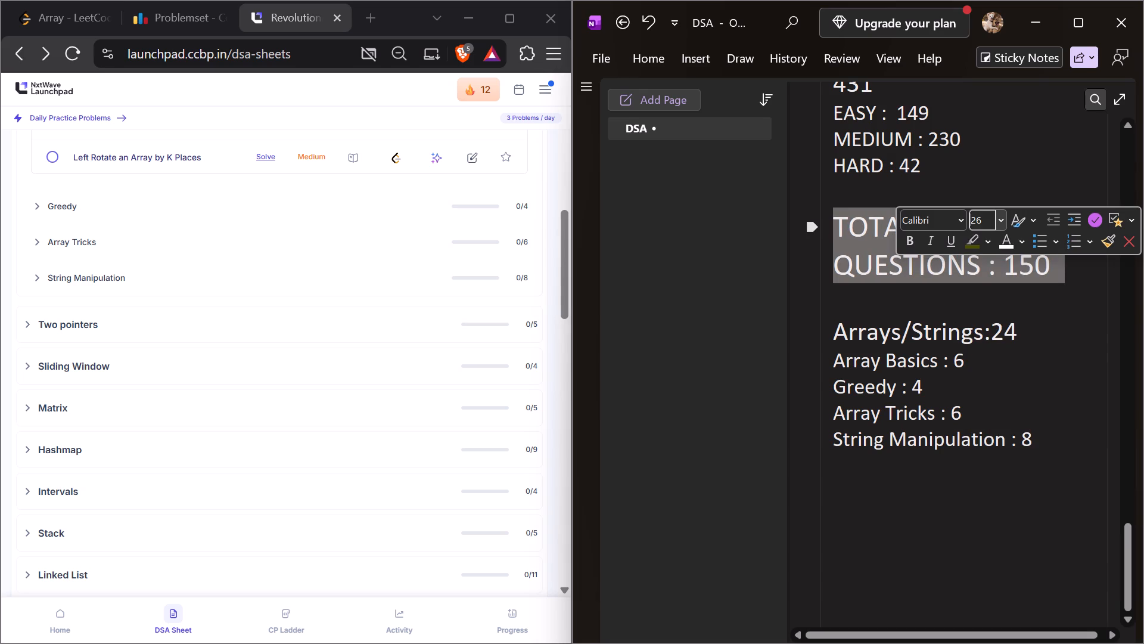
pyautogui.click(1054, 281)
# Widen the DSA note container past its current right edge so the long headings fit on one line.
pyautogui.scroll(3, 1078, 366)
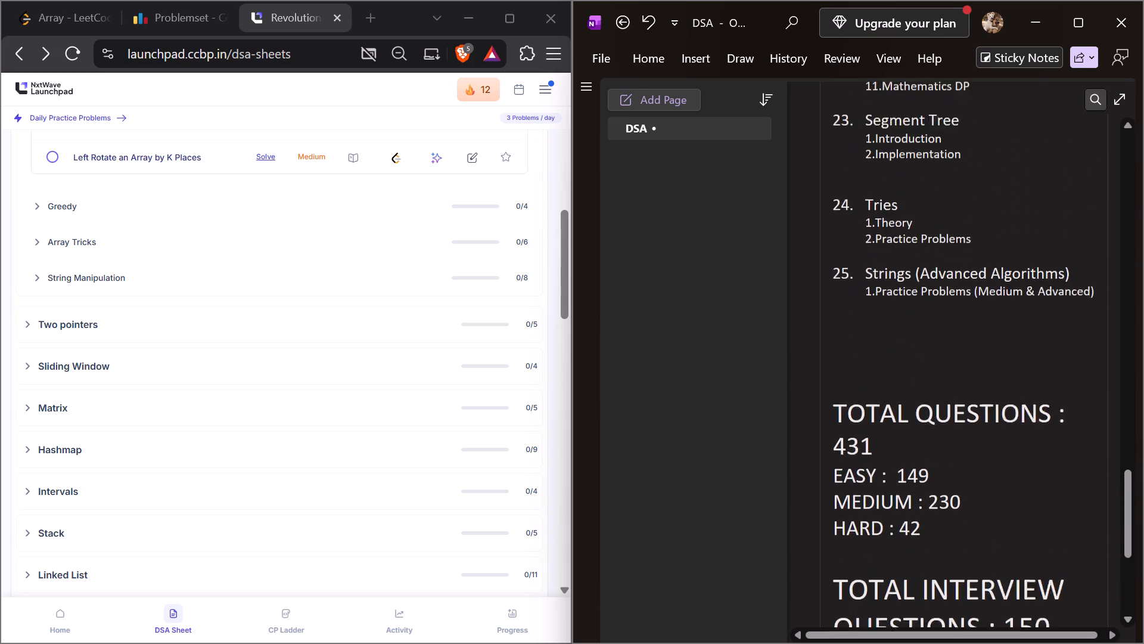
pyautogui.scroll(3, 1078, 366)
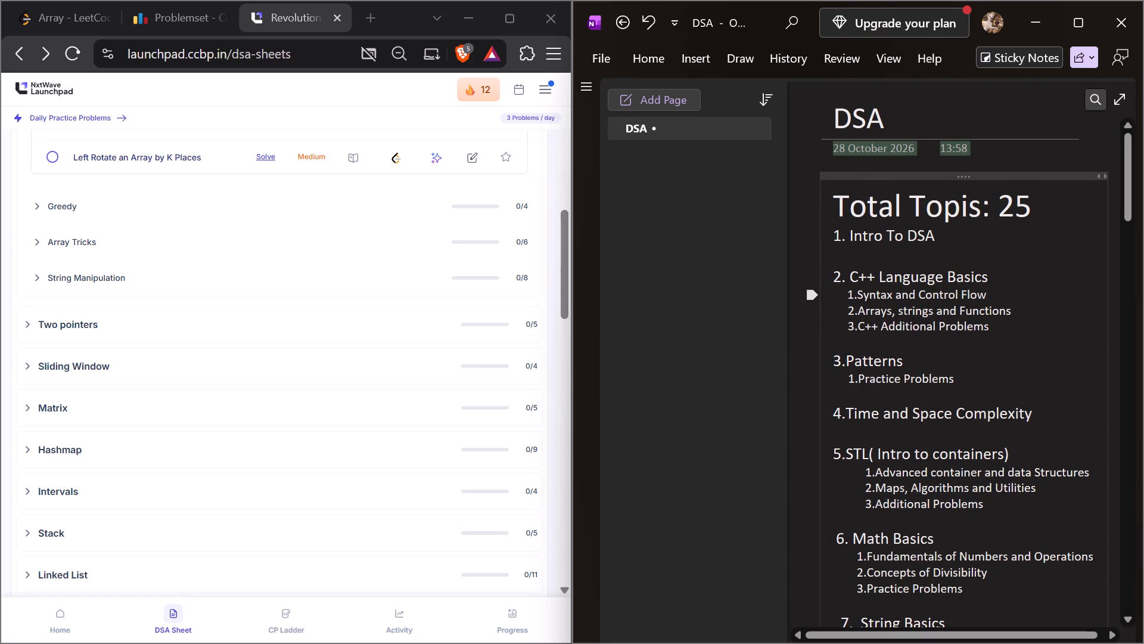
pyautogui.click(822, 292)
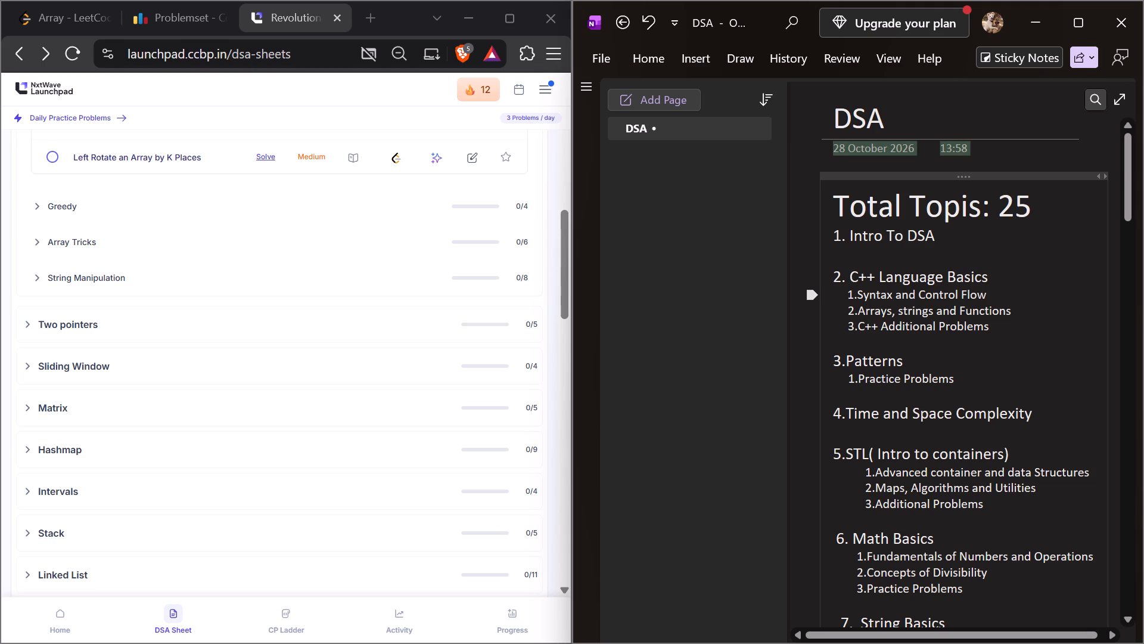
pyautogui.click(823, 287)
pyautogui.moveTo(819, 274); pyautogui.dragTo(788, 275)
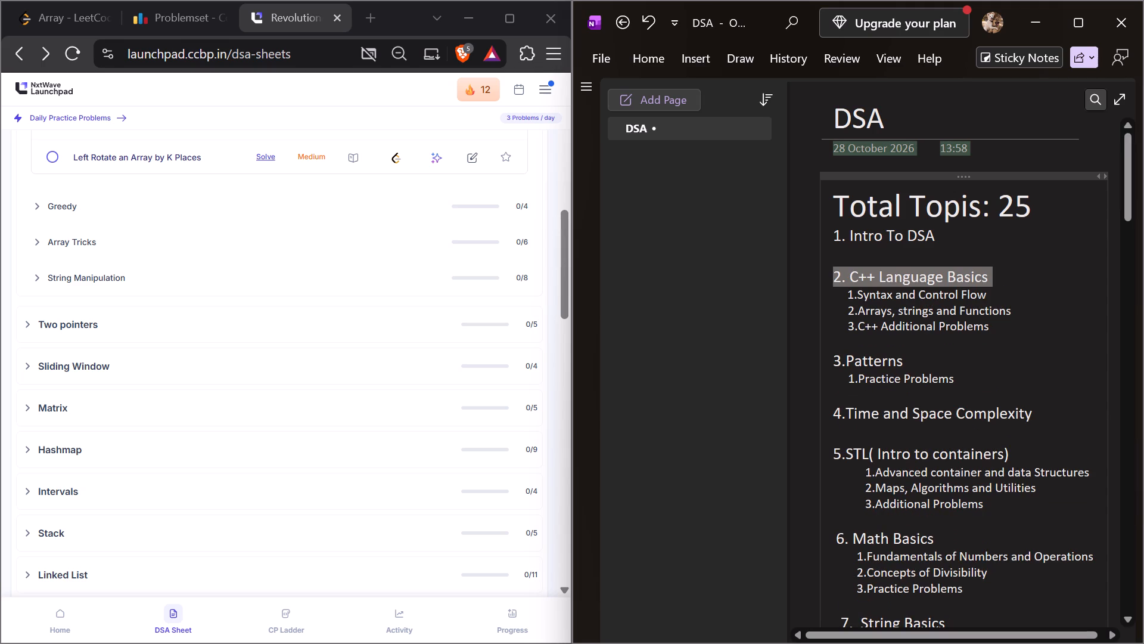
pyautogui.moveTo(1108, 255); pyautogui.dragTo(1143, 244)
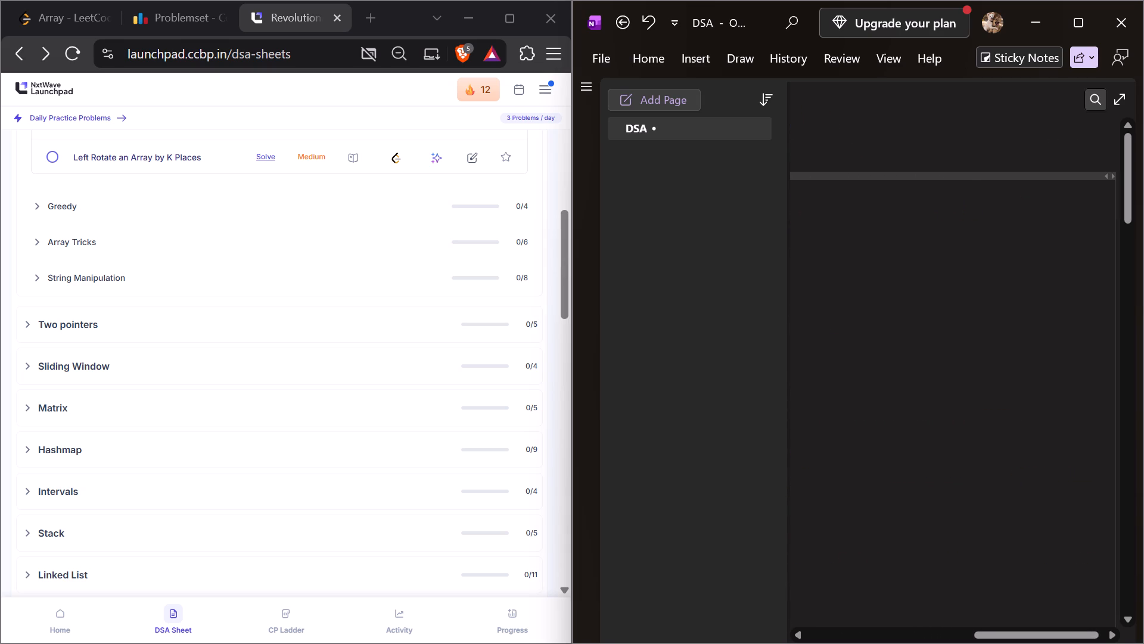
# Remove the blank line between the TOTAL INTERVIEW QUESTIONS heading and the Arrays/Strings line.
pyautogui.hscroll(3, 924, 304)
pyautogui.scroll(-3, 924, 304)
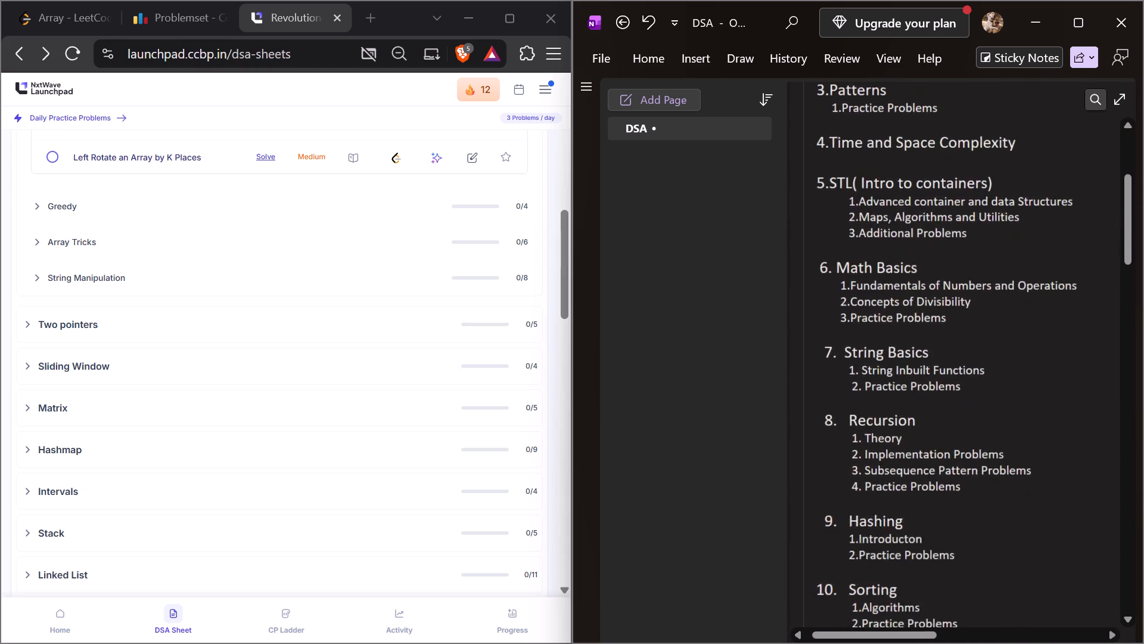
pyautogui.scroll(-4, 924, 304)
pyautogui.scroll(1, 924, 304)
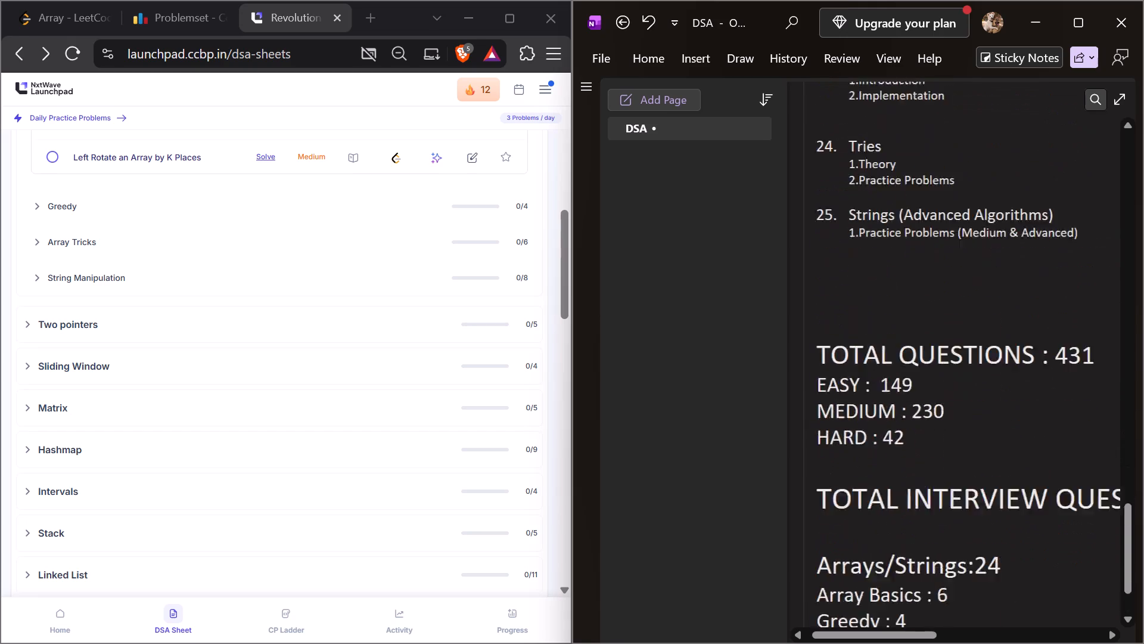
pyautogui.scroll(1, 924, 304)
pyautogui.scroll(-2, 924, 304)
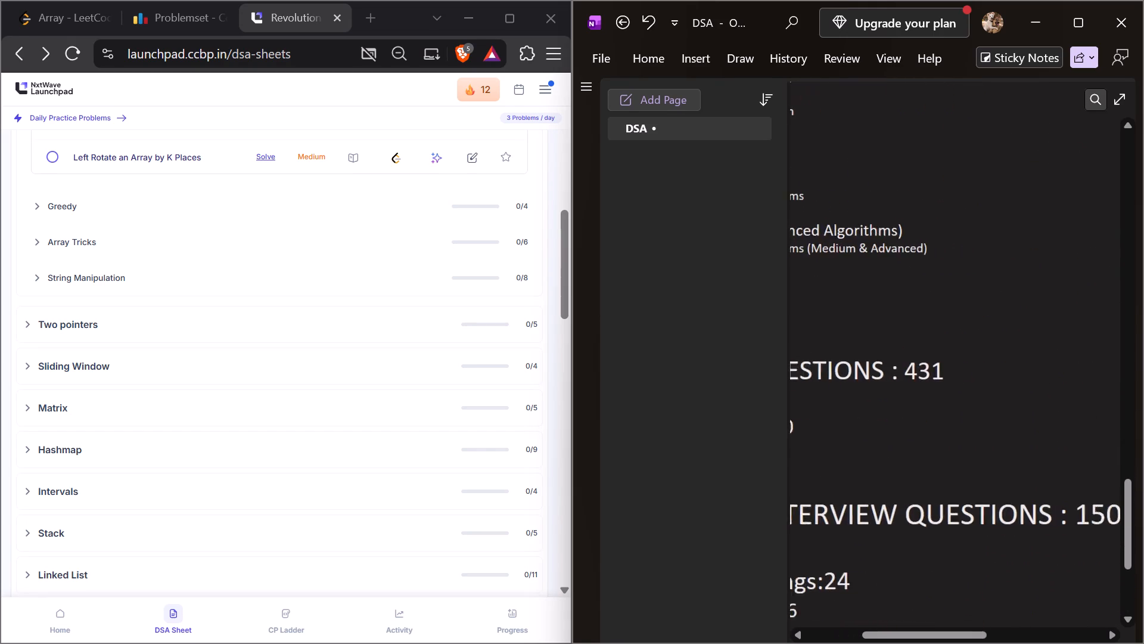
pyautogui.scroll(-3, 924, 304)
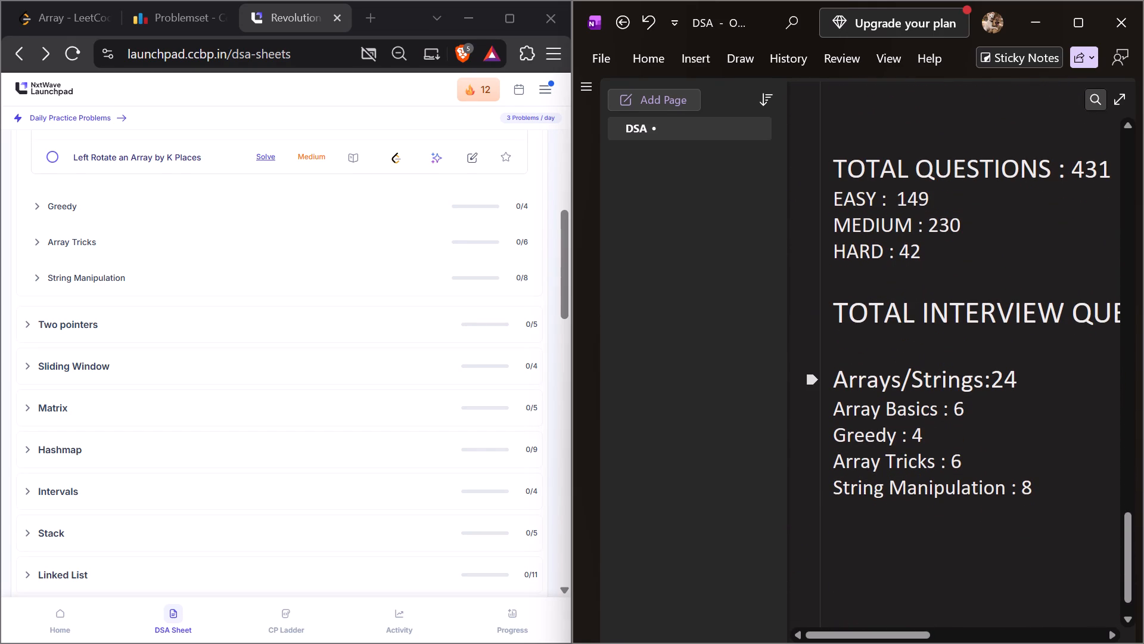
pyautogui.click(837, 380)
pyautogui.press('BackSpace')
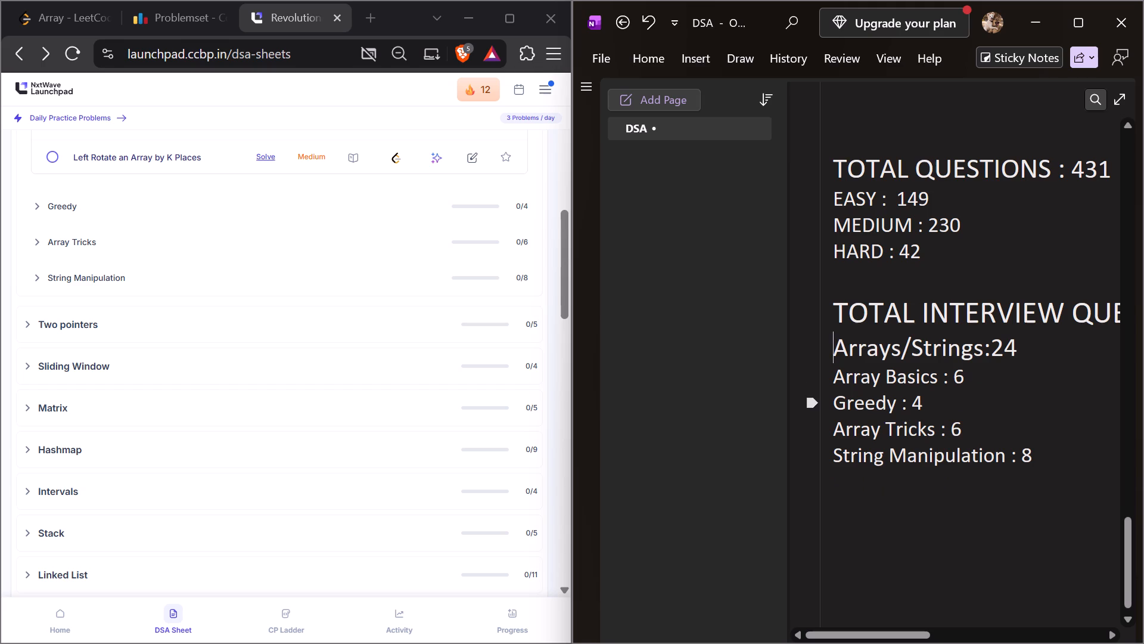
# Set the font size of the four subtopic lines from Array Basics to String Manipulation to 16.
pyautogui.moveTo(834, 380); pyautogui.dragTo(1077, 476)
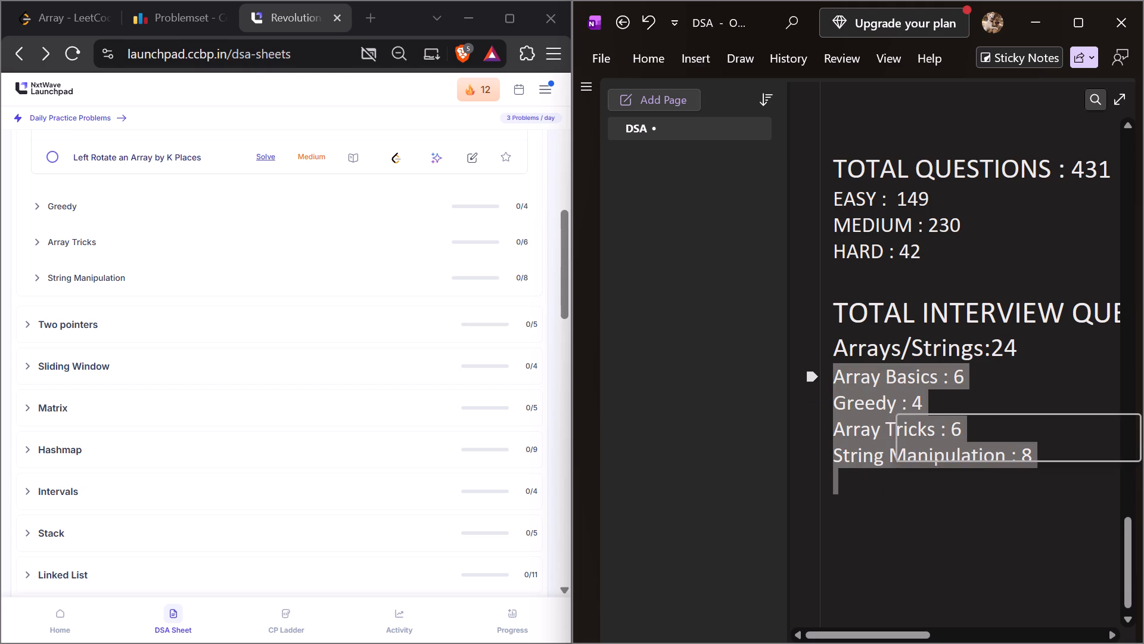
pyautogui.click(1002, 425)
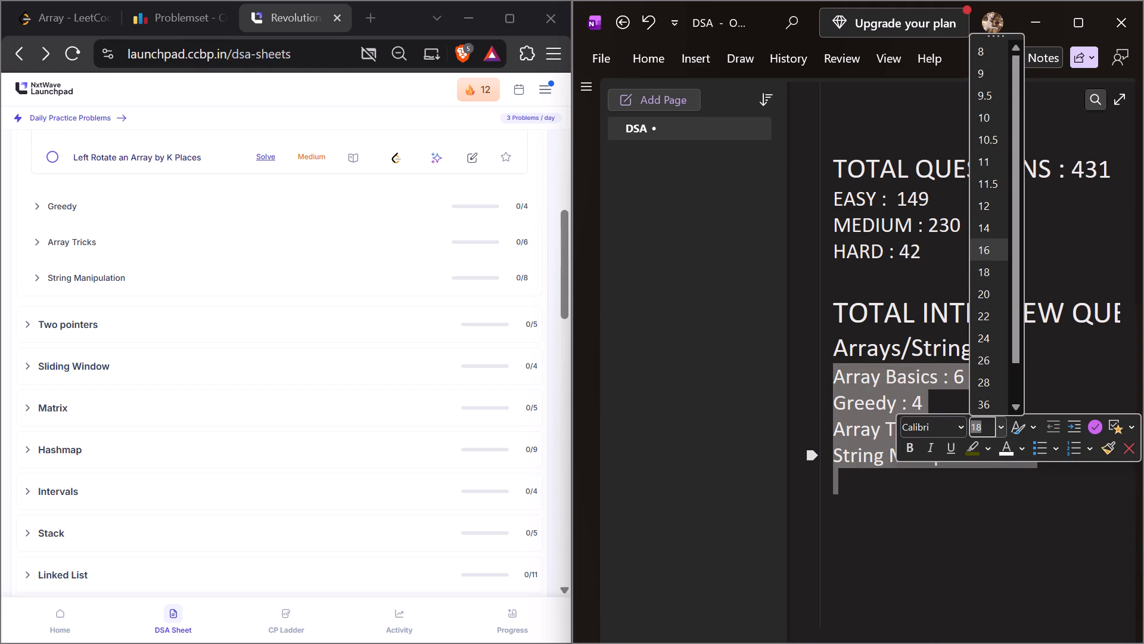
pyautogui.click(980, 251)
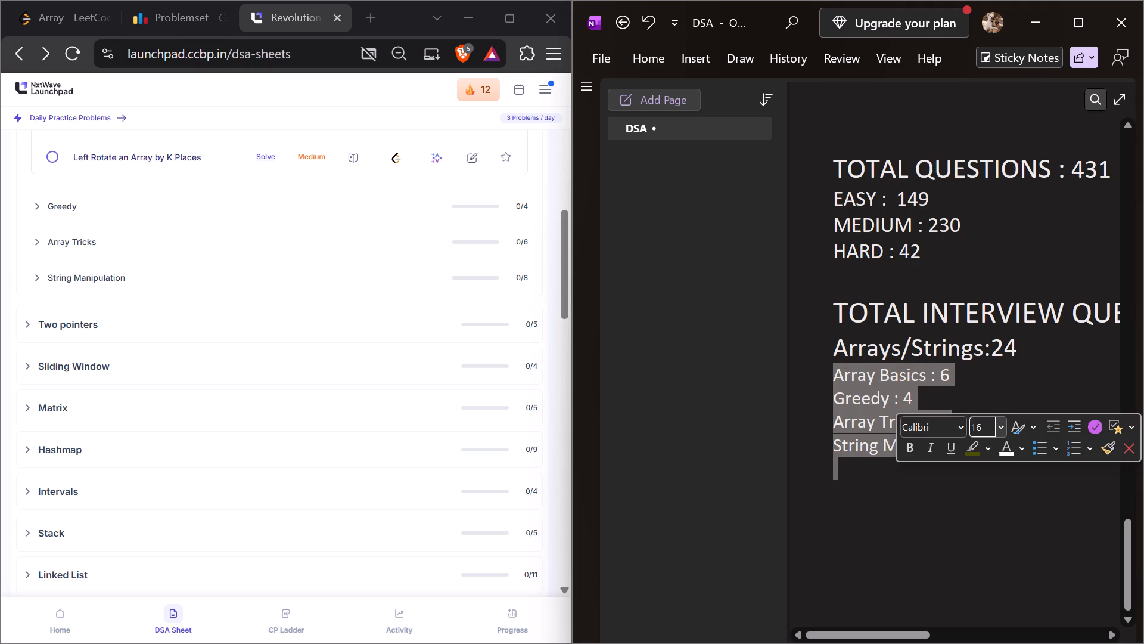
pyautogui.click(1004, 262)
pyautogui.scroll(-1, 1001, 426)
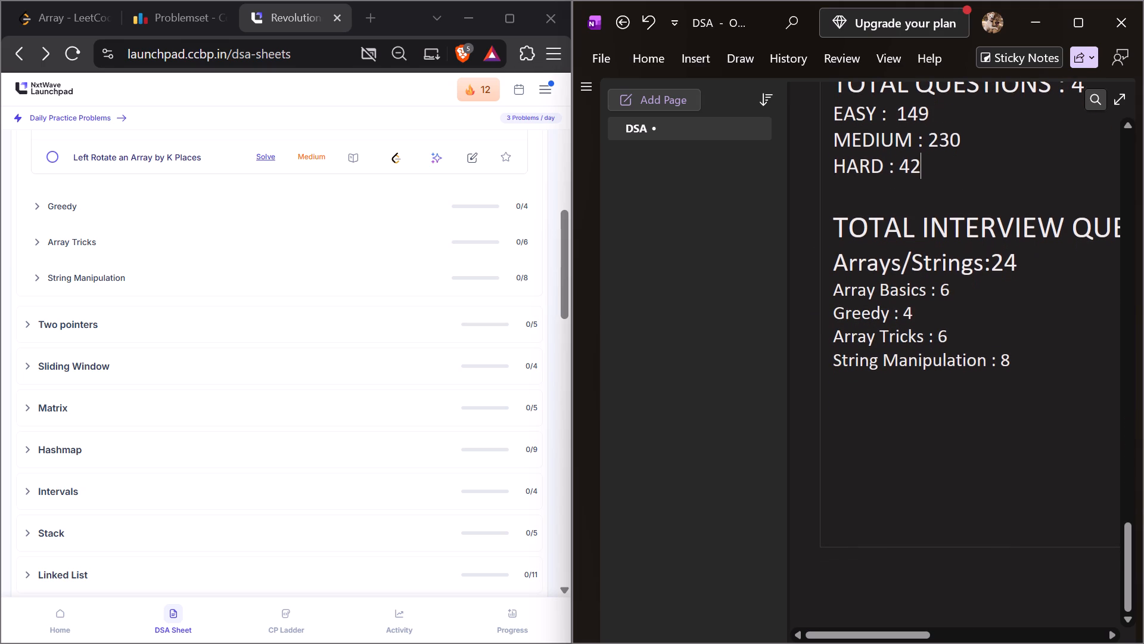
# In the Launchpad Interview 150 sheet, expand the Two pointers topic and collapse the Array/String topic.
pyautogui.click(849, 417)
pyautogui.scroll(1, 394, 286)
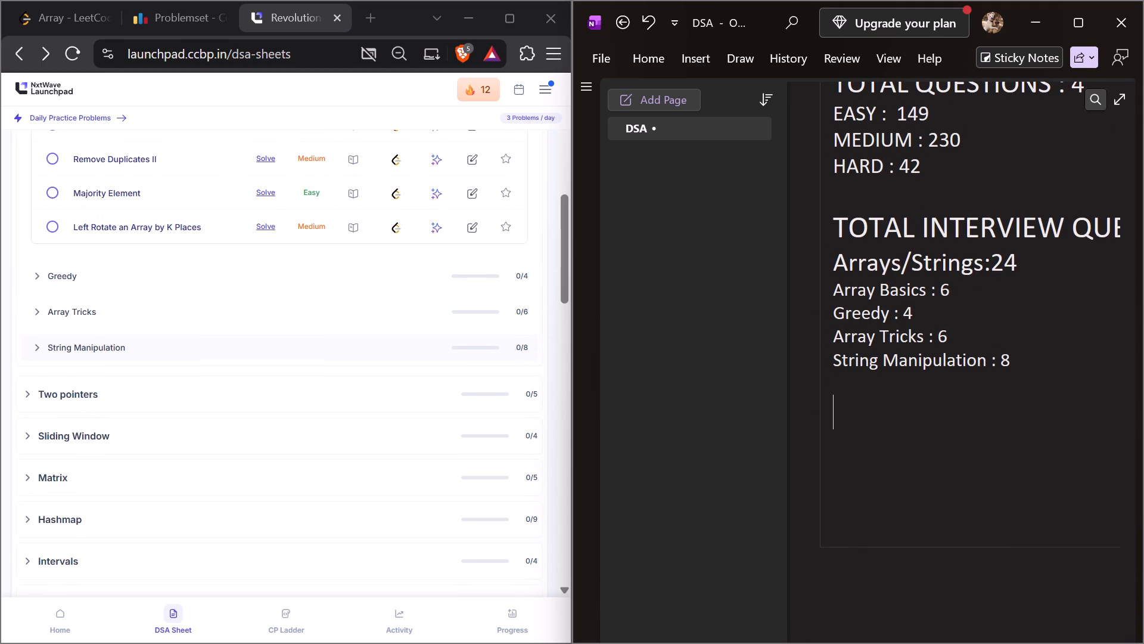
pyautogui.scroll(-1, 281, 395)
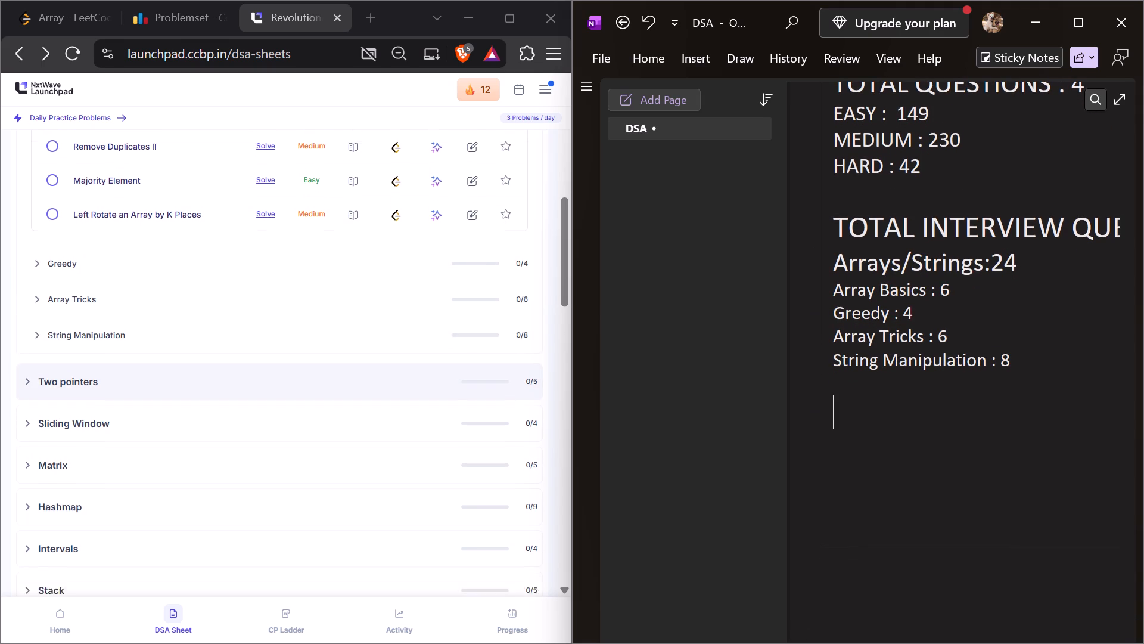
pyautogui.scroll(-1, 281, 395)
pyautogui.click(282, 366)
pyautogui.scroll(1, 282, 366)
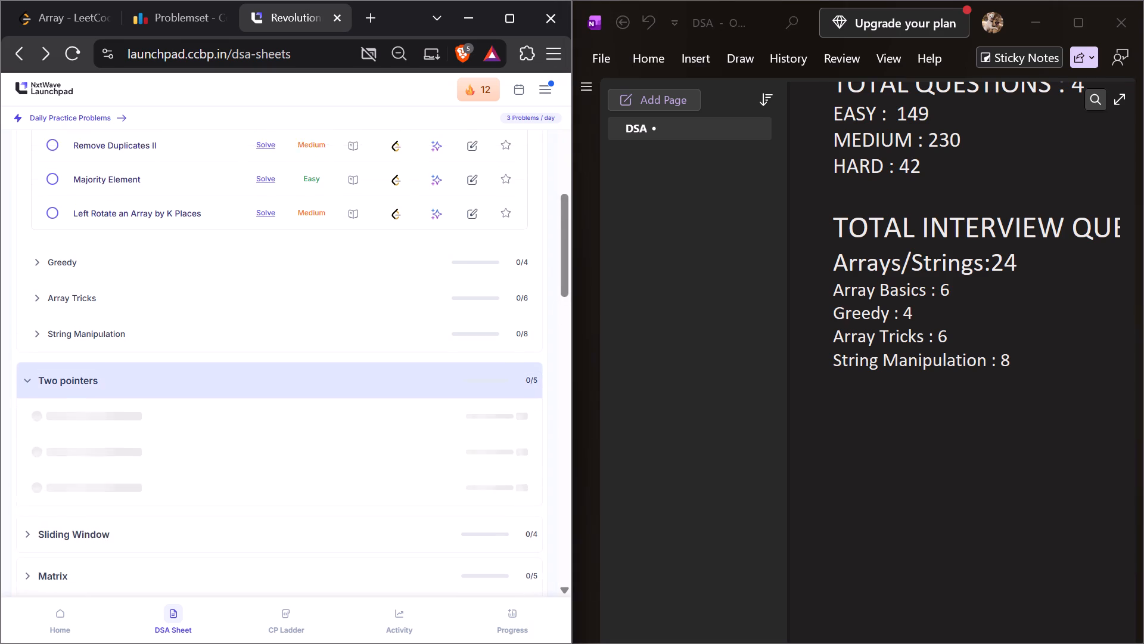
pyautogui.scroll(3, 282, 366)
pyautogui.click(35, 295)
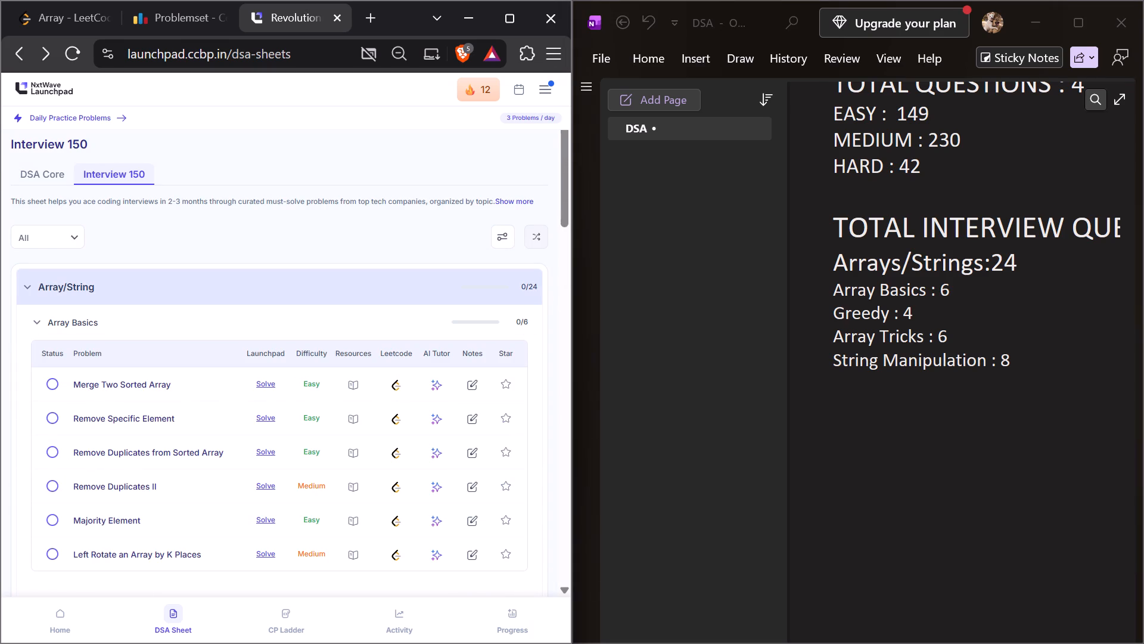
pyautogui.scroll(-1, 139, 295)
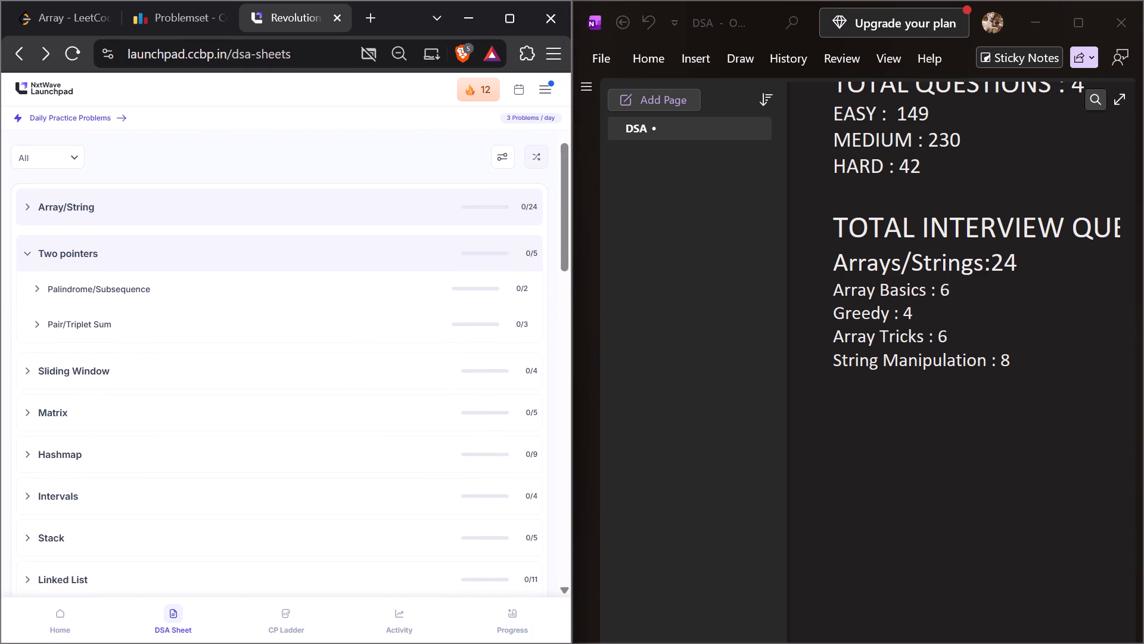
pyautogui.scroll(-1, 139, 295)
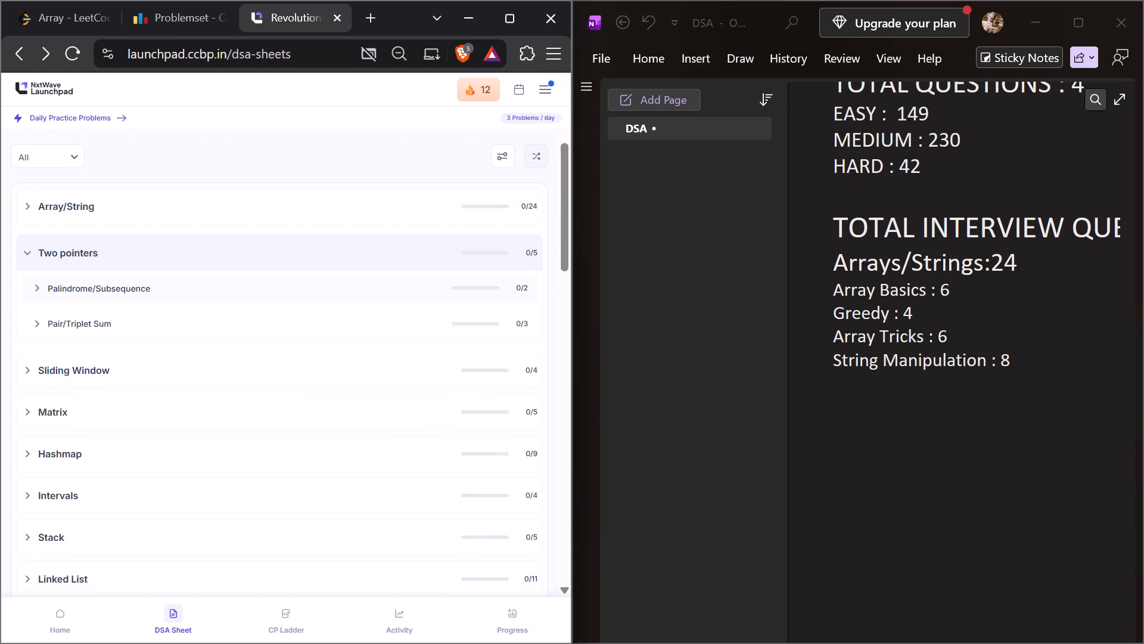
# In the OneNote DSA page, add the heading line "TWO POINTERS: 5" below the String Manipulation line, leaving a gap between them.
pyautogui.click(843, 449)
pyautogui.press('BackSpace')
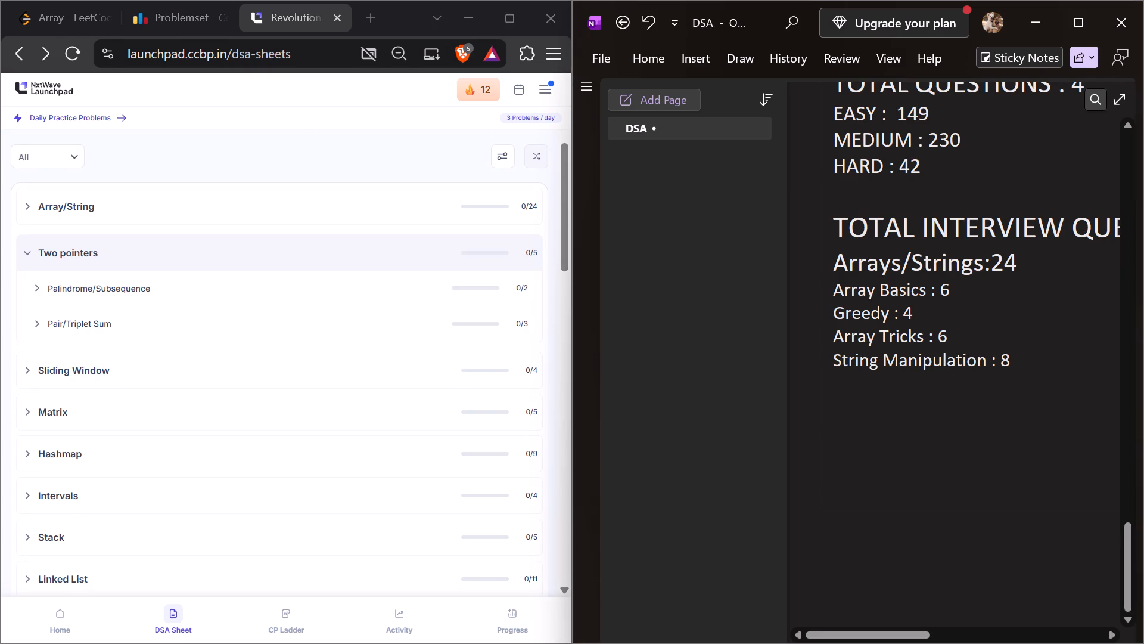
pyautogui.press('Return')
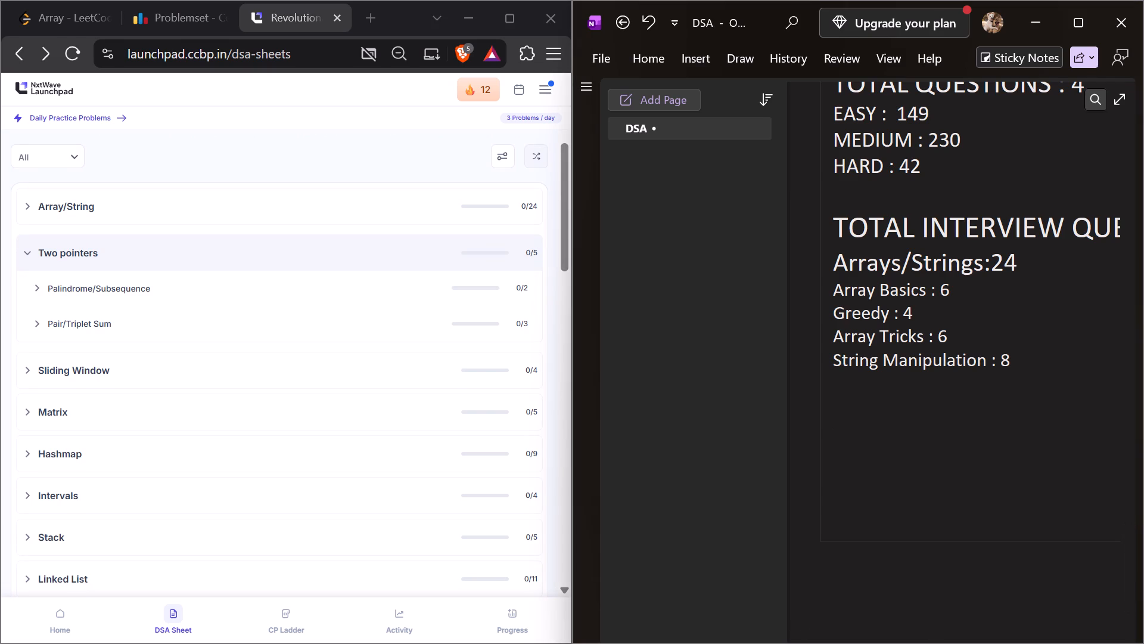
pyautogui.write('TWO')
pyautogui.press('space')
pyautogui.write('POINTERS')
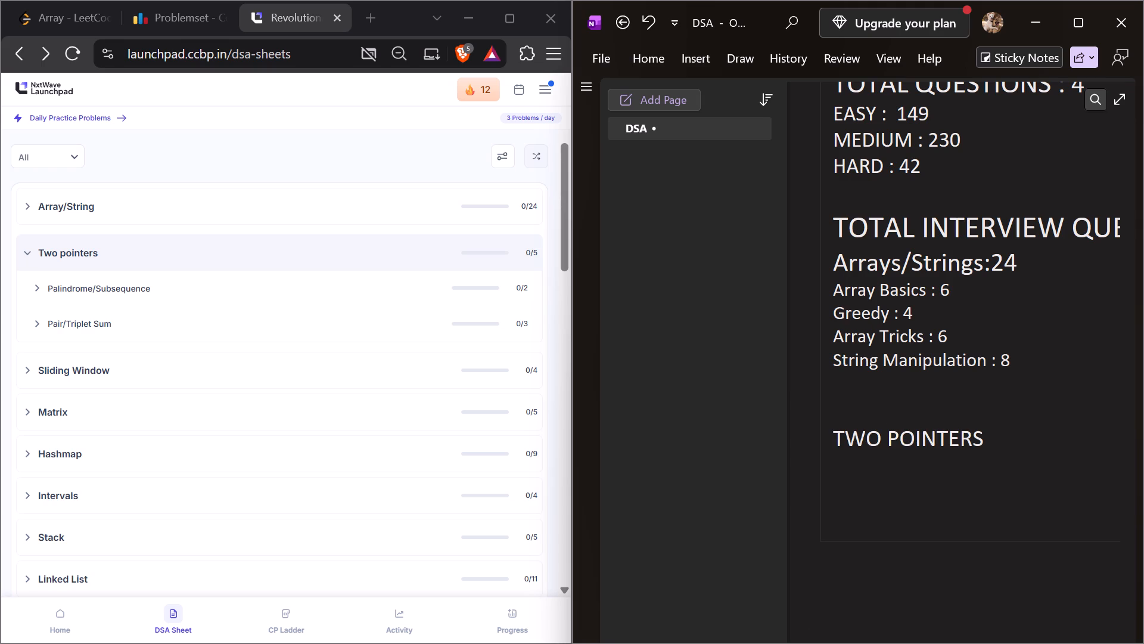
pyautogui.hotkey('shift', ':')
pyautogui.press('space')
pyautogui.press('5')
# Set the font size of the "TWO POINTERS: 5" heading to 22.
pyautogui.moveTo(1018, 437); pyautogui.dragTo(817, 432)
pyautogui.click(817, 432)
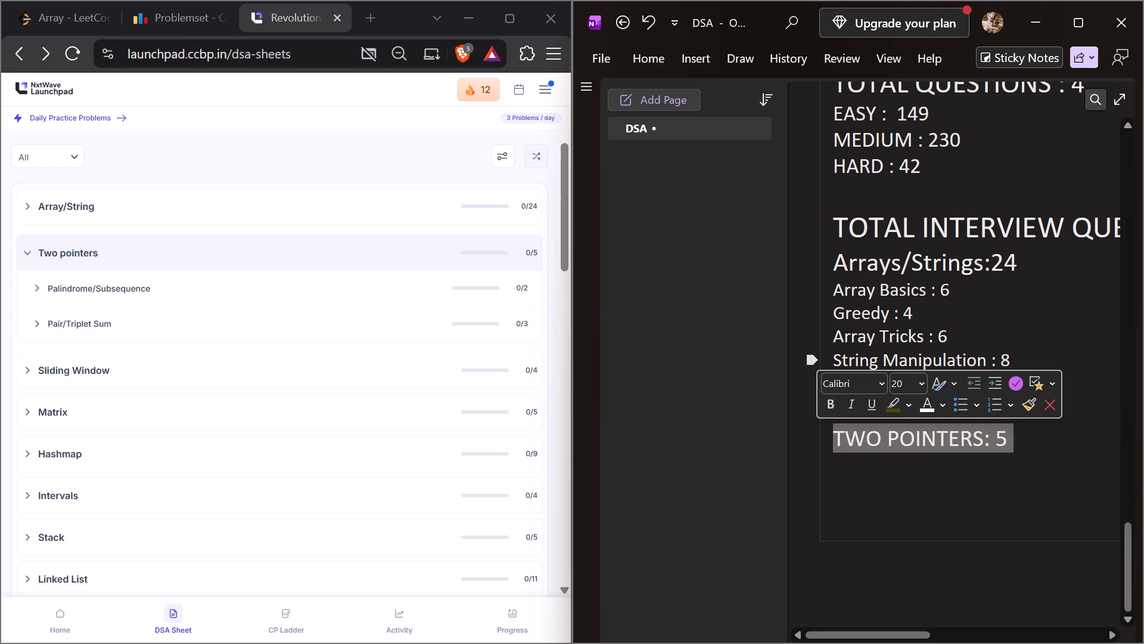
pyautogui.click(926, 388)
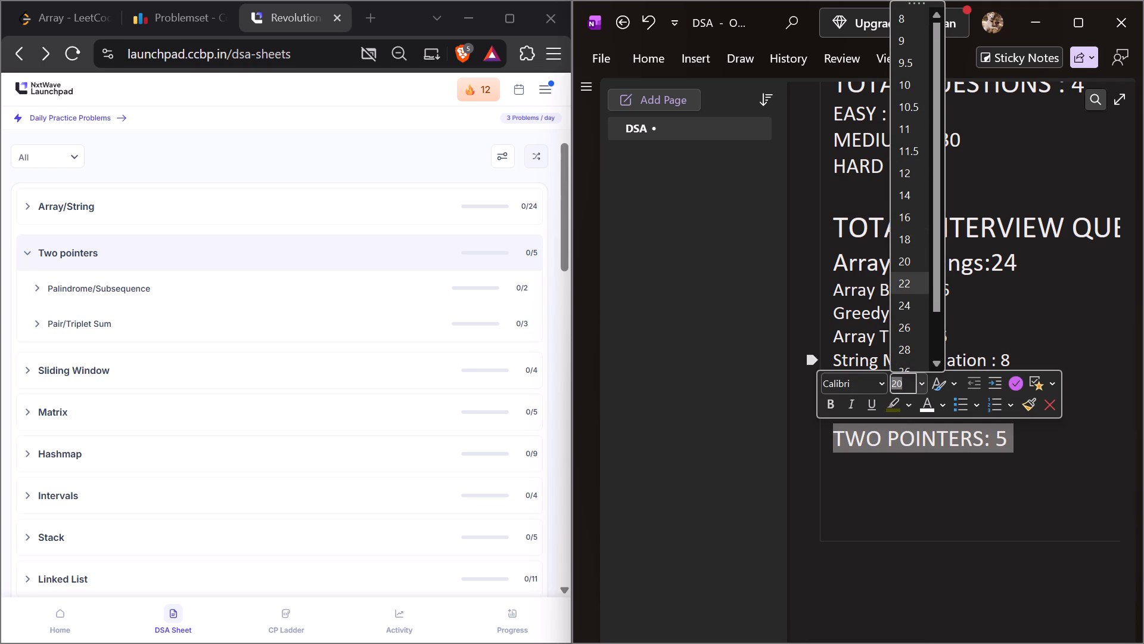
pyautogui.click(913, 282)
# Add the subtopic line "Palindrome / Subsequence : 2" directly under the TWO POINTERS heading.
pyautogui.click(1039, 450)
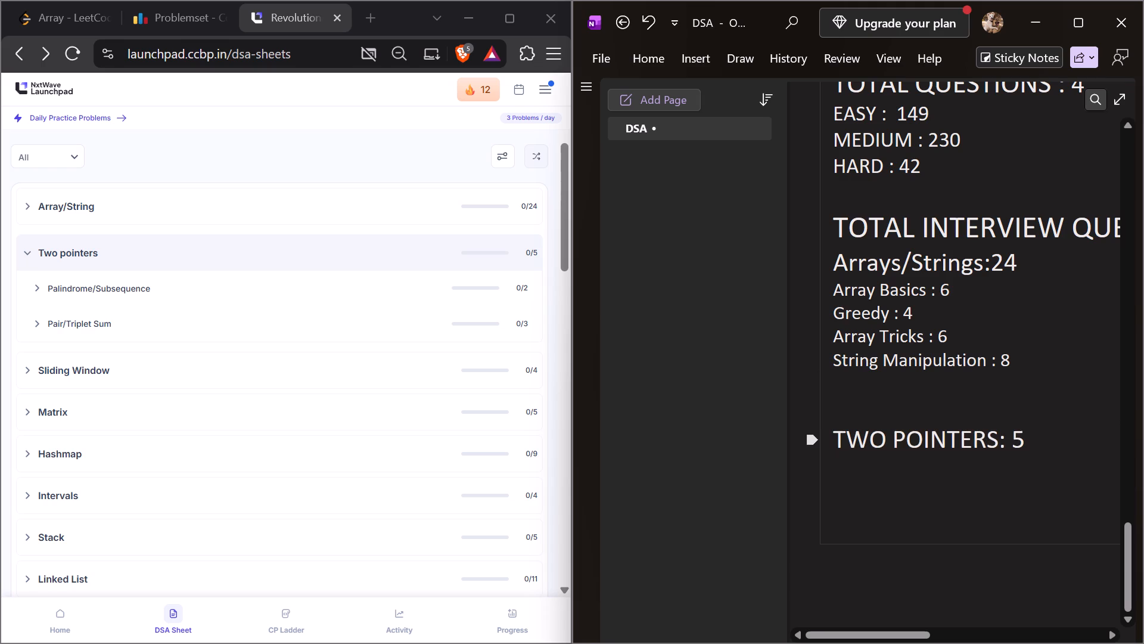
pyautogui.press('Return')
pyautogui.write('alindron')
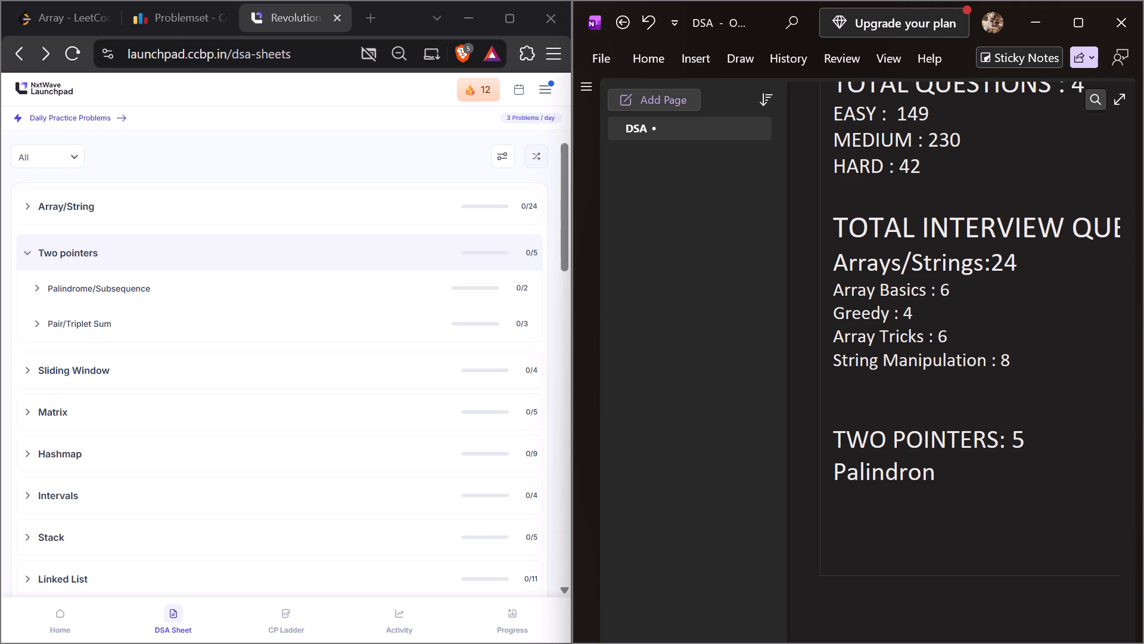
pyautogui.press('BackSpace')
pyautogui.write('me')
pyautogui.press('space')
pyautogui.write('/ Se')
pyautogui.write('quem')
pyautogui.press('BackSpace')
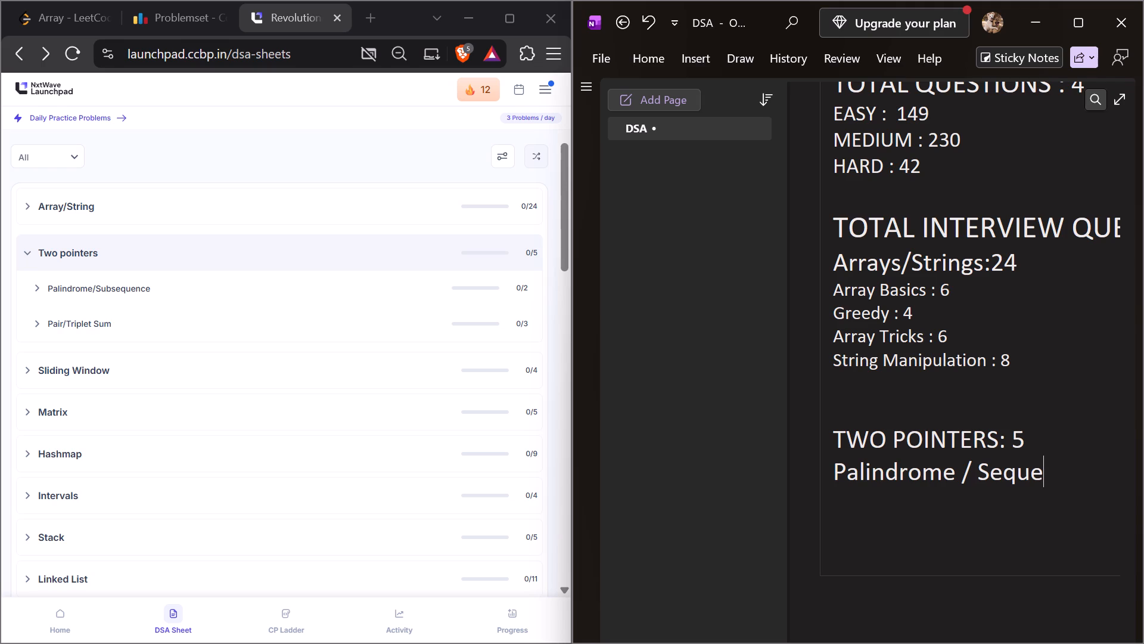
pyautogui.write('nce')
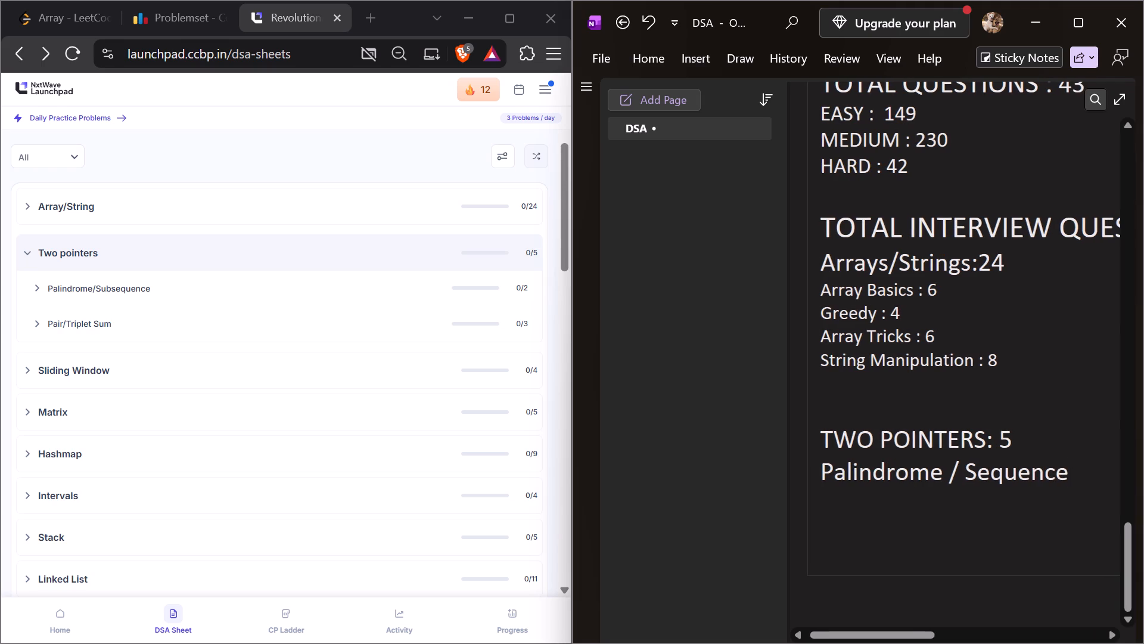
pyautogui.press('Left')
pyautogui.press('Left')
pyautogui.press('Left')
pyautogui.press('Left')
pyautogui.press('Left')
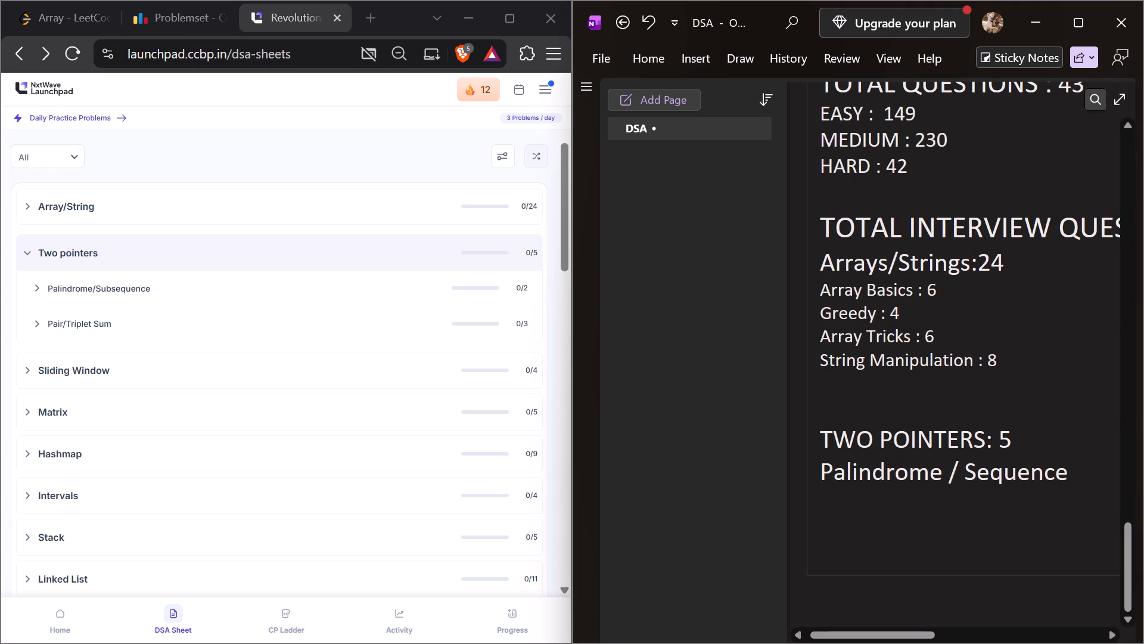
pyautogui.press('Left')
pyautogui.press('Left')
pyautogui.write('un')
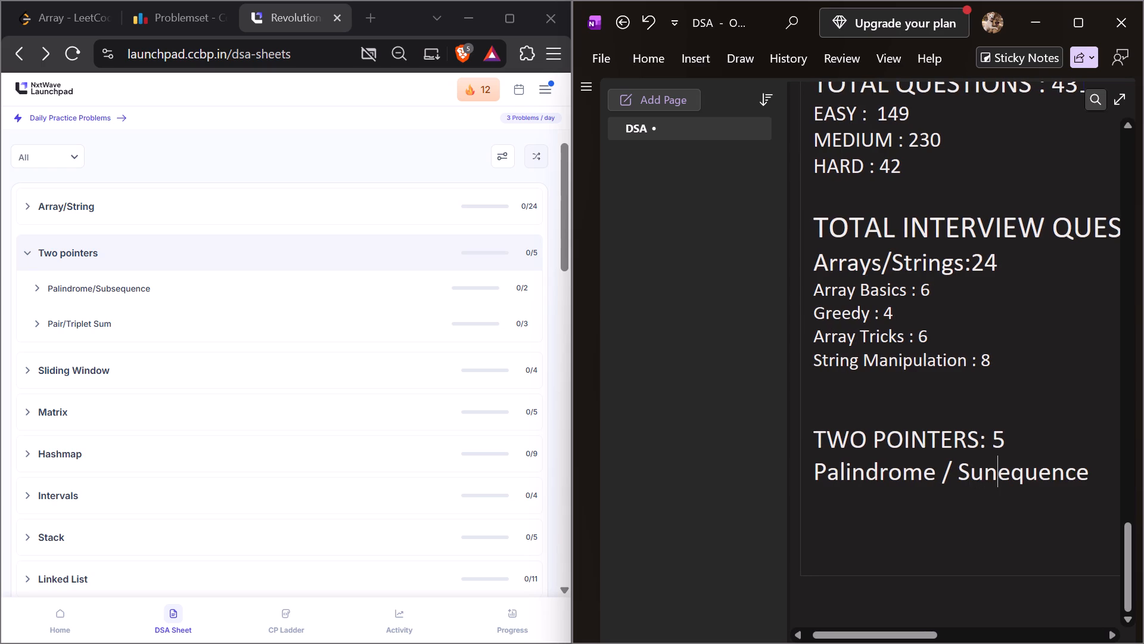
pyautogui.press('BackSpace')
pyautogui.write('bs')
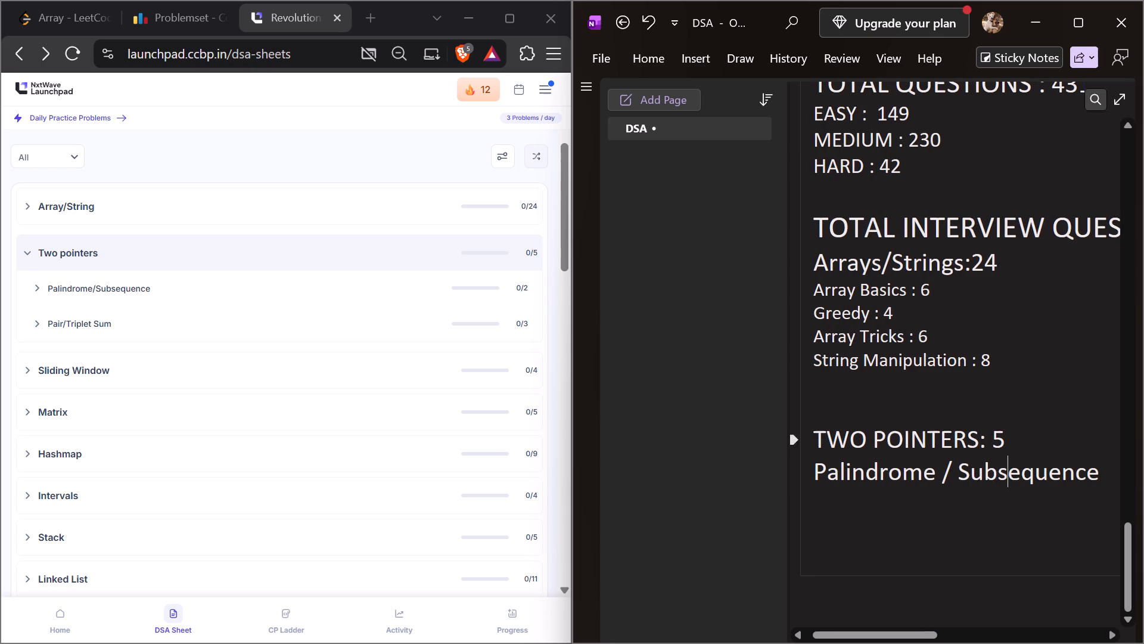
pyautogui.click(1100, 479)
pyautogui.press('space')
pyautogui.write(':')
pyautogui.press('space')
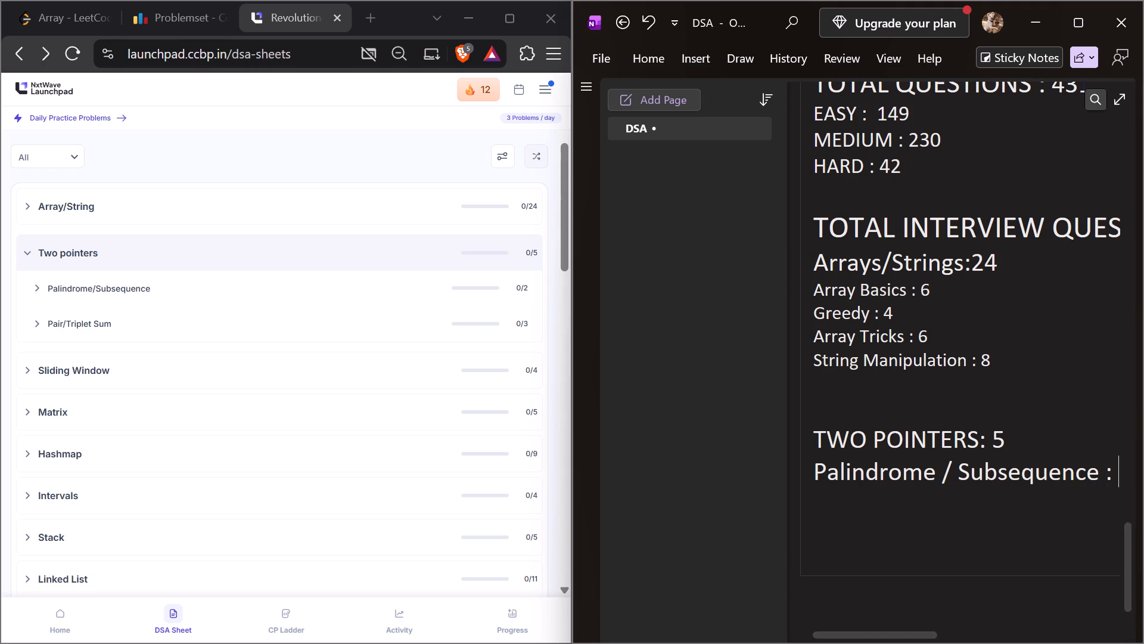
pyautogui.press('2')
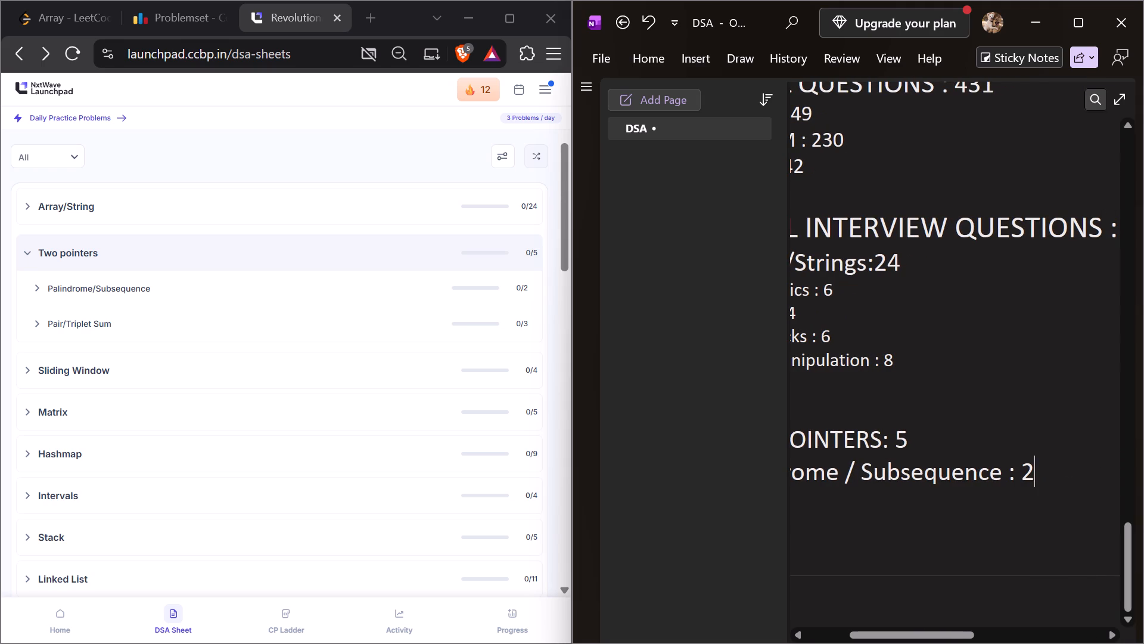
# Add the subtopic line "Pair / Triplet Sum : 3" under the Palindrome / Subsequence line.
pyautogui.press('Return')
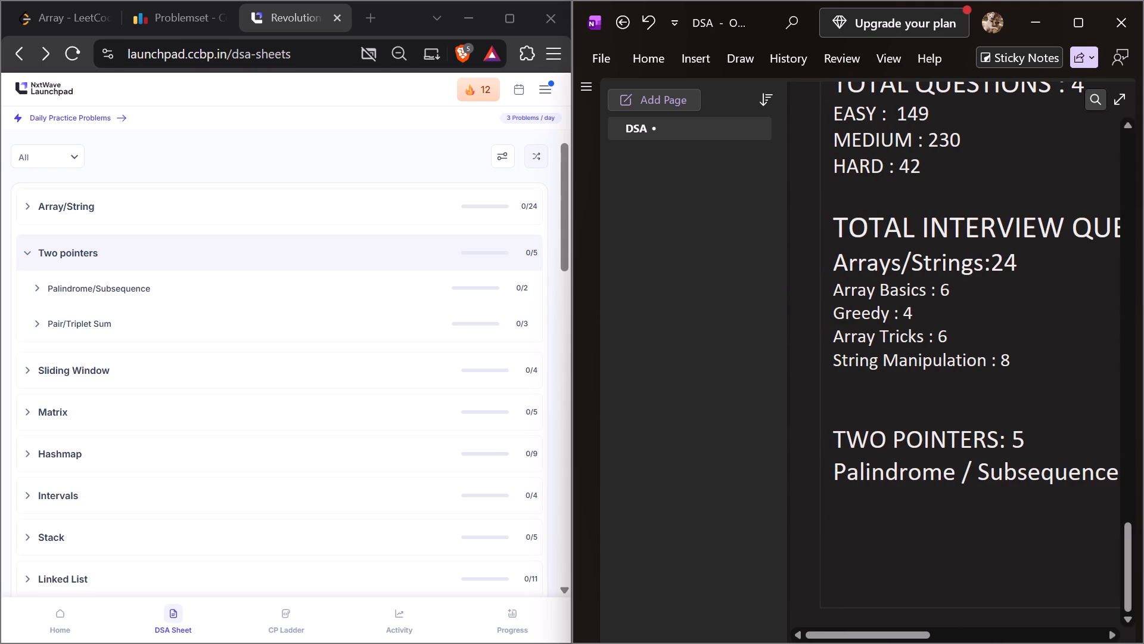
pyautogui.write('Pair')
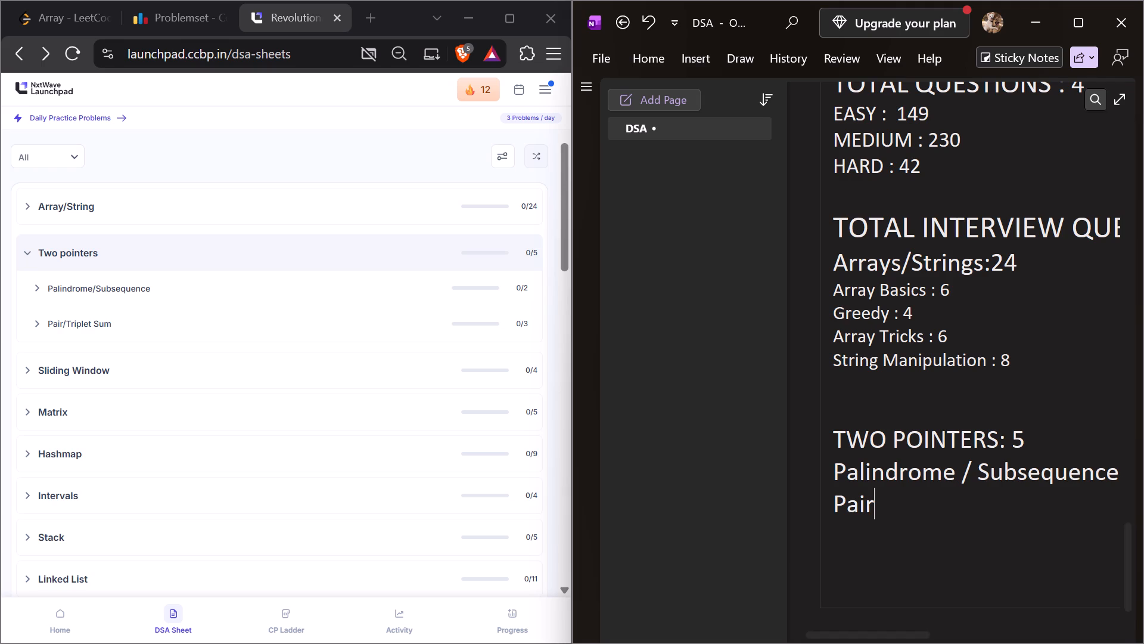
pyautogui.write('/')
pyautogui.press('space')
pyautogui.press('BackSpace')
pyautogui.press('BackSpace')
pyautogui.press('space')
pyautogui.press('space')
pyautogui.write('/ Triplet')
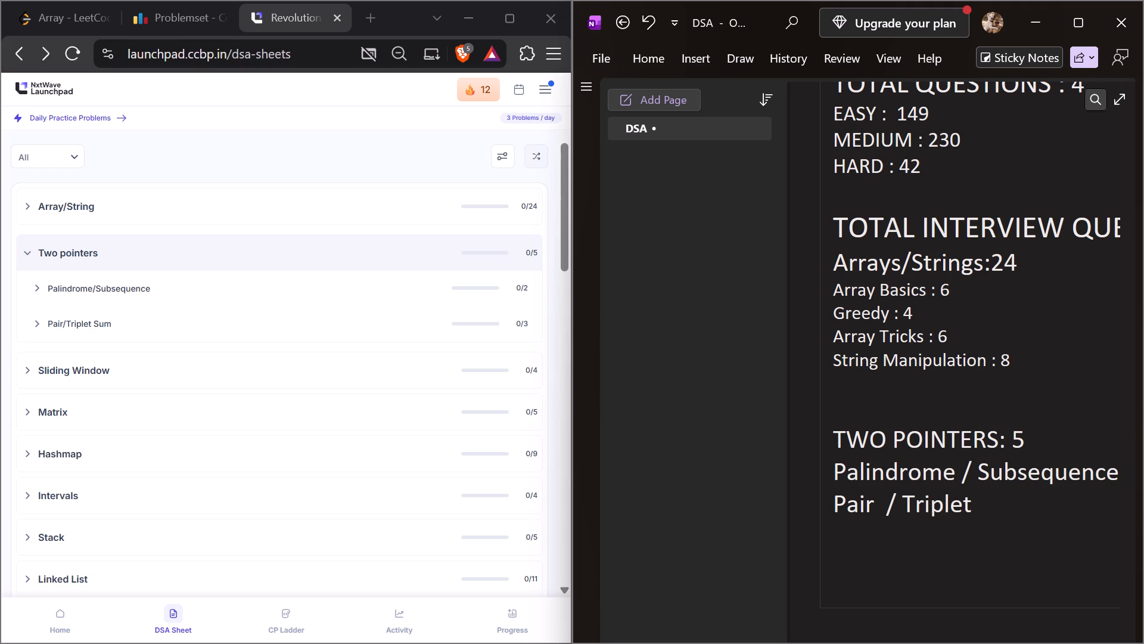
pyautogui.press('space')
pyautogui.write('Sumn')
pyautogui.press('BackSpace')
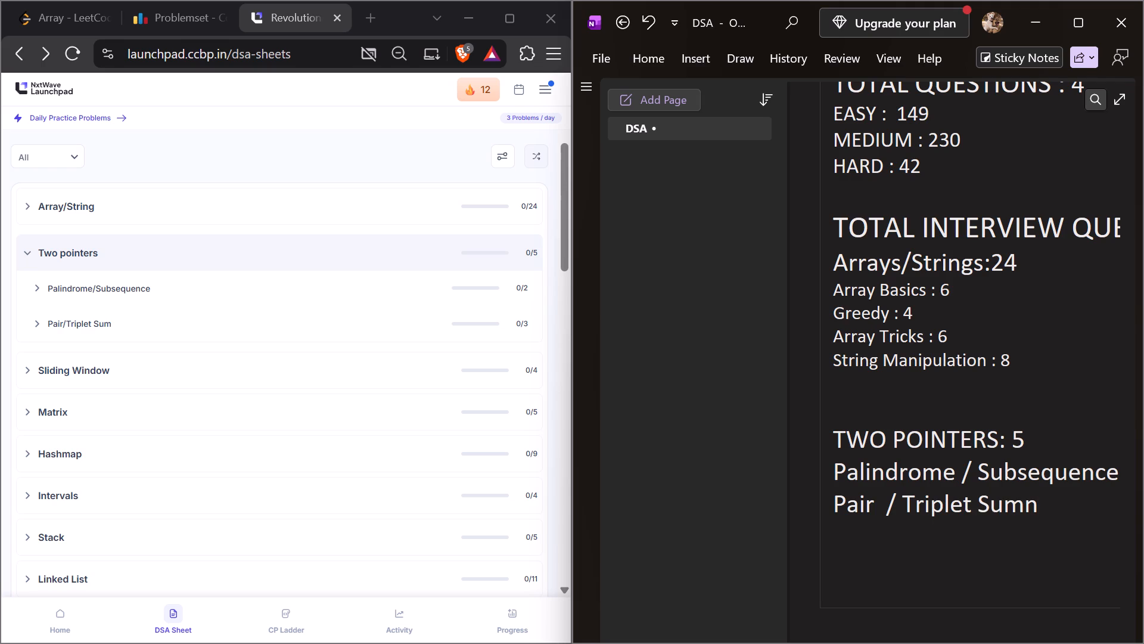
pyautogui.press('space')
pyautogui.write(':')
pyautogui.press('space')
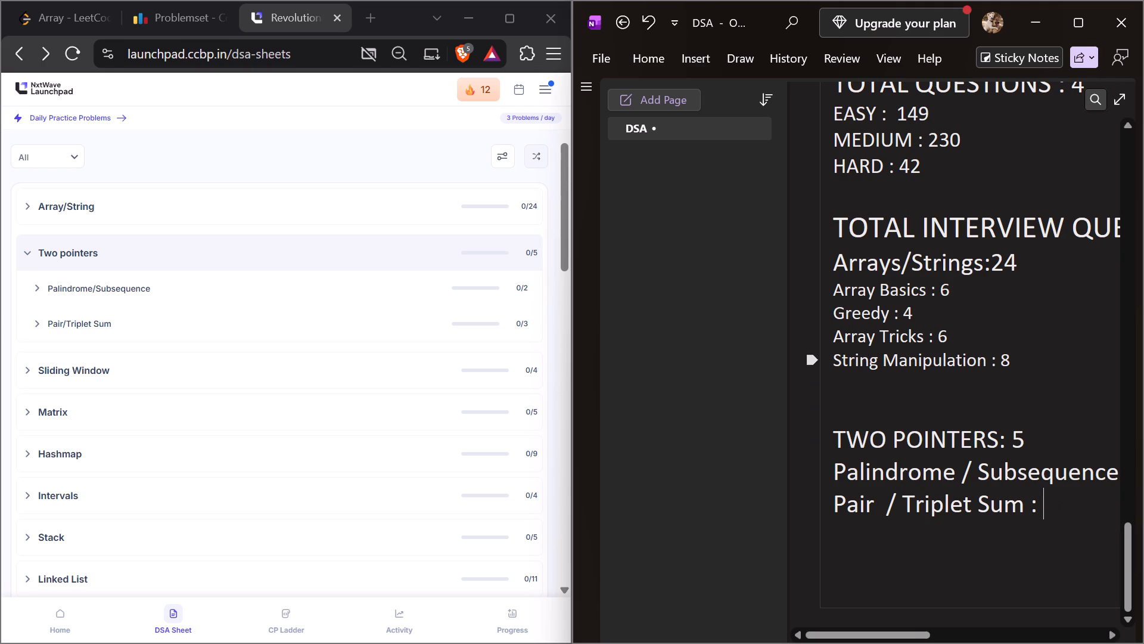
pyautogui.press('3')
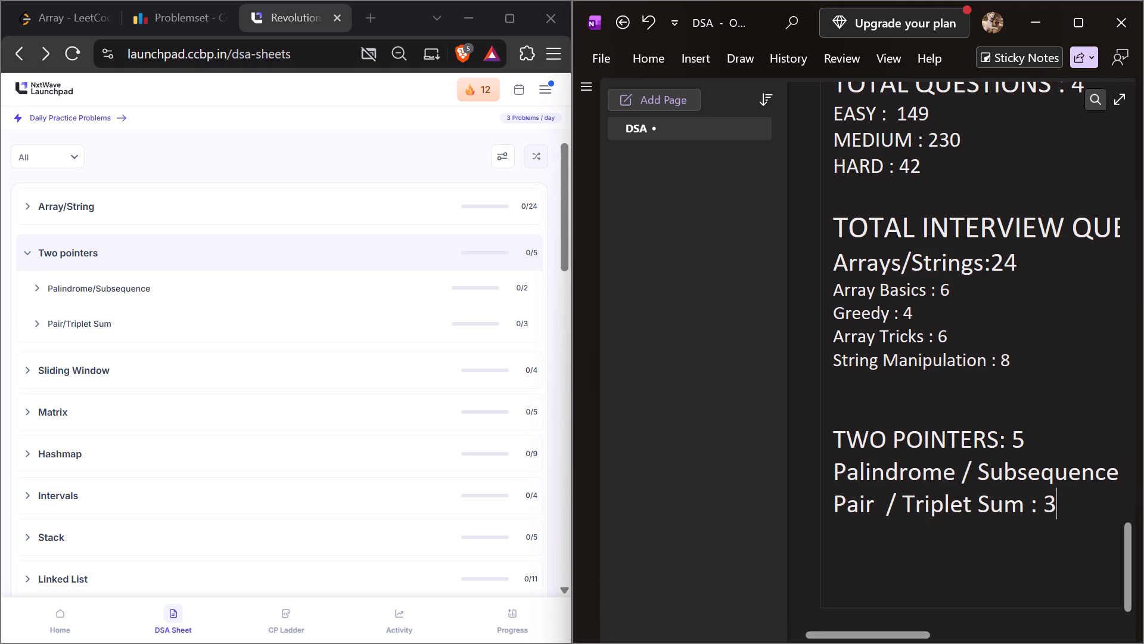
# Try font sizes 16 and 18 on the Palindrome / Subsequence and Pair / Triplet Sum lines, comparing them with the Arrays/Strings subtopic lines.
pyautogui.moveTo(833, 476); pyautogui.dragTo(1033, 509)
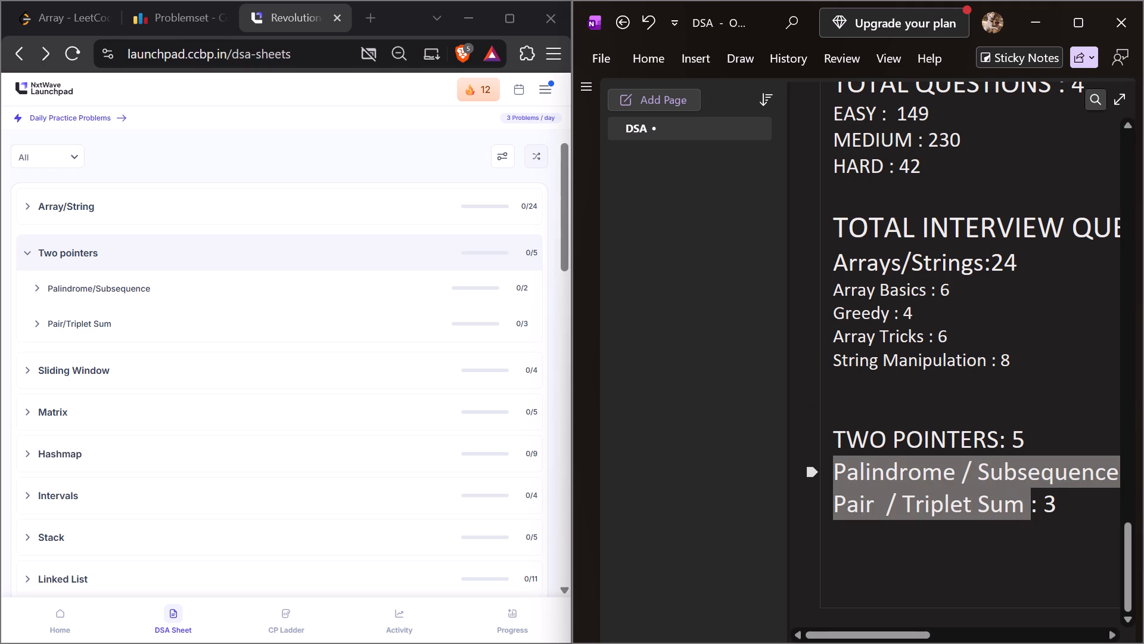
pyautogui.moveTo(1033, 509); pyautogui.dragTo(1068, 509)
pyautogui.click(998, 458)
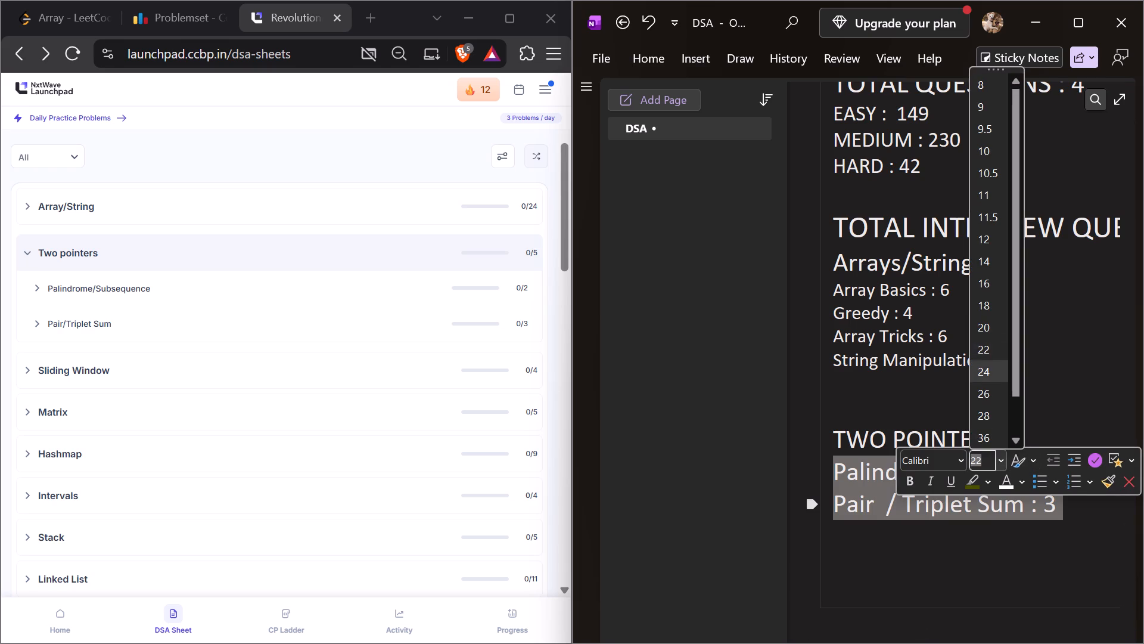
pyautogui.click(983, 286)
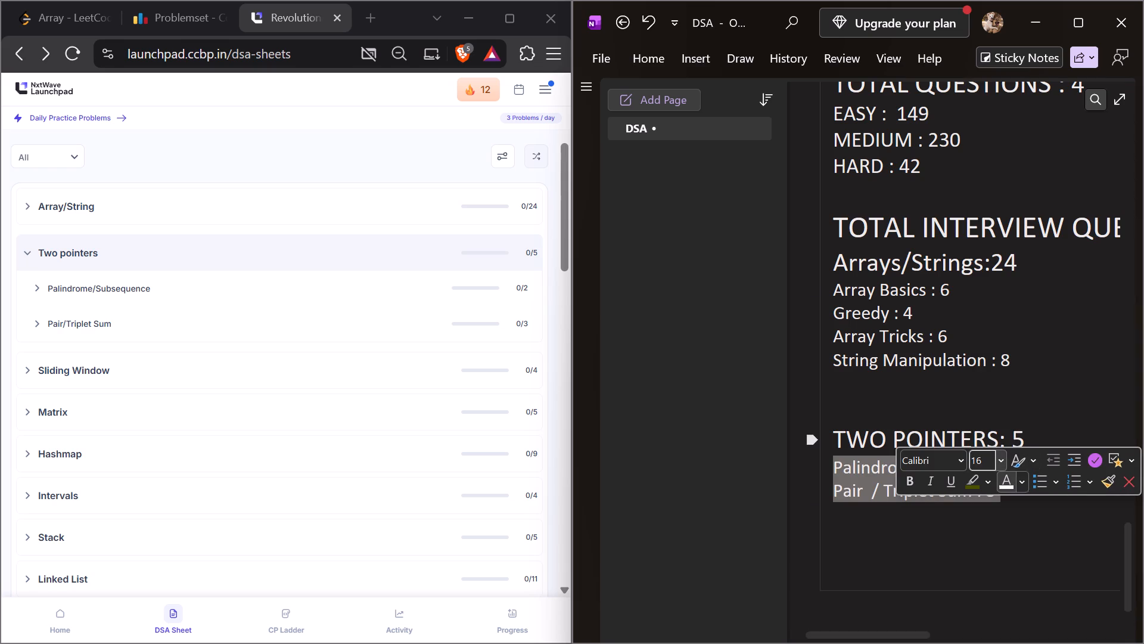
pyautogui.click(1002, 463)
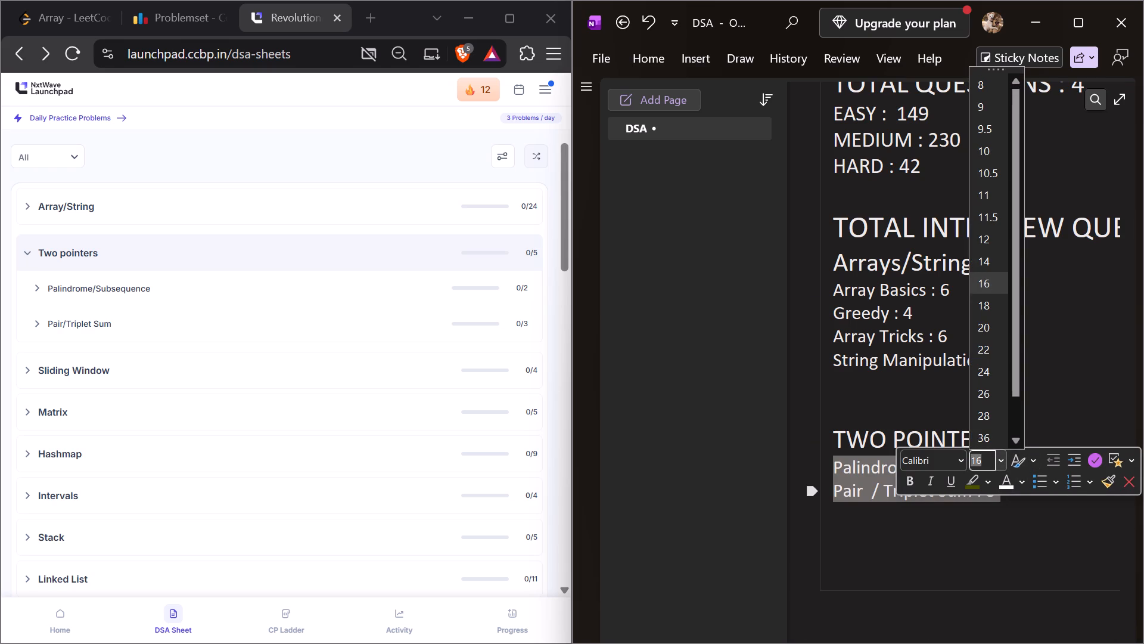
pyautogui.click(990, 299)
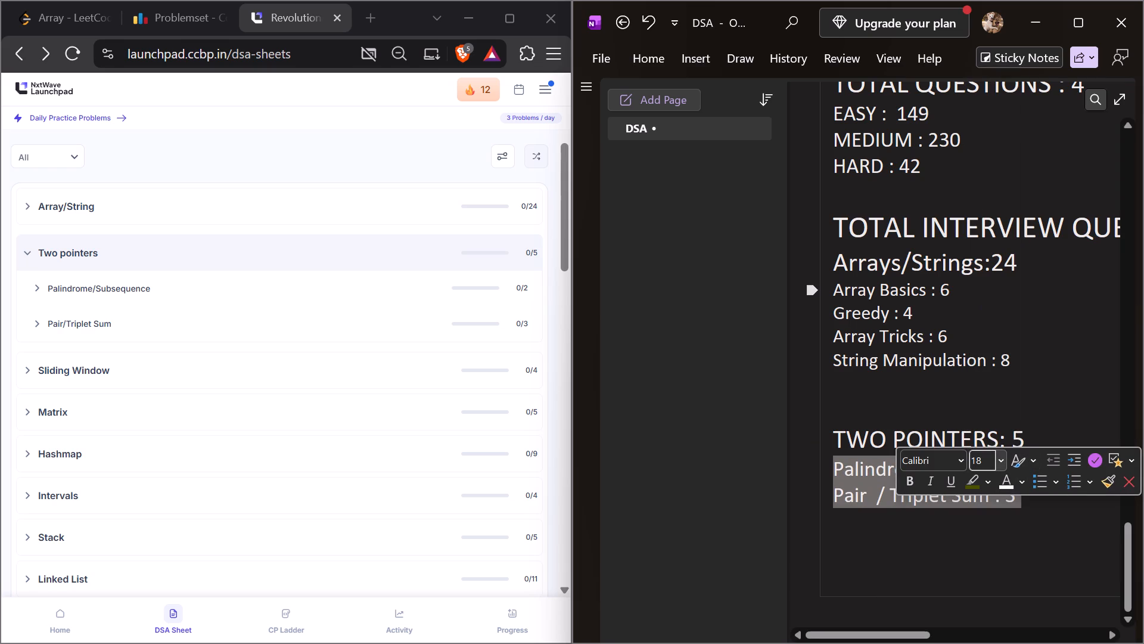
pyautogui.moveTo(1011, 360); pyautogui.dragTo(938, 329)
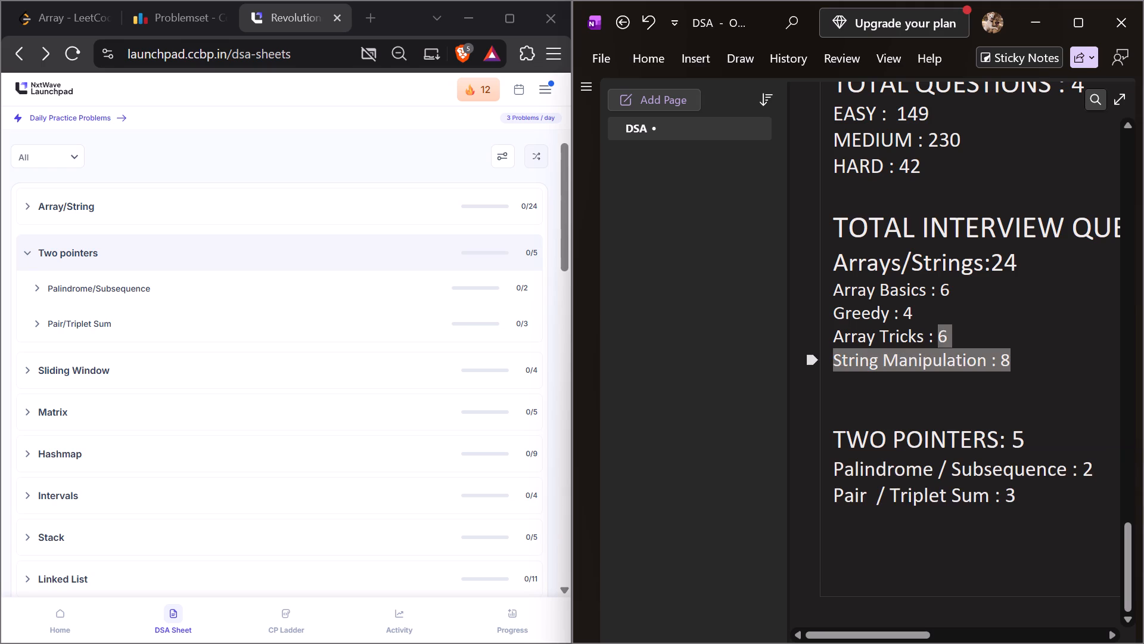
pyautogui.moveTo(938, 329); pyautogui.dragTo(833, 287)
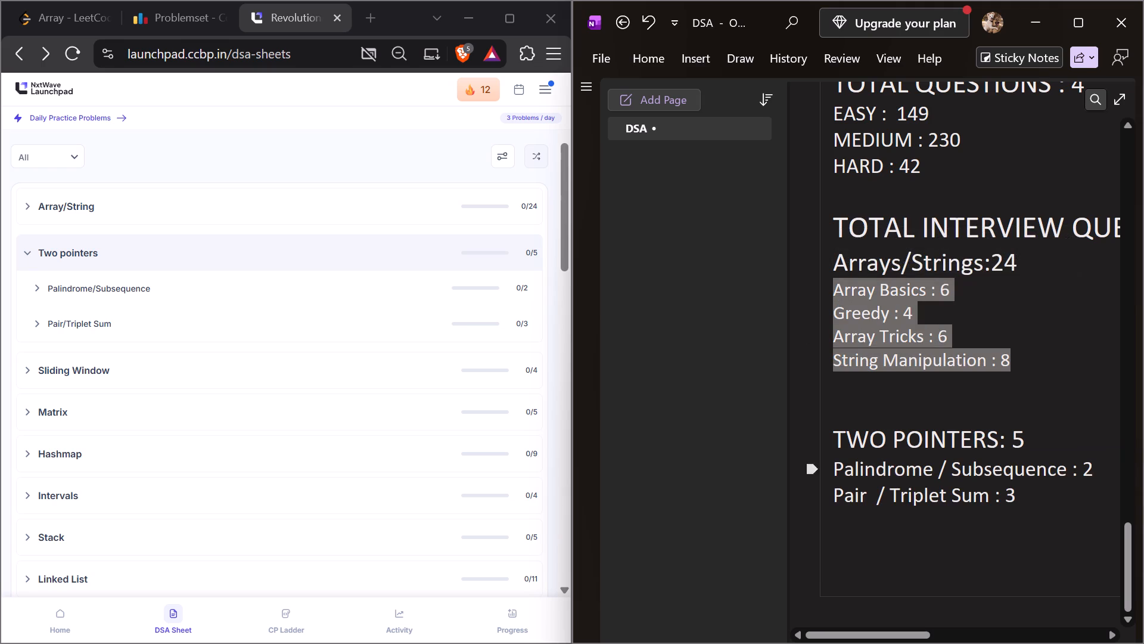
# Set the font size of the Palindrome / Subsequence and Pair / Triplet Sum lines to 16.
pyautogui.moveTo(1023, 503); pyautogui.dragTo(829, 466)
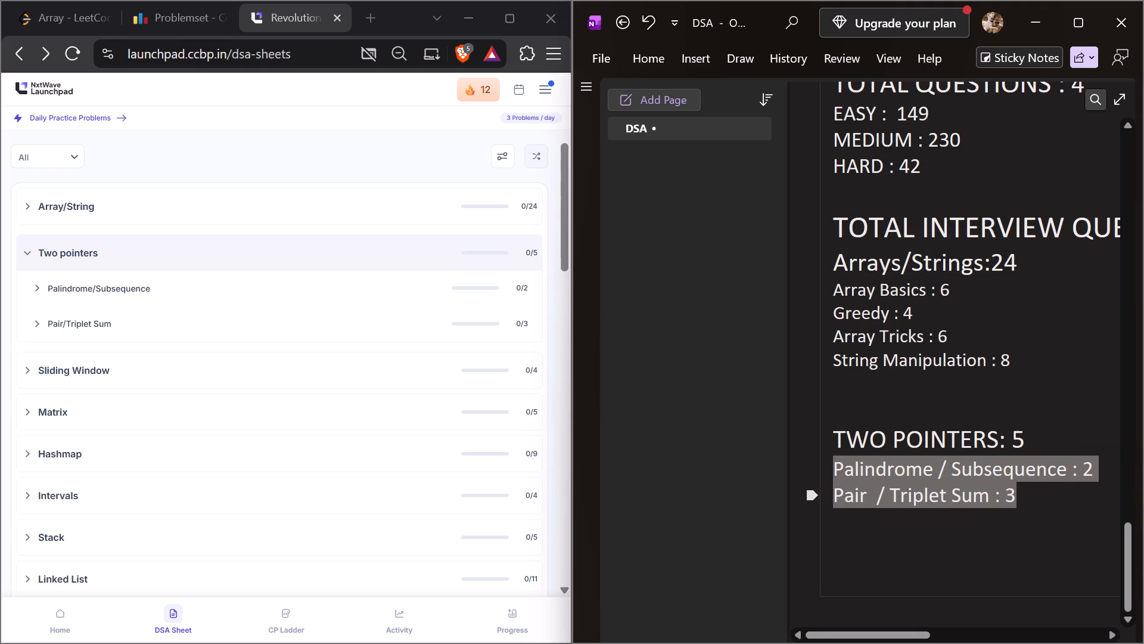
pyautogui.moveTo(829, 466); pyautogui.dragTo(829, 465)
pyautogui.click(933, 422)
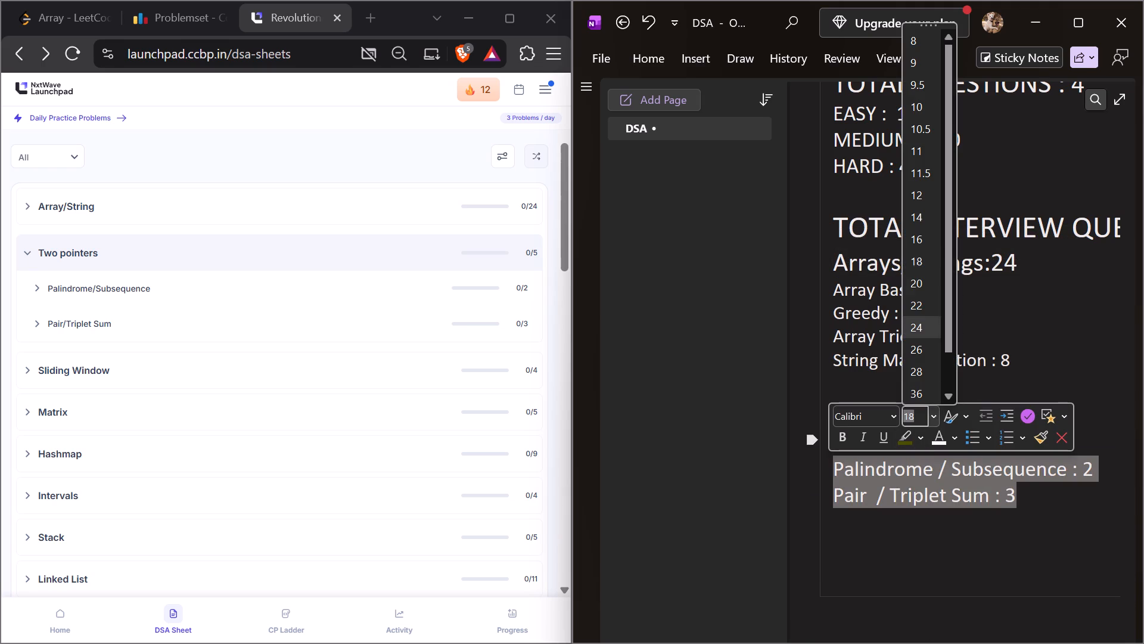
pyautogui.click(934, 233)
# Add the heading text "SLIDING WINDOW : " below the Pair / Triplet Sum line, leaving a gap between them.
pyautogui.click(1002, 513)
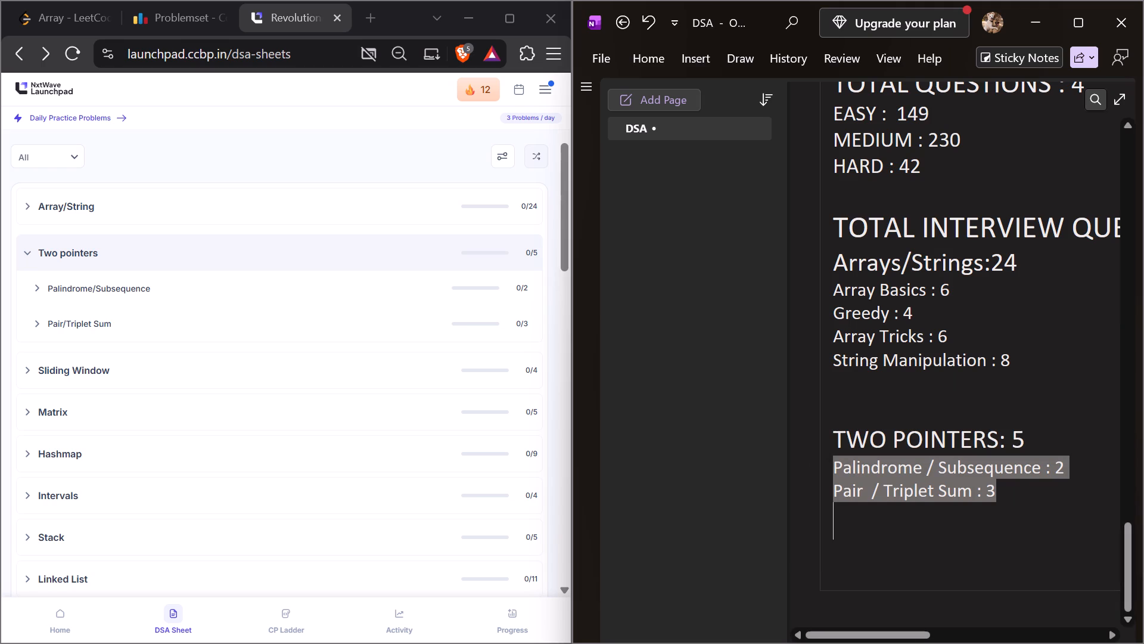
pyautogui.press('Return')
pyautogui.scroll(-1, 1002, 513)
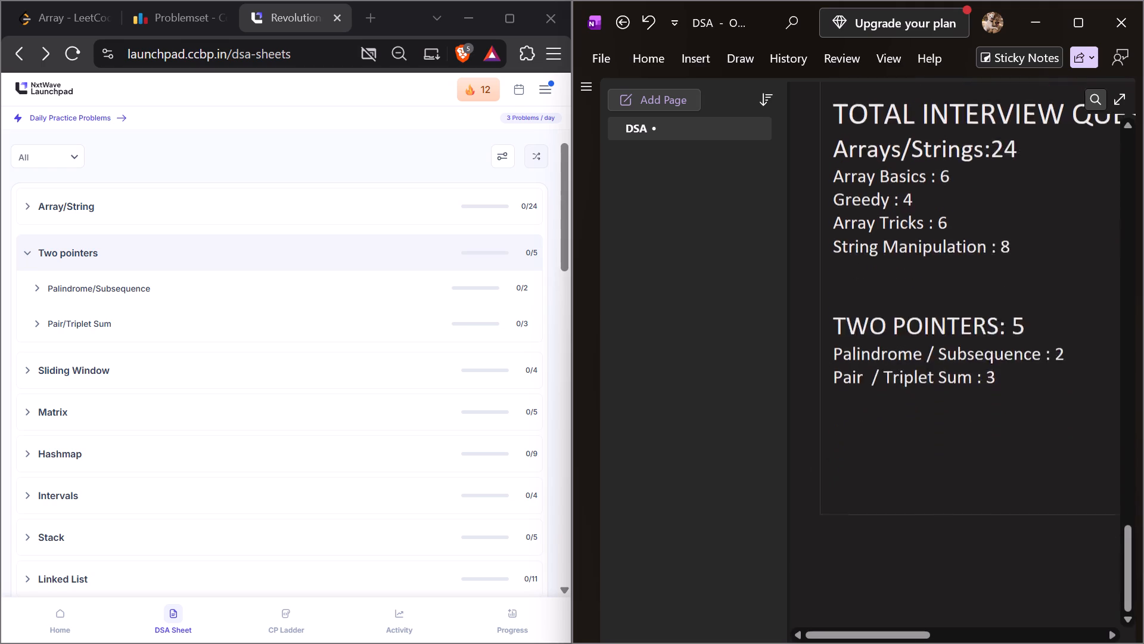
pyautogui.scroll(-2, 1002, 513)
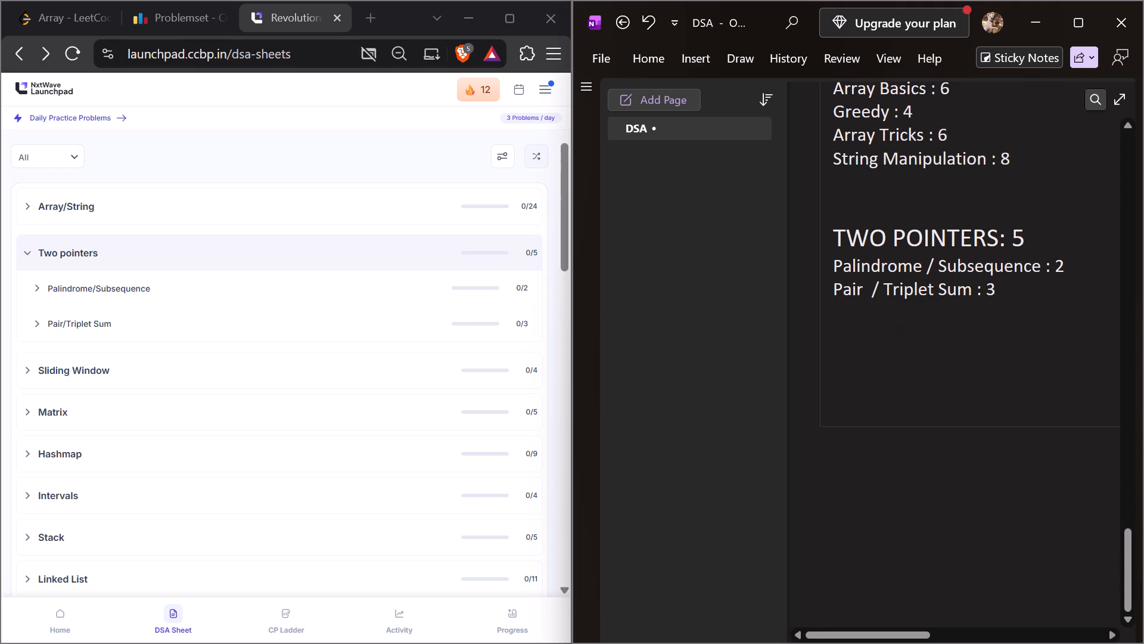
pyautogui.write('SLIDING WINDOW')
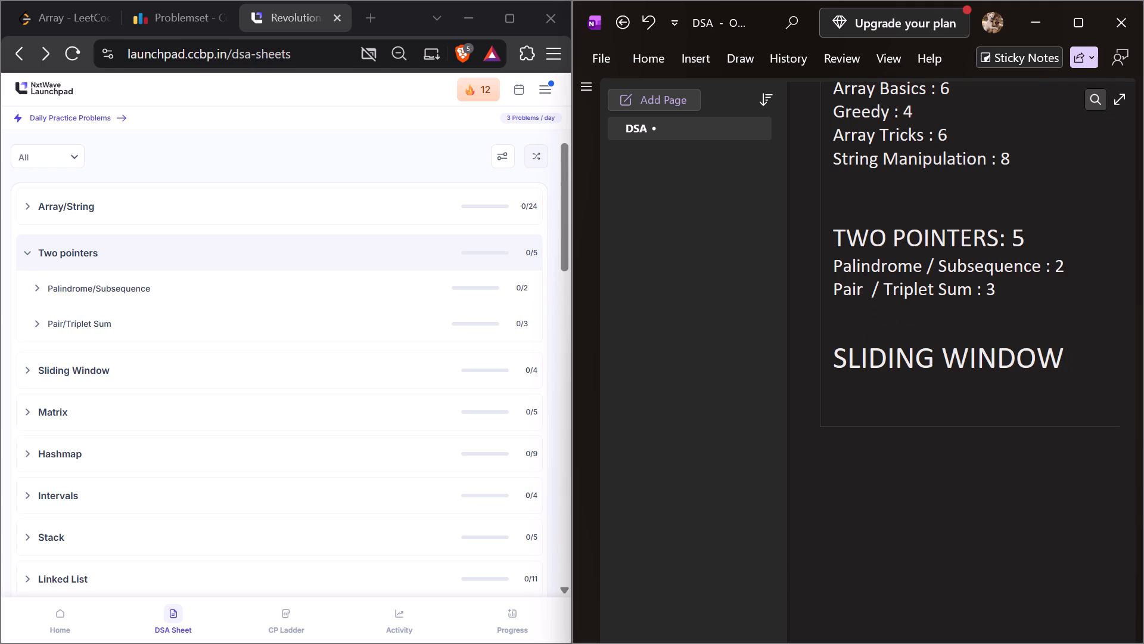
pyautogui.write(':')
pyautogui.press('space')
pyautogui.press('BackSpace')
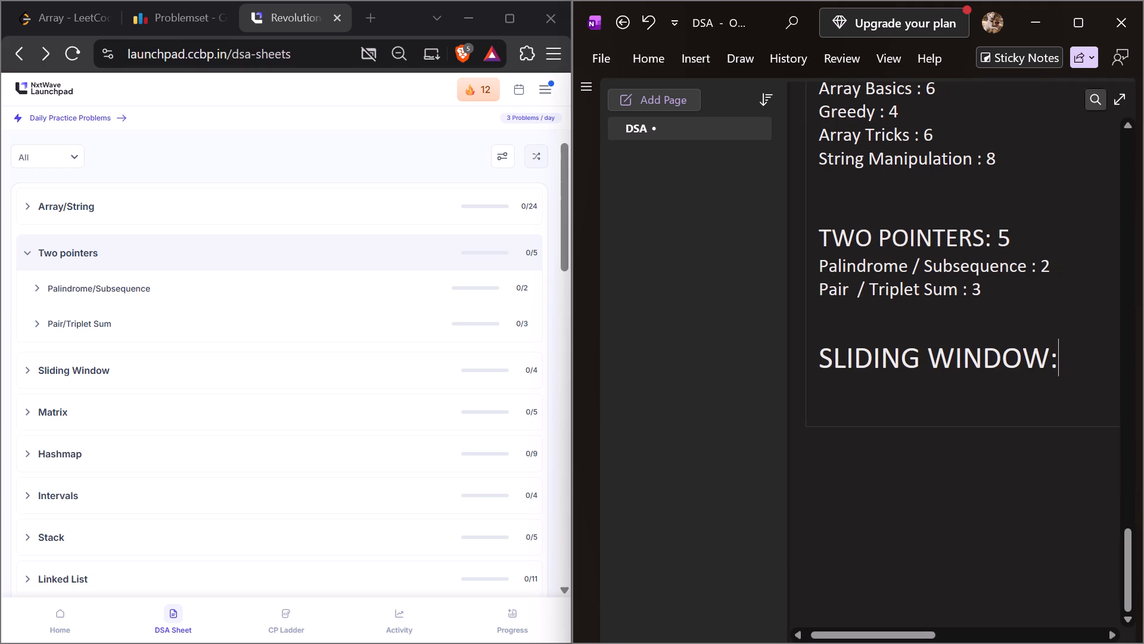
pyautogui.press('BackSpace')
pyautogui.press('space')
pyautogui.write(':')
pyautogui.press('space')
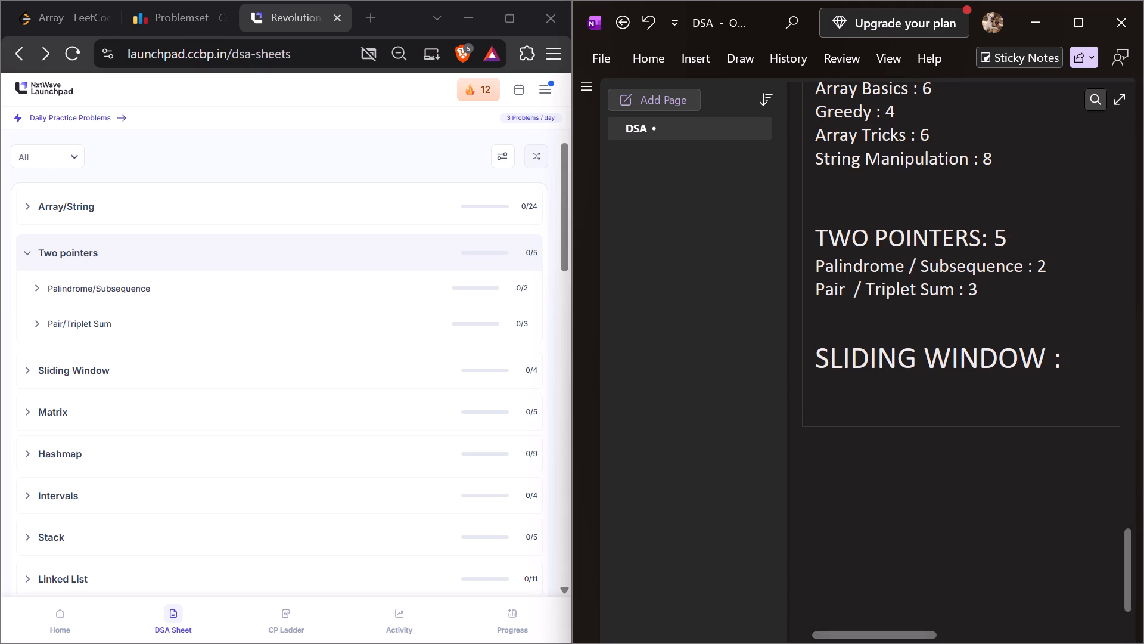
# In the Launchpad DSA sheet in Brave, collapse Two pointers and expand Sliding Window to view its subtopics.
pyautogui.click(73, 250)
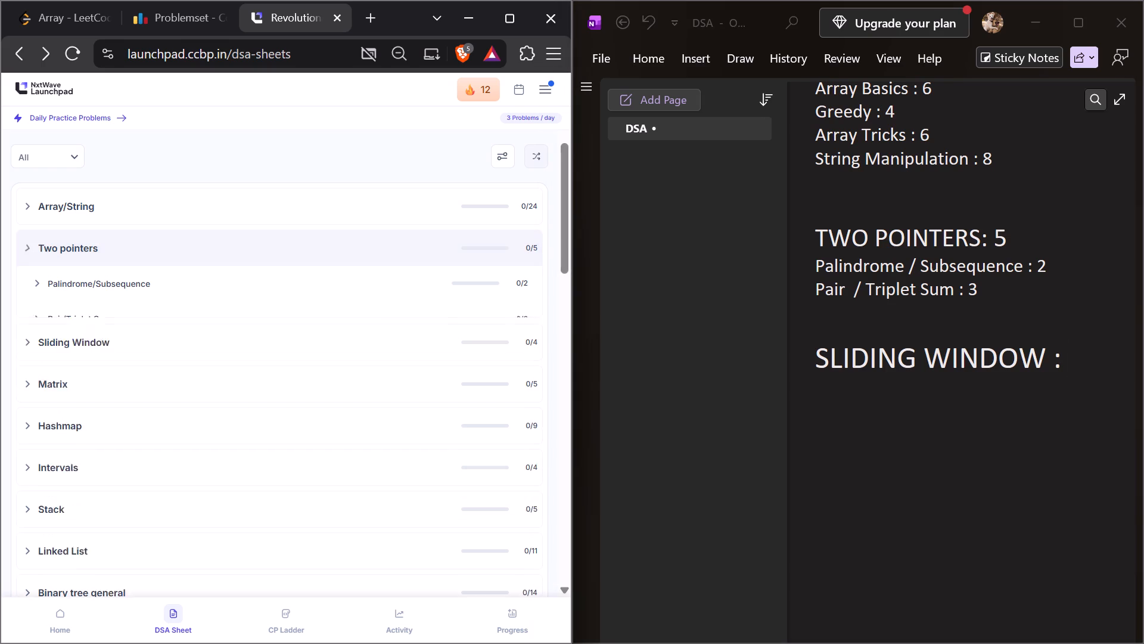
pyautogui.click(101, 292)
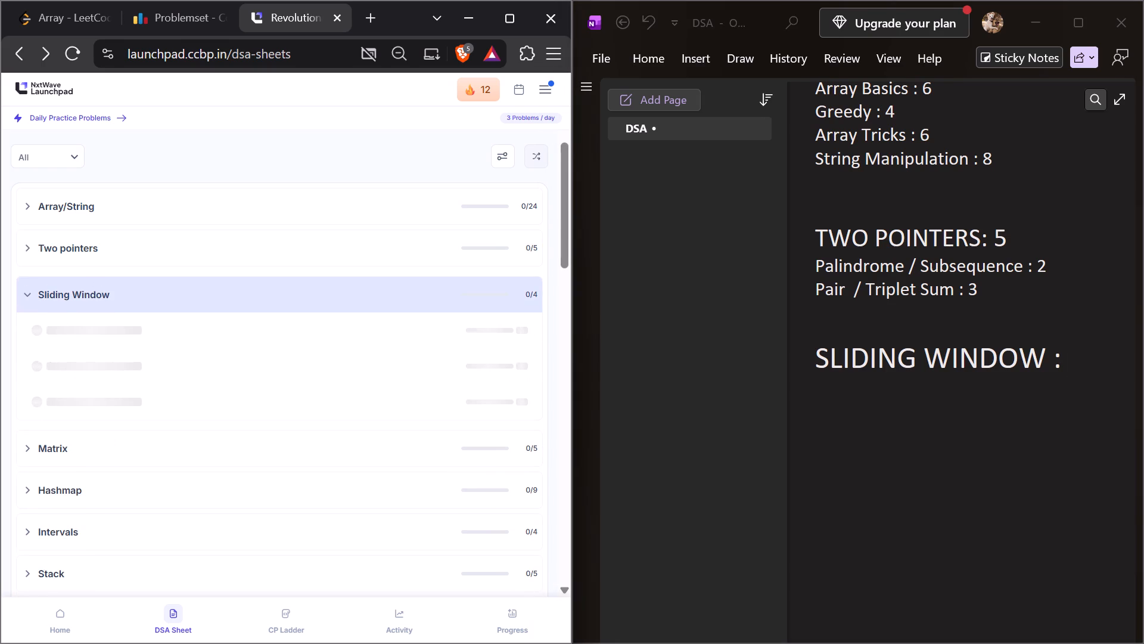
# Back in the OneNote DSA page, complete the SLIDING WINDOW heading with the count 4.
pyautogui.click(1115, 357)
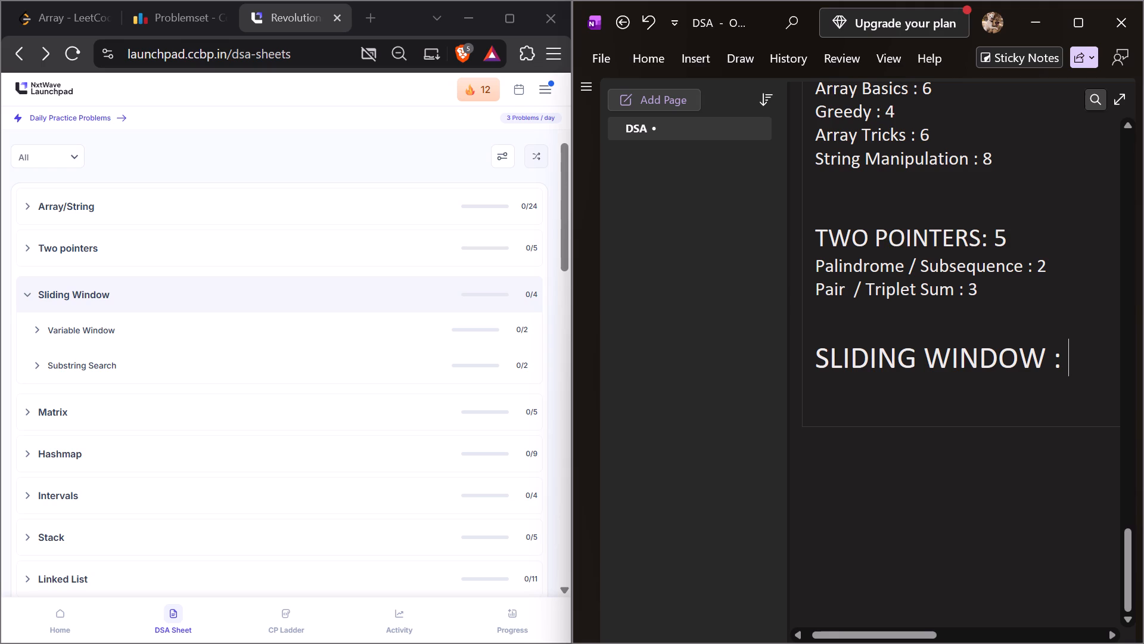
pyautogui.press('4')
# Add the subtopic line "Variable Window : 2" directly under the SLIDING WINDOW heading.
pyautogui.press('Return')
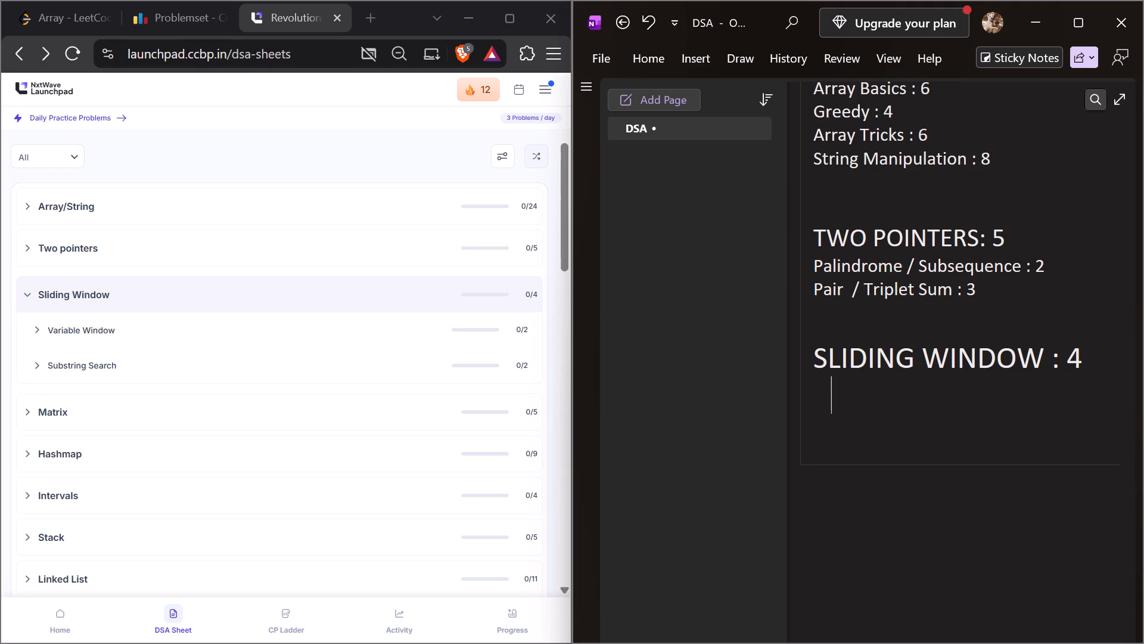
pyautogui.write('aria')
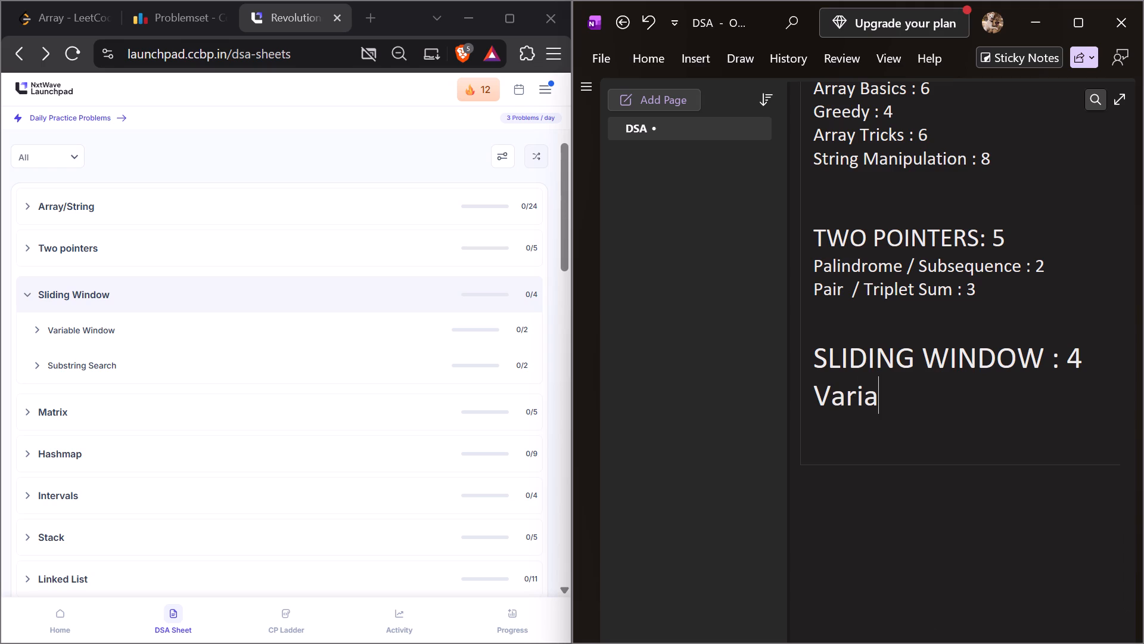
pyautogui.write('ble')
pyautogui.press('space')
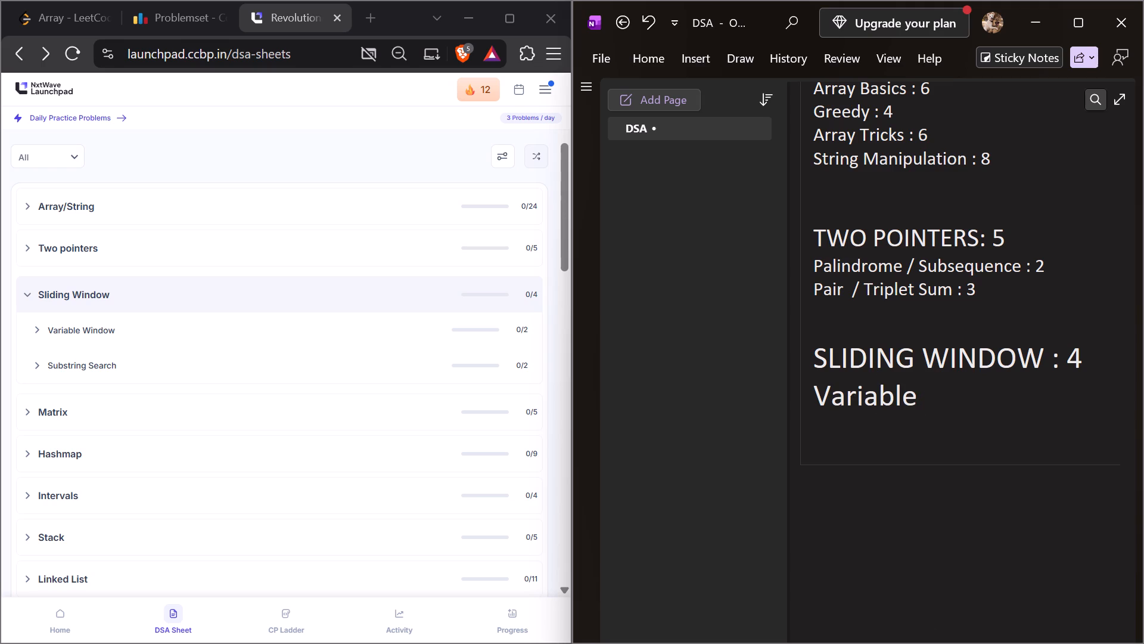
pyautogui.write('Wind')
pyautogui.write('ow :')
pyautogui.press('space')
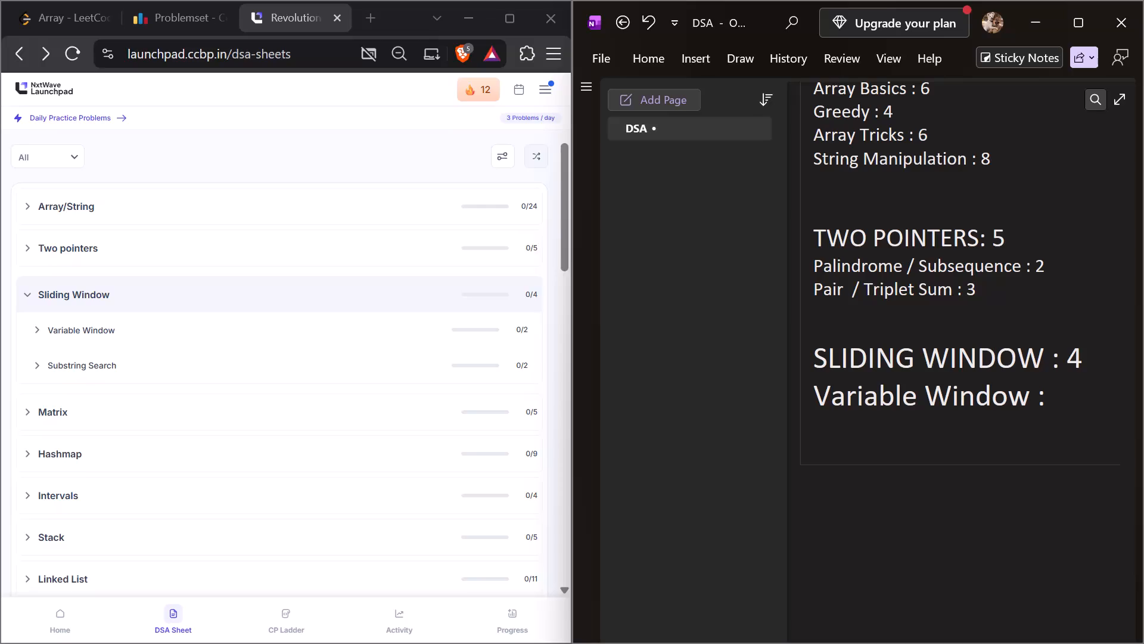
pyautogui.press('2')
# Add the subtopic line "Substring Search : 2" under the Variable Window line.
pyautogui.press('Return')
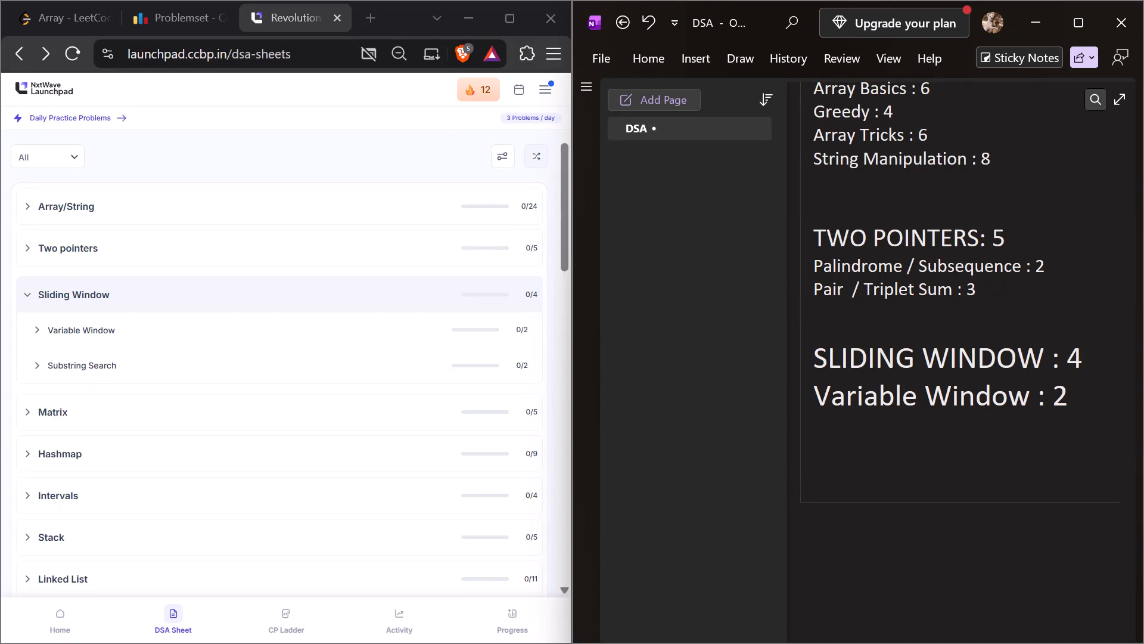
pyautogui.write('Subsr')
pyautogui.press('BackSpace')
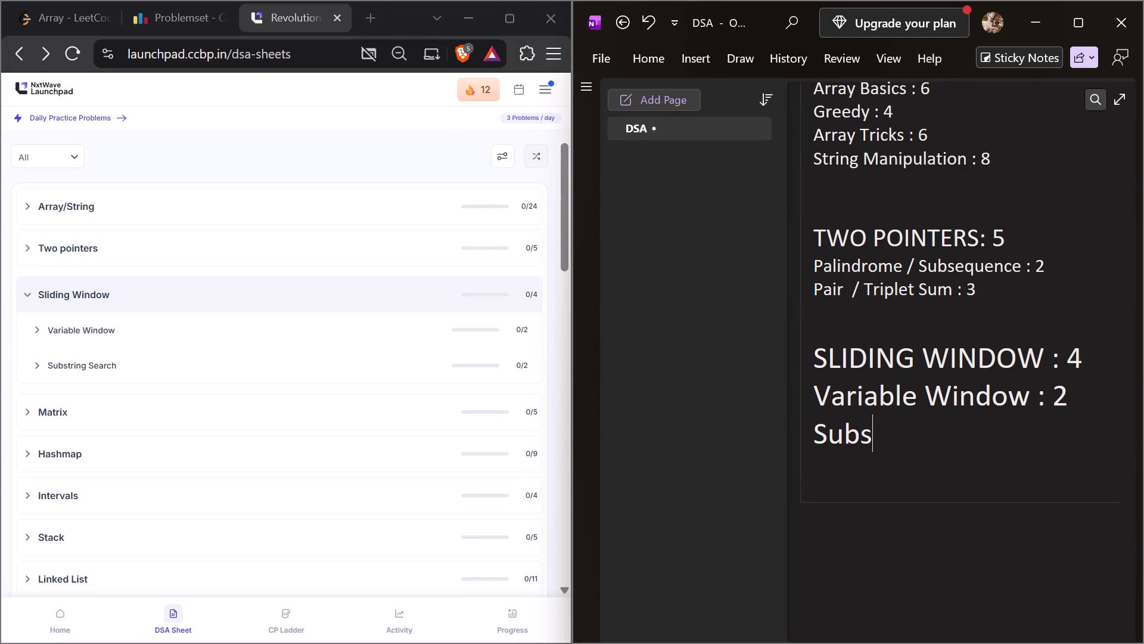
pyautogui.write('tring')
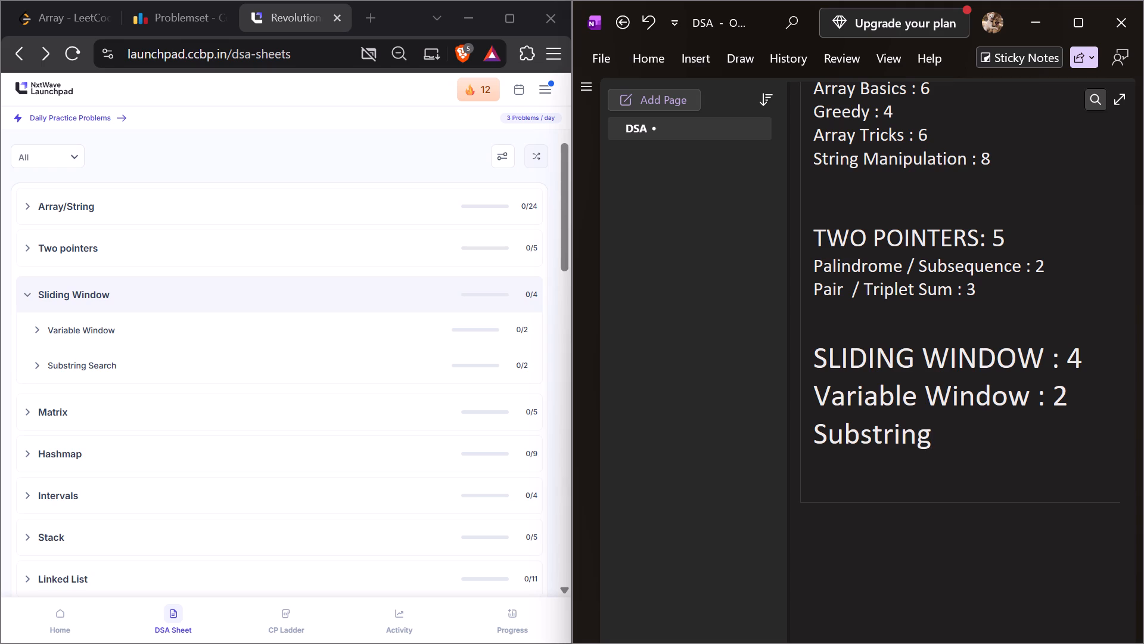
pyautogui.press('space')
pyautogui.write('Search :')
pyautogui.press('space')
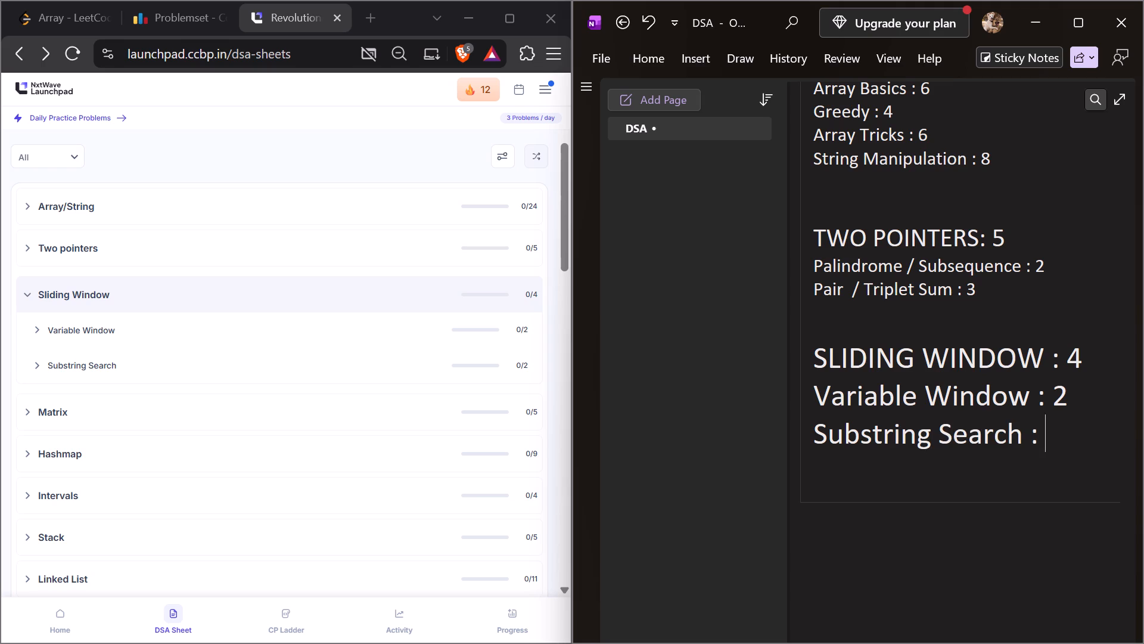
pyautogui.press('2')
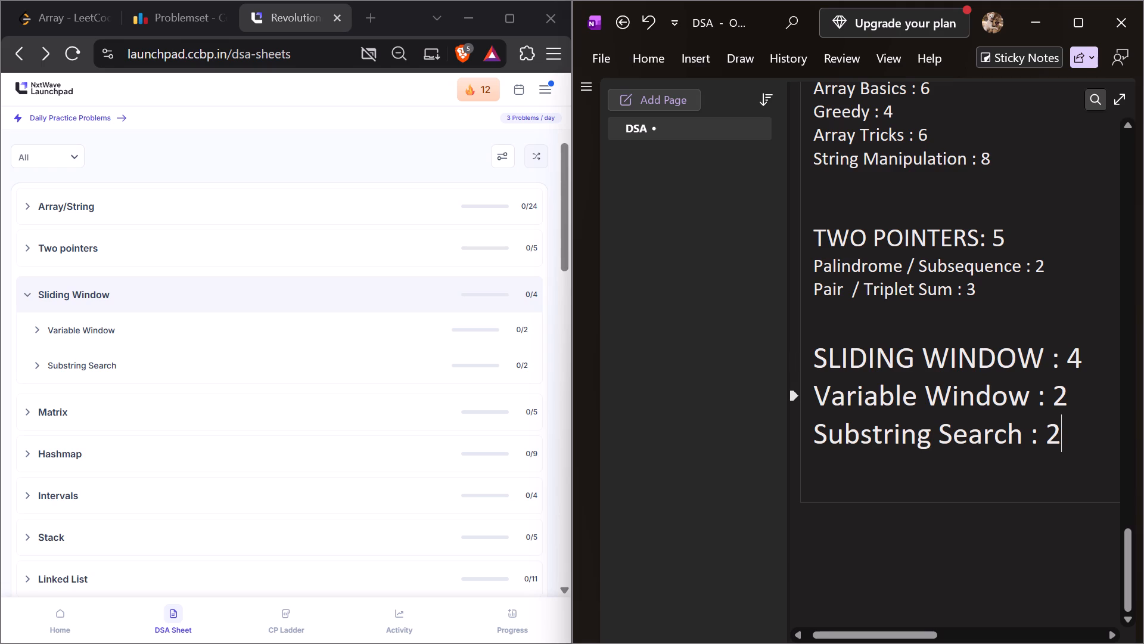
# Set the font size of the Variable Window and Substring Search lines to 16.
pyautogui.moveTo(814, 389); pyautogui.dragTo(1071, 435)
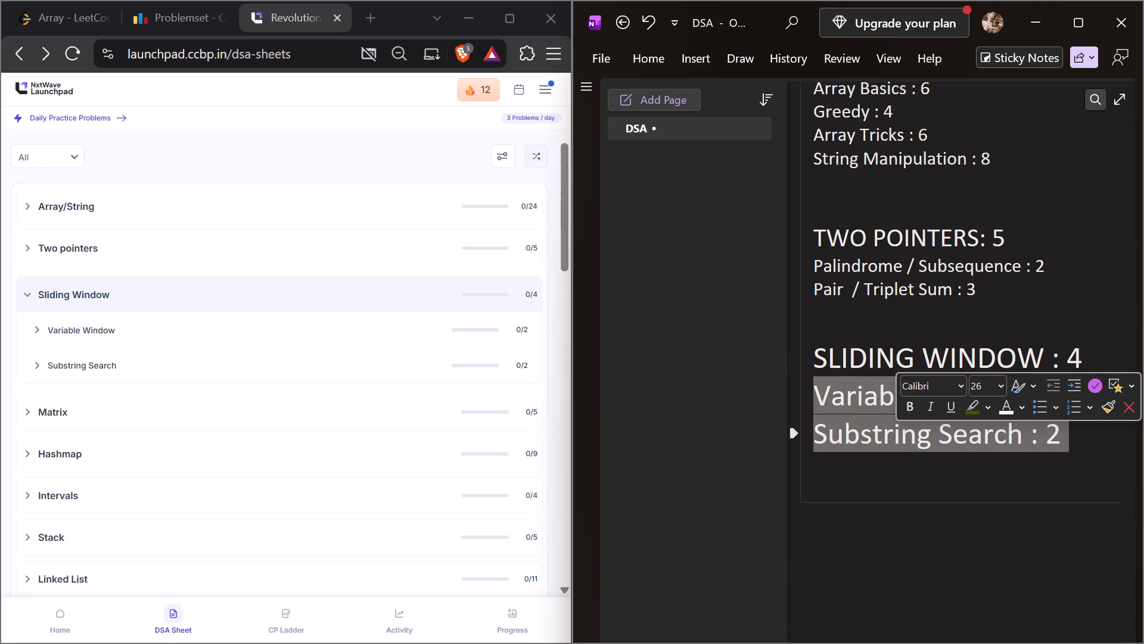
pyautogui.click(1001, 385)
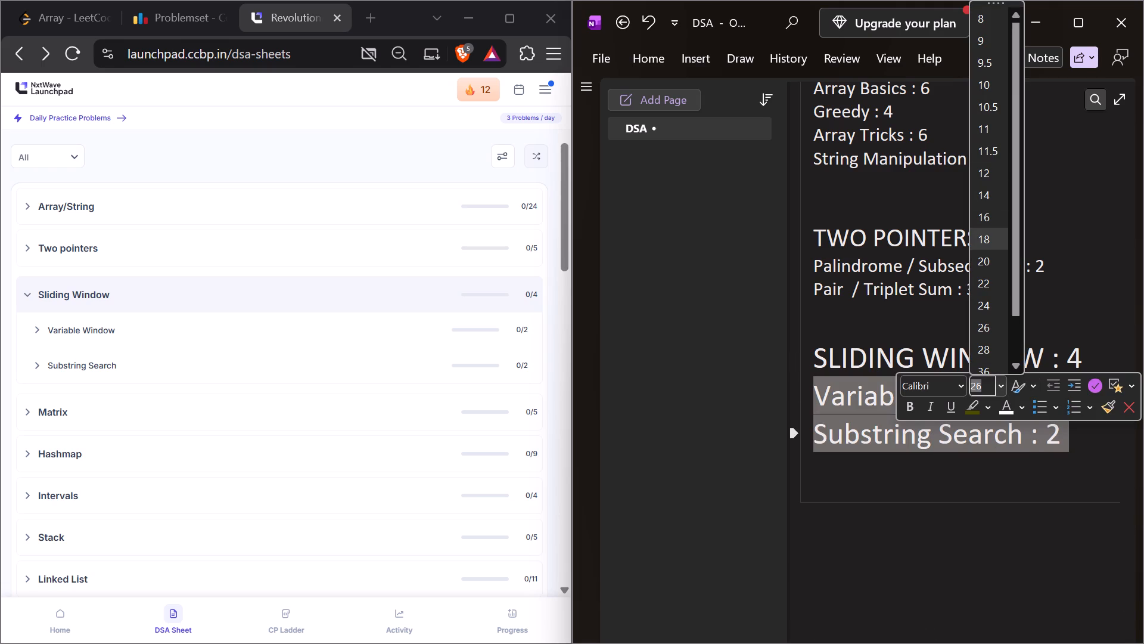
pyautogui.click(985, 218)
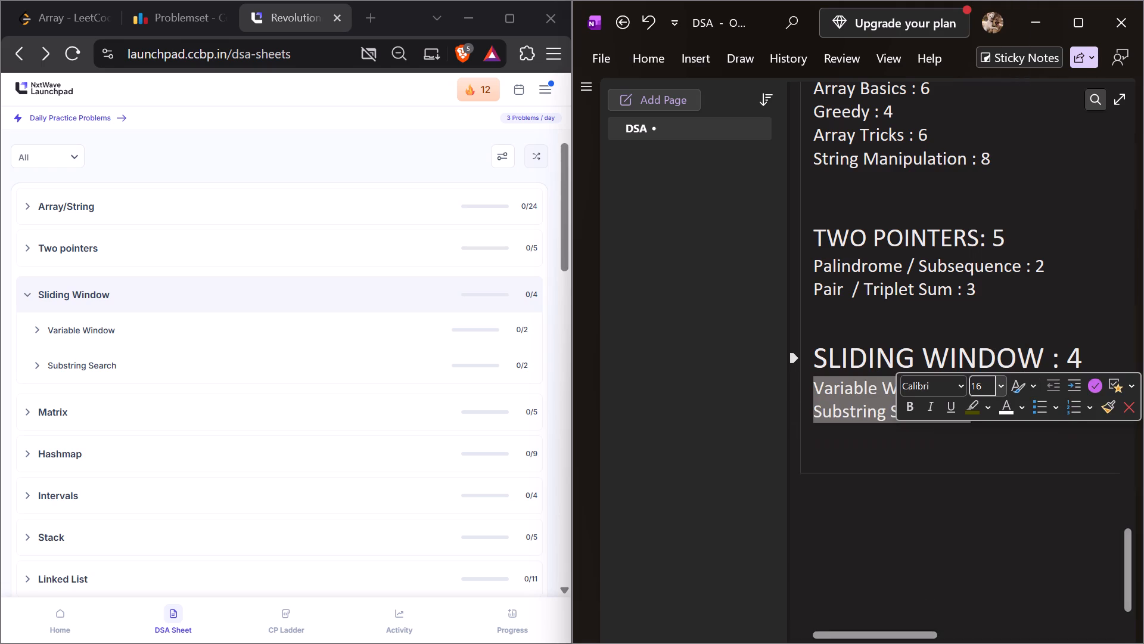
# Start a new line below the Substring Search line, leaving a gap for the next topic heading.
pyautogui.click(1021, 461)
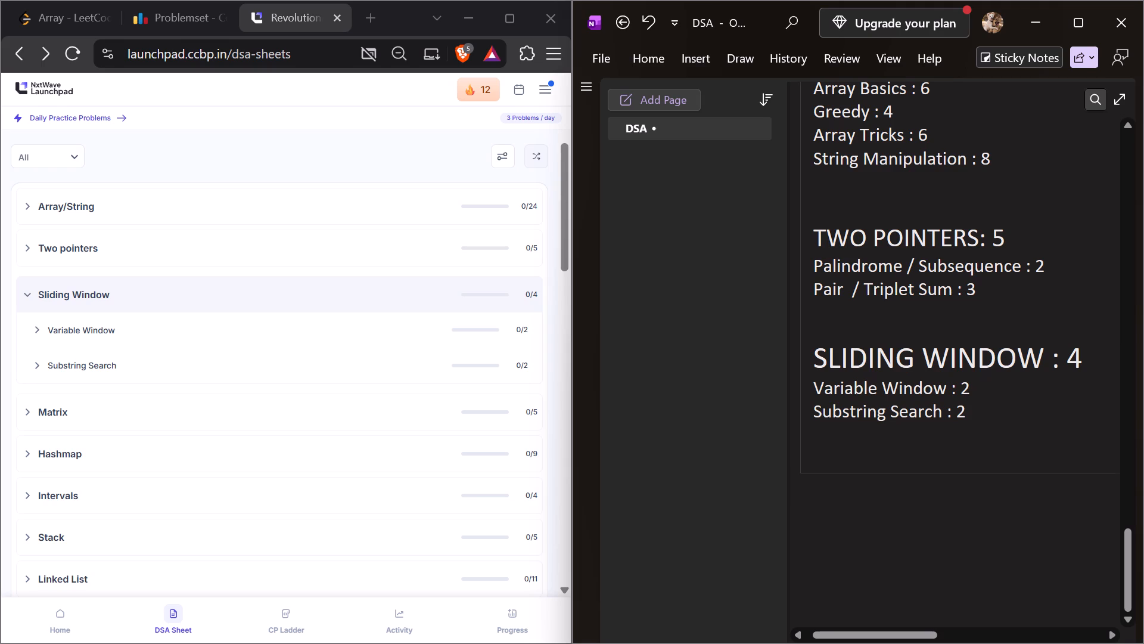
pyautogui.press('Return')
pyautogui.press('Return')
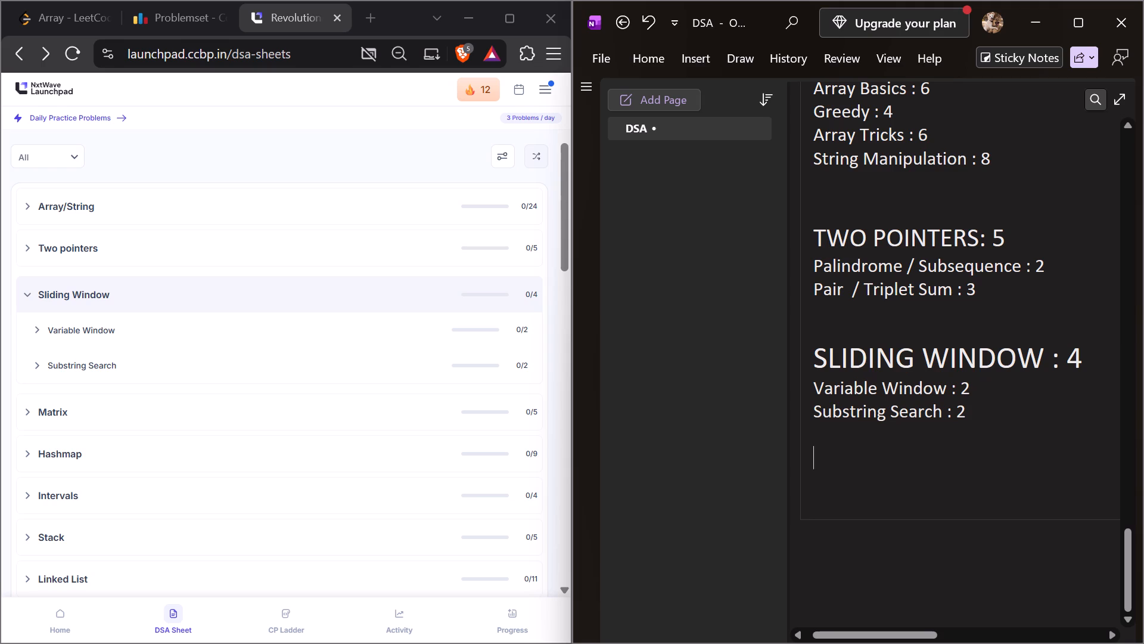
pyautogui.press('space')
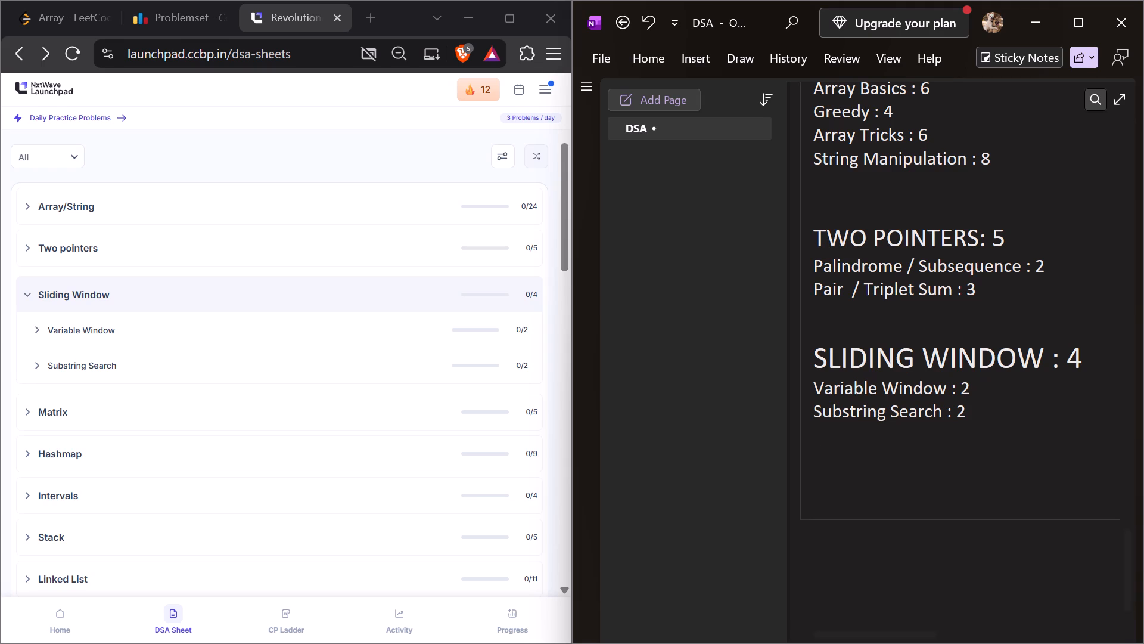
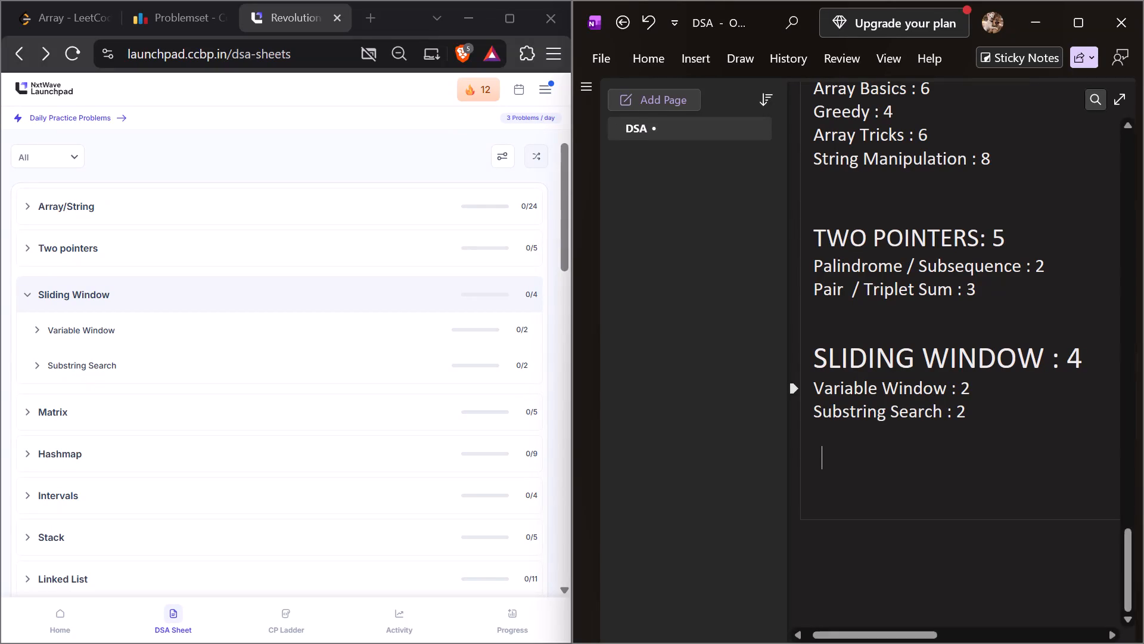
# In the Launchpad DSA sheet in Brave, collapse the Sliding Window topic and expand the Matrix topic.
pyautogui.scroll(-1, 293, 392)
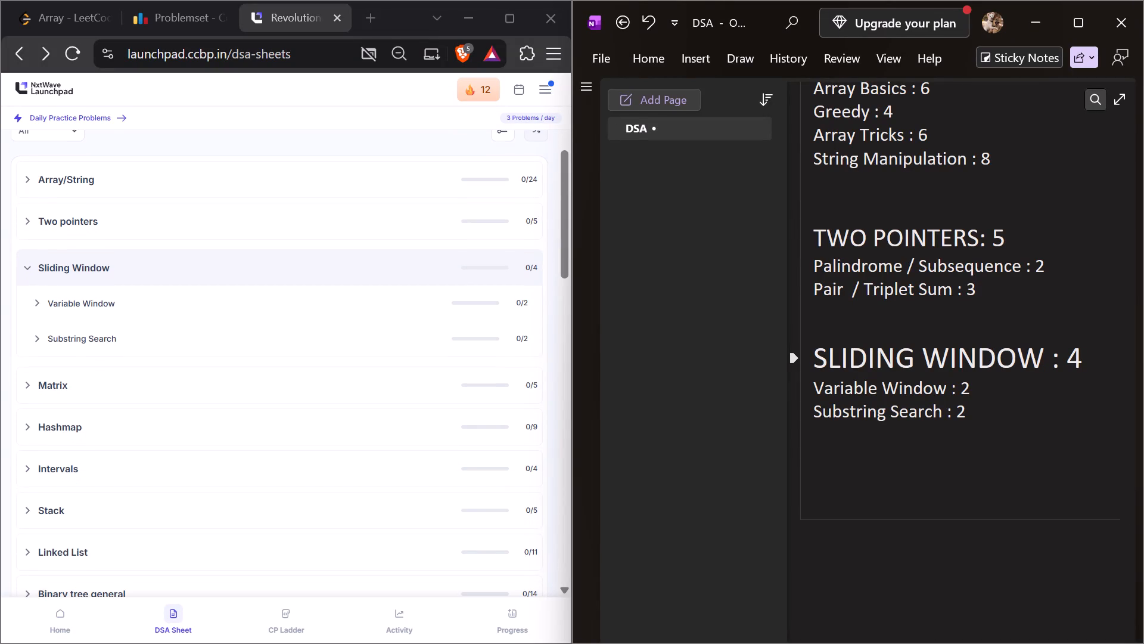
pyautogui.click(468, 261)
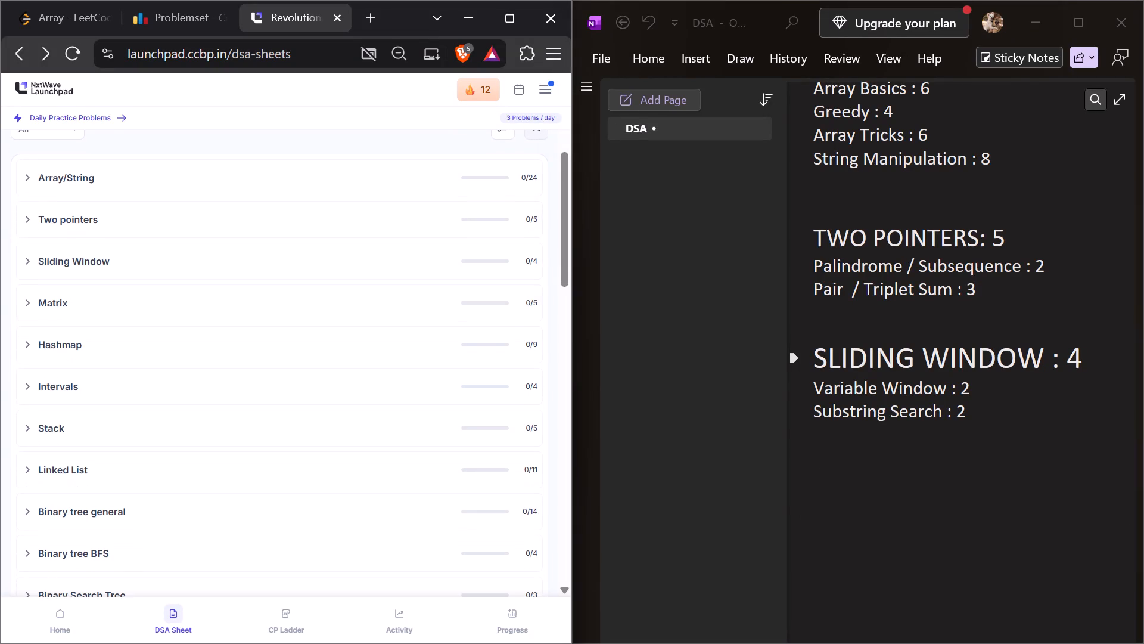
pyautogui.click(180, 318)
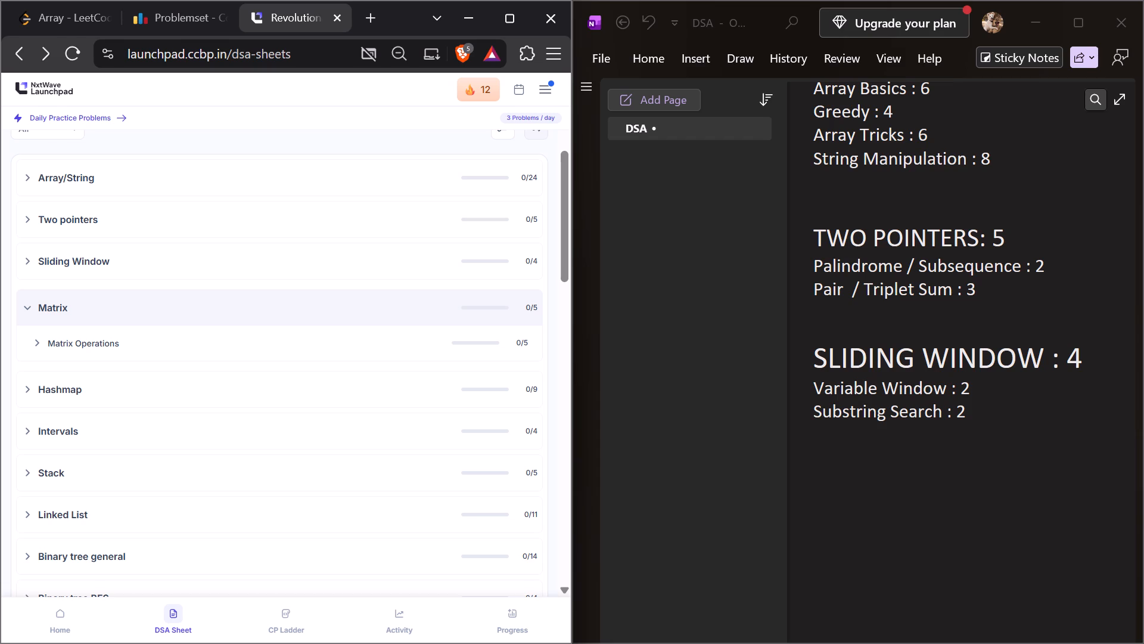
# Back in OneNote, add the topic heading "MATRIX : 5" below the Substring Search line, leaving a gap above it.
pyautogui.click(1050, 425)
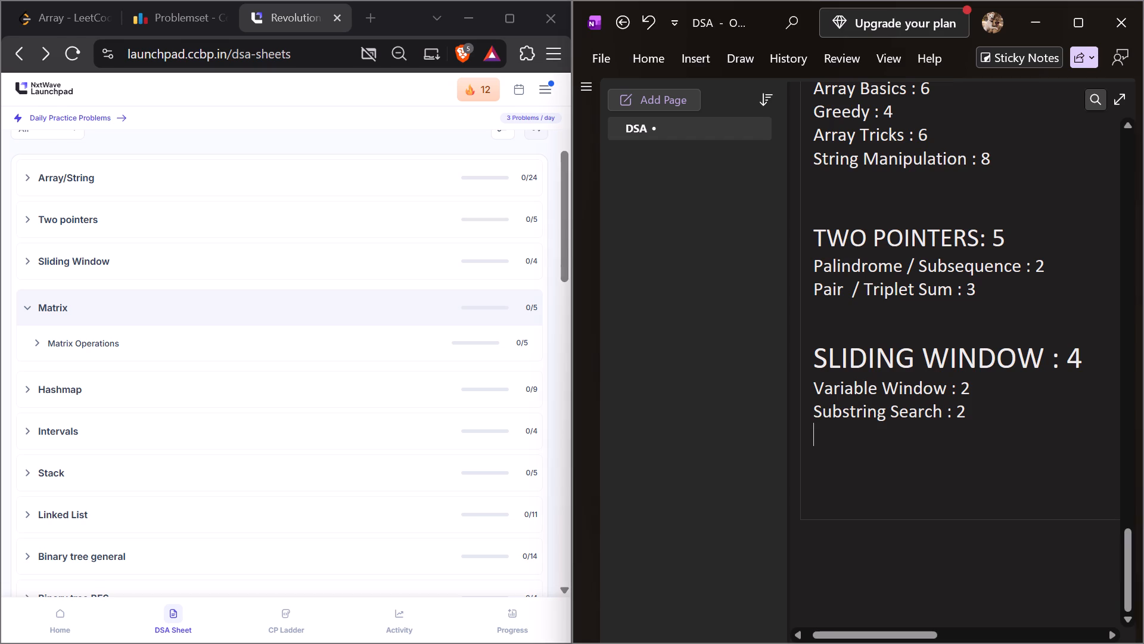
pyautogui.press('Return')
pyautogui.press('Return')
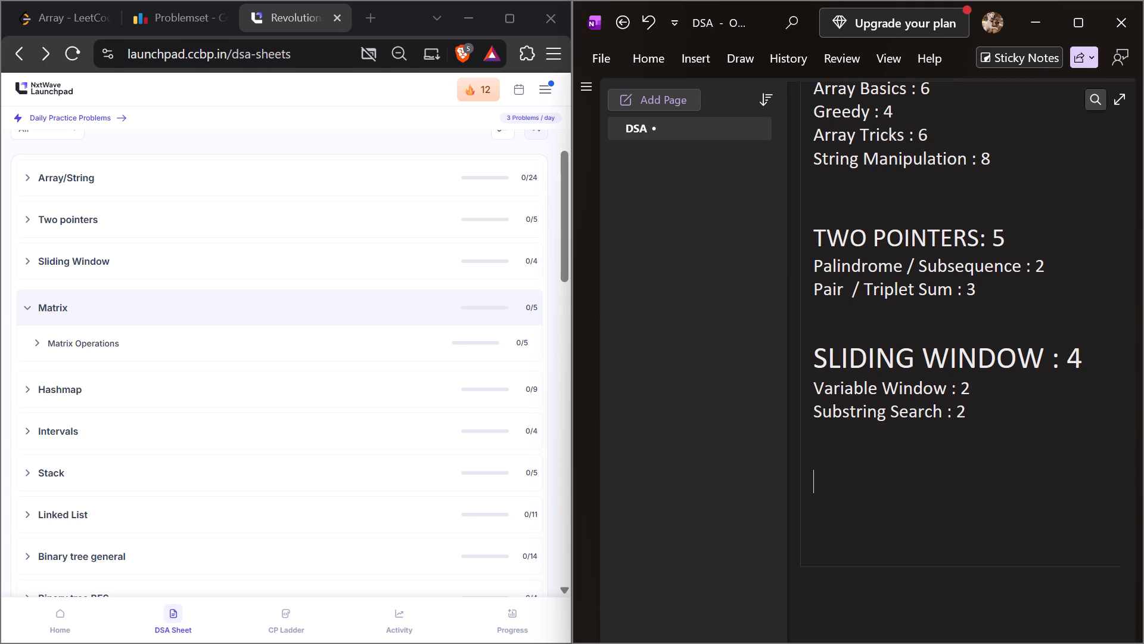
pyautogui.write('MATR')
pyautogui.write('IX')
pyautogui.press('space')
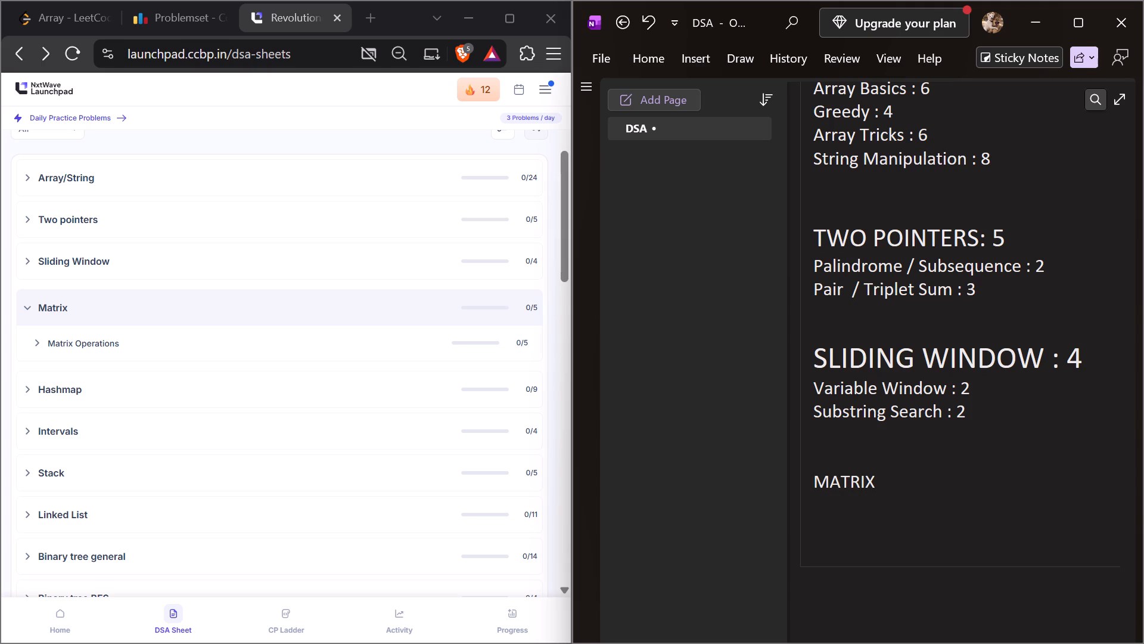
pyautogui.hotkey('shift', ':')
pyautogui.press('space')
pyautogui.press('5')
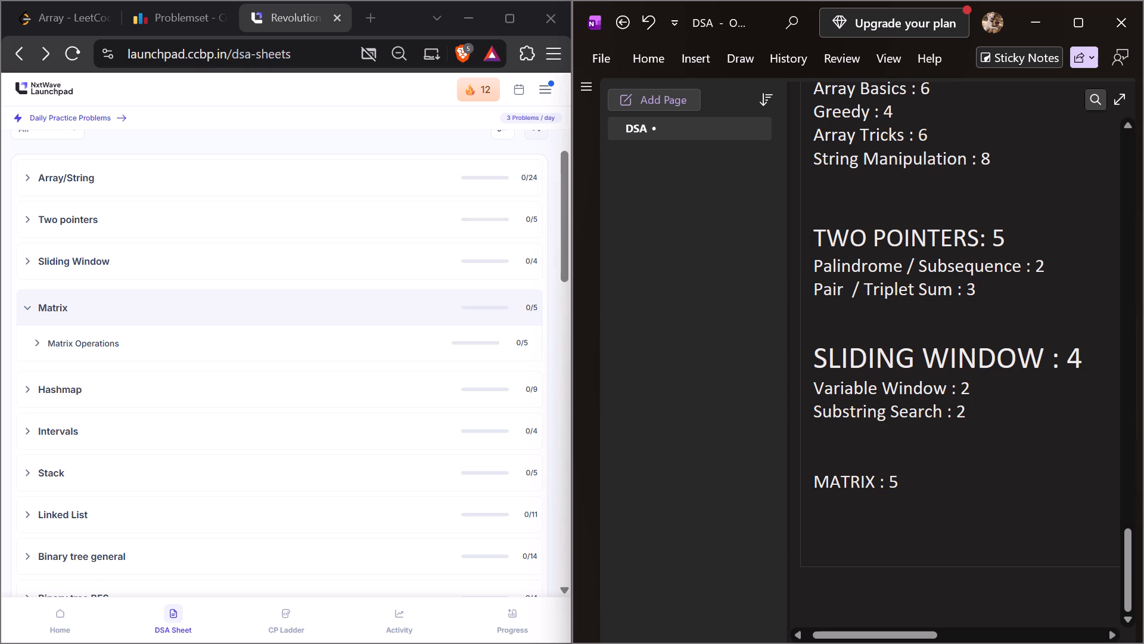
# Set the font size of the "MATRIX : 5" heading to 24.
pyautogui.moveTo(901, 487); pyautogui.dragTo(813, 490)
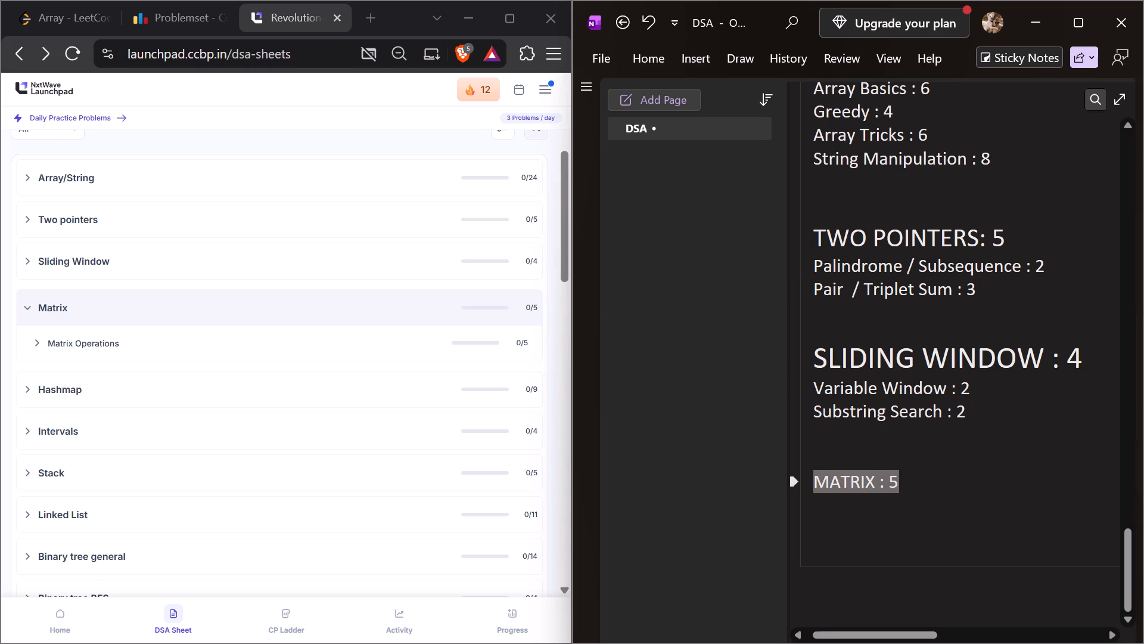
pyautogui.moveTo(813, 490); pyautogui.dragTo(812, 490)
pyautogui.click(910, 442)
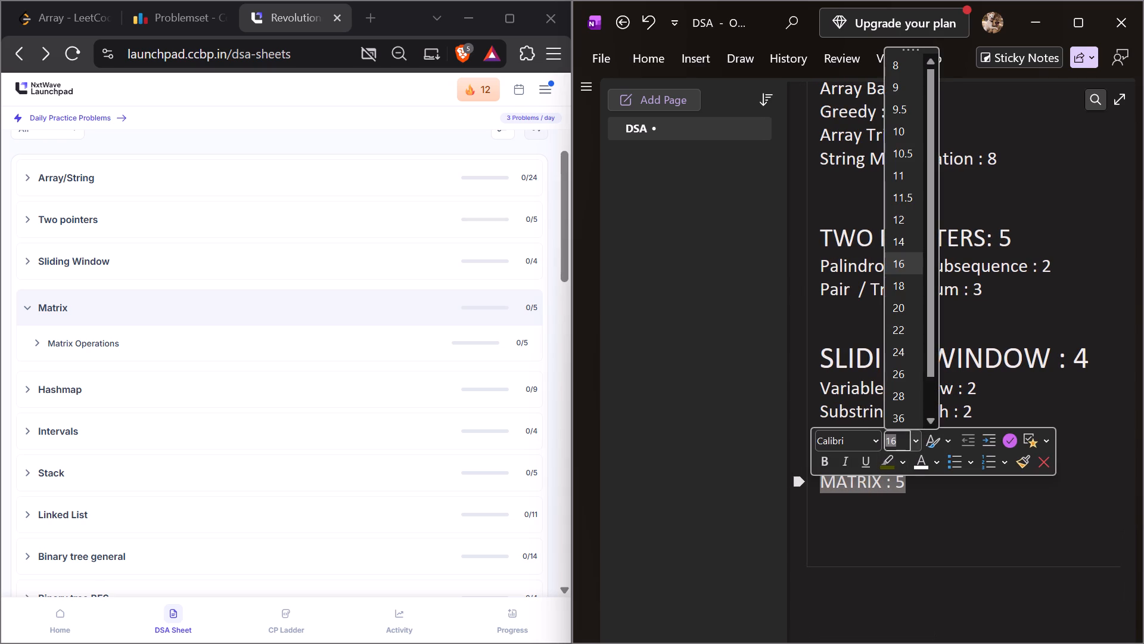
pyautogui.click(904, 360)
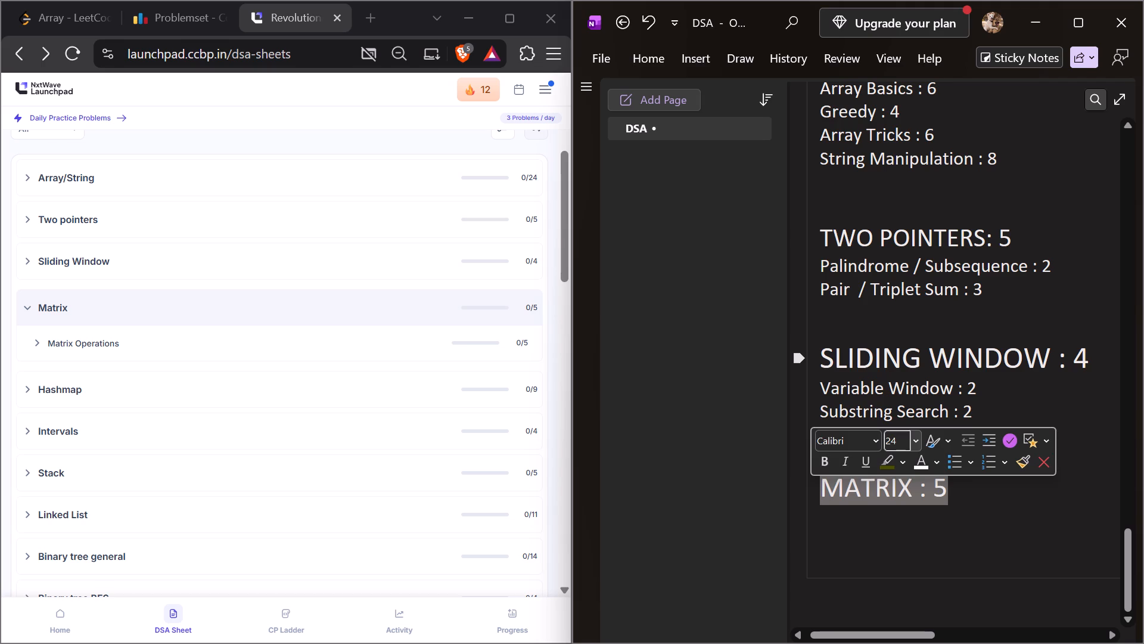
# Compare with the SLIDING WINDOW heading and set the font size of the "MATRIX : 5" heading to 26.
pyautogui.moveTo(1092, 357); pyautogui.dragTo(819, 364)
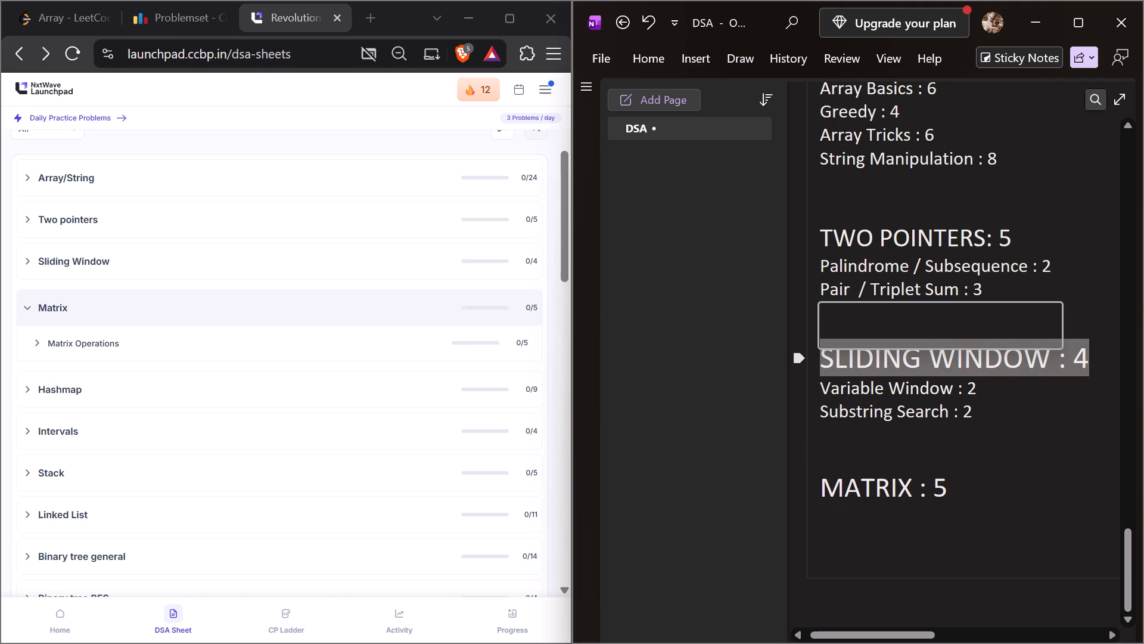
pyautogui.moveTo(959, 481); pyautogui.dragTo(889, 497)
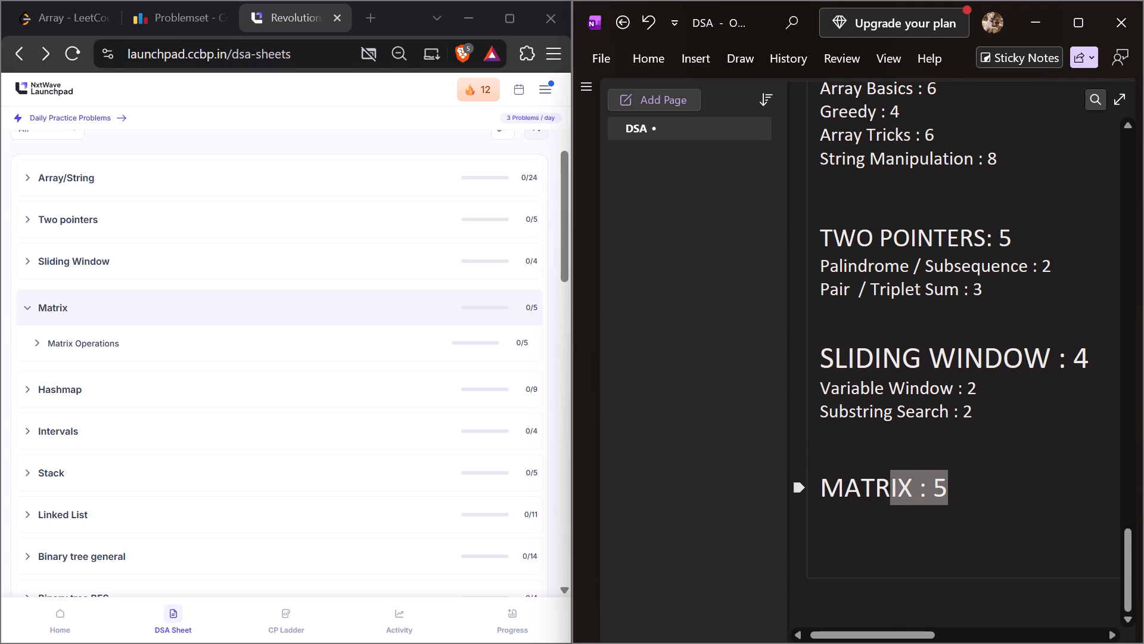
pyautogui.moveTo(889, 497); pyautogui.dragTo(822, 493)
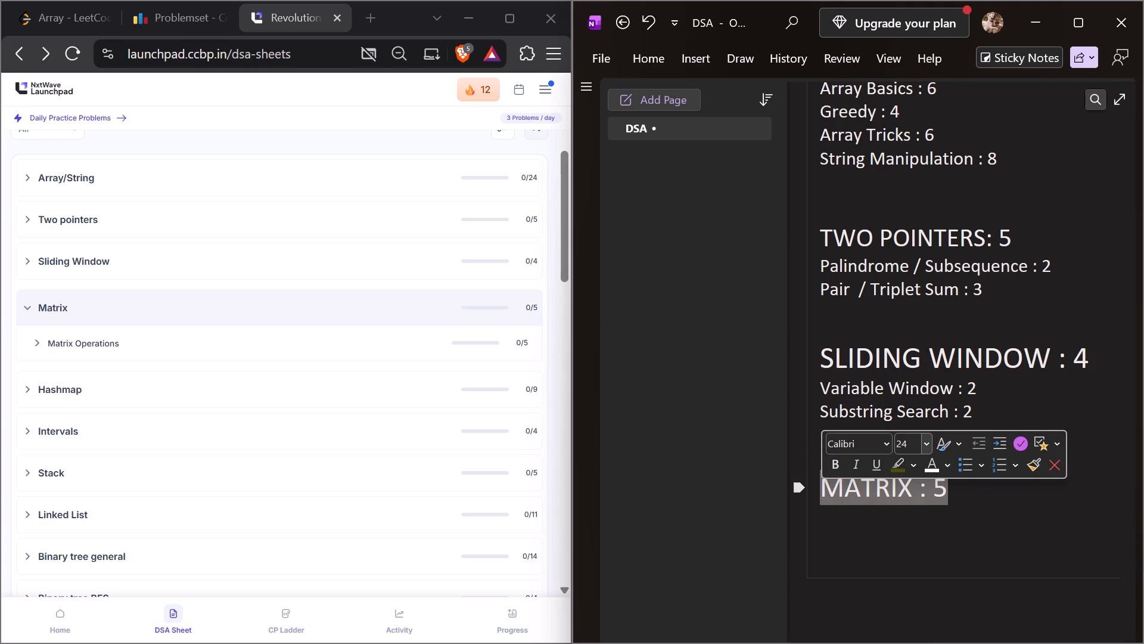
pyautogui.click(929, 451)
pyautogui.click(919, 375)
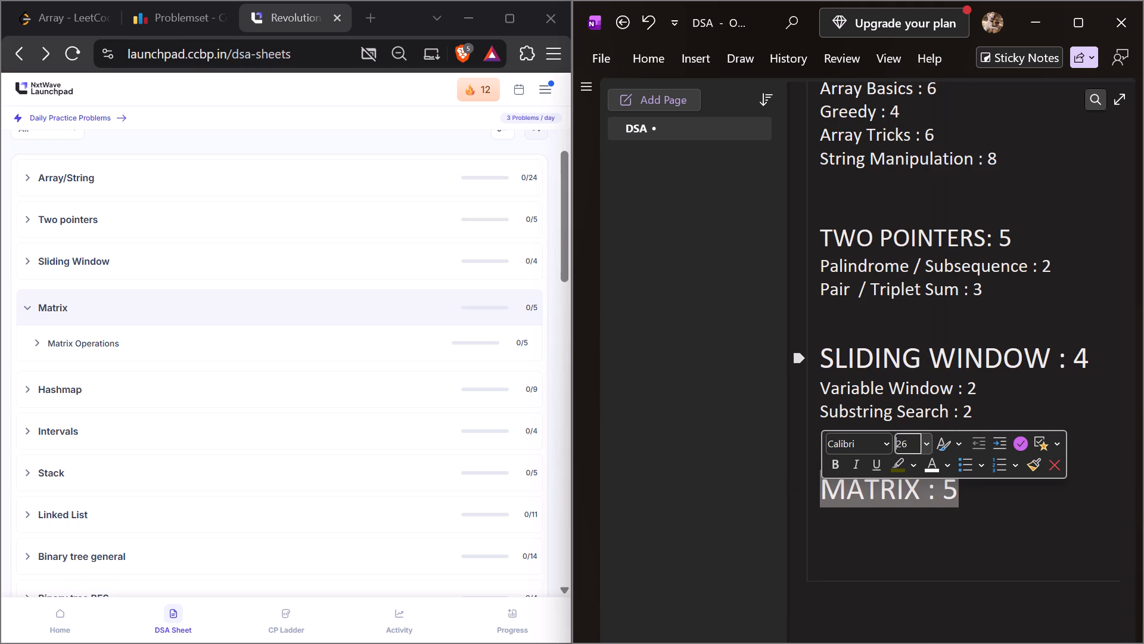
pyautogui.click(971, 487)
# Add the subtopic line "Matrix Operations : 5" directly under the MATRIX heading.
pyautogui.press('Return')
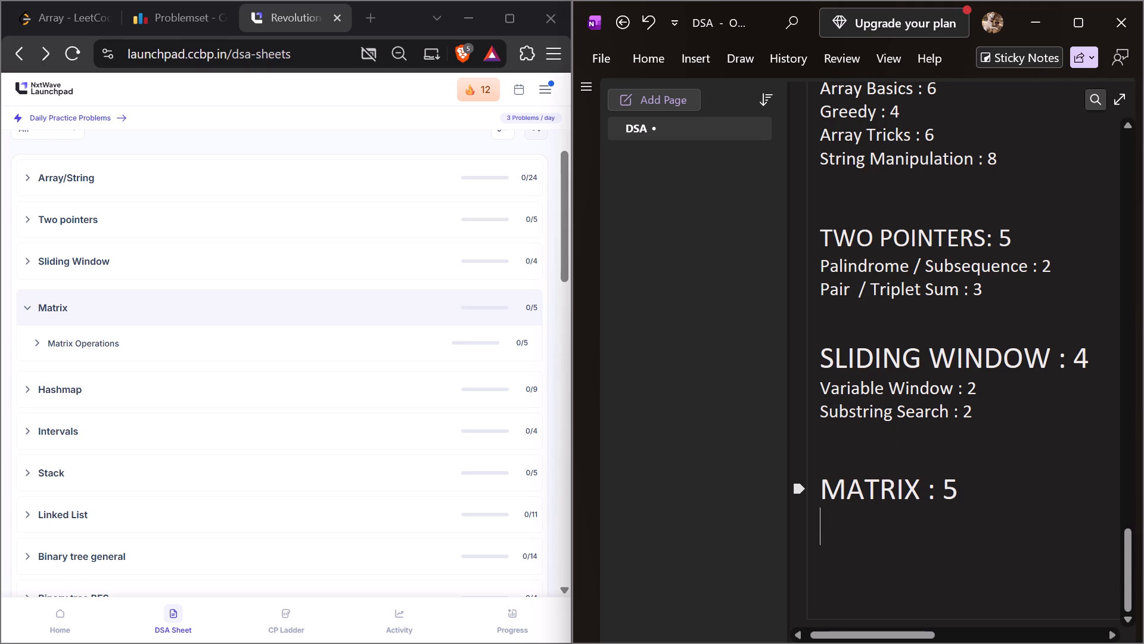
pyautogui.write('Ma')
pyautogui.write('trix')
pyautogui.press('space')
pyautogui.write('Operations :')
pyautogui.press('space')
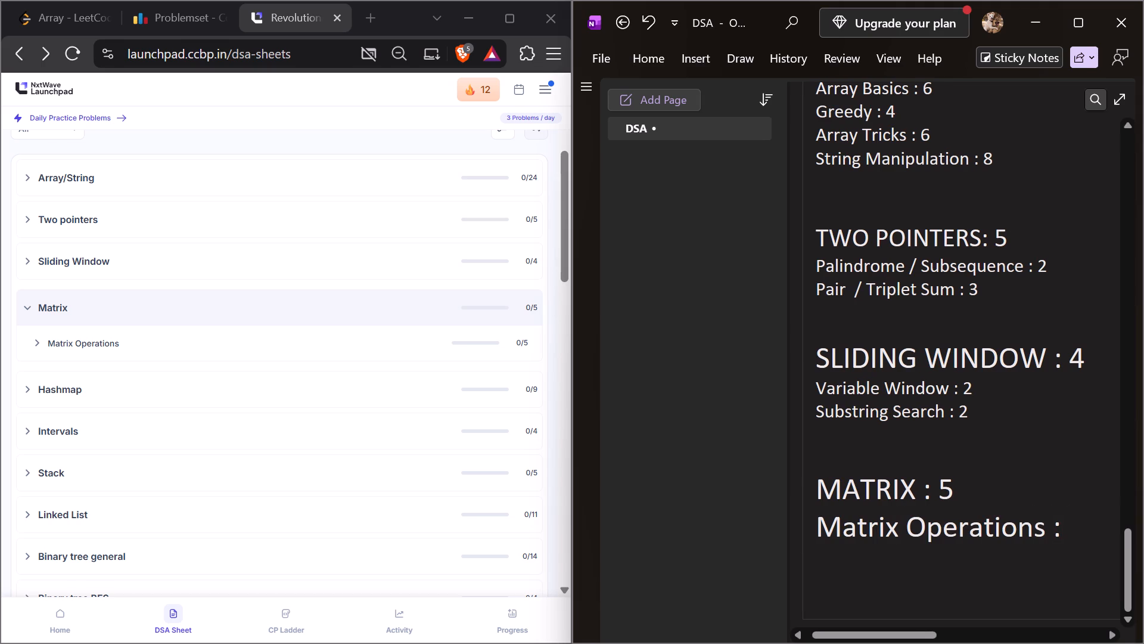
pyautogui.press('5')
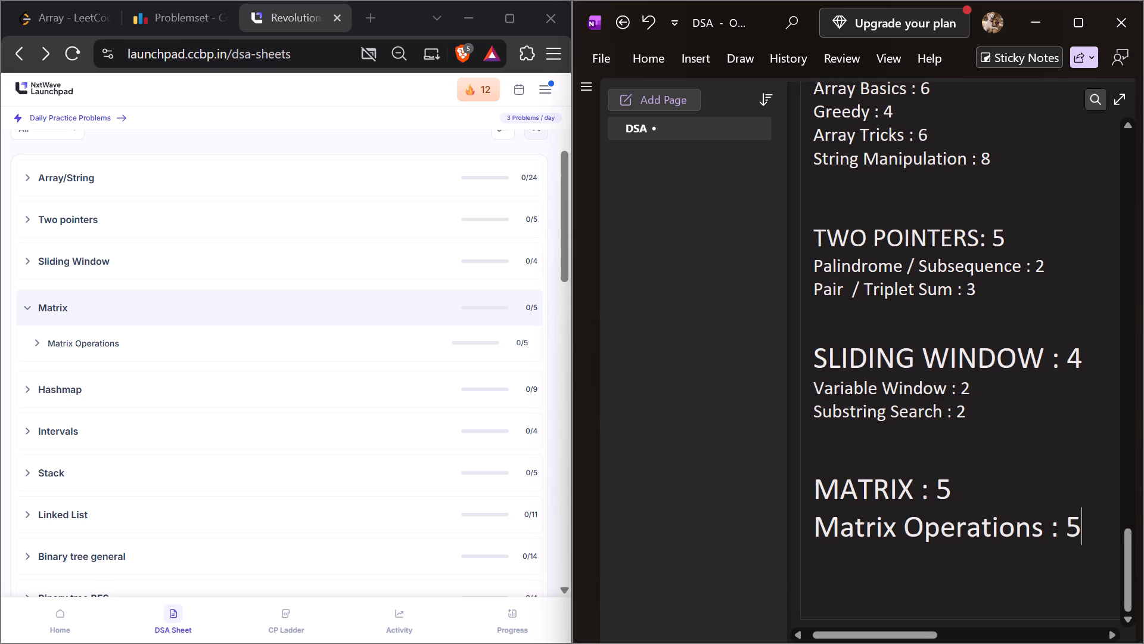
# Set the font size of the Matrix Operations line to 16 and check it against the Sliding Window subtopic lines.
pyautogui.moveTo(1080, 525); pyautogui.dragTo(846, 537)
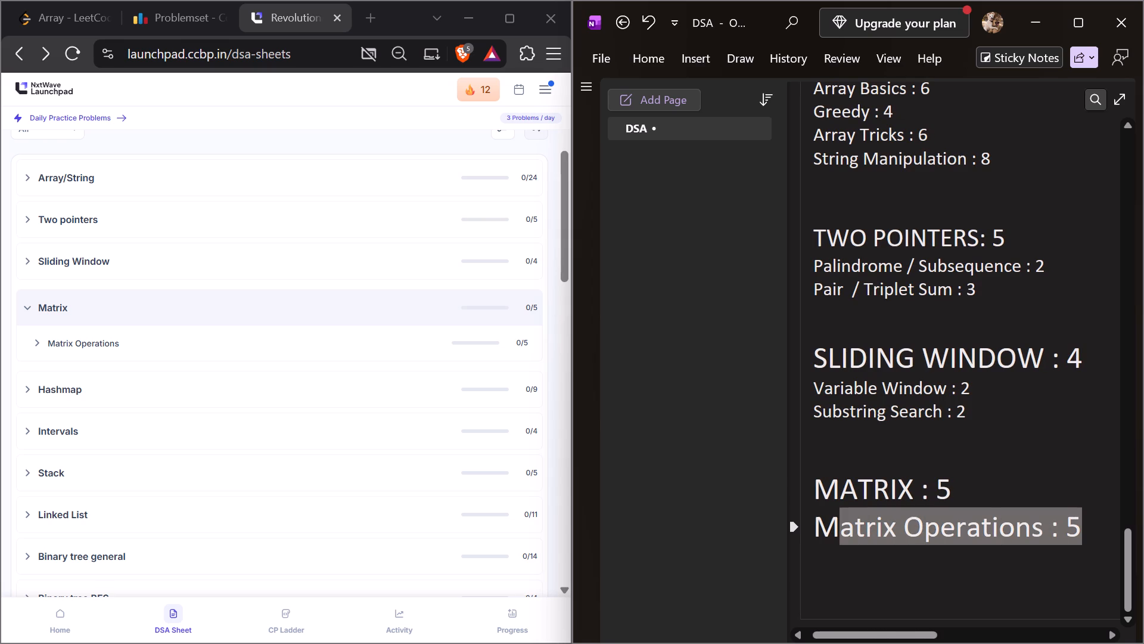
pyautogui.moveTo(846, 537); pyautogui.dragTo(812, 532)
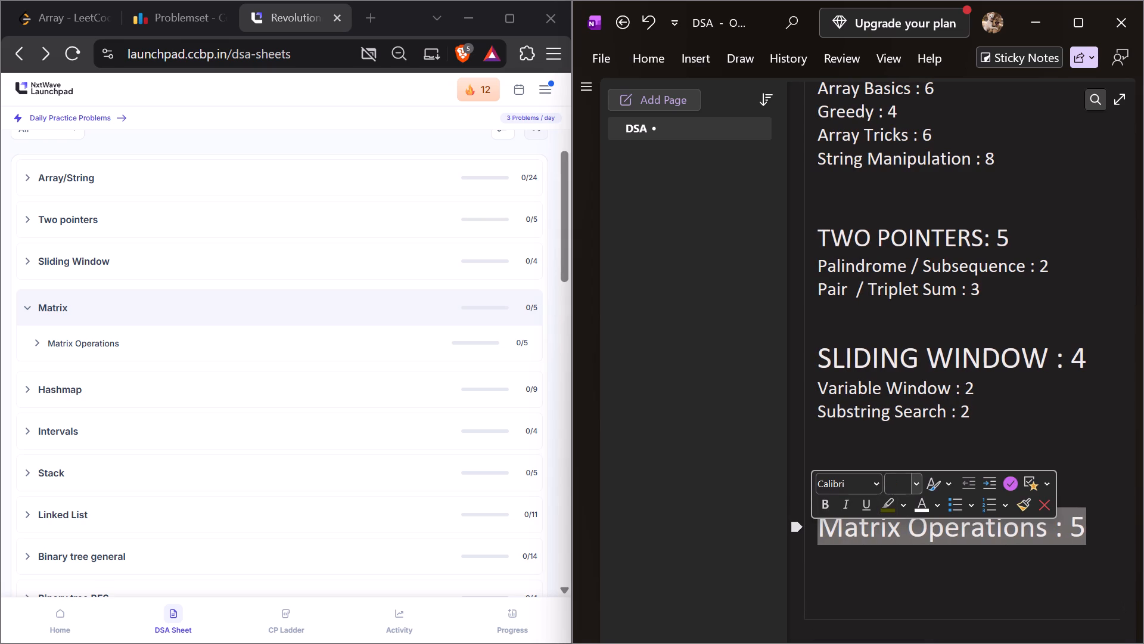
pyautogui.click(911, 485)
pyautogui.click(902, 299)
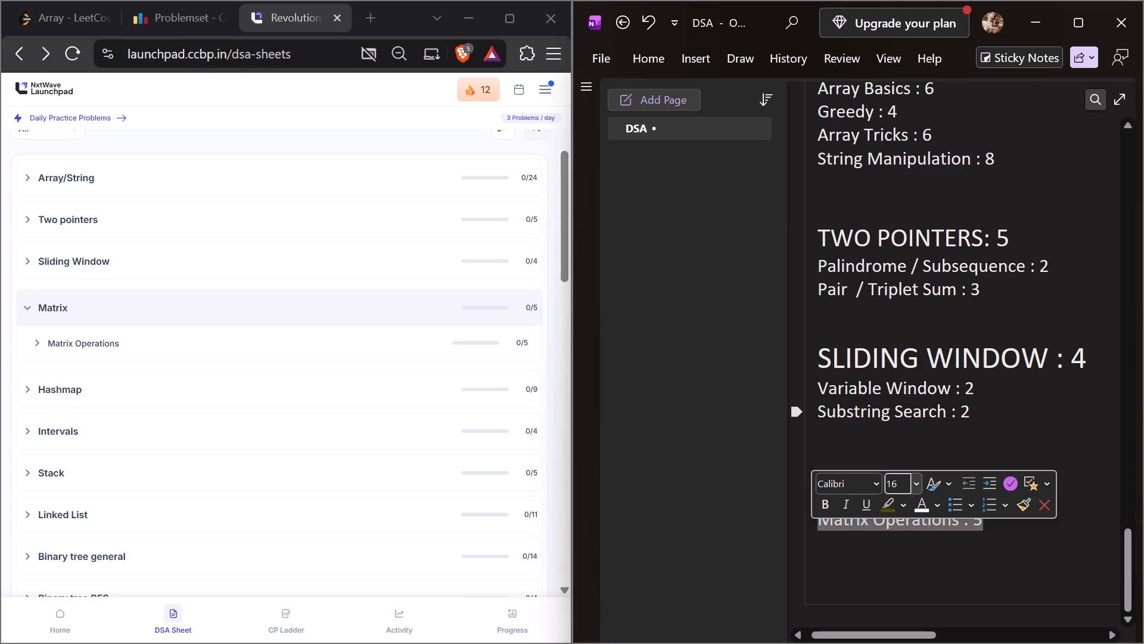
pyautogui.moveTo(971, 419); pyautogui.dragTo(807, 388)
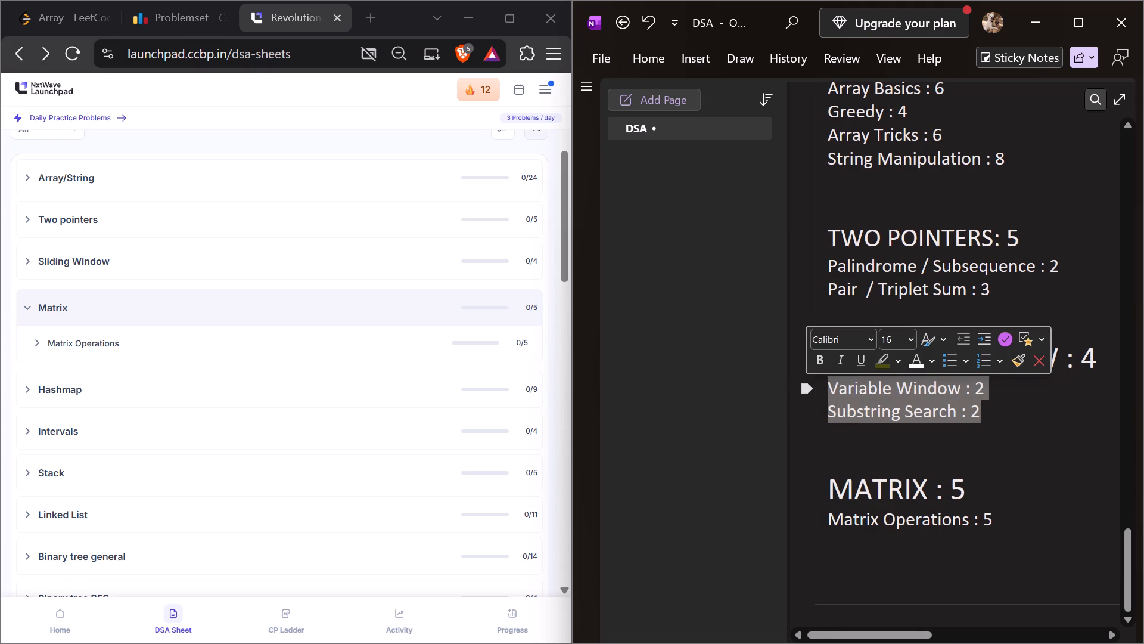
# Add blank lines below the Matrix Operations line as a gap for the next topic heading.
pyautogui.click(998, 524)
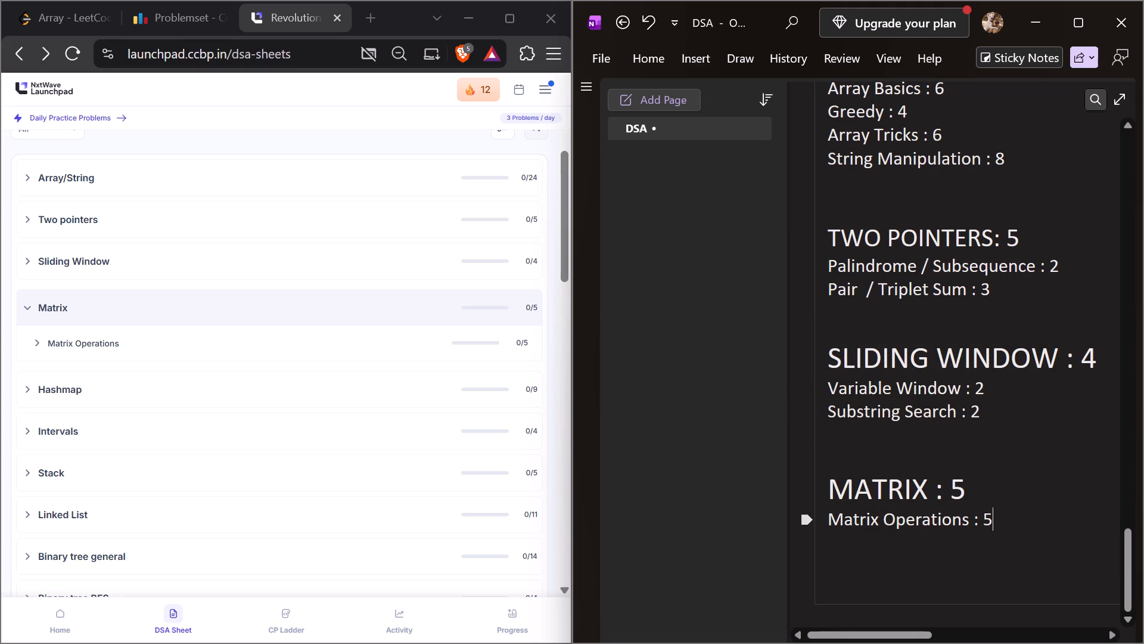
pyautogui.press('space')
pyautogui.press('Return')
pyautogui.press('Return')
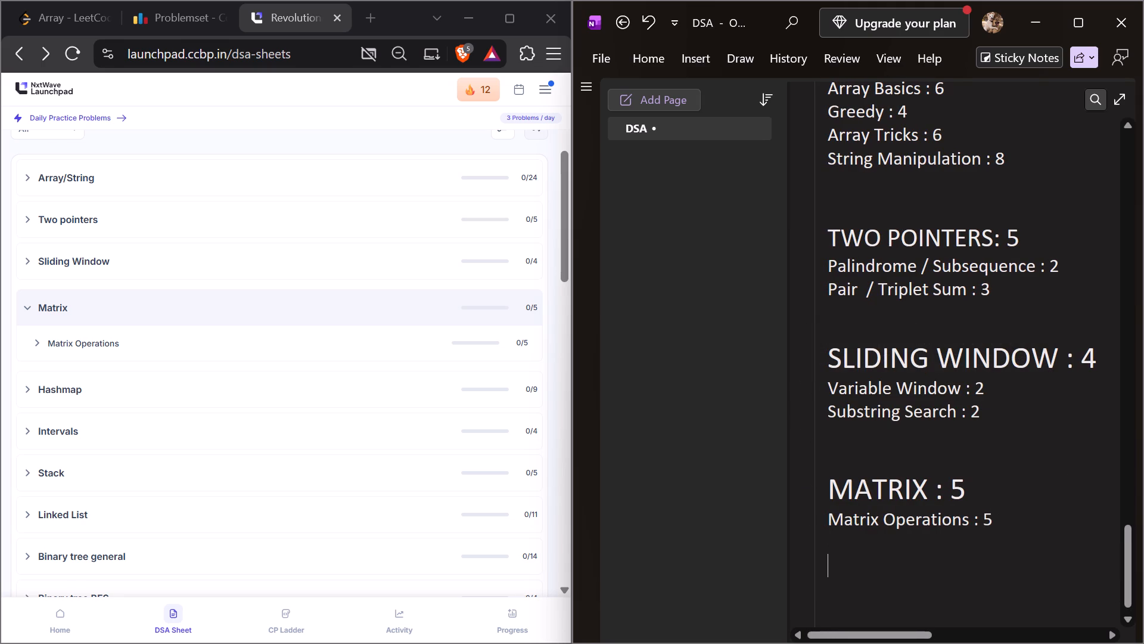
pyautogui.scroll(-3, 998, 524)
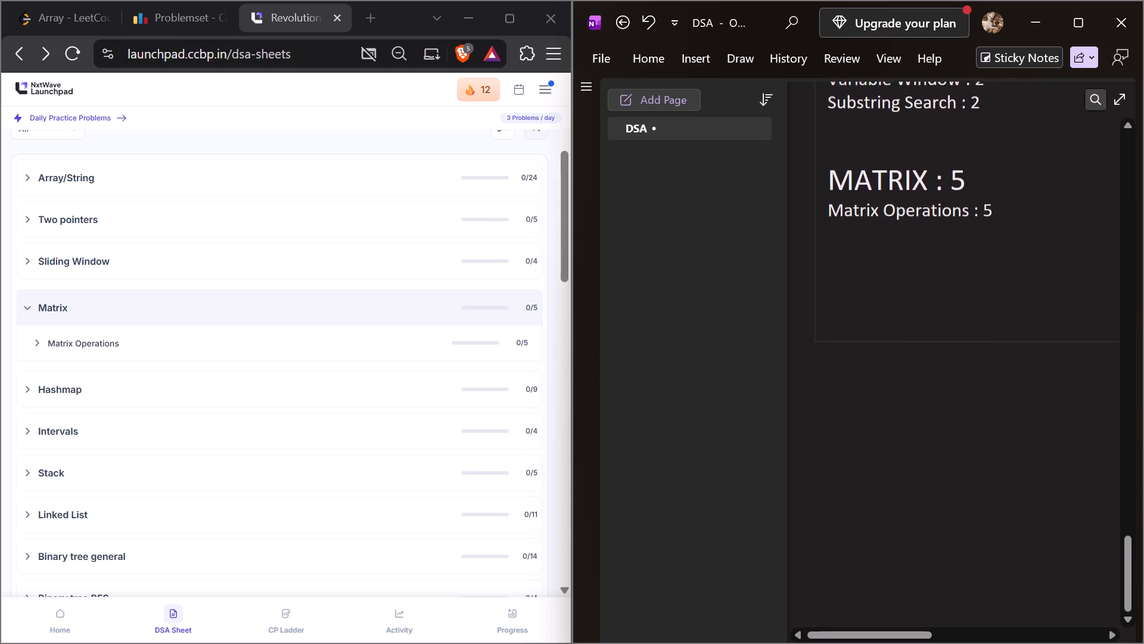
pyautogui.press('Return')
pyautogui.scroll(-2, 998, 524)
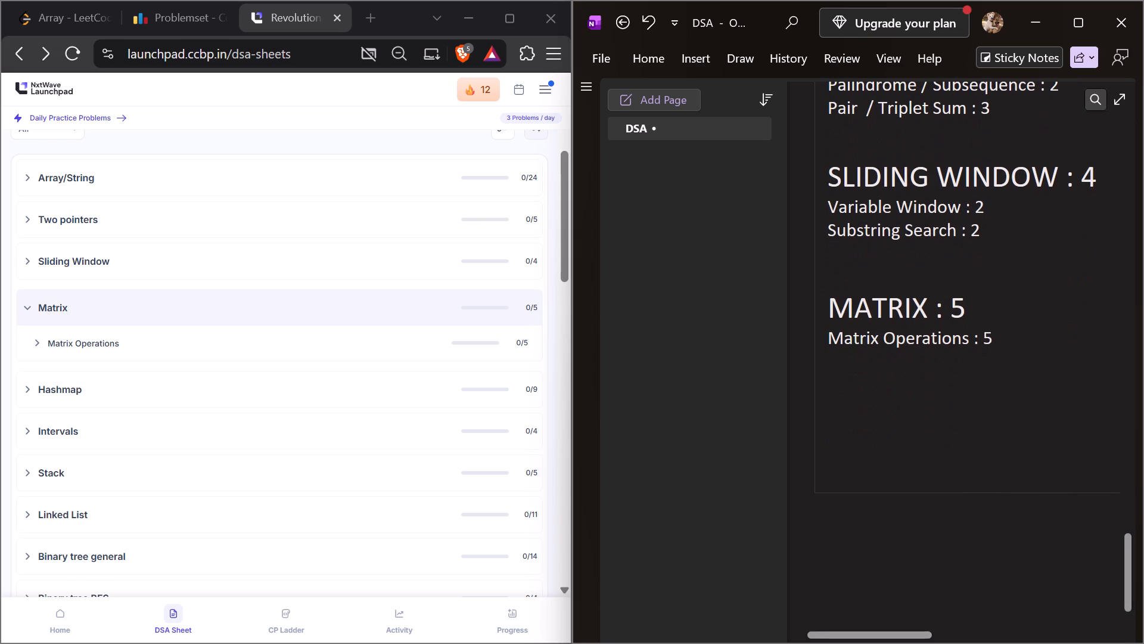
# In the Launchpad DSA sheet in Brave, collapse the Matrix topic and expand the Hashmap topic.
pyautogui.click(128, 313)
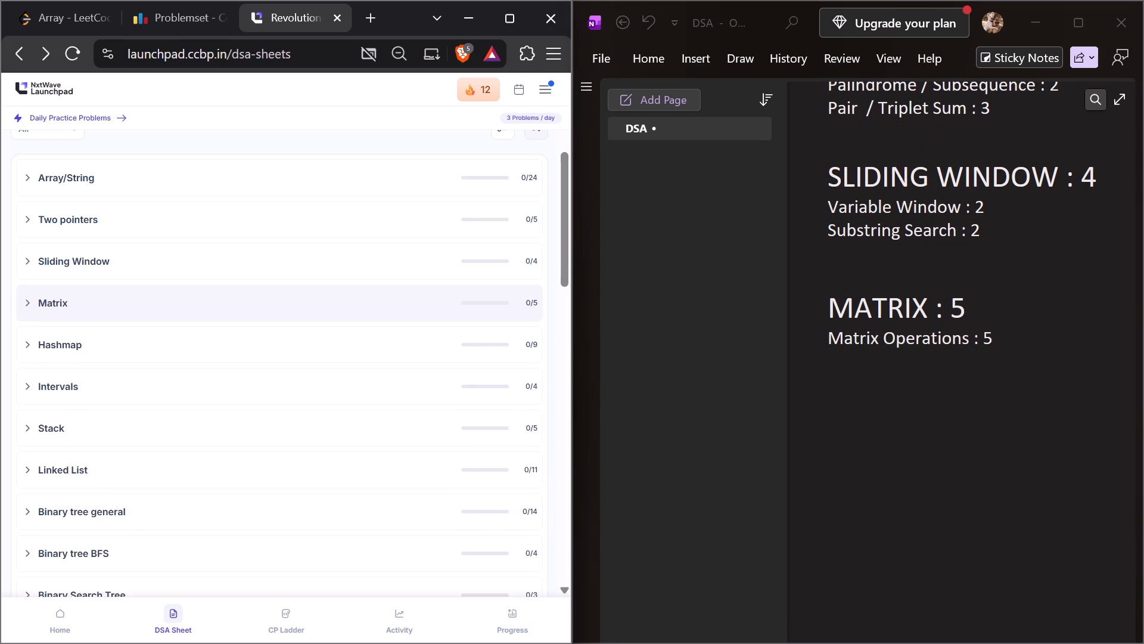
pyautogui.click(93, 345)
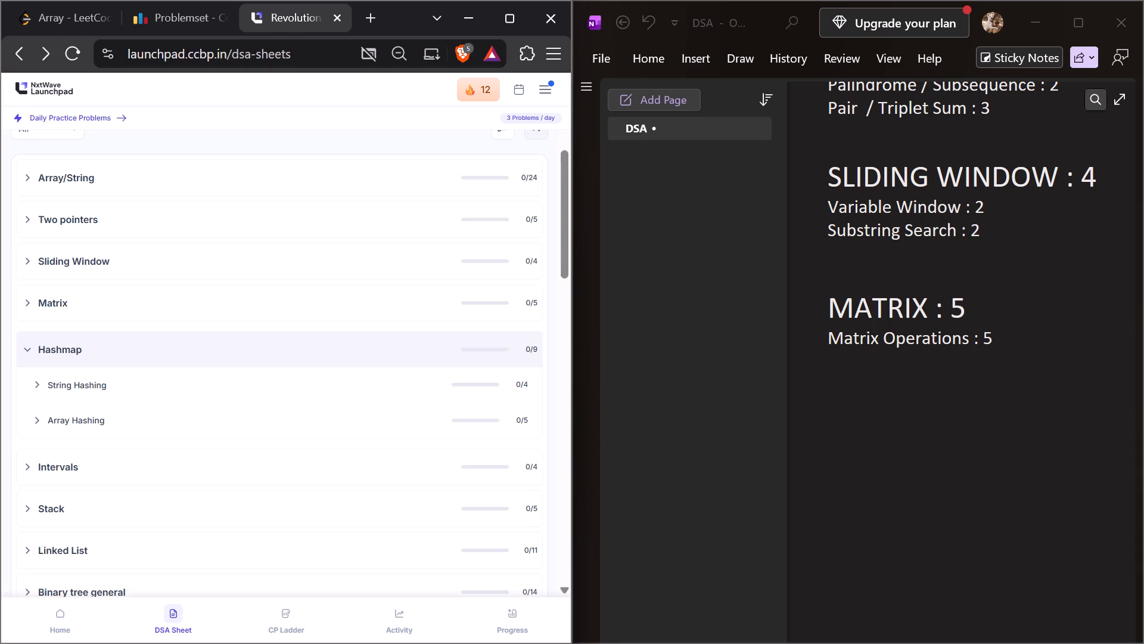
# Back in OneNote, trim the extra blank space below Matrix Operations and add the topic heading "HASHMAP : 9".
pyautogui.click(840, 421)
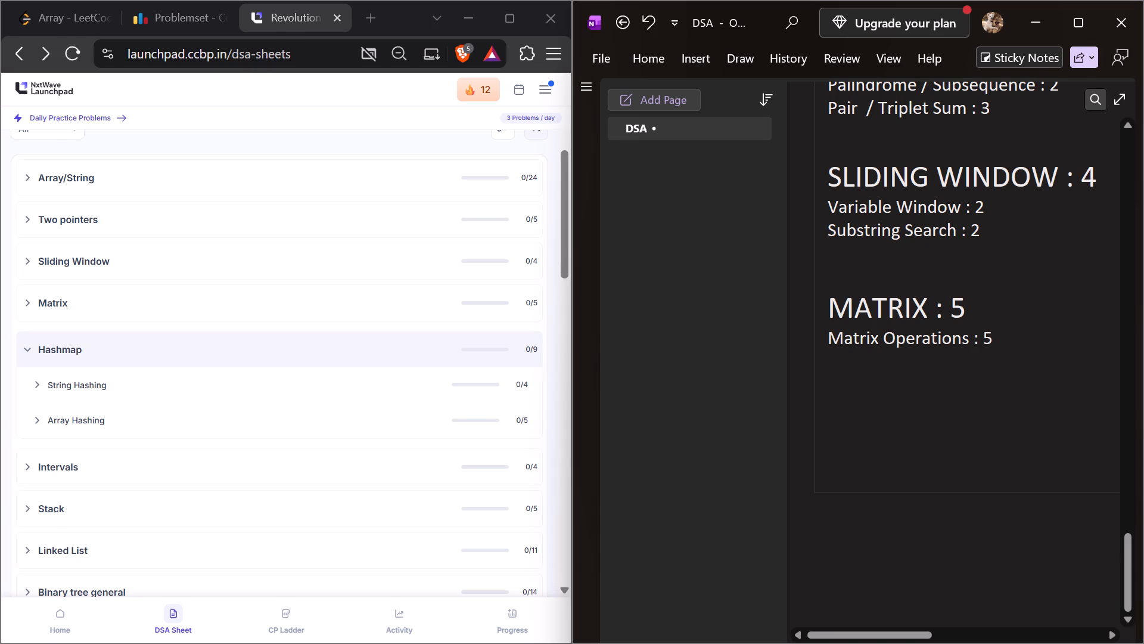
pyautogui.press('BackSpace')
pyautogui.press('BackSpace')
pyautogui.press('BackSpace')
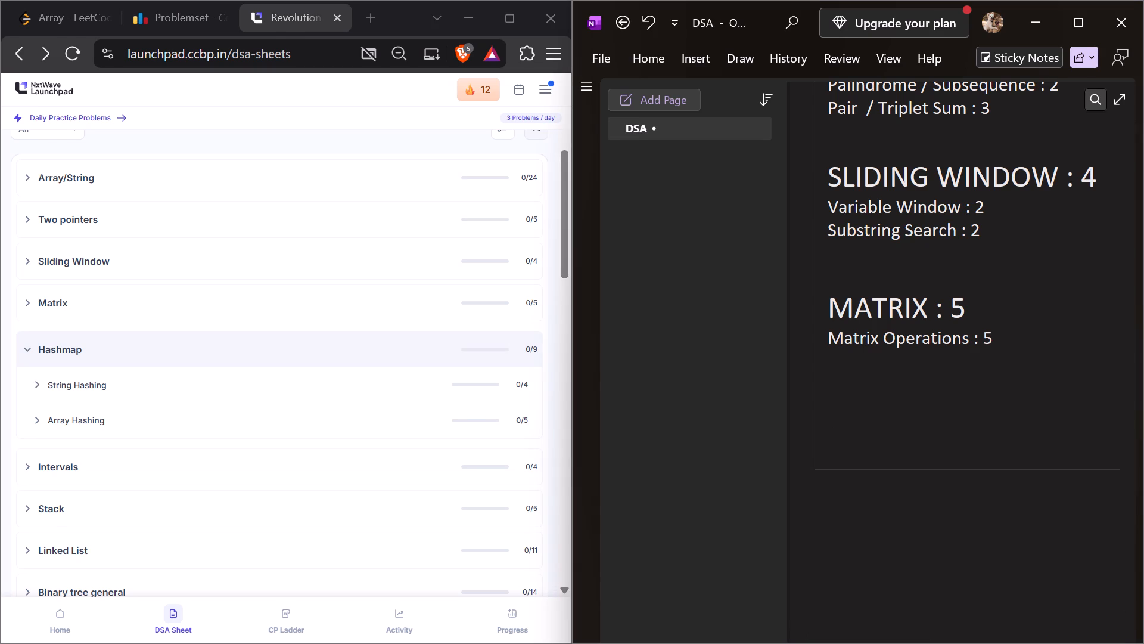
pyautogui.write('HASHMAP')
pyautogui.press('space')
pyautogui.write(':')
pyautogui.press('space')
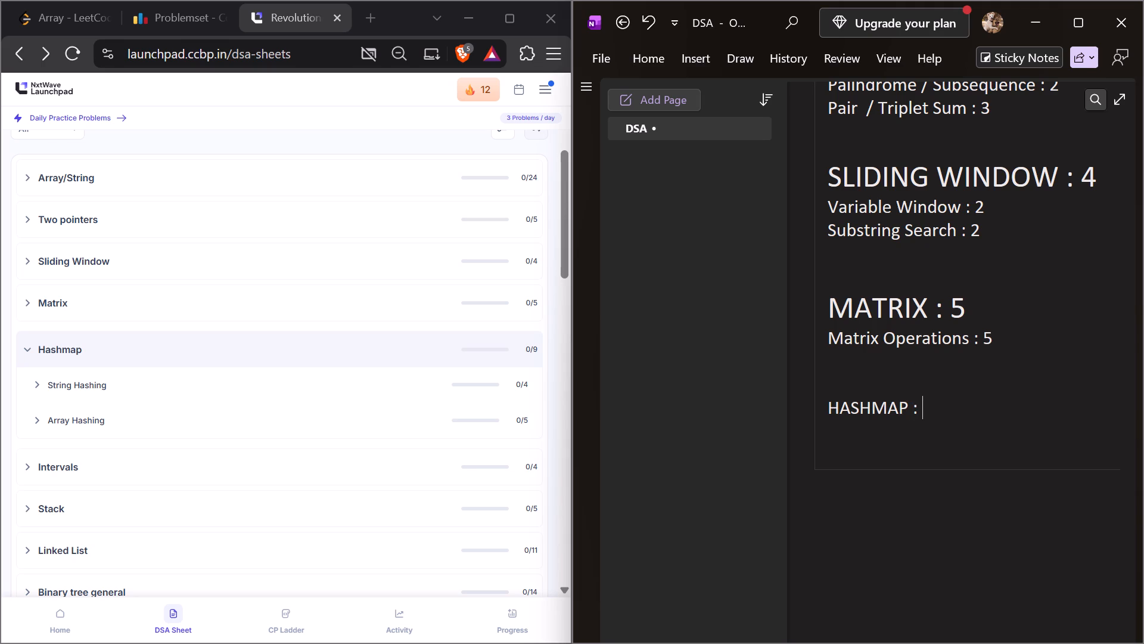
pyautogui.press('9')
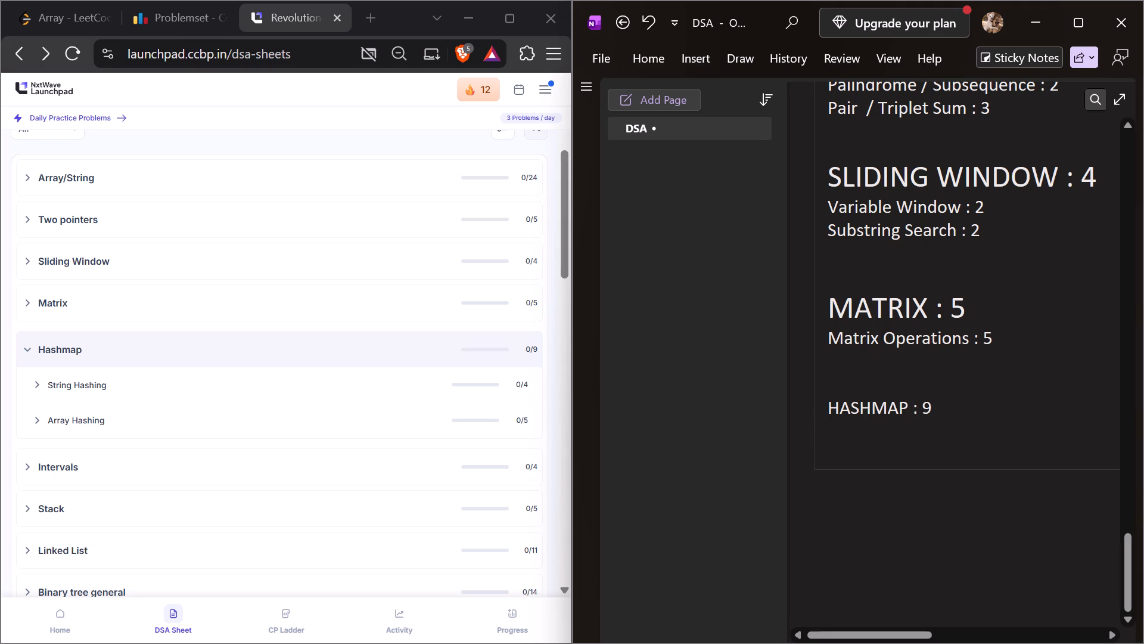
# Set the font size of the "HASHMAP : 9" heading to 26.
pyautogui.moveTo(931, 408); pyautogui.dragTo(831, 410)
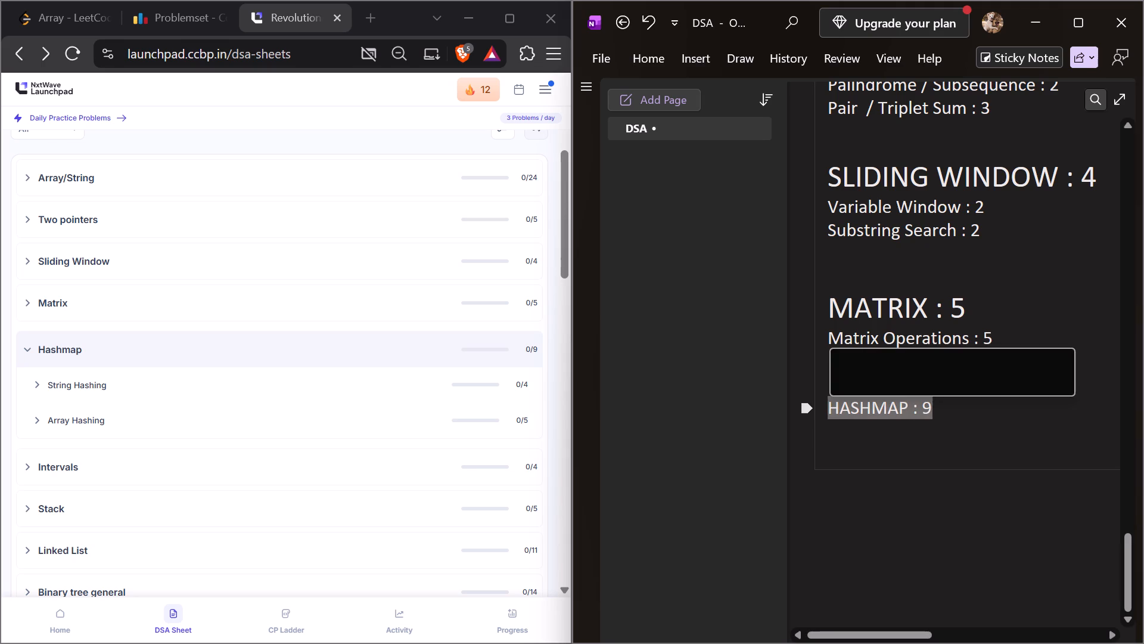
pyautogui.click(932, 363)
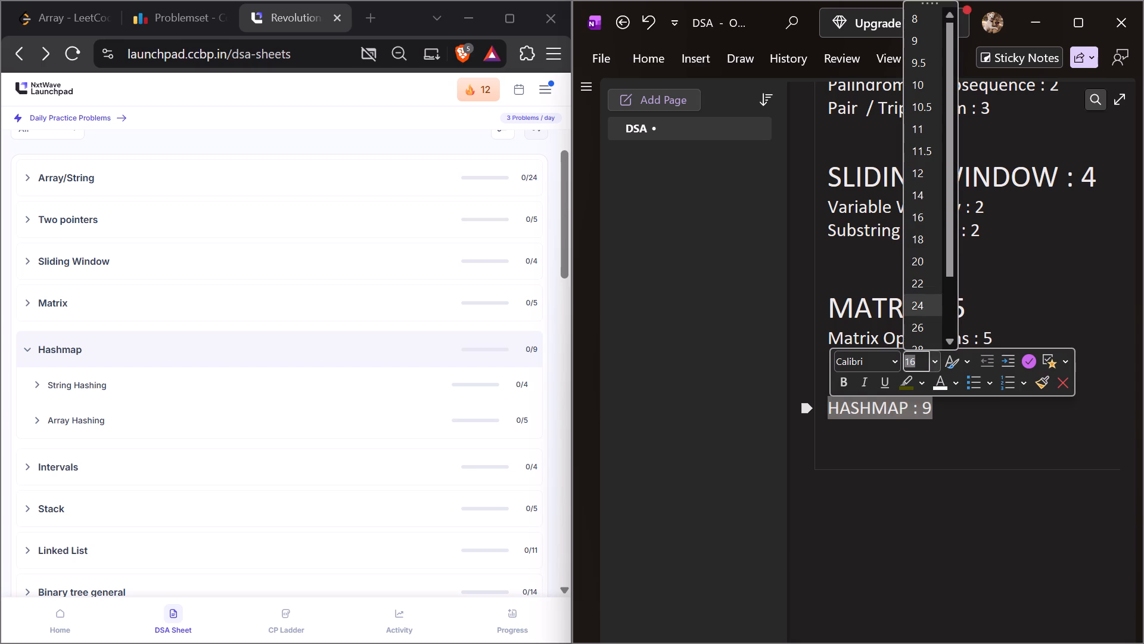
pyautogui.click(929, 327)
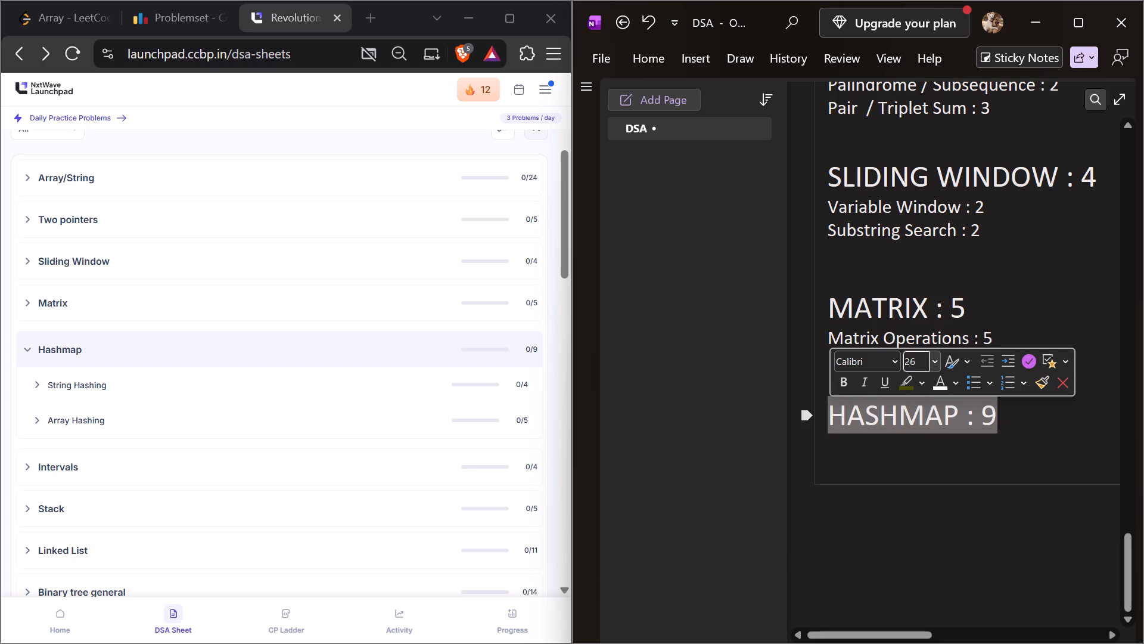
# Start a new line directly under the HASHMAP heading for its subtopics.
pyautogui.click(1010, 415)
pyautogui.press('Return')
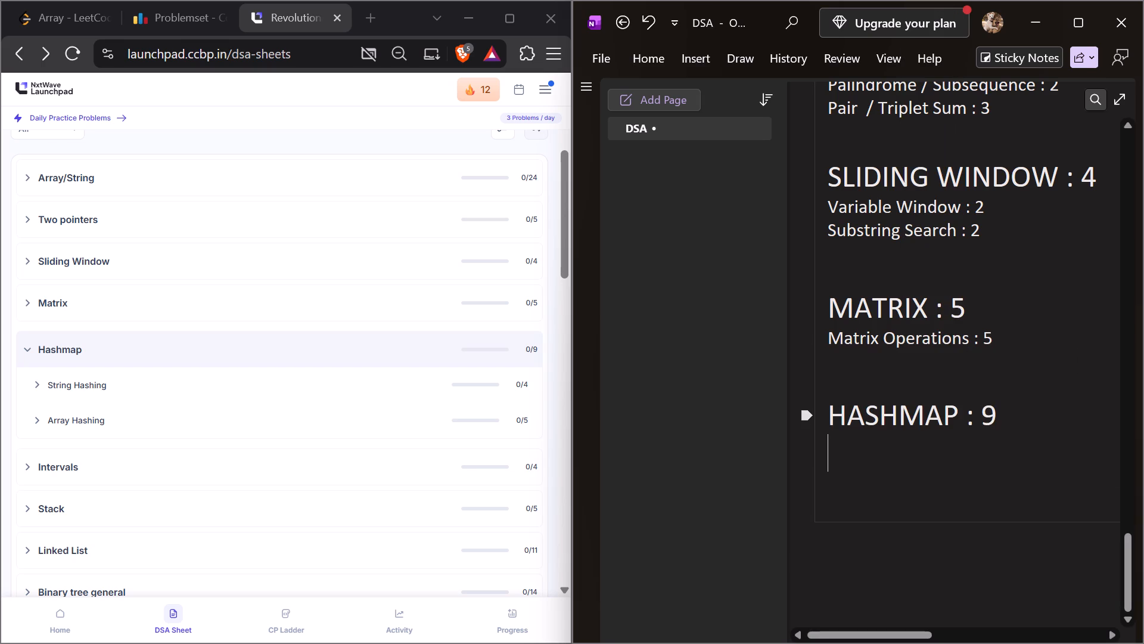
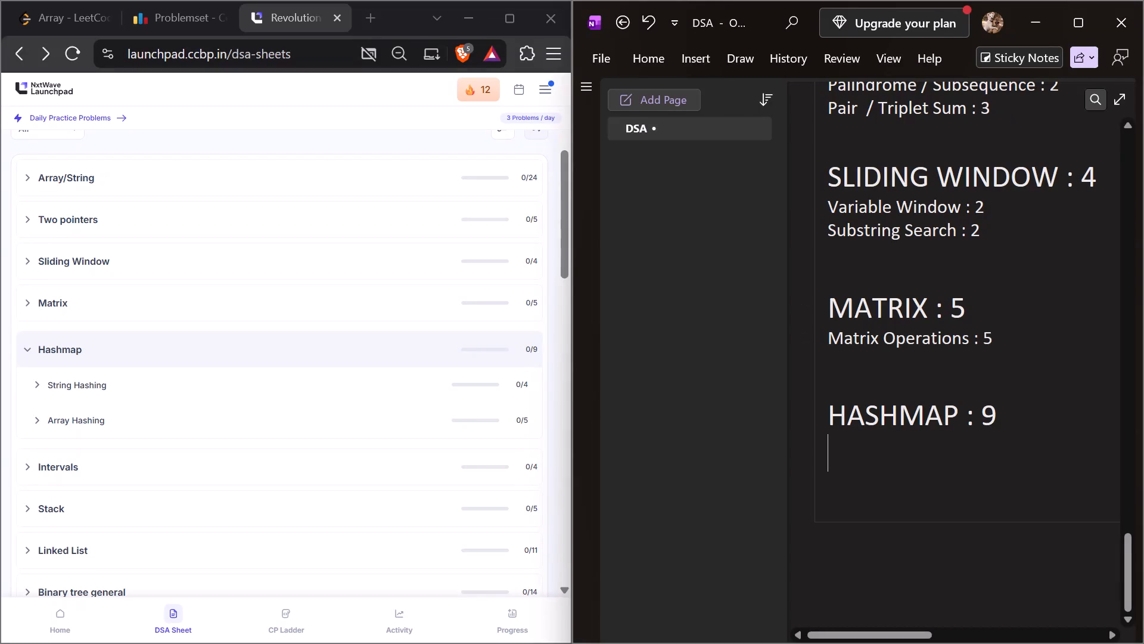
# Under the HASHMAP heading, add the subtopic lines "String Hashing : 4" and "Array Hashing : 5".
pyautogui.click(1005, 408)
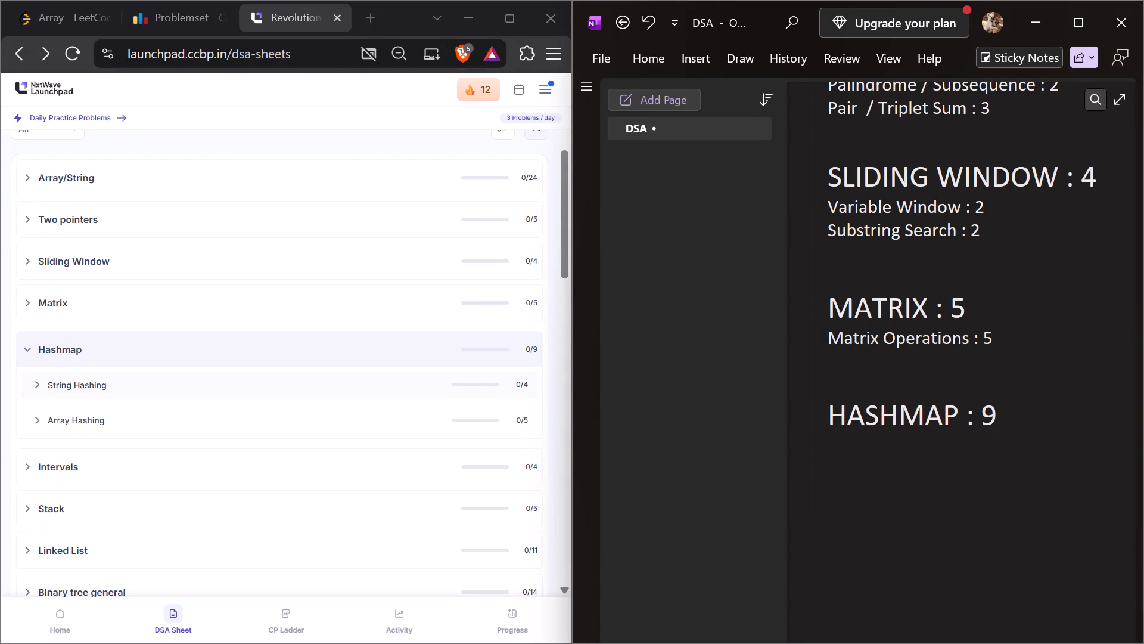
pyautogui.click(1013, 424)
pyautogui.press('Return')
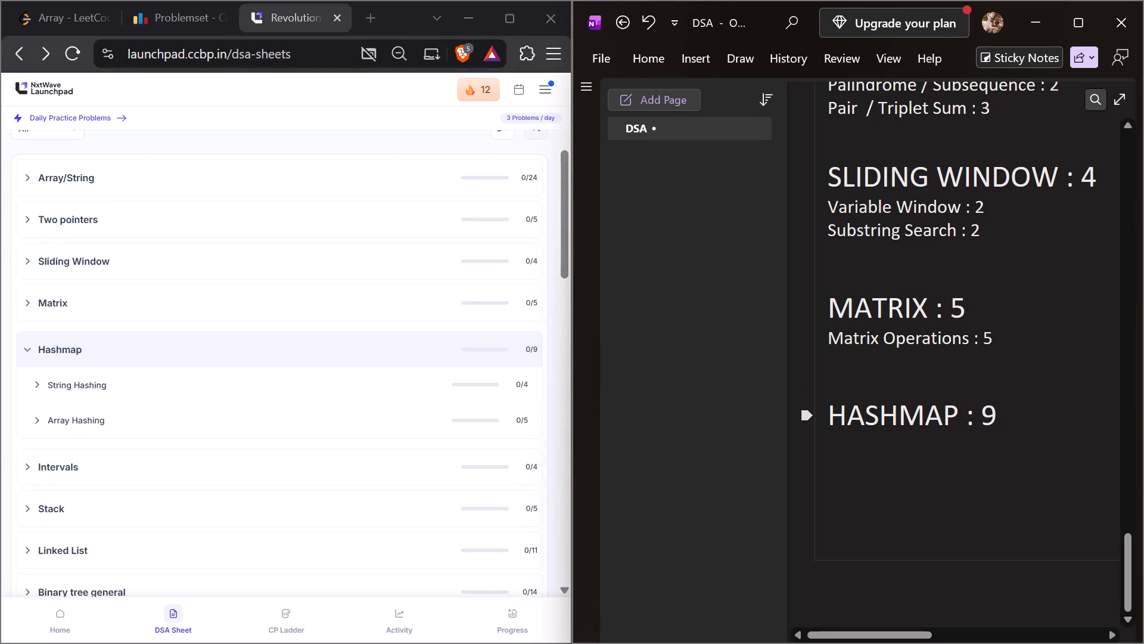
pyautogui.press('s')
pyautogui.write('tring HAshing')
pyautogui.press('space')
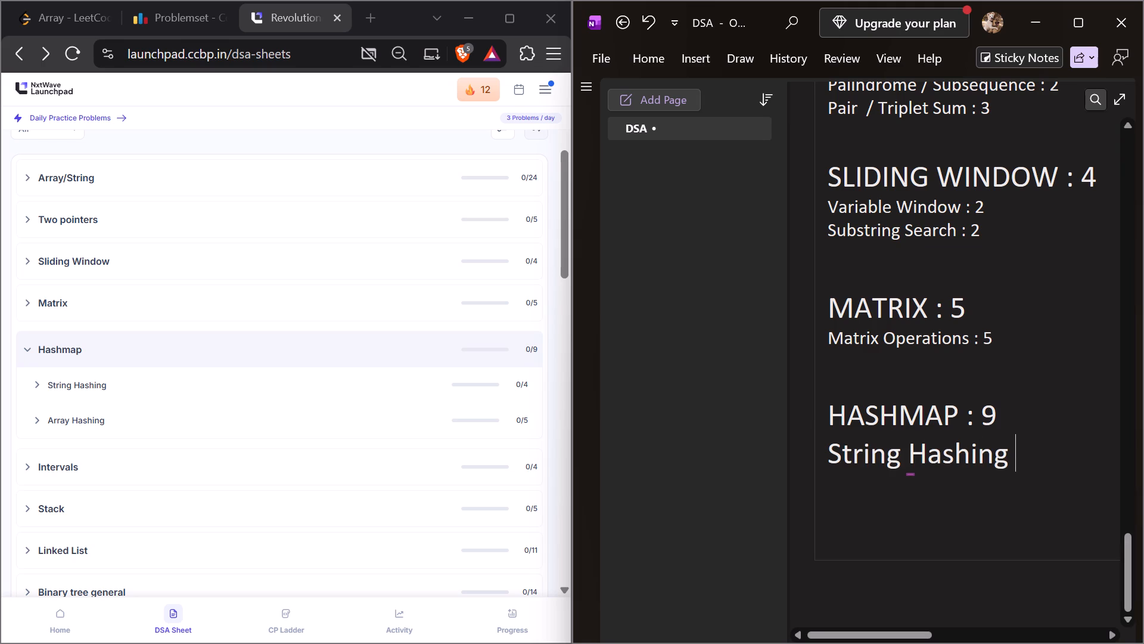
pyautogui.hotkey('shift', ':')
pyautogui.press('space')
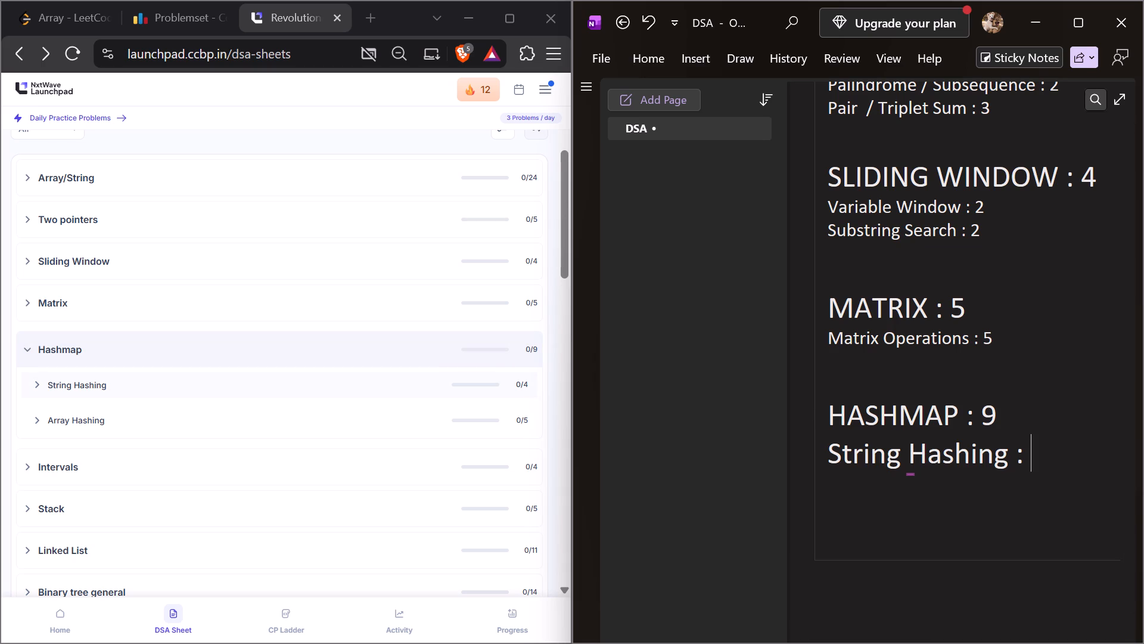
pyautogui.press('4')
pyautogui.press('Return')
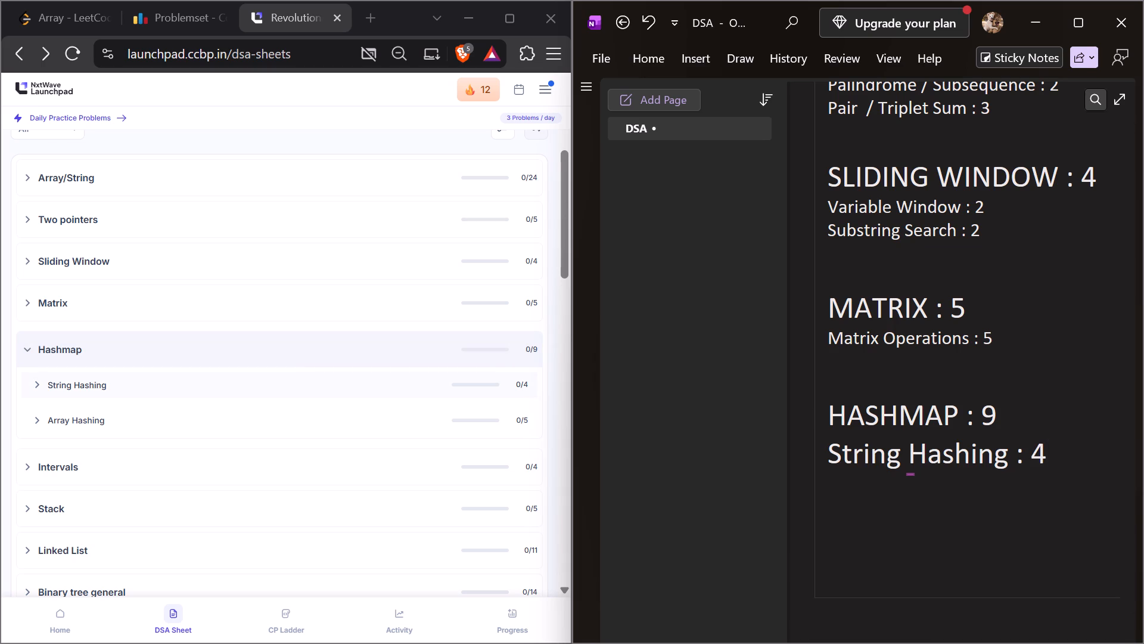
pyautogui.write('Arra')
pyautogui.write('y Hashing')
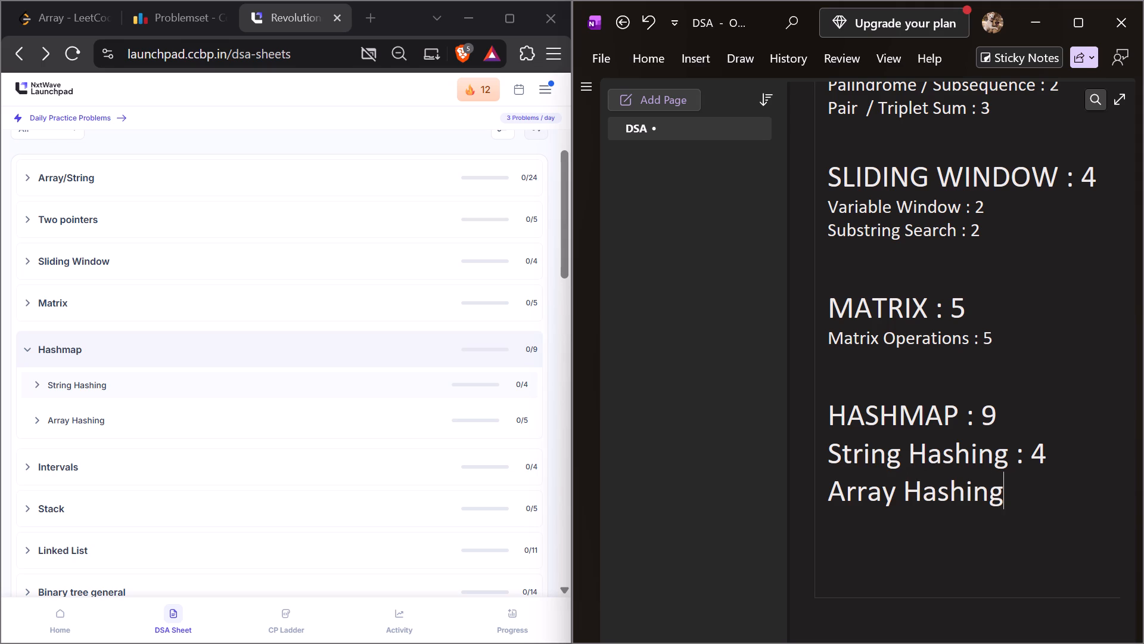
pyautogui.press('space')
pyautogui.write(':')
pyautogui.press('space')
pyautogui.press('5')
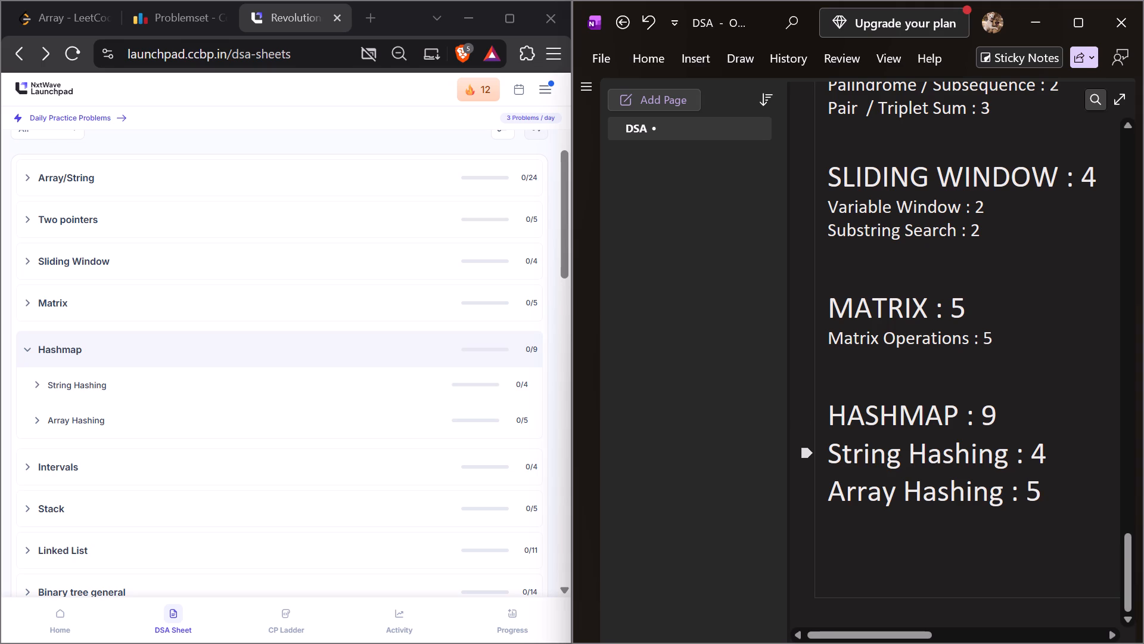
# Set the font size of the String Hashing and Array Hashing lines to 16.
pyautogui.moveTo(825, 445); pyautogui.dragTo(1070, 522)
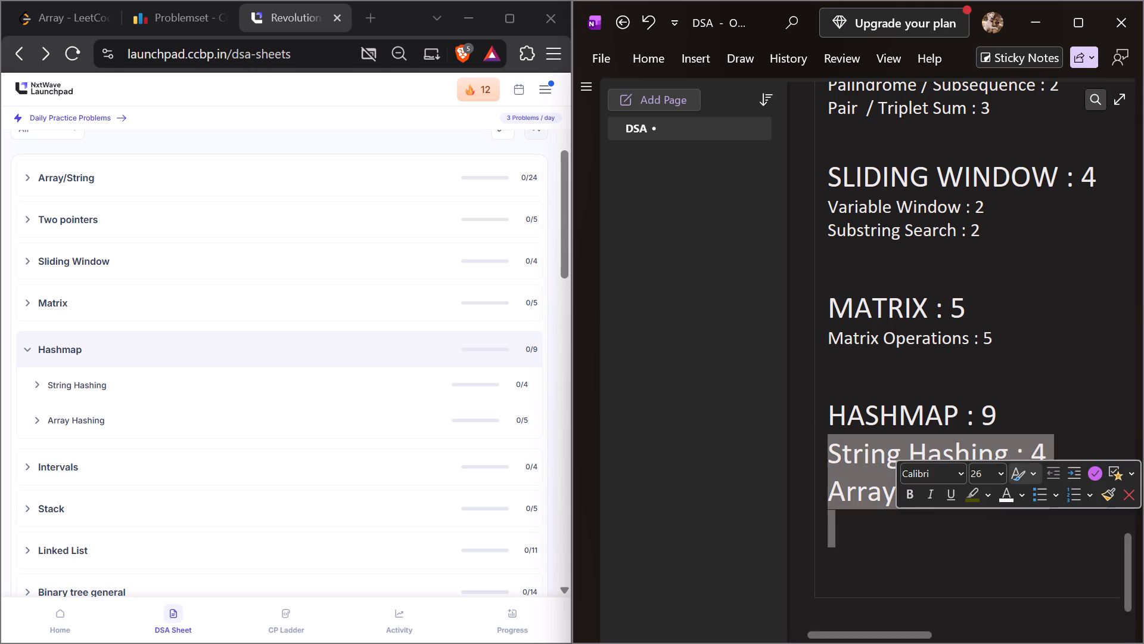
pyautogui.click(1003, 474)
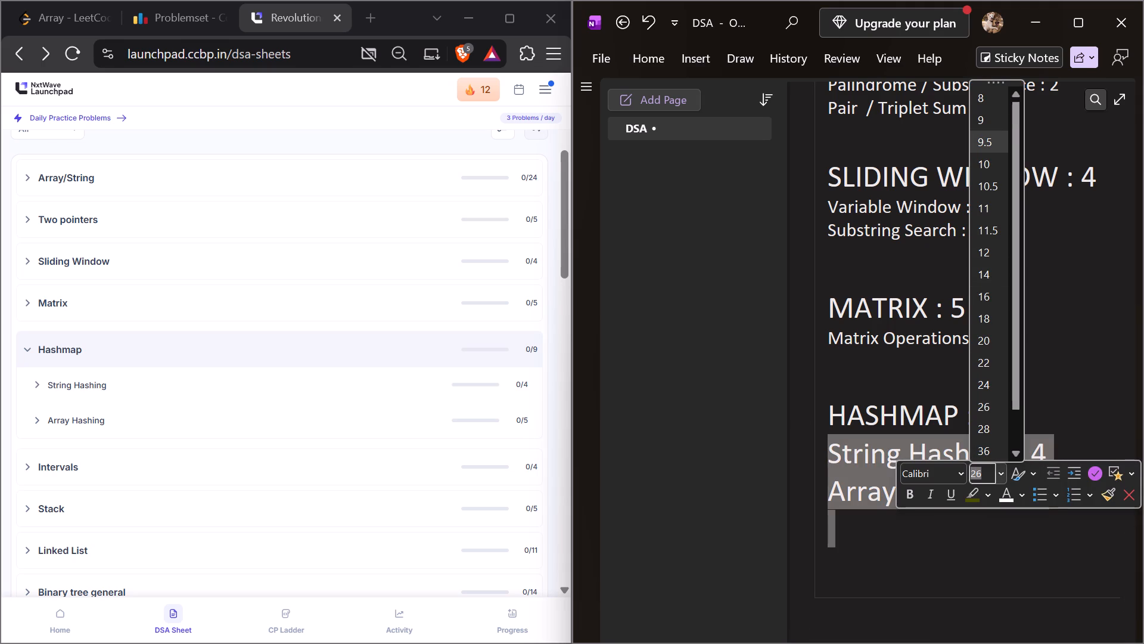
pyautogui.click(991, 286)
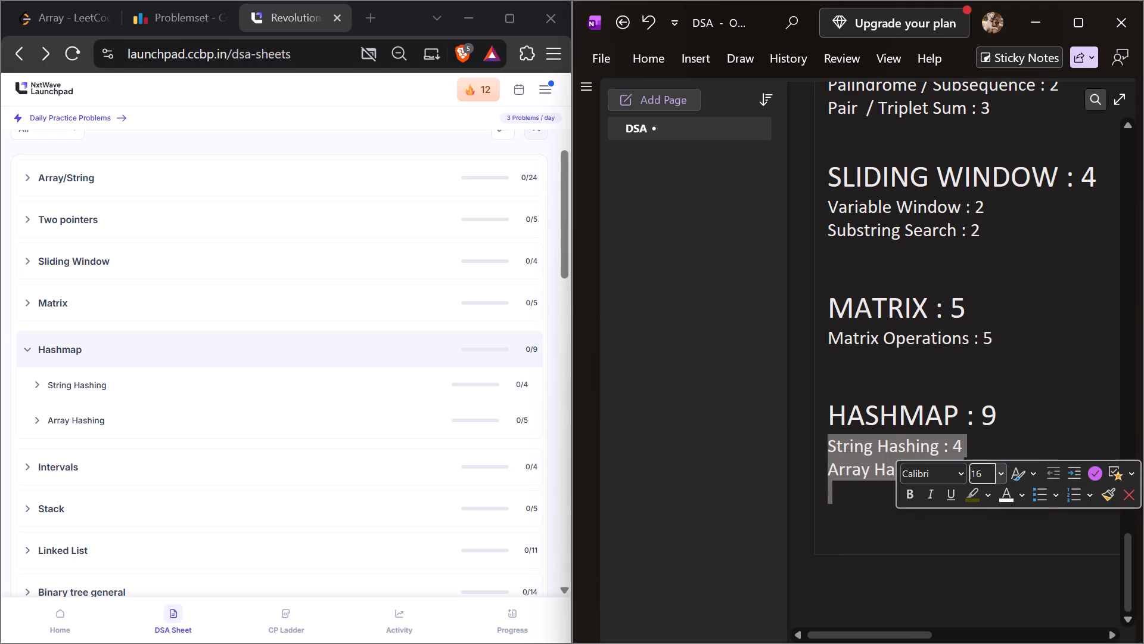
# Add an extra blank line below the Hashmap subtopics as spacing before the next topic.
pyautogui.click(872, 509)
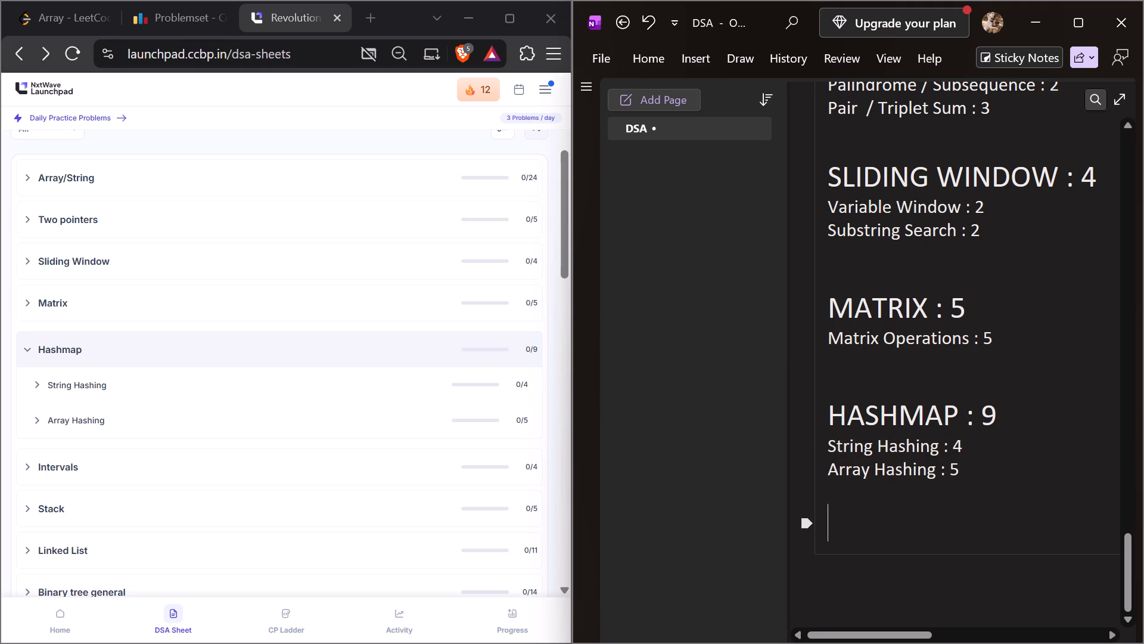
pyautogui.press('Return')
pyautogui.scroll(-1, 872, 509)
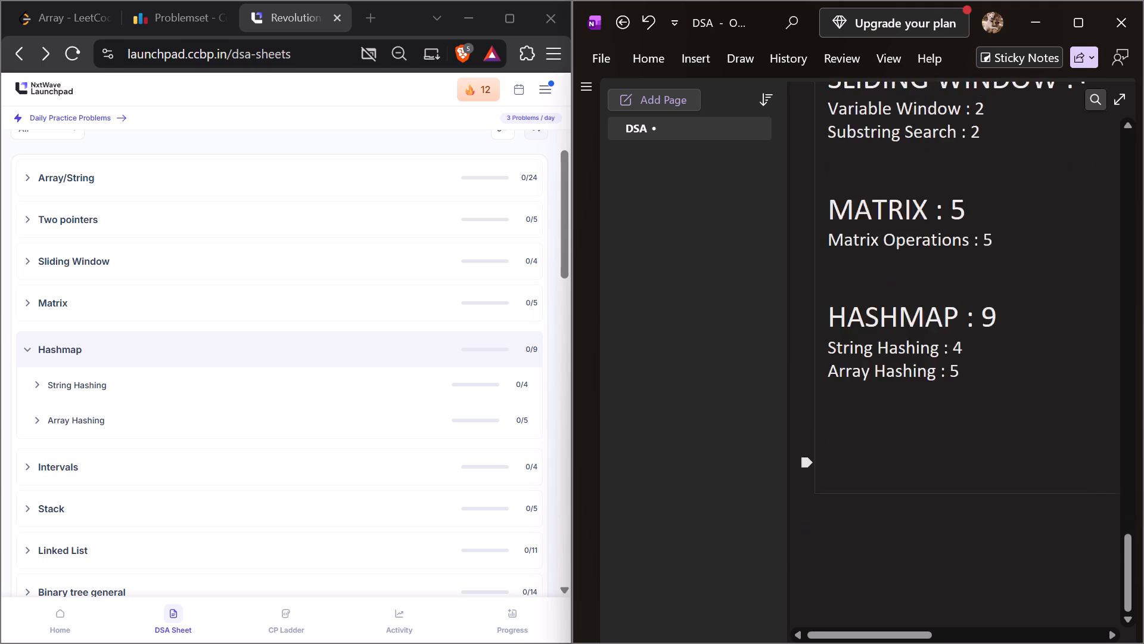
pyautogui.scroll(-2, 872, 509)
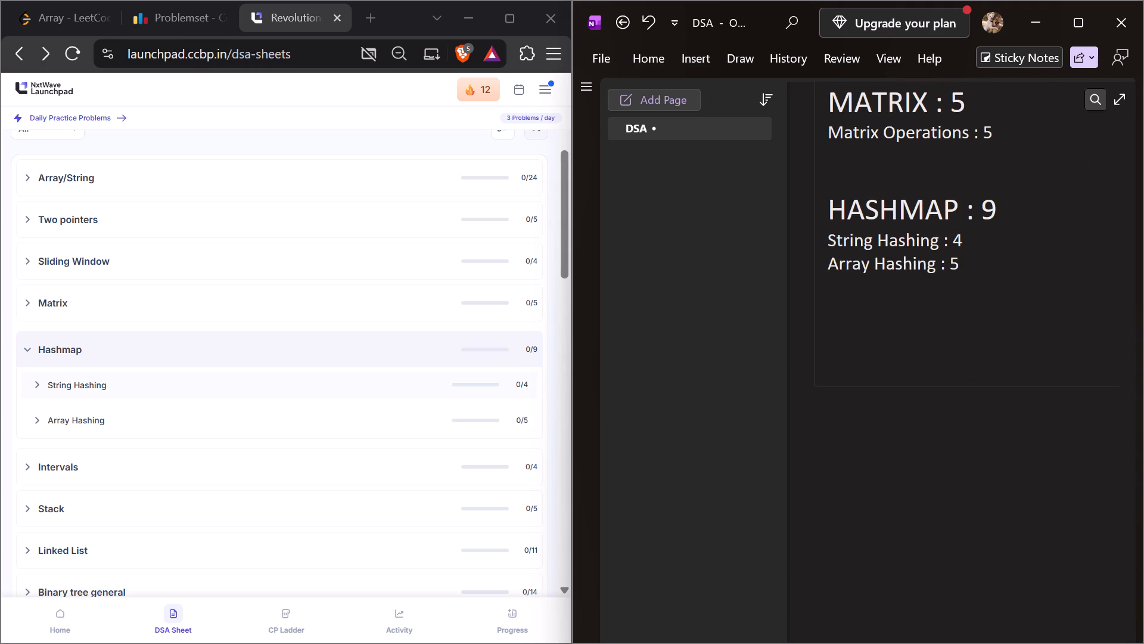
# In the Launchpad DSA sheet in Brave, expand the Intervals topic and collapse the Hashmap topic.
pyautogui.scroll(-3, 456, 379)
pyautogui.scroll(1, 456, 379)
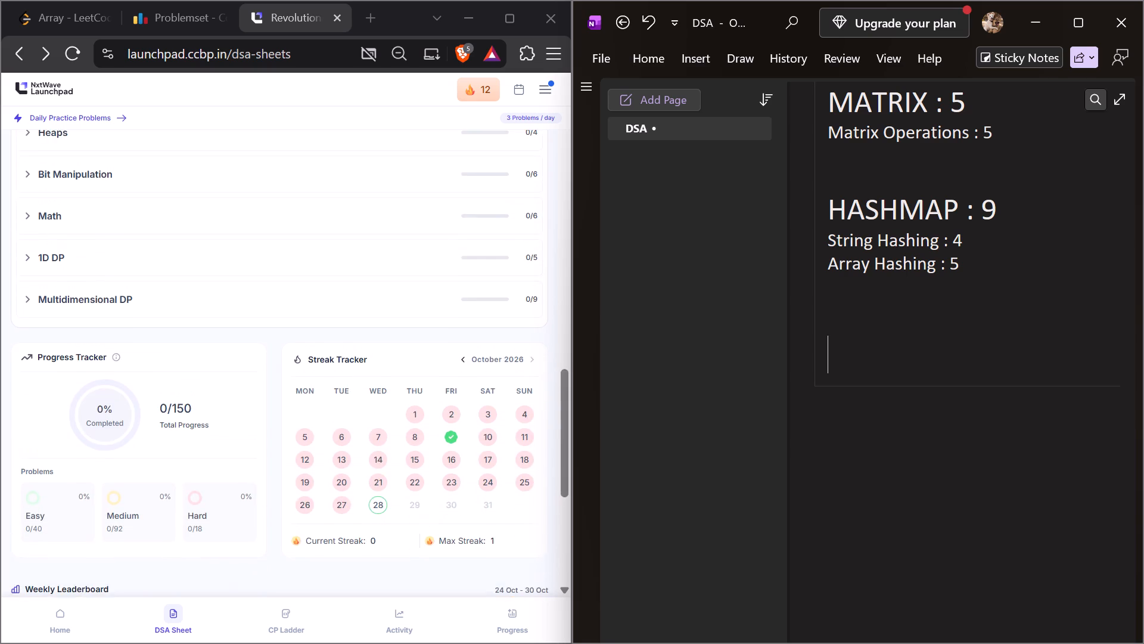
pyautogui.scroll(7, 456, 379)
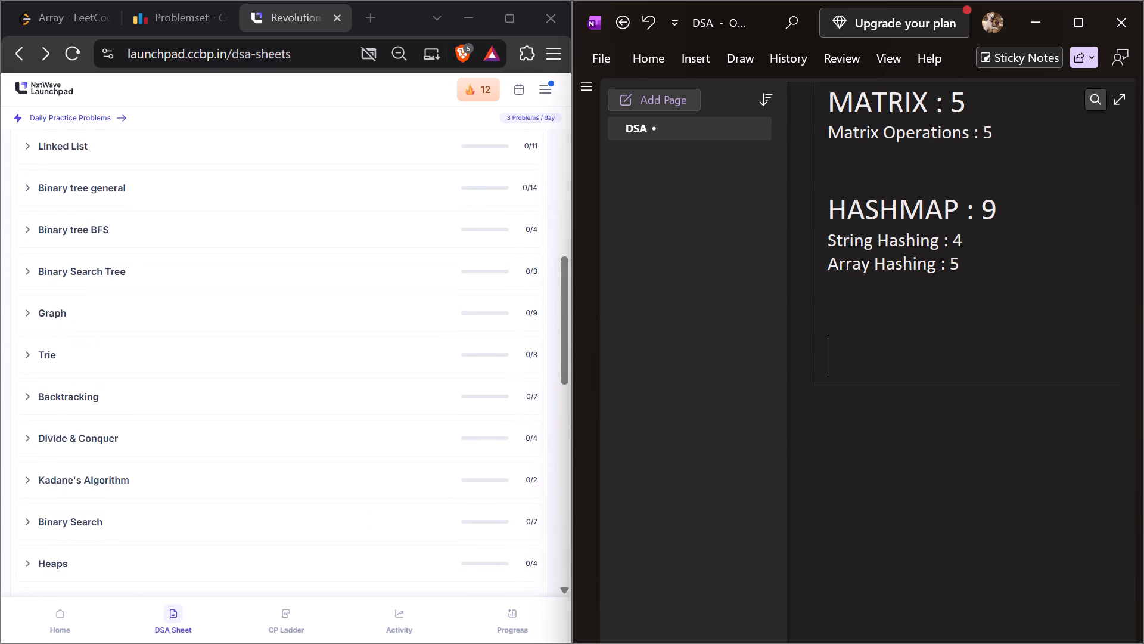
pyautogui.scroll(4, 456, 379)
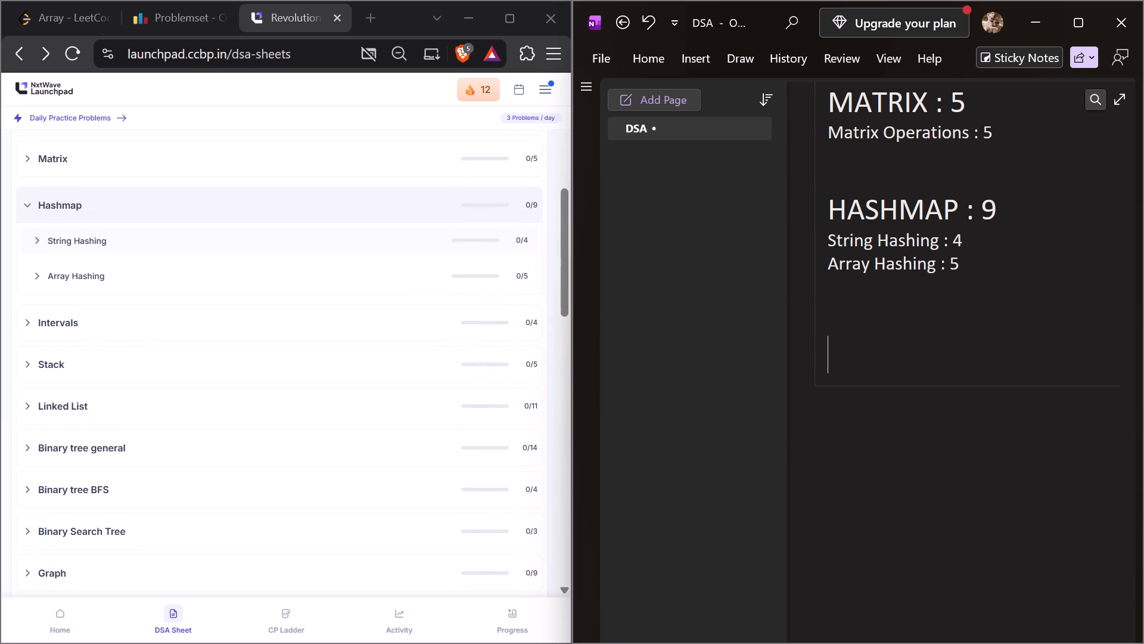
pyautogui.click(57, 325)
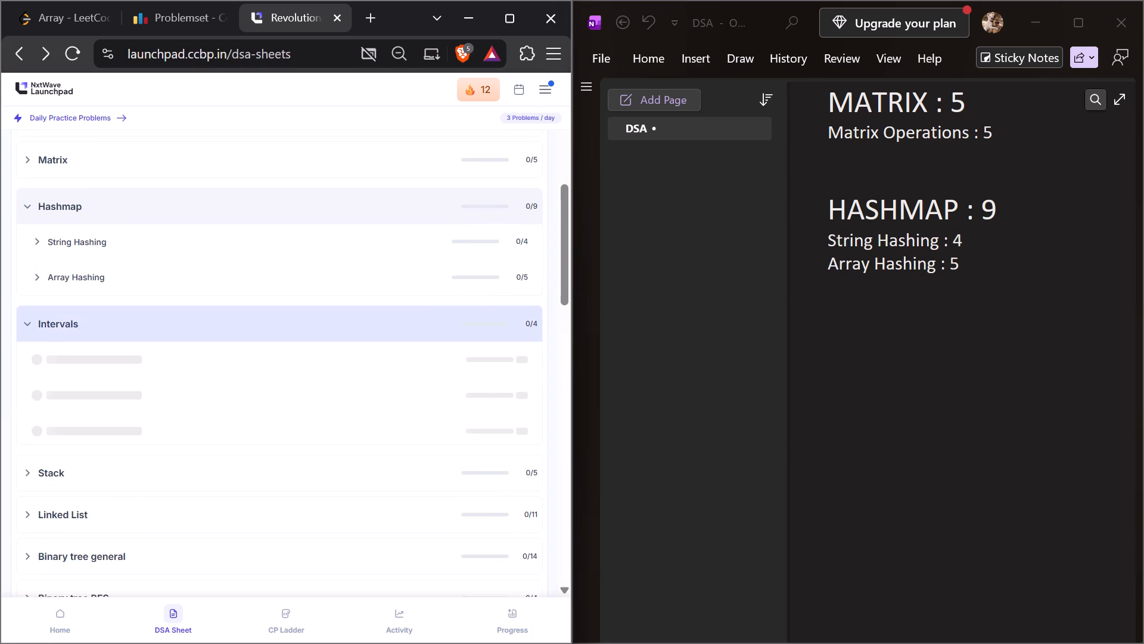
pyautogui.click(52, 208)
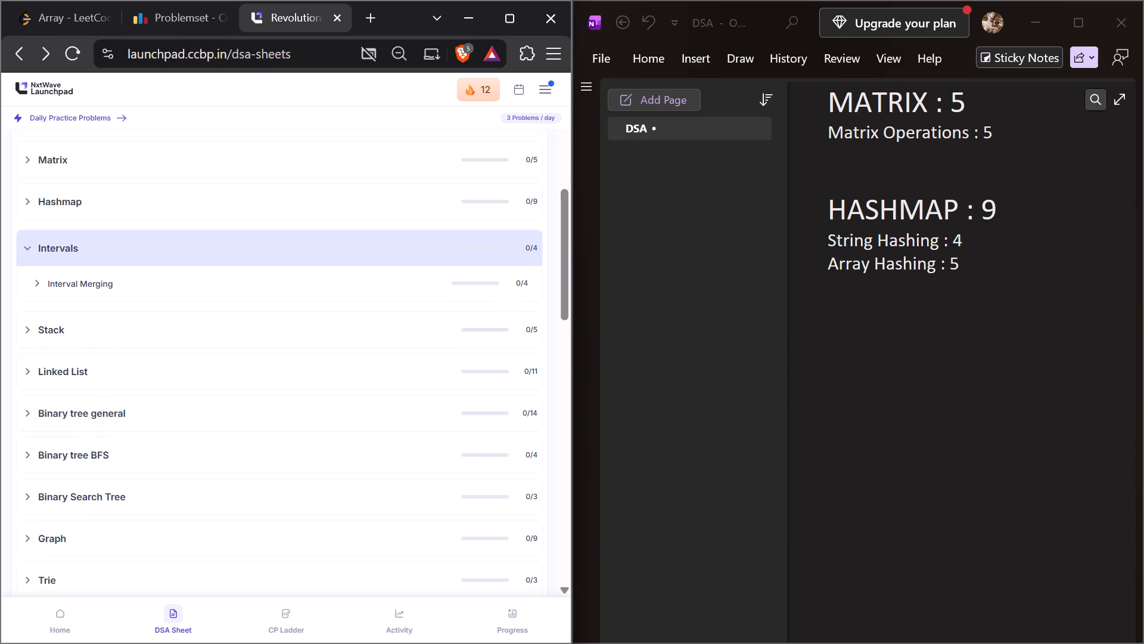
# Back in OneNote, add the topic heading "INTERVALS : 4" below the Hashmap section.
pyautogui.write('Inter')
pyautogui.click(840, 347)
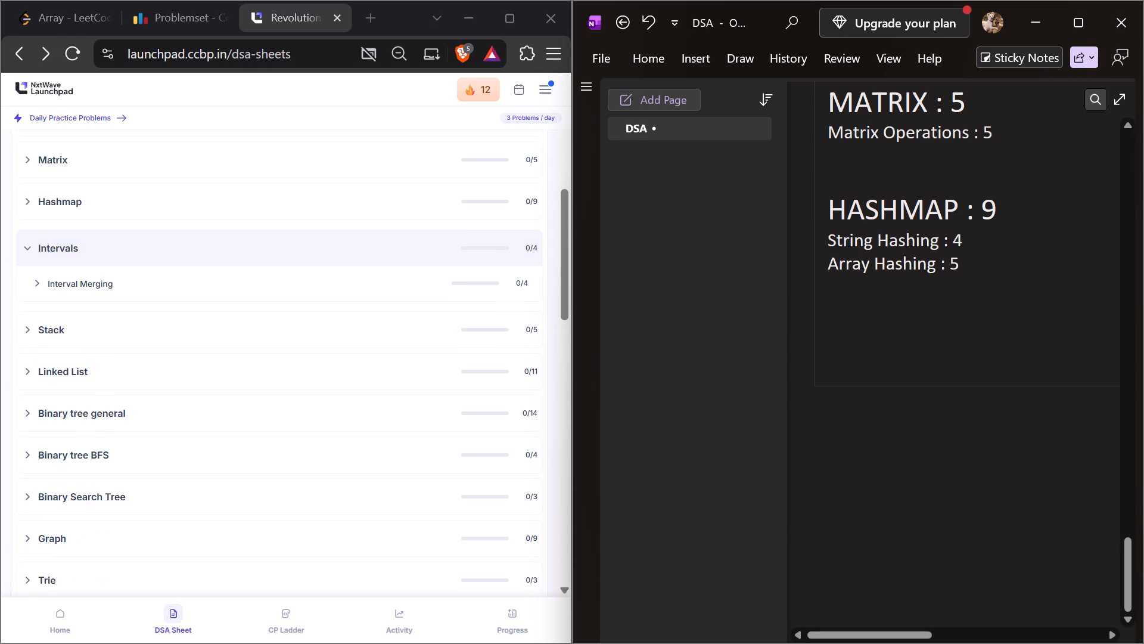
pyautogui.write('Inter')
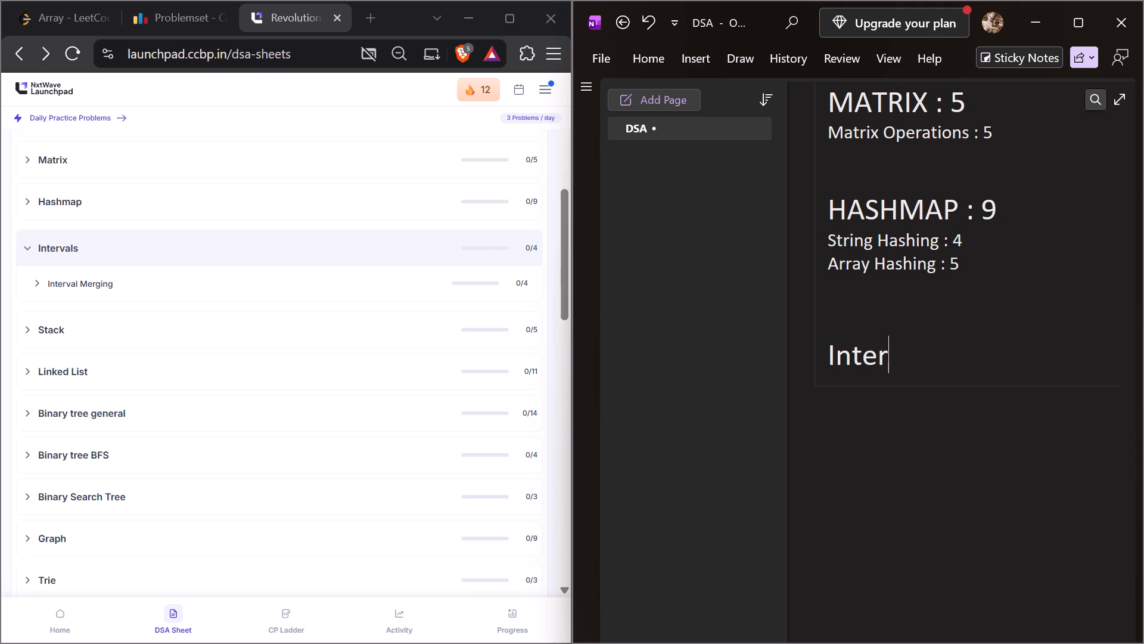
pyautogui.press('BackSpace')
pyautogui.press('BackSpace')
pyautogui.press('BackSpace')
pyautogui.press('BackSpace')
pyautogui.press('BackSpace')
pyautogui.write('IN')
pyautogui.write('TERVALS')
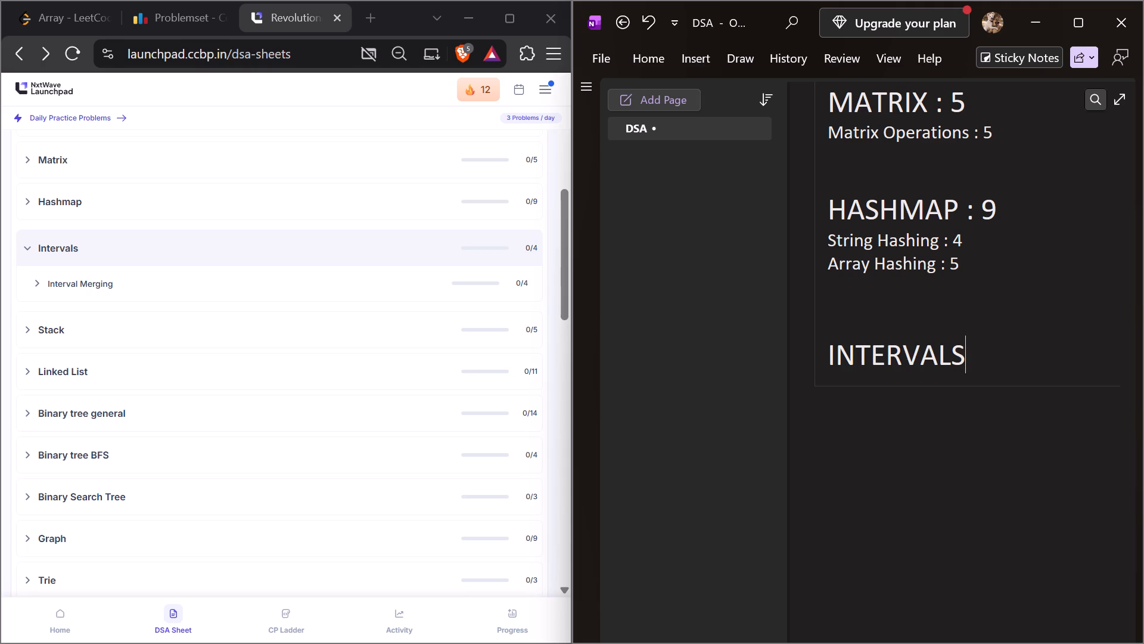
pyautogui.press('space')
pyautogui.write(':')
pyautogui.press('space')
pyautogui.press('4')
pyautogui.press('space')
# Add the subtopic line "Interval Merging : 4" directly below the "INTERVALS : 4" heading.
pyautogui.press('Return')
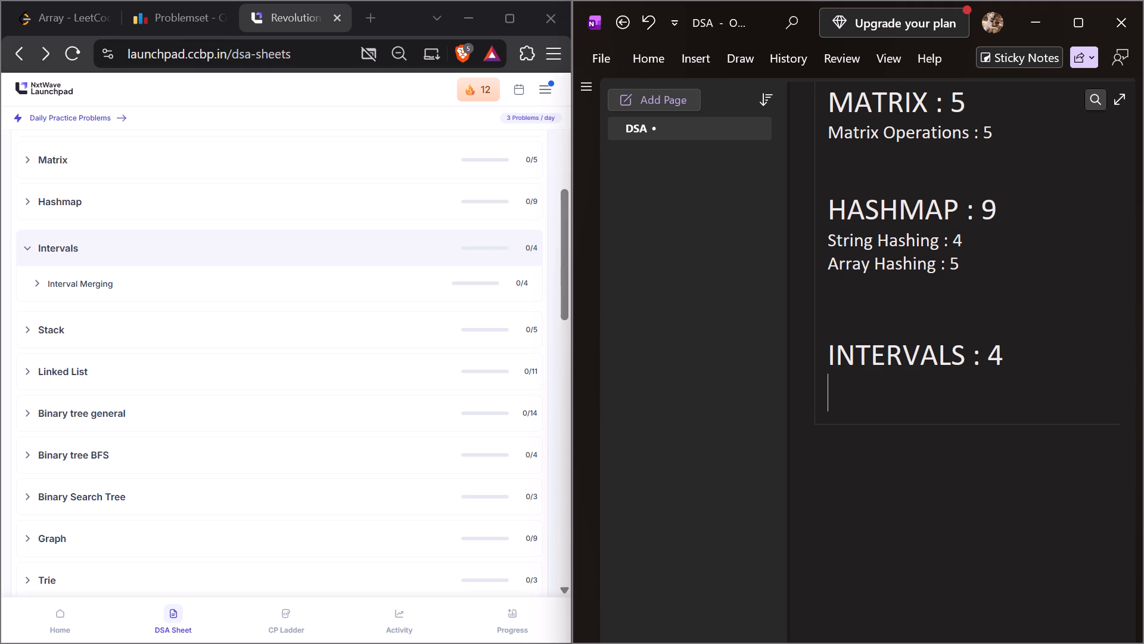
pyautogui.hotkey('shift', 'i')
pyautogui.press('BackSpace')
pyautogui.write('IN')
pyautogui.press('BackSpace')
pyautogui.press('n')
pyautogui.write('terval')
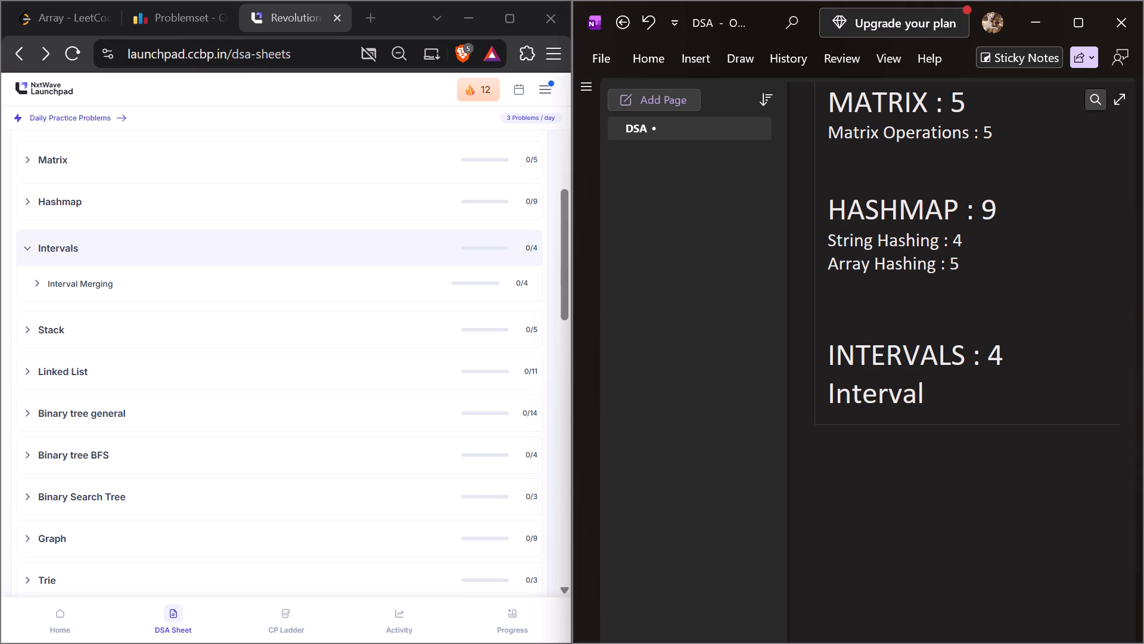
pyautogui.press('space')
pyautogui.write('Me')
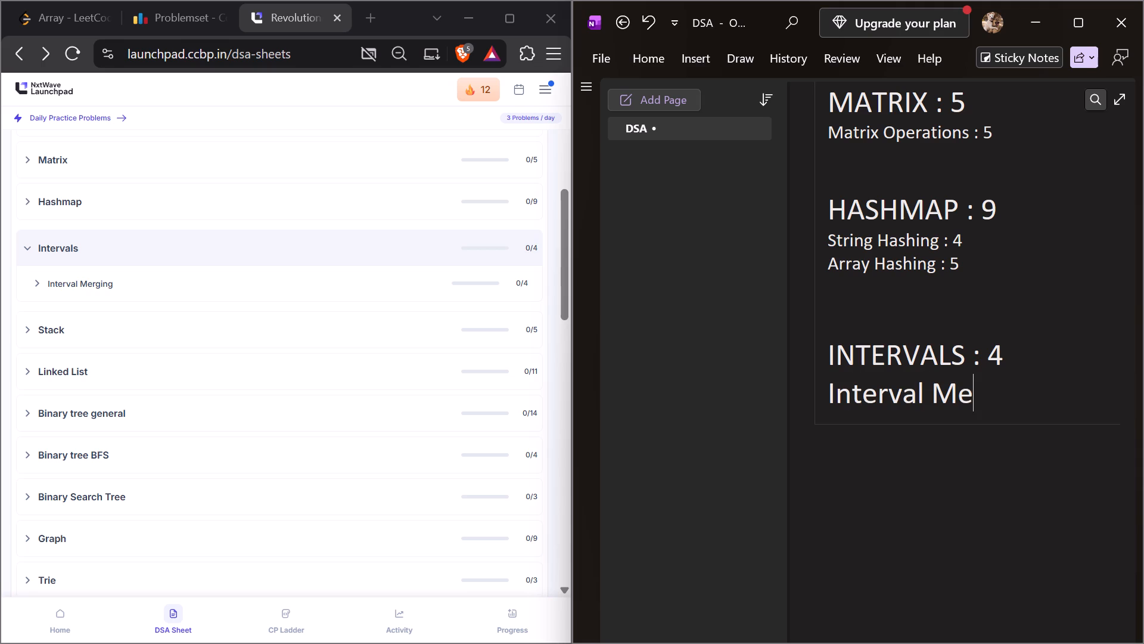
pyautogui.write('rging')
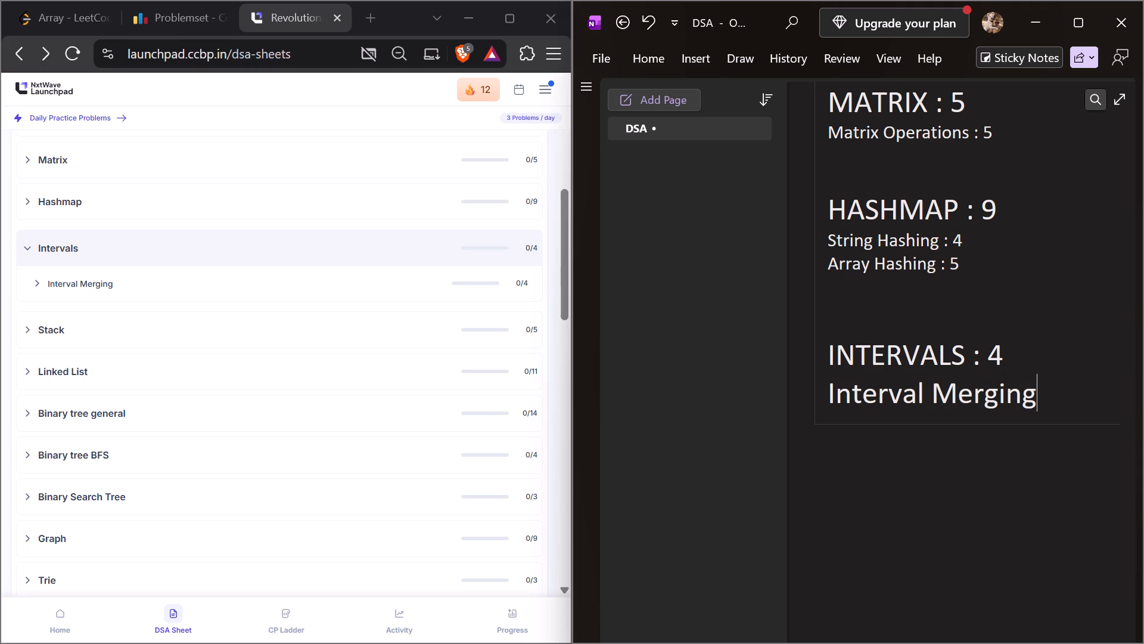
pyautogui.press('space')
pyautogui.press('space')
pyautogui.write(':')
pyautogui.write('\\\\ \\')
pyautogui.press('BackSpace')
pyautogui.press('BackSpace')
pyautogui.press('BackSpace')
pyautogui.press('BackSpace')
pyautogui.press('BackSpace')
pyautogui.press('BackSpace')
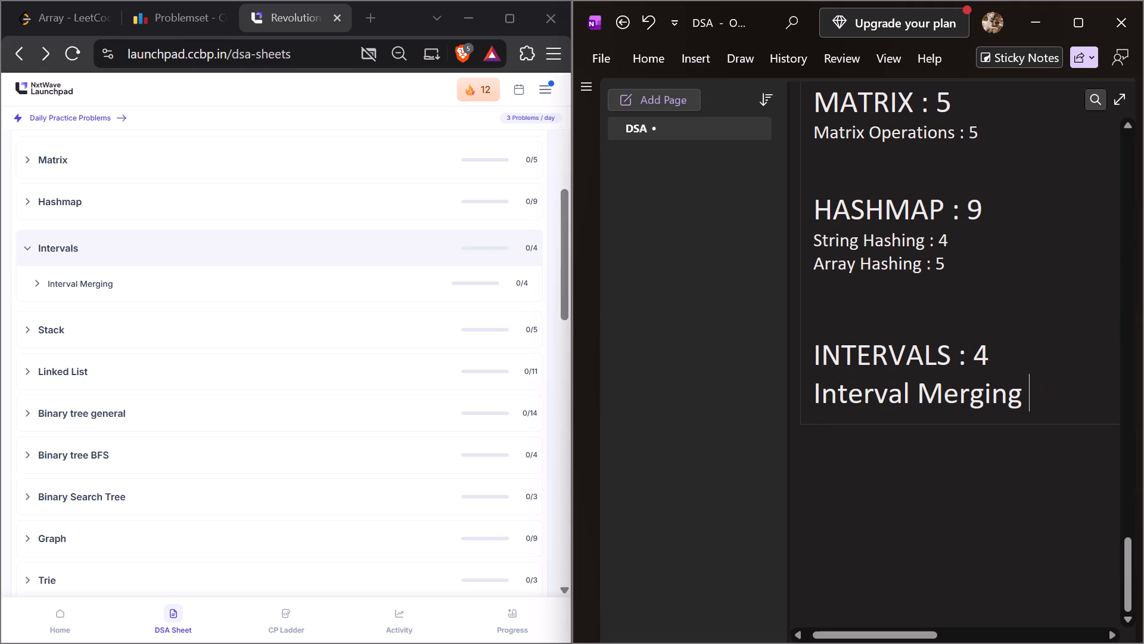
pyautogui.write(':')
pyautogui.press('space')
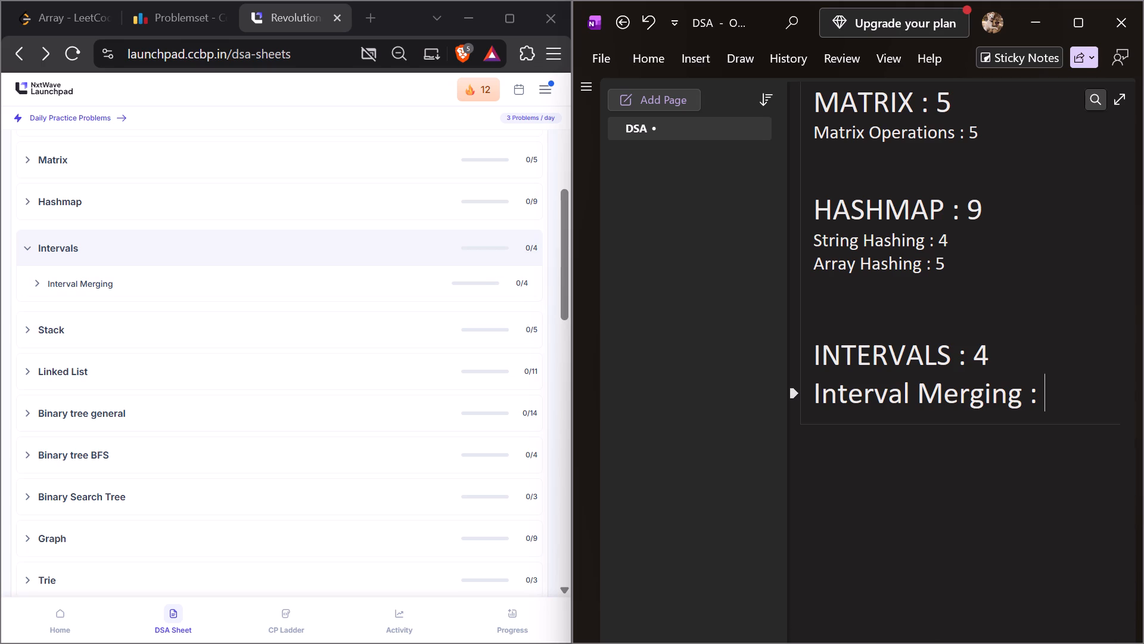
pyautogui.press('4')
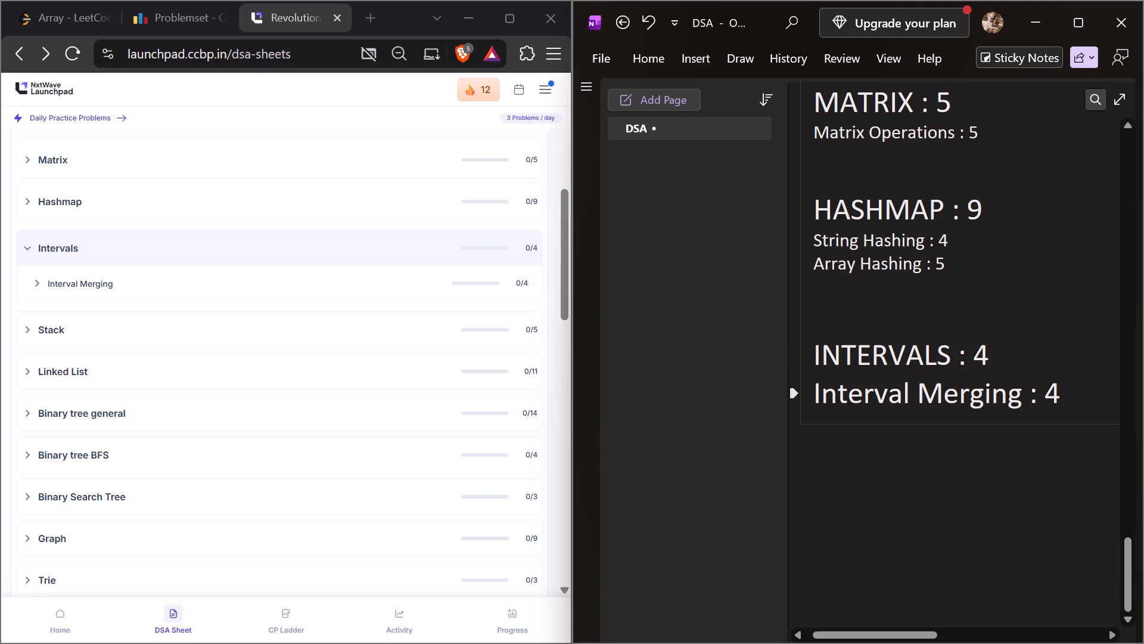
# Set the font size of the "Interval Merging : 4" line to 16.
pyautogui.moveTo(1075, 401); pyautogui.dragTo(815, 413)
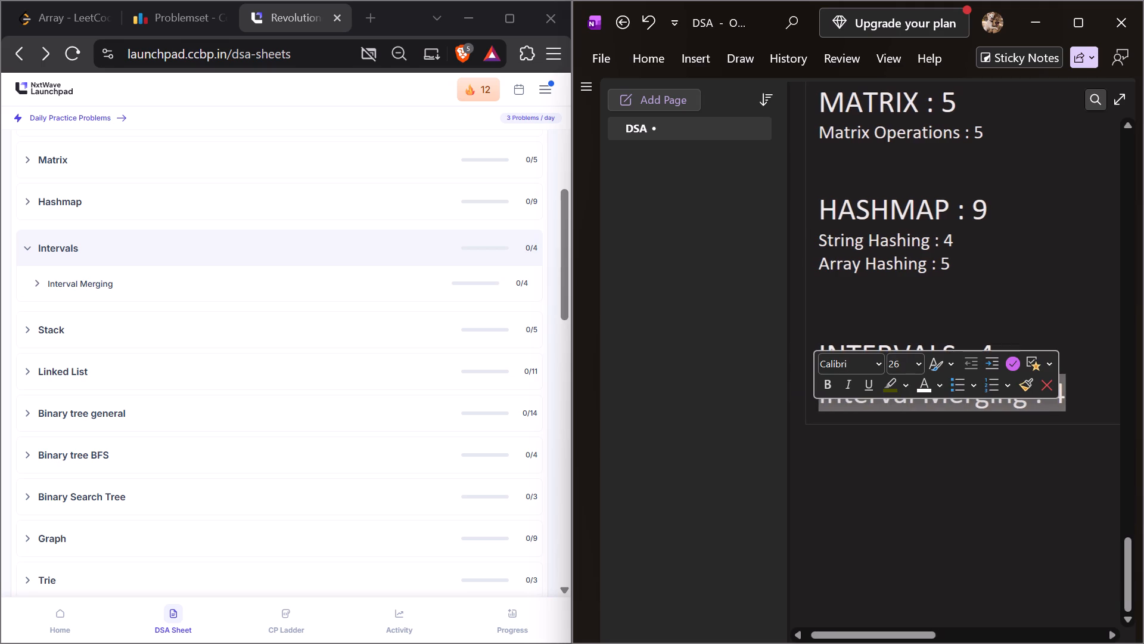
pyautogui.click(922, 363)
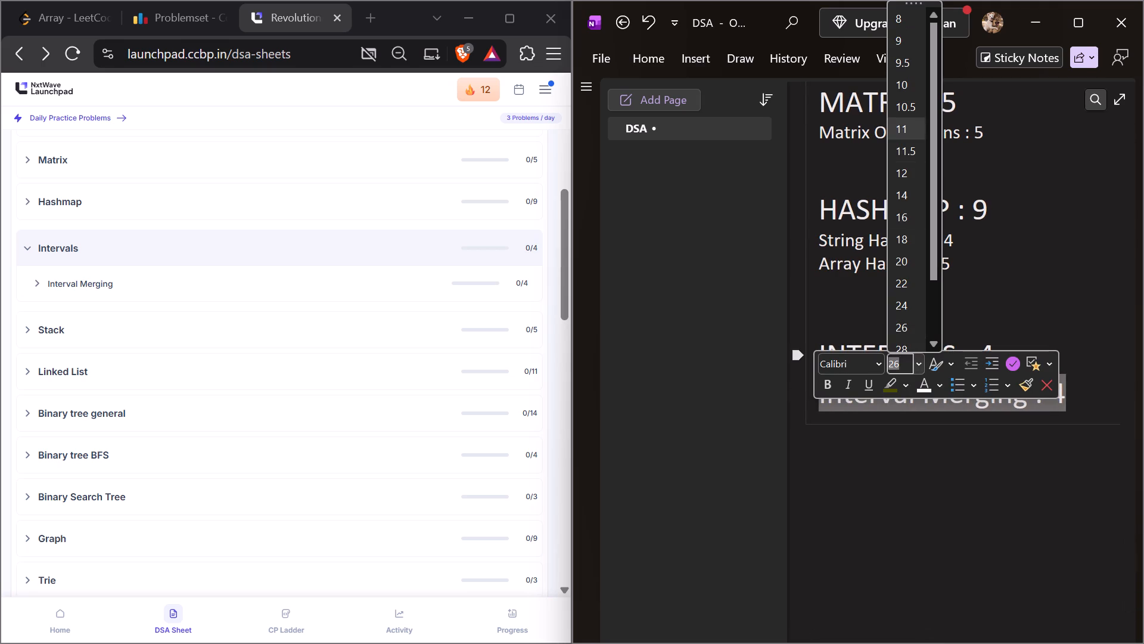
pyautogui.click(905, 209)
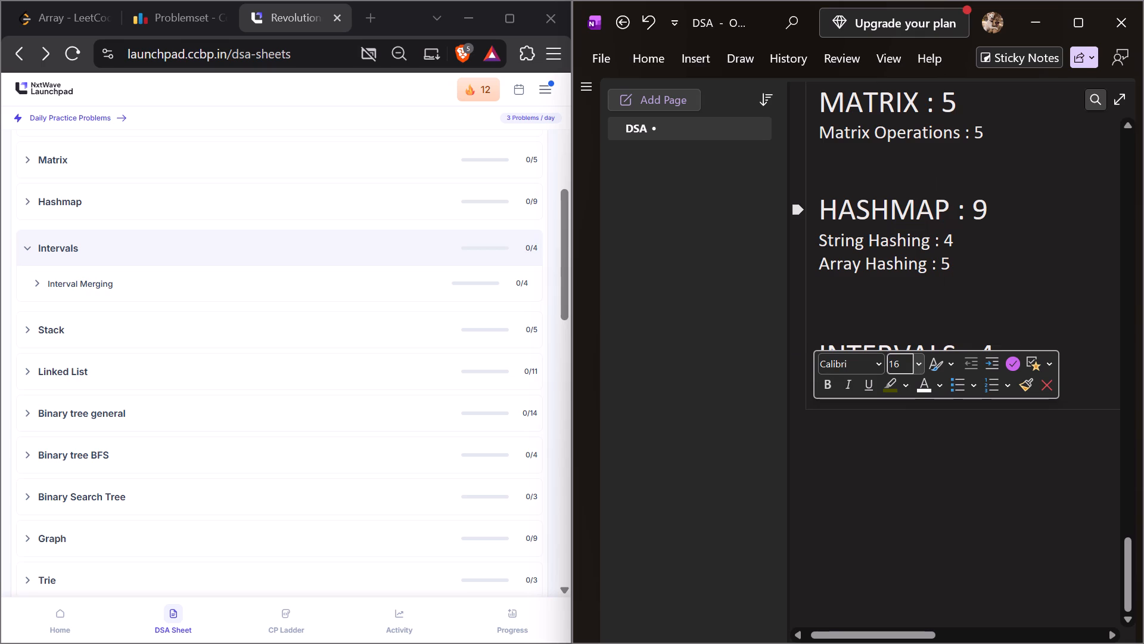
# Insert three new lines below the Interval Merging line as spacing before the next topic.
pyautogui.click(1095, 382)
pyautogui.press('Return')
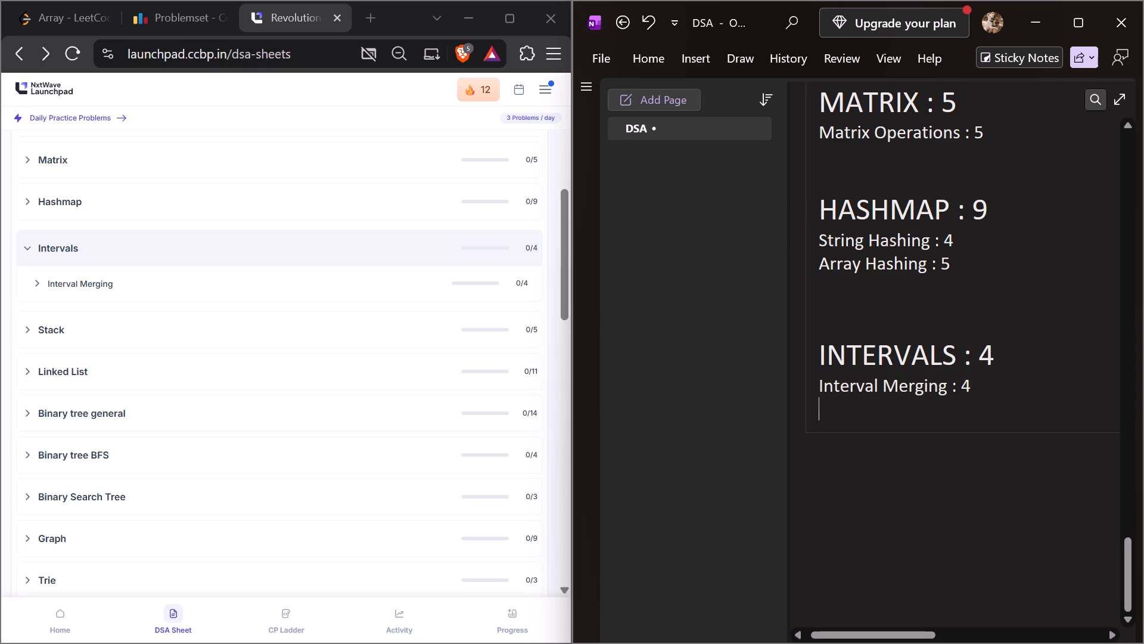
pyautogui.press('Return')
pyautogui.press('Return')
# Look over the Interview topic sections compiled so far in the DSA notes, ending back at the Intervals section.
pyautogui.scroll(1, 1095, 382)
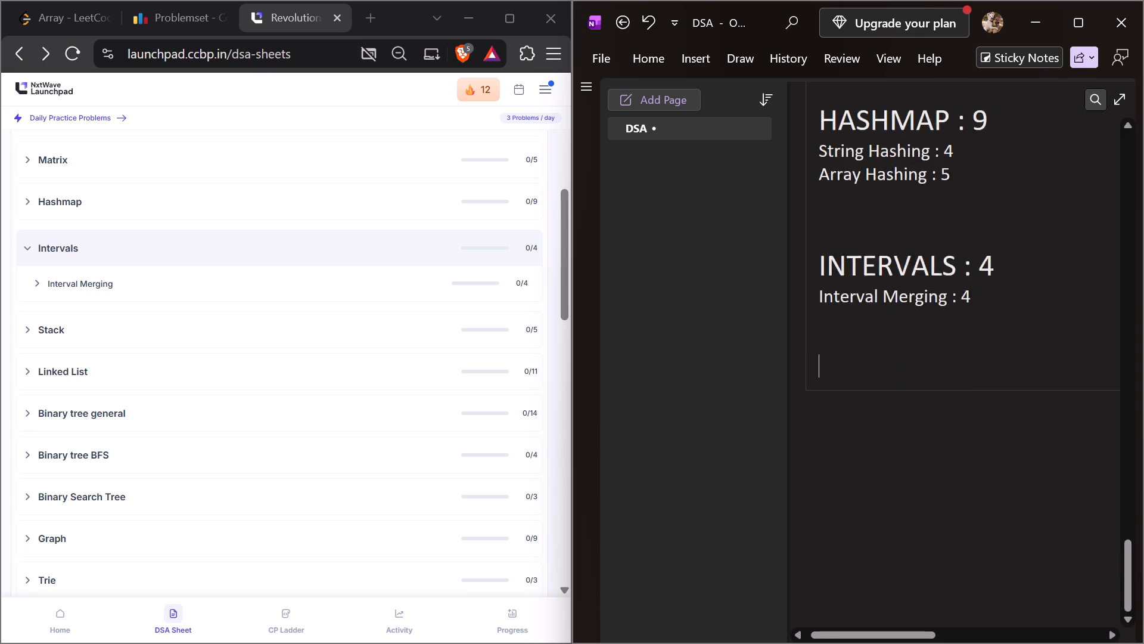
pyautogui.scroll(1, 1095, 382)
pyautogui.scroll(-1, 1095, 382)
pyautogui.scroll(2, 1095, 382)
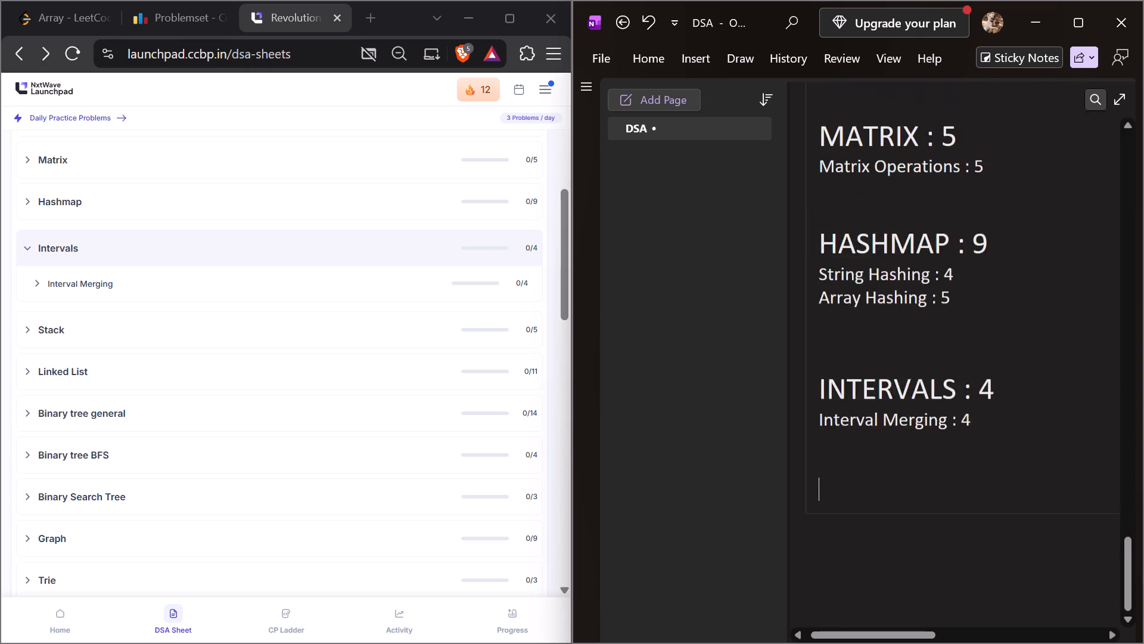
pyautogui.scroll(2, 1095, 382)
pyautogui.scroll(-1, 1095, 382)
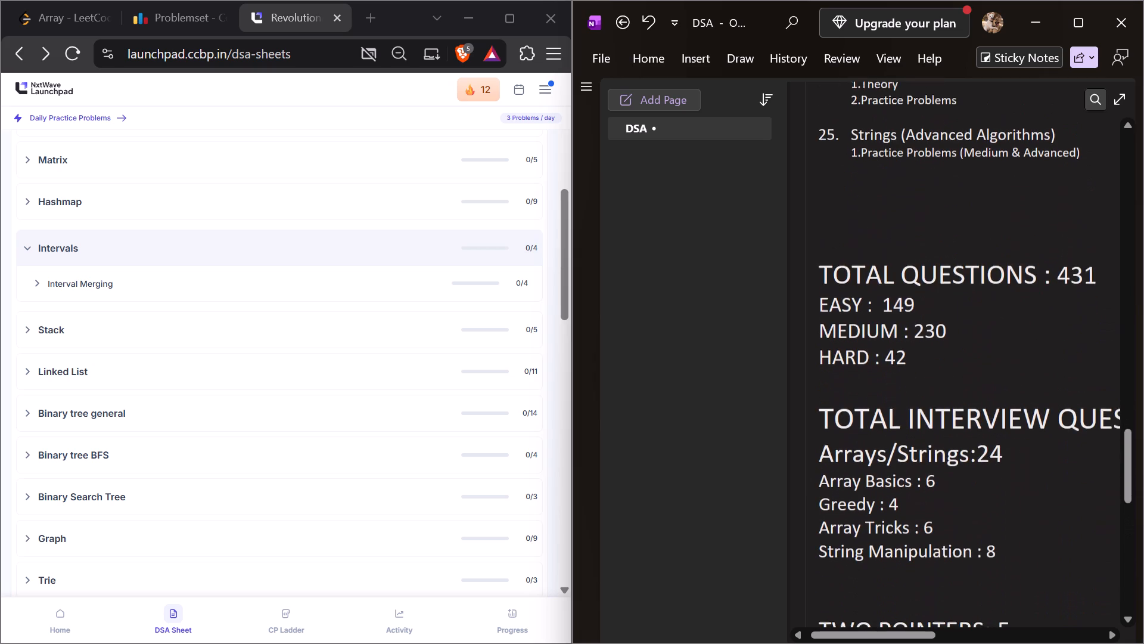
pyautogui.scroll(-1, 1095, 382)
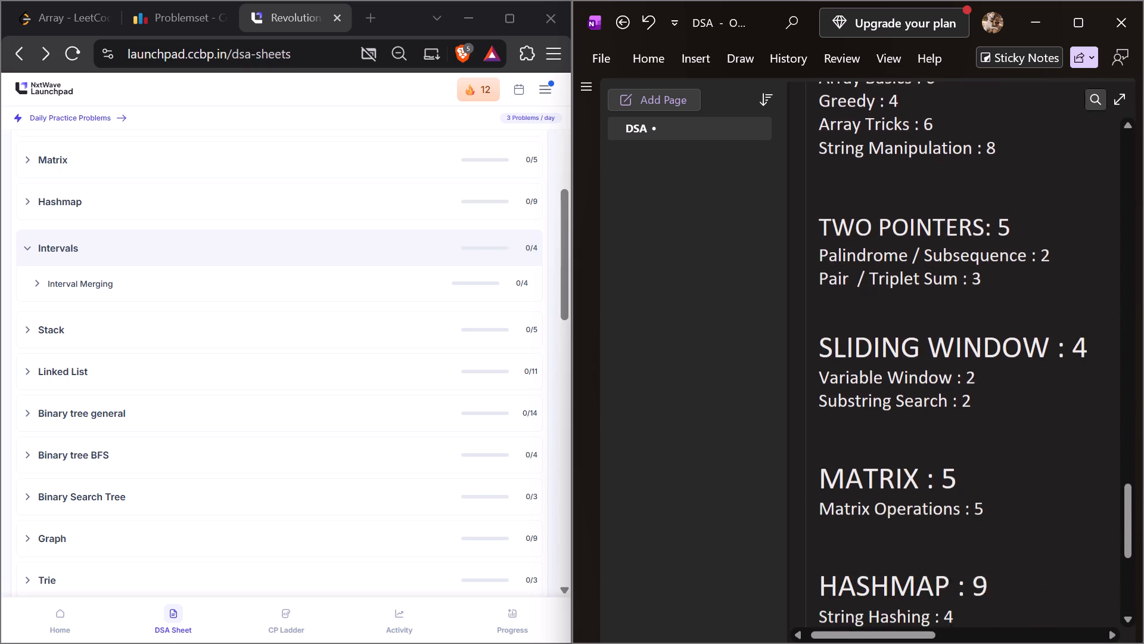
pyautogui.scroll(-3, 1095, 382)
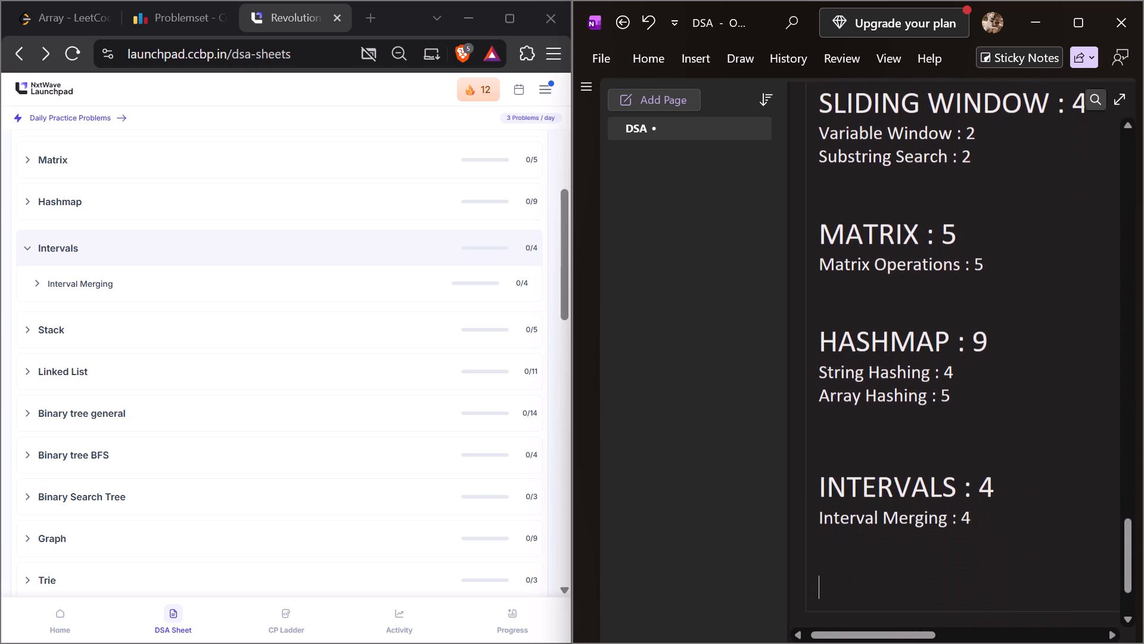
pyautogui.scroll(-2, 1095, 382)
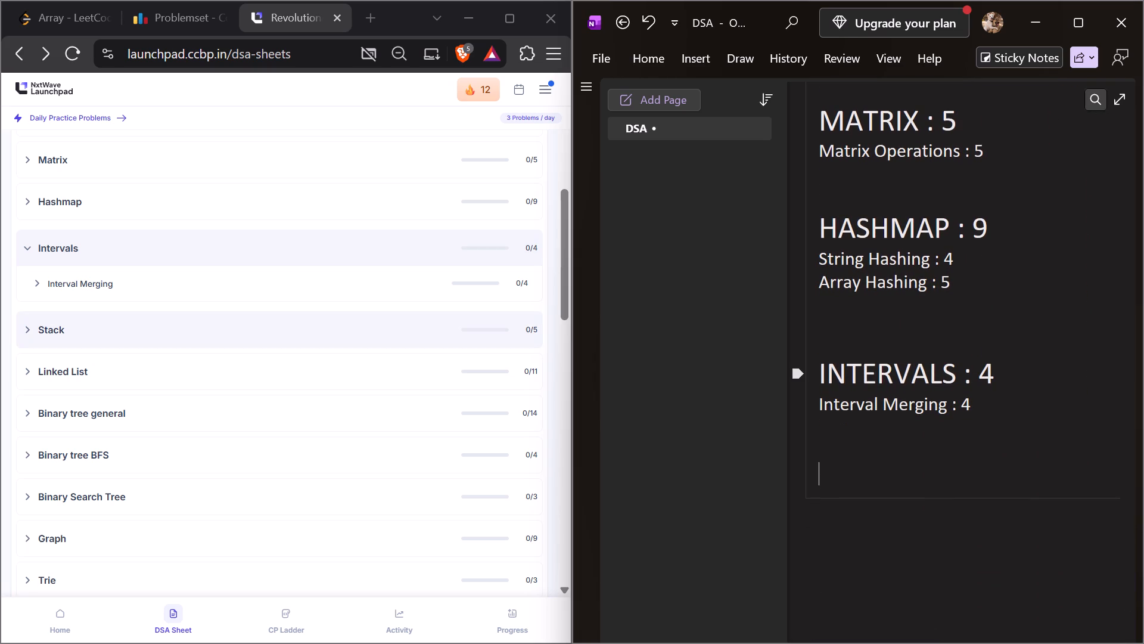
# In the Launchpad DSA sheet in Brave, collapse the Intervals topic and expand the Stack topic.
pyautogui.click(21, 249)
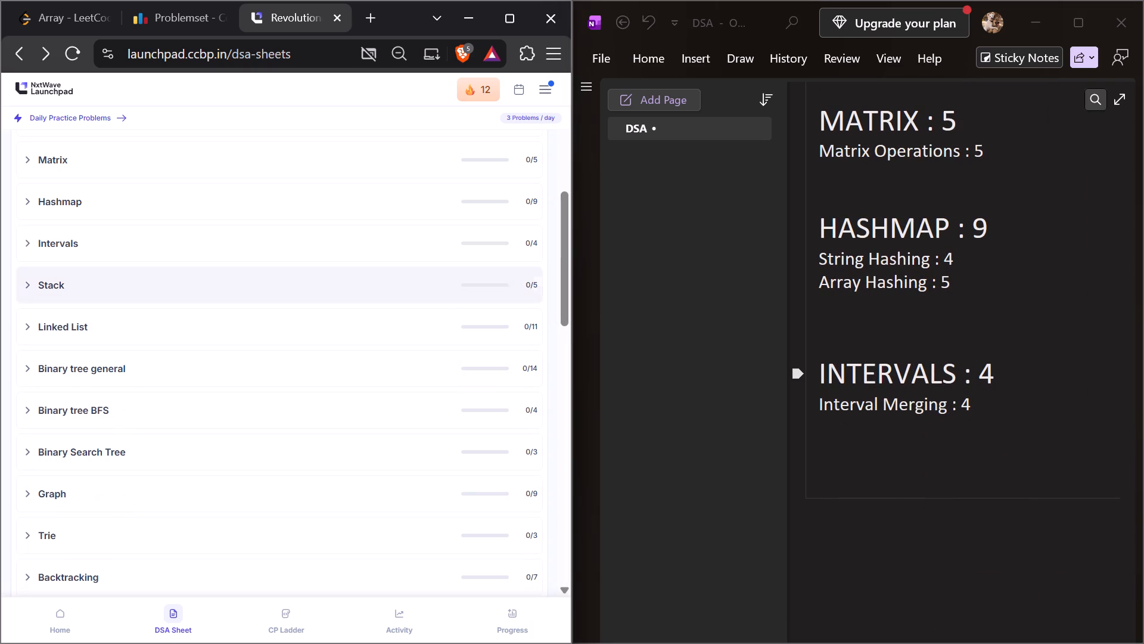
pyautogui.click(54, 293)
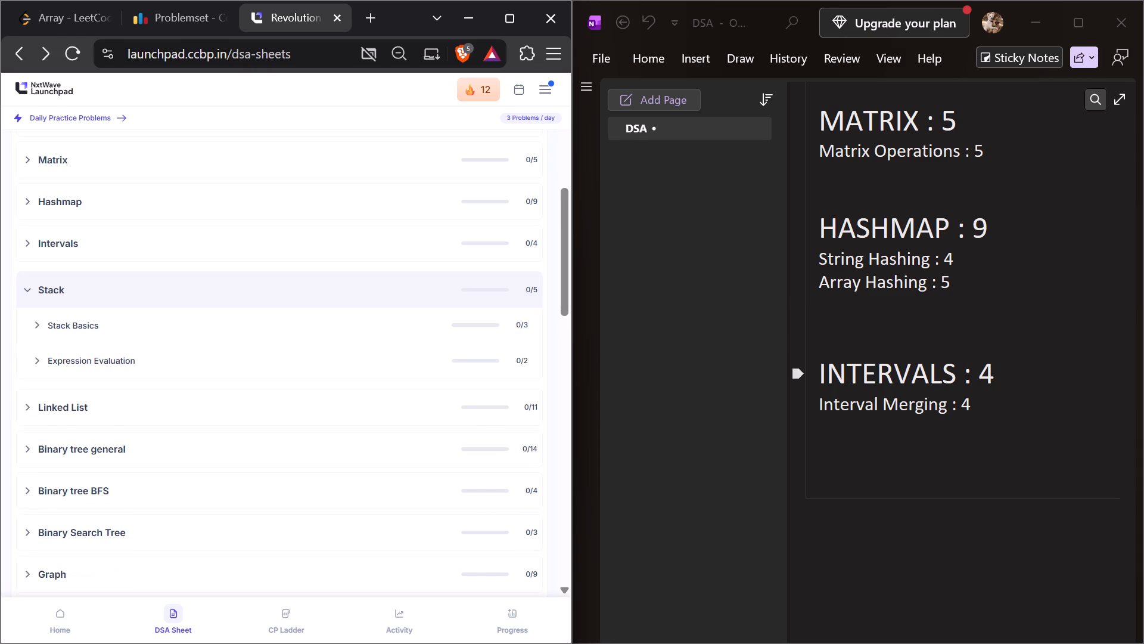
# Back in OneNote, add the topic line "STACK : 5" below the Intervals section.
pyautogui.click(841, 463)
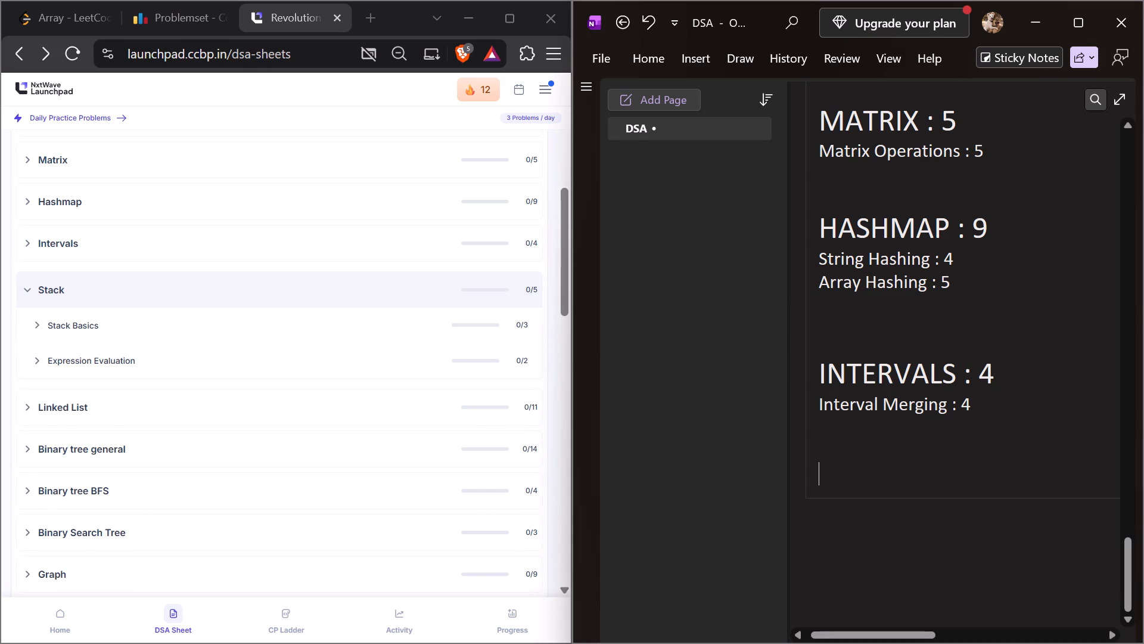
pyautogui.click(841, 463)
pyautogui.write('STACK :')
pyautogui.press('space')
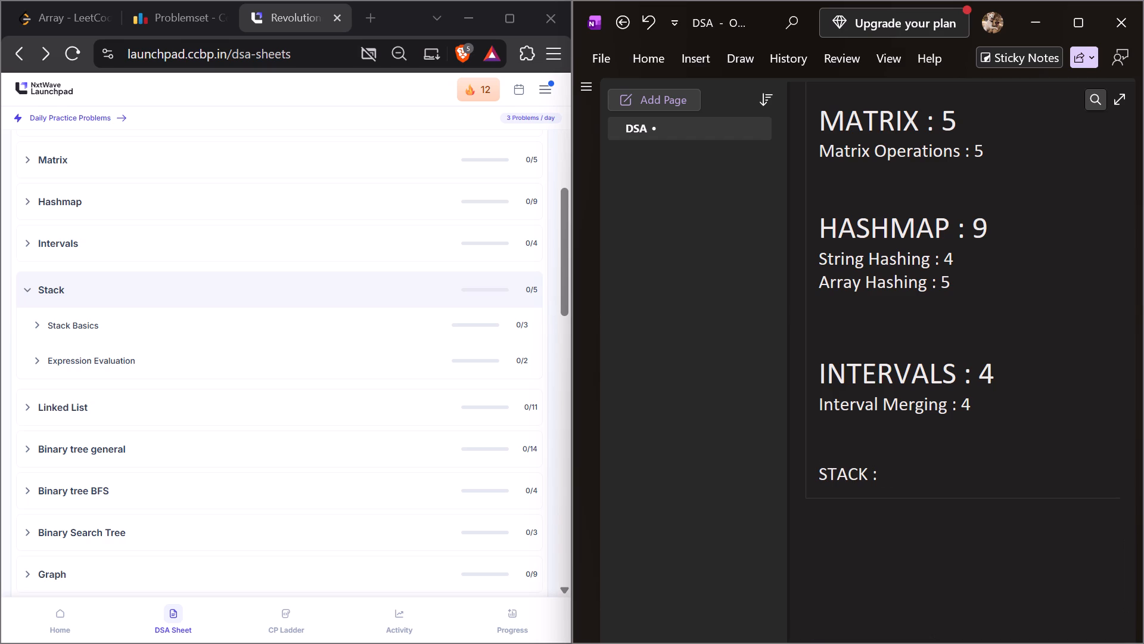
pyautogui.press('5')
pyautogui.press('Return')
# Add the subtopic line "Stack Basics : 3" below the "STACK : 5" line.
pyautogui.hotkey('shift', 's')
pyautogui.write('tack')
pyautogui.press('space')
pyautogui.write('Basics')
pyautogui.press('space')
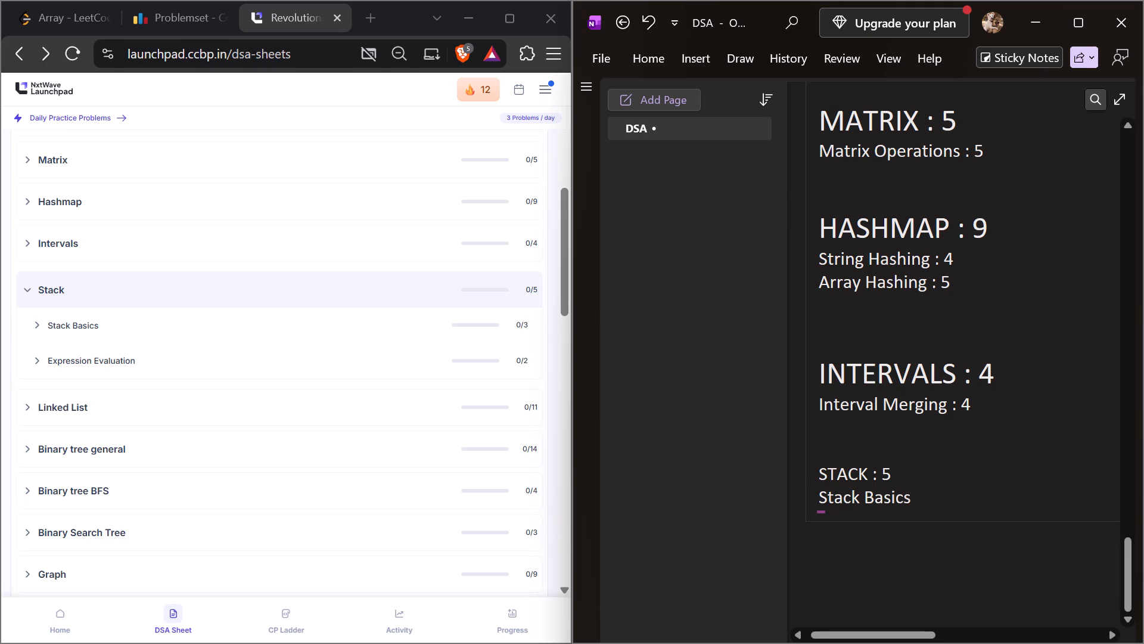
pyautogui.write(':')
pyautogui.press('space')
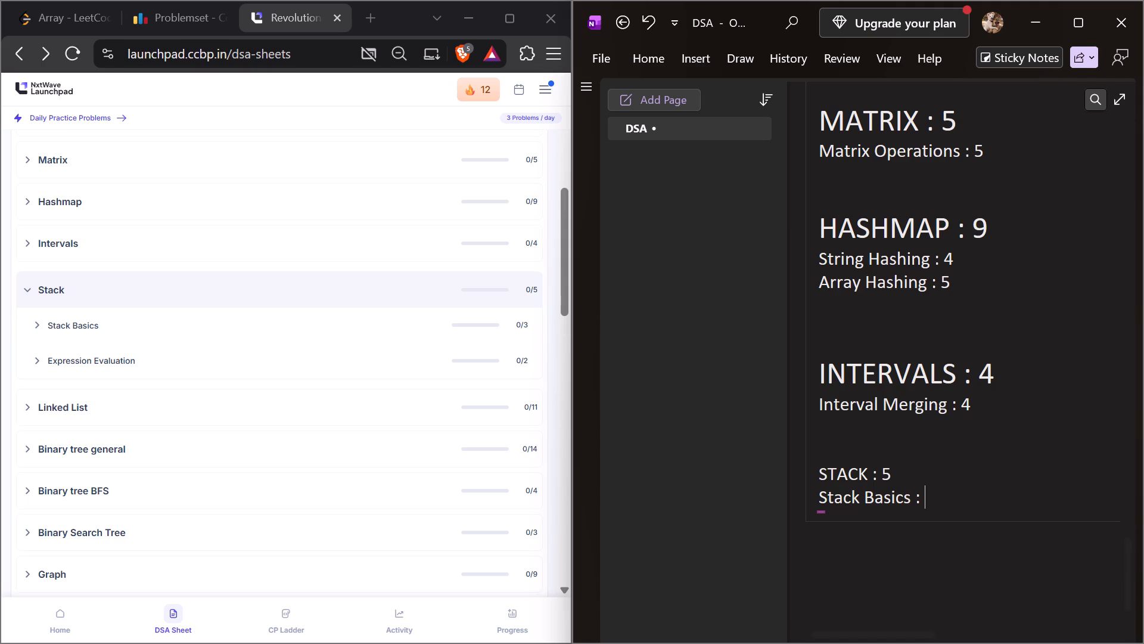
pyautogui.press('space')
pyautogui.write('3')
pyautogui.press('Return')
# Add the subtopic line "Expression Evaluation : 2" below the Stack Basics line.
pyautogui.write('Expression')
pyautogui.press('space')
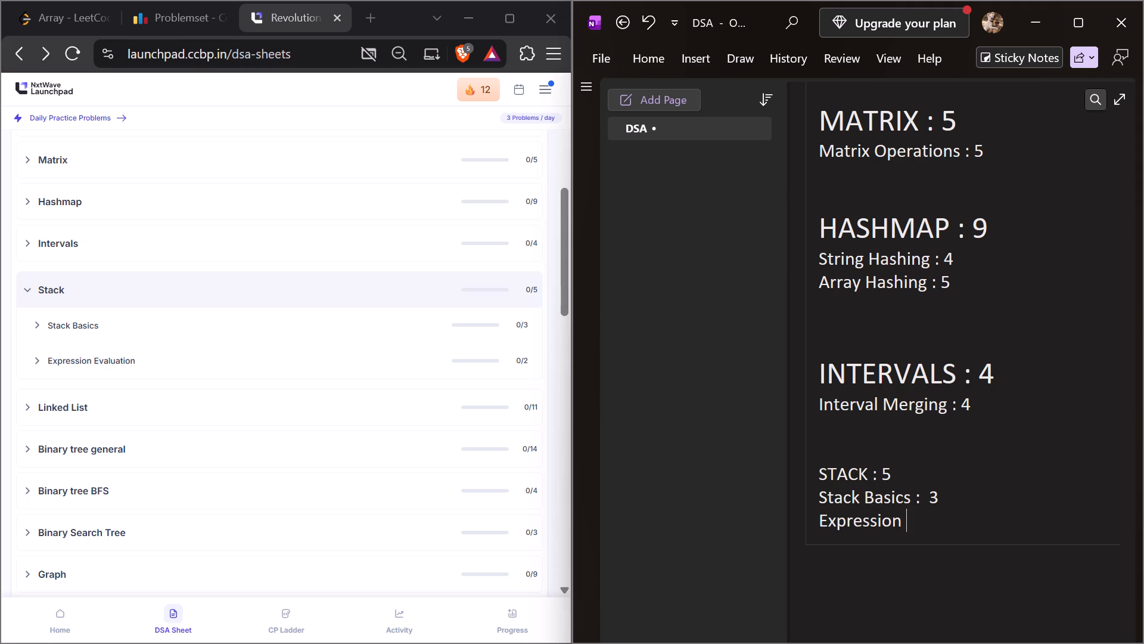
pyautogui.write('Evali')
pyautogui.press('BackSpace')
pyautogui.write('uat')
pyautogui.write('ipn')
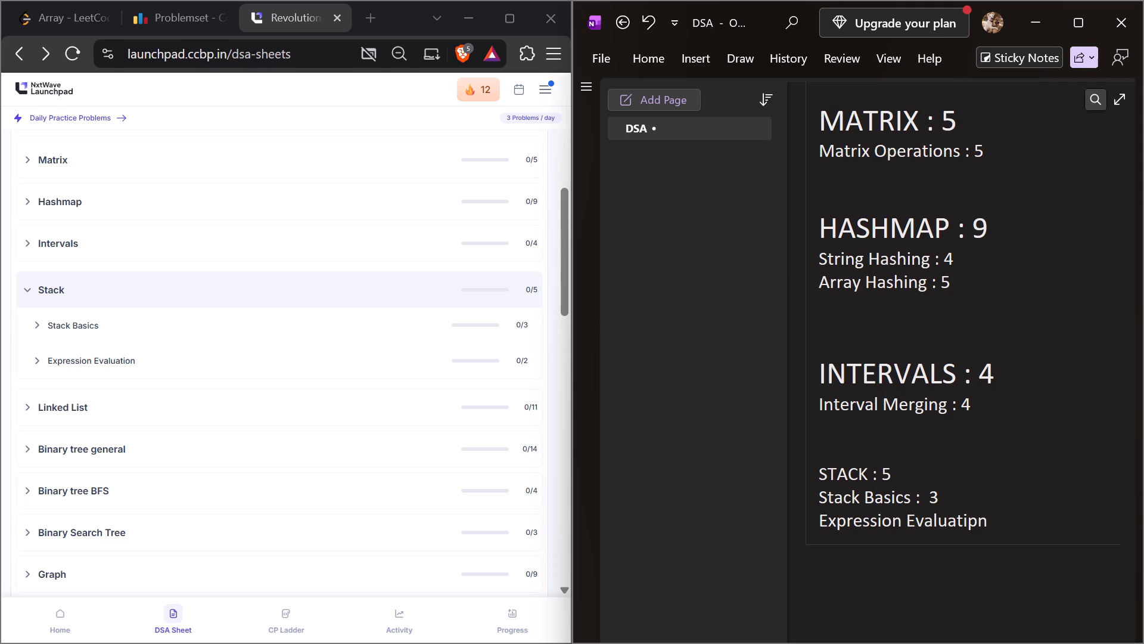
pyautogui.press('BackSpace')
pyautogui.press('BackSpace')
pyautogui.write('on :')
pyautogui.press('space')
pyautogui.press('Return')
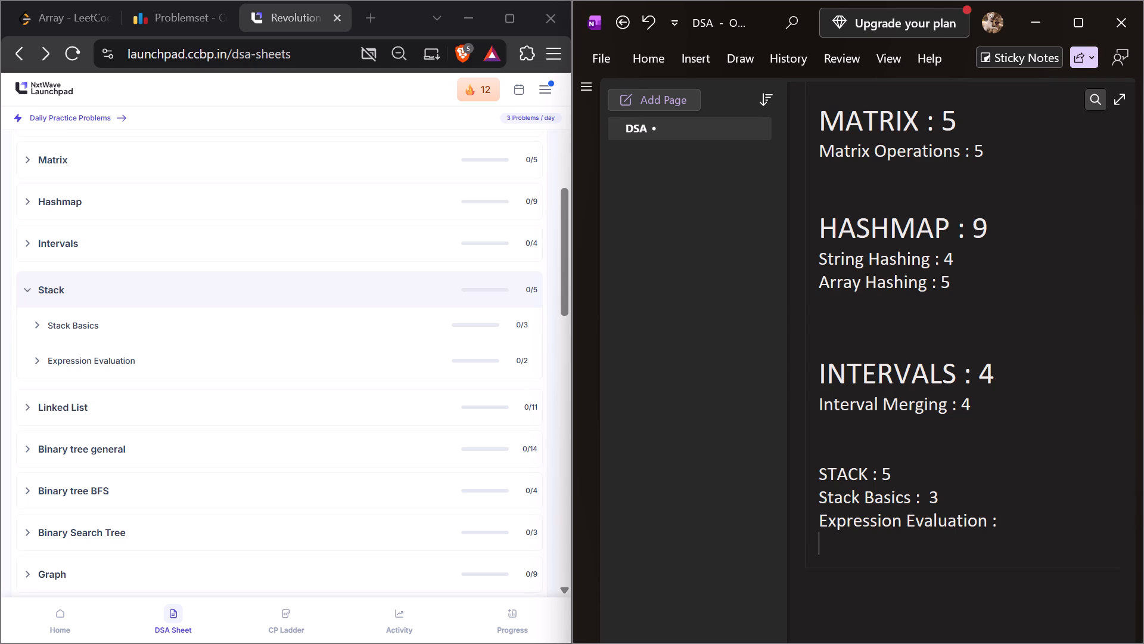
pyautogui.press('BackSpace')
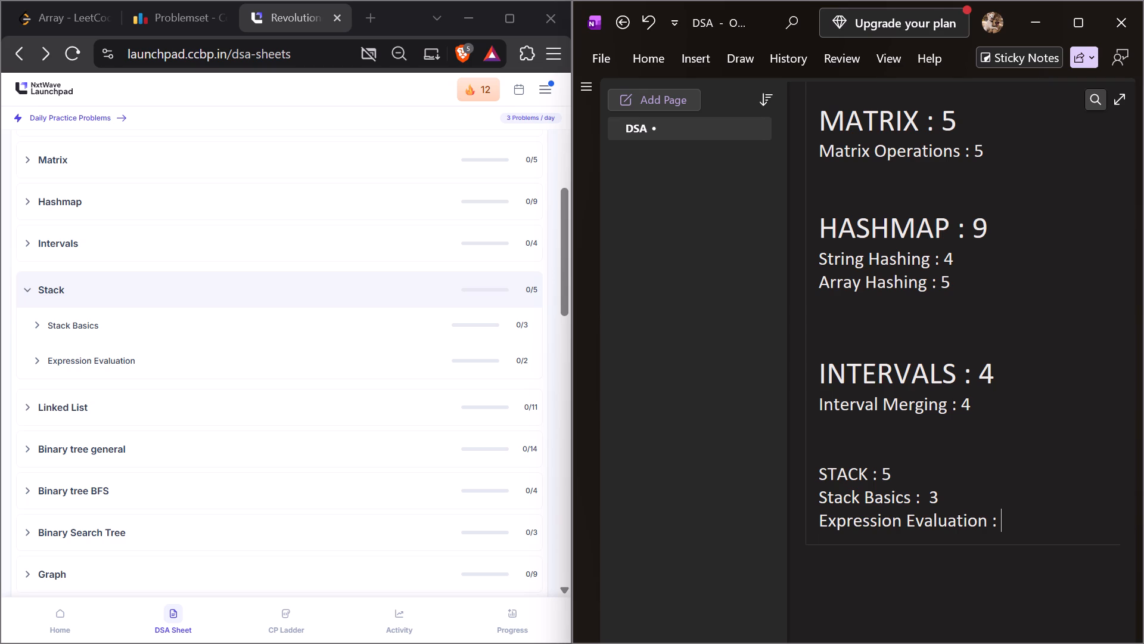
pyautogui.press('2')
pyautogui.press('space')
pyautogui.press('Return')
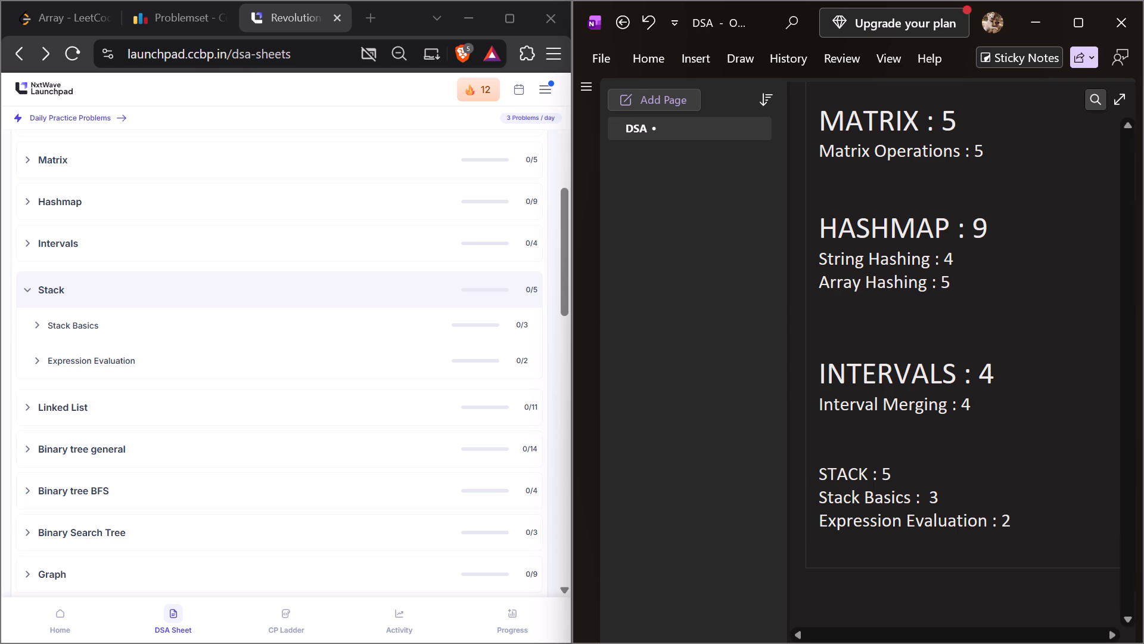
# Set the font size of the "STACK : 5" topic line to 26.
pyautogui.moveTo(813, 475); pyautogui.dragTo(907, 466)
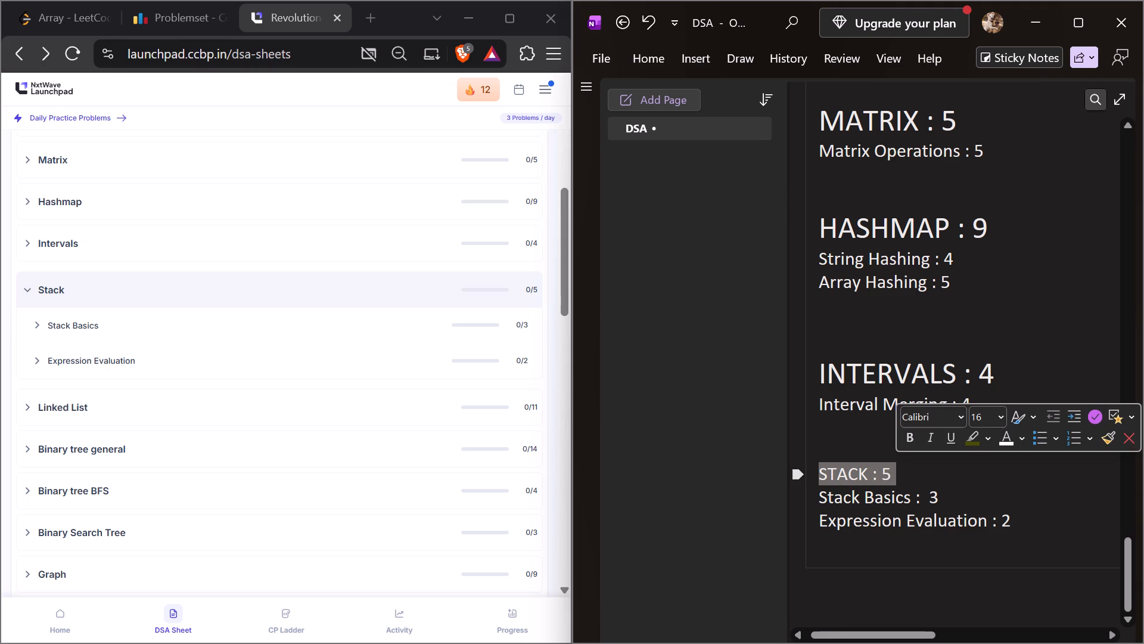
pyautogui.click(1000, 420)
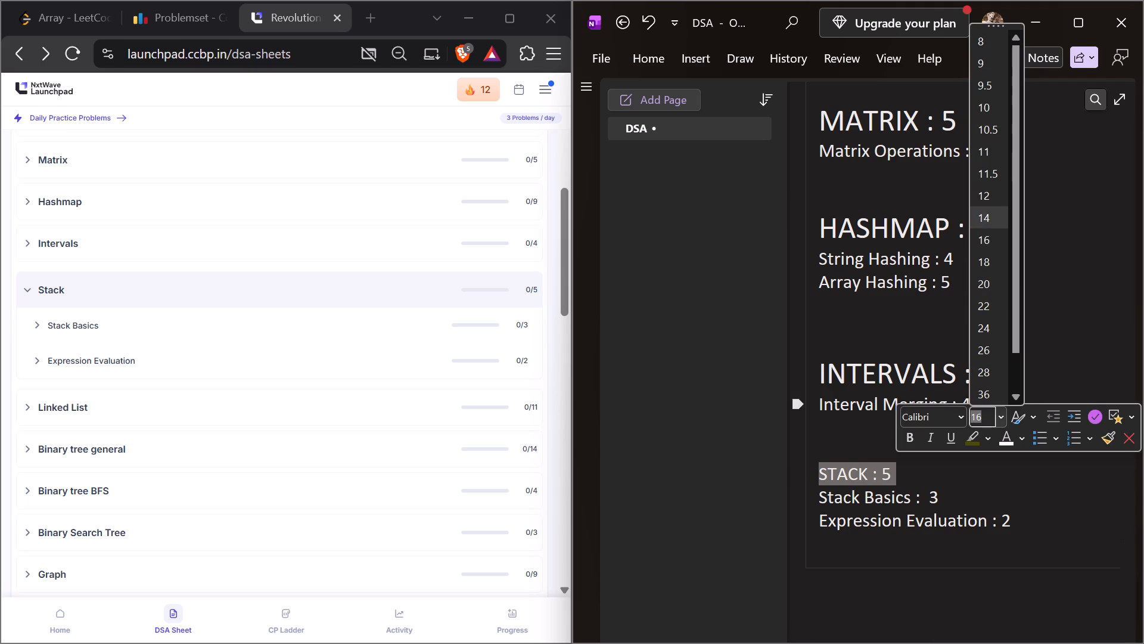
pyautogui.click(991, 352)
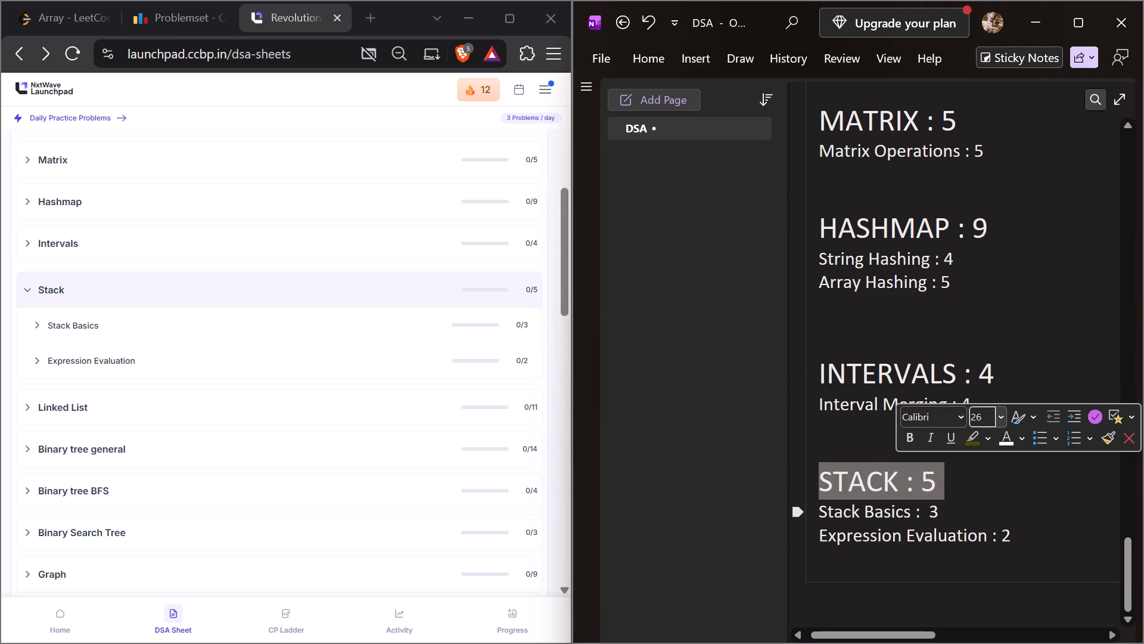
pyautogui.moveTo(821, 513); pyautogui.dragTo(1025, 537)
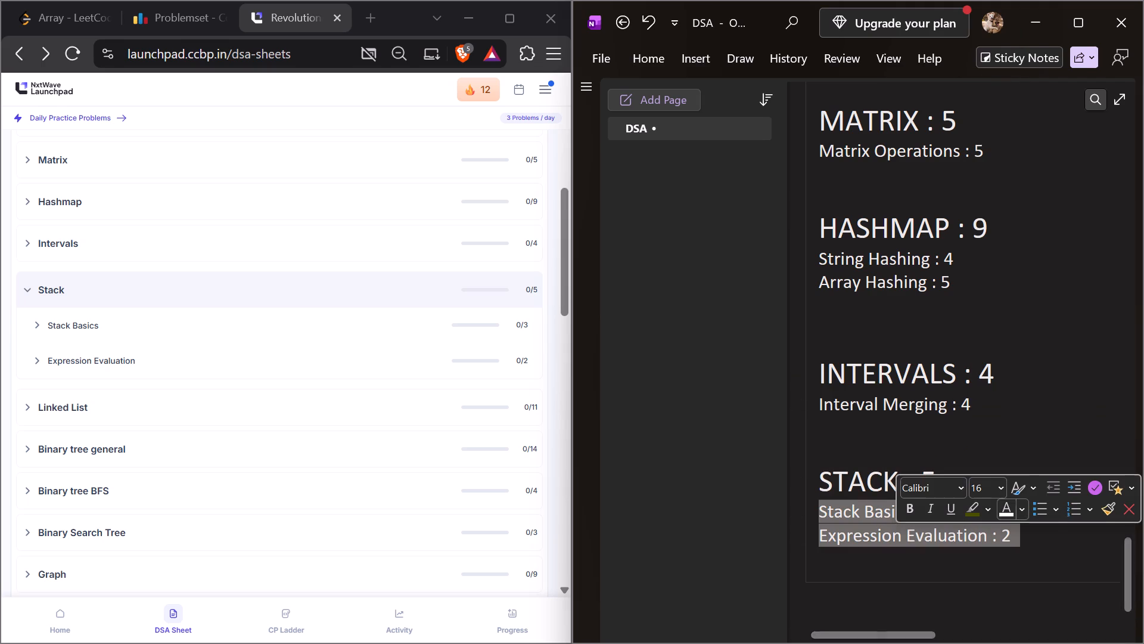
pyautogui.click(1037, 534)
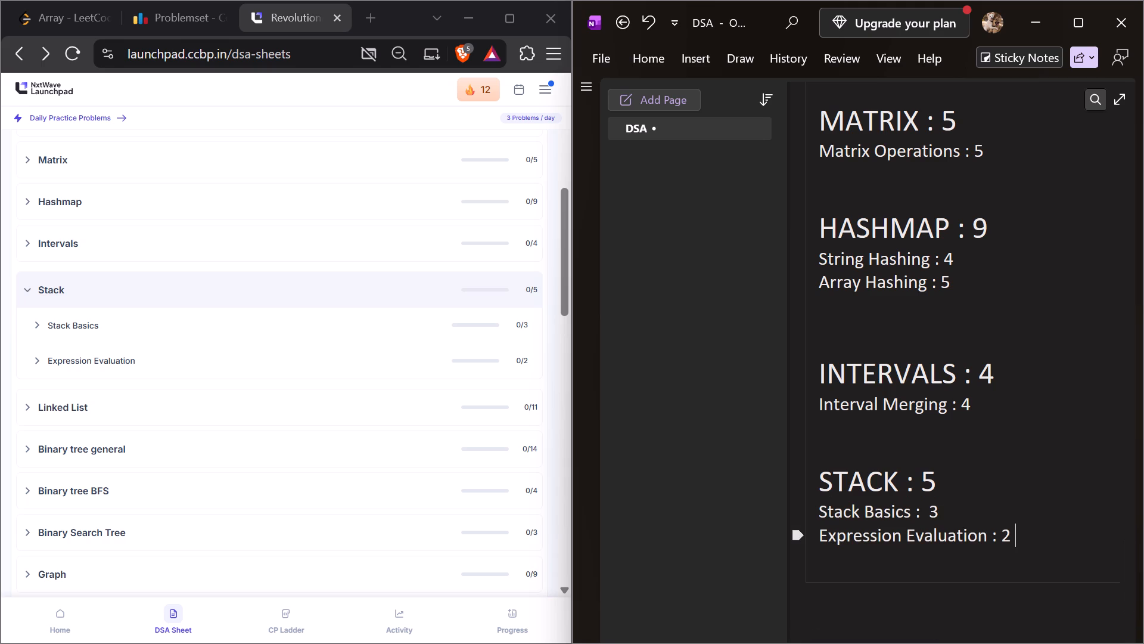
# In the Launchpad DSA sheet in Brave, expand the Linked List topic and collapse the Stack topic.
pyautogui.scroll(-3, 1037, 534)
pyautogui.scroll(2, 1037, 534)
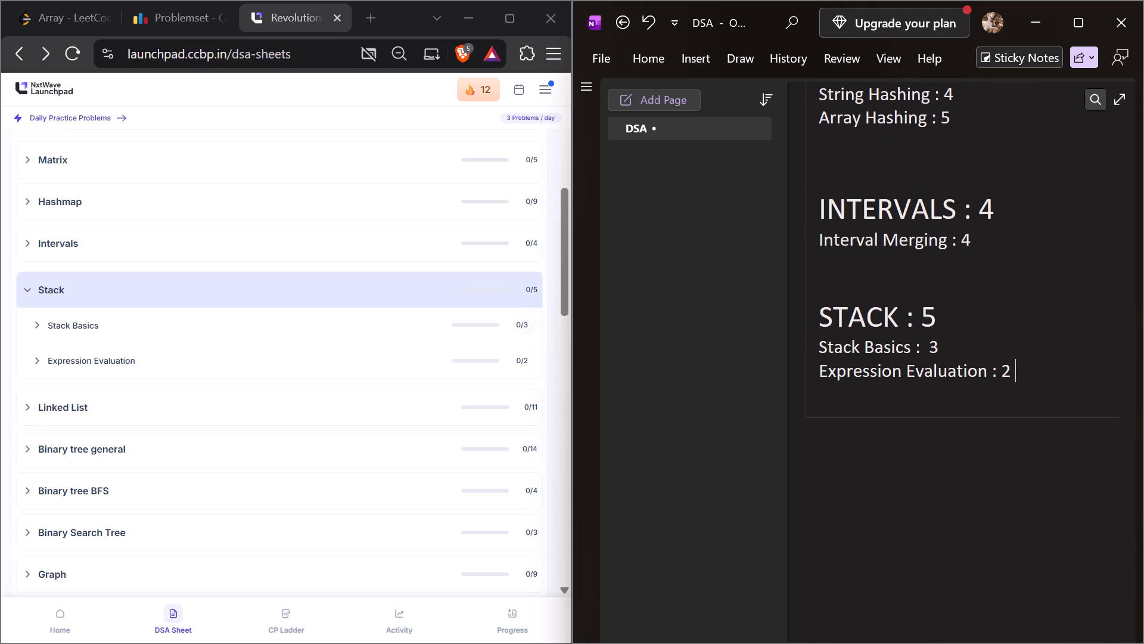
pyautogui.click(176, 404)
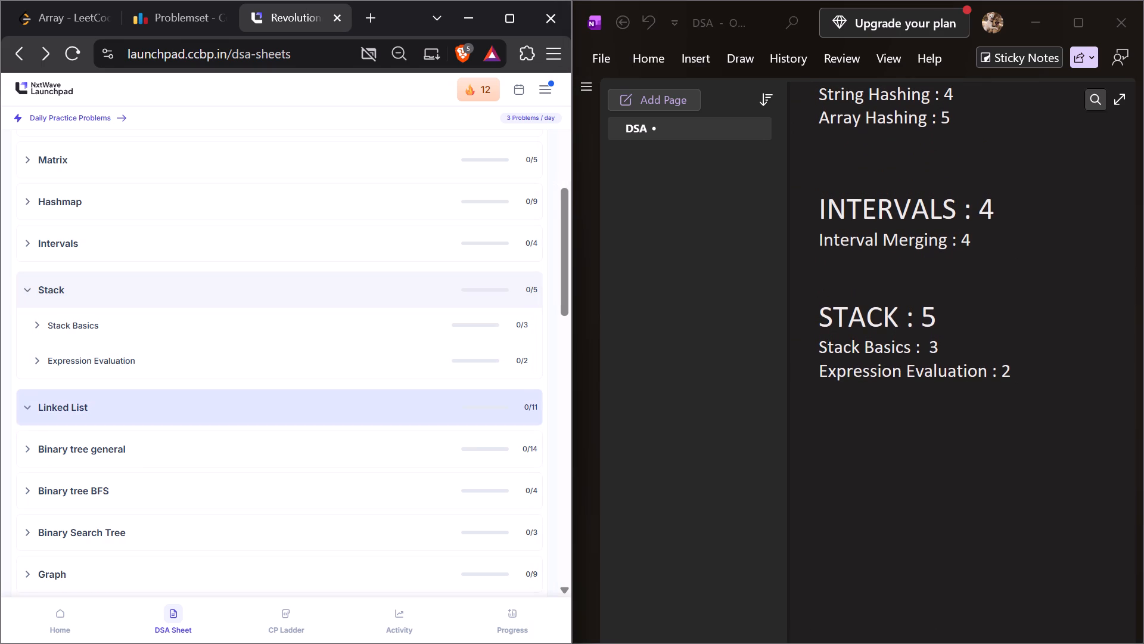
pyautogui.scroll(-2, 176, 404)
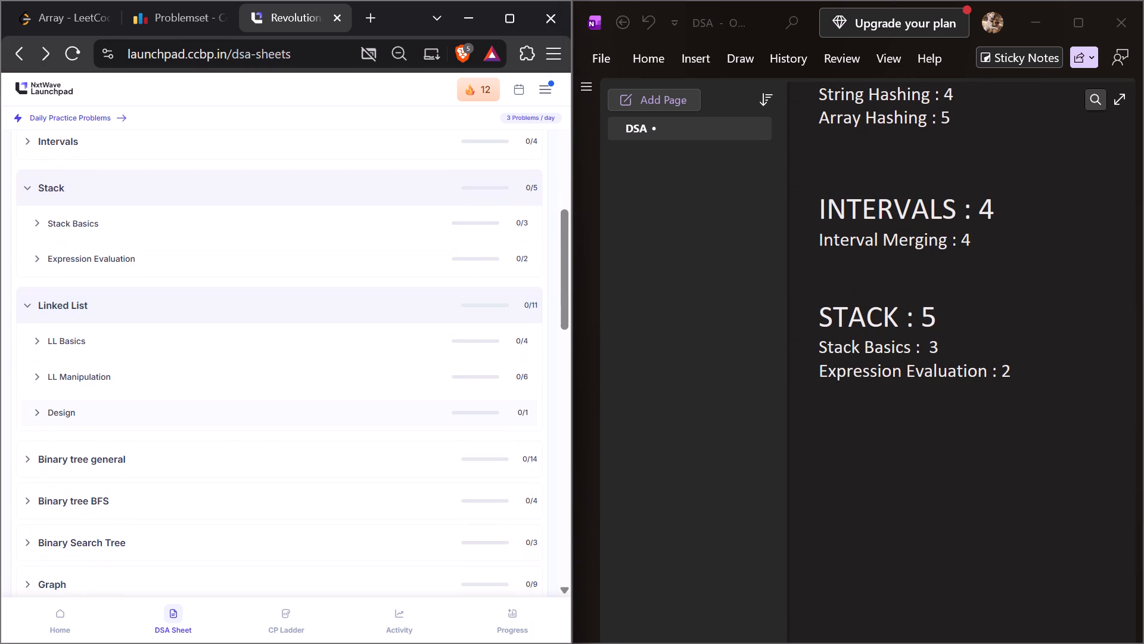
pyautogui.click(101, 171)
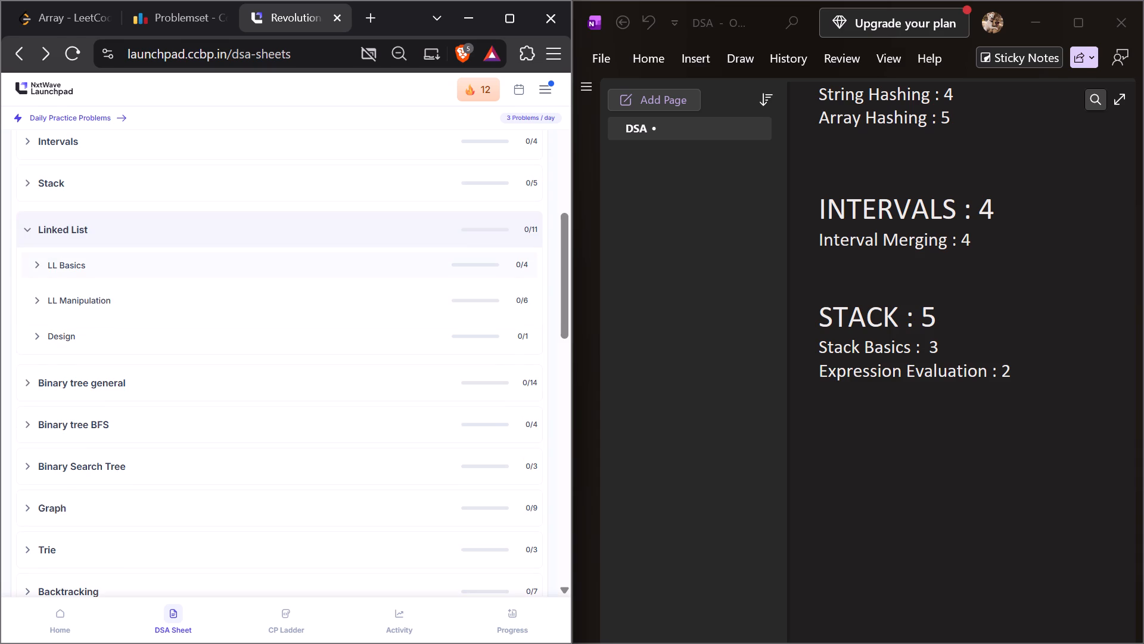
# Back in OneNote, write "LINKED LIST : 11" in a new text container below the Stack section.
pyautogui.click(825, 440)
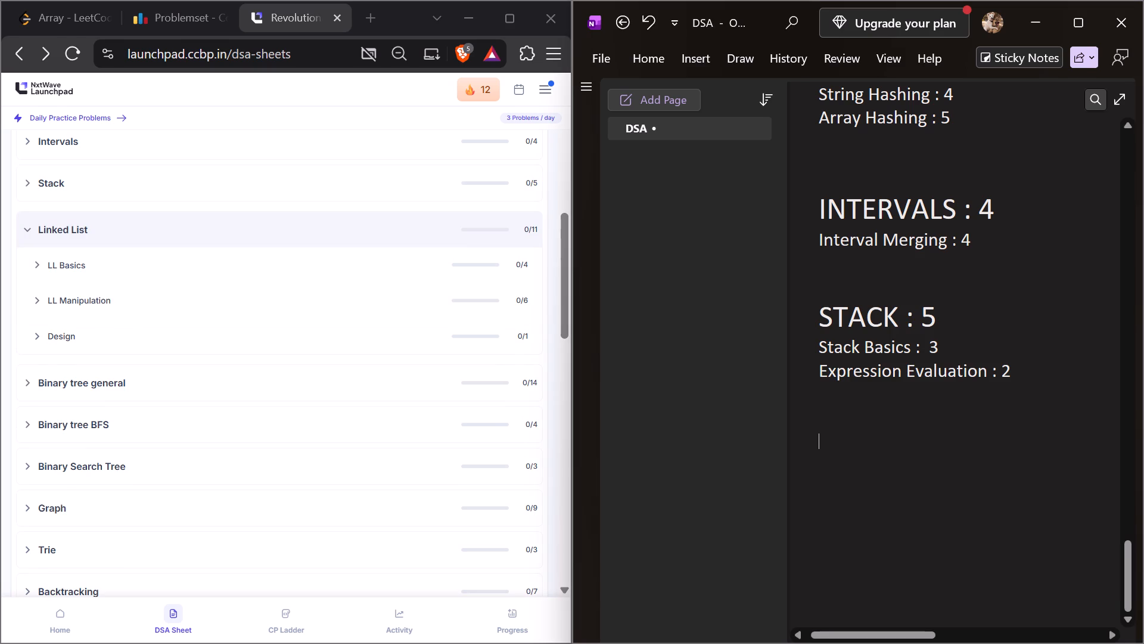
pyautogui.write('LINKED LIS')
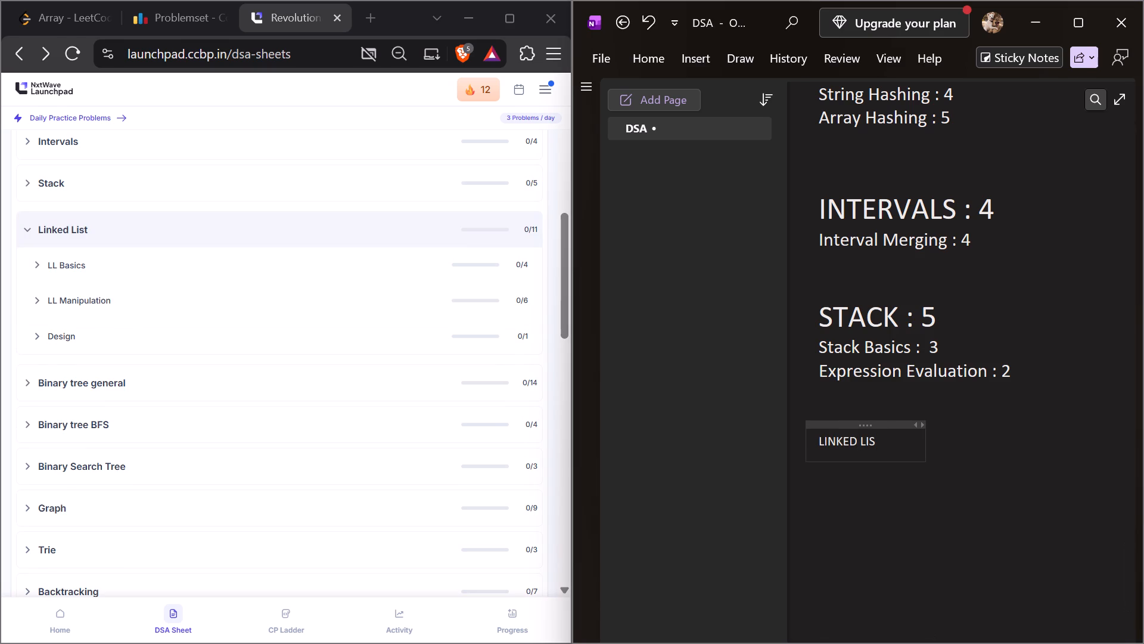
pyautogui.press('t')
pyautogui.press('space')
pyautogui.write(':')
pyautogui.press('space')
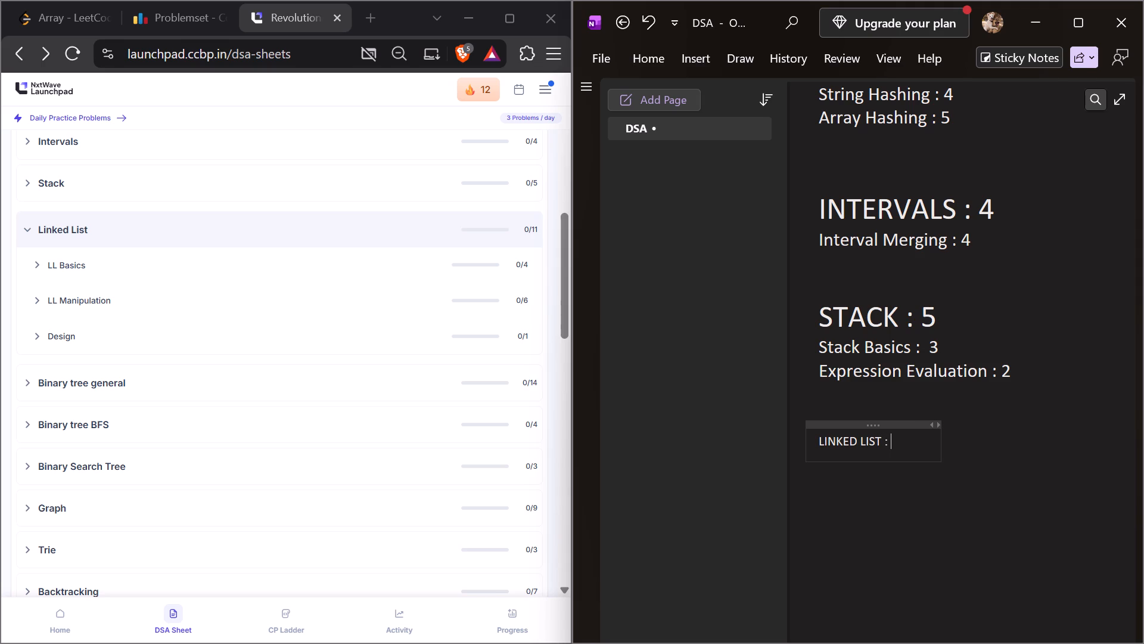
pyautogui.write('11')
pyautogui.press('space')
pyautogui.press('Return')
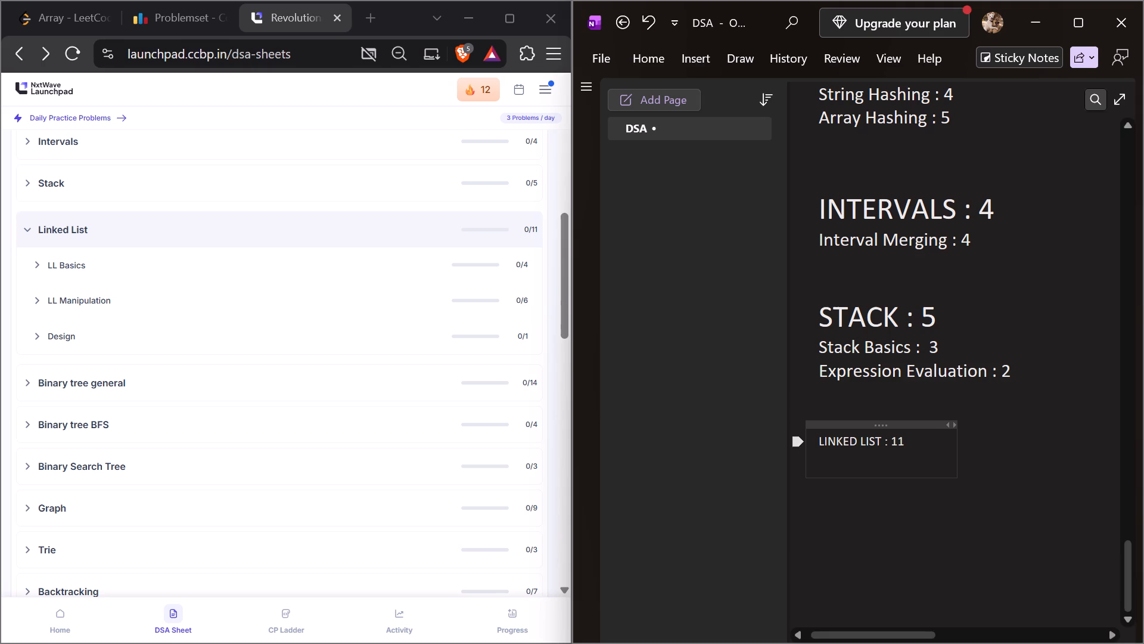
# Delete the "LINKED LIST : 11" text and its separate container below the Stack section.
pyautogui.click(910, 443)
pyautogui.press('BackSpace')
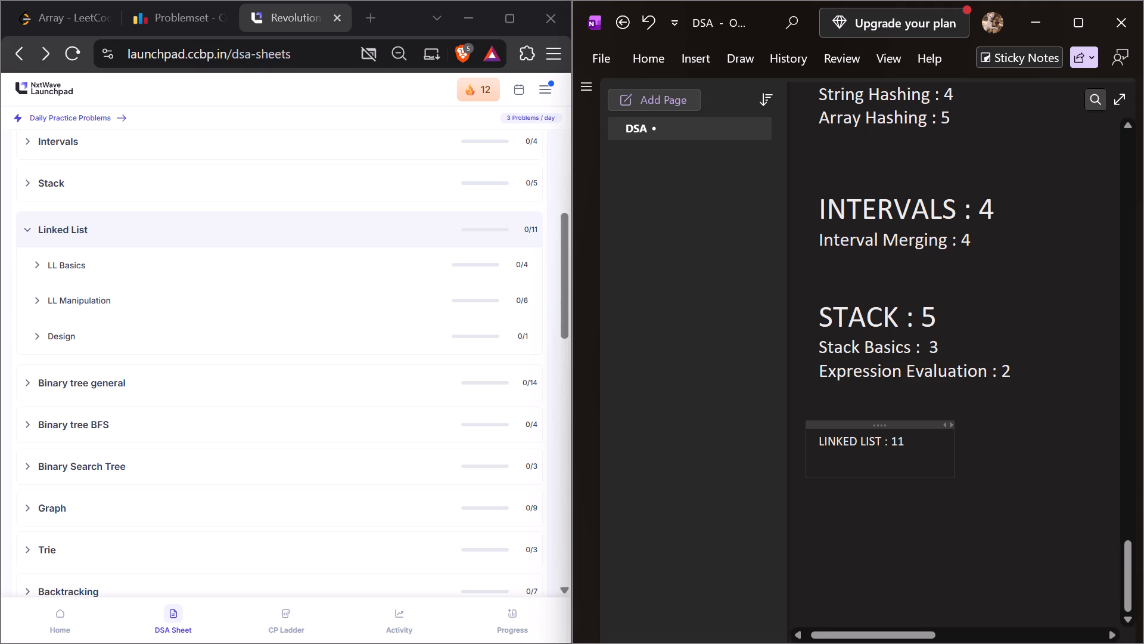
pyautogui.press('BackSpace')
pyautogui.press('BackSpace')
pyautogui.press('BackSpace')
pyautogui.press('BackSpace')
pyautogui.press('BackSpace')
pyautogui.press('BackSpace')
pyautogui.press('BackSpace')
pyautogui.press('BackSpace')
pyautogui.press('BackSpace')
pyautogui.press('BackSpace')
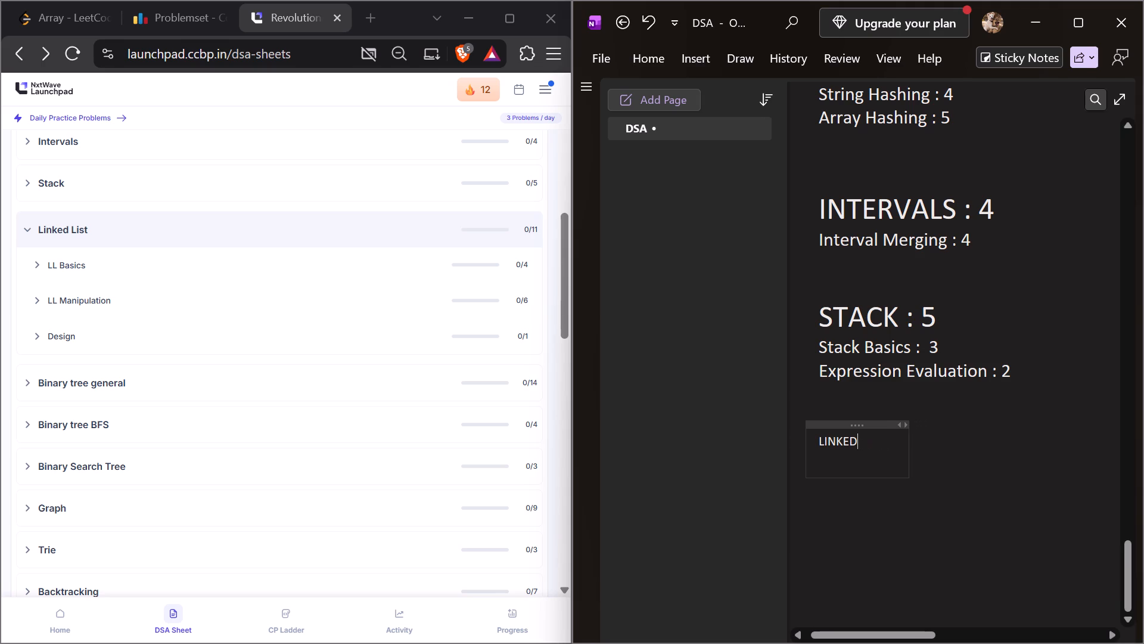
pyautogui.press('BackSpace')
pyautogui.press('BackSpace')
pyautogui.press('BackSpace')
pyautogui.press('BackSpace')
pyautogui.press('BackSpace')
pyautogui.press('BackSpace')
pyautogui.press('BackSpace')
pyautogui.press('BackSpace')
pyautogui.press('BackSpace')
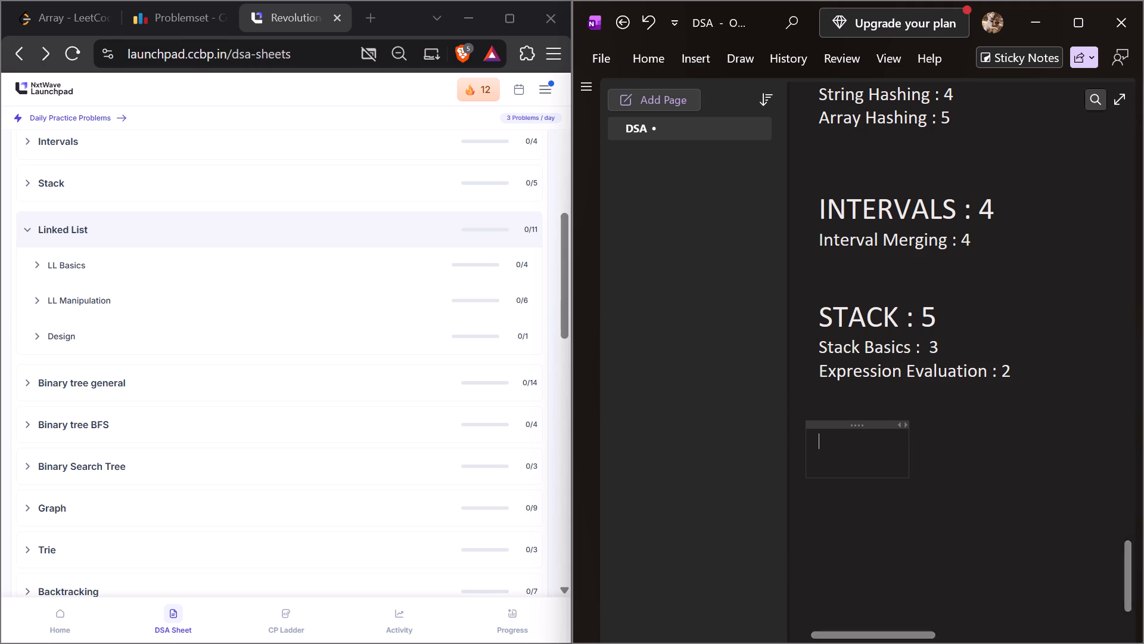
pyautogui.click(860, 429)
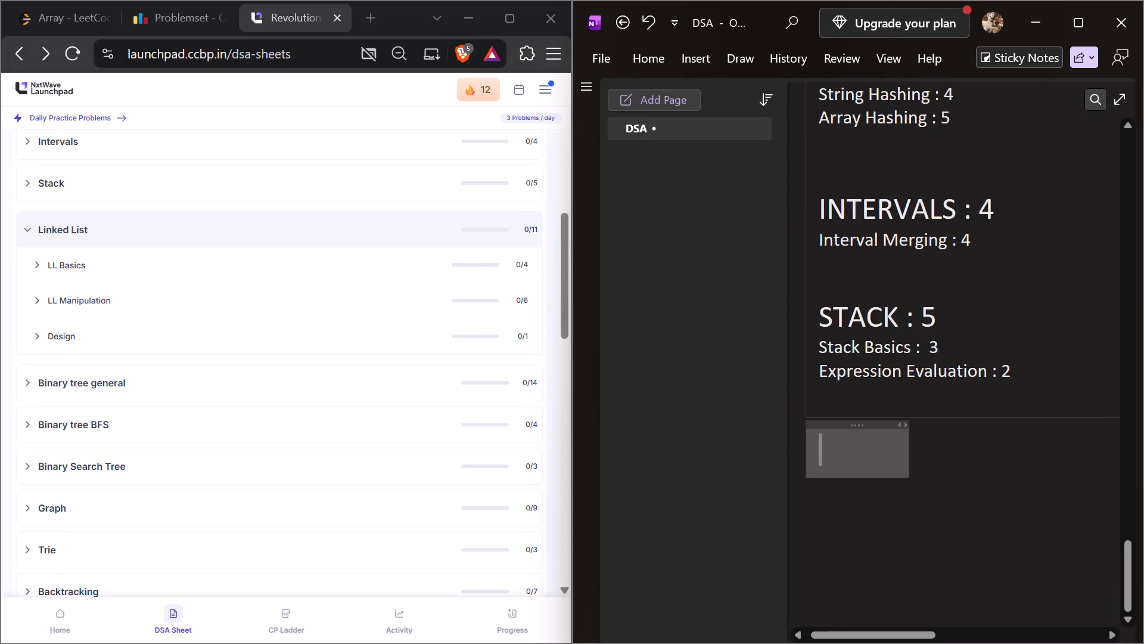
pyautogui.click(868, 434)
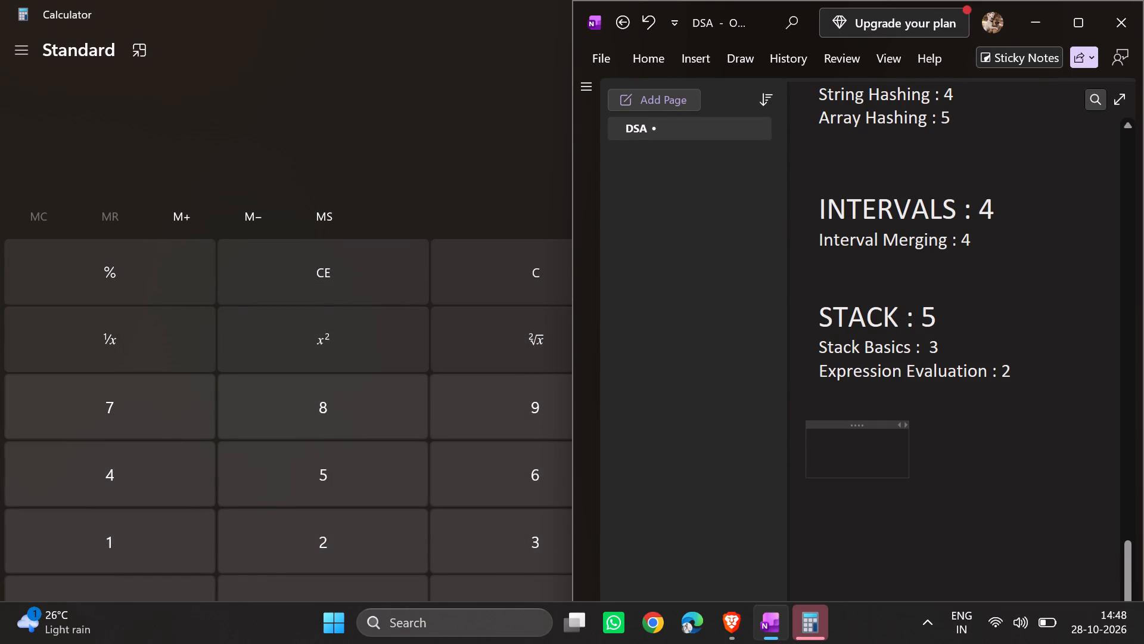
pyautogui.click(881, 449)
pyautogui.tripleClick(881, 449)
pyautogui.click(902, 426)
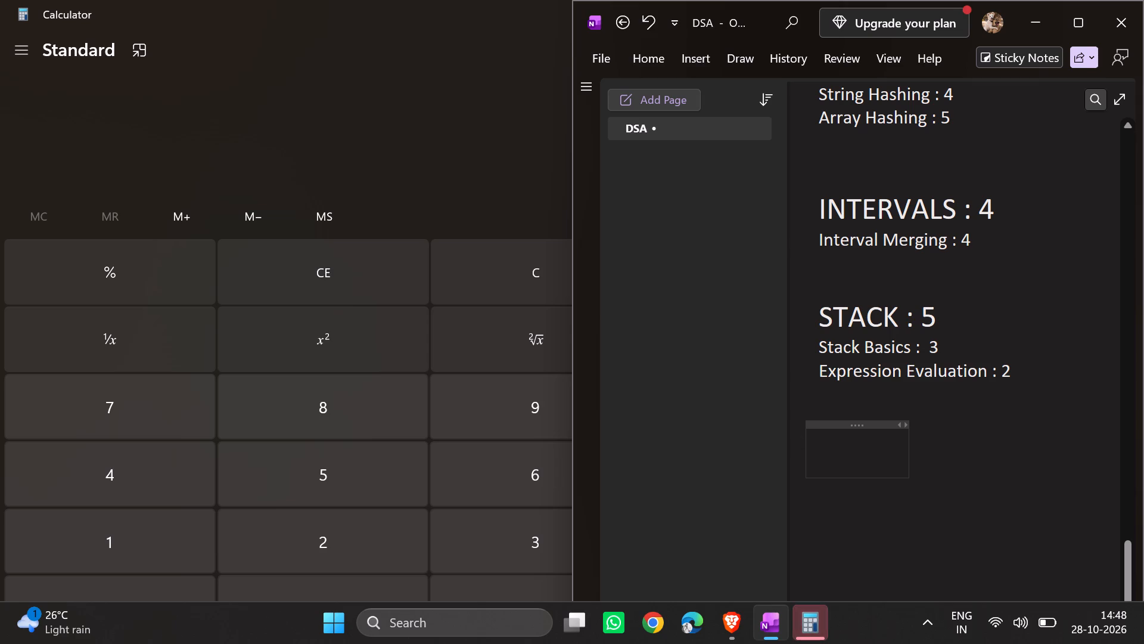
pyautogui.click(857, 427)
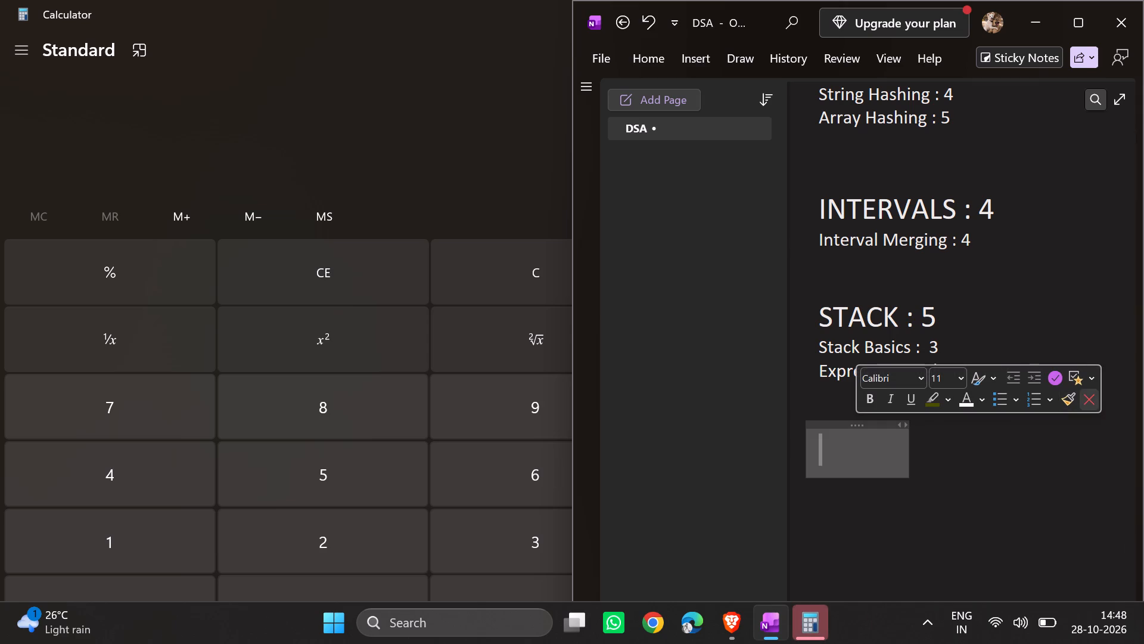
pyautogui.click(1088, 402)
# Add two blank lines below the Stack section inside the main notes container.
pyautogui.click(868, 391)
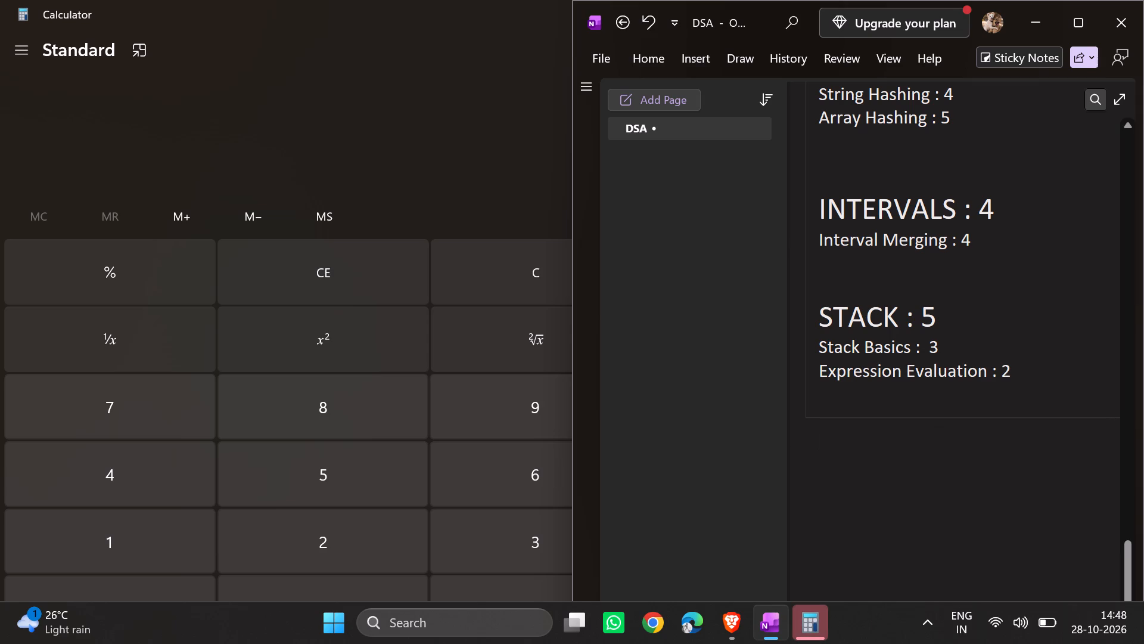
pyautogui.press('Return')
pyautogui.press('Return')
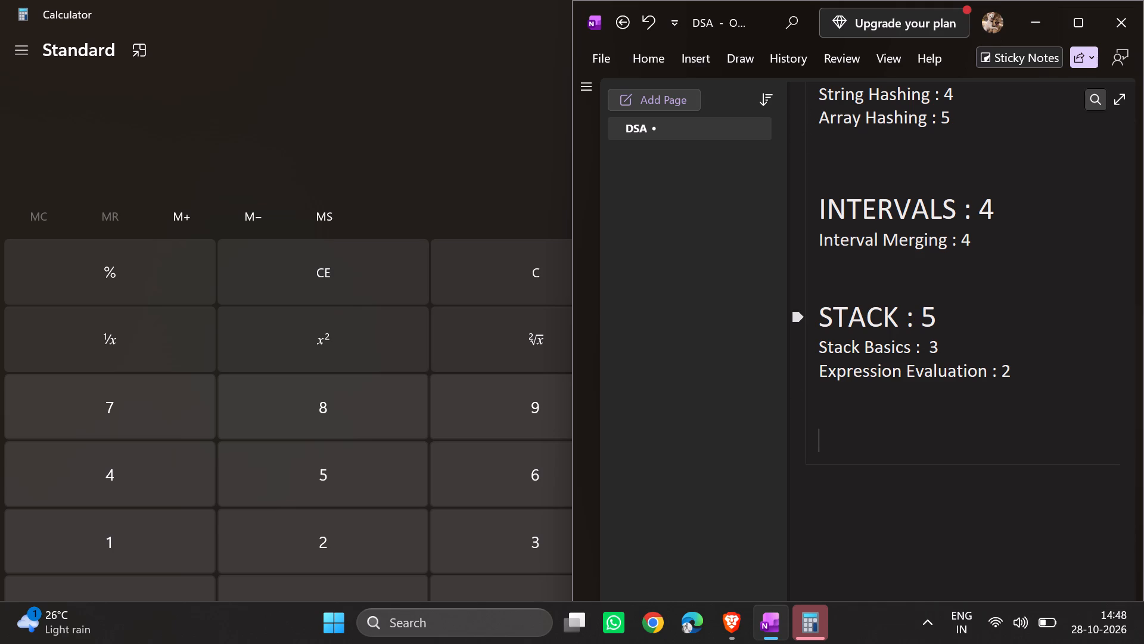
# Close the Calculator window and move the OneNote window back beside the Launchpad browser window.
pyautogui.moveTo(770, 8); pyautogui.dragTo(605, 18)
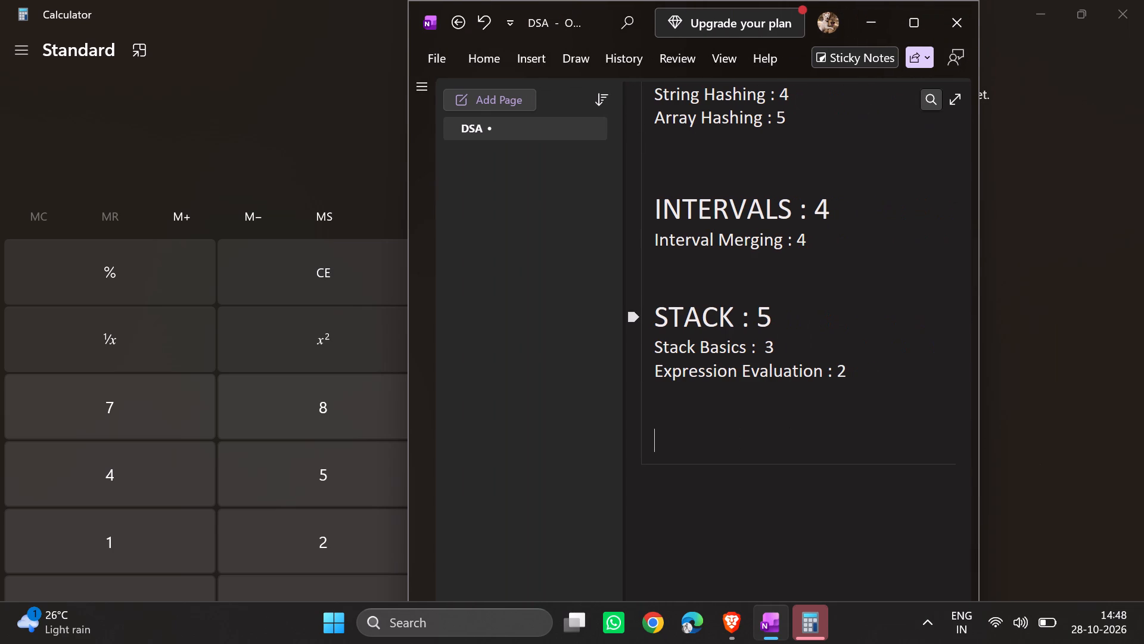
pyautogui.click(1119, 17)
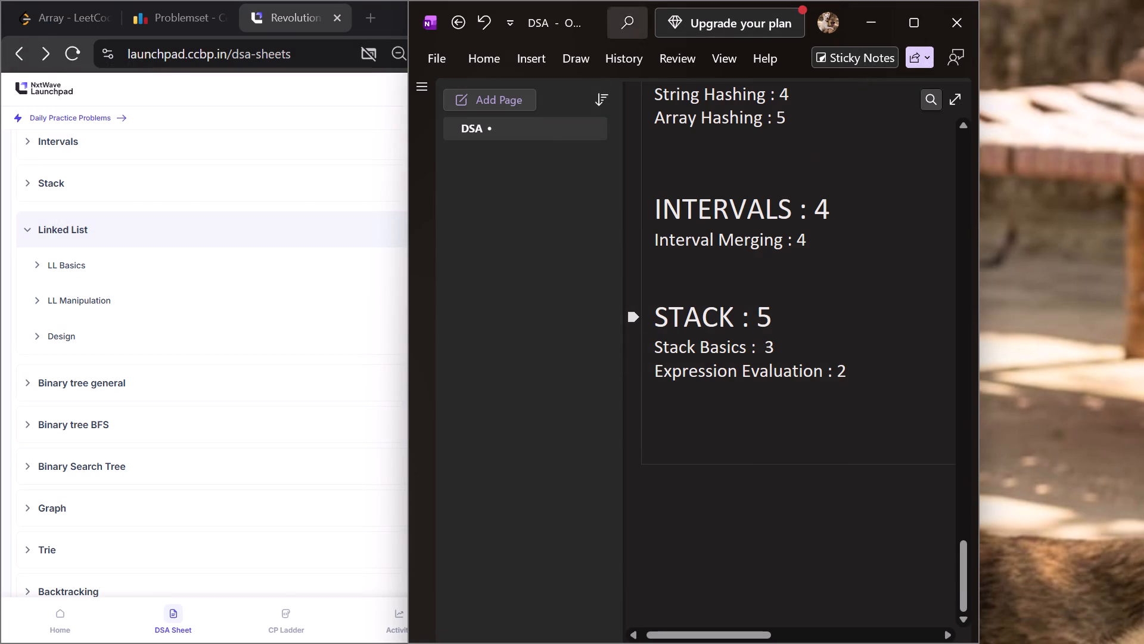
pyautogui.moveTo(599, 17); pyautogui.dragTo(735, 24)
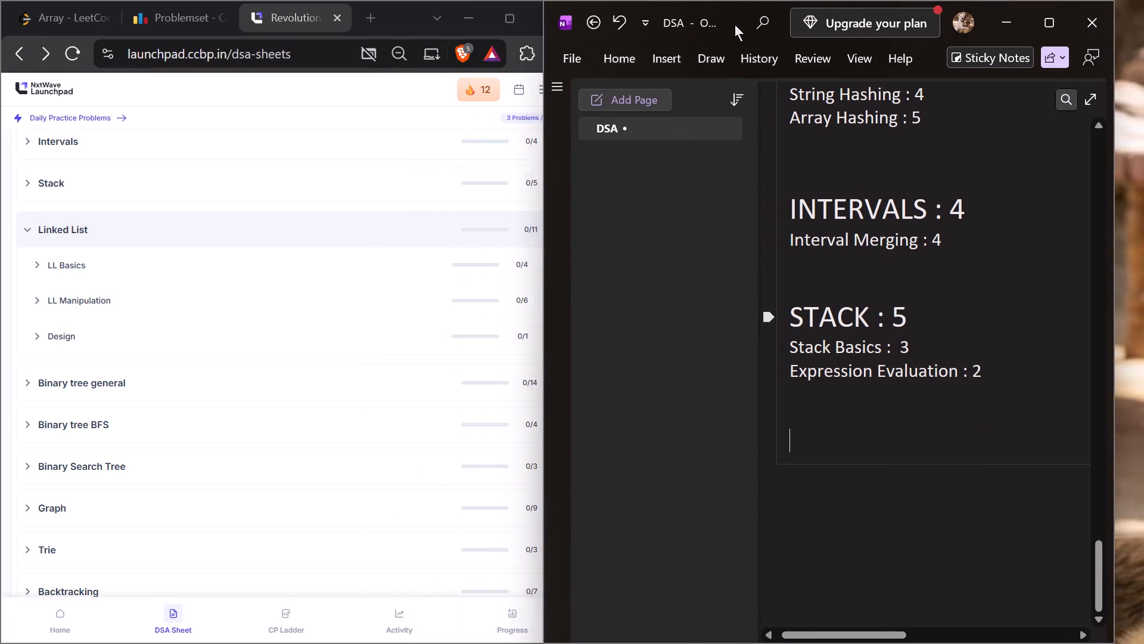
# Shift the OneNote window slightly so it sits beside the Launchpad browser window without covering it.
pyautogui.moveTo(735, 24); pyautogui.dragTo(760, 26)
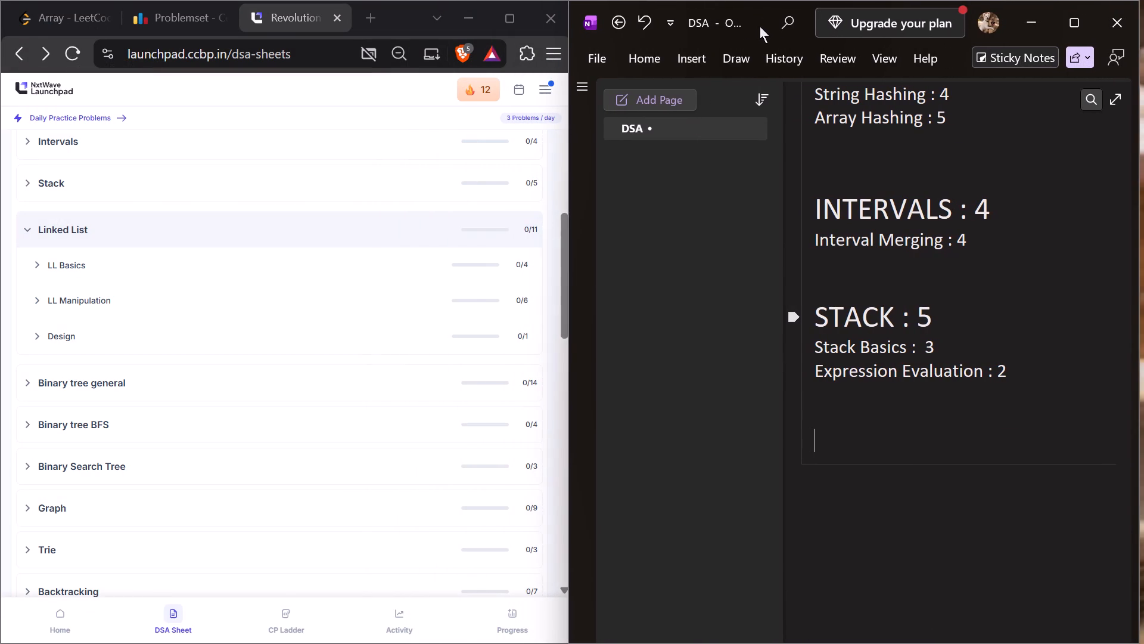
pyautogui.moveTo(760, 26); pyautogui.dragTo(763, 26)
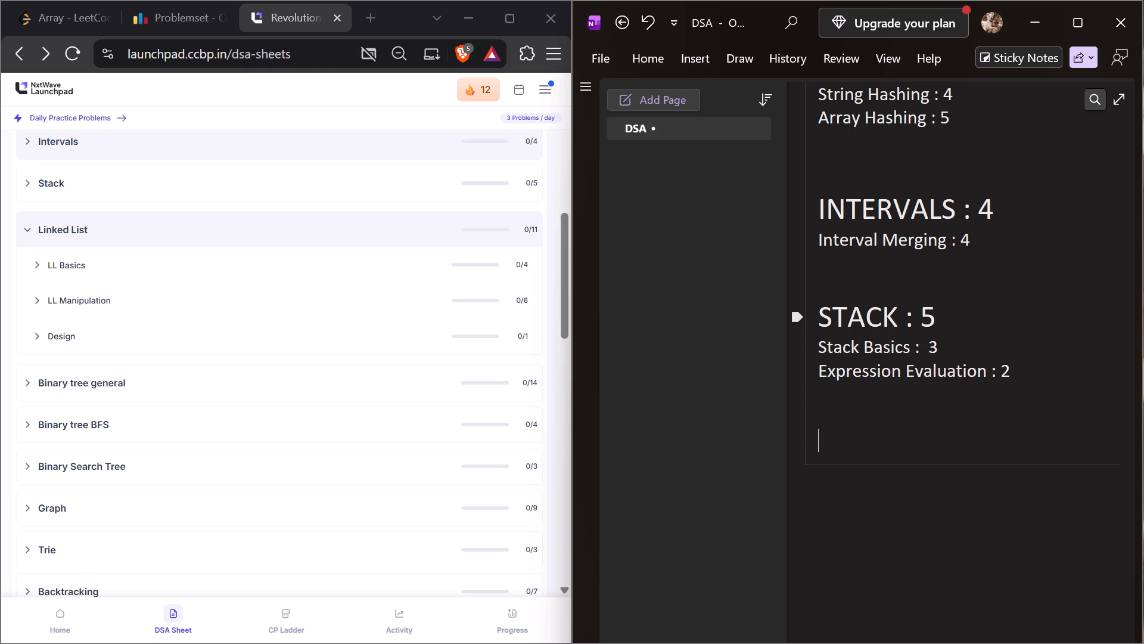
# Write the line "LINKED LIST : 11" below the Stack section inside the main notes container.
pyautogui.click(836, 436)
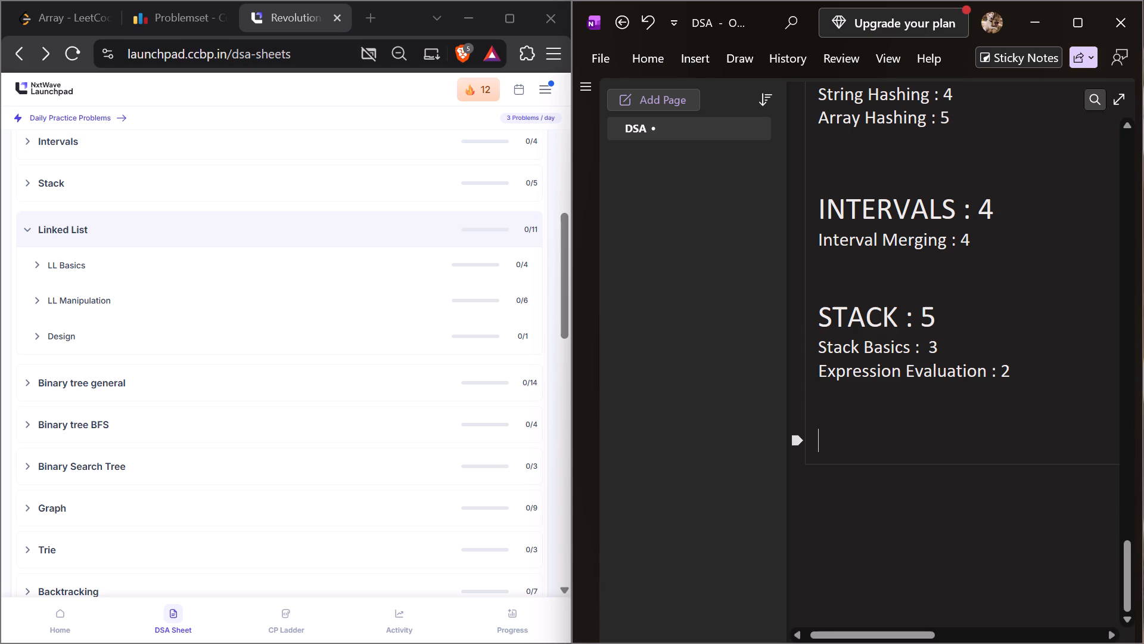
pyautogui.write('LINKED LOIST')
pyautogui.press('BackSpace')
pyautogui.press('BackSpace')
pyautogui.press('BackSpace')
pyautogui.press('BackSpace')
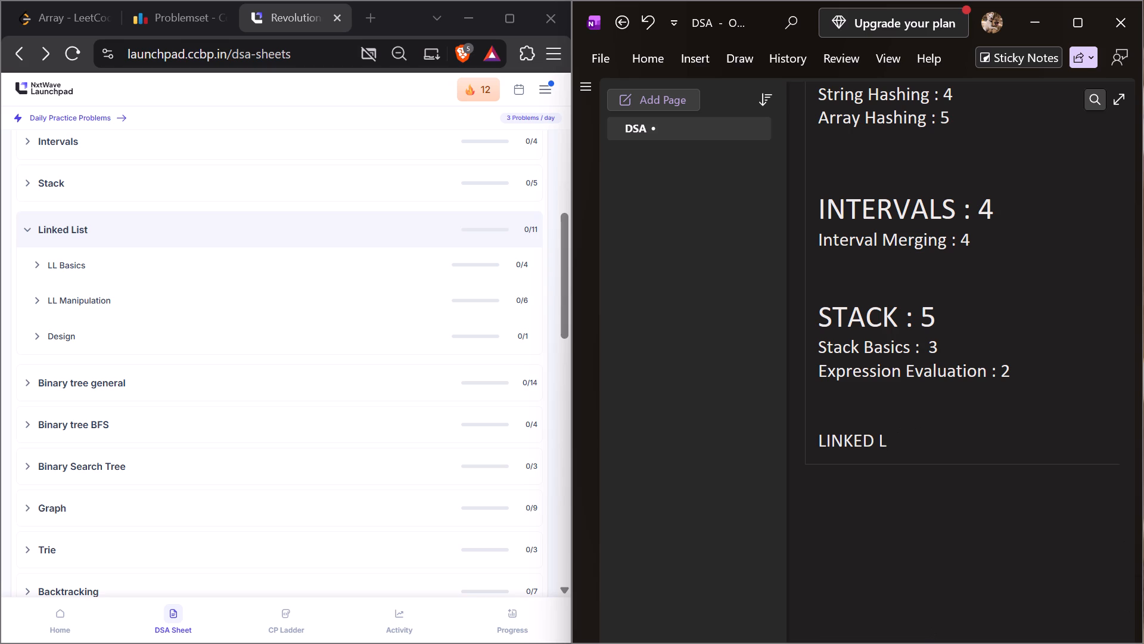
pyautogui.write('ISTS')
pyautogui.press('BackSpace')
pyautogui.press('space')
pyautogui.write(':')
pyautogui.press('space')
pyautogui.write('11')
pyautogui.press('space')
pyautogui.press('Return')
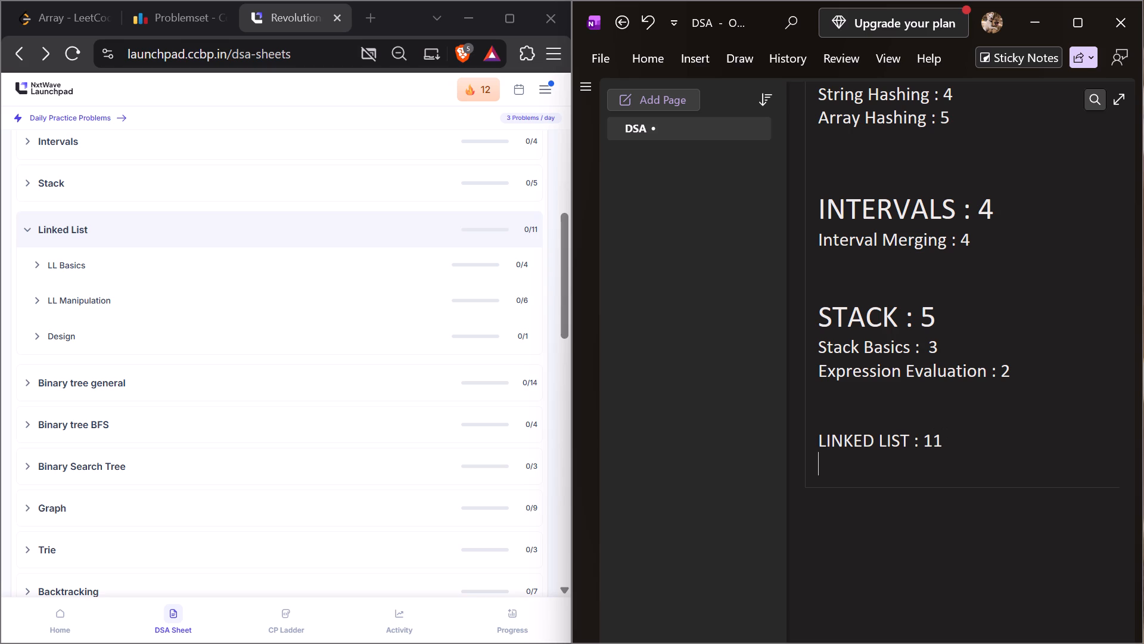
# Add the subtopic line "LL Basics : 4" under the Linked List line.
pyautogui.write('LL')
pyautogui.press('space')
pyautogui.write('b')
pyautogui.press('BackSpace')
pyautogui.write('Basics :')
pyautogui.press('space')
pyautogui.press('4')
pyautogui.press('Return')
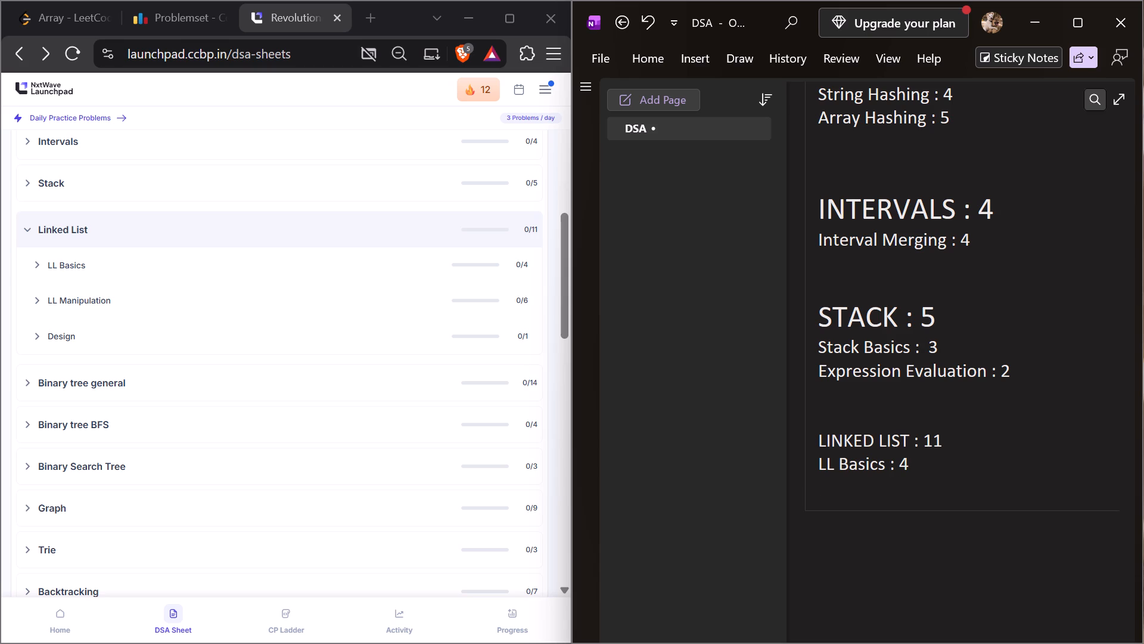
# Add the subtopic line "LL Manipulation : 6" below LL Basics.
pyautogui.write('LL M')
pyautogui.write('anipulatiu')
pyautogui.press('BackSpace')
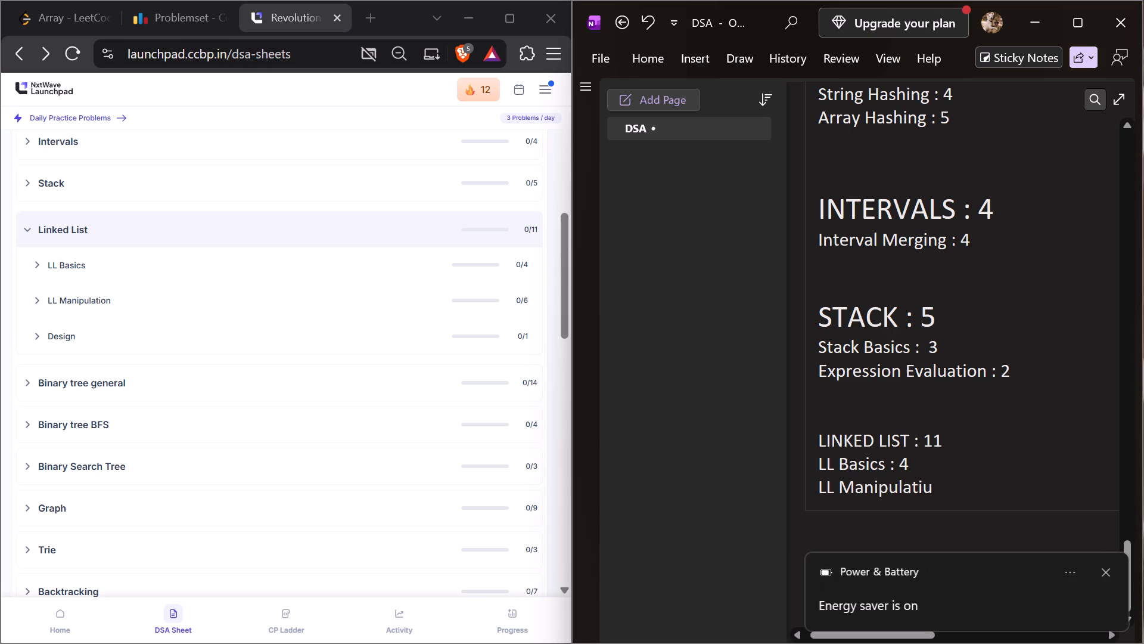
pyautogui.write('on')
pyautogui.press('n')
pyautogui.press('BackSpace')
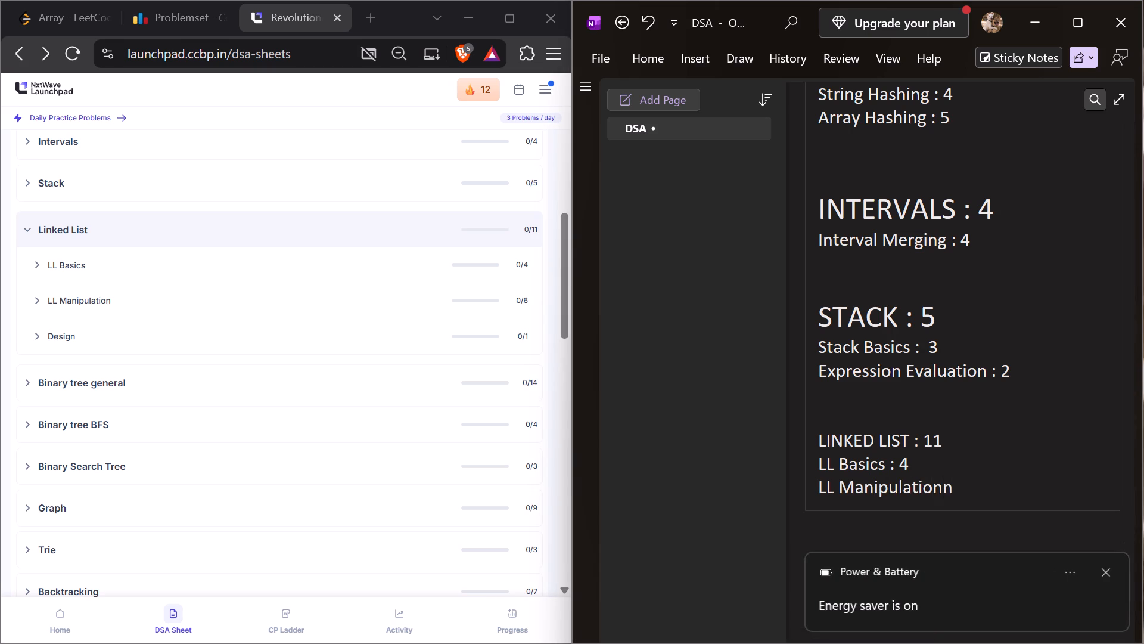
pyautogui.press('space')
pyautogui.write(':')
pyautogui.press('space')
pyautogui.press('6')
pyautogui.press('space')
pyautogui.press('Return')
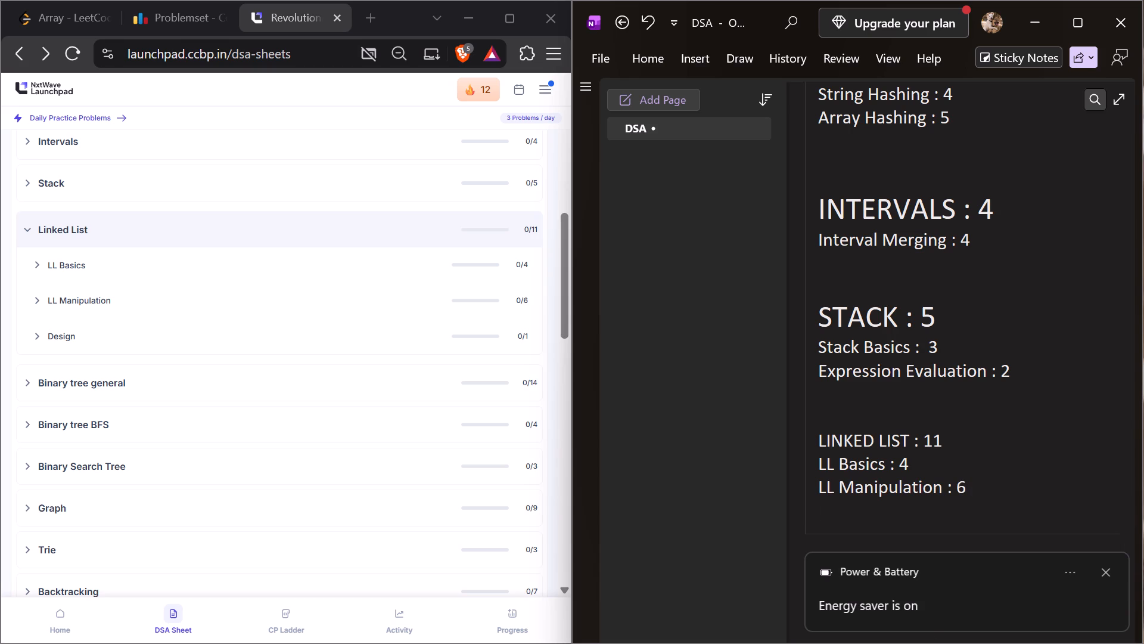
# Add the subtopic line "Design : 1" below LL Manipulation, followed by a blank line.
pyautogui.write('Design')
pyautogui.press('space')
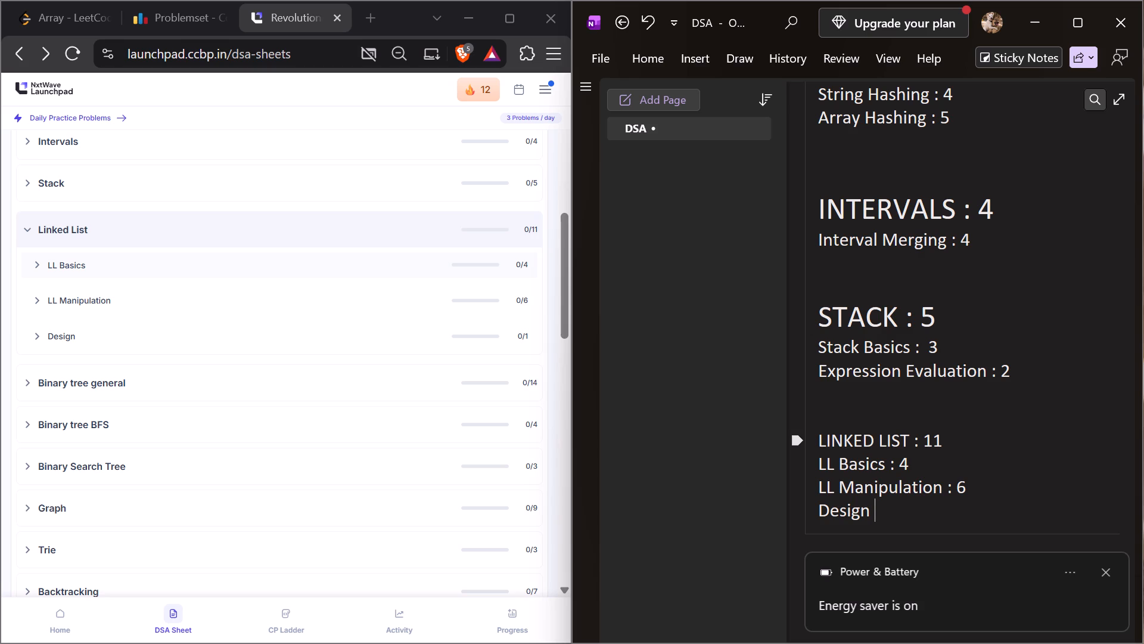
pyautogui.write(':')
pyautogui.press('space')
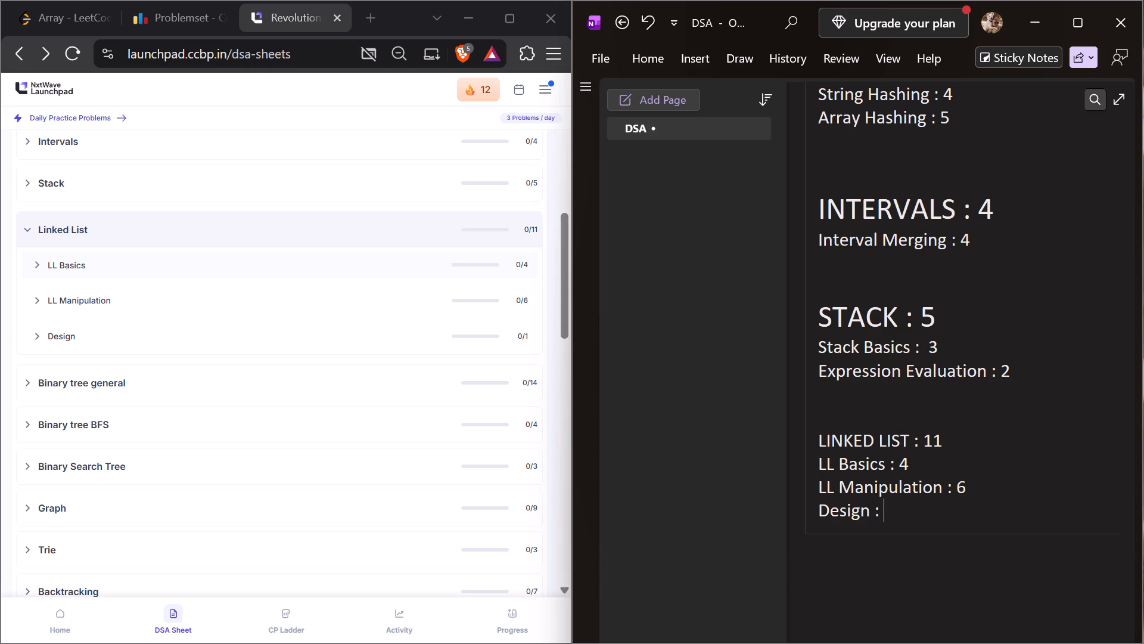
pyautogui.press('1')
pyautogui.press('Return')
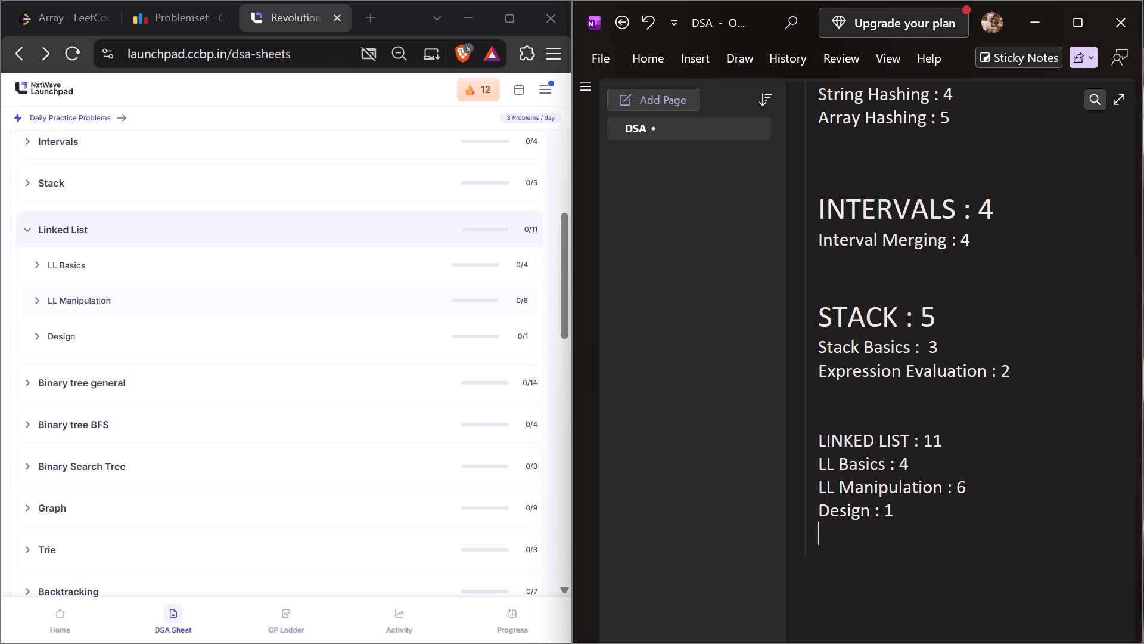
pyautogui.press('Return')
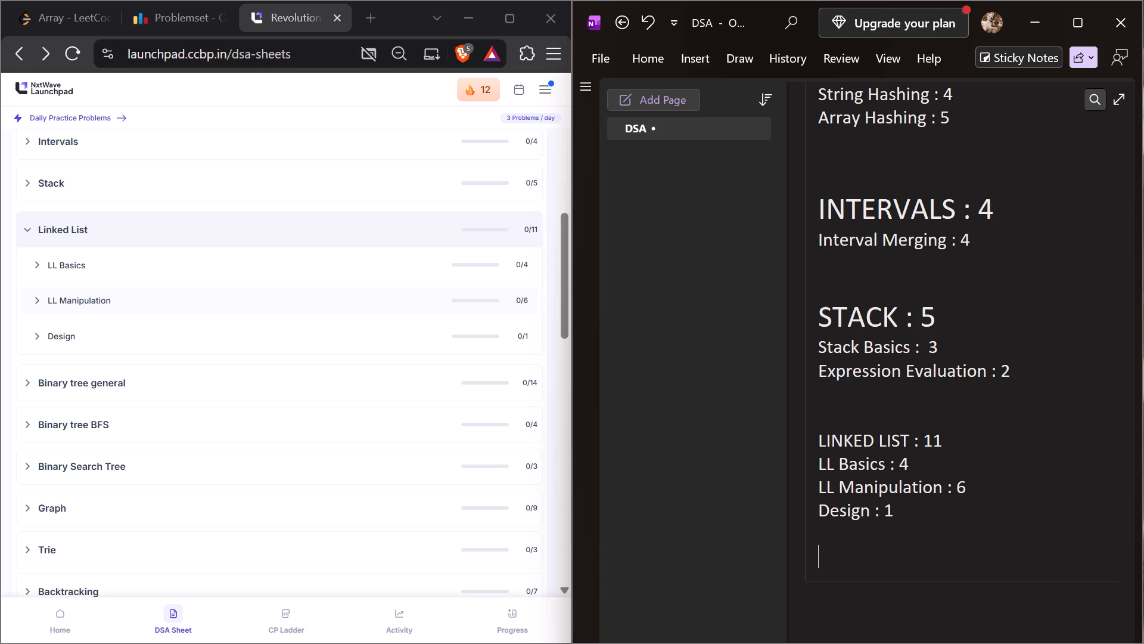
# Switch to LeetCode in the browser and look over the Array problem list, the home feed and the site navigation options.
pyautogui.click(80, 12)
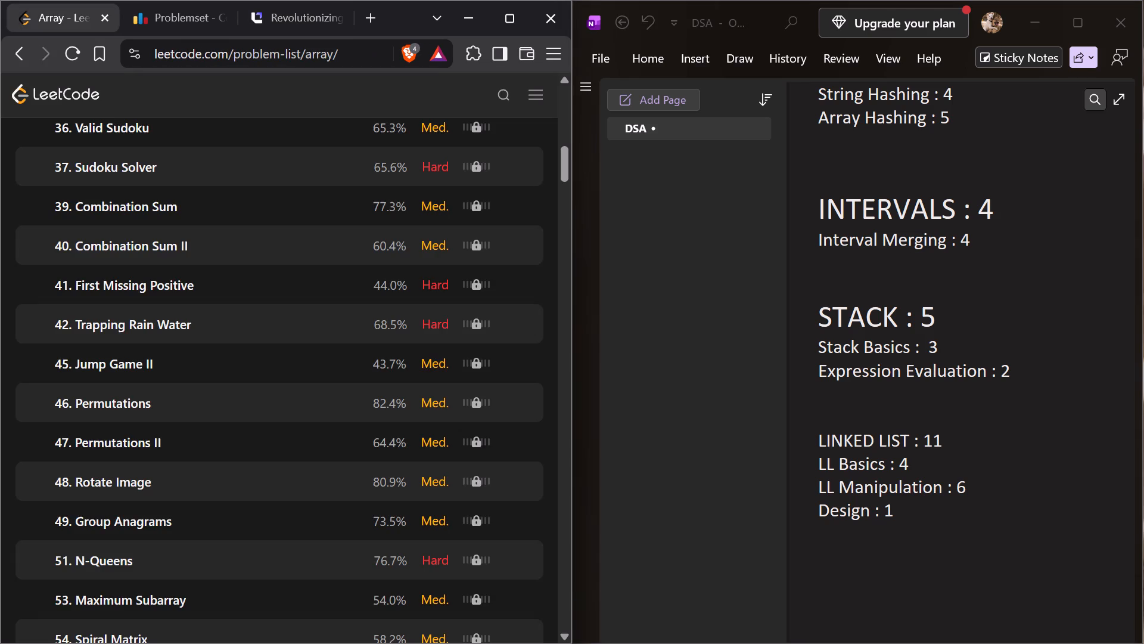
pyautogui.scroll(13, 169, 188)
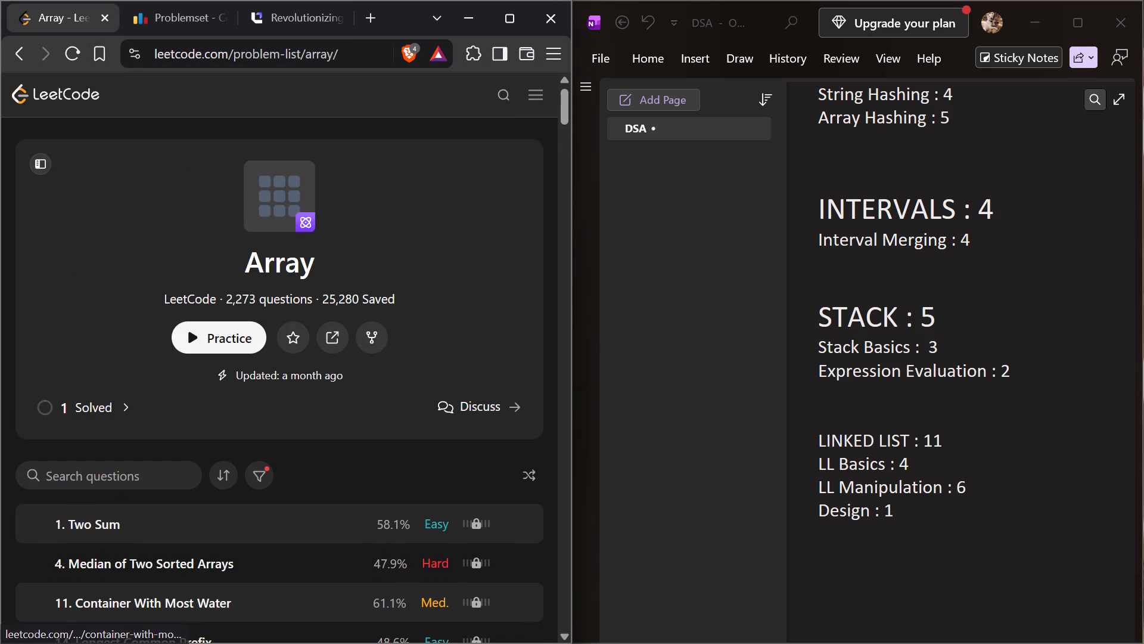
pyautogui.click(36, 85)
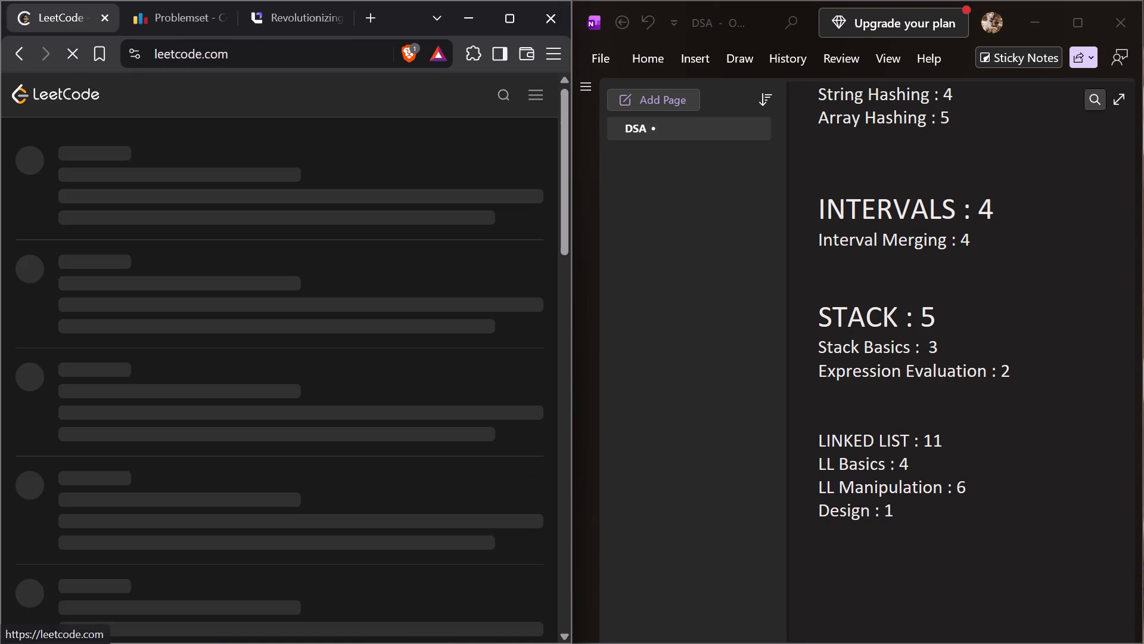
pyautogui.scroll(3, 54, 186)
pyautogui.scroll(-1, 409, 287)
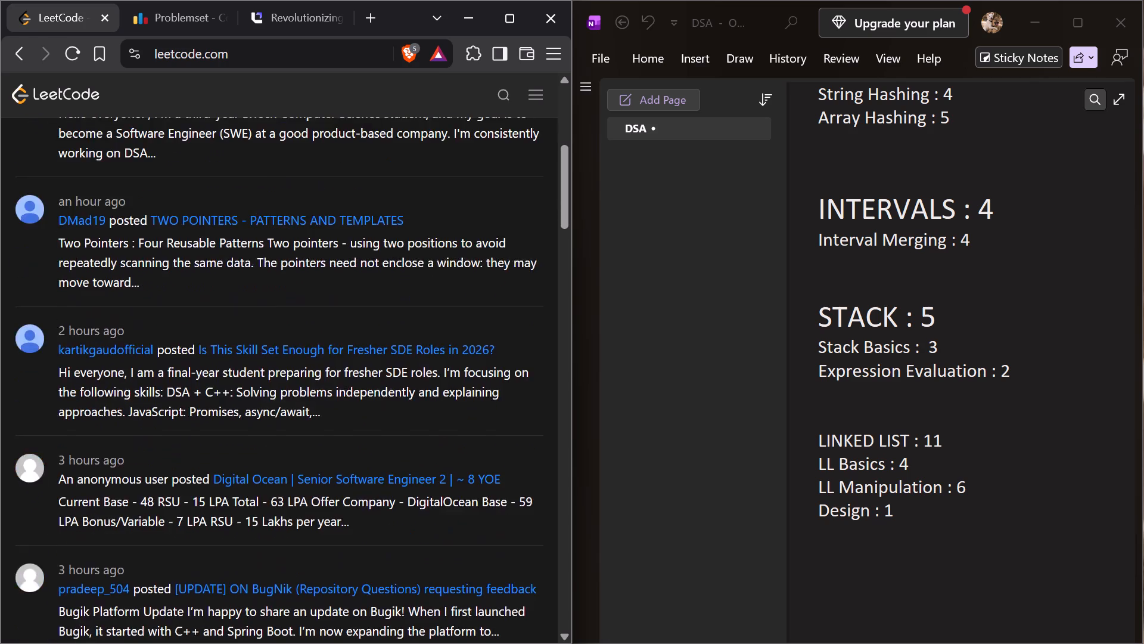
pyautogui.scroll(-1, 409, 287)
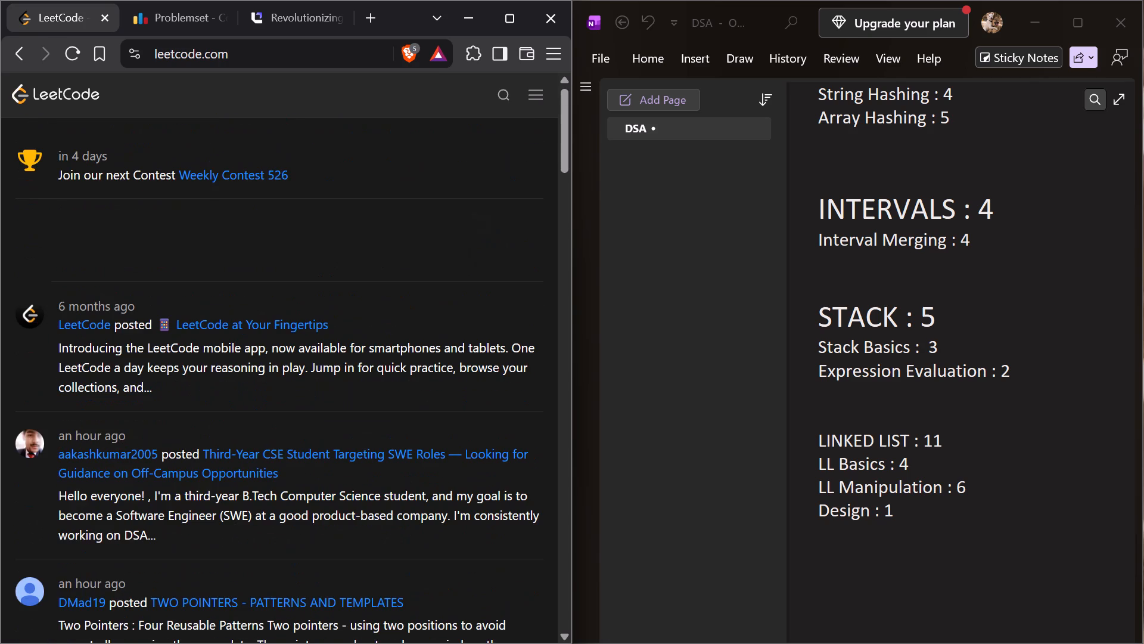
pyautogui.click(529, 91)
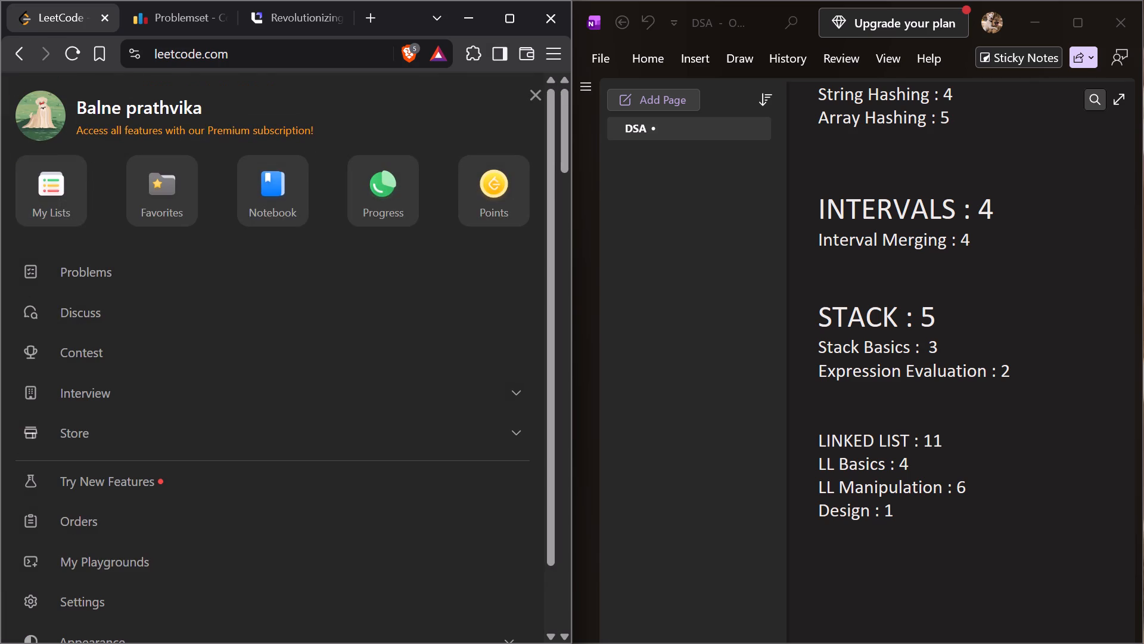
pyautogui.scroll(-2, 135, 452)
pyautogui.scroll(4, 135, 452)
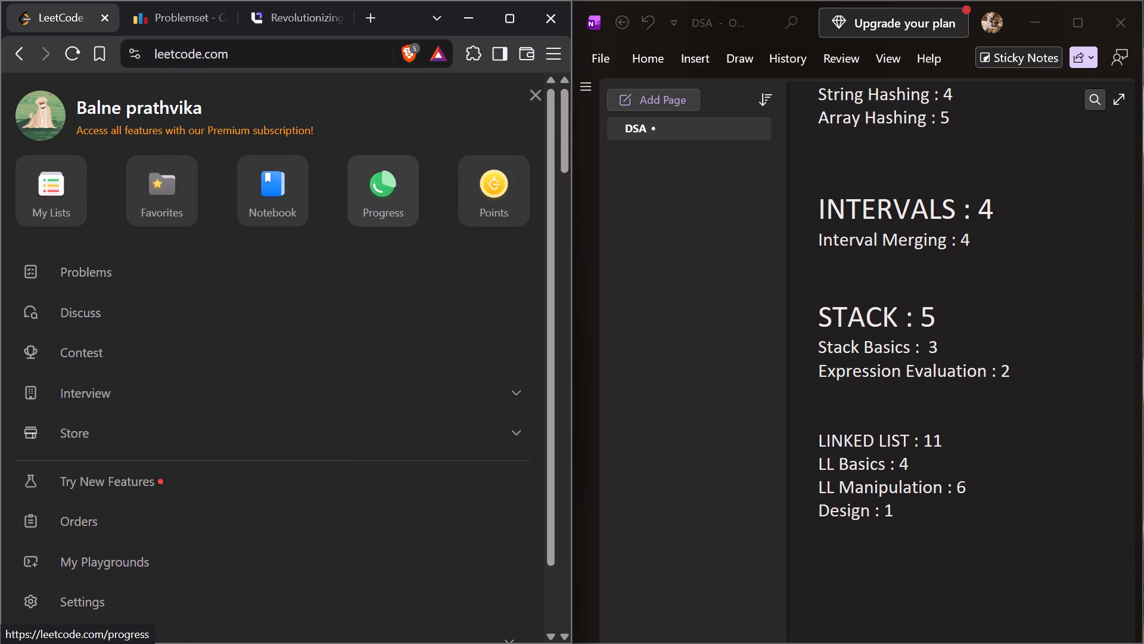
pyautogui.click(538, 92)
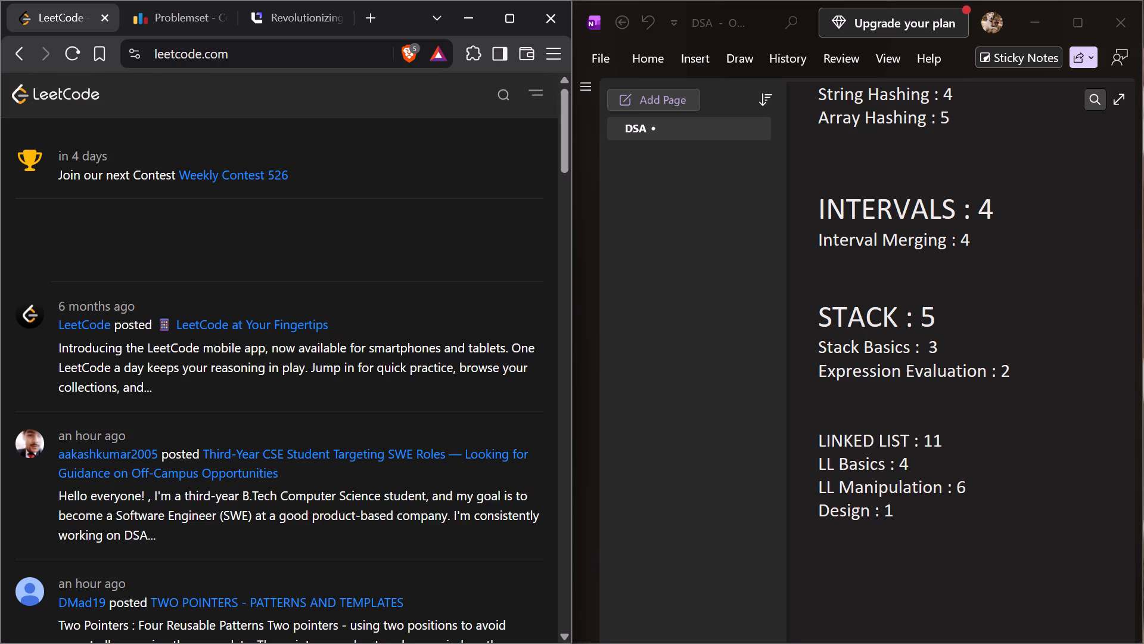
pyautogui.scroll(2, 331, 220)
pyautogui.click(68, 98)
# Switch to the Codeforces problemset and browse its problems, tags and difficulty ratings.
pyautogui.click(210, 21)
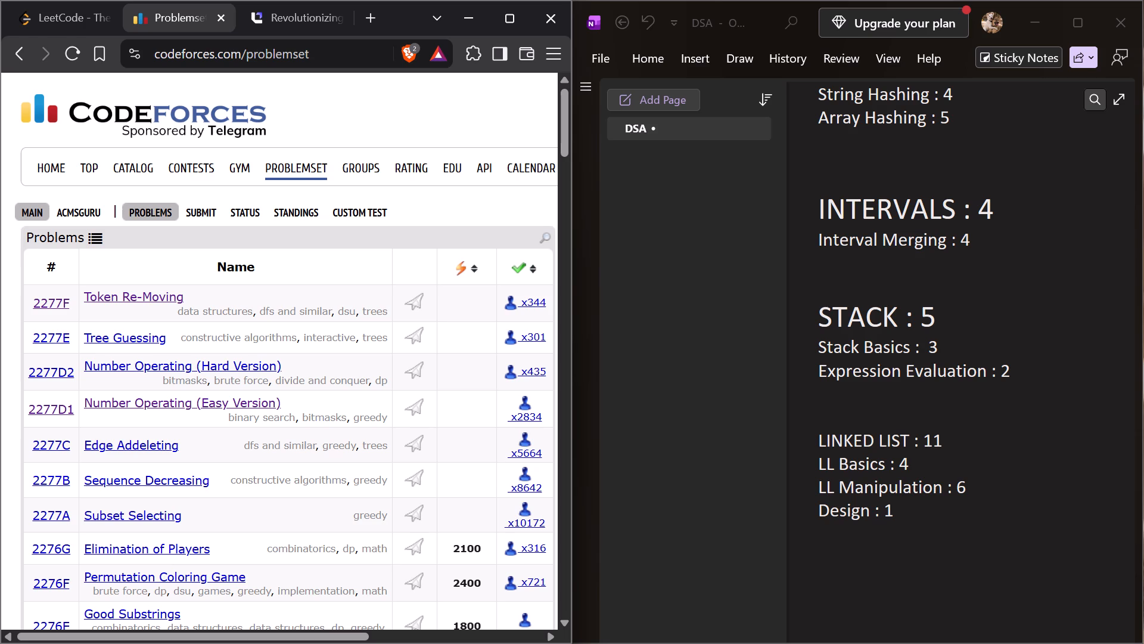
pyautogui.scroll(-1, 310, 196)
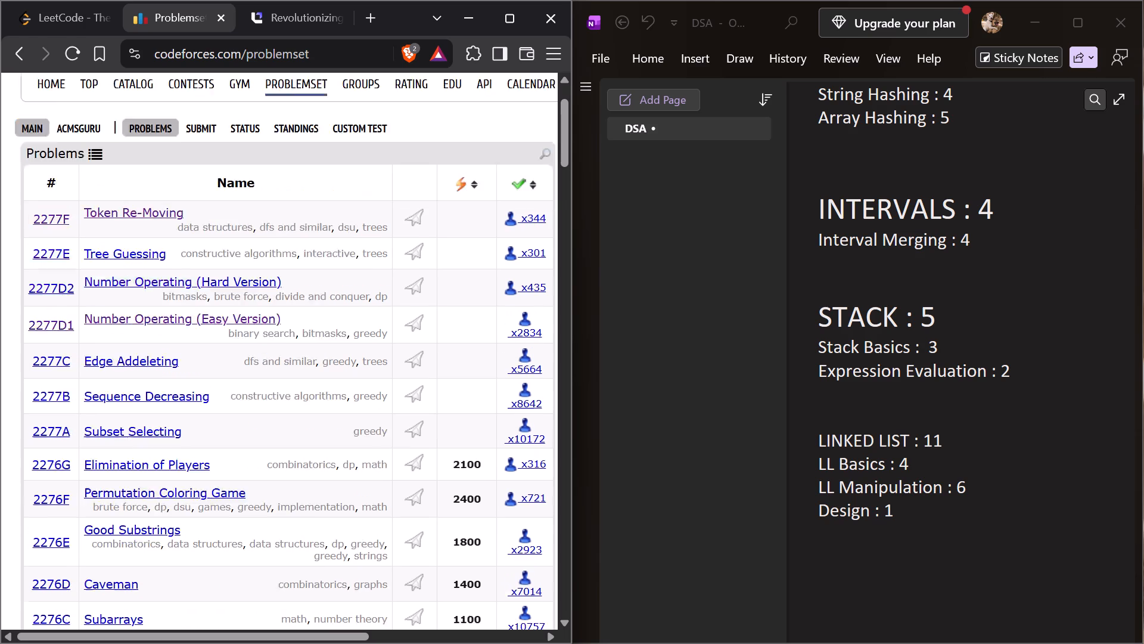
pyautogui.scroll(-2, 310, 196)
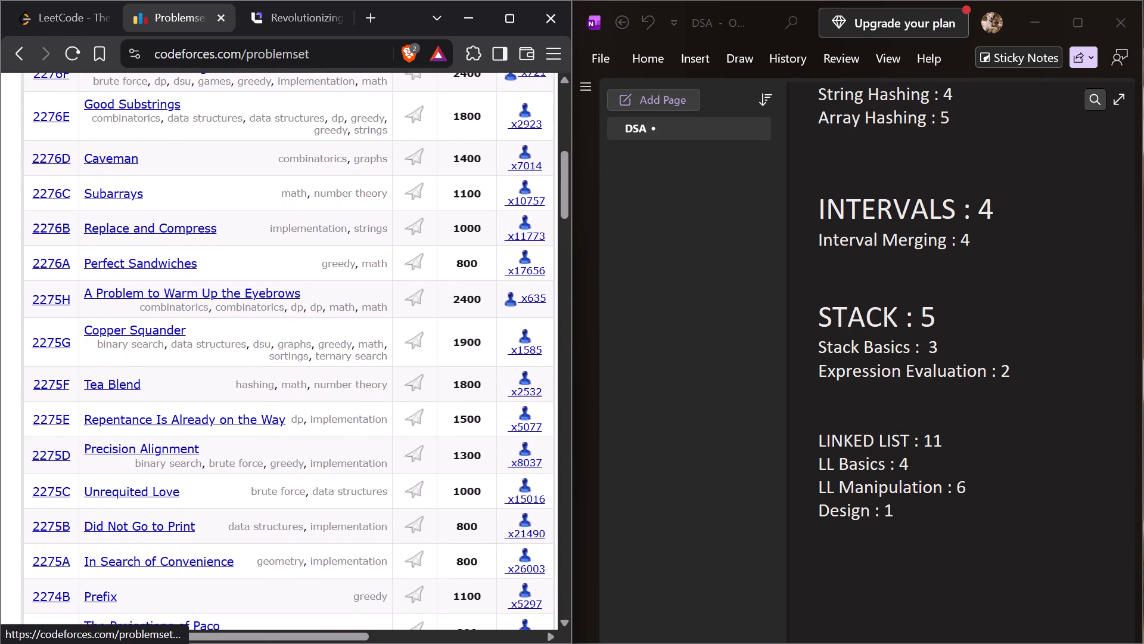
pyautogui.scroll(-2, 310, 196)
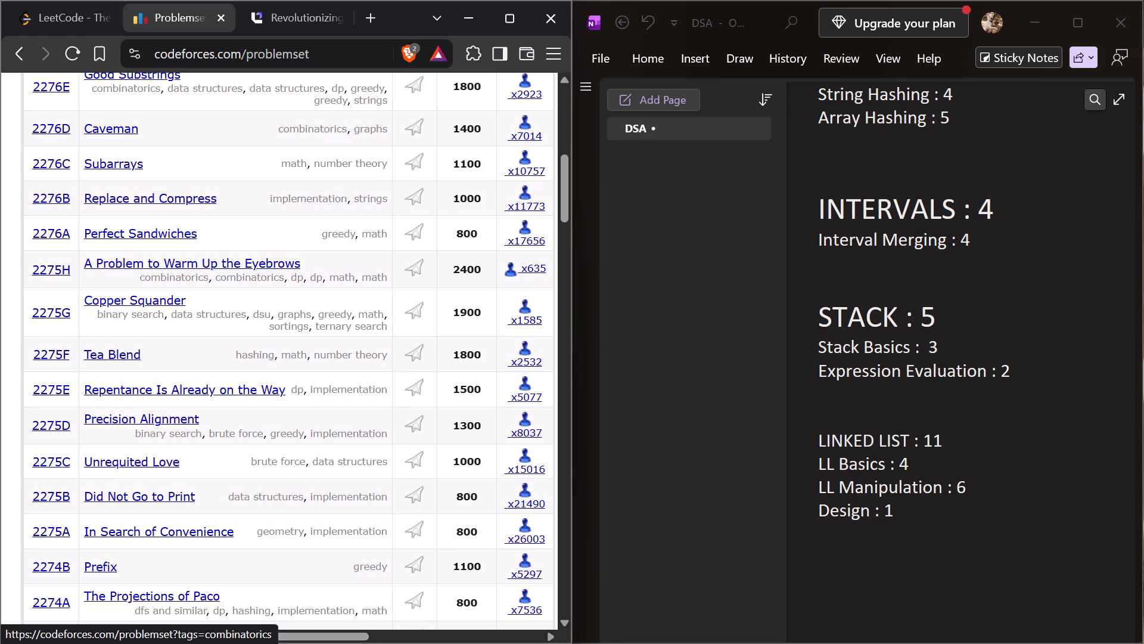
pyautogui.scroll(-1, 310, 196)
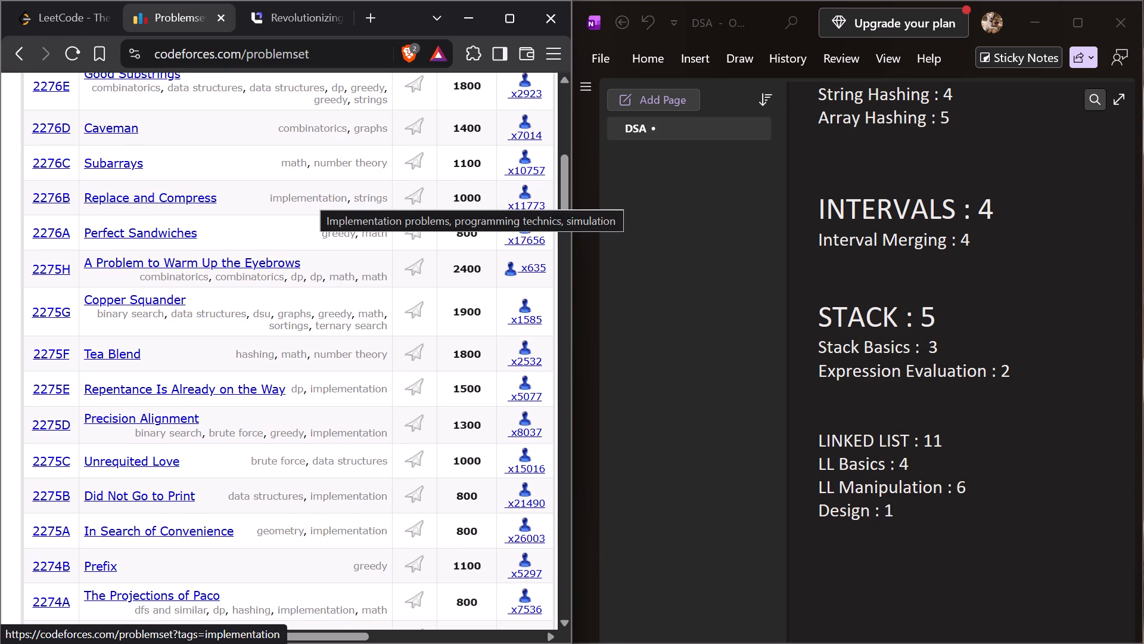
pyautogui.scroll(-2, 310, 196)
pyautogui.scroll(1, 310, 196)
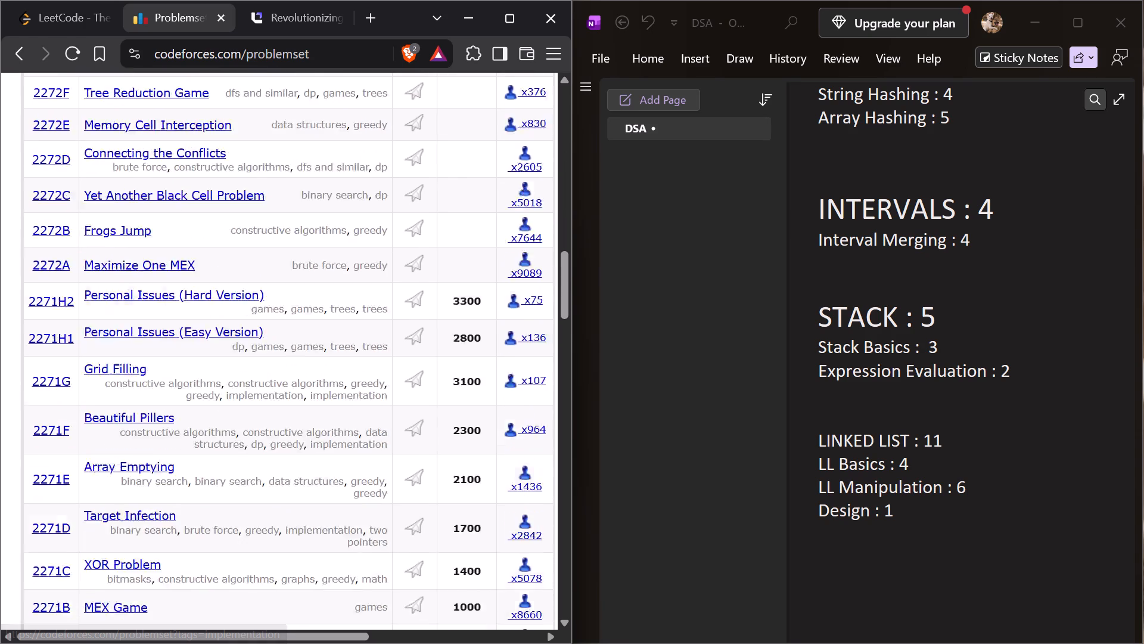
pyautogui.scroll(1, 310, 196)
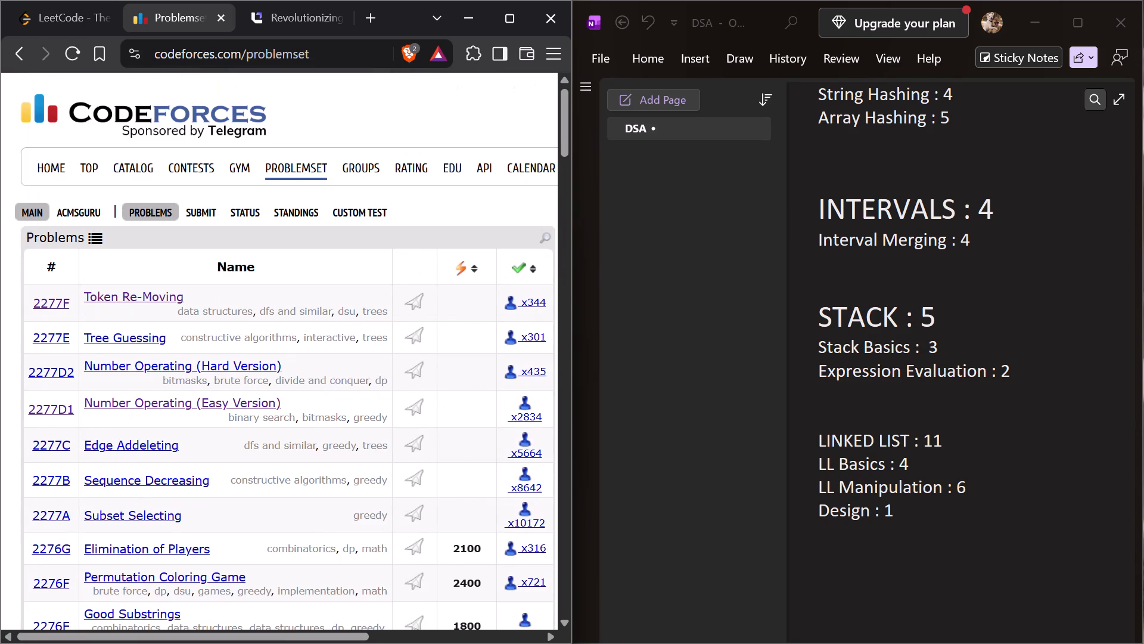
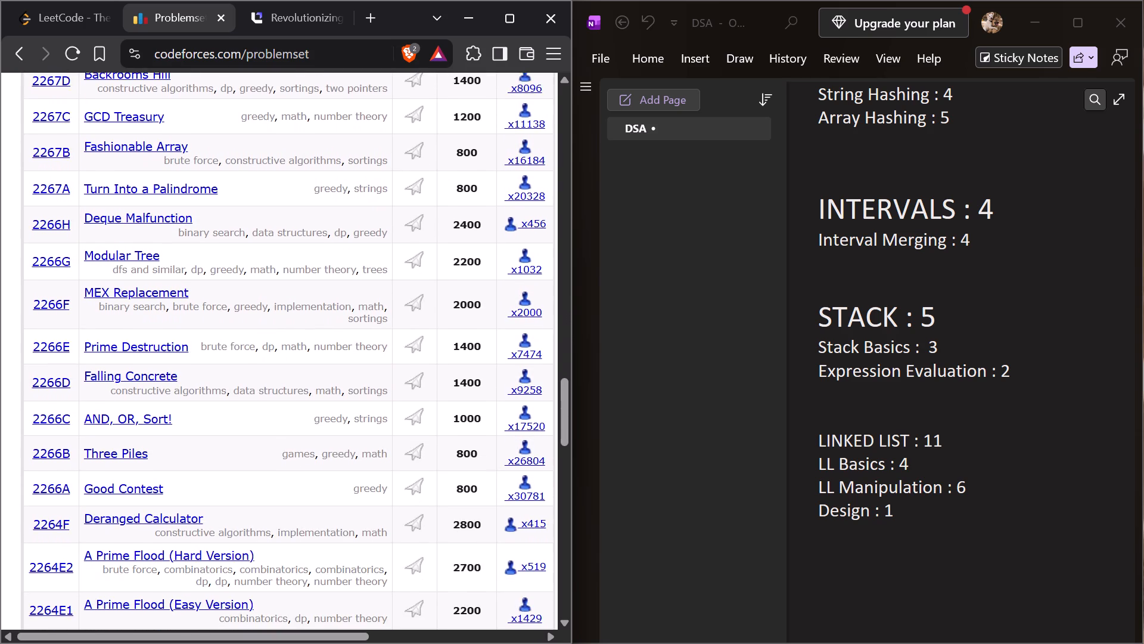
# Browse further through the Codeforces problem list and open problem 2261D1, "Come Be My Friend, Don't Be So Scared (Easy Version)".
pyautogui.scroll(-6, 256, 379)
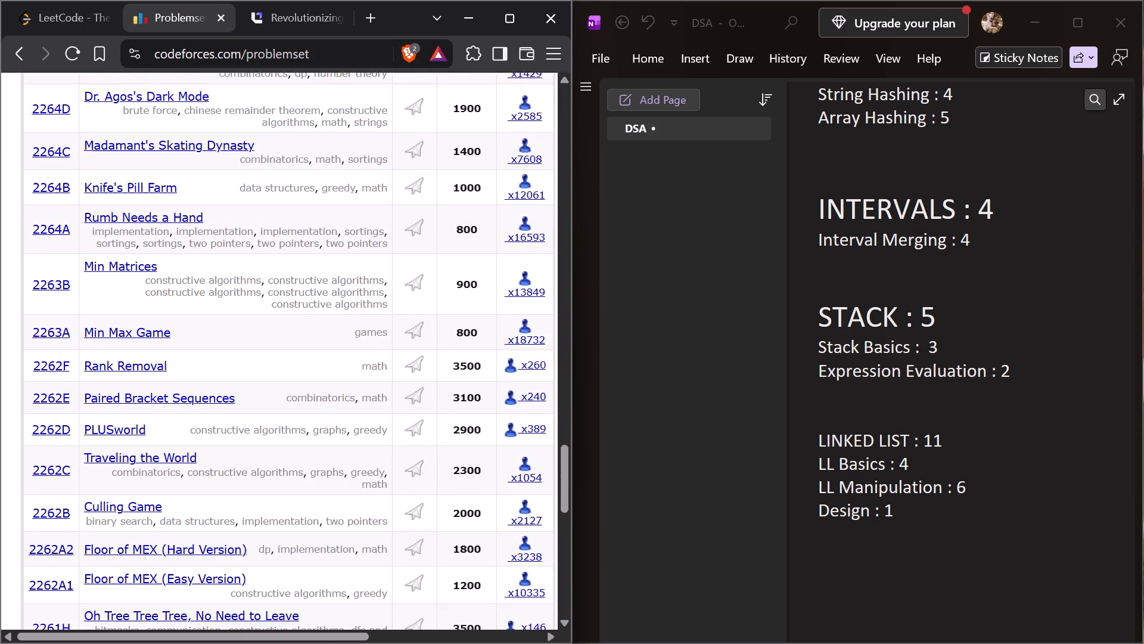
pyautogui.scroll(-5, 256, 379)
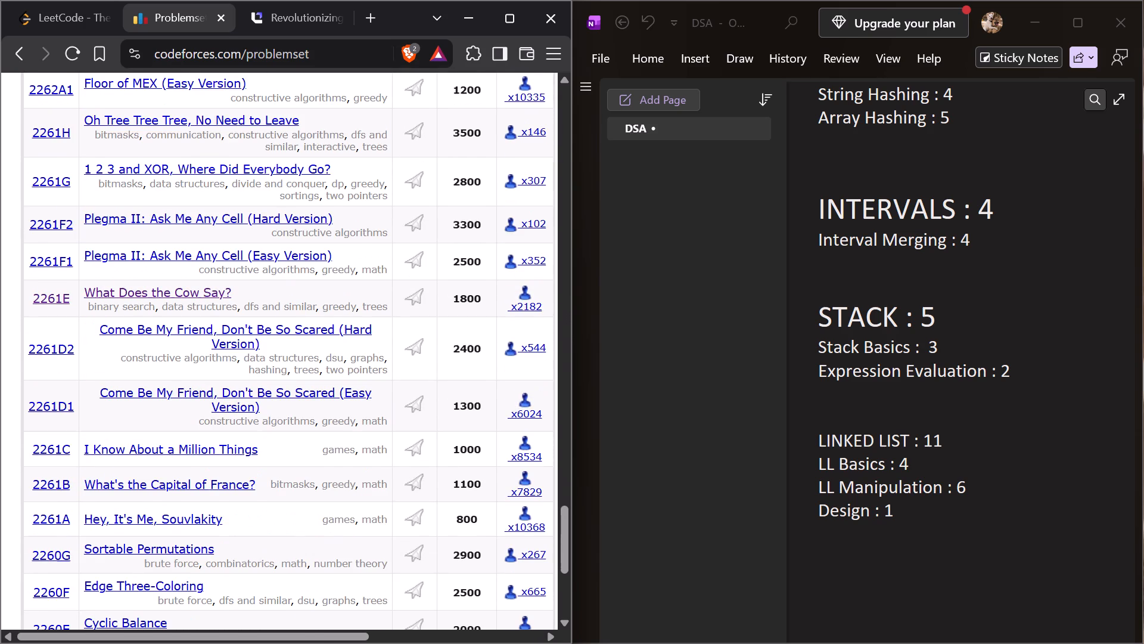
pyautogui.scroll(1, 256, 379)
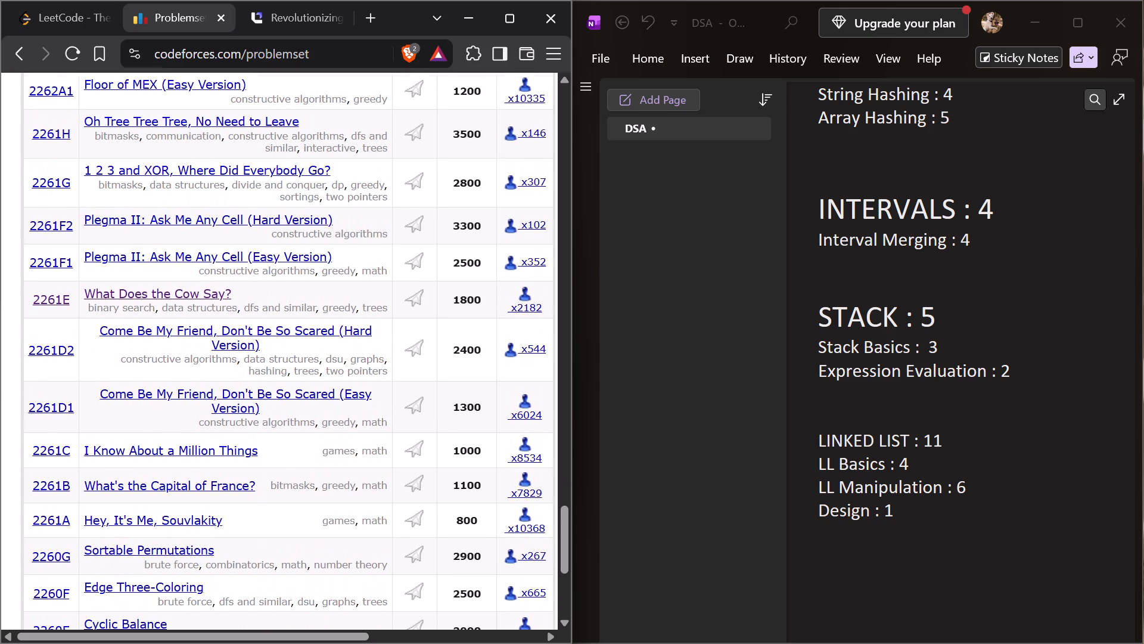
pyautogui.scroll(2, 256, 379)
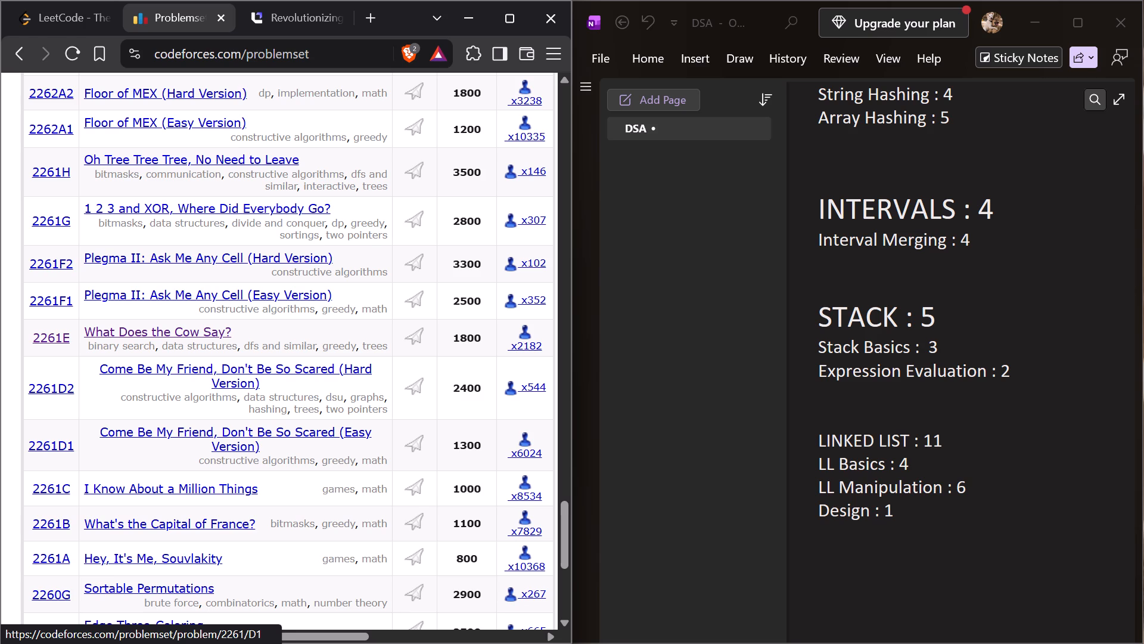
pyautogui.click(252, 433)
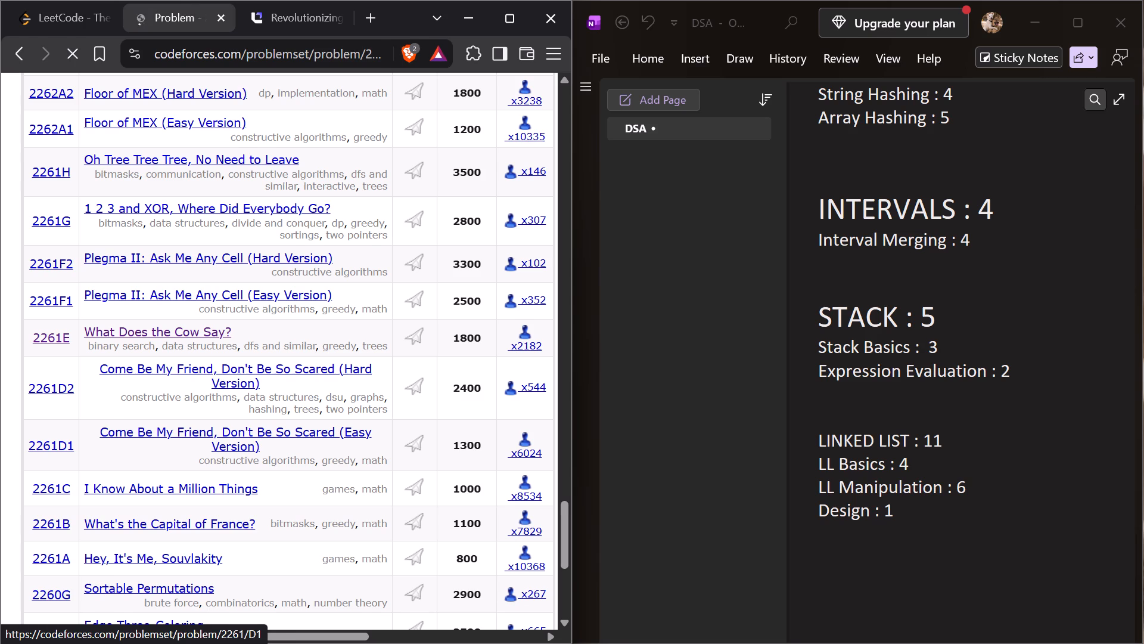
# Read through the D1 problem's statement, input and output specifications, example and note.
pyautogui.scroll(-5, 252, 433)
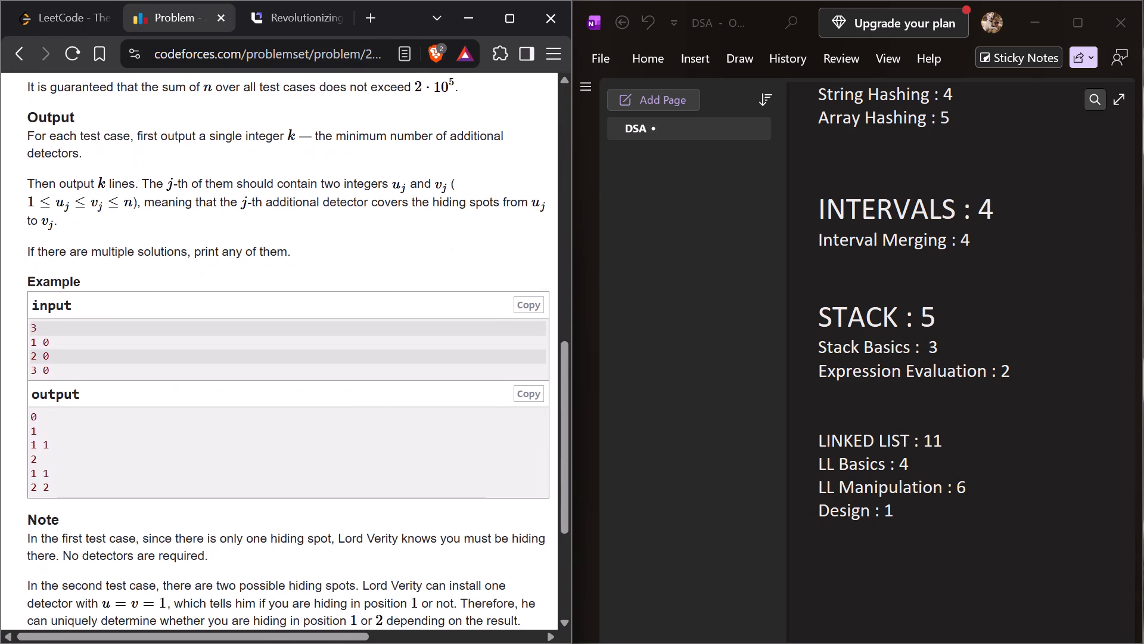
pyautogui.scroll(-1, 252, 433)
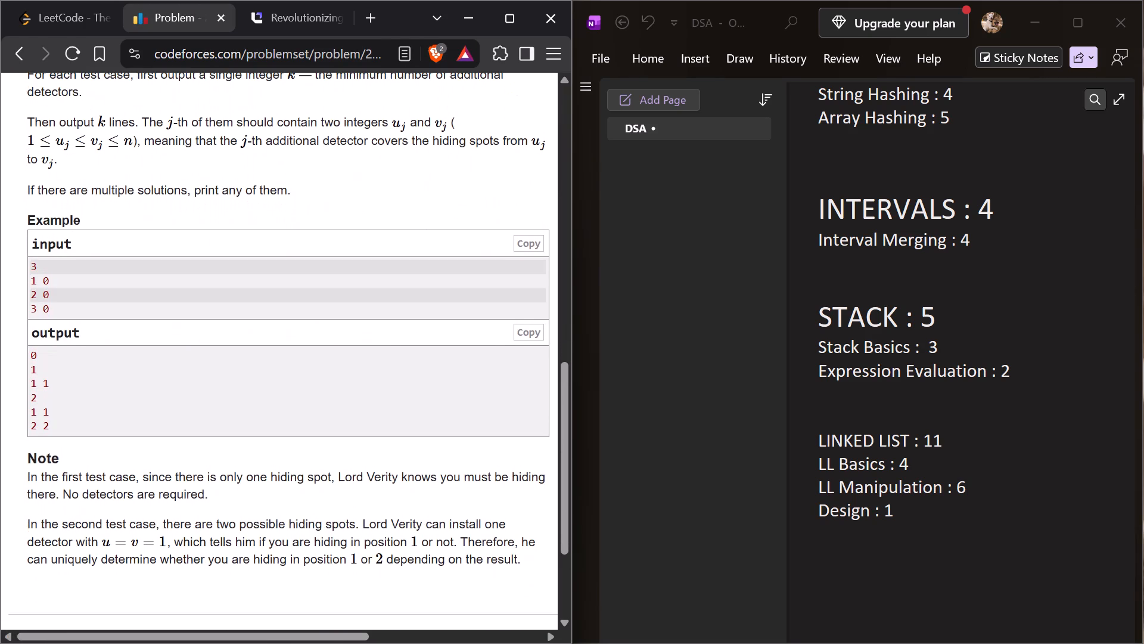
pyautogui.scroll(-4, 252, 433)
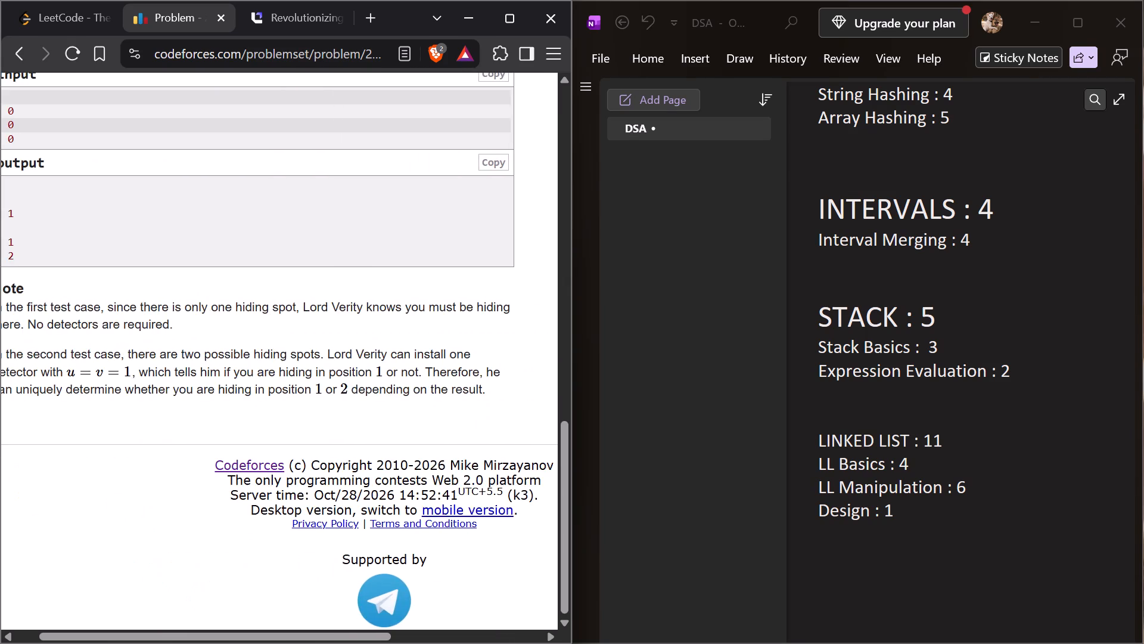
pyautogui.scroll(3, 252, 433)
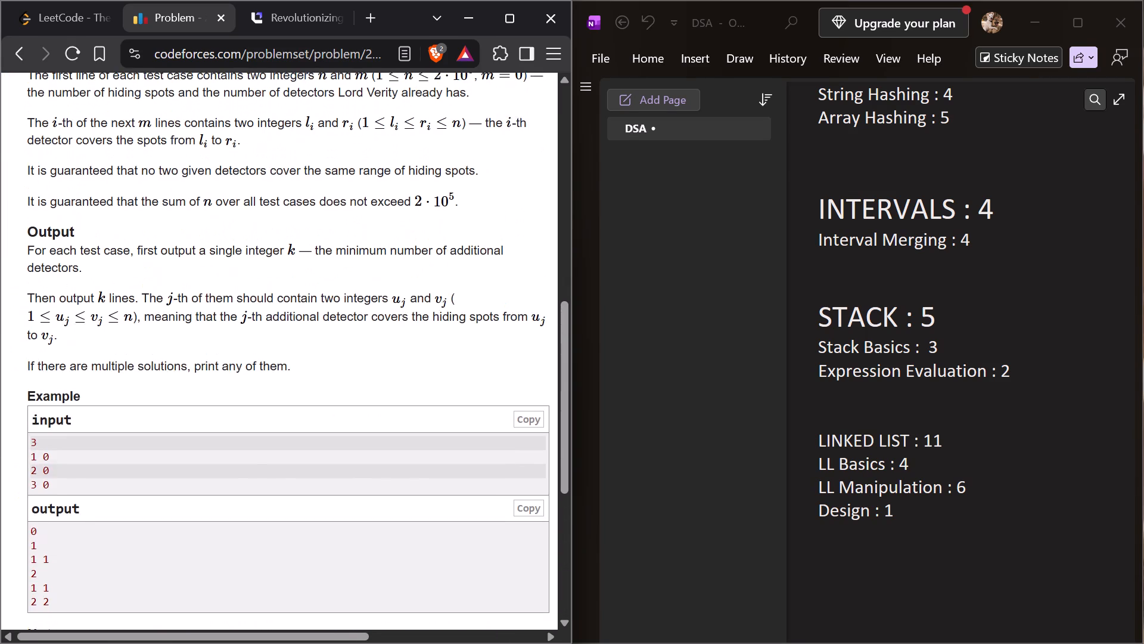
pyautogui.scroll(4, 252, 433)
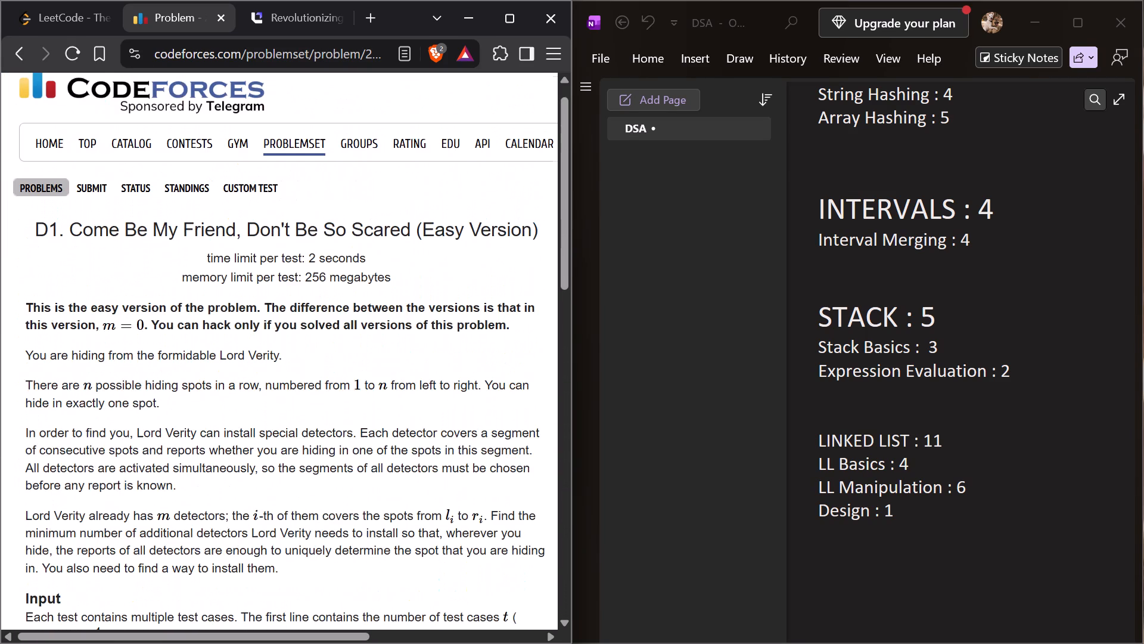
pyautogui.scroll(1, 252, 433)
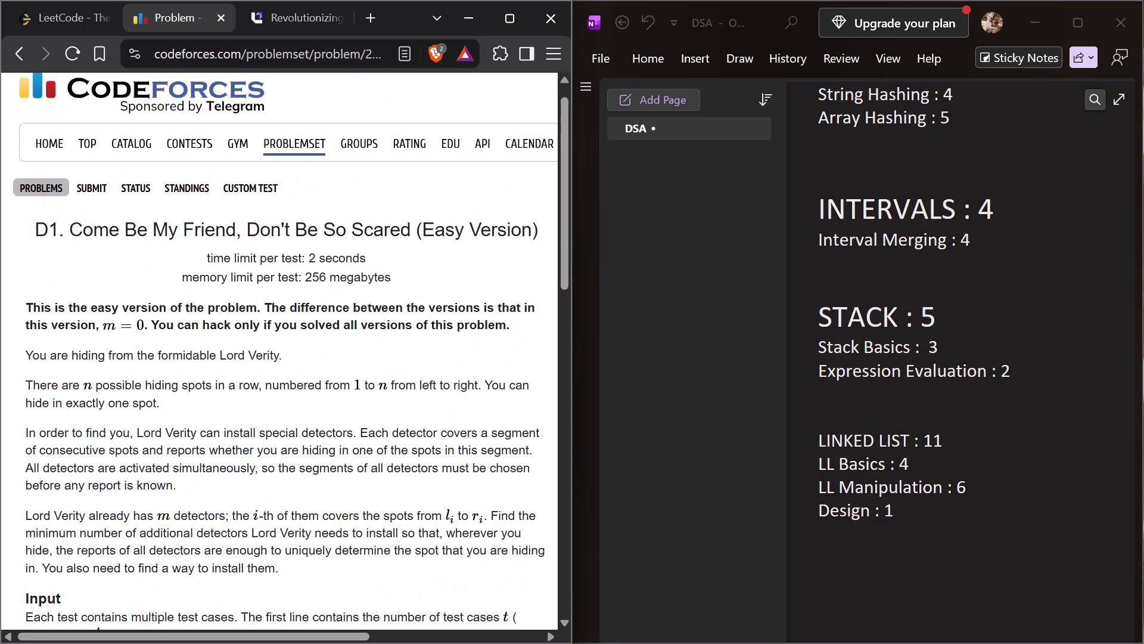
pyautogui.scroll(-2, 252, 433)
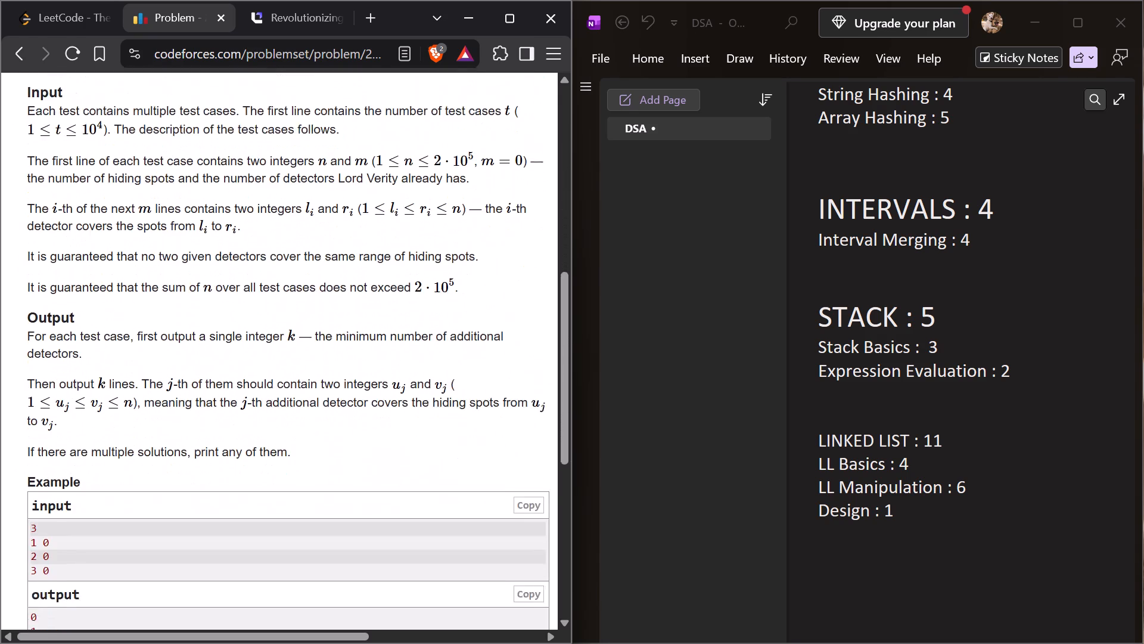
pyautogui.scroll(-2, 252, 433)
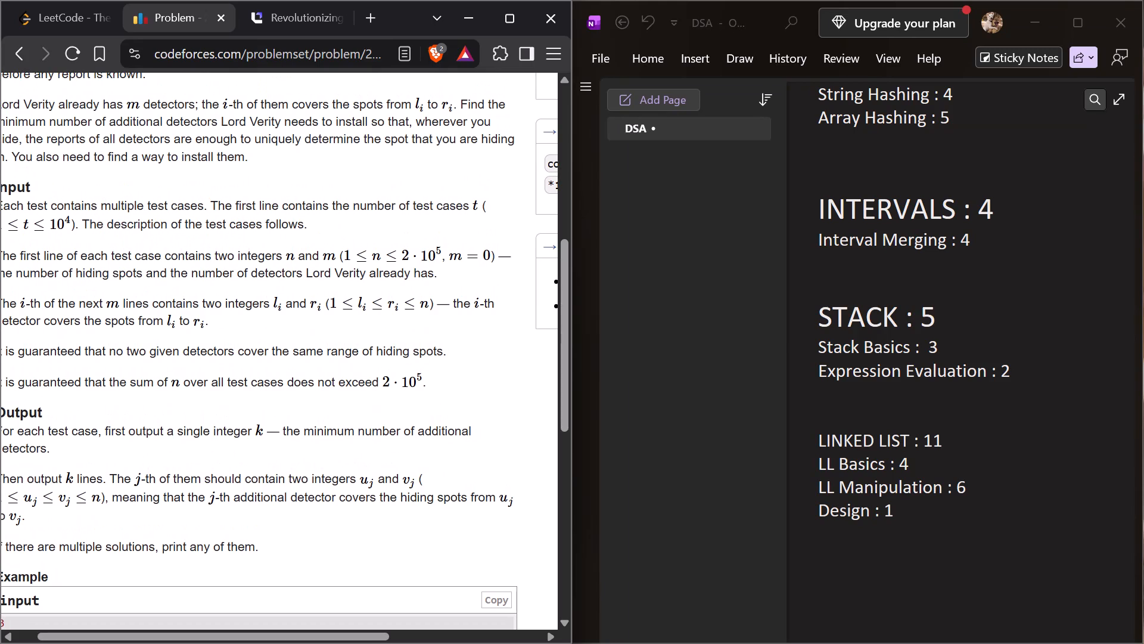
pyautogui.scroll(1, 252, 433)
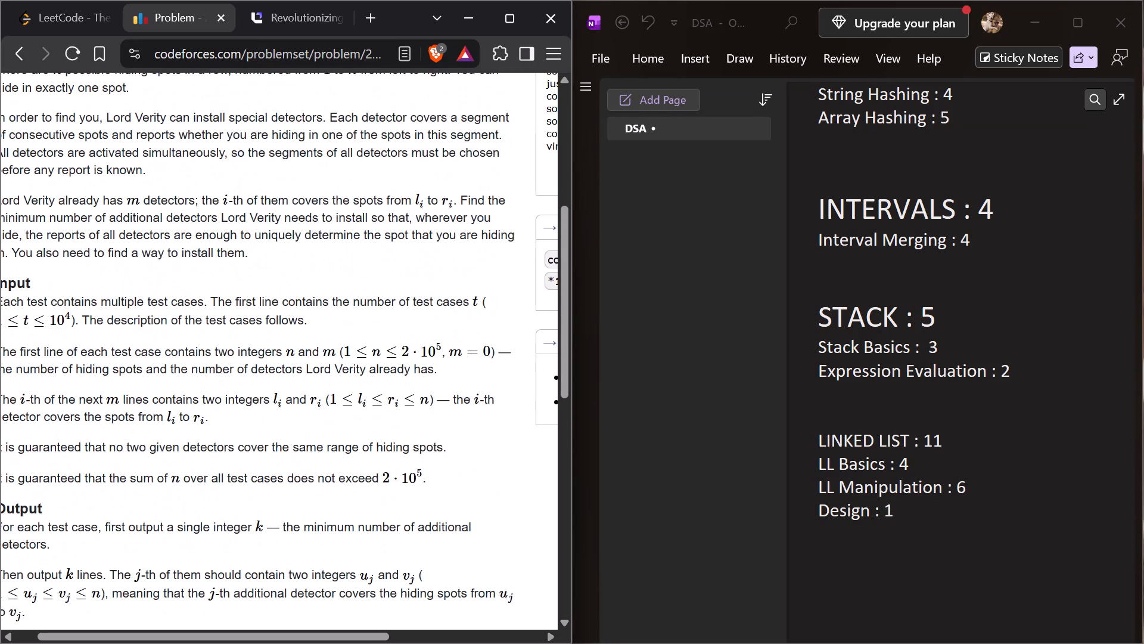
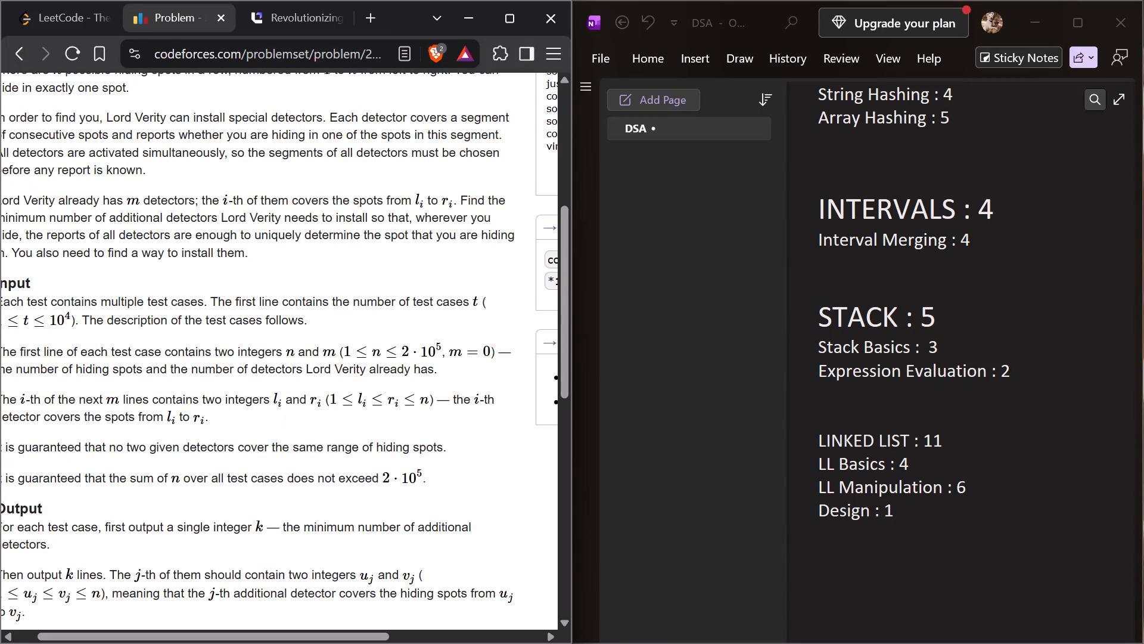
# In the OneNote DSA page, set the LINKED LIST heading line to font size 26.
pyautogui.moveTo(954, 443); pyautogui.dragTo(817, 445)
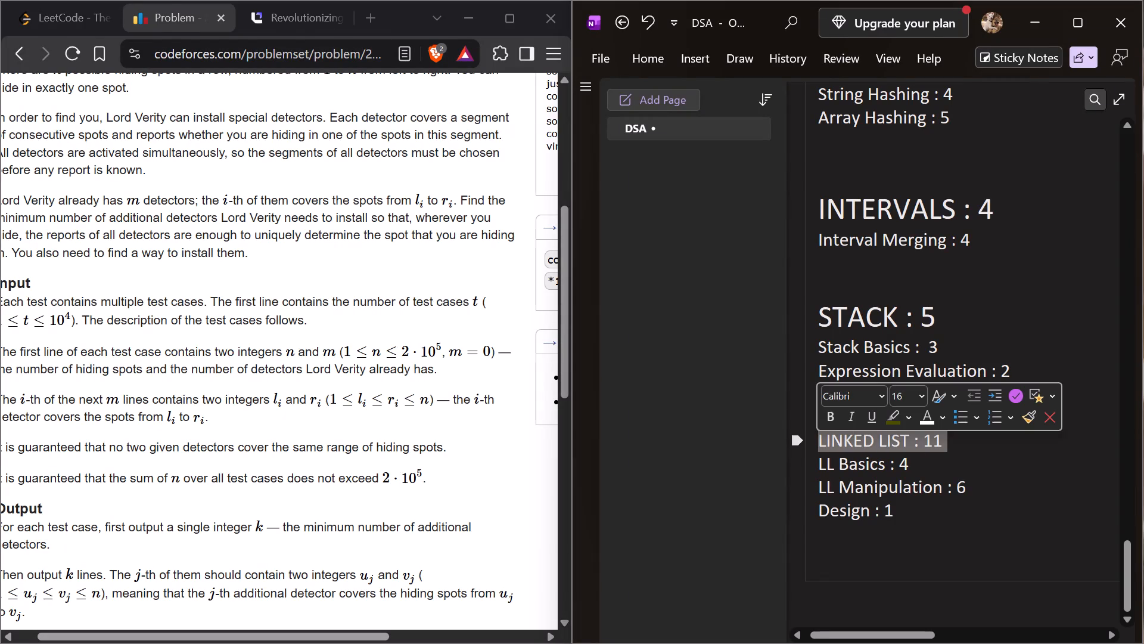
pyautogui.click(919, 400)
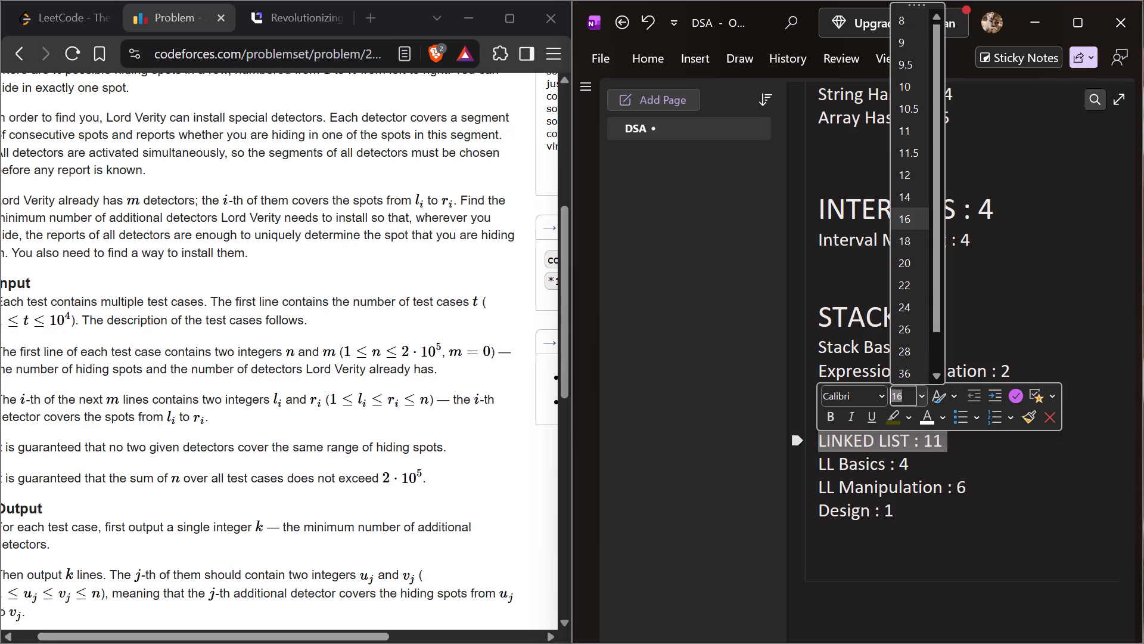
pyautogui.click(917, 334)
pyautogui.click(1008, 497)
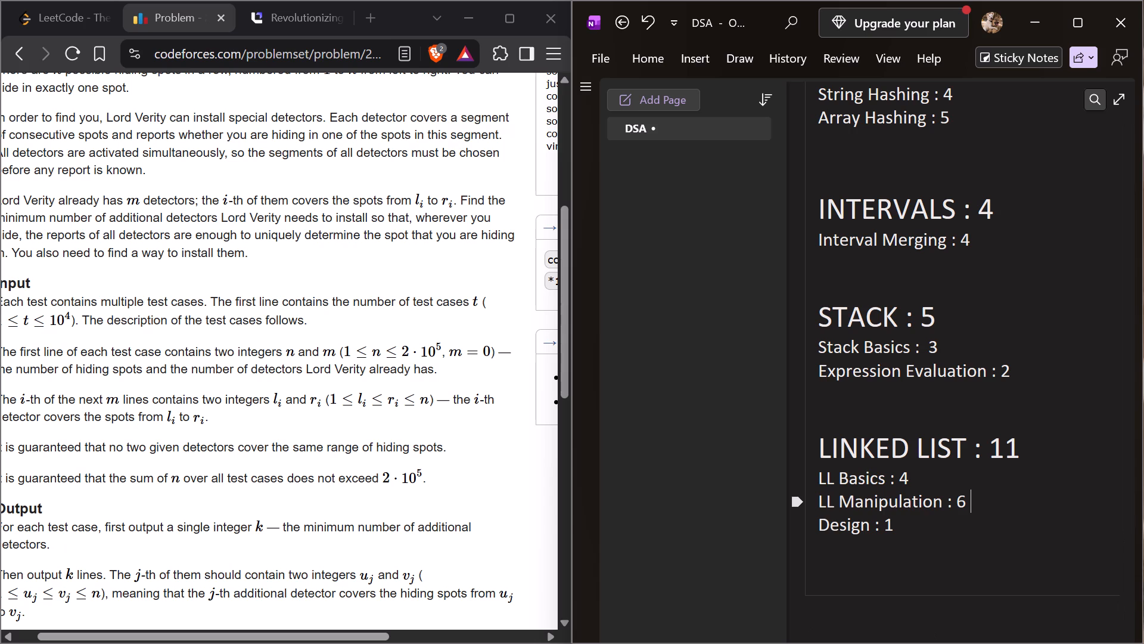
# Place the text cursor on the blank line below the Linked List section's Design entry.
pyautogui.scroll(-2, 1002, 493)
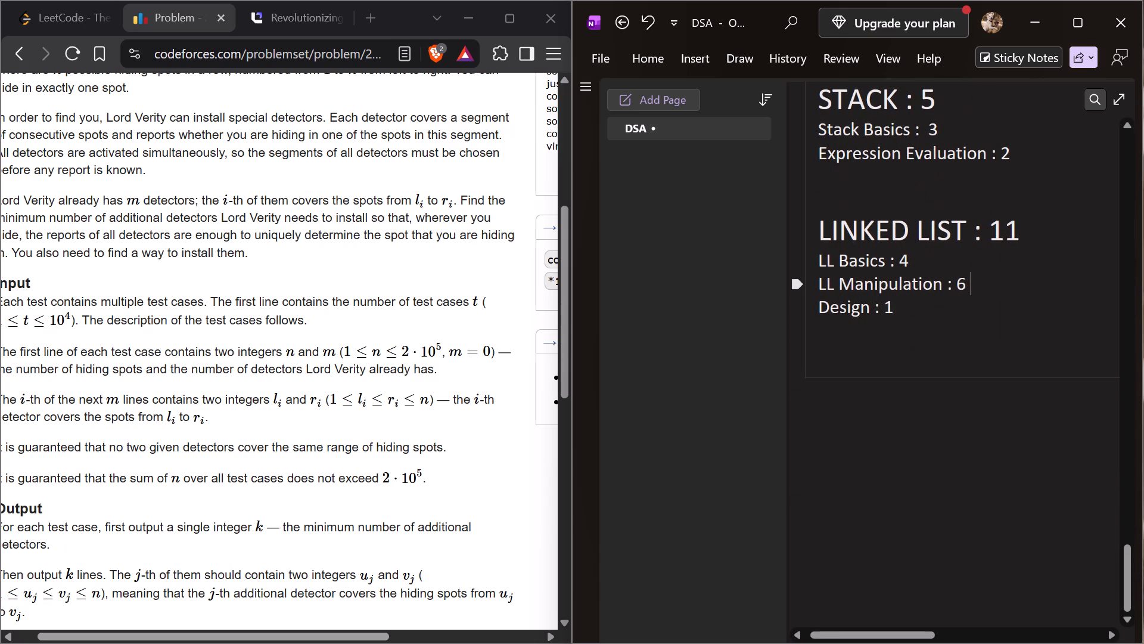
pyautogui.click(886, 329)
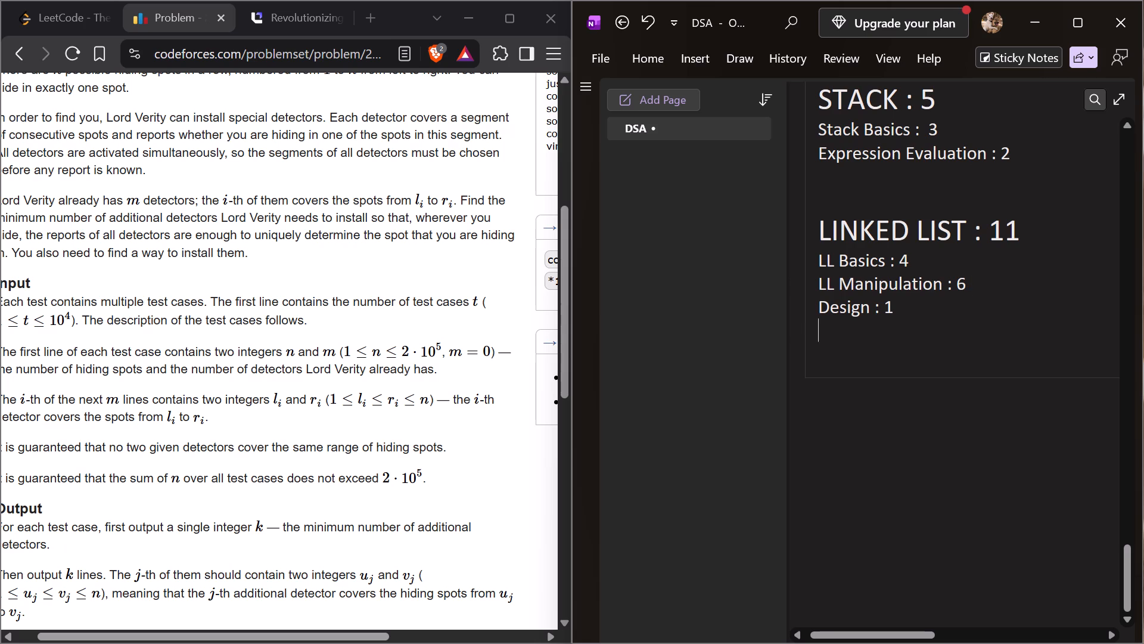
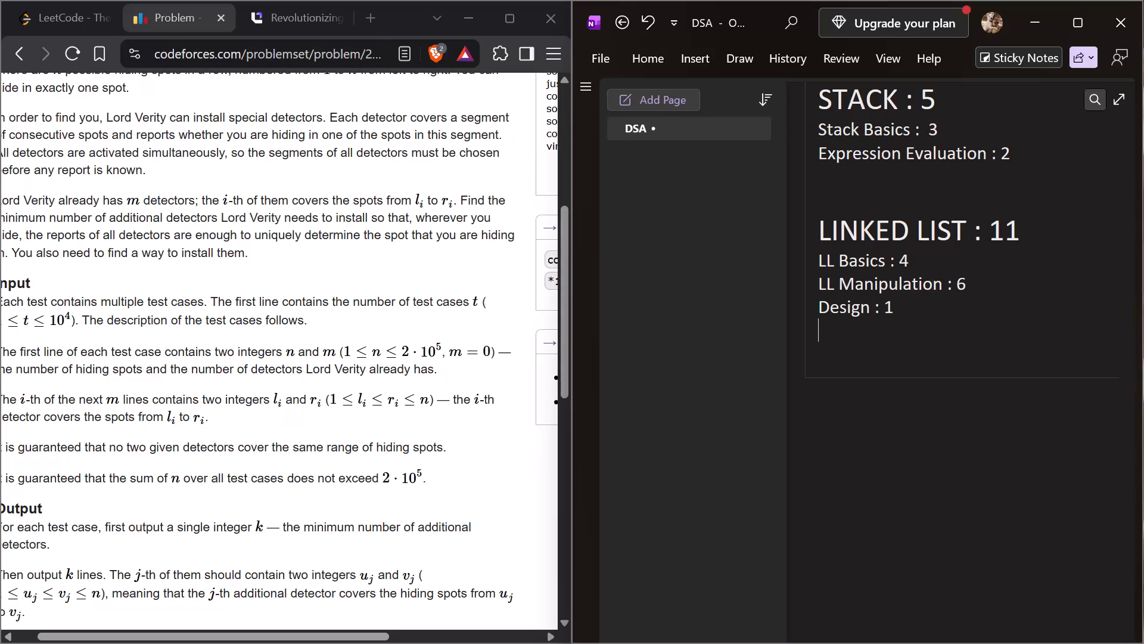
# Add two blank lines below the Linked List section's Design entry in the DSA page.
pyautogui.scroll(-1, 912, 270)
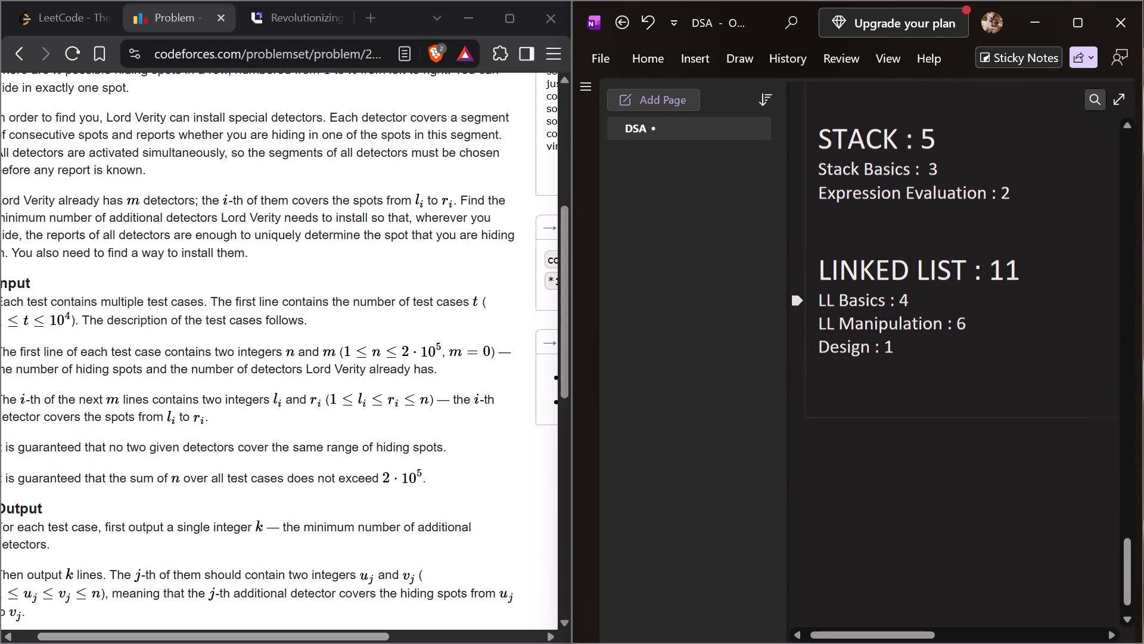
pyautogui.scroll(-1, 912, 270)
pyautogui.press('Return')
pyautogui.press('Return')
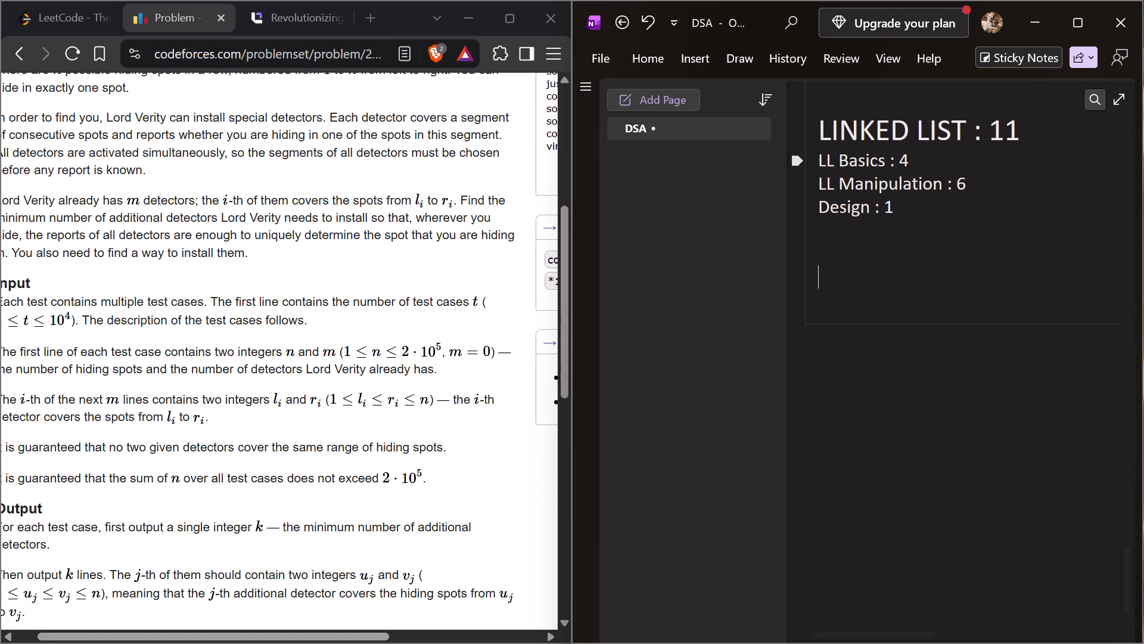
pyautogui.scroll(1, 912, 270)
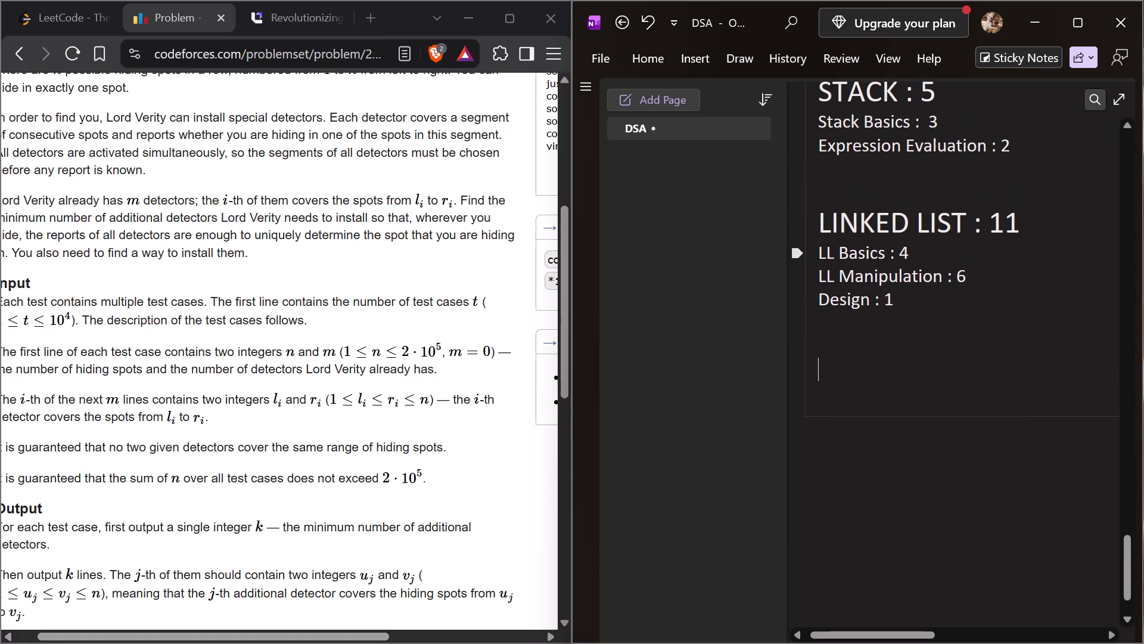
pyautogui.scroll(1, 912, 270)
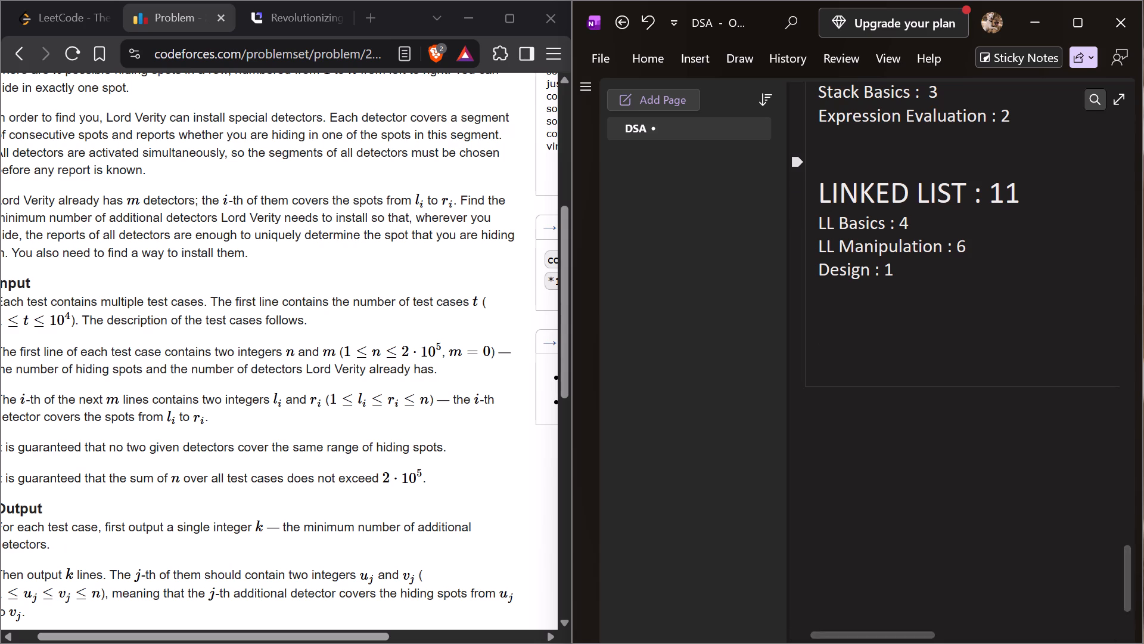
# Switch to the Launchpad DSA sheet in the browser, collapse Linked List and expand the Binary tree general topic.
pyautogui.click(61, 11)
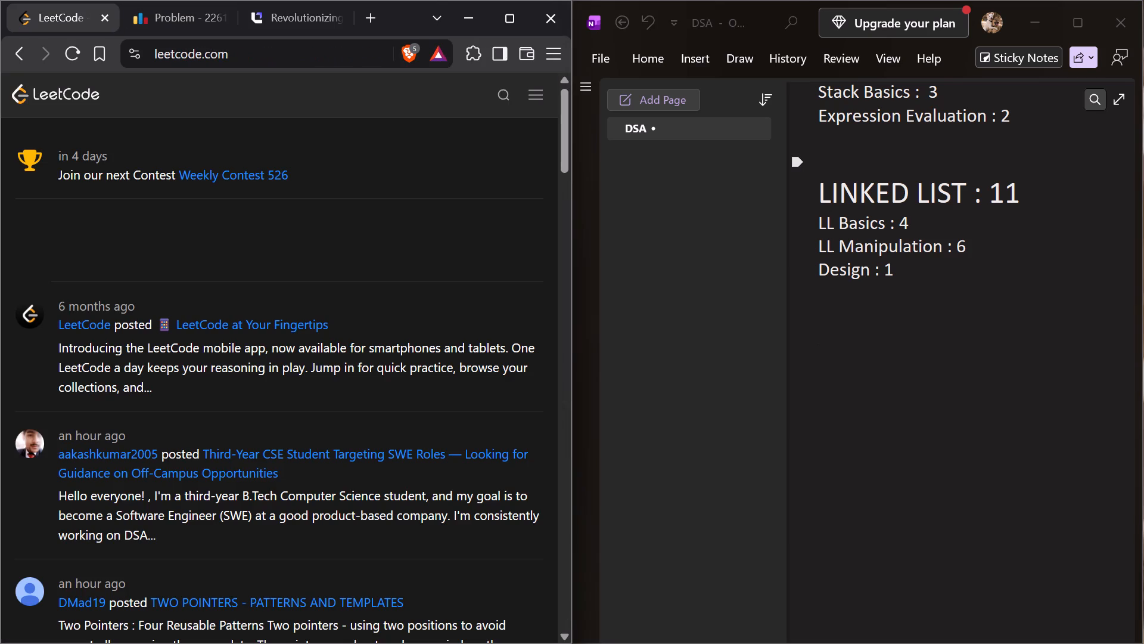
pyautogui.click(339, 6)
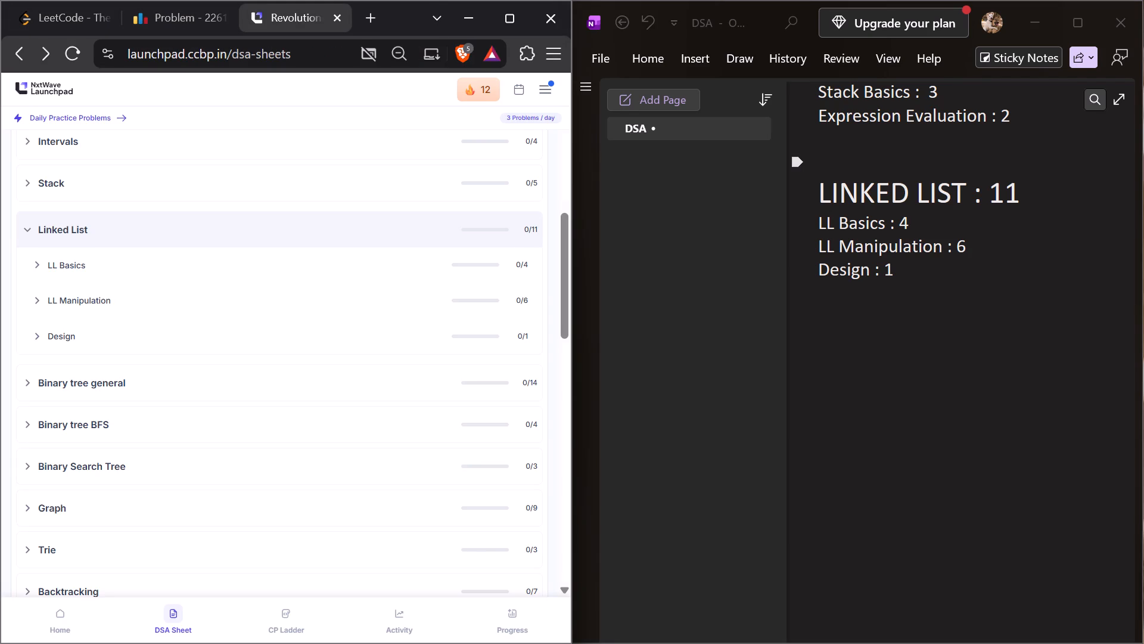
pyautogui.scroll(-1, 253, 160)
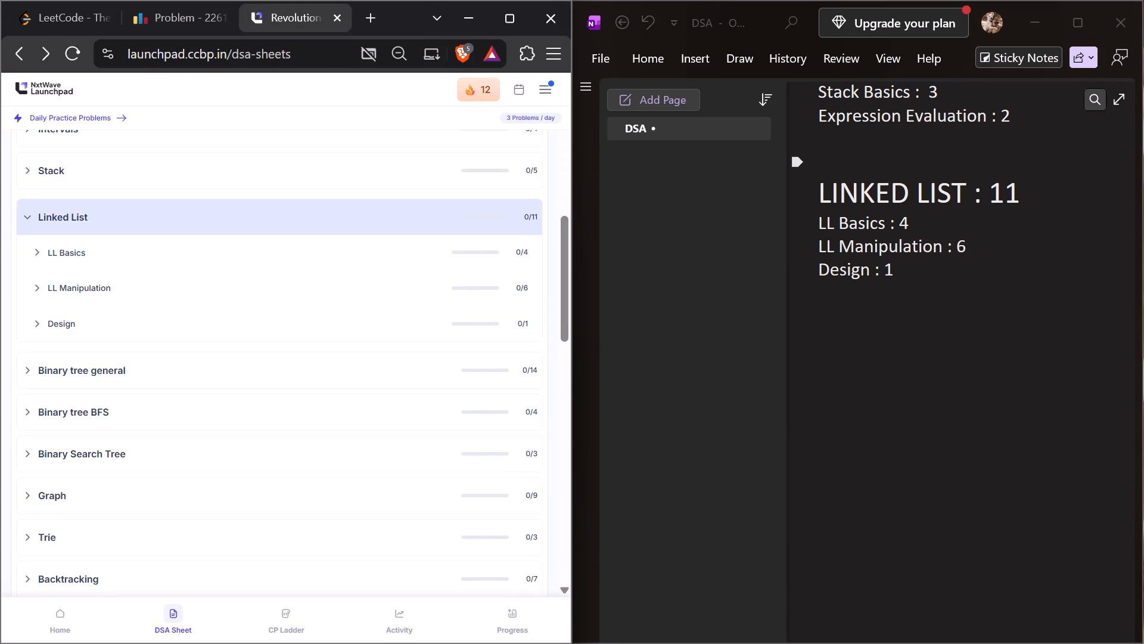
pyautogui.click(152, 224)
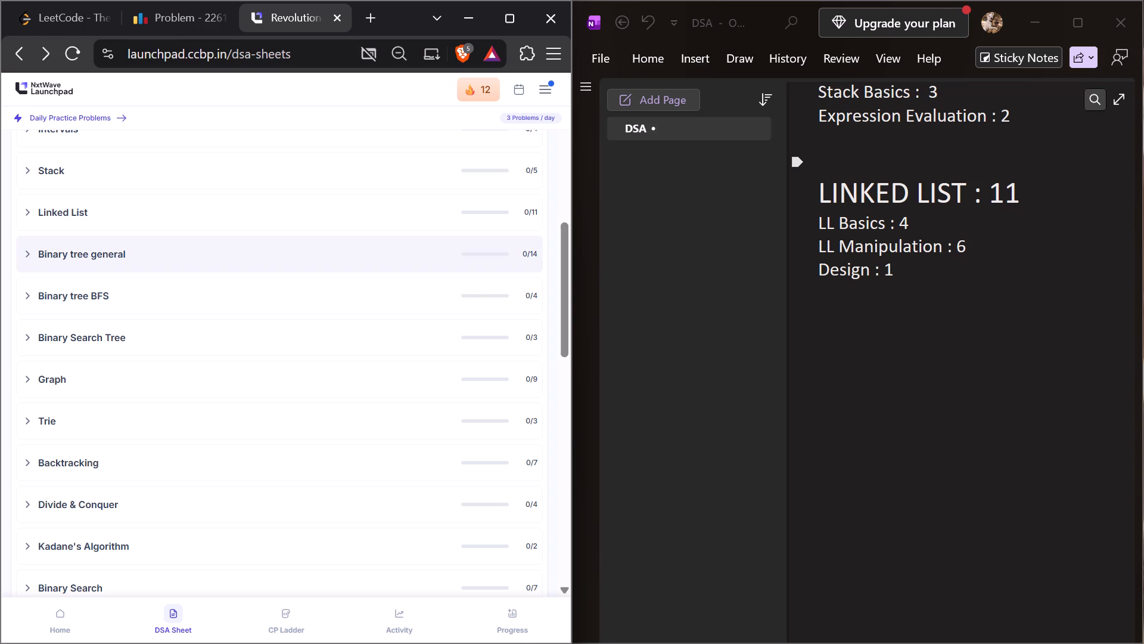
pyautogui.click(128, 267)
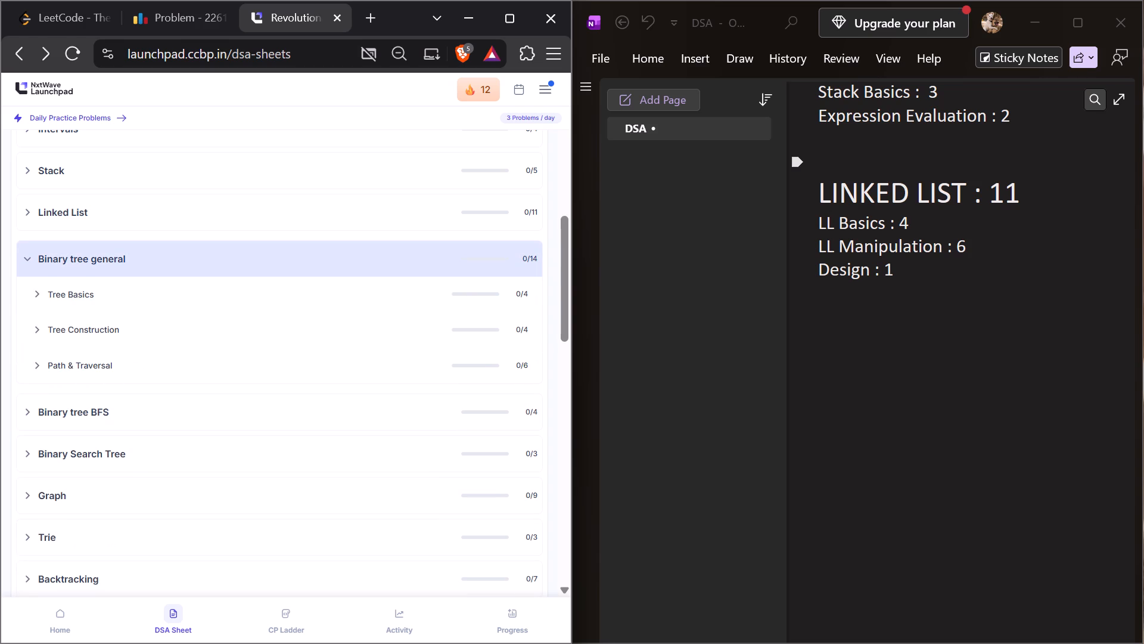
# In OneNote, add the line "Binary Tree General : 14" below the Linked List section and start a new line under it.
pyautogui.click(804, 340)
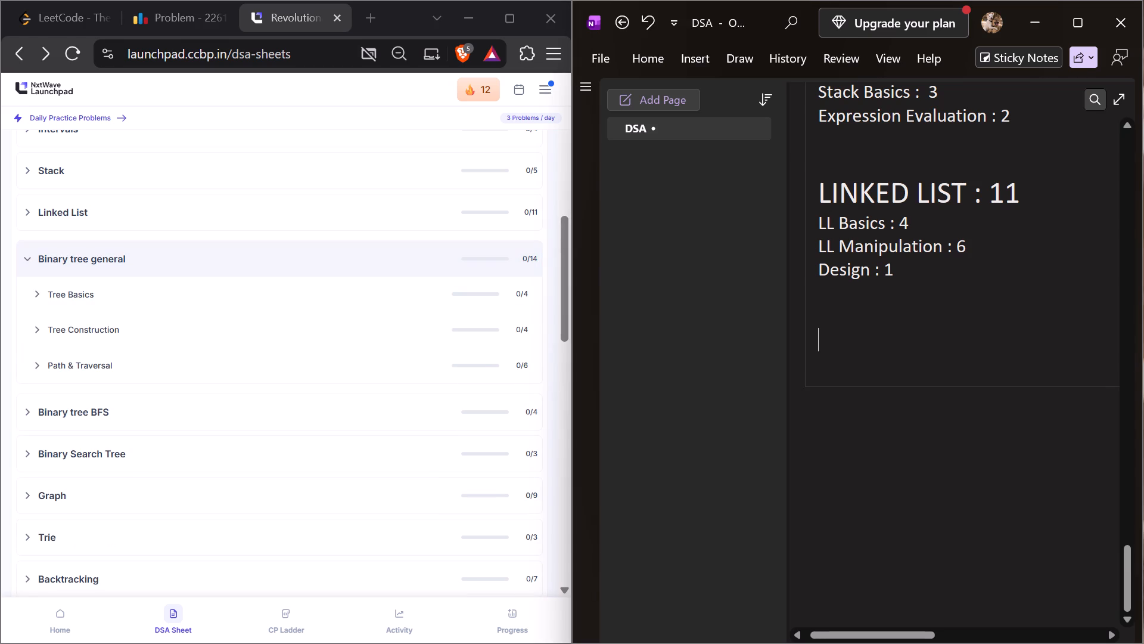
pyautogui.write('Binary')
pyautogui.press('space')
pyautogui.write('Tree')
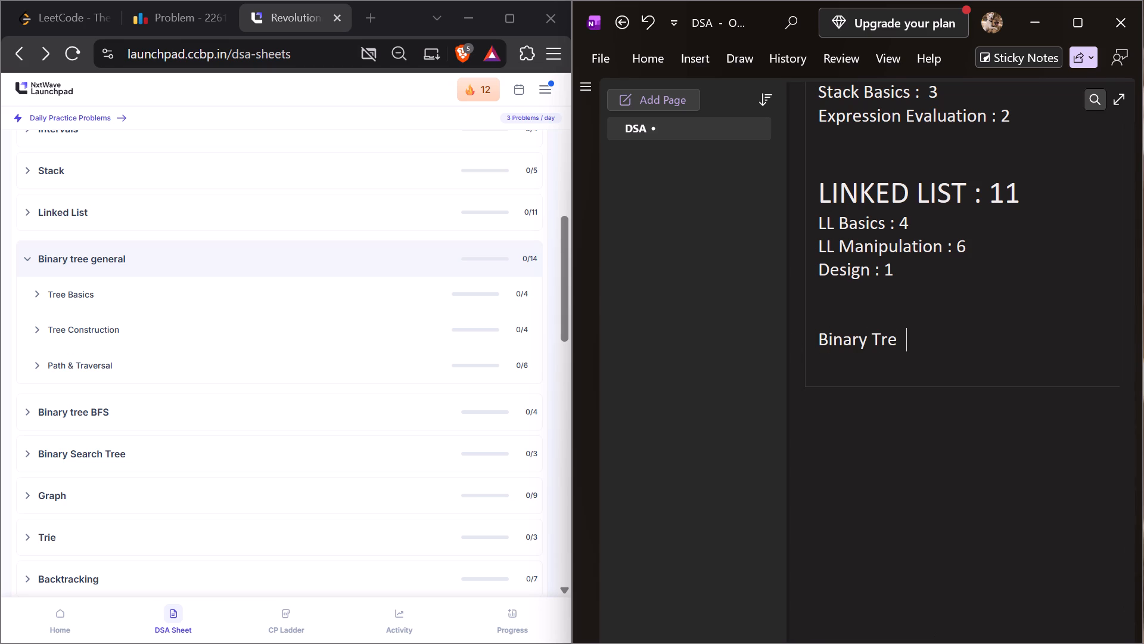
pyautogui.press('space')
pyautogui.write('General :')
pyautogui.press('space')
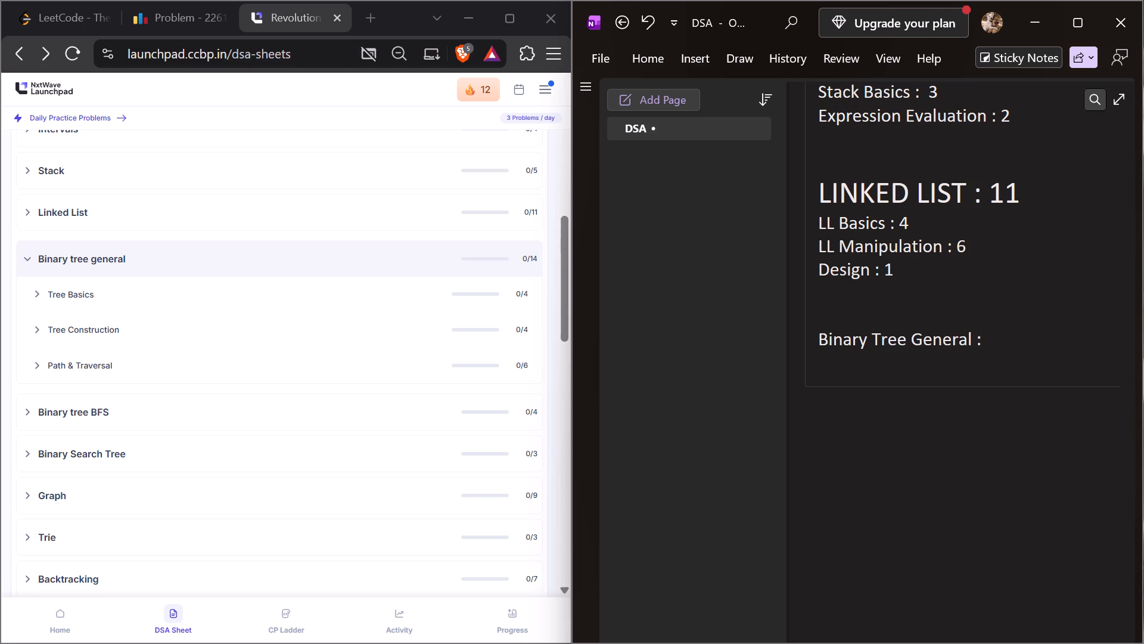
pyautogui.press('1')
pyautogui.write('4')
pyautogui.press('space')
pyautogui.press('Return')
# Begin the first subtopic line under Binary Tree General with the text "Trees B".
pyautogui.write('Tree')
pyautogui.press('s')
pyautogui.press('space')
pyautogui.hotkey('shift', 'b')
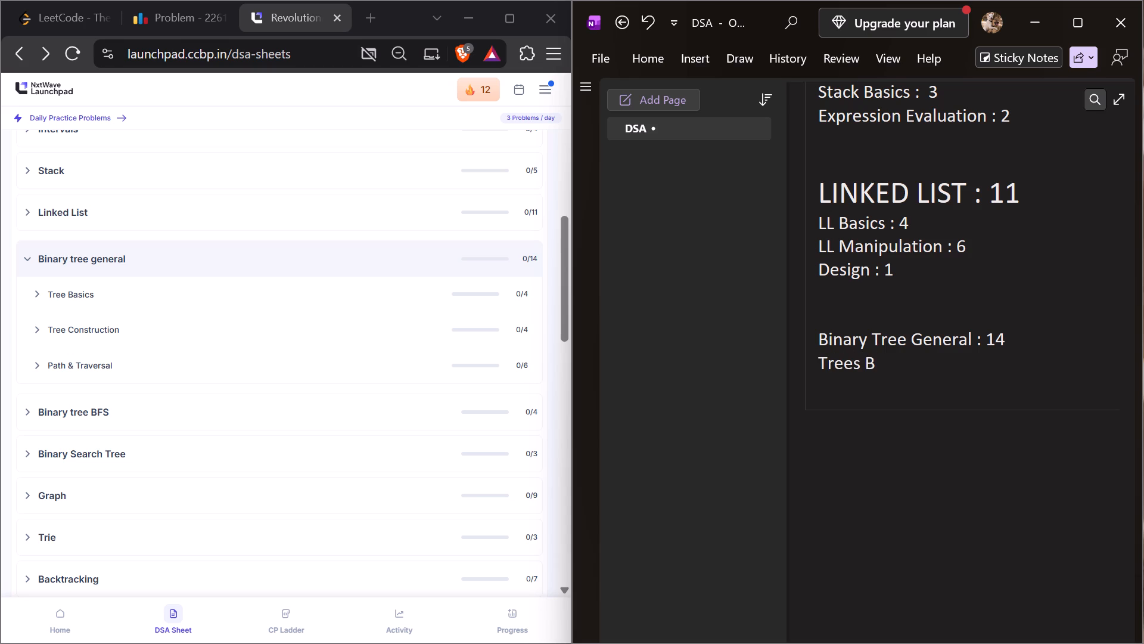
pyautogui.scroll(4, 1026, 271)
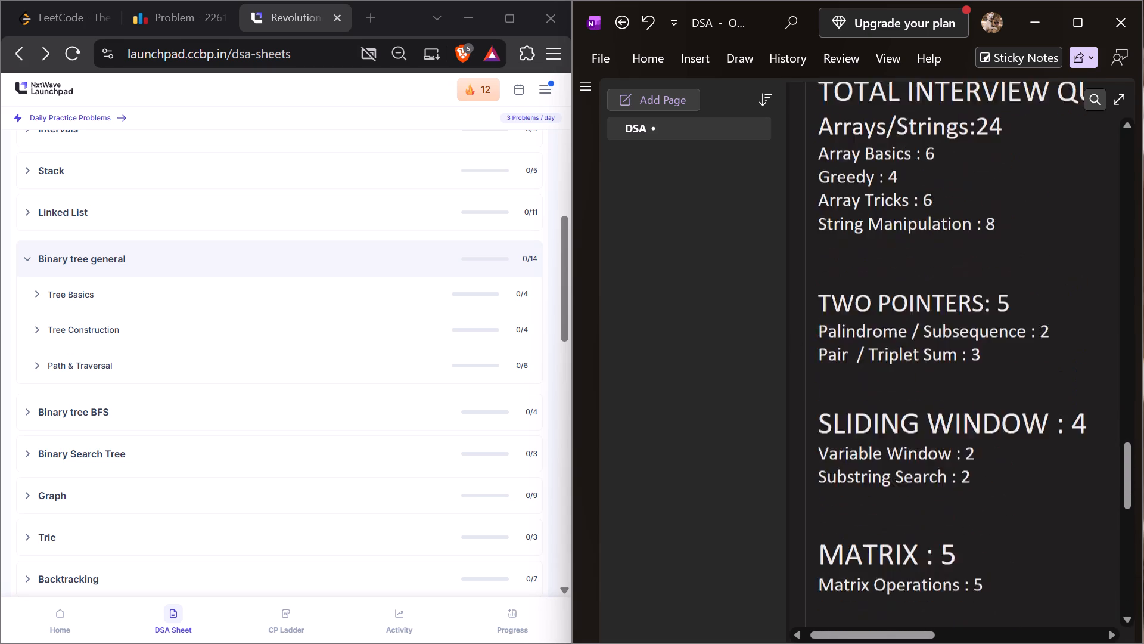
pyautogui.scroll(5, 1026, 271)
pyautogui.scroll(-6, 1026, 271)
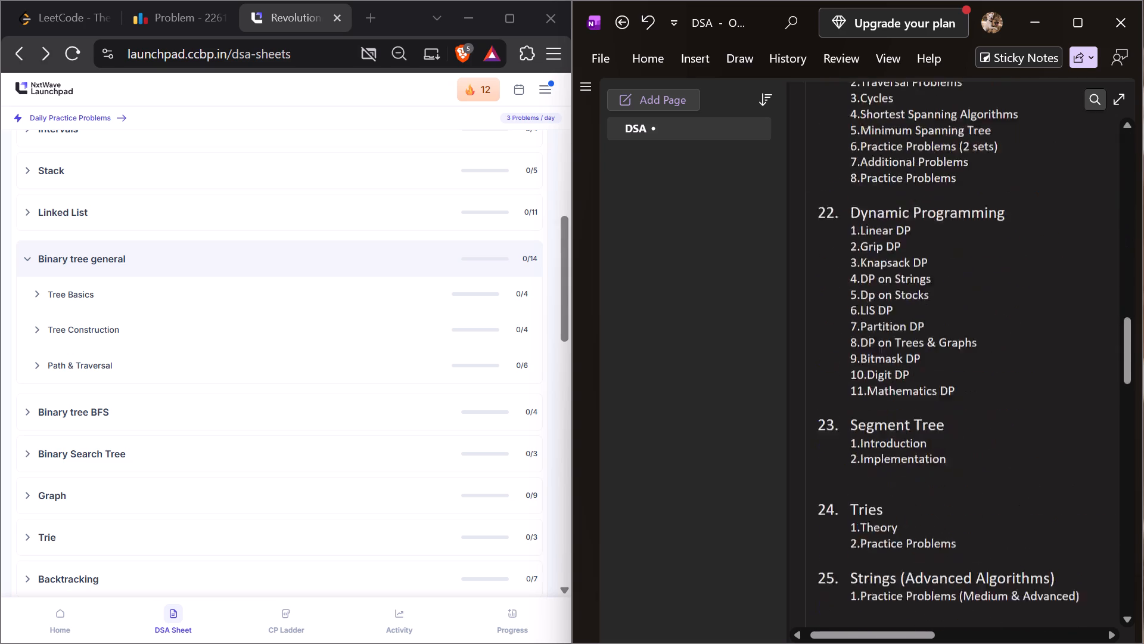
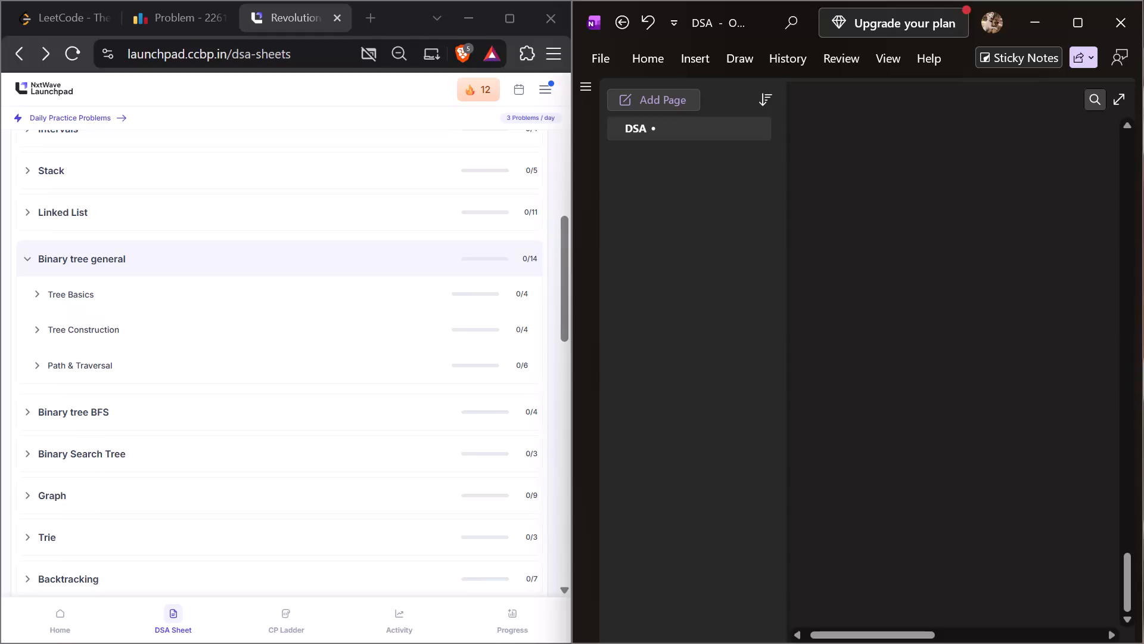
# Complete the first subtopic line under Binary Tree General as "Trees Basics : 4" and start a new line below it.
pyautogui.scroll(3, 873, 234)
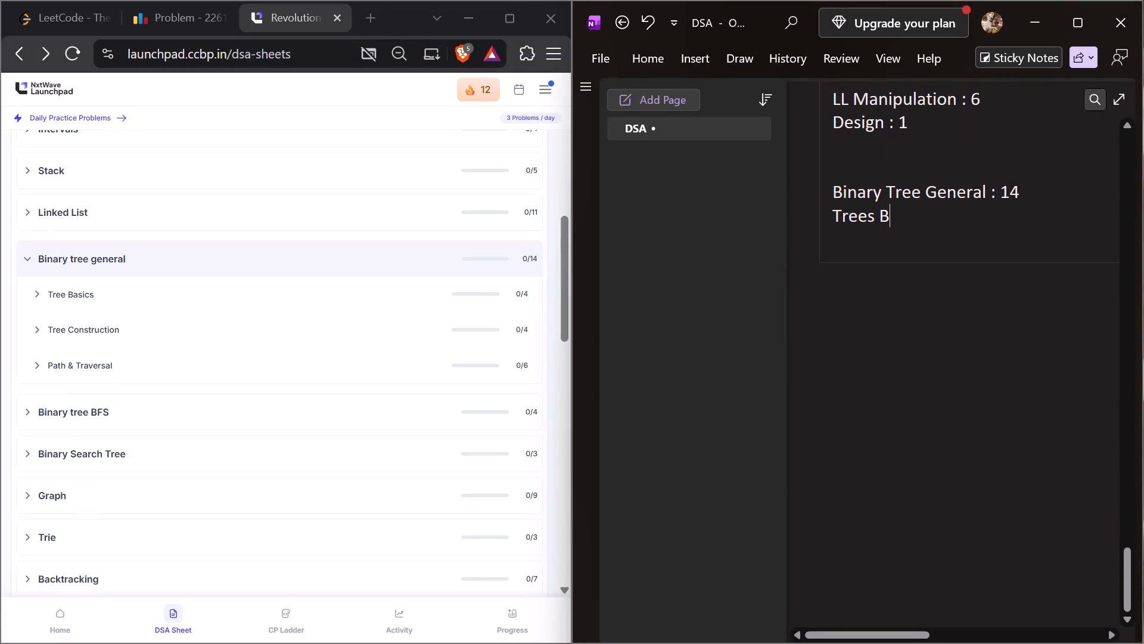
pyautogui.scroll(1, 946, 227)
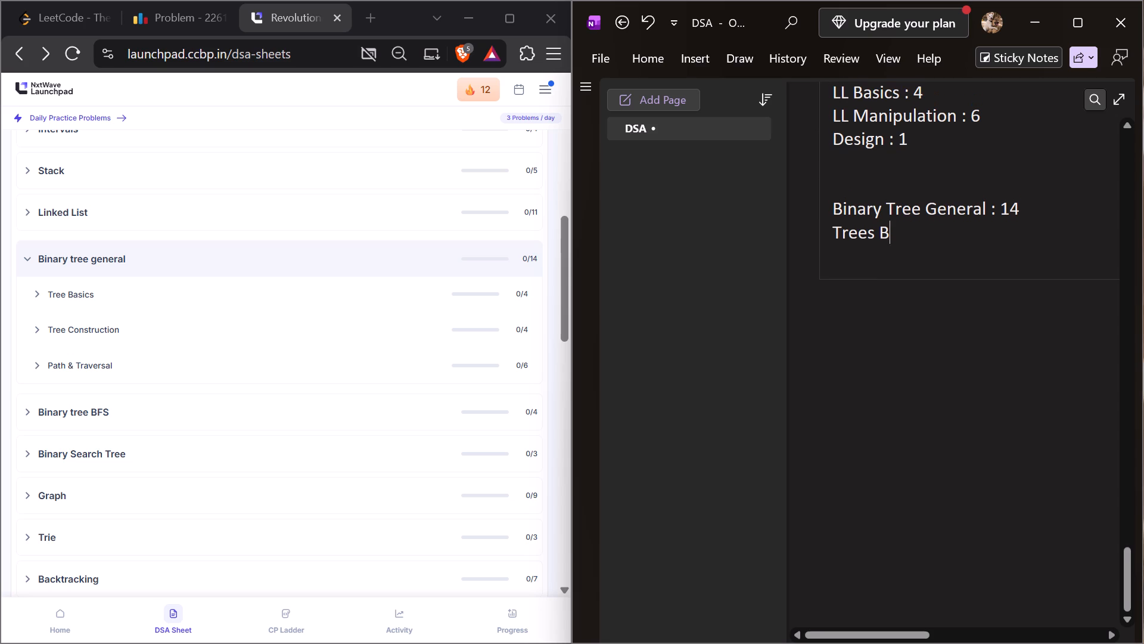
pyautogui.write('asics')
pyautogui.press('space')
pyautogui.write(':')
pyautogui.press('space')
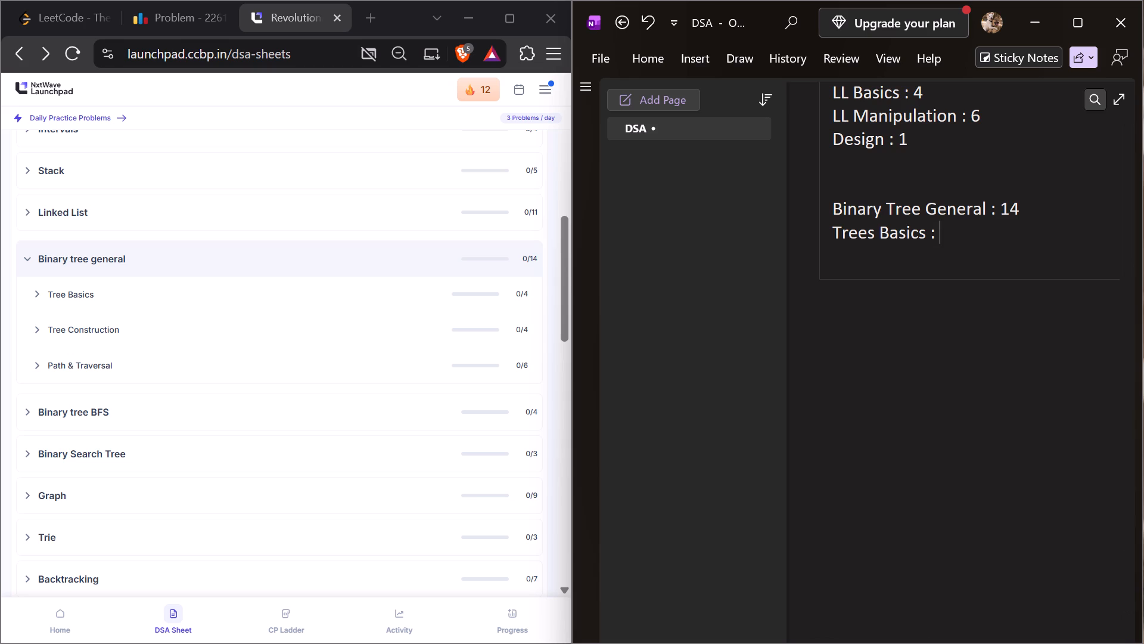
pyautogui.press('4')
pyautogui.press('Return')
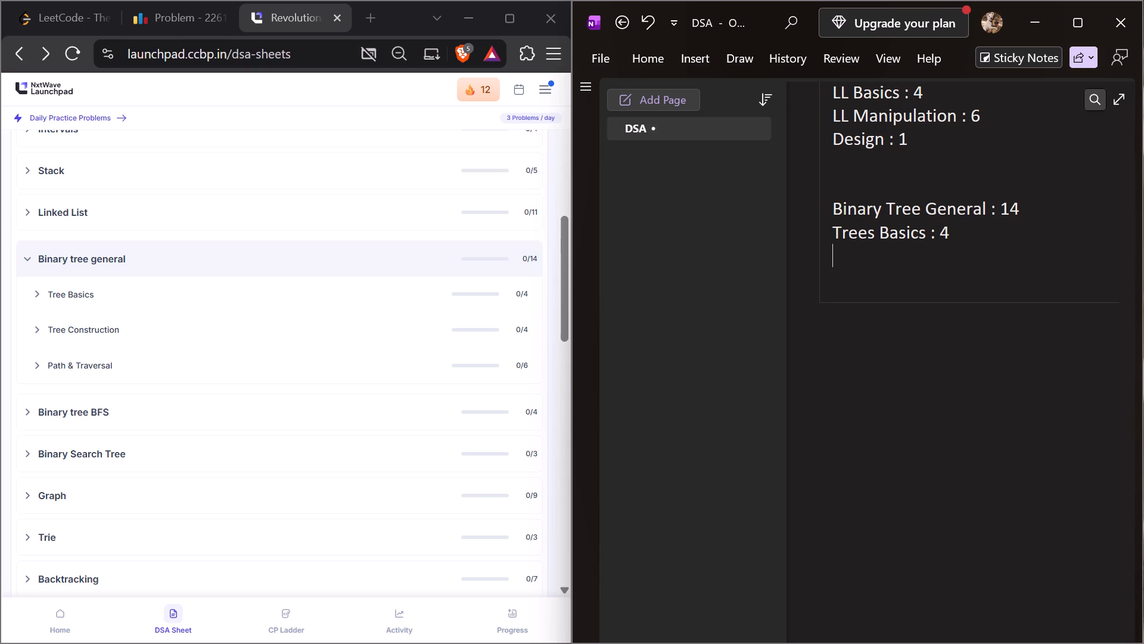
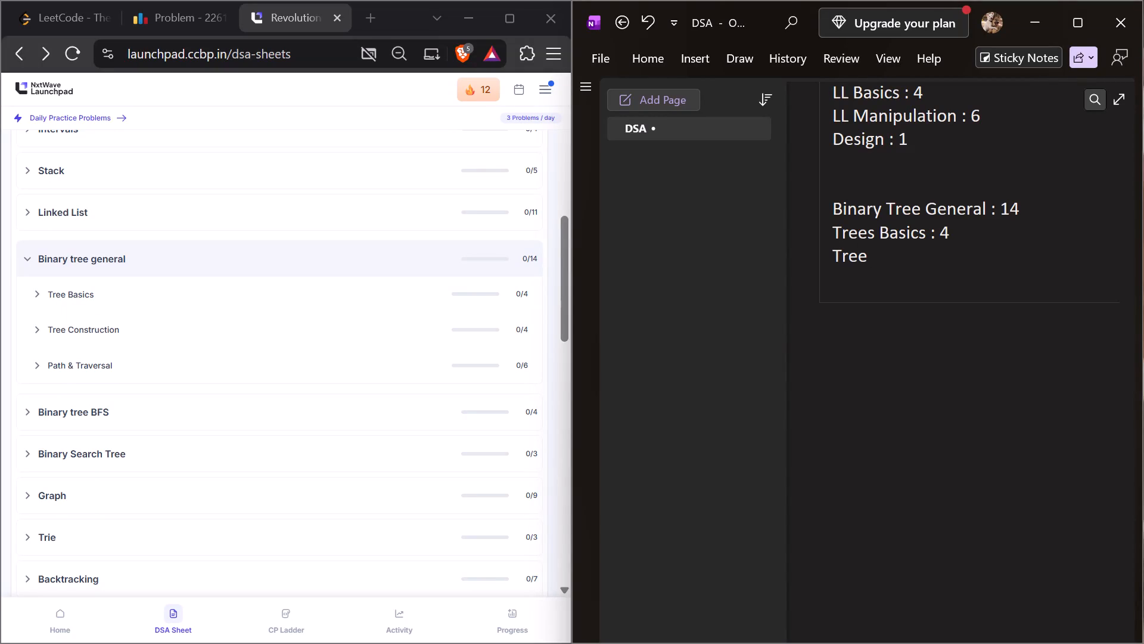
# Complete the second subtopic line under Binary Tree General as "Tree Construction : 4" and start a new line.
pyautogui.write('Consr')
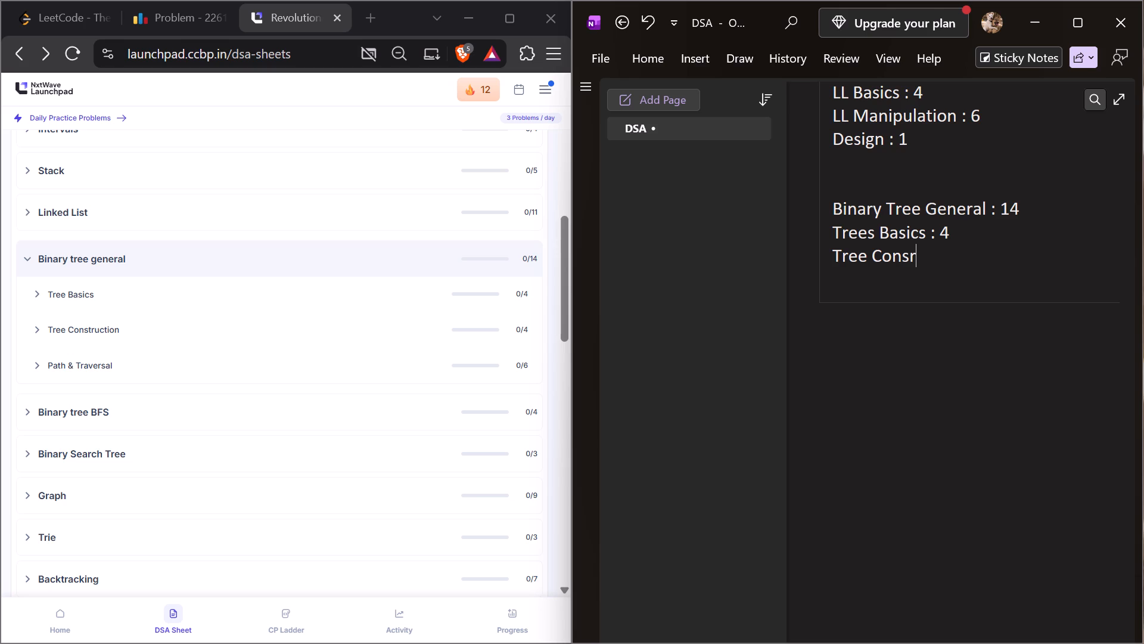
pyautogui.press('BackSpace')
pyautogui.write('truction')
pyautogui.press('space')
pyautogui.write(':')
pyautogui.press('space')
pyautogui.write('4')
pyautogui.press('space')
pyautogui.press('Return')
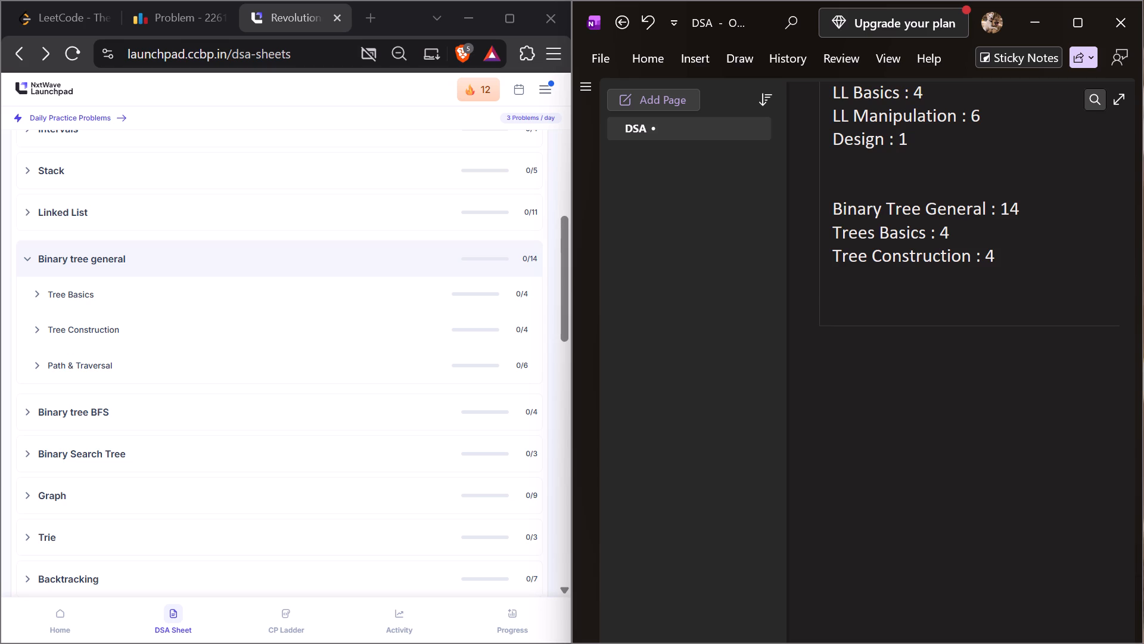
# Add the subtopic line "Path & Traversal : 6" under Binary Tree General, followed by blank lines.
pyautogui.write('Path')
pyautogui.press('space')
pyautogui.write('&')
pyautogui.press('space')
pyautogui.write('Traversal')
pyautogui.press('space')
pyautogui.write(':')
pyautogui.press('space')
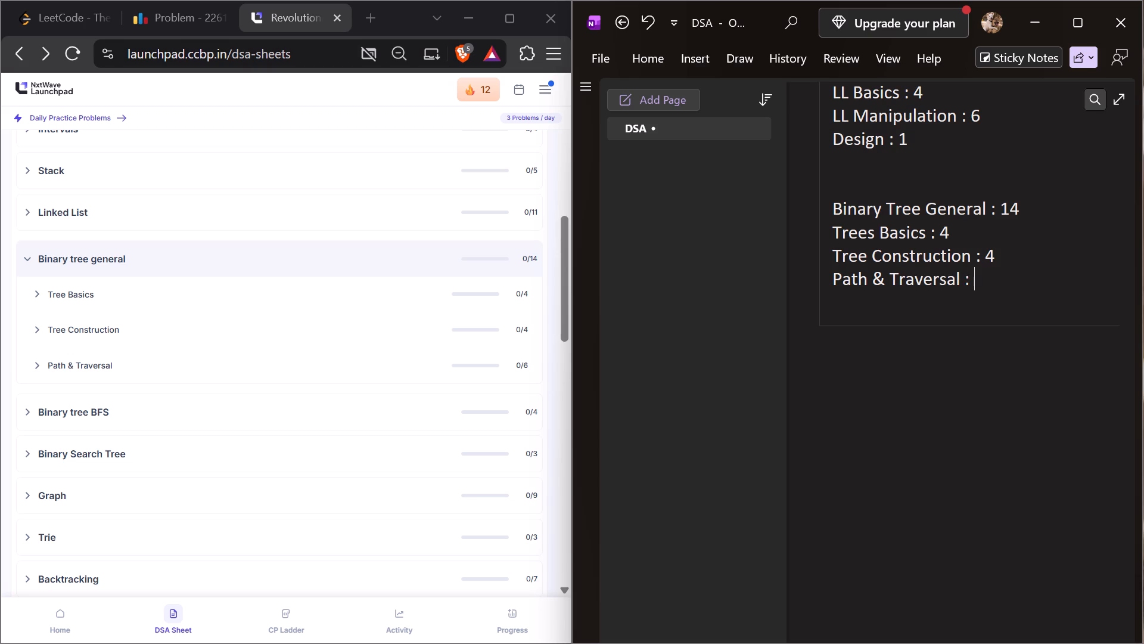
pyautogui.write('6')
pyautogui.press('space')
pyautogui.press('Return')
pyautogui.press('Return')
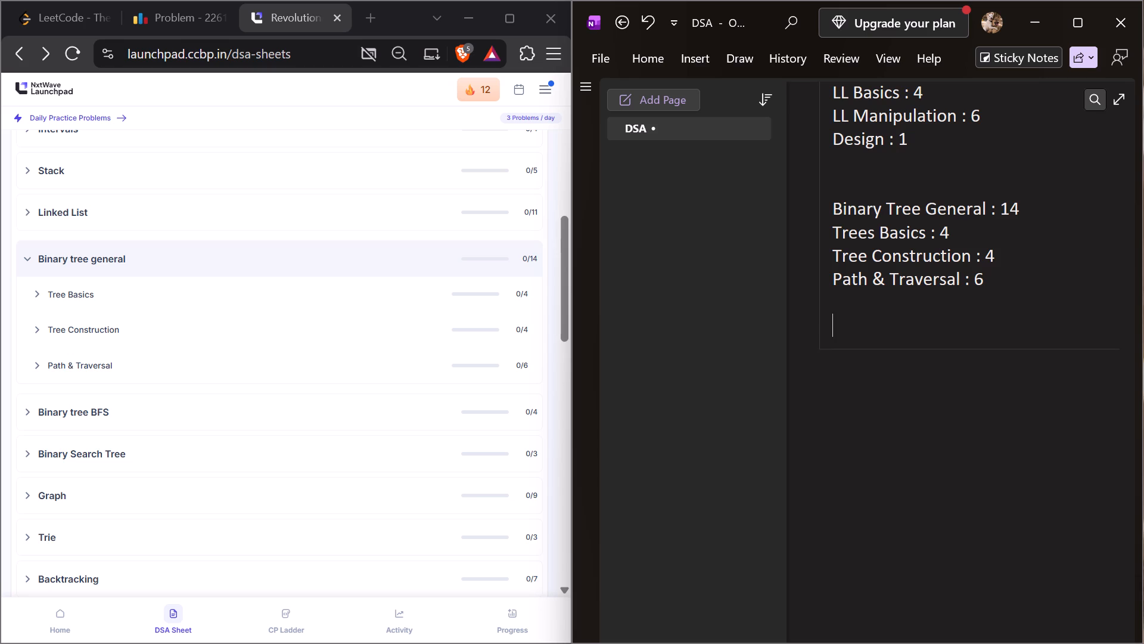
pyautogui.press('Return')
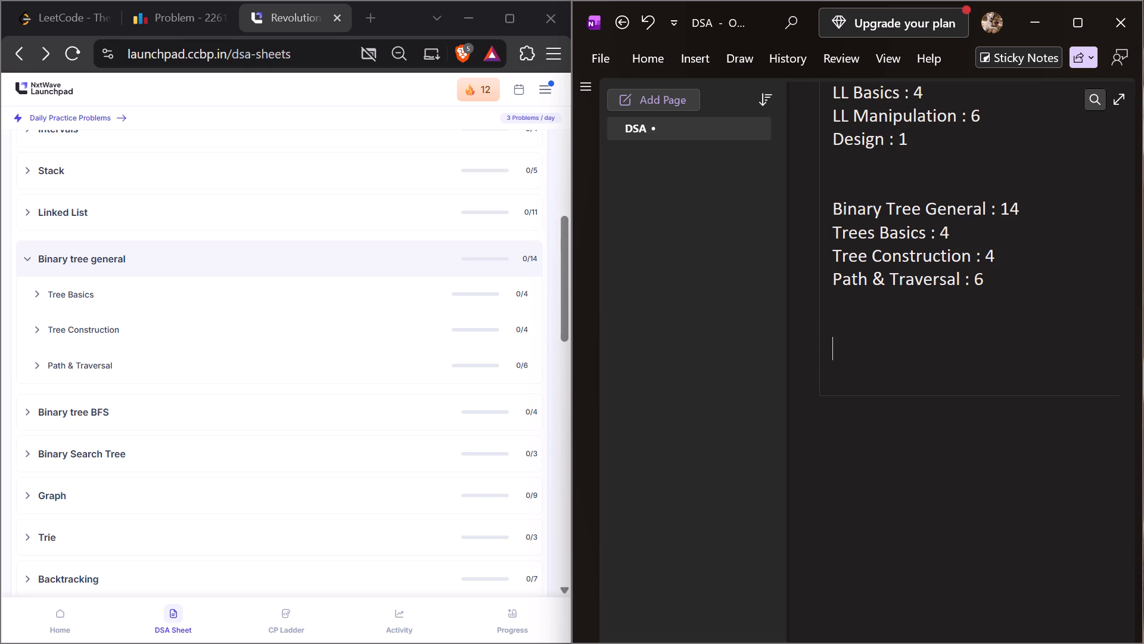
# In the browser's DSA sheet, collapse Binary tree general and open Binary tree BFS to view its subtopics.
pyautogui.click(383, 252)
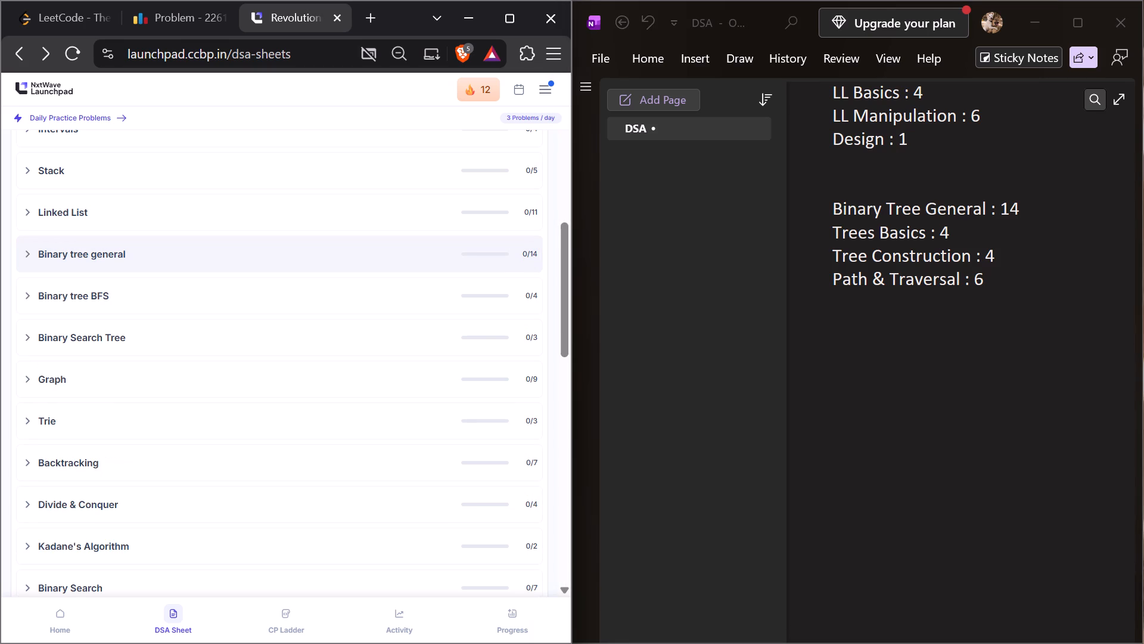
pyautogui.click(160, 296)
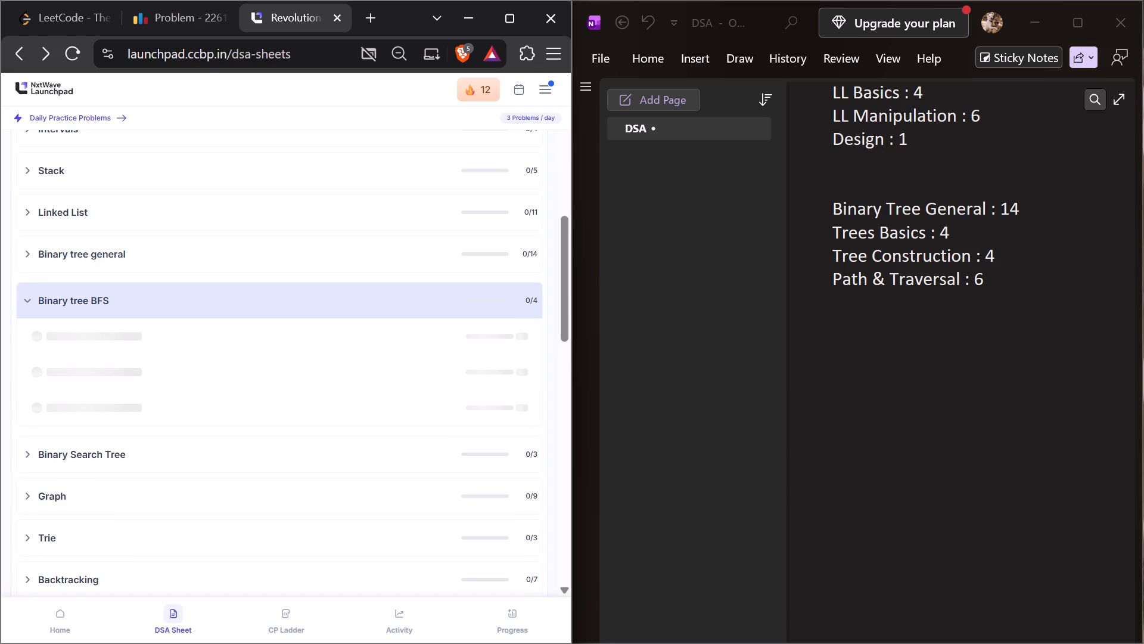
pyautogui.write('BINARY')
pyautogui.press('space')
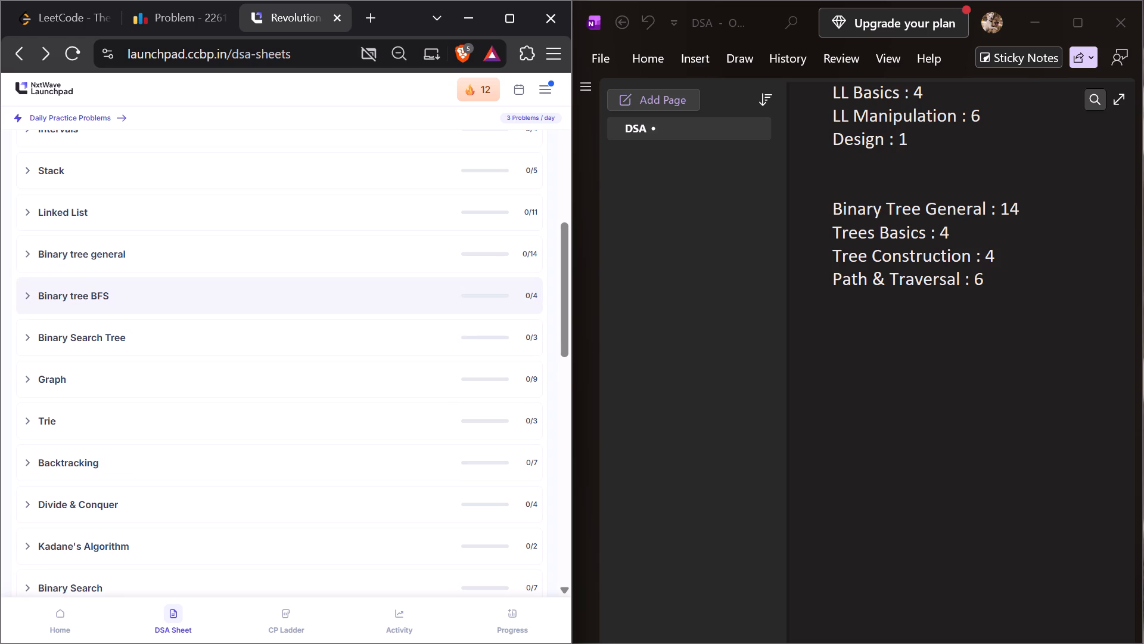
# Retype the Binary Tree General heading text in OneNote in capitals as "BINARY TREE GENERAL", keeping its count.
pyautogui.scroll(1, 859, 209)
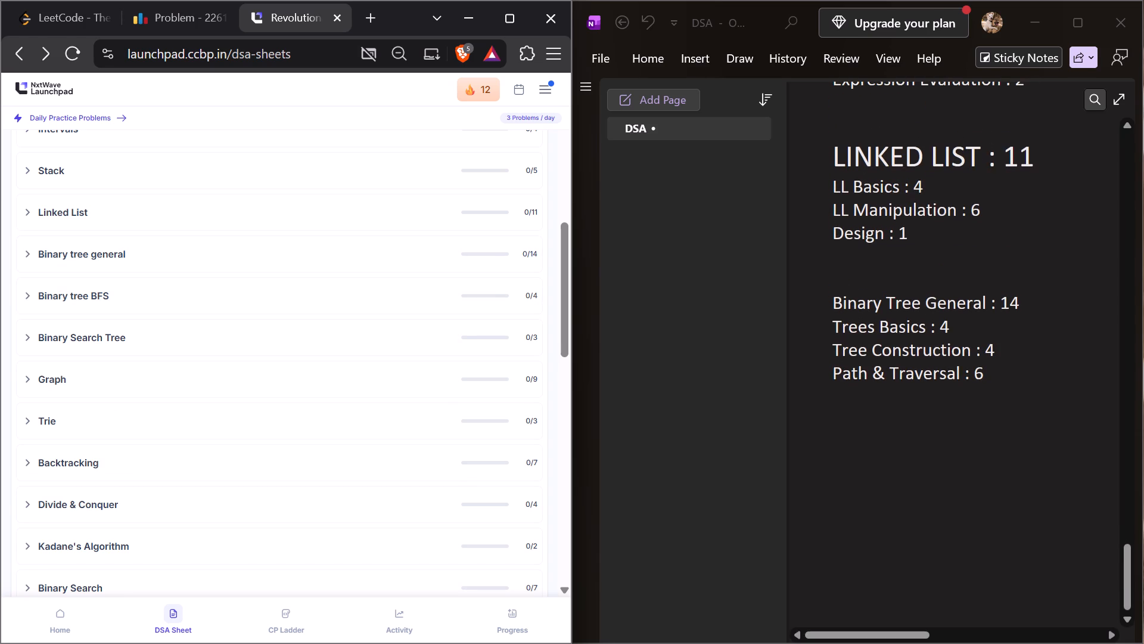
pyautogui.moveTo(988, 305); pyautogui.dragTo(949, 308)
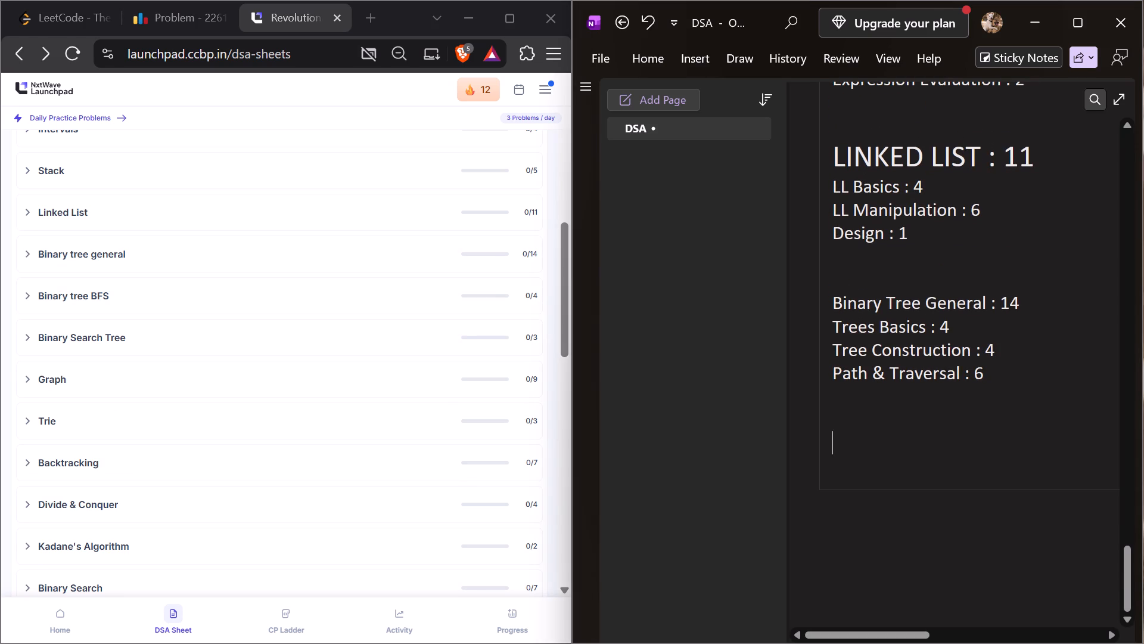
pyautogui.moveTo(949, 308); pyautogui.dragTo(846, 306)
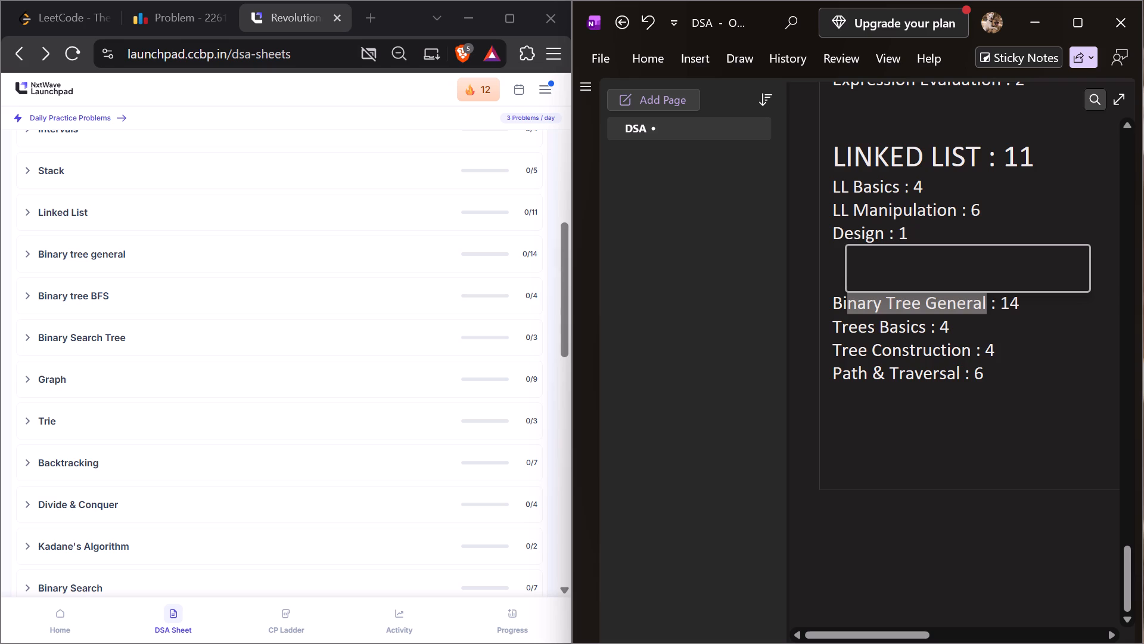
pyautogui.click(844, 305)
pyautogui.click(844, 305)
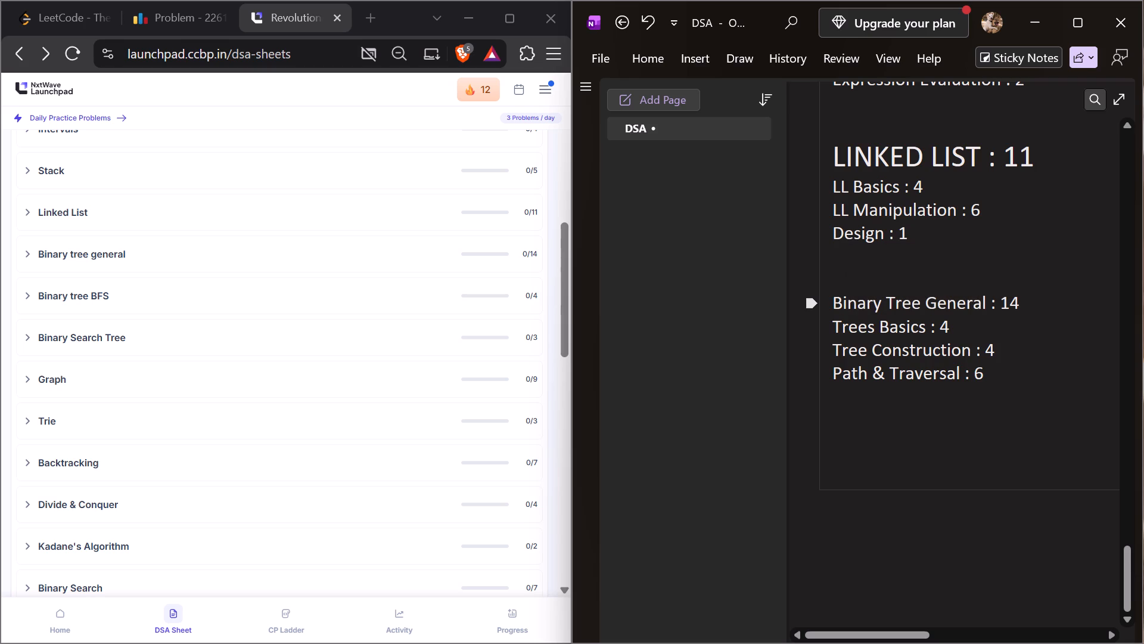
pyautogui.moveTo(990, 303); pyautogui.dragTo(844, 311)
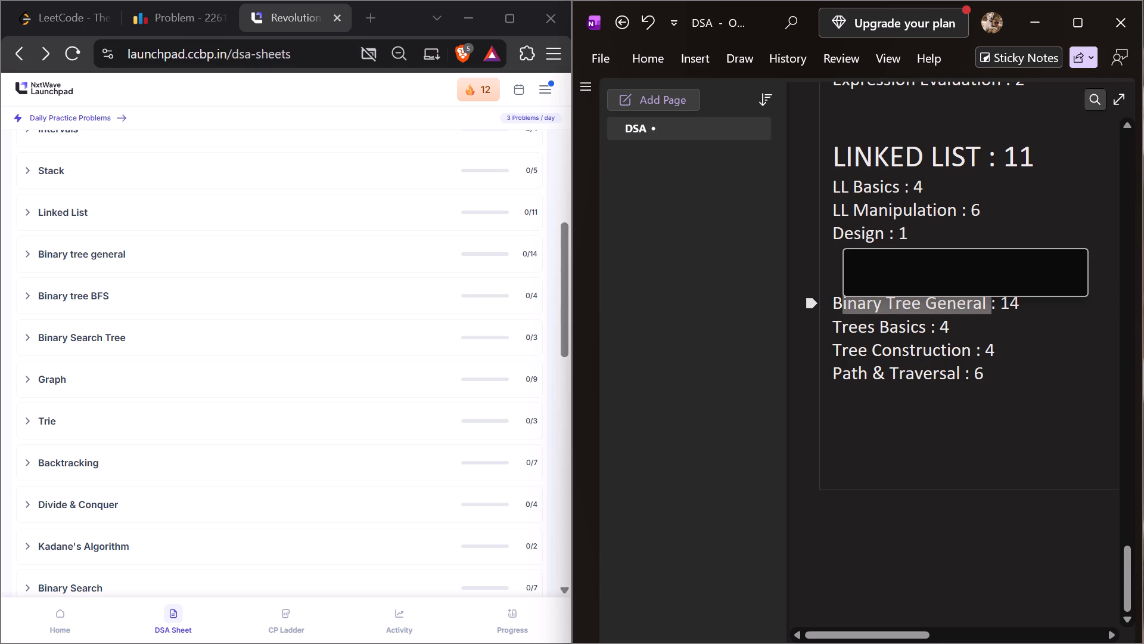
pyautogui.write('INARY TREE')
pyautogui.press('space')
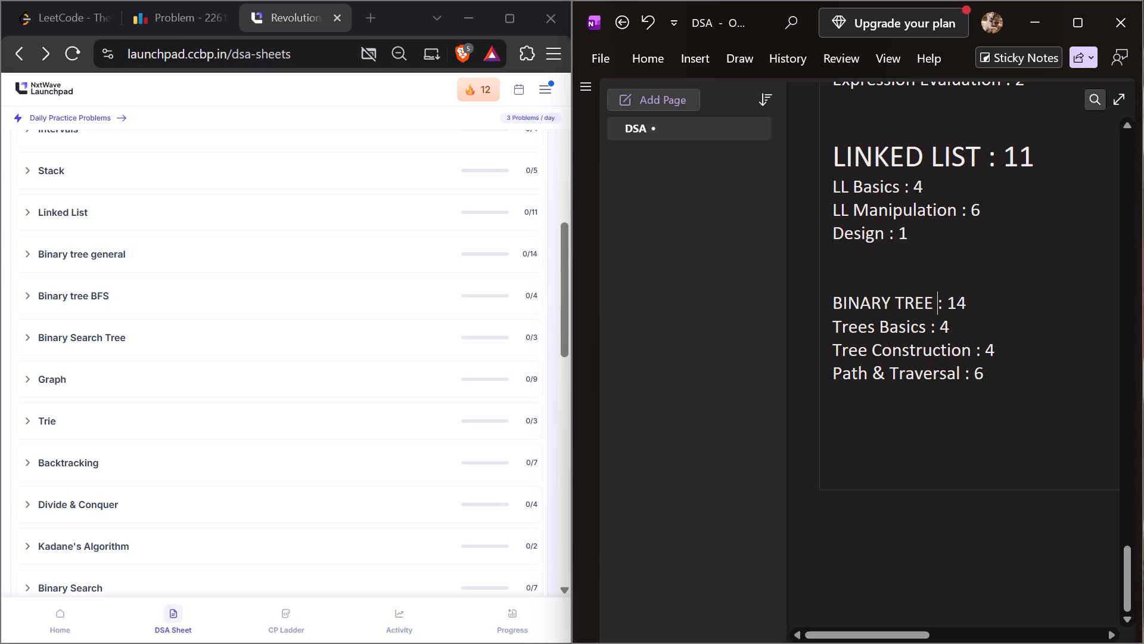
pyautogui.write('GENERE')
pyautogui.press('BackSpace')
pyautogui.write('AL')
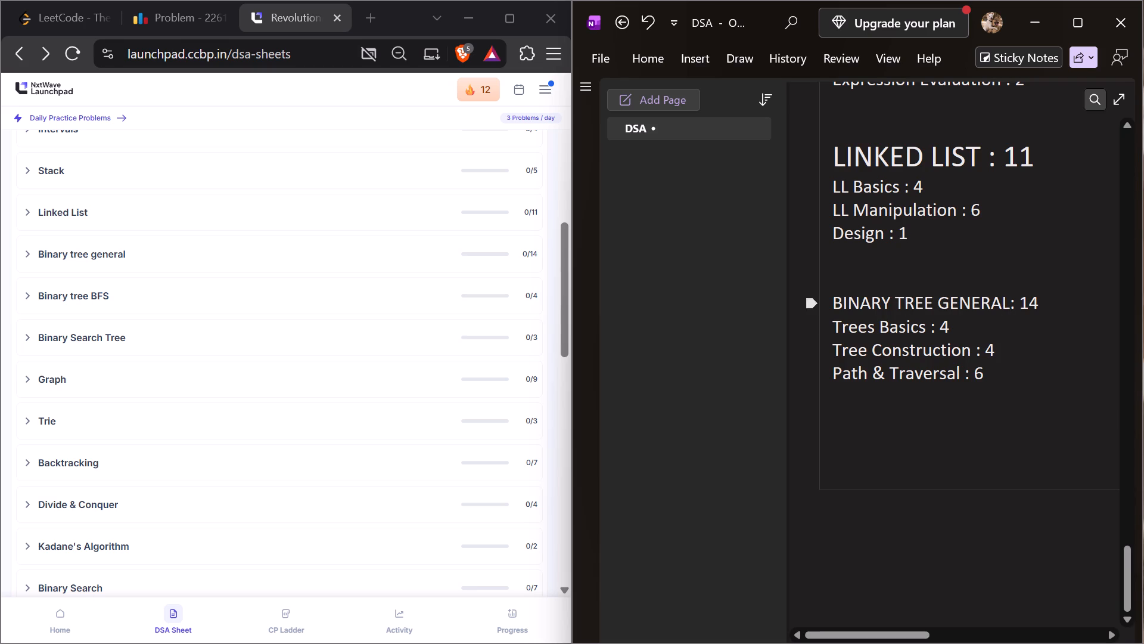
pyautogui.press('space')
# Set the whole "BINARY TREE GENERAL : 14" heading line to font size 26.
pyautogui.moveTo(1047, 302); pyautogui.dragTo(817, 306)
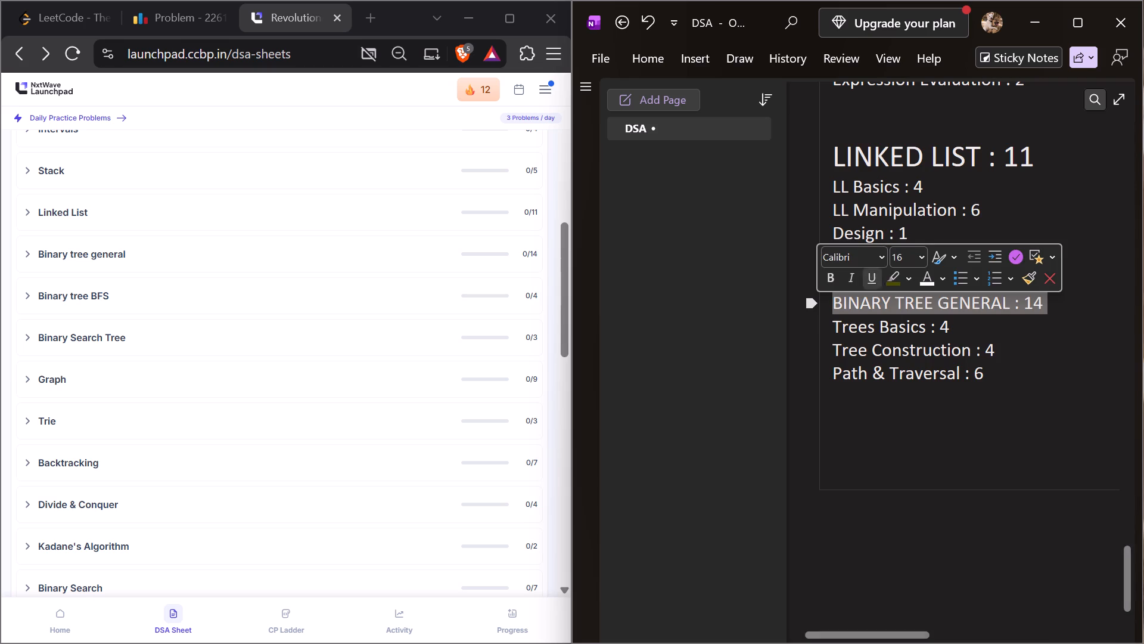
pyautogui.click(920, 261)
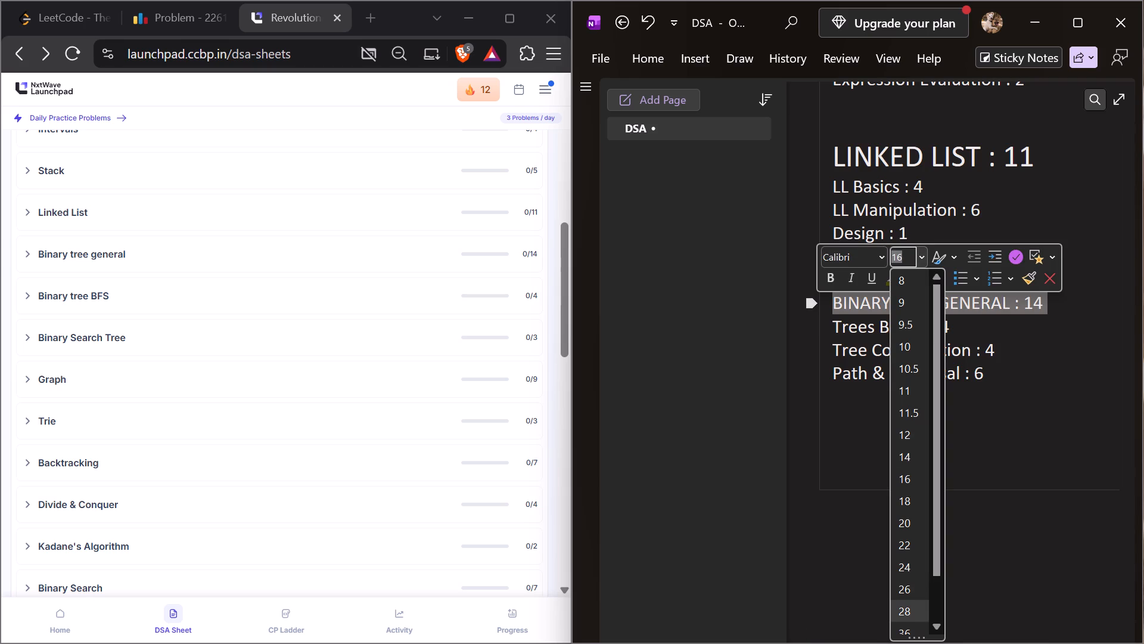
pyautogui.click(906, 589)
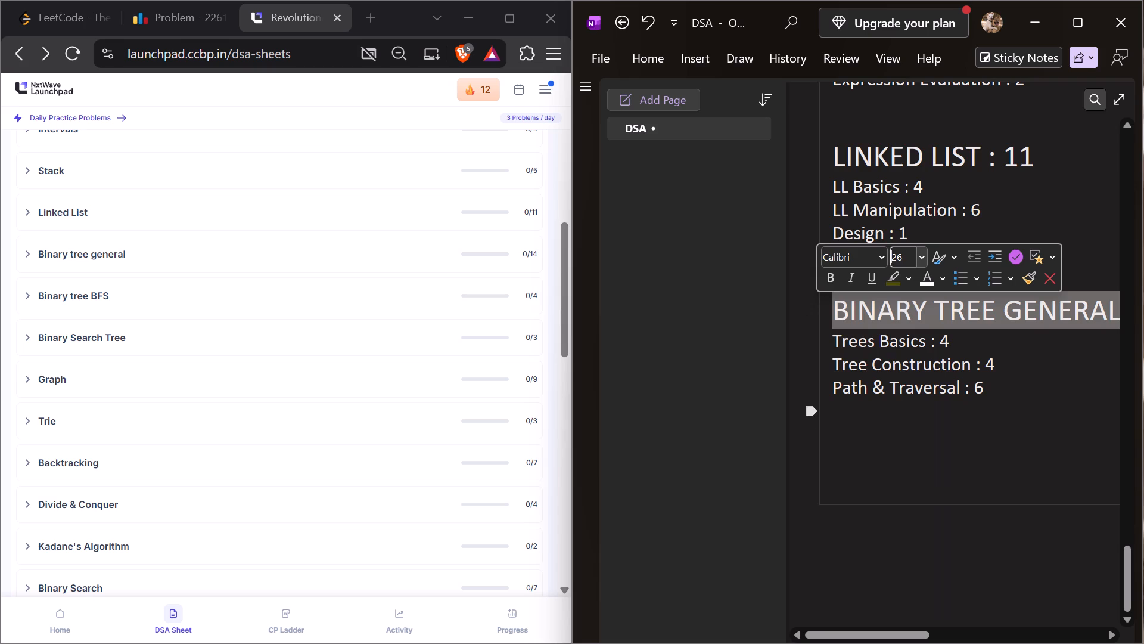
pyautogui.click(871, 414)
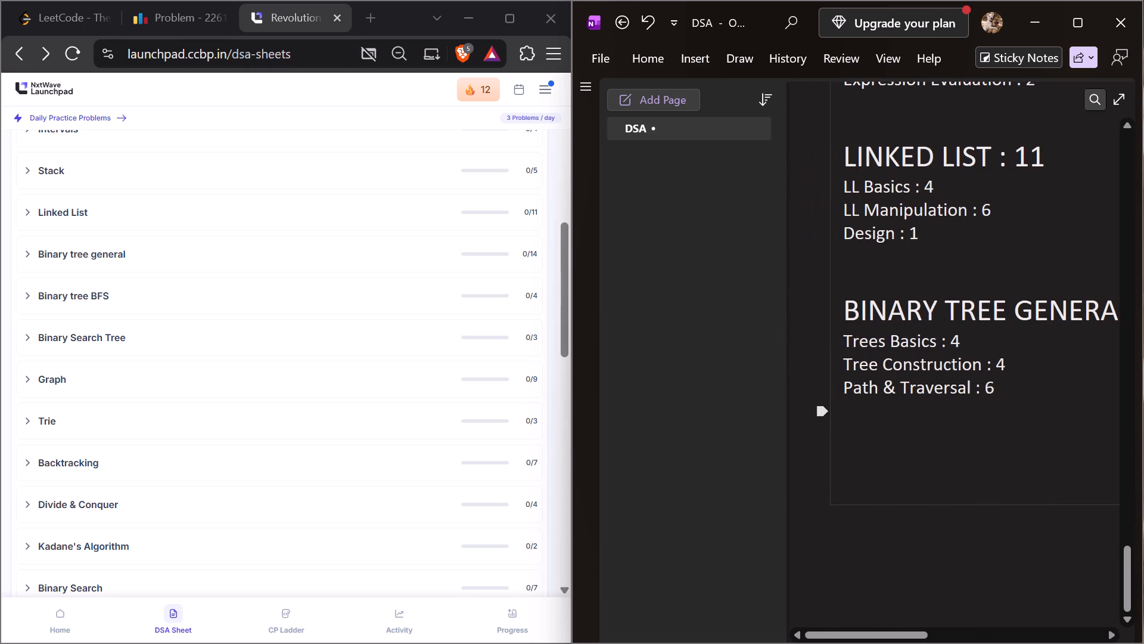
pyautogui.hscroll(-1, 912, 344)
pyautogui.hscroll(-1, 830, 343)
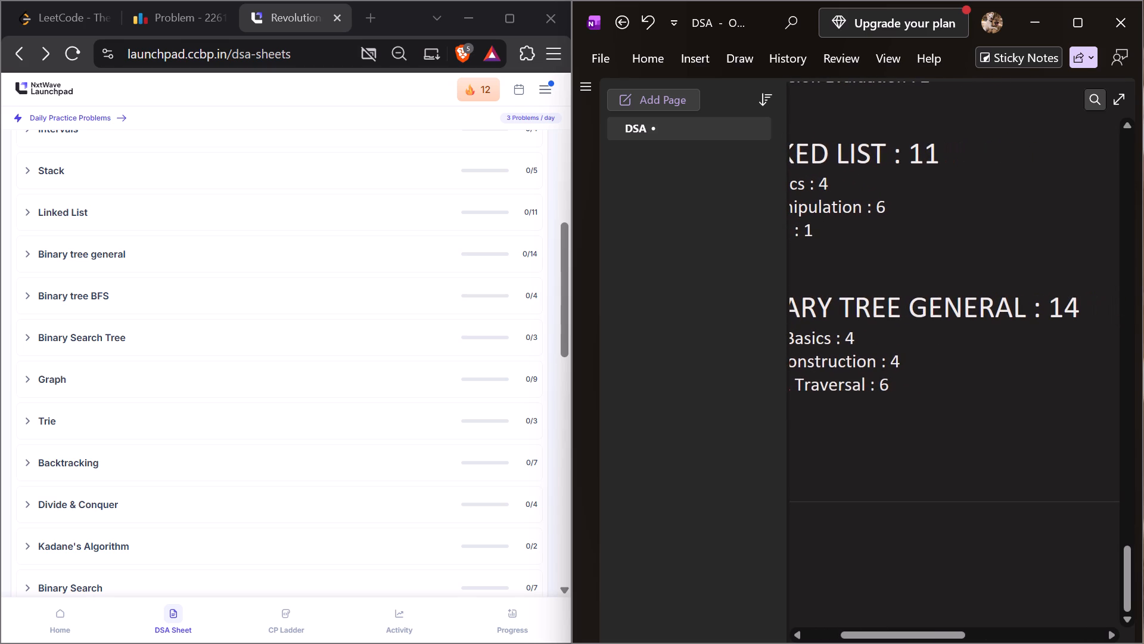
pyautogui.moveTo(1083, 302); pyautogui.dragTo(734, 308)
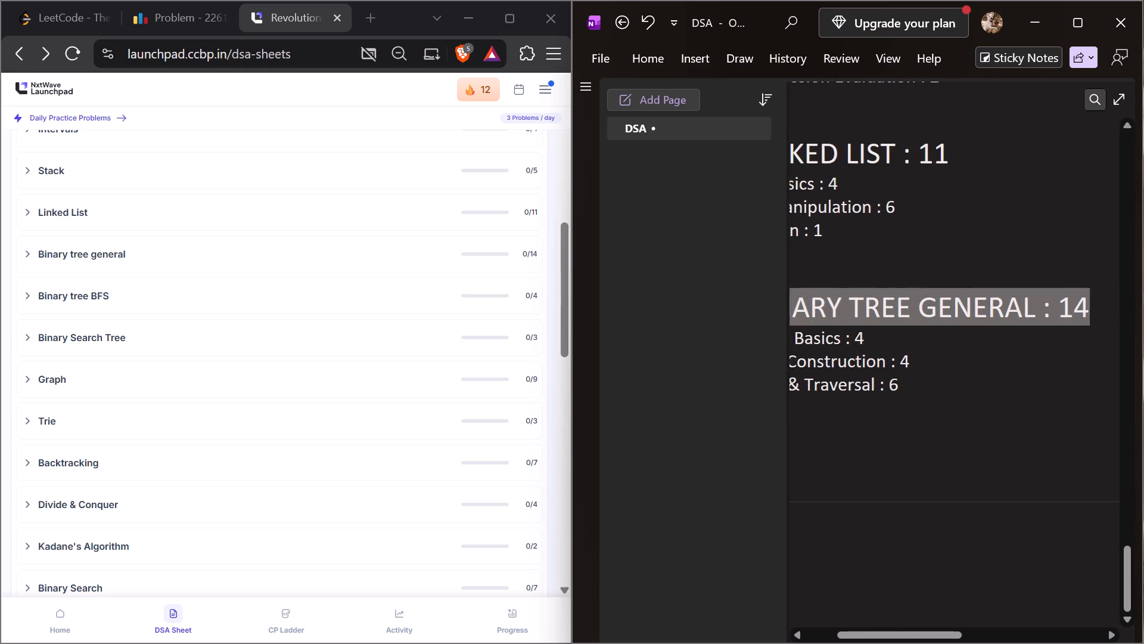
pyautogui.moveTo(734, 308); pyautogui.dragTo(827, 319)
# Start the next topic heading "BINARY TREES BFS" in capitals, spaced below the Path & Traversal line.
pyautogui.click(955, 420)
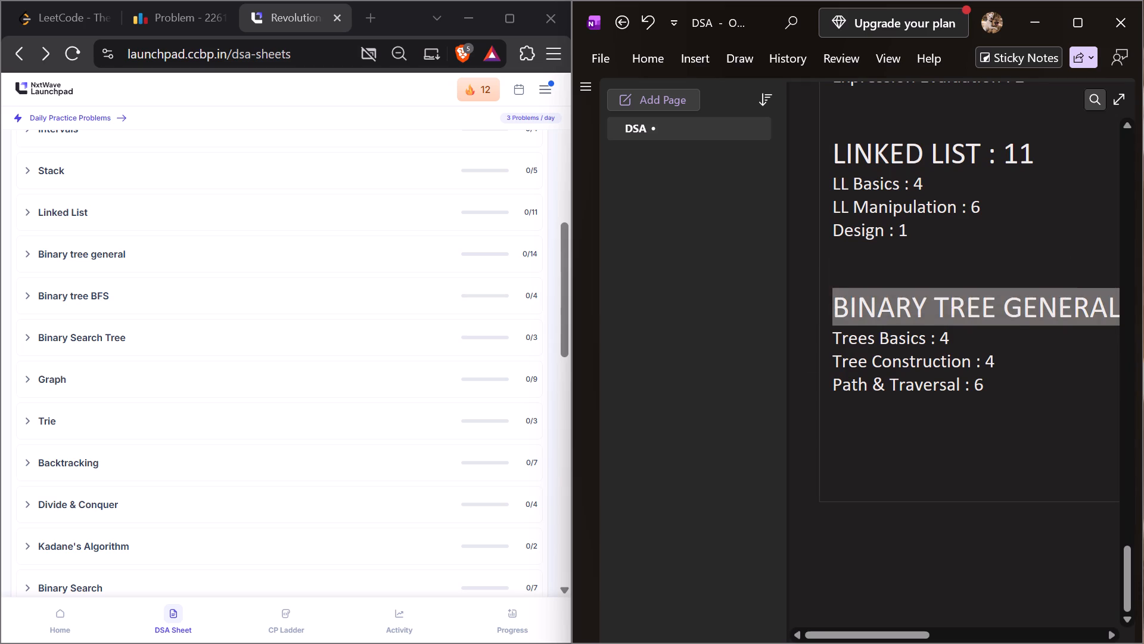
pyautogui.press('Return')
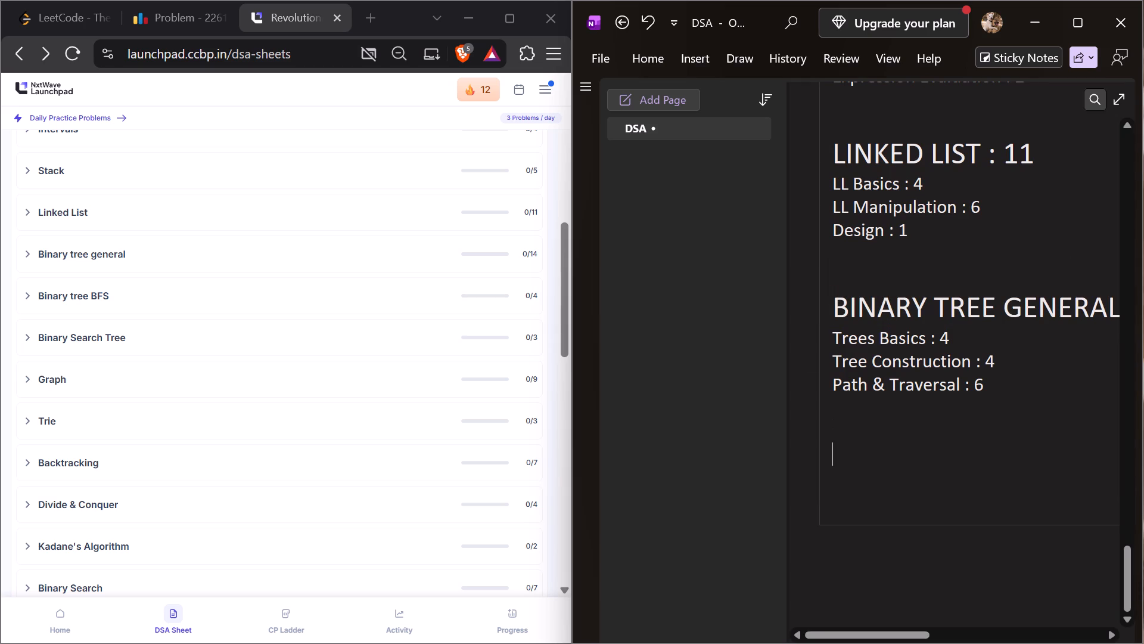
pyautogui.scroll(-2, 955, 420)
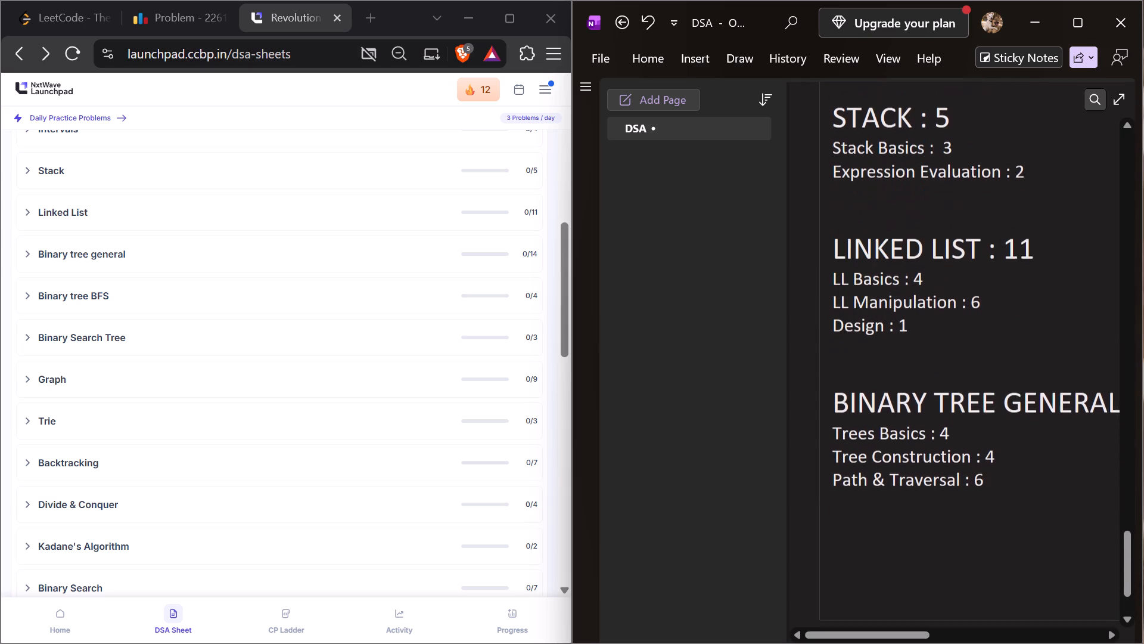
pyautogui.scroll(-1, 955, 420)
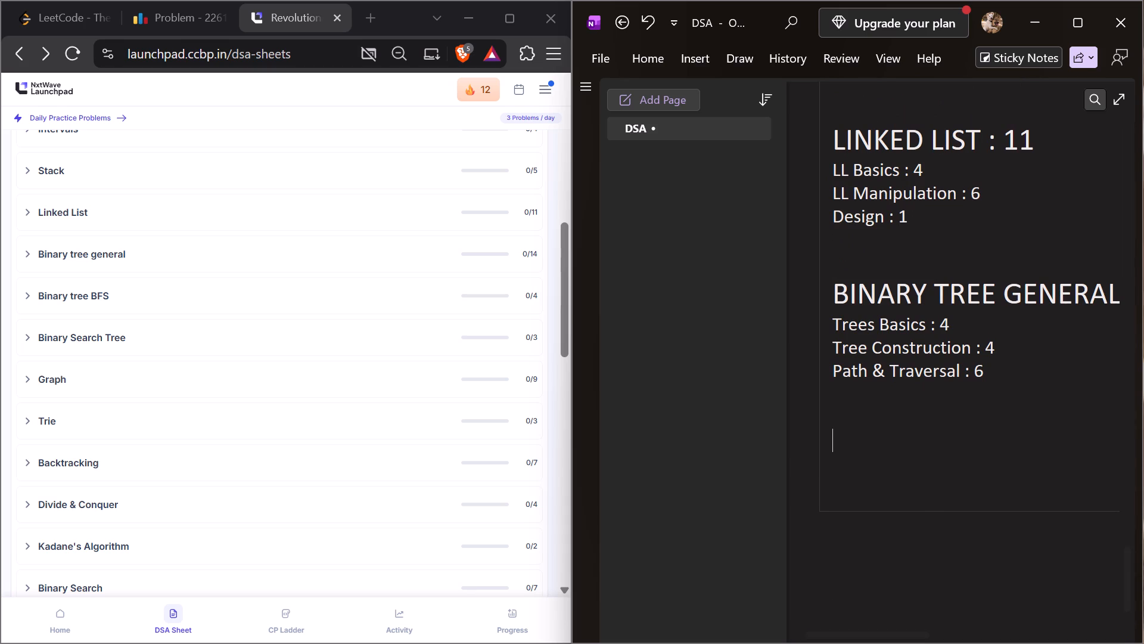
pyautogui.write('BINARY')
pyautogui.press('space')
pyautogui.write('TREES')
pyautogui.press('space')
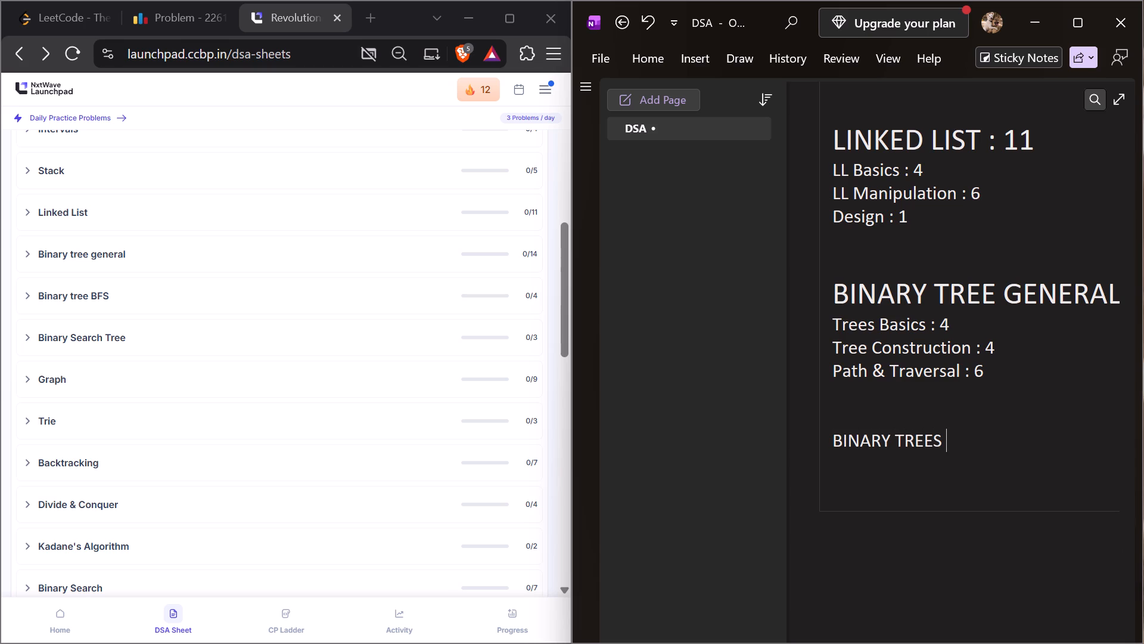
pyautogui.write('b')
pyautogui.press('space')
pyautogui.press('BackSpace')
pyautogui.write('BFS')
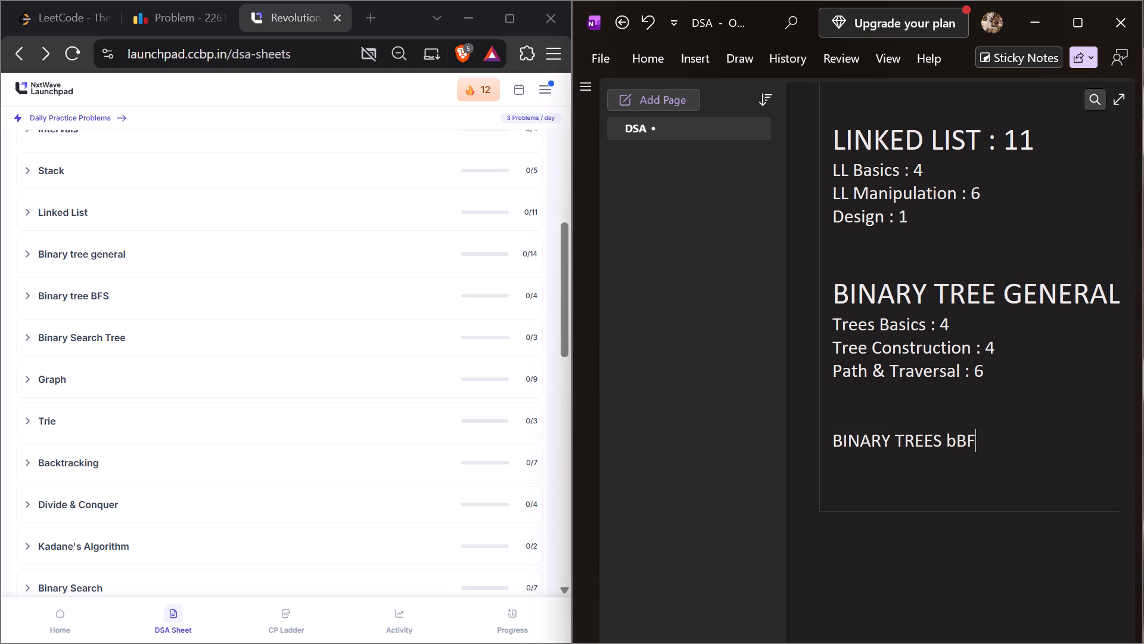
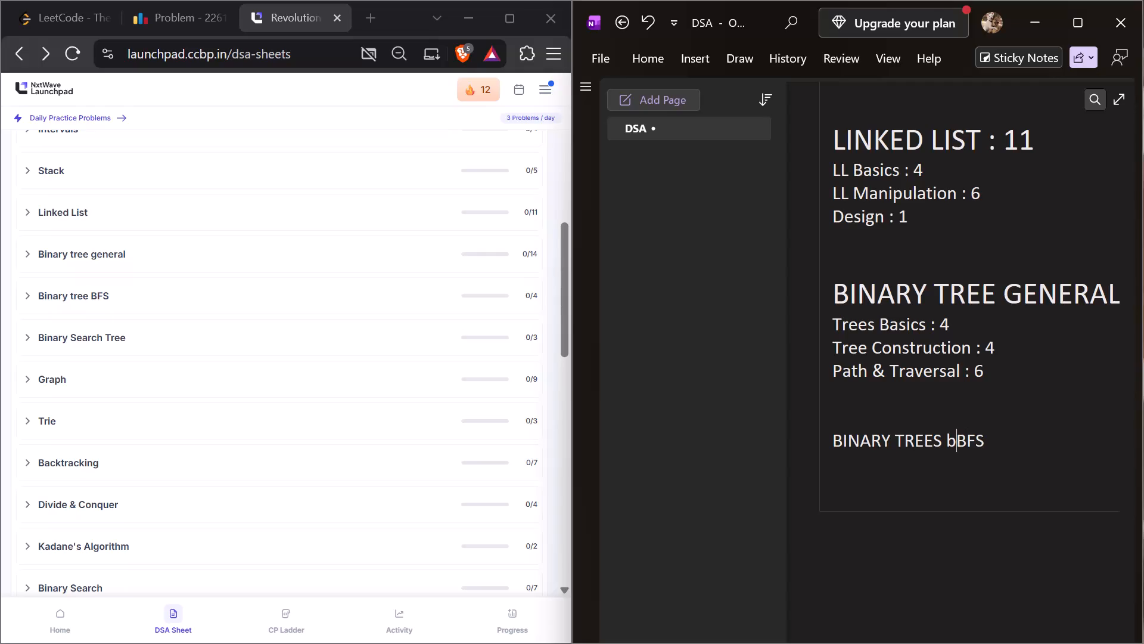
# Complete the new heading line as "BINARY TREES BFS : 4" and start a new line below it.
pyautogui.press('BackSpace')
pyautogui.click(1015, 444)
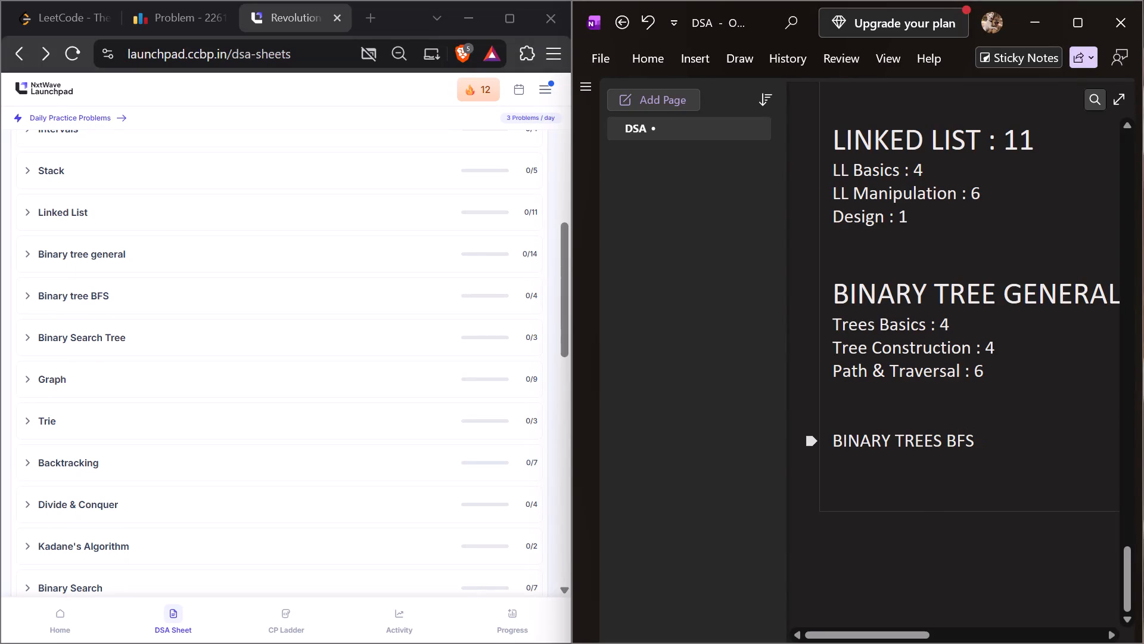
pyautogui.press('space')
pyautogui.write(':')
pyautogui.press('space')
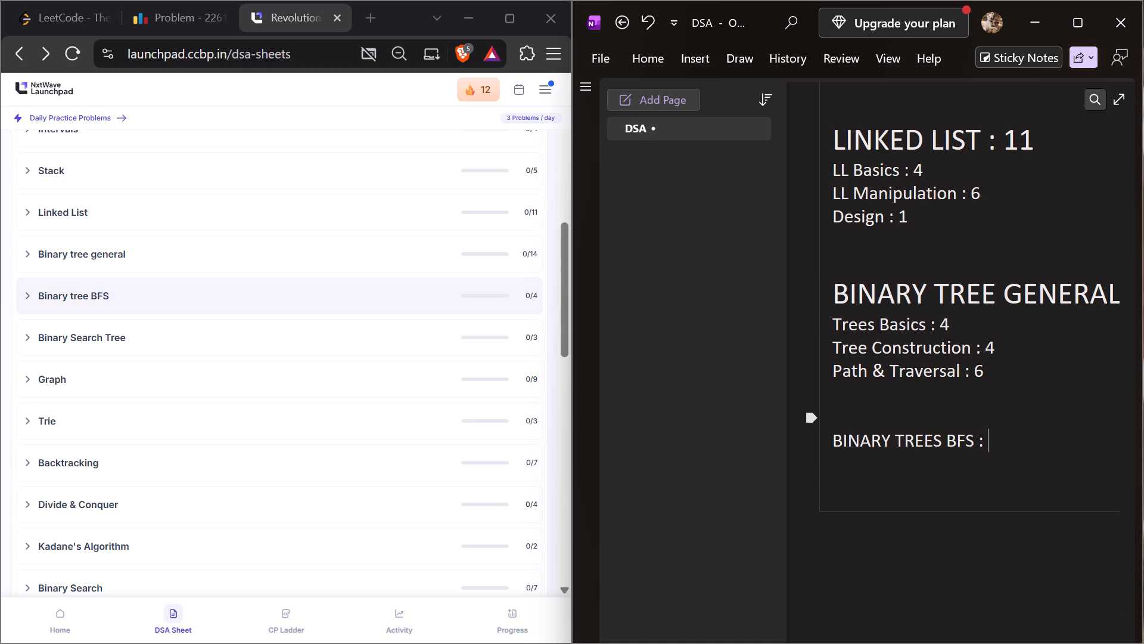
pyautogui.write('4')
pyautogui.press('space')
pyautogui.press('Return')
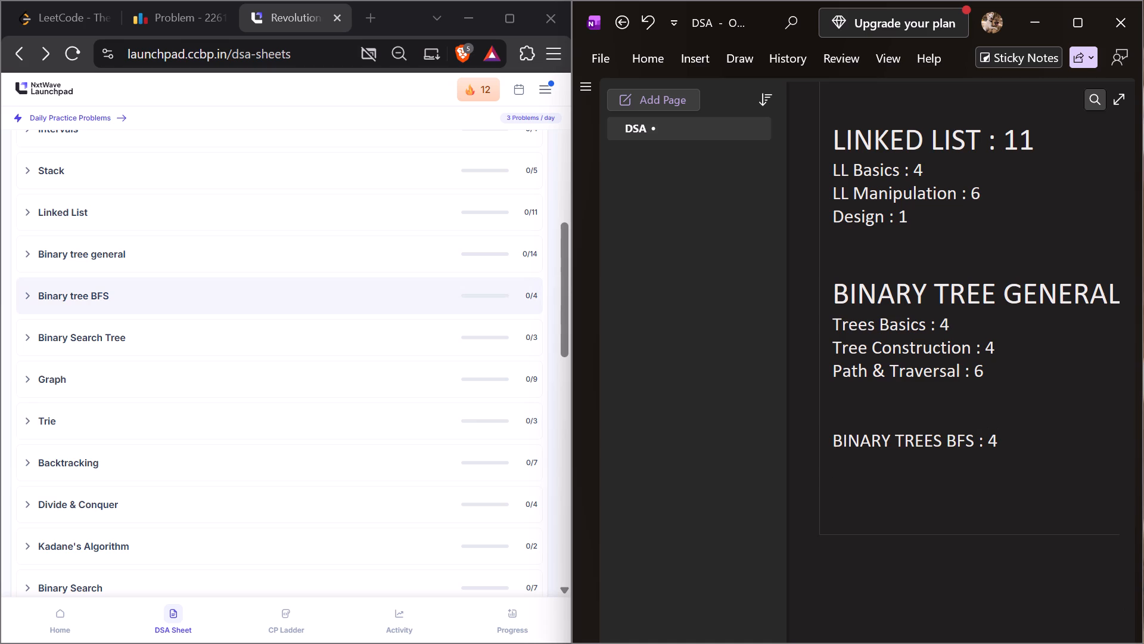
# Switch to the browser's DSA sheet and expand the Binary tree BFS topic to see its subtopics.
pyautogui.click(188, 284)
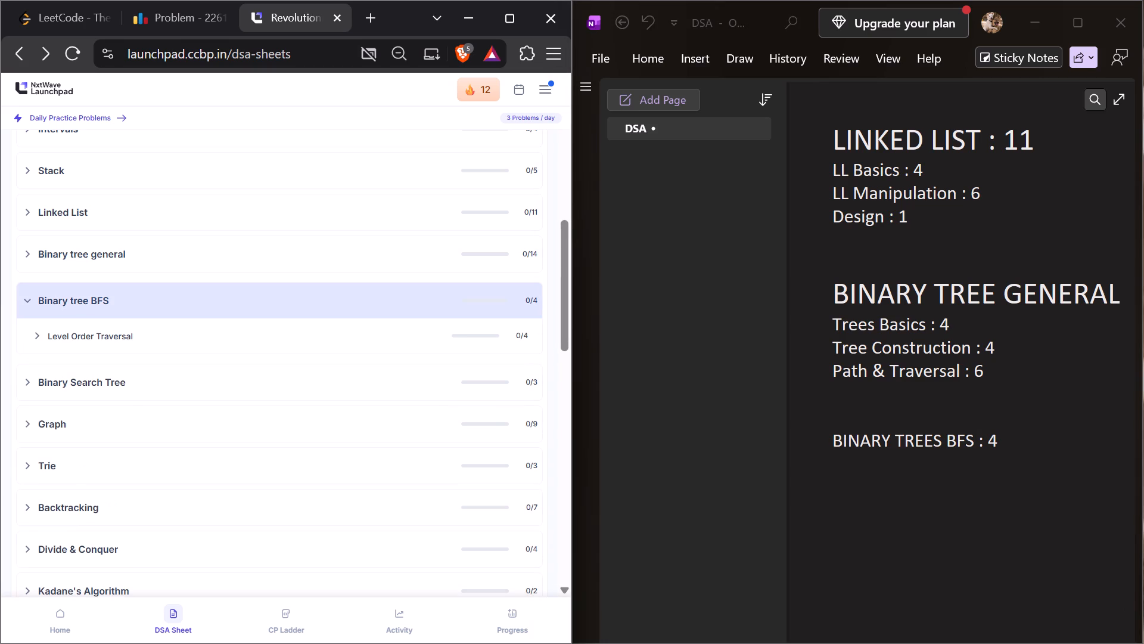
pyautogui.press('l')
# In the OneNote page, add the line "Level Order Traversal : 4" under the BINARY TREES BFS heading.
pyautogui.click(891, 467)
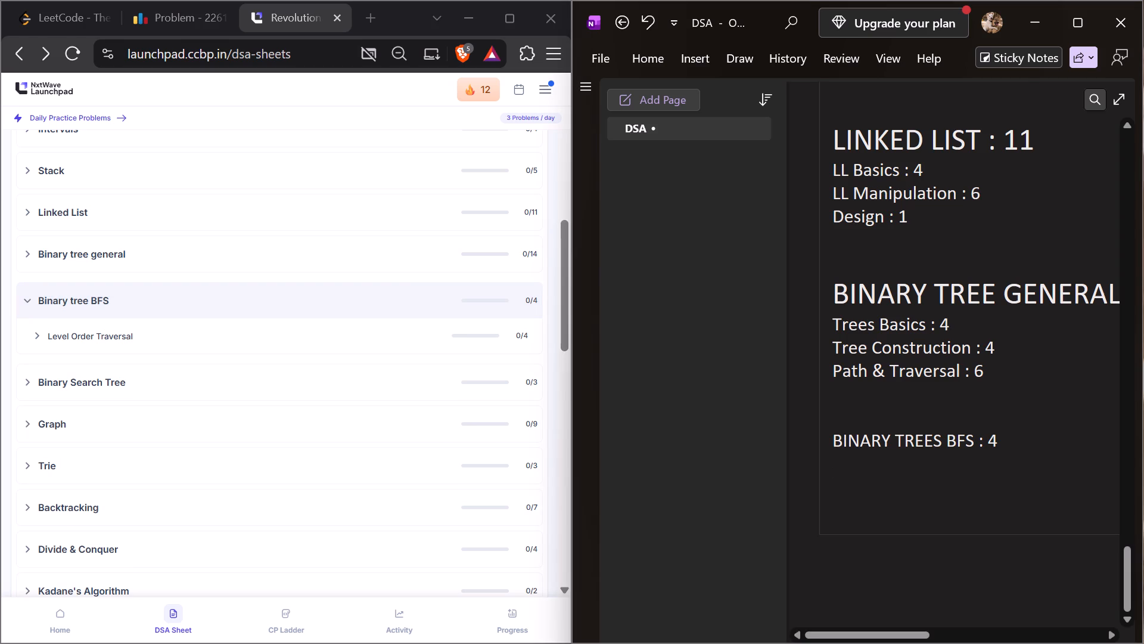
pyautogui.press('l')
pyautogui.write('evel')
pyautogui.press('space')
pyautogui.write('Order')
pyautogui.press('space')
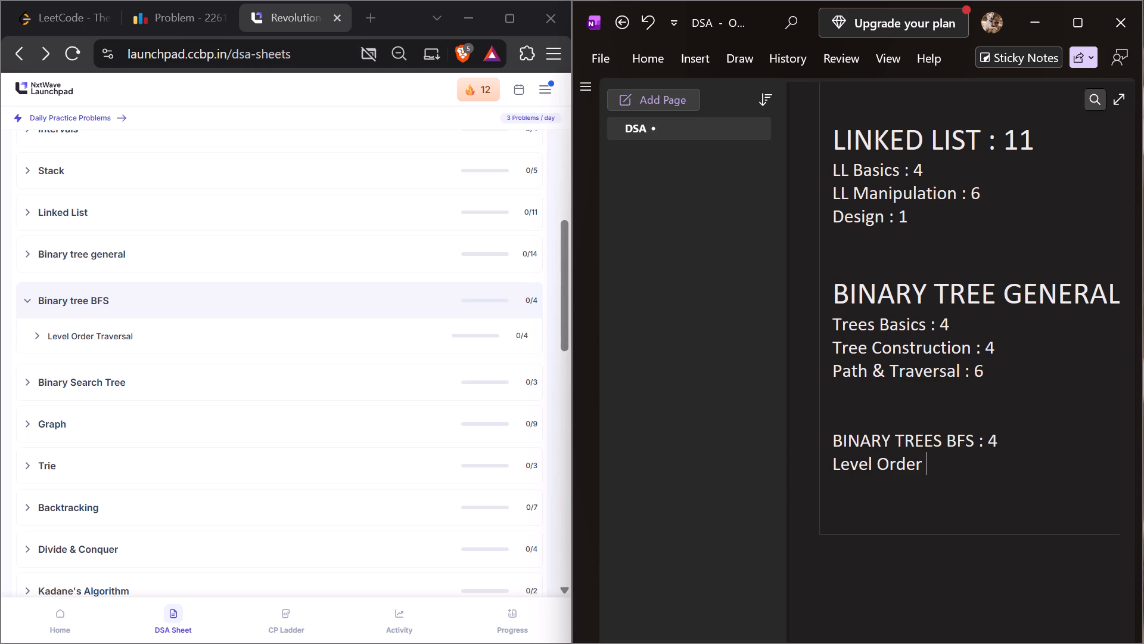
pyautogui.write('Traversal :')
pyautogui.press('space')
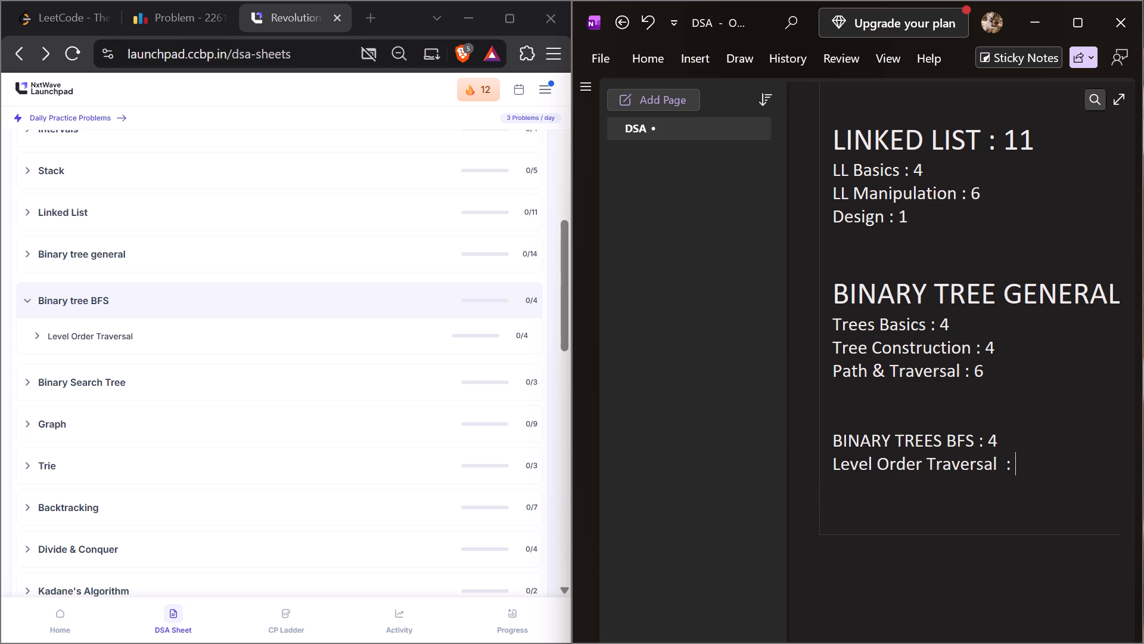
pyautogui.press('BackSpace')
pyautogui.press('BackSpace')
pyautogui.press('BackSpace')
pyautogui.write(':')
pyautogui.press('space')
pyautogui.press('4')
pyautogui.press('Return')
# Set the "BINARY TREES BFS : 4" heading to font size 26.
pyautogui.moveTo(834, 442); pyautogui.dragTo(1021, 433)
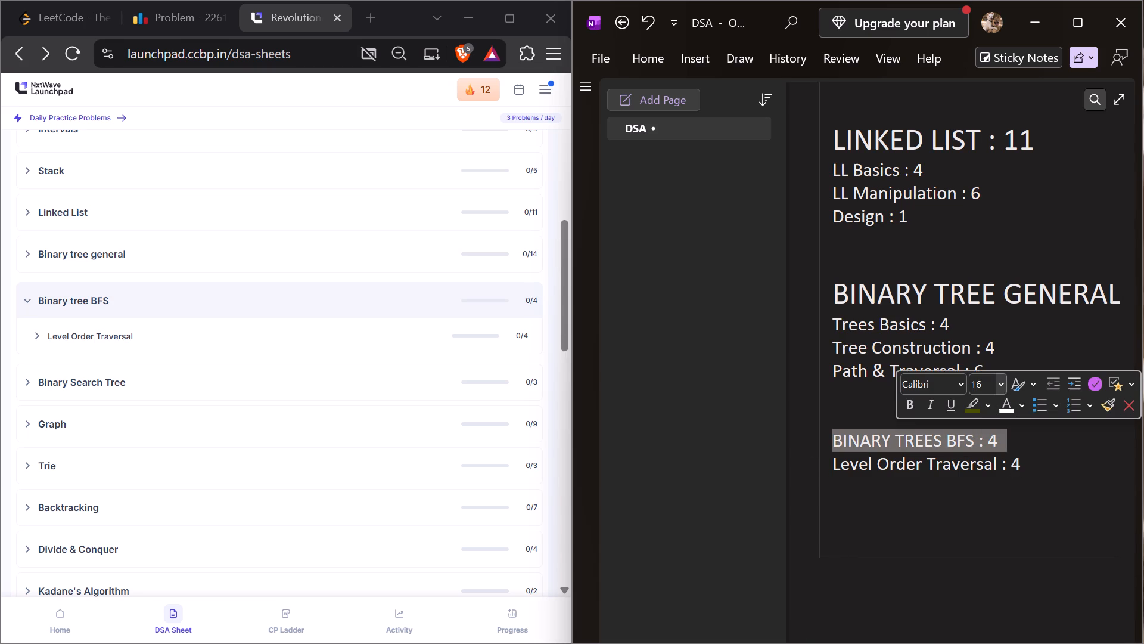
pyautogui.click(1002, 385)
pyautogui.click(997, 329)
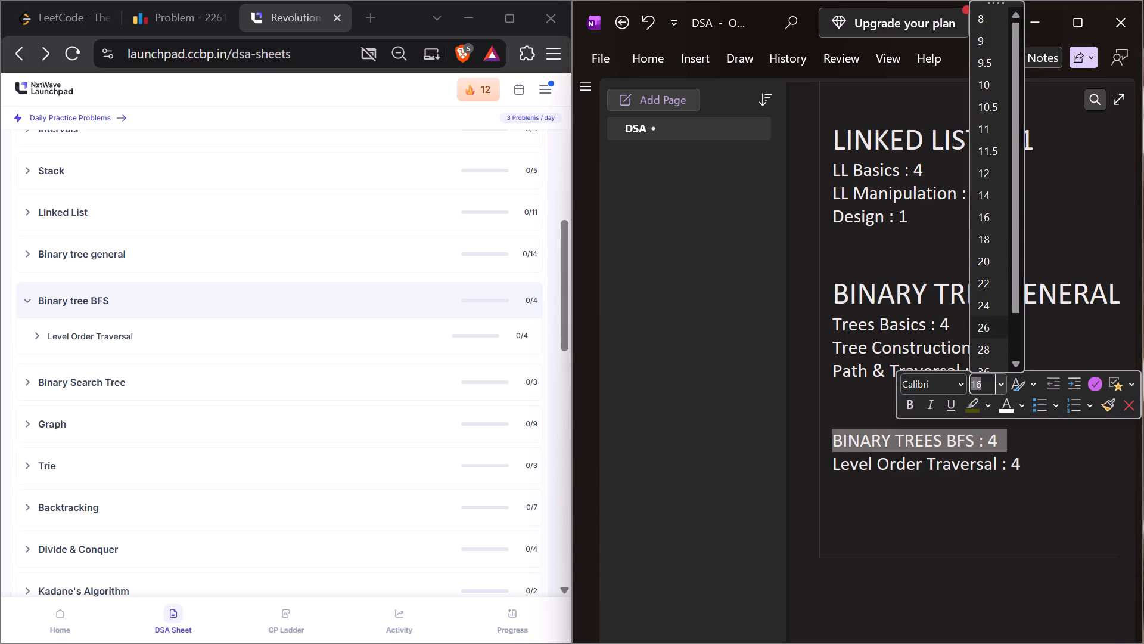
# Add blank lines below the Level Order Traversal entry to make room for another section.
pyautogui.click(1036, 483)
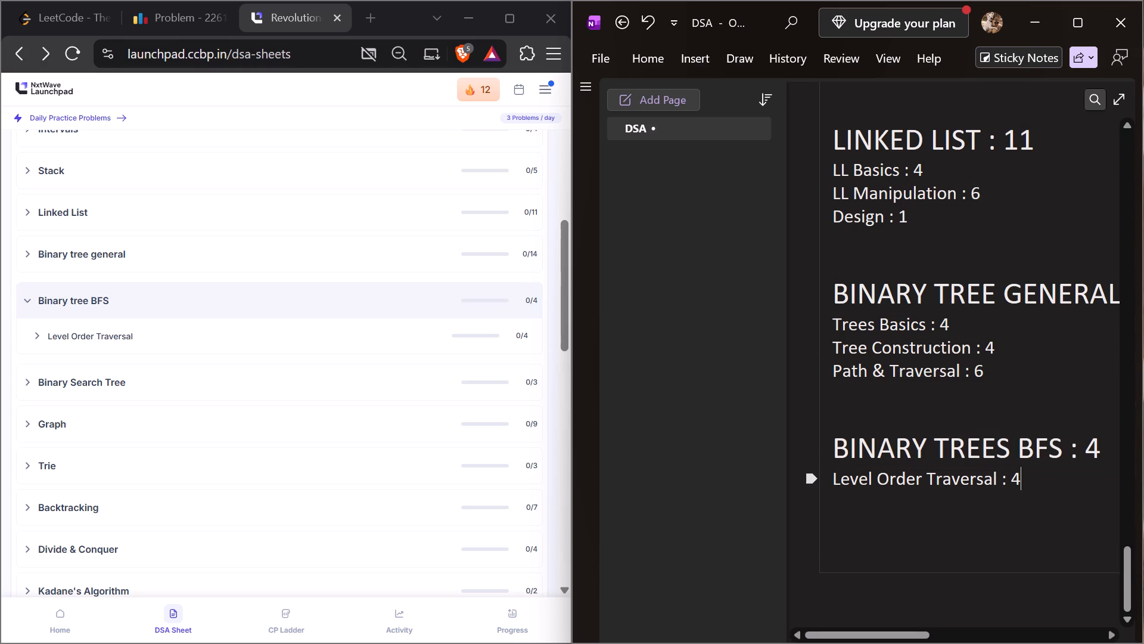
pyautogui.press('Return')
pyautogui.press('Return')
pyautogui.press('Return')
pyautogui.press('Return')
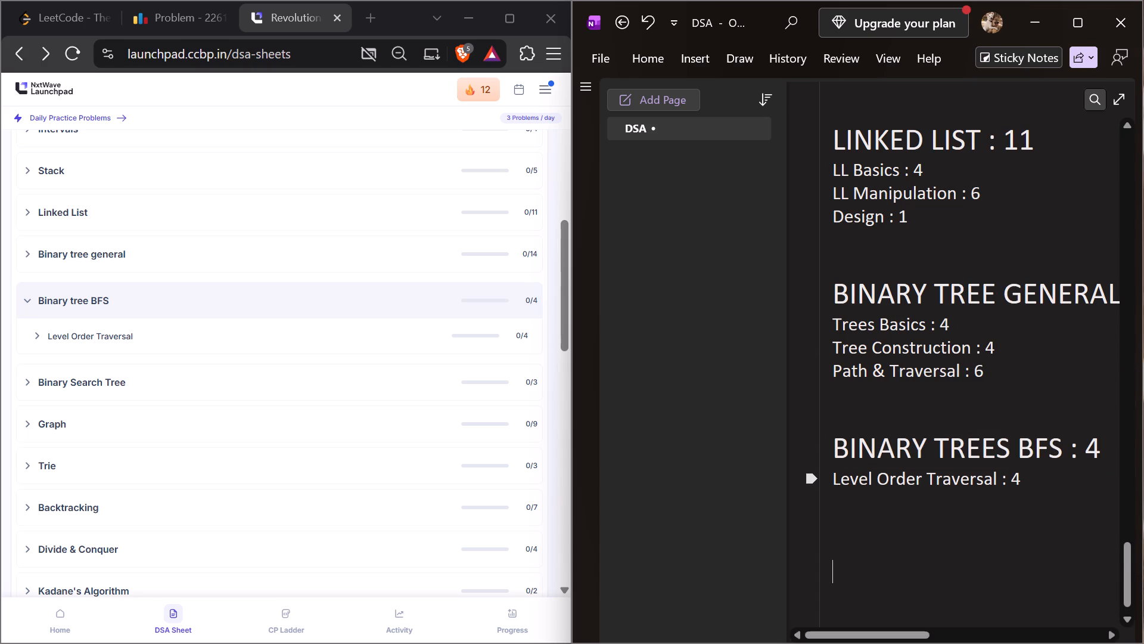
pyautogui.scroll(-2, 1036, 483)
pyautogui.press('BackSpace')
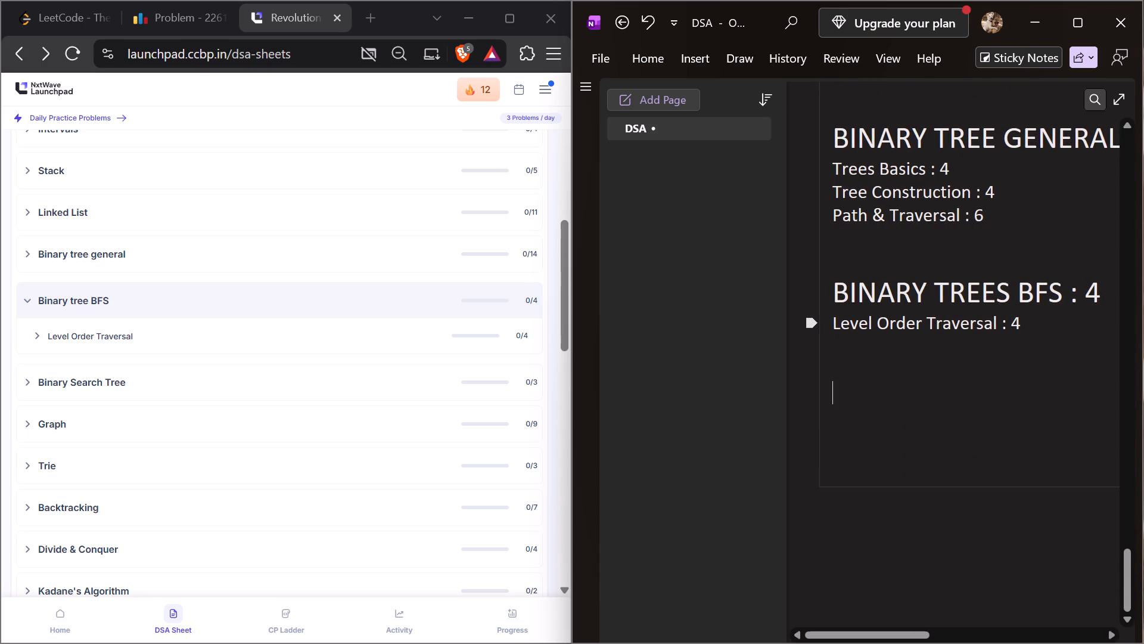
# In the browser's DSA sheet, expand the Binary Search Tree topic and collapse Binary tree BFS.
pyautogui.click(388, 374)
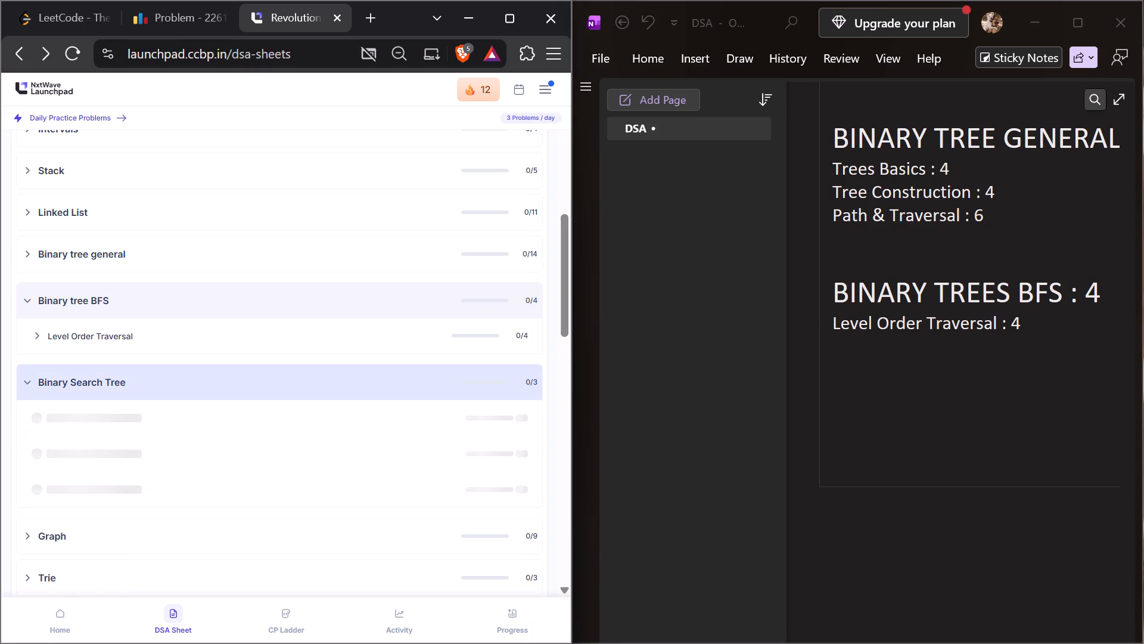
pyautogui.click(324, 306)
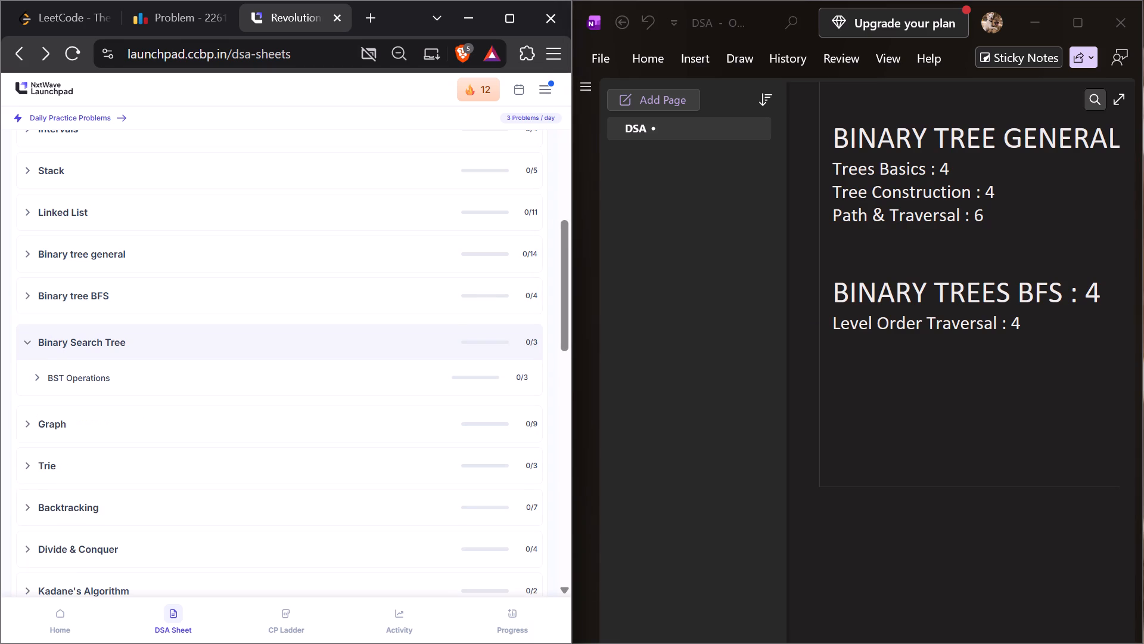
pyautogui.write('BINARY SEARCH')
pyautogui.press('space')
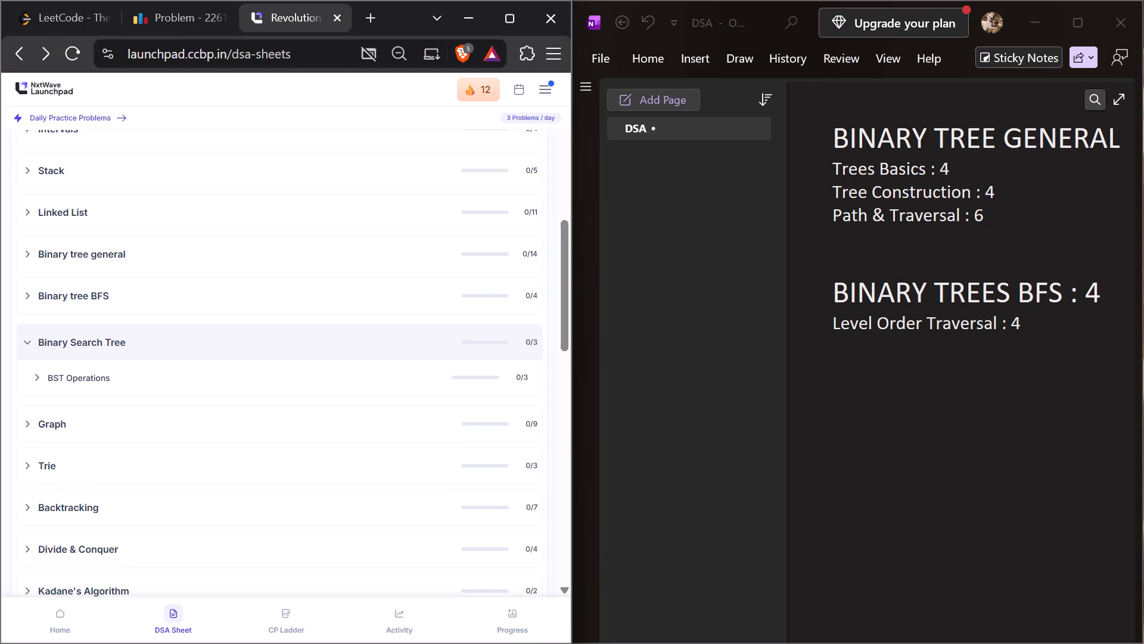
# Back in OneNote, add the heading line "BINARY SEARCH TREE : 3" below the Binary Trees BFS section.
pyautogui.click(900, 404)
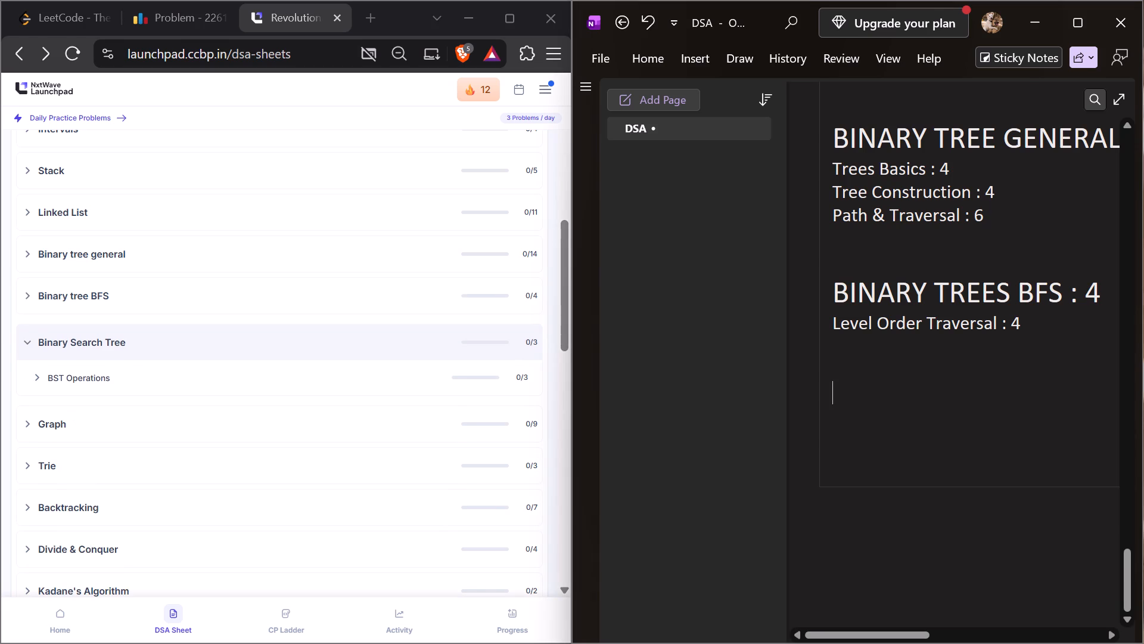
pyautogui.write('BINARY SERA')
pyautogui.press('BackSpace')
pyautogui.press('BackSpace')
pyautogui.write('ARCH TREE')
pyautogui.hotkey('shift', 'space')
pyautogui.write(':')
pyautogui.press('space')
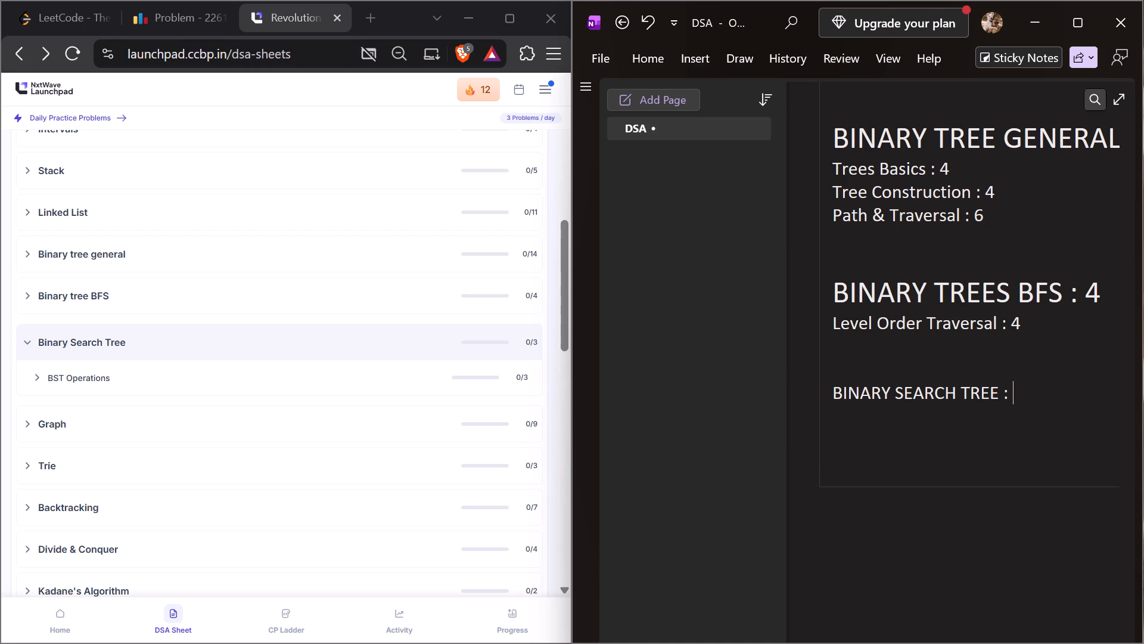
pyautogui.write('3')
pyautogui.press('space')
pyautogui.press('space')
pyautogui.press('Return')
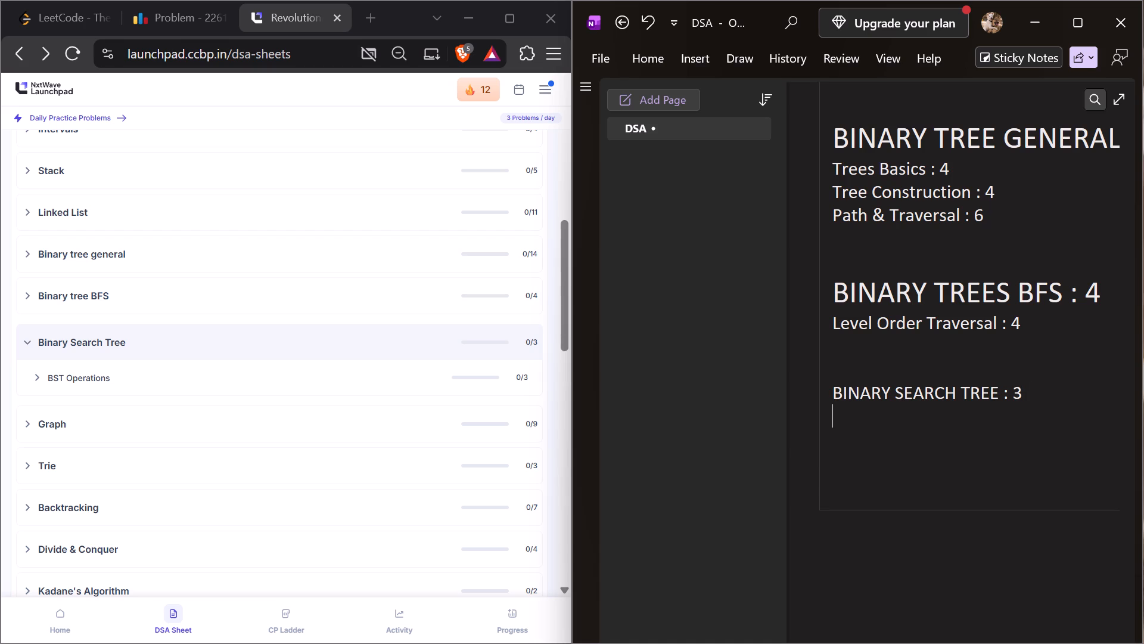
# Add the subtopic line "BST Operations : 3" under the BINARY SEARCH TREE heading, with "Operations" capitalized only at its first letter.
pyautogui.write('BST')
pyautogui.press('space')
pyautogui.write('OPERATIONS')
pyautogui.press('space')
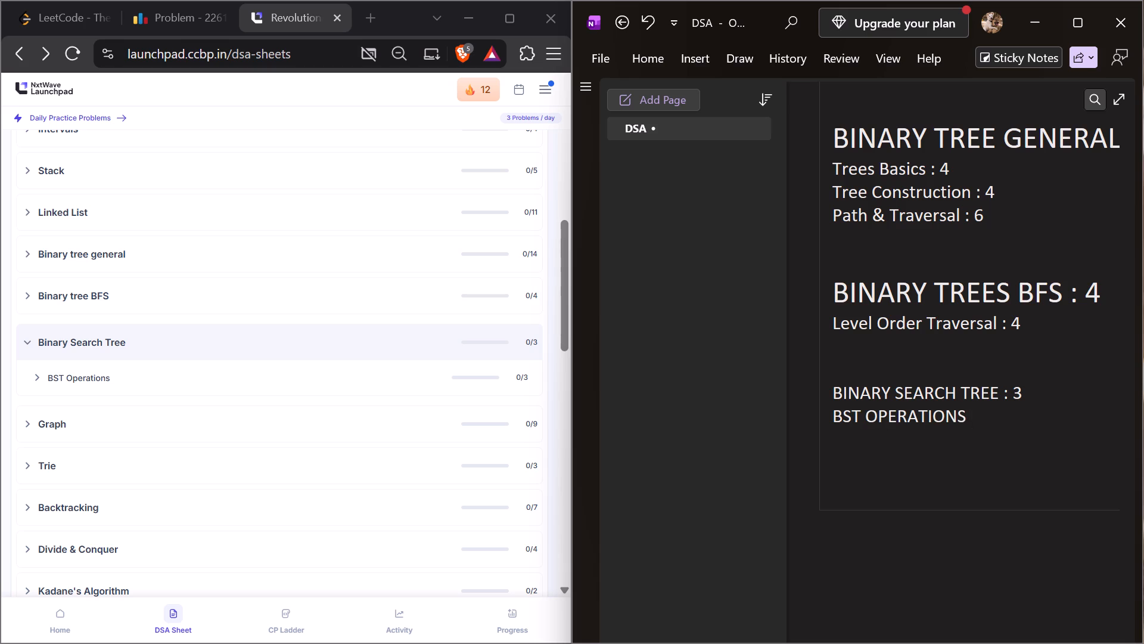
pyautogui.write(':')
pyautogui.press('space')
pyautogui.press('Left')
pyautogui.press('Left')
pyautogui.press('Left')
pyautogui.press('BackSpace')
pyautogui.press('BackSpace')
pyautogui.press('BackSpace')
pyautogui.press('BackSpace')
pyautogui.press('BackSpace')
pyautogui.press('BackSpace')
pyautogui.press('BackSpace')
pyautogui.press('BackSpace')
pyautogui.press('BackSpace')
pyautogui.write('perations')
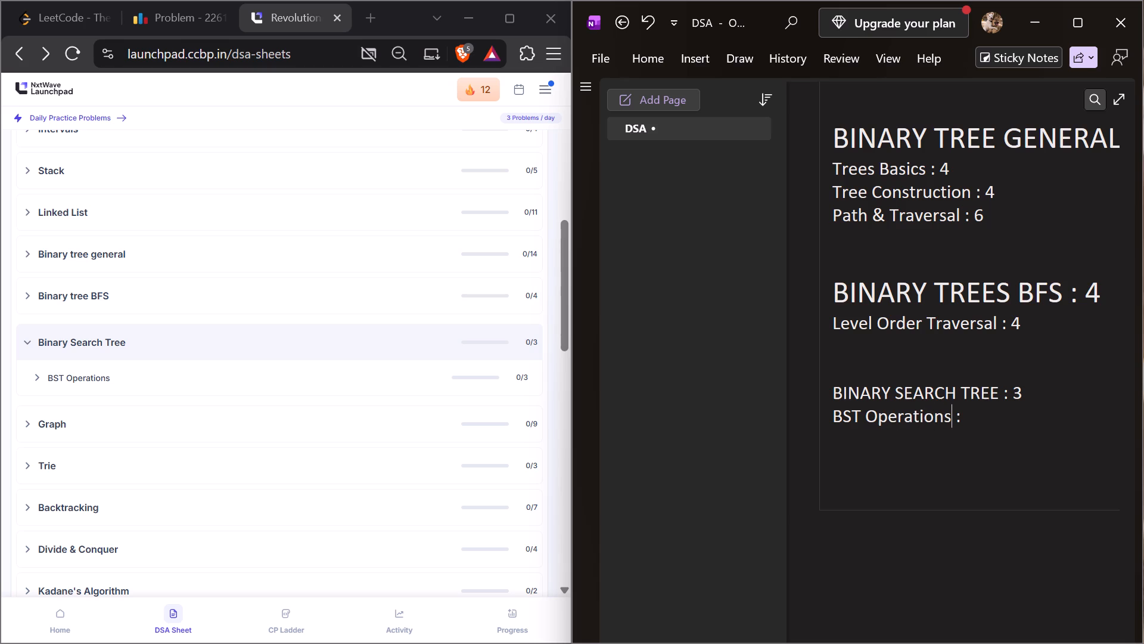
pyautogui.press('Right')
pyautogui.press('Right')
pyautogui.press('space')
pyautogui.press('3')
pyautogui.press('Return')
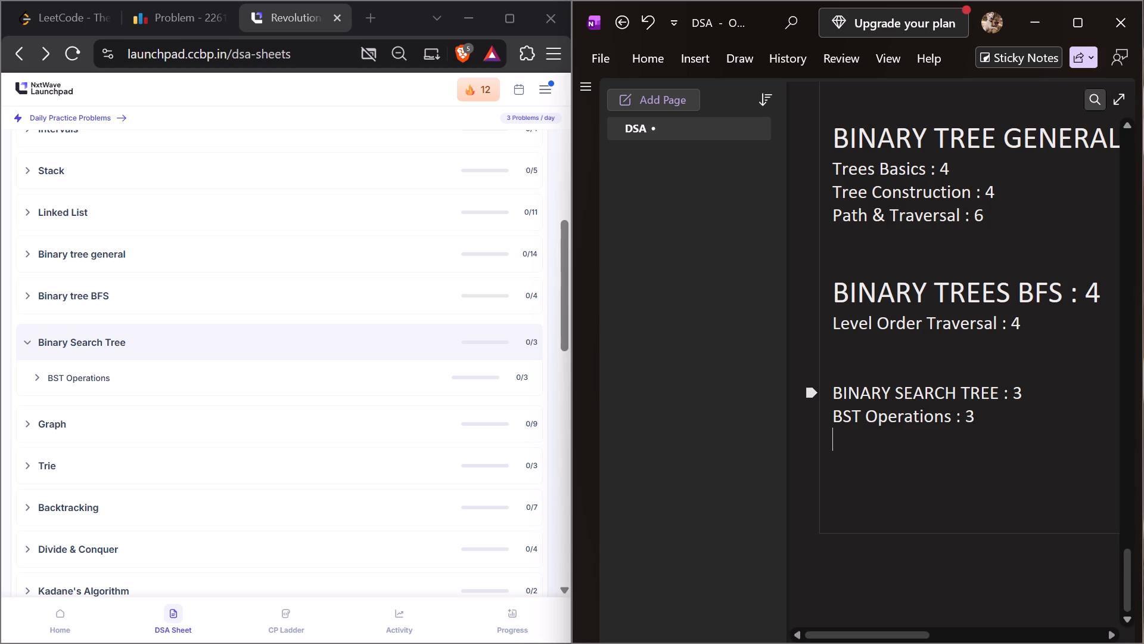
# Set the "BINARY SEARCH TREE : 3" heading to font size 26.
pyautogui.moveTo(831, 394); pyautogui.dragTo(1075, 387)
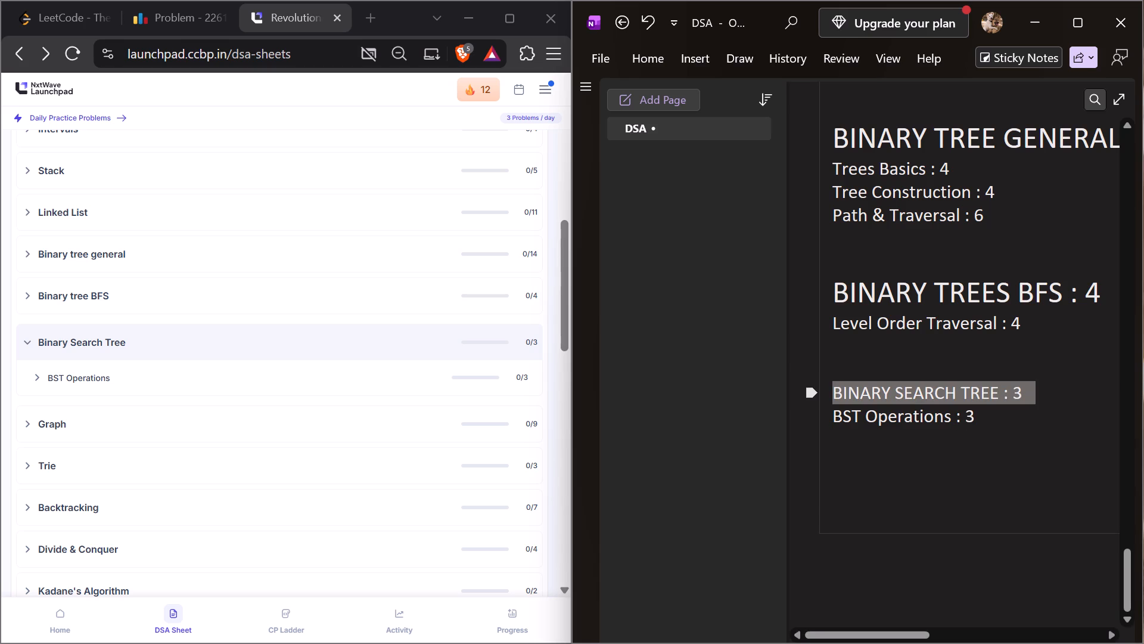
pyautogui.click(1006, 340)
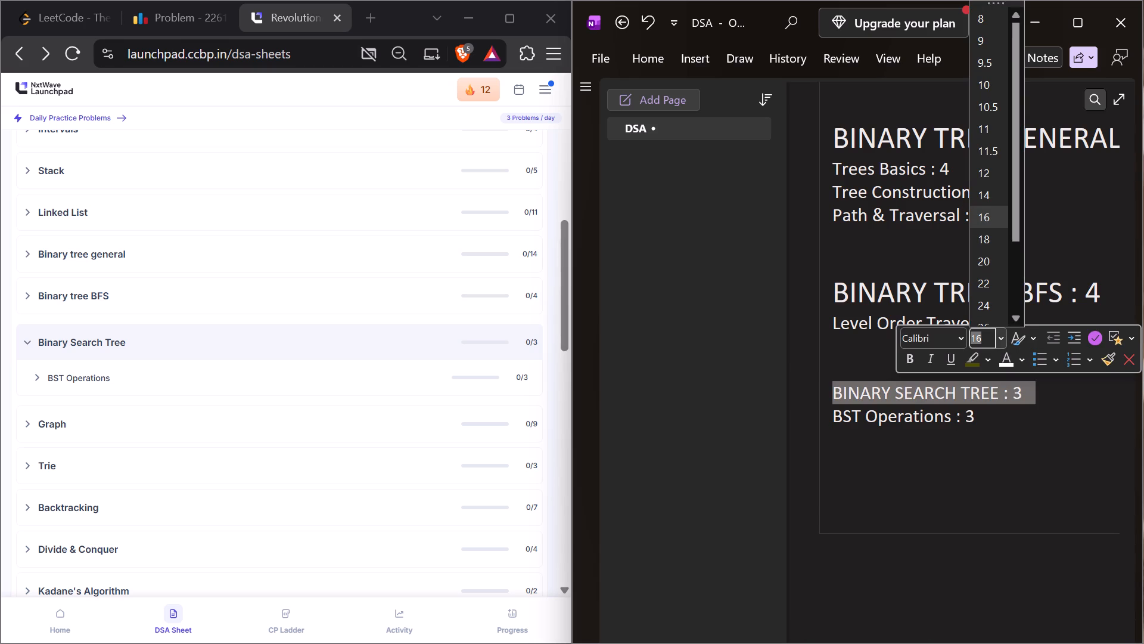
pyautogui.scroll(-1, 982, 290)
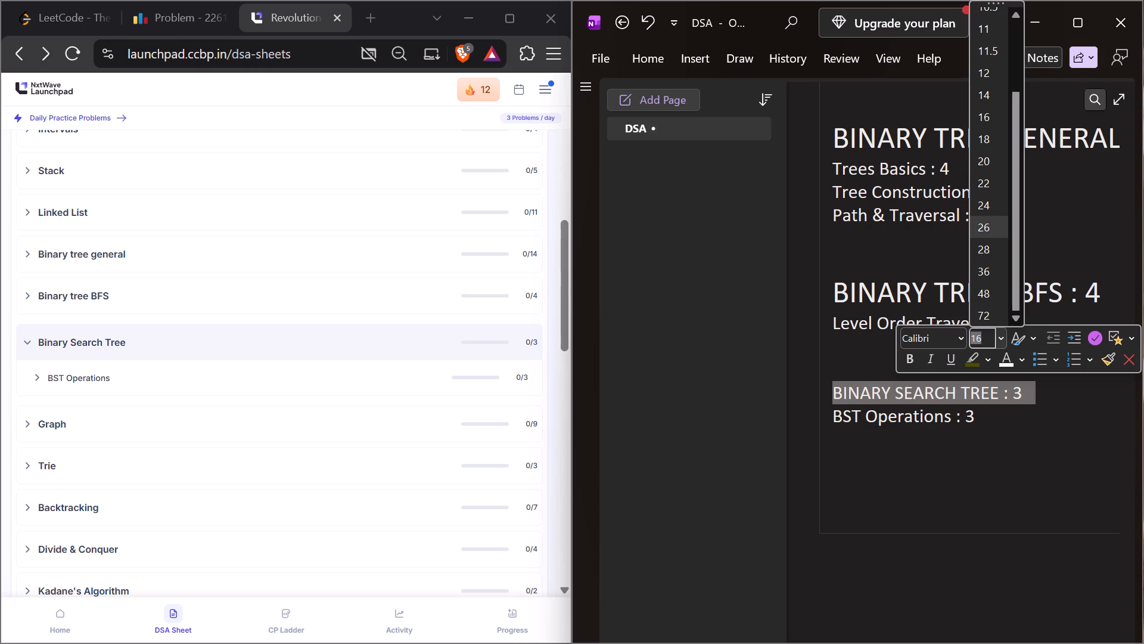
pyautogui.click(985, 230)
pyautogui.click(989, 486)
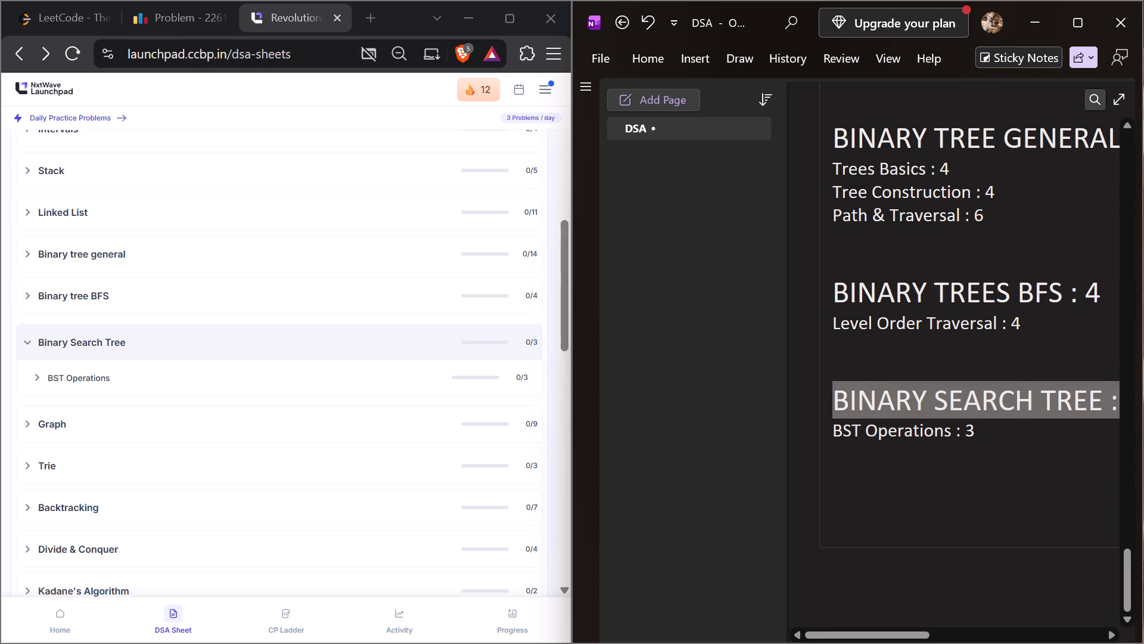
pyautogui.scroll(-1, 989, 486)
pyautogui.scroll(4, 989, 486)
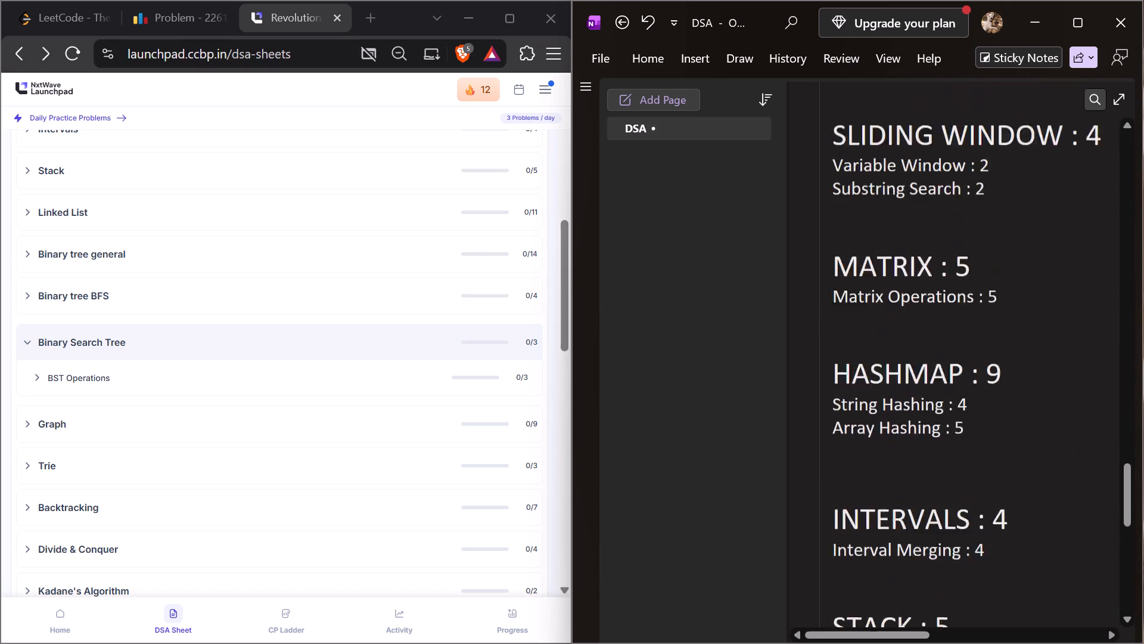
# Start the heading line "GRAPH :" below the Binary Search Tree section, leaving a gap after its subtopic.
pyautogui.scroll(-1, 989, 486)
pyautogui.scroll(2, 989, 486)
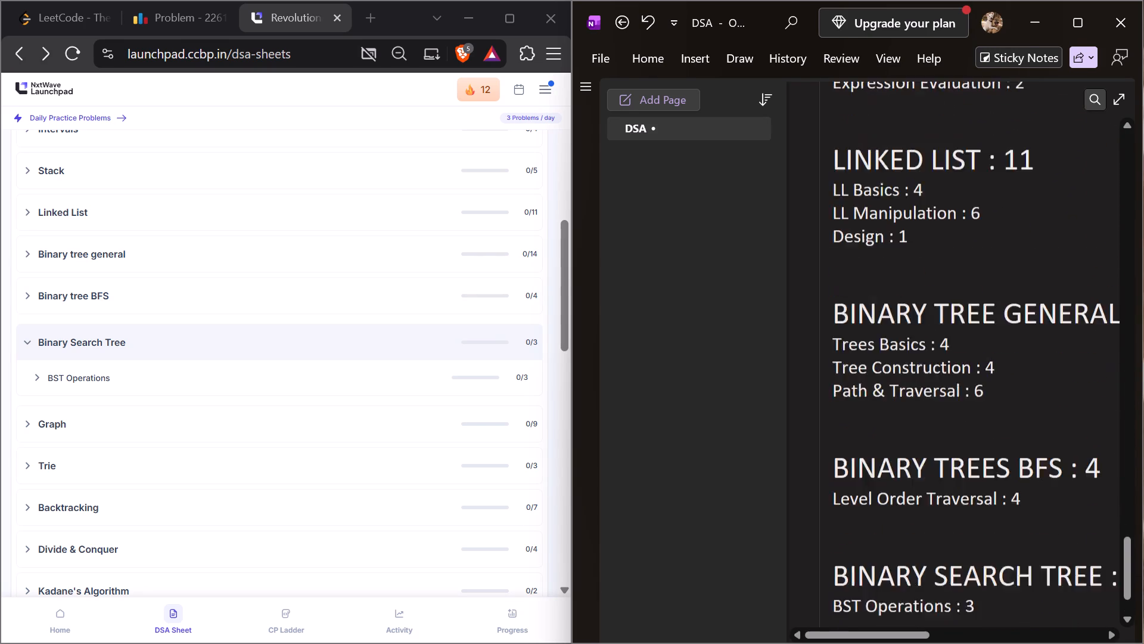
pyautogui.scroll(-4, 989, 486)
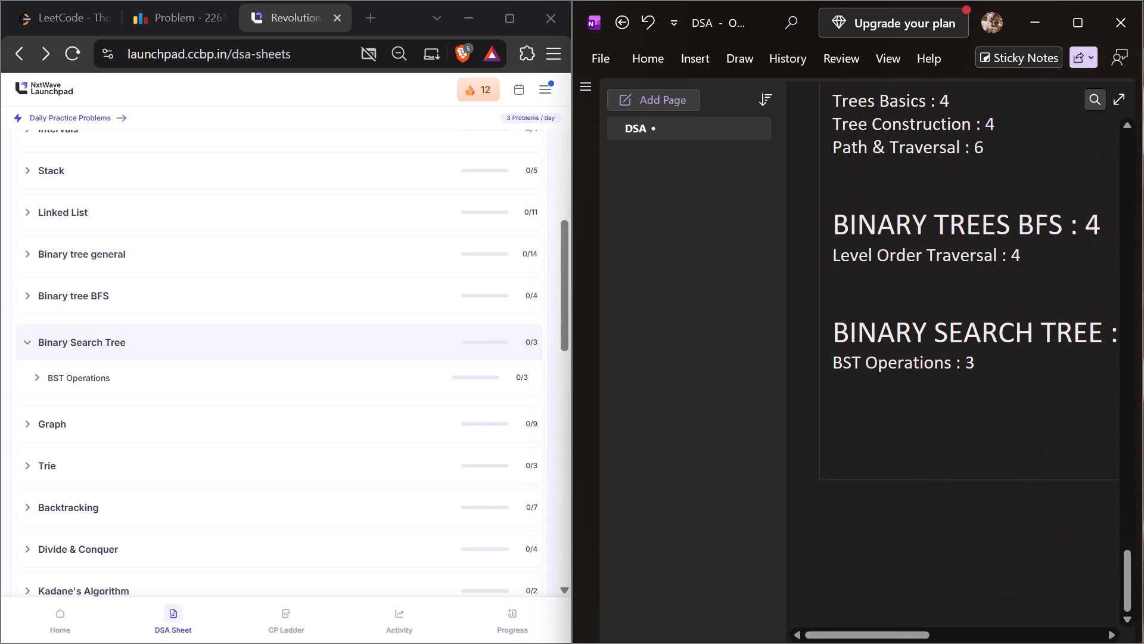
pyautogui.press('Return')
pyautogui.write('GRAPH :')
pyautogui.press('space')
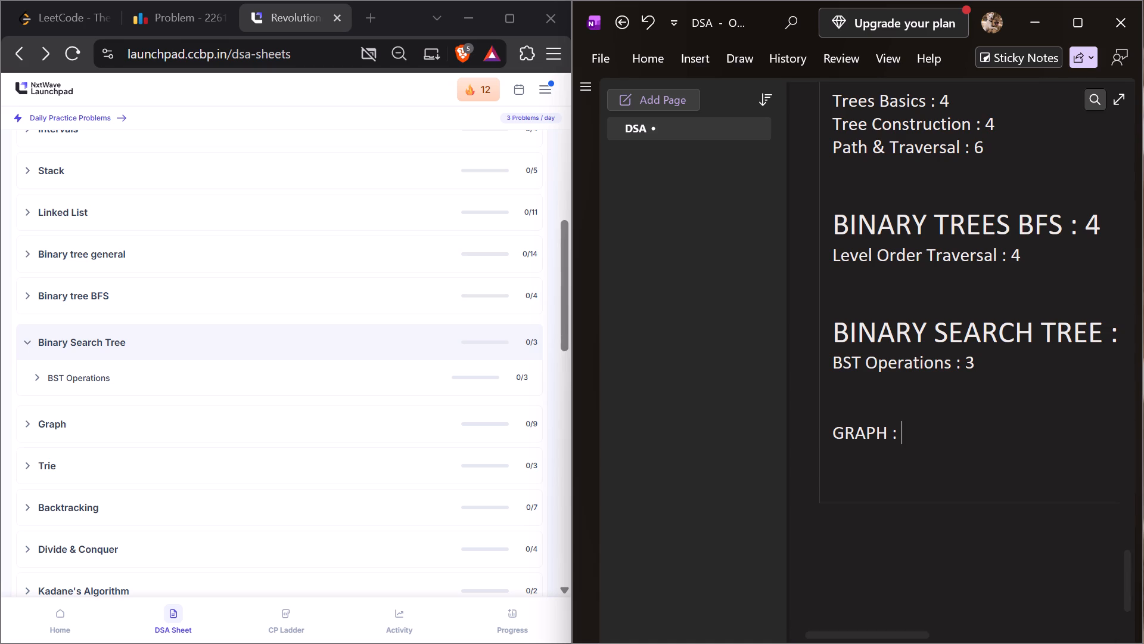
# In the browser's DSA sheet, collapse Binary Search Tree and expand the Graph topic.
pyautogui.click(175, 355)
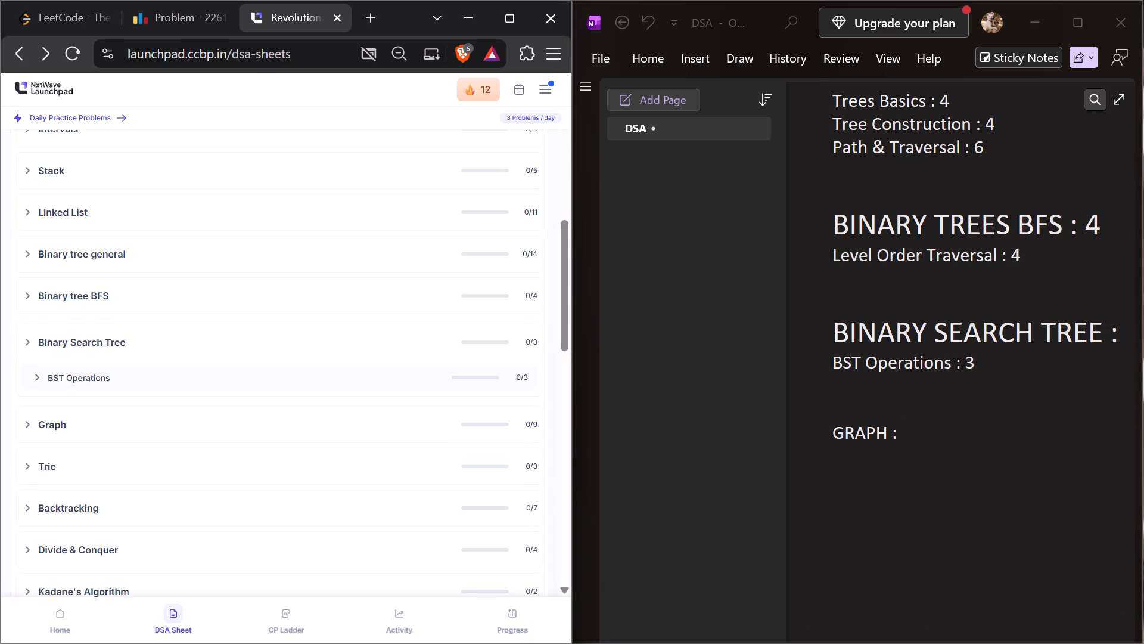
pyautogui.click(110, 380)
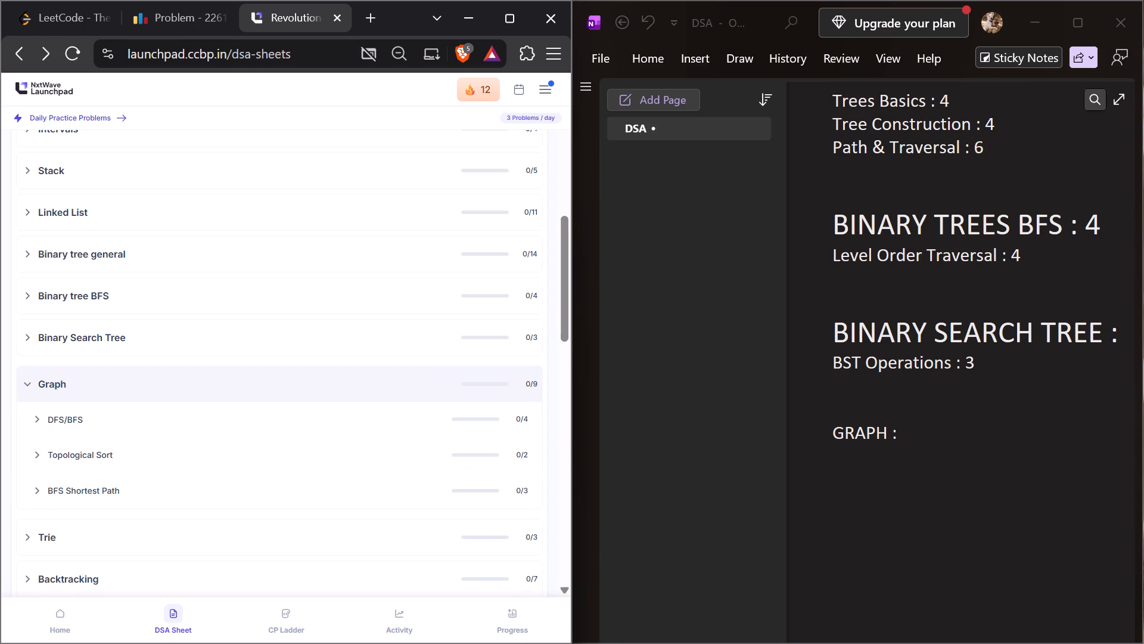
# Back in OneNote, complete the GRAPH heading with the count 9 and start a new line under it.
pyautogui.click(915, 429)
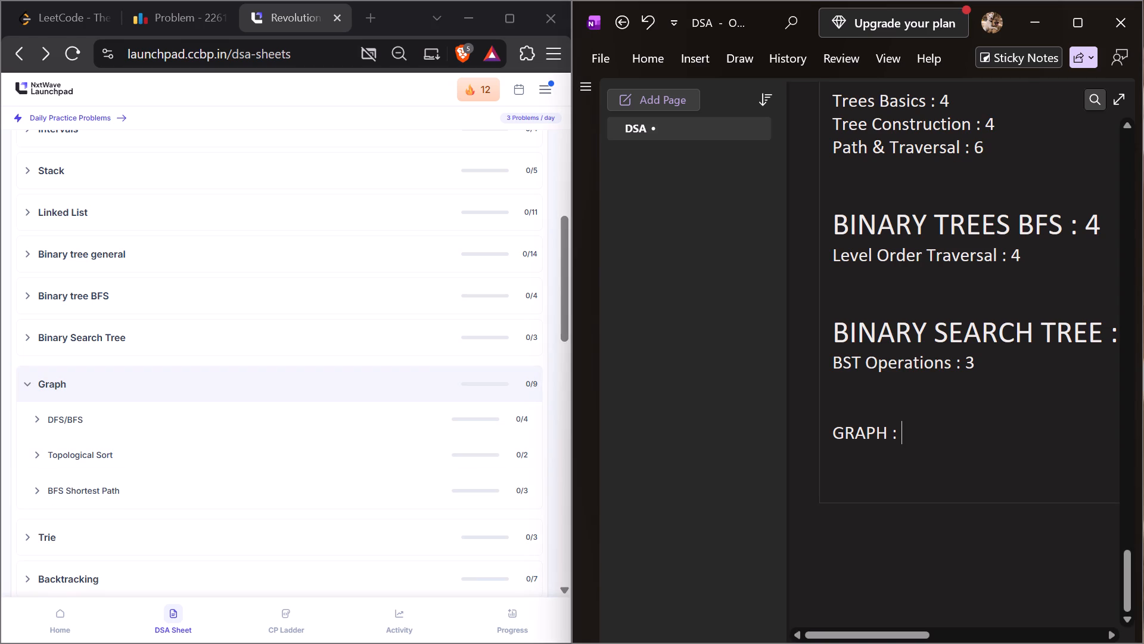
pyautogui.press('9')
pyautogui.press('Return')
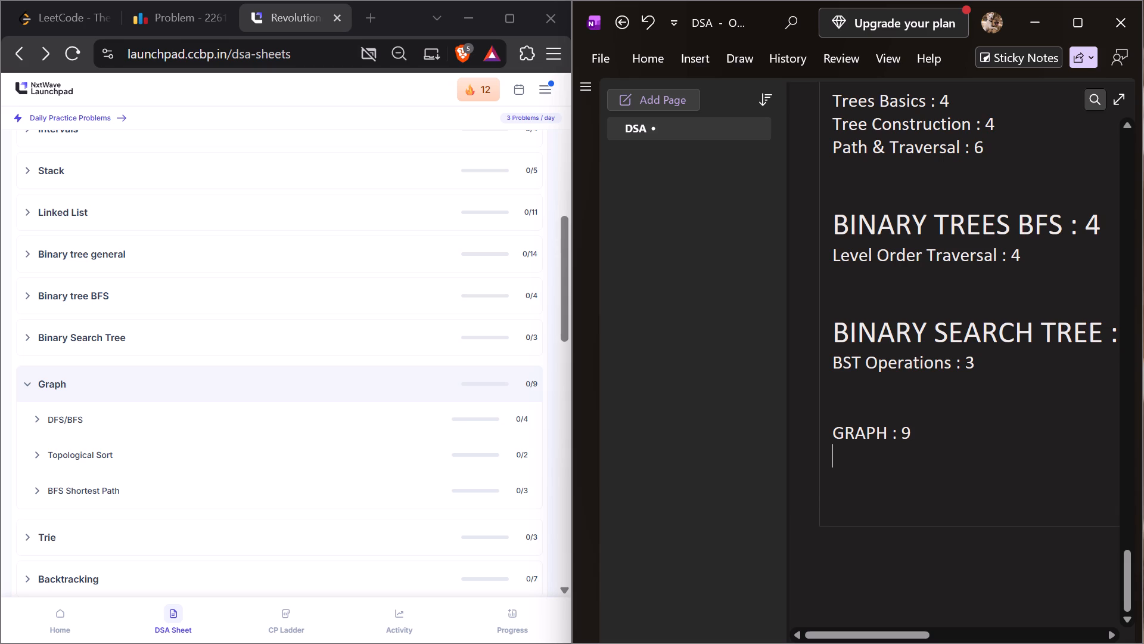
# Add the subtopic line "DFS / BFS : 4" under the GRAPH heading.
pyautogui.write('DFS')
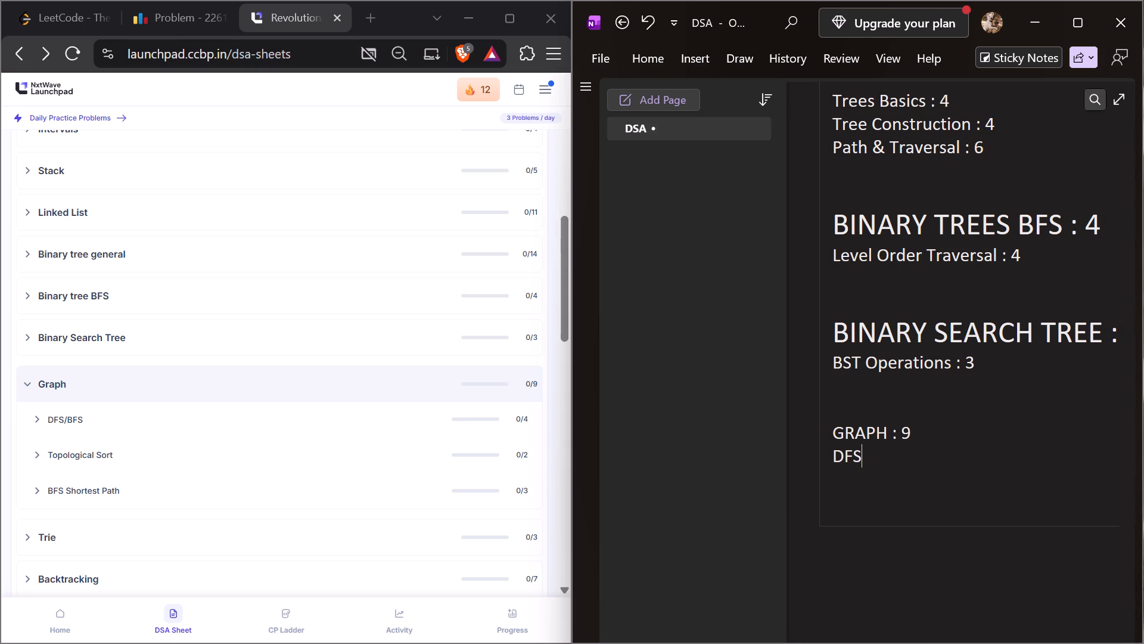
pyautogui.press('space')
pyautogui.write("'/")
pyautogui.press('BackSpace')
pyautogui.press('BackSpace')
pyautogui.write('/ B')
pyautogui.write('FS')
pyautogui.press('space')
pyautogui.press('Return')
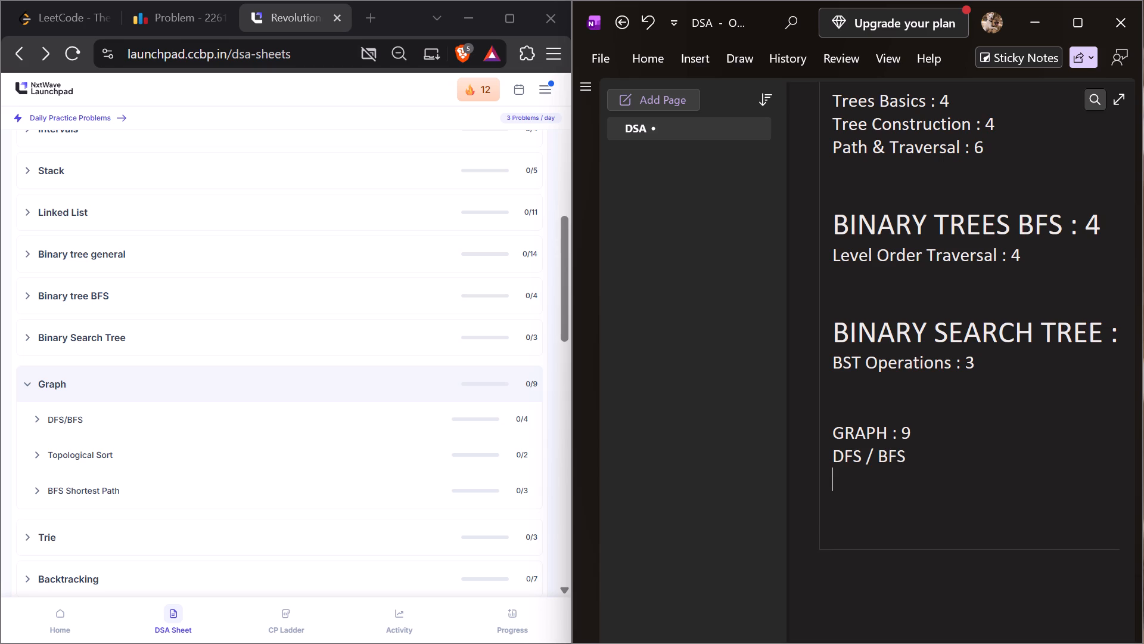
pyautogui.click(930, 462)
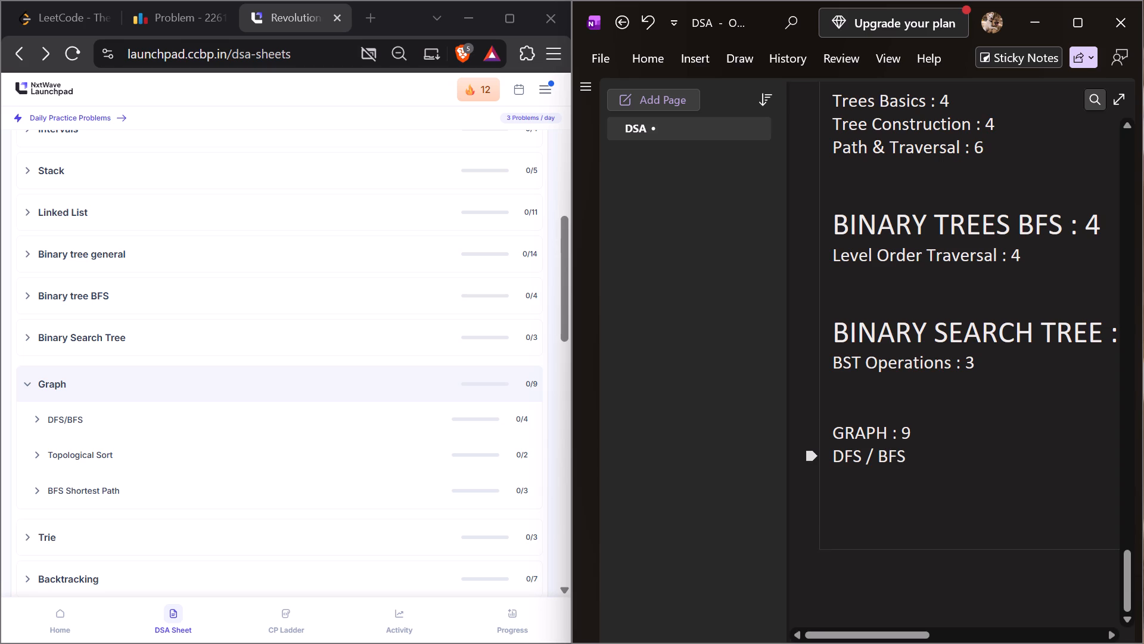
pyautogui.press('space')
pyautogui.write(':')
pyautogui.press('space')
pyautogui.press('BackSpace')
pyautogui.press('BackSpace')
pyautogui.write(':')
pyautogui.press('space')
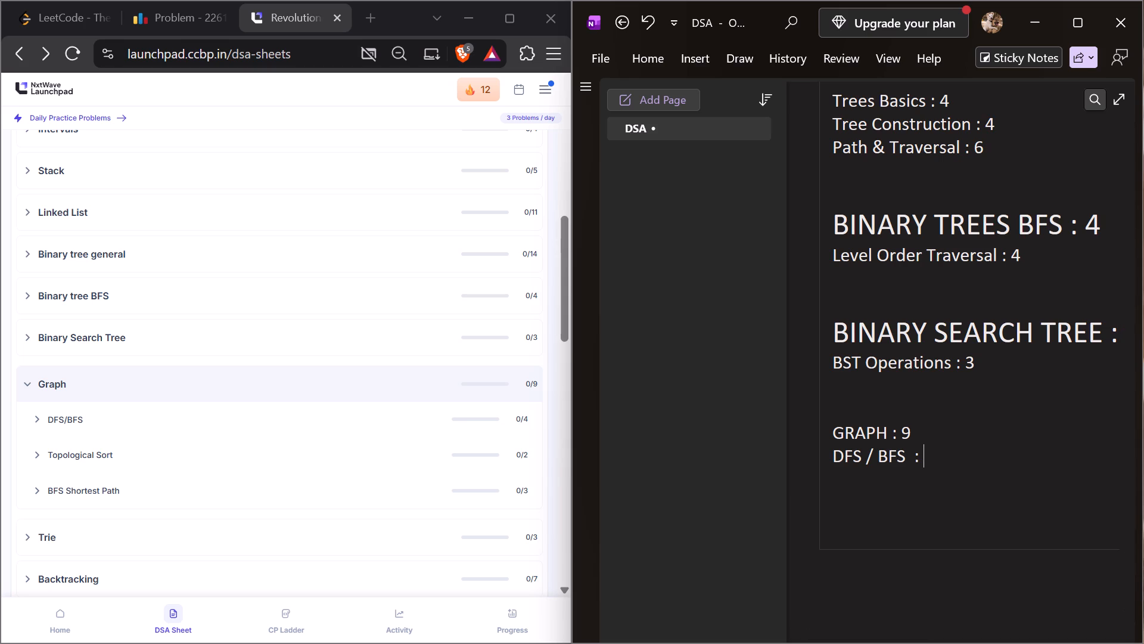
pyautogui.press('4')
pyautogui.press('Return')
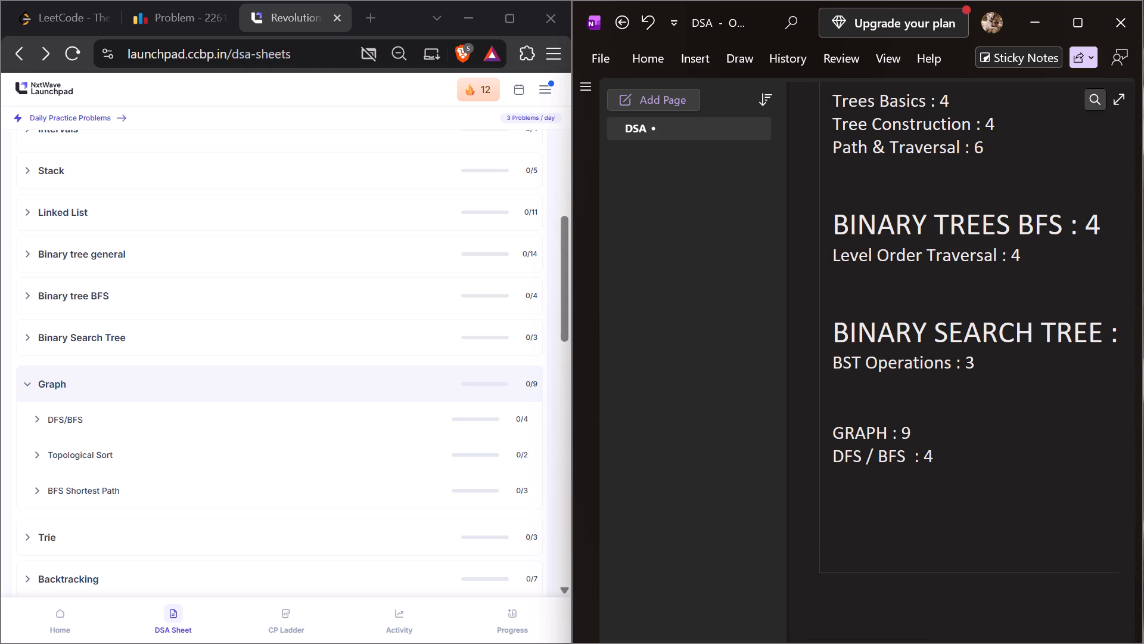
# Add the subtopic line "Topological Sort : 2" below the DFS / BFS line.
pyautogui.press('t')
pyautogui.press('BackSpace')
pyautogui.write('Topological')
pyautogui.press('space')
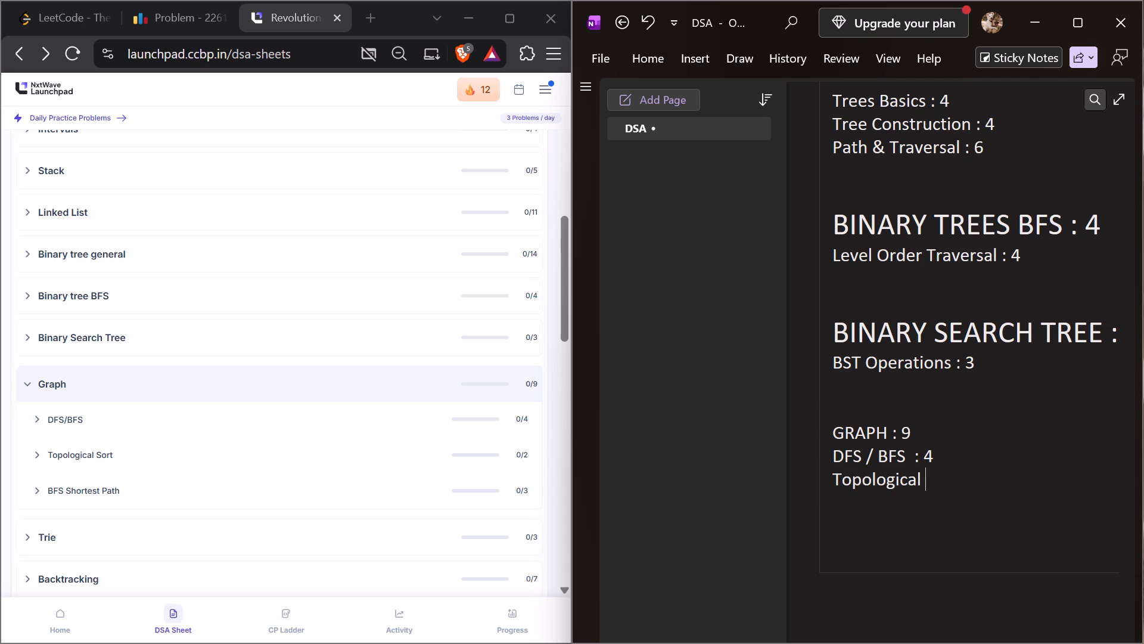
pyautogui.write('Sort :')
pyautogui.press('space')
pyautogui.press('2')
pyautogui.press('Return')
# Add the subtopic line "BFs Shortest Path : 3" below the Topological Sort line.
pyautogui.hotkey('shift', 'b')
pyautogui.write('Fs')
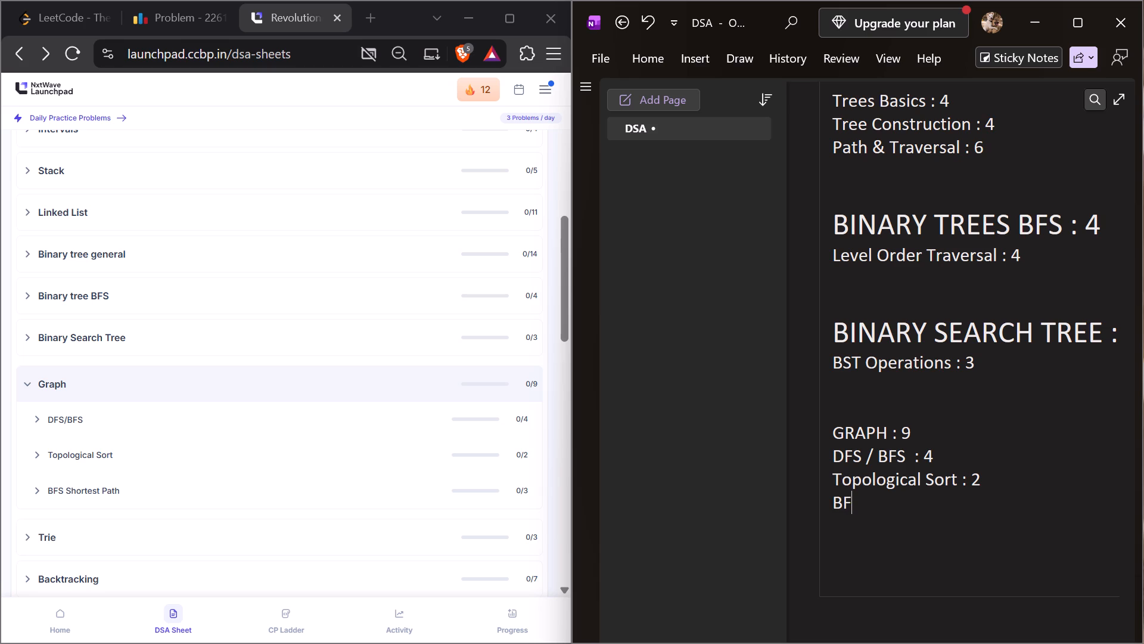
pyautogui.press('space')
pyautogui.write('Shortest')
pyautogui.press('space')
pyautogui.write('Path :')
pyautogui.press('space')
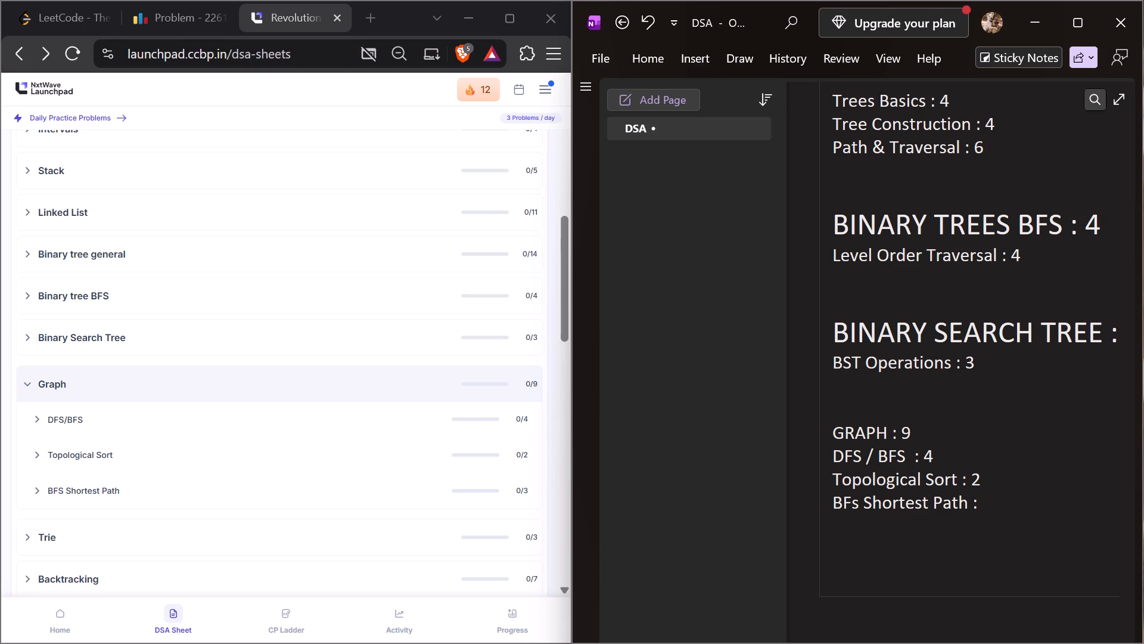
pyautogui.press('2')
pyautogui.press('BackSpace')
pyautogui.press('3')
# Set the "GRAPH : 9" heading to font size 26.
pyautogui.moveTo(832, 432); pyautogui.dragTo(937, 436)
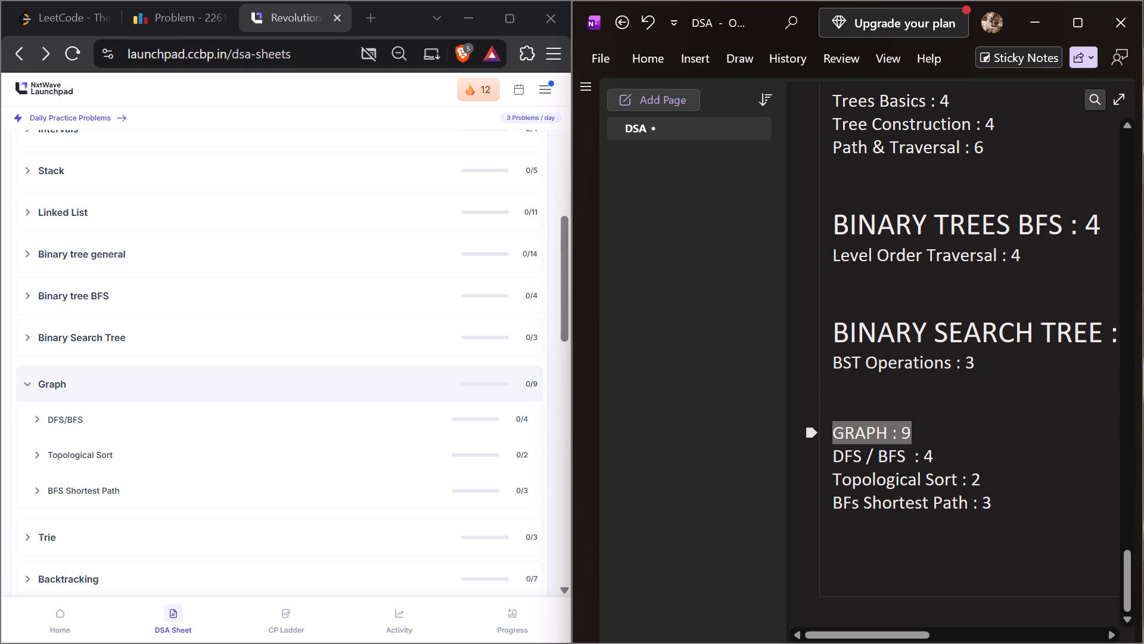
pyautogui.click(1006, 389)
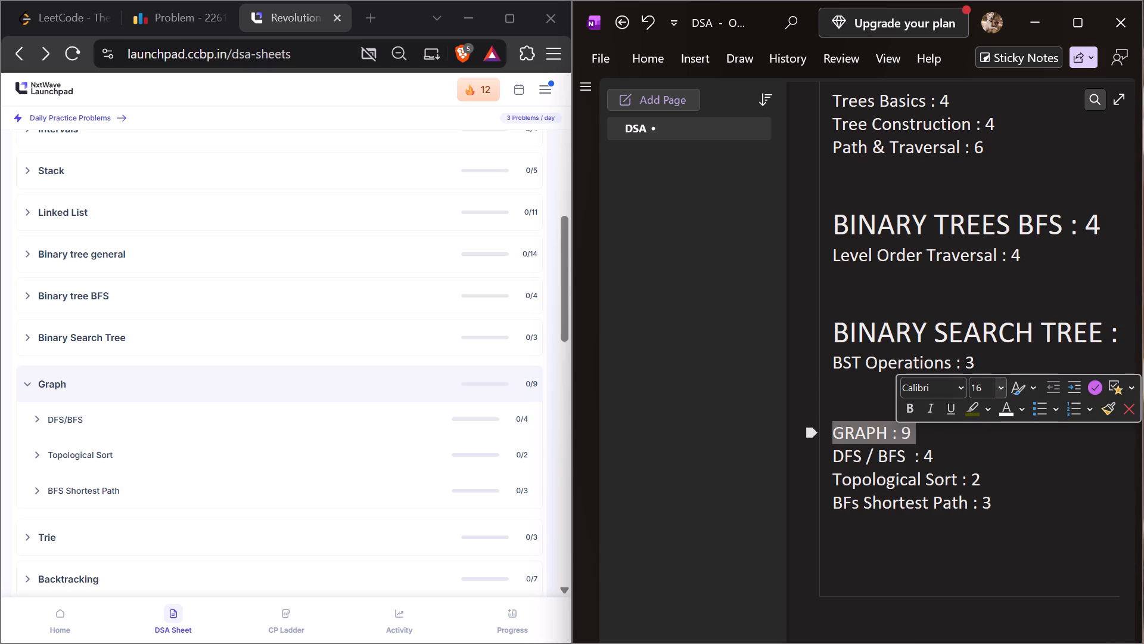
pyautogui.click(999, 319)
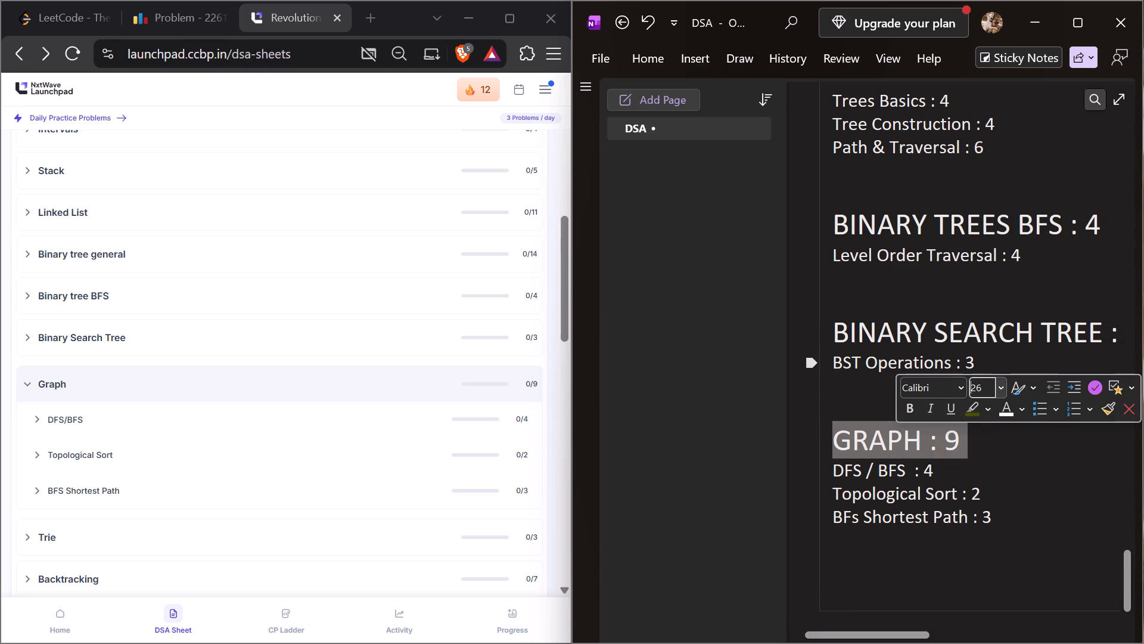
# Add another blank line at the end of the note, below the Graph section.
pyautogui.scroll(1, 1039, 538)
pyautogui.scroll(-3, 1039, 538)
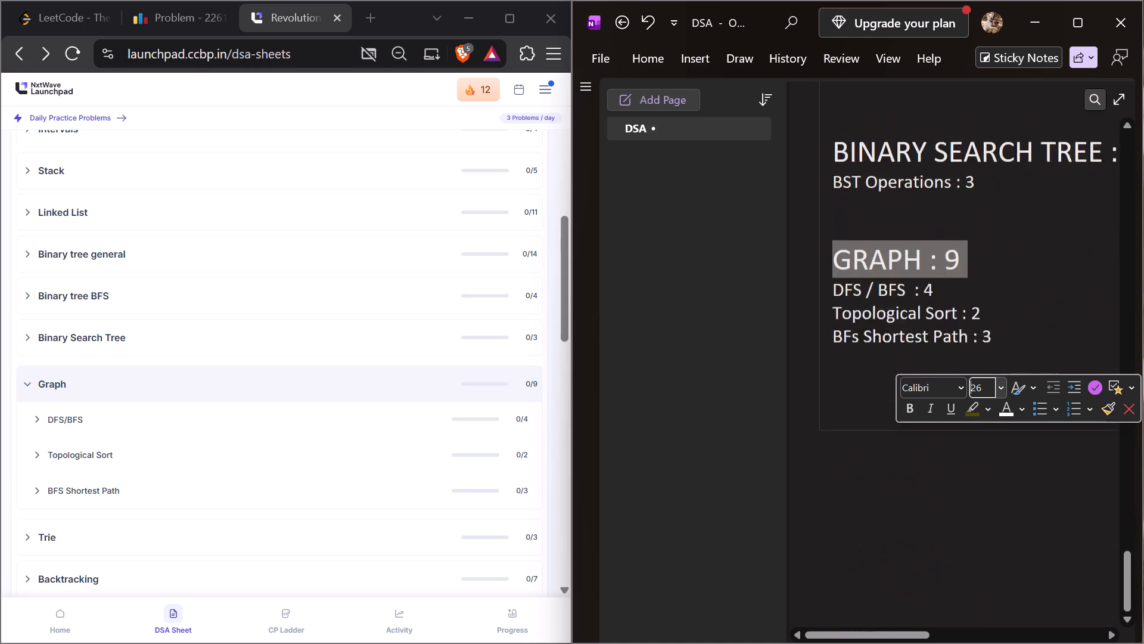
pyautogui.scroll(-1, 1039, 538)
pyautogui.click(893, 257)
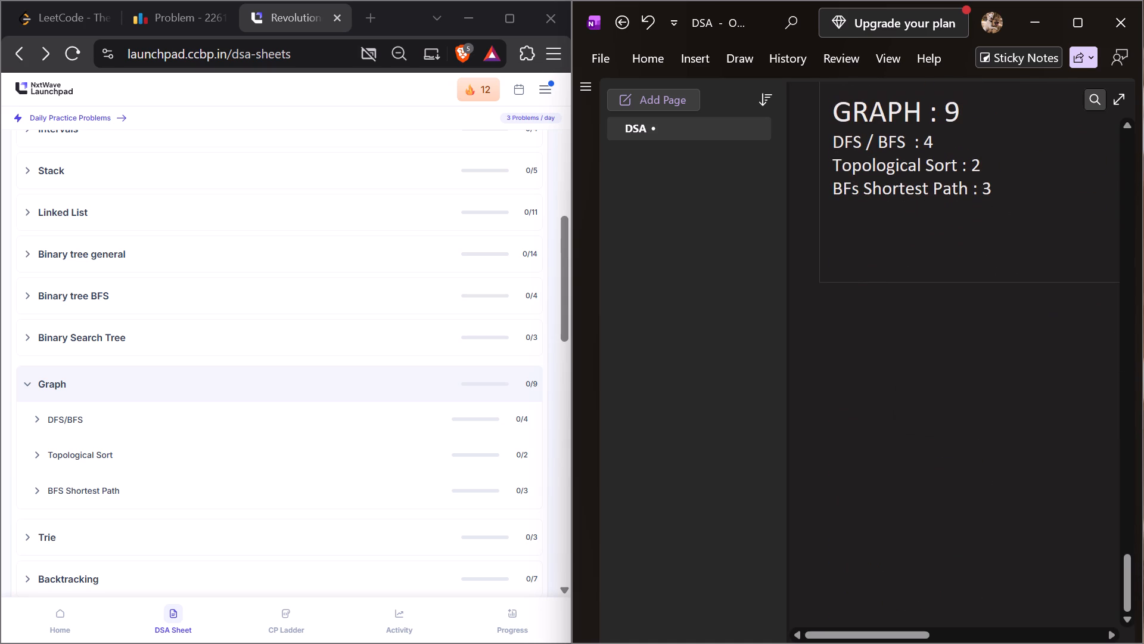
pyautogui.click(893, 257)
pyautogui.press('Return')
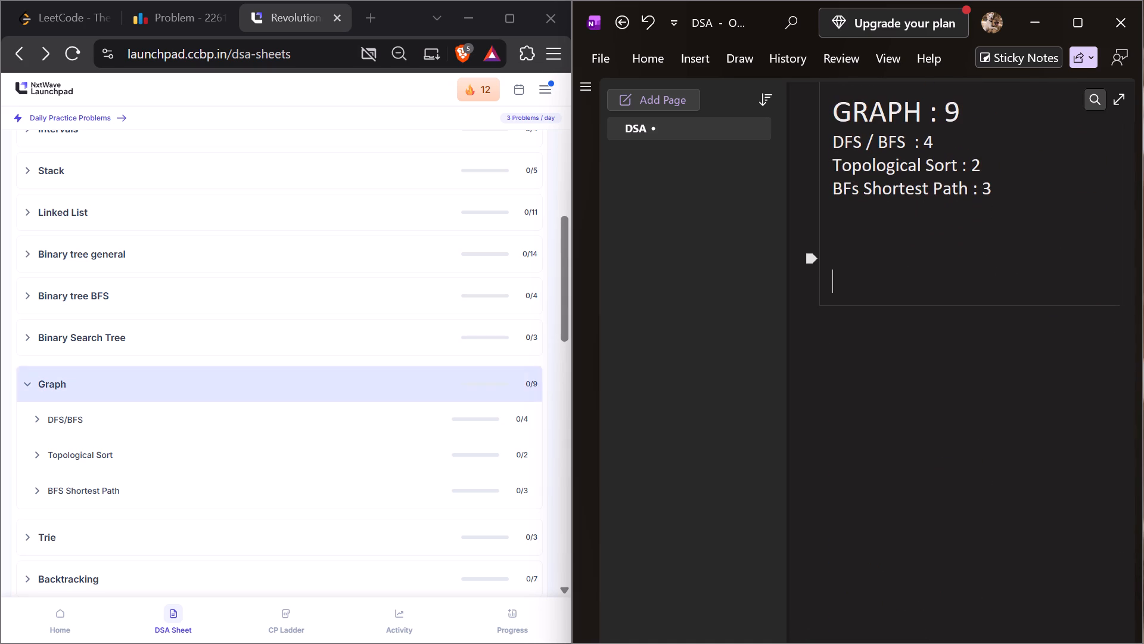
# In the browser's DSA sheet, collapse the Graph topic.
pyautogui.click(57, 382)
# Look over the remaining topics in the DSA sheet and the sections already listed in OneNote.
pyautogui.scroll(-1, 57, 382)
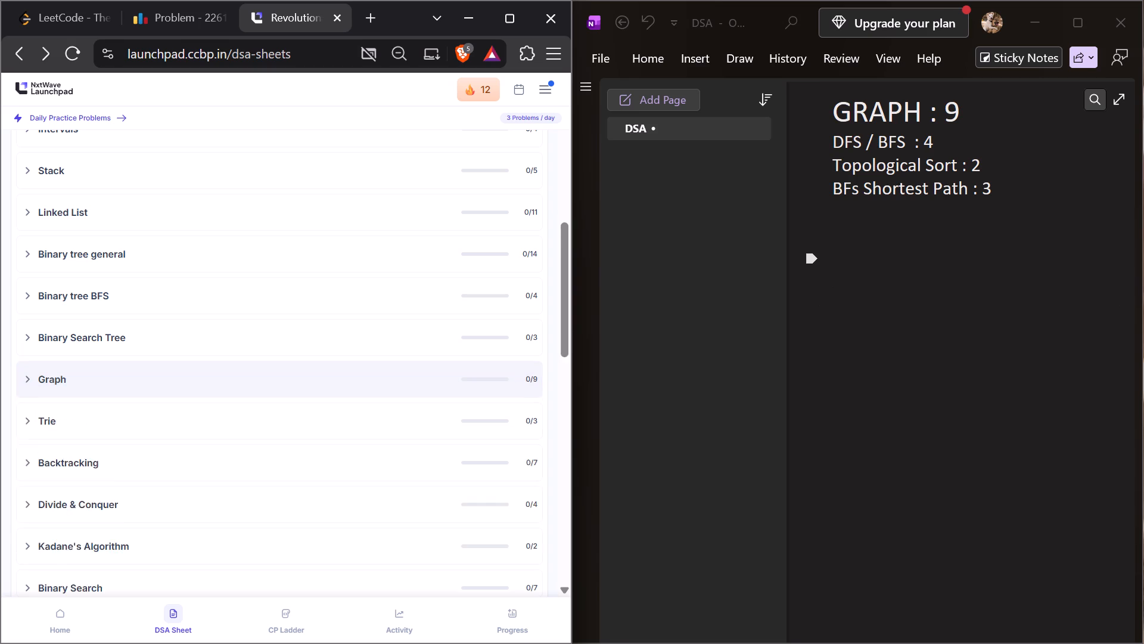
pyautogui.scroll(-4, 57, 382)
pyautogui.hscroll(1, 57, 382)
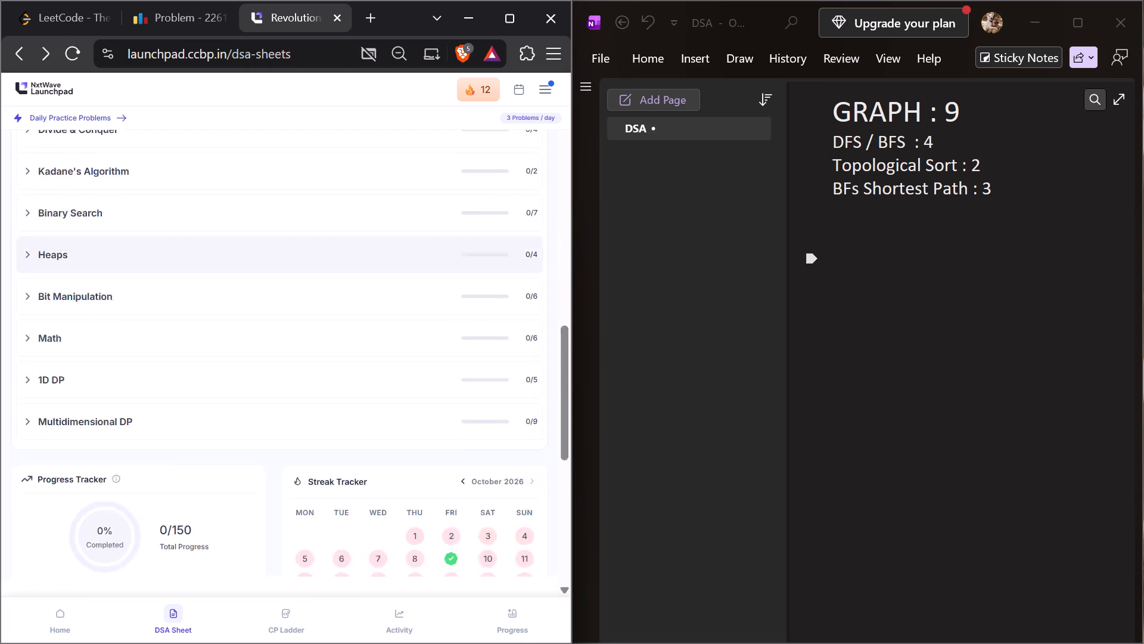
pyautogui.hscroll(1, 57, 382)
pyautogui.scroll(3, 57, 382)
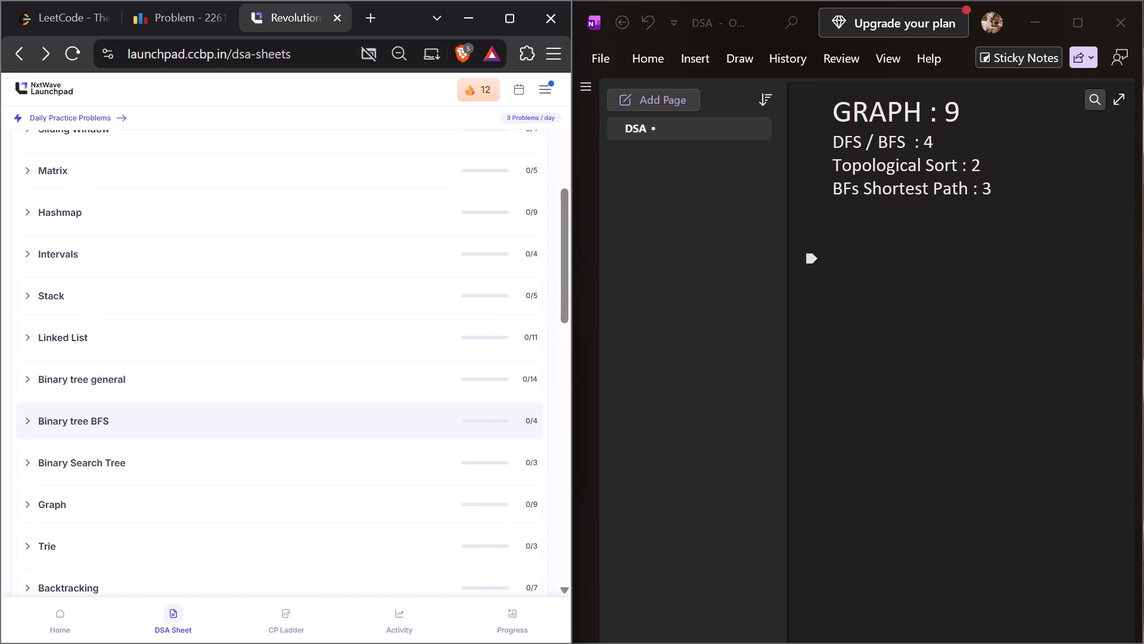
pyautogui.scroll(2, 965, 278)
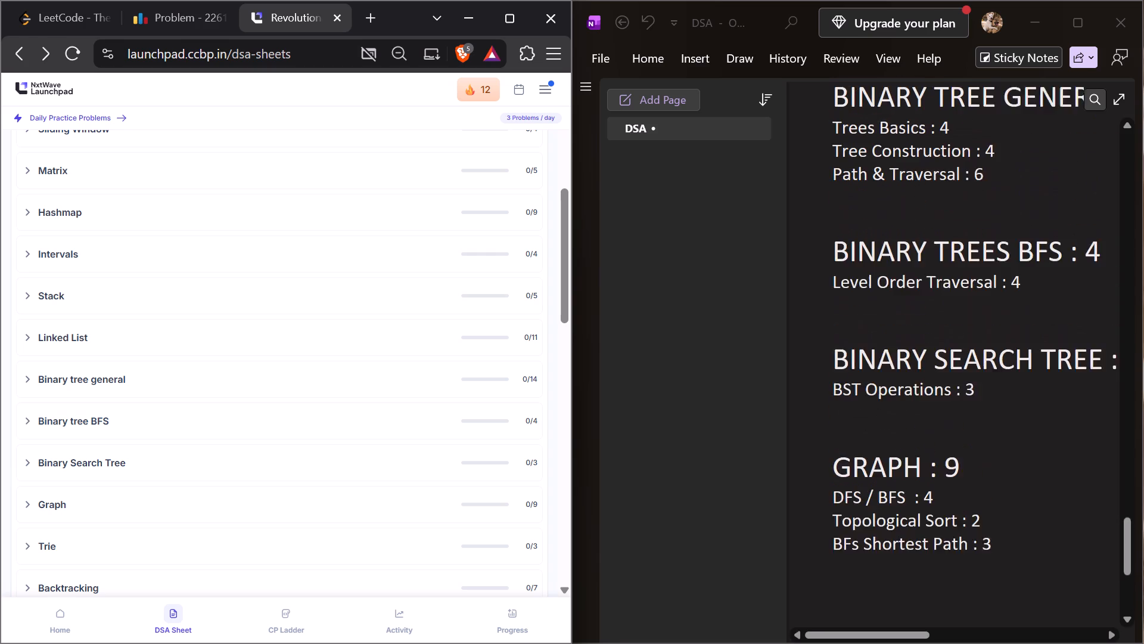
# Review the OneNote page from the numbered topic list and question totals down to the Graph section.
pyautogui.scroll(5, 965, 278)
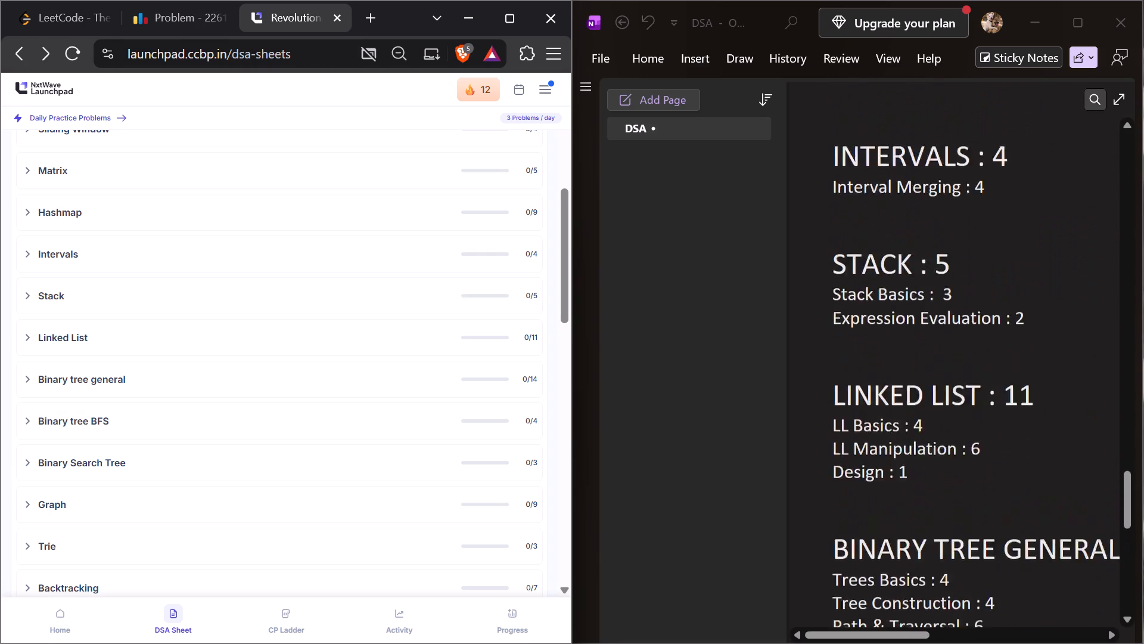
pyautogui.scroll(4, 965, 278)
pyautogui.scroll(-1, 965, 278)
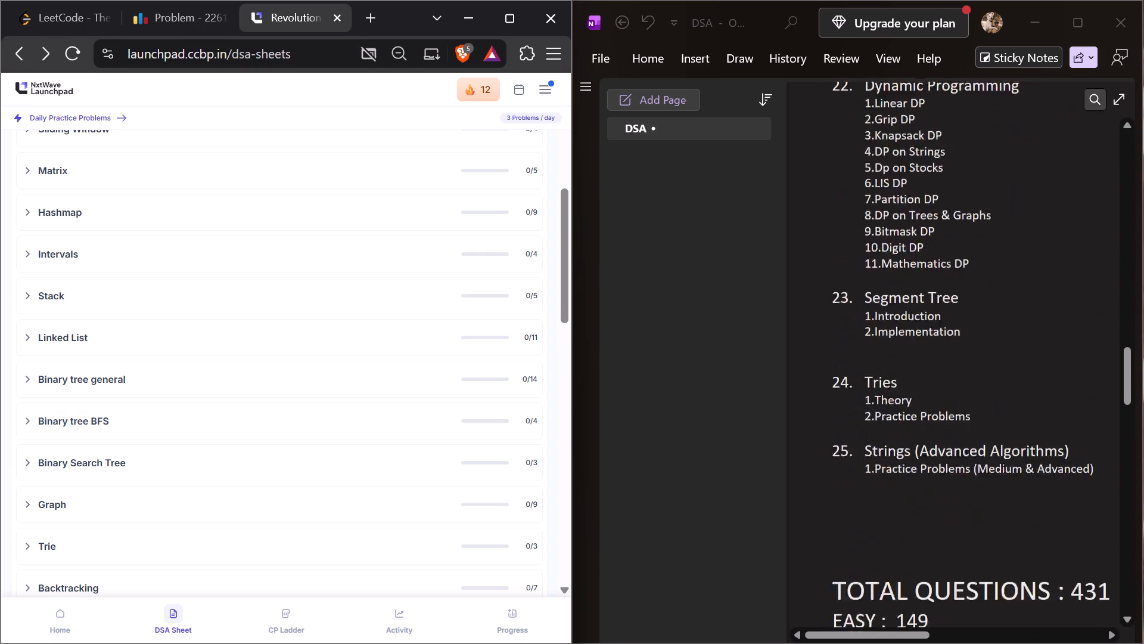
pyautogui.scroll(-1, 965, 278)
pyautogui.scroll(3, 965, 278)
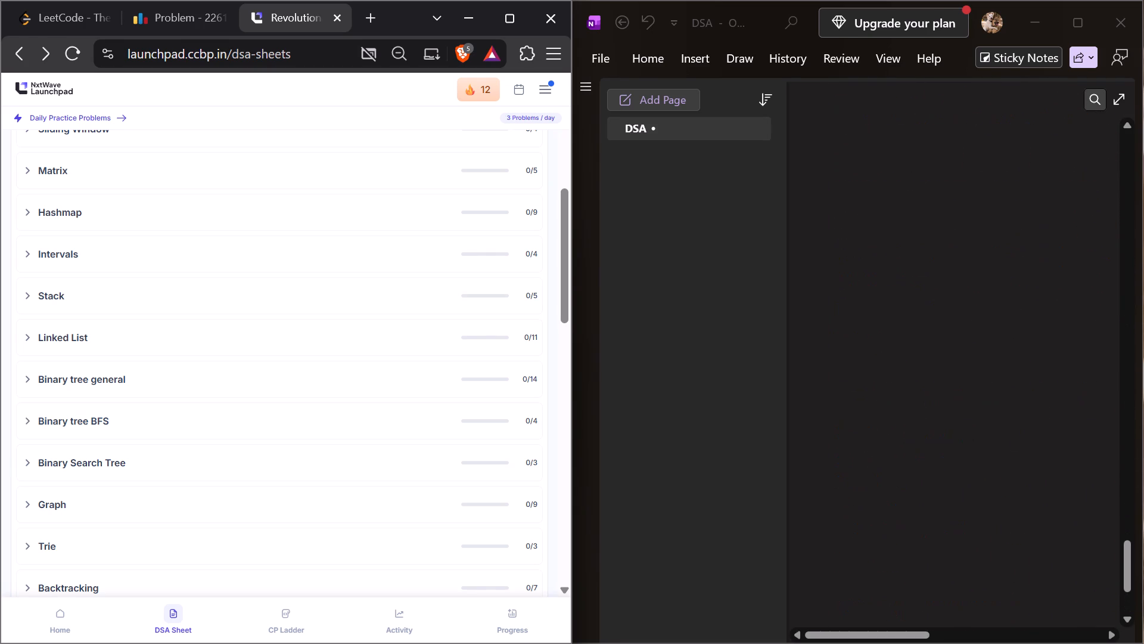
pyautogui.scroll(6, 965, 278)
pyautogui.scroll(-5, 965, 278)
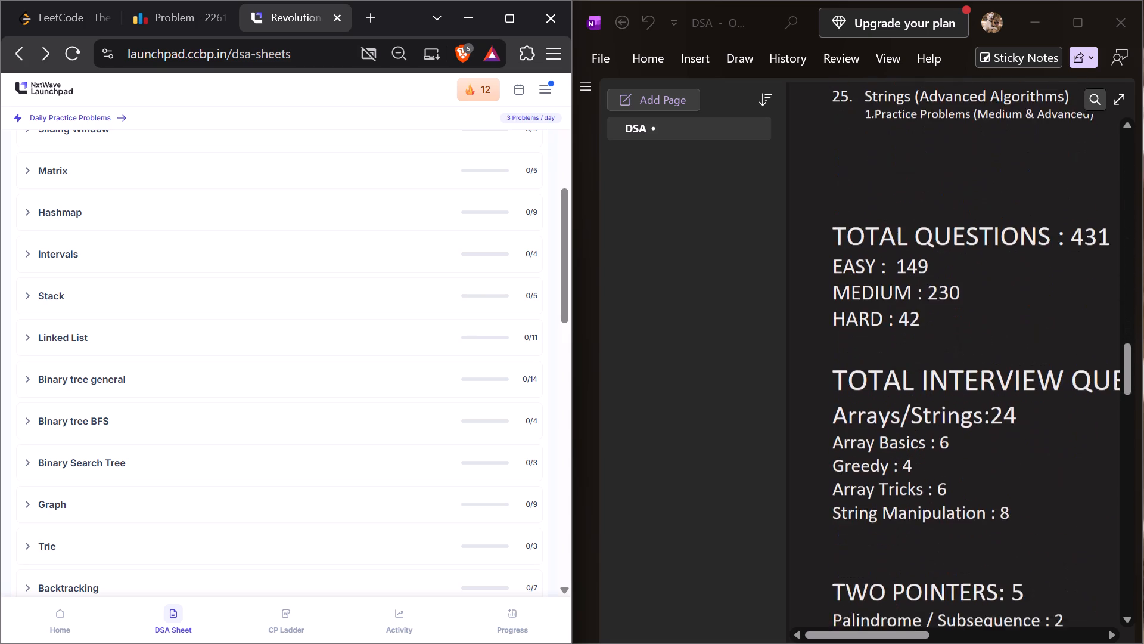
pyautogui.scroll(-1, 965, 278)
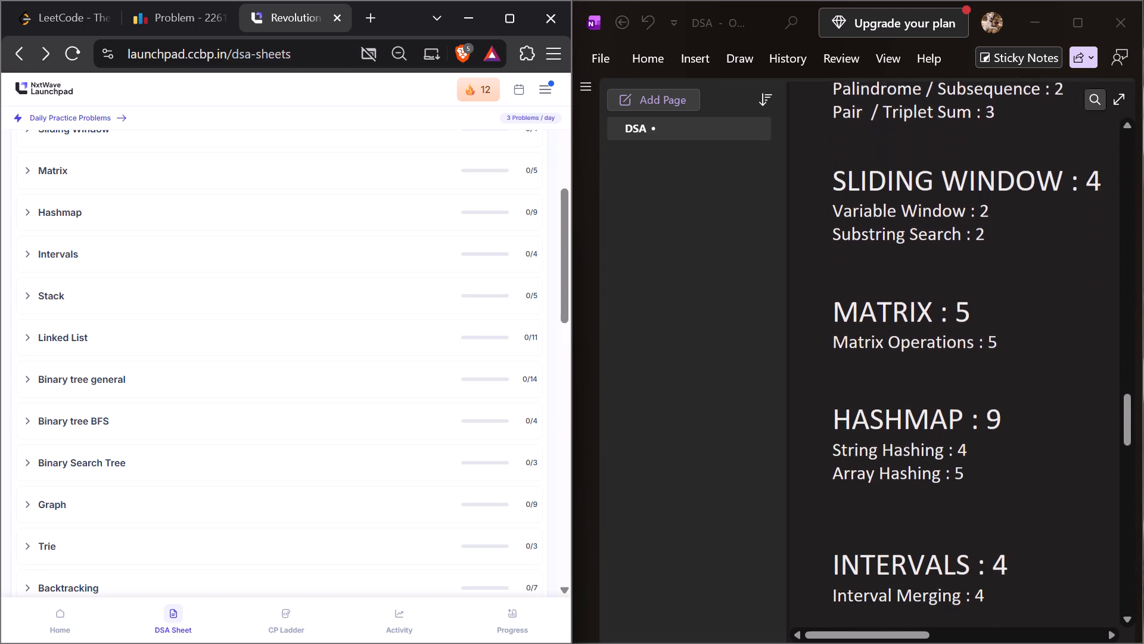
pyautogui.scroll(-3, 965, 278)
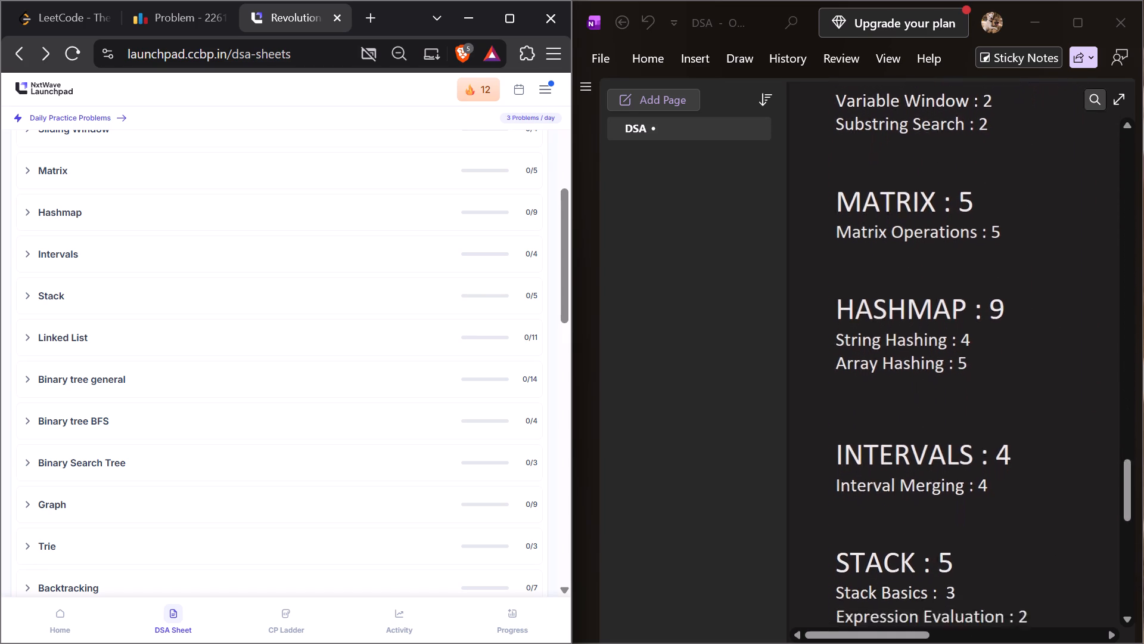
pyautogui.scroll(-5, 965, 278)
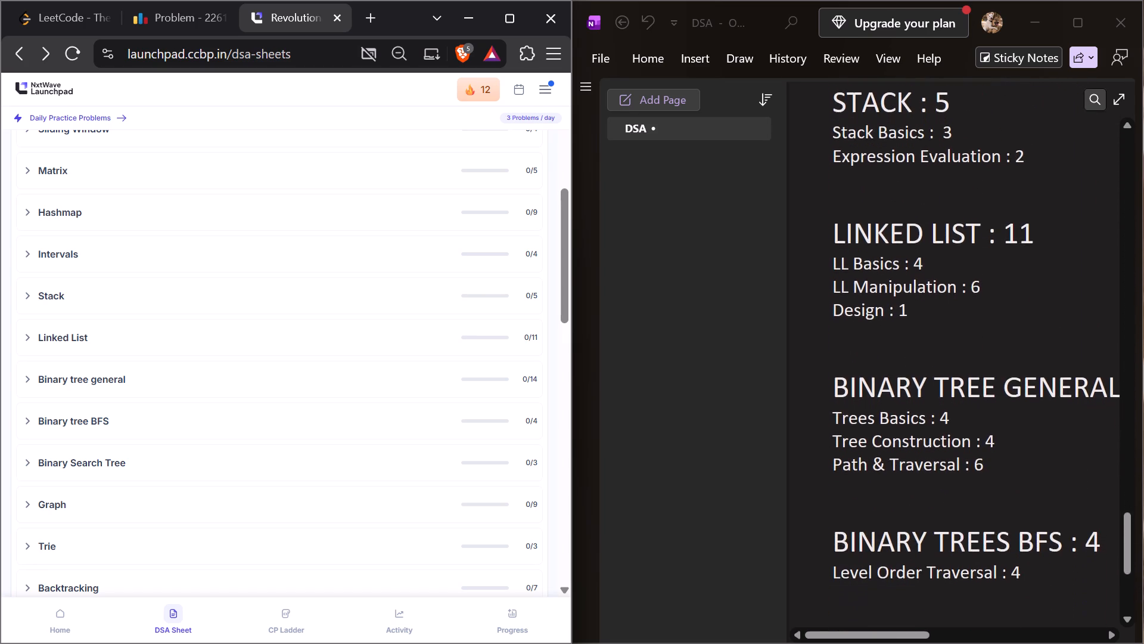
pyautogui.scroll(-4, 965, 278)
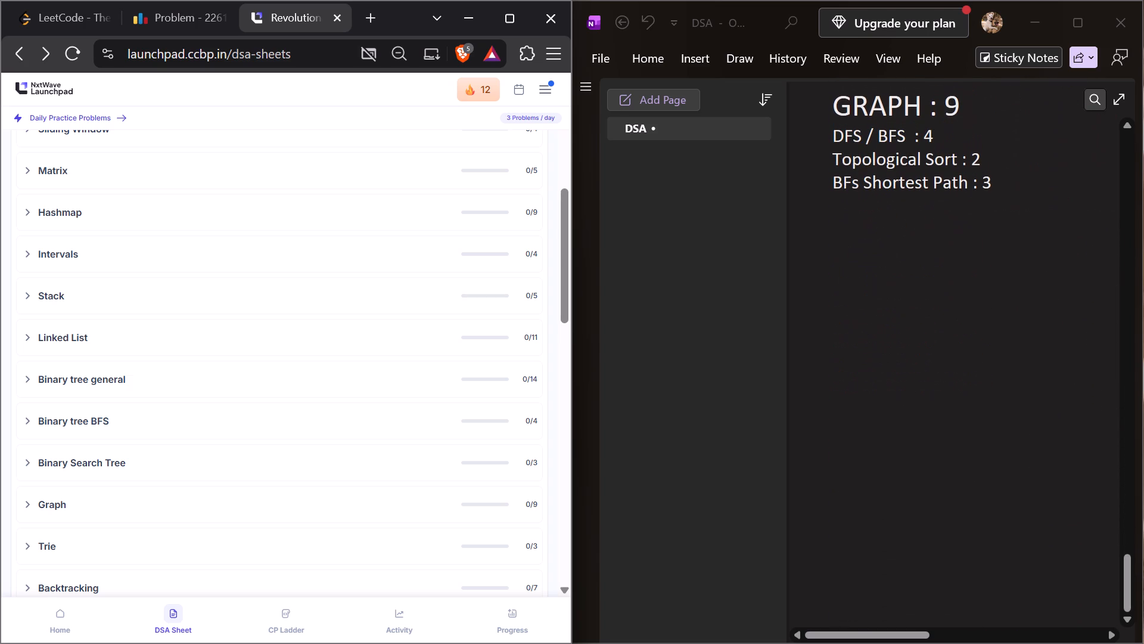
# Below the Graph section in OneNote, add the topic line "TRIE : 3" and start a new line under it.
pyautogui.click(880, 262)
pyautogui.press('Return')
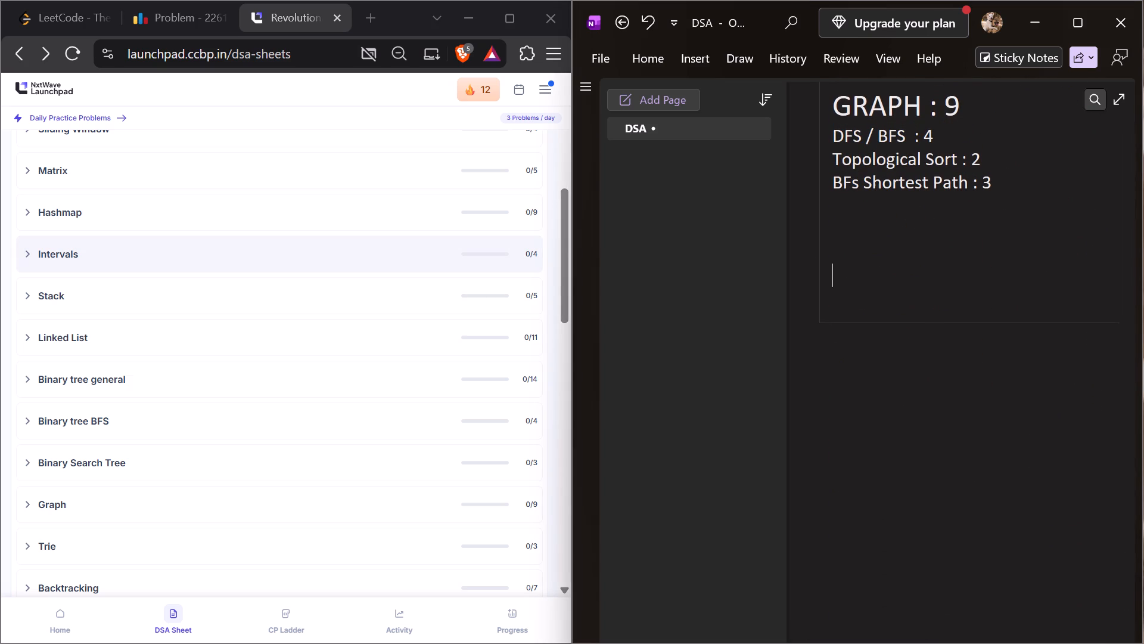
pyautogui.scroll(-3, 329, 250)
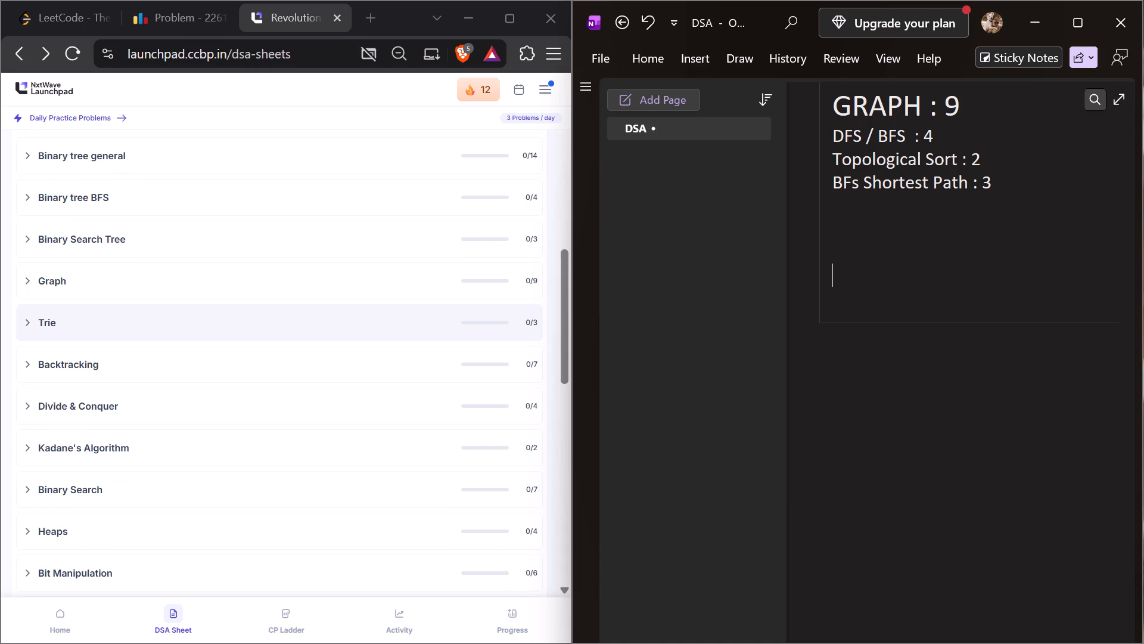
pyautogui.write('TR')
pyautogui.hotkey('shift', 'i')
pyautogui.hotkey('shift', 'r')
pyautogui.press('BackSpace')
pyautogui.write('E :')
pyautogui.press('space')
pyautogui.press('3')
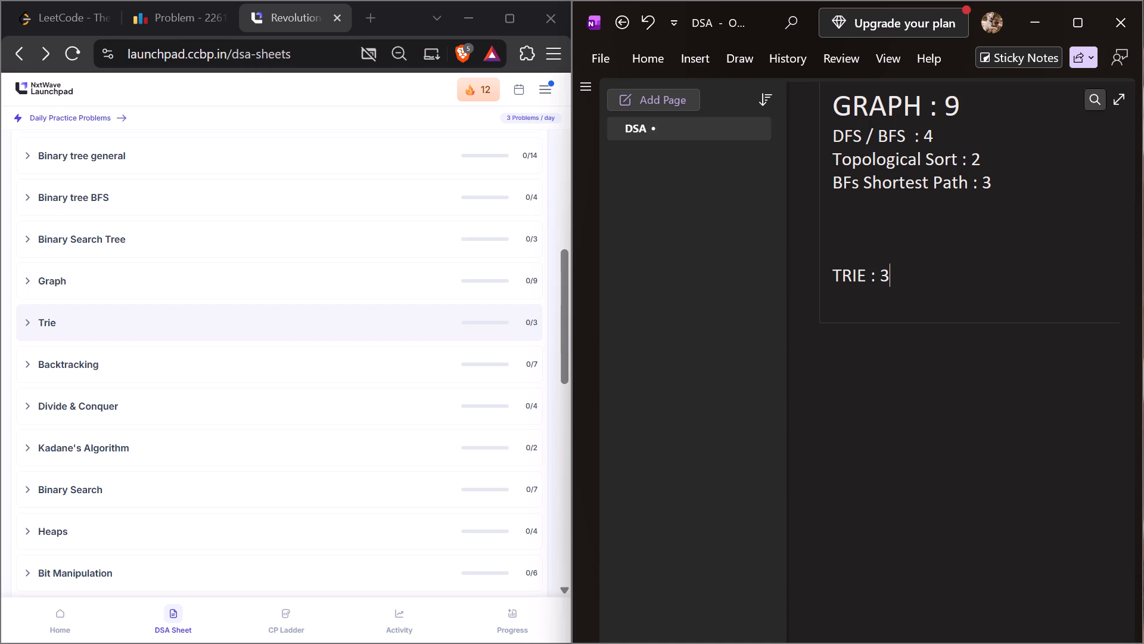
pyautogui.press('Return')
# Expand the Trie topic in the browser's DSA sheet and add "Trie Applications : 3" under the OneNote TRIE line, followed by blank lines.
pyautogui.click(161, 316)
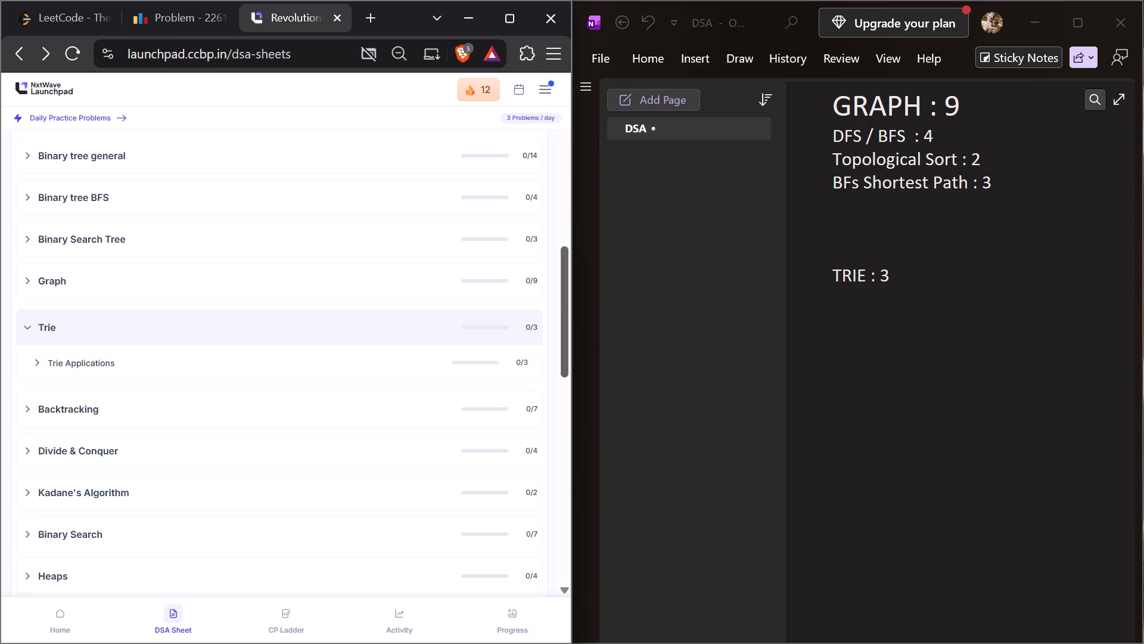
pyautogui.click(854, 303)
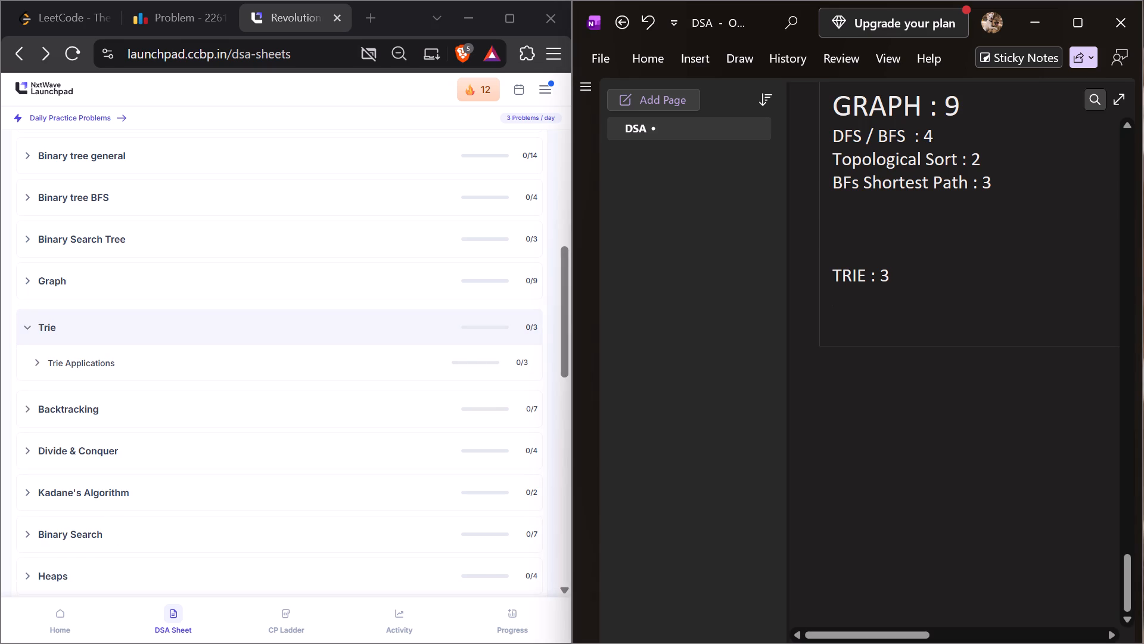
pyautogui.write('Ti')
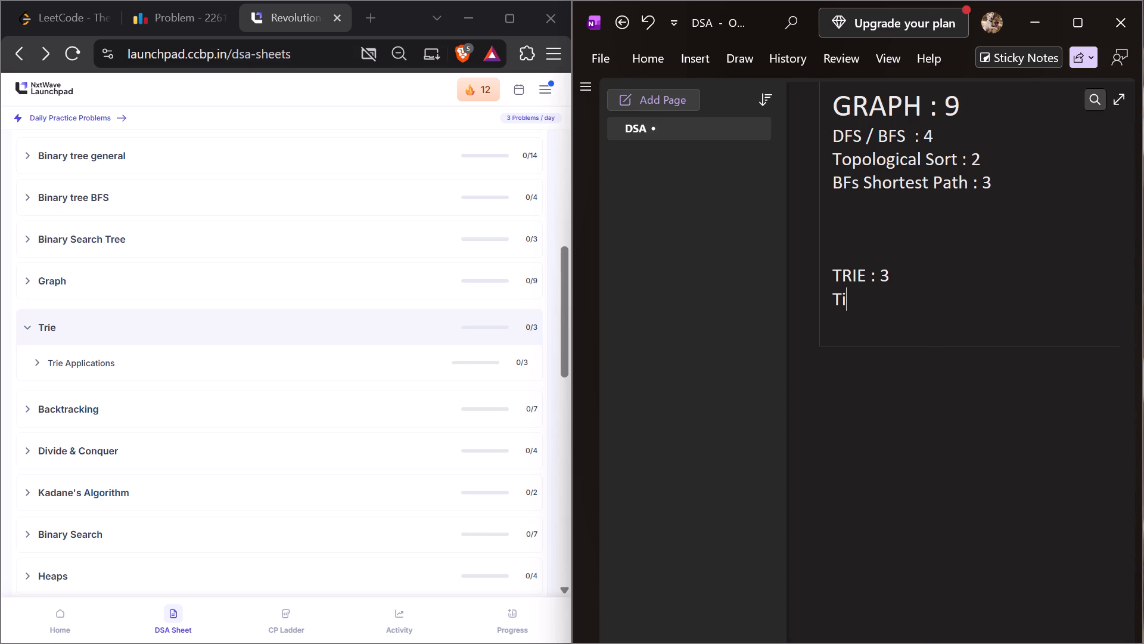
pyautogui.press('BackSpace')
pyautogui.write('rie')
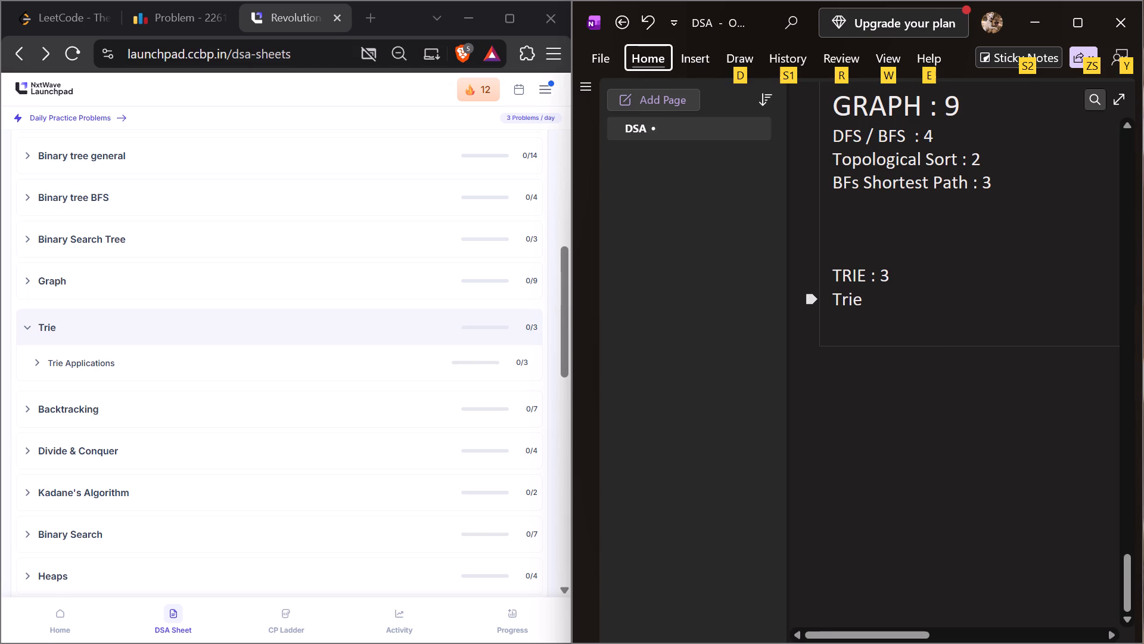
pyautogui.click(913, 289)
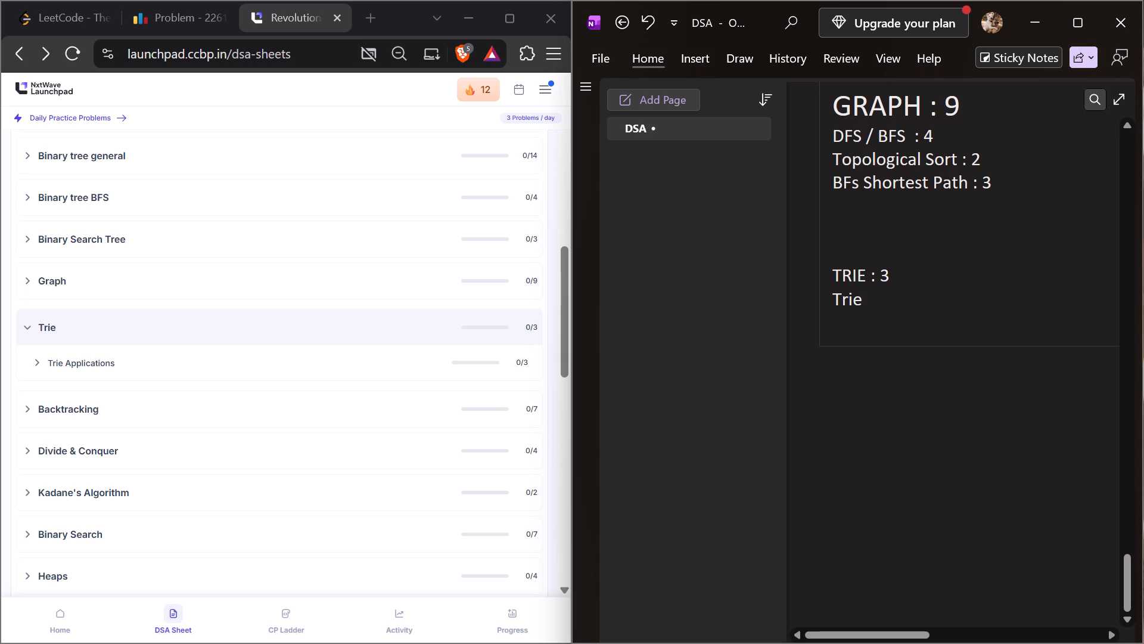
pyautogui.press('space')
pyautogui.write('Applications :')
pyautogui.press('space')
pyautogui.press('3')
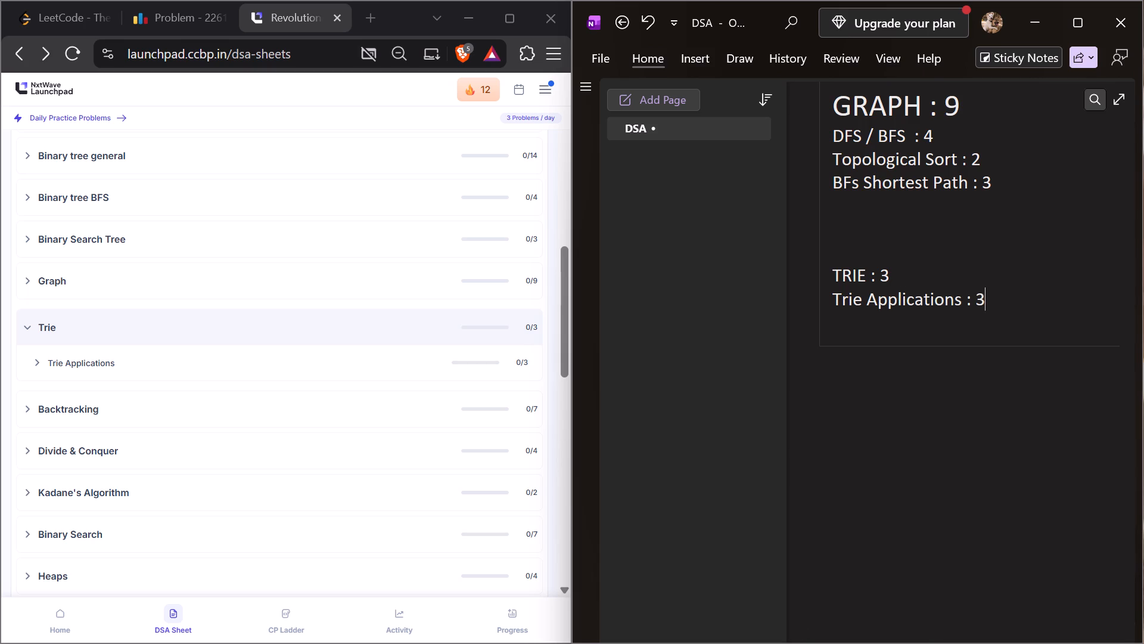
pyautogui.press('Return')
pyautogui.press('Return')
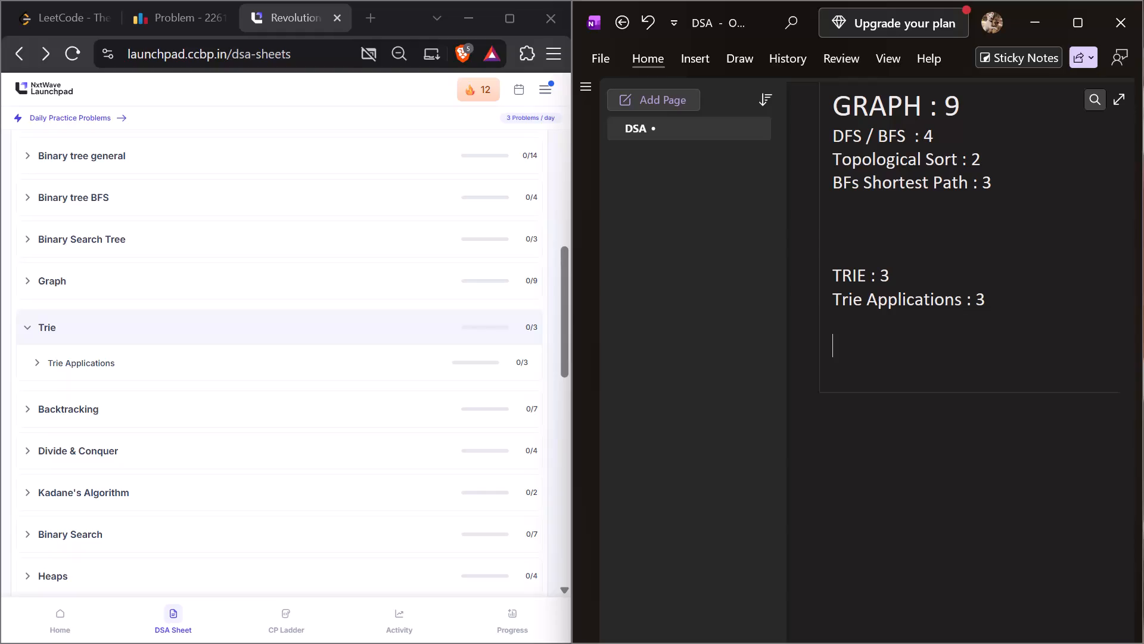
# Set the "TRIE : 3" heading to font size 26.
pyautogui.moveTo(827, 276); pyautogui.dragTo(909, 274)
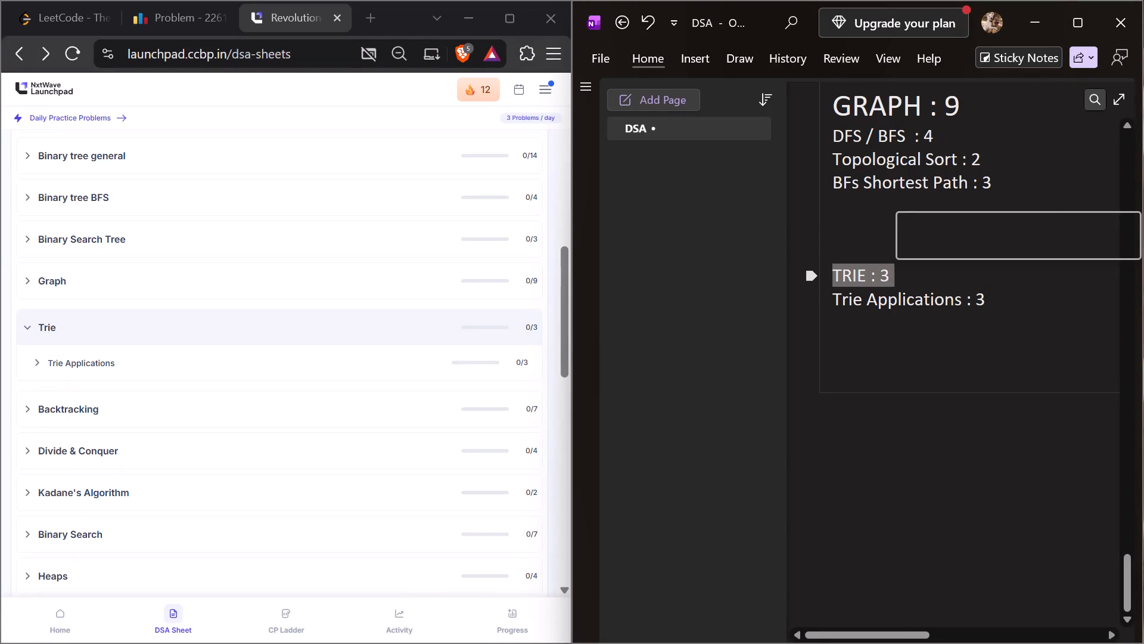
pyautogui.click(998, 226)
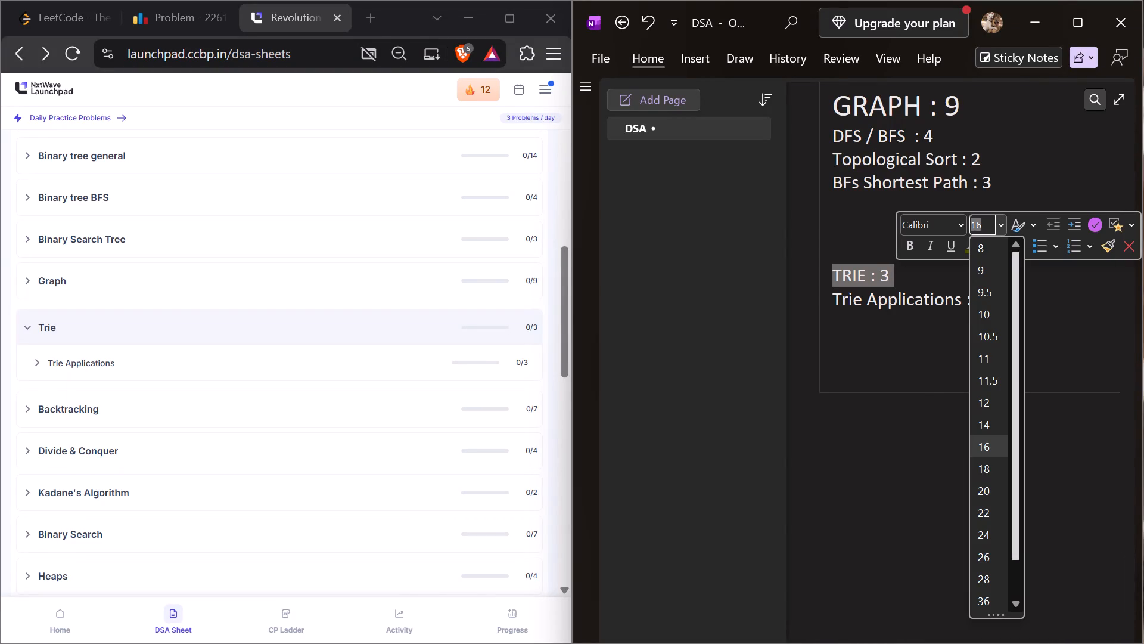
pyautogui.click(988, 553)
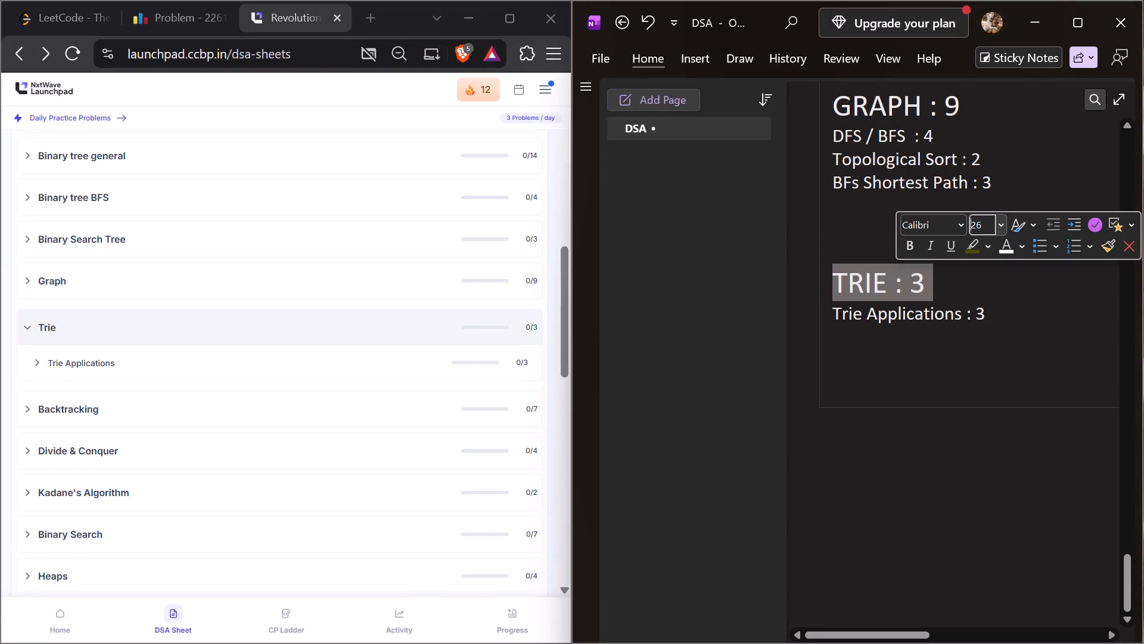
pyautogui.click(918, 327)
# Adjust the spacing around the Trie section by removing one blank line above its heading and adding one below its subtopic.
pyautogui.click(848, 253)
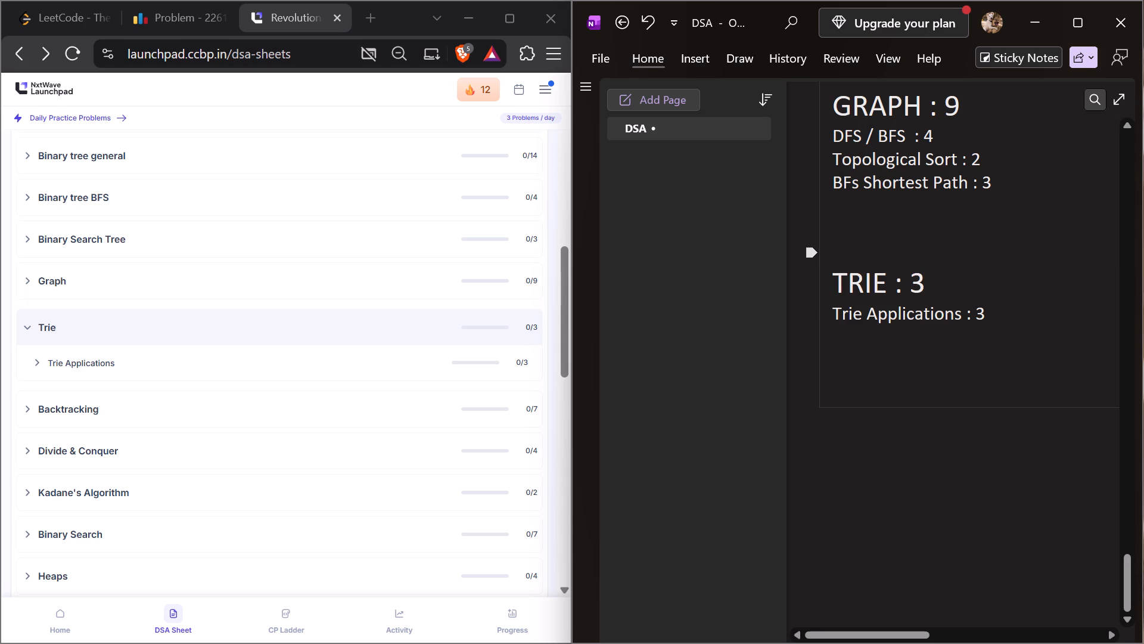
pyautogui.press('BackSpace')
pyautogui.click(874, 342)
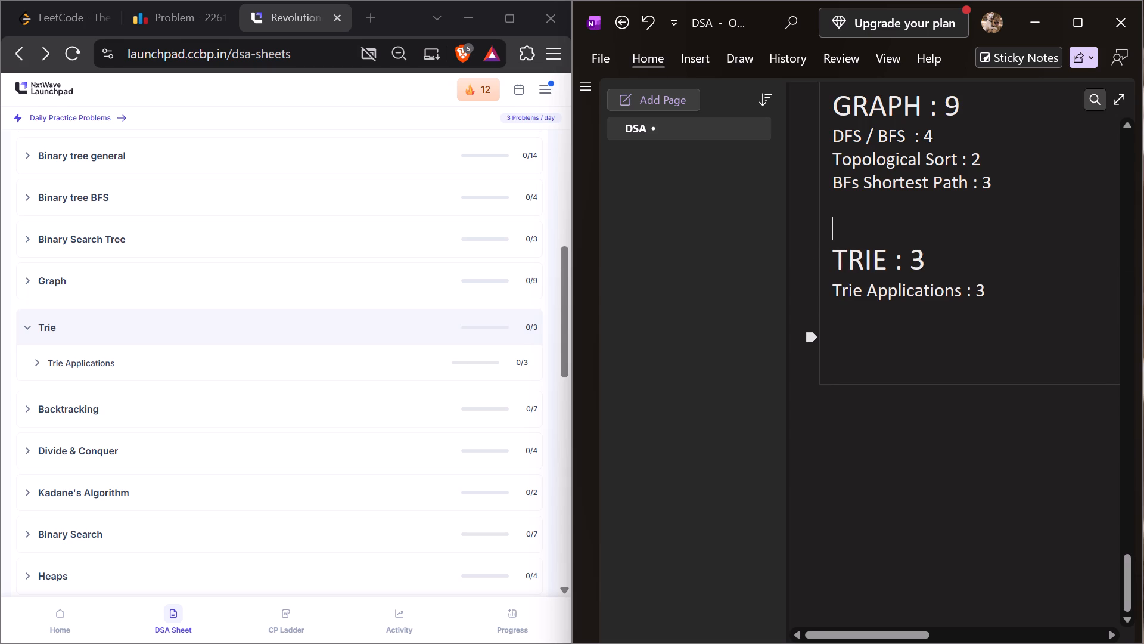
pyautogui.press('Return')
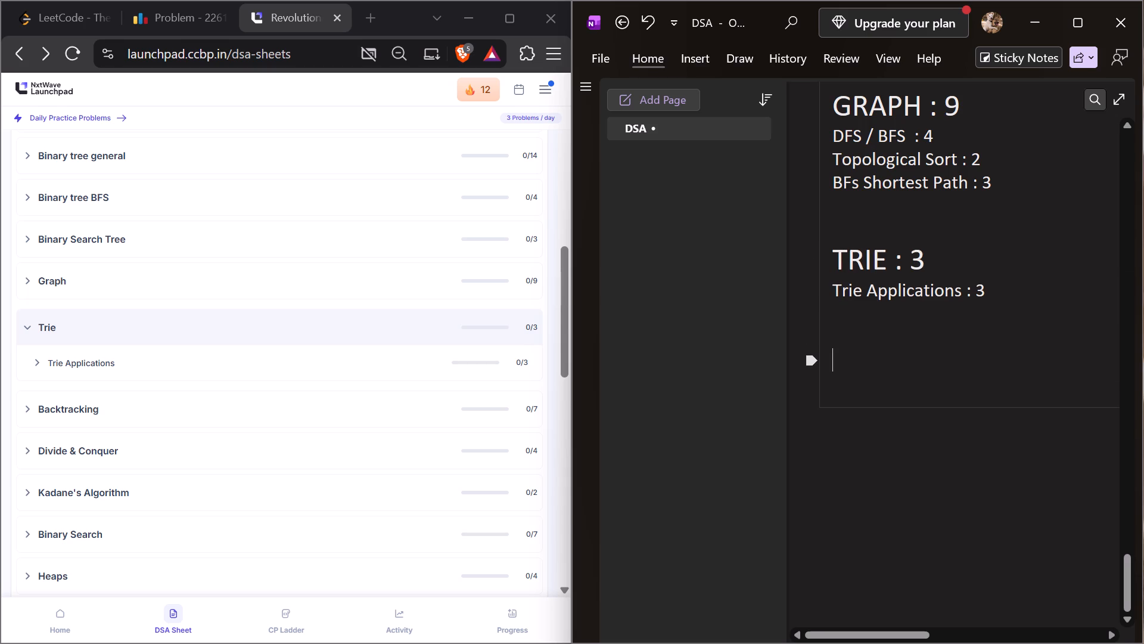
# In the browser's DSA sheet, collapse the Trie topic and expand Backtracking.
pyautogui.click(232, 341)
pyautogui.scroll(-1, 232, 341)
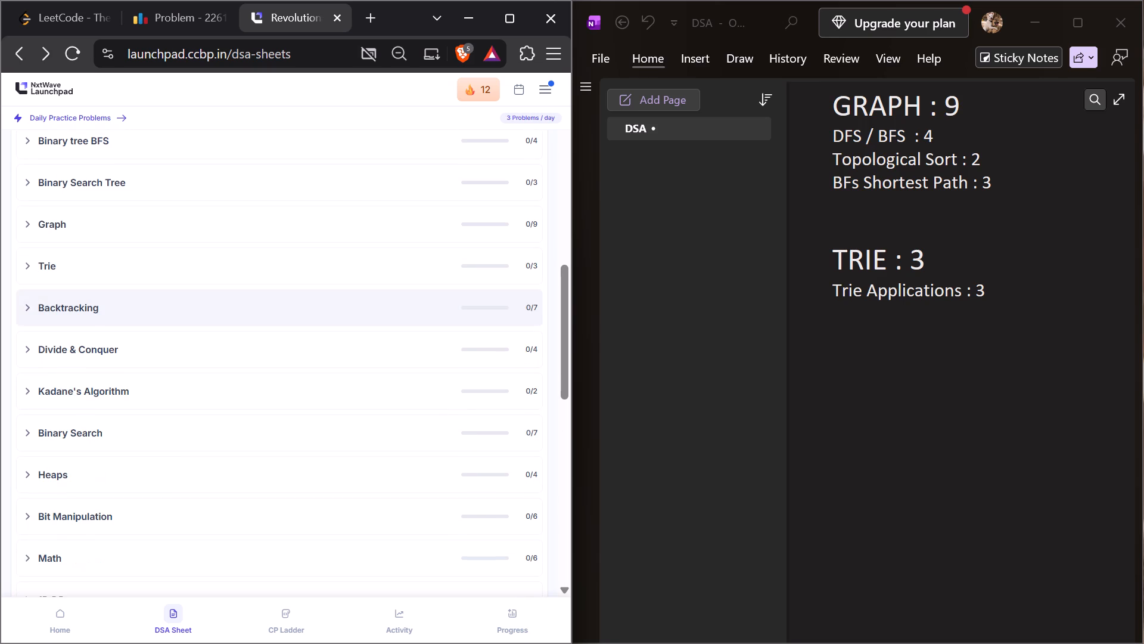
pyautogui.click(90, 309)
# Below the Trie section in OneNote, add the topic line "Backtracking : 7" and start a new line under it.
pyautogui.click(844, 358)
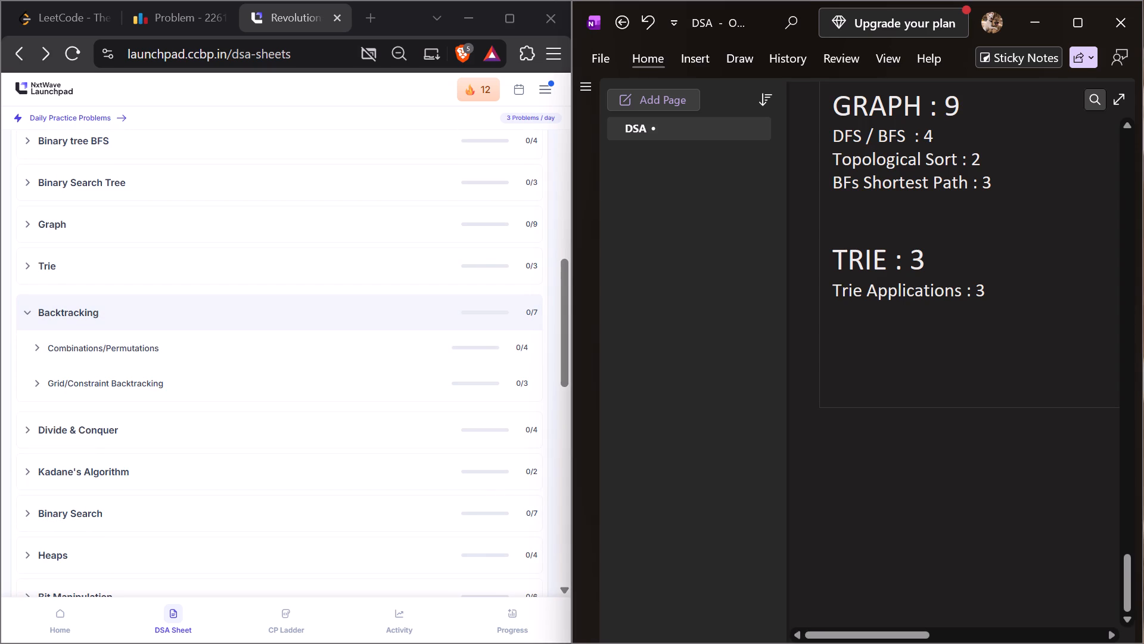
pyautogui.write('BA')
pyautogui.press('BackSpace')
pyautogui.write('ack')
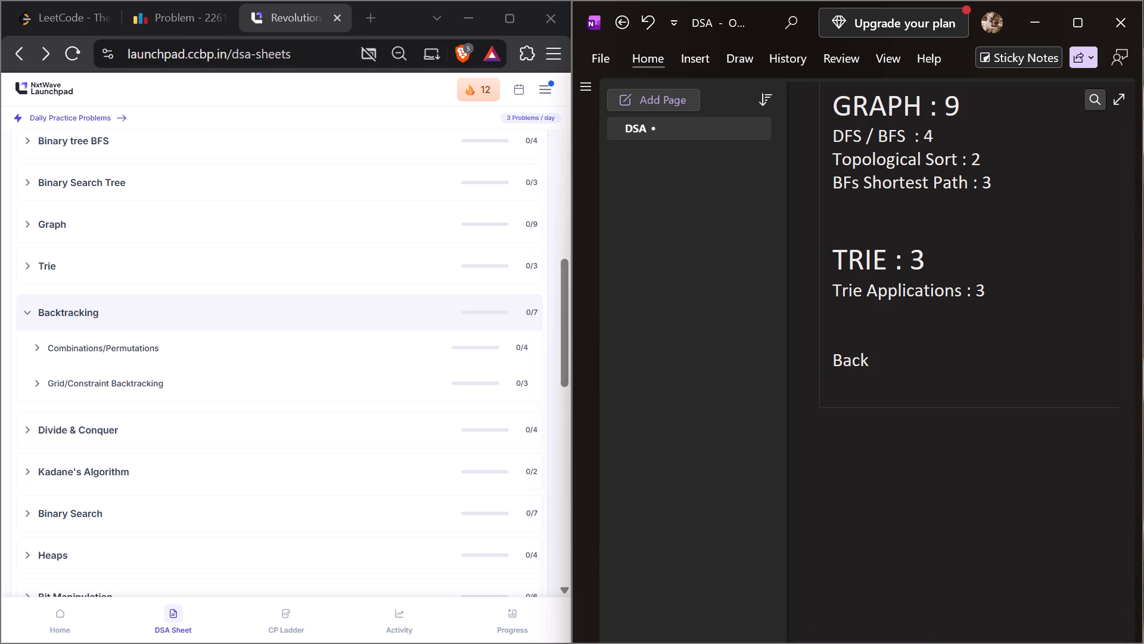
pyautogui.write('tracking :')
pyautogui.press('space')
pyautogui.write('7')
pyautogui.press('space')
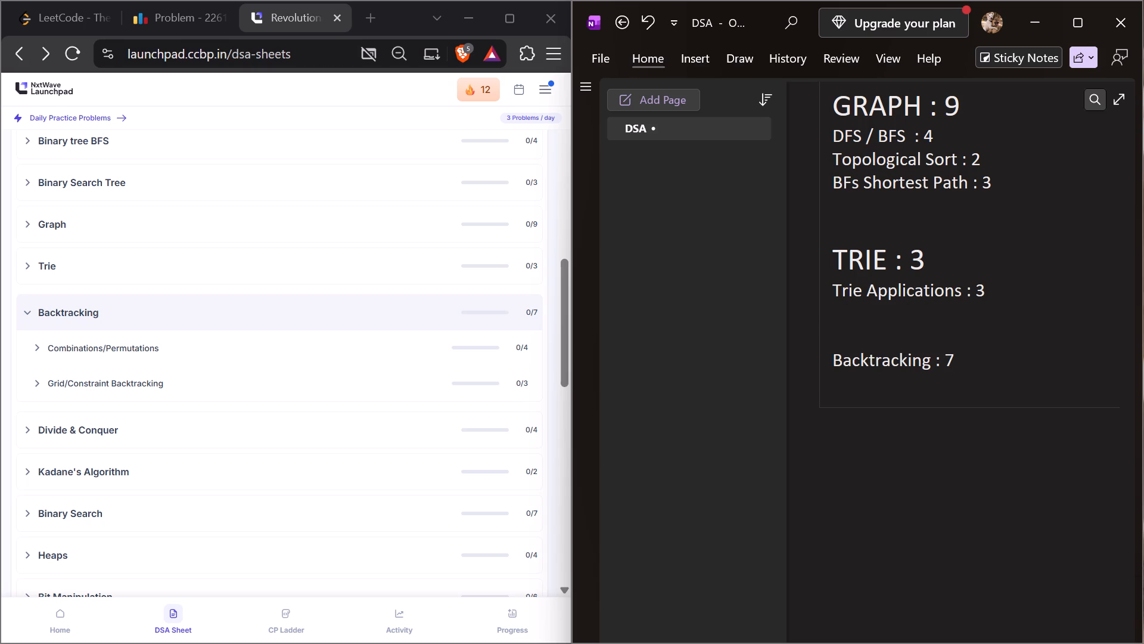
pyautogui.press('Return')
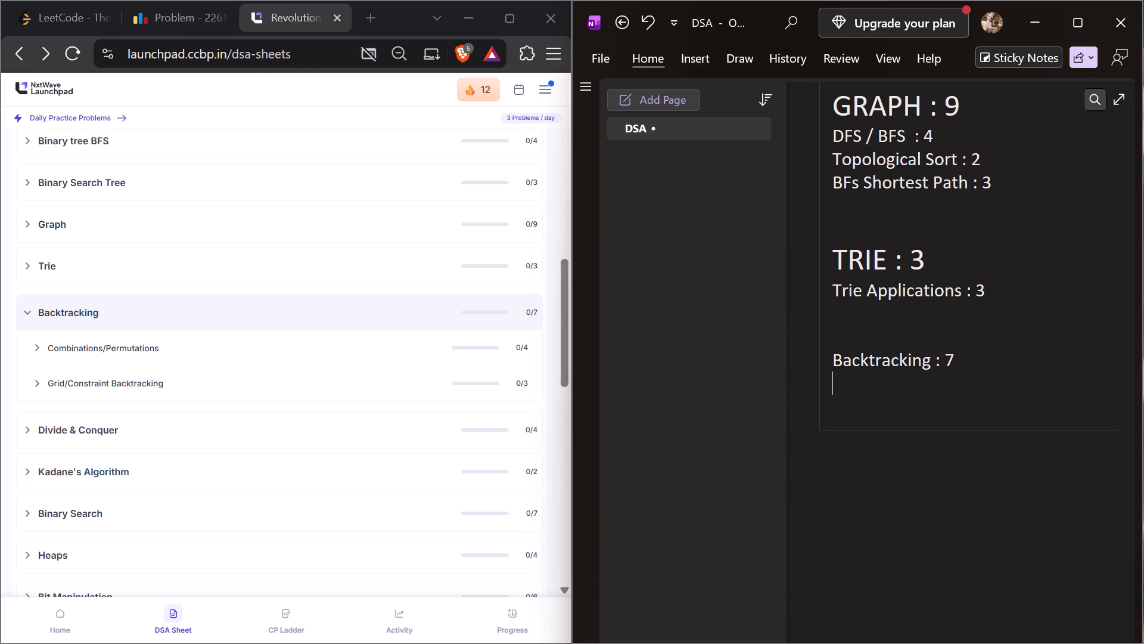
# Under the Backtracking topic line, add the subtopic "Combinations / Permutations : 4" and start a new line.
pyautogui.write('Con')
pyautogui.press('BackSpace')
pyautogui.write('mbinsa')
pyautogui.press('BackSpace')
pyautogui.press('BackSpace')
pyautogui.write('ation')
pyautogui.press('space')
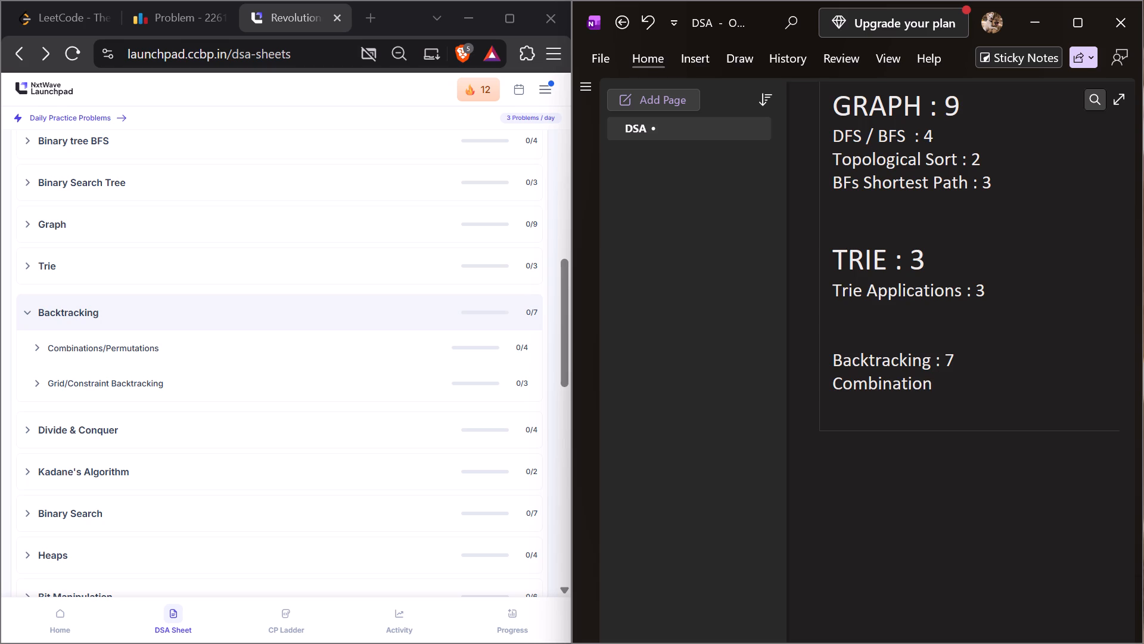
pyautogui.press('BackSpace')
pyautogui.press('s')
pyautogui.press('/')
pyautogui.press('BackSpace')
pyautogui.press('space')
pyautogui.write('/')
pyautogui.press('space')
pyautogui.write('Permutatiob')
pyautogui.press('BackSpace')
pyautogui.write('ns')
pyautogui.press('space')
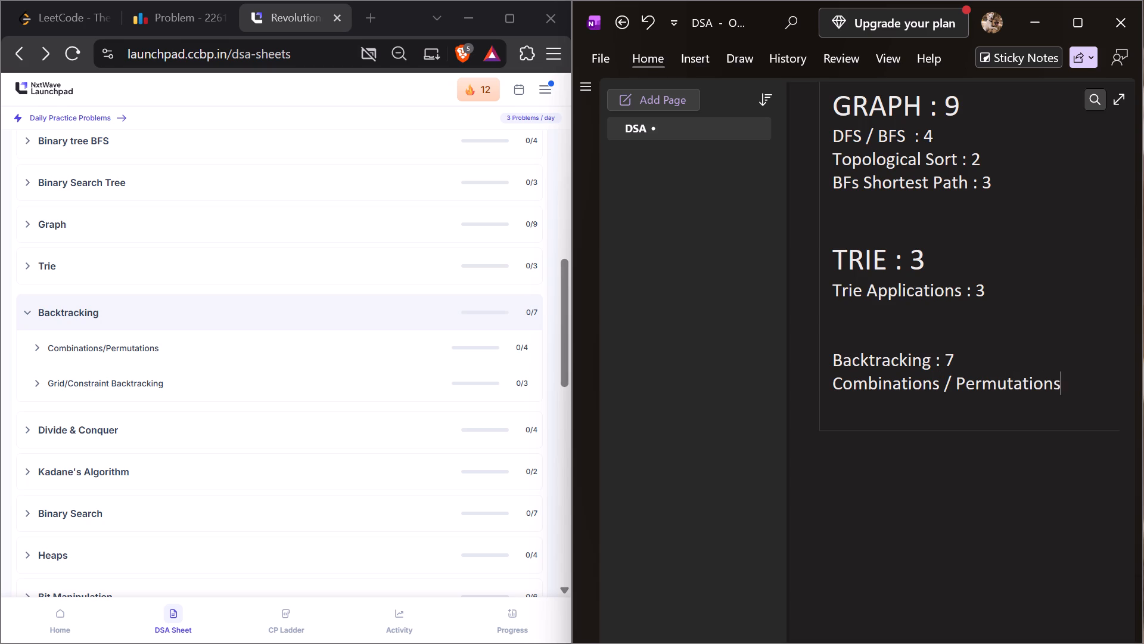
pyautogui.write(':')
pyautogui.press('space')
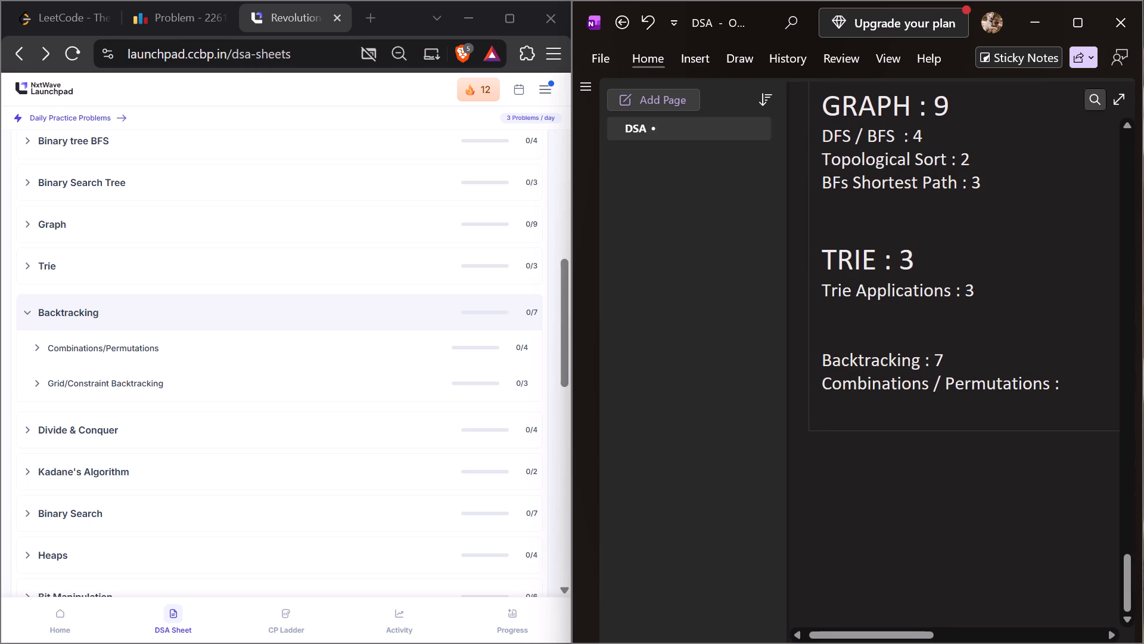
pyautogui.press('4')
pyautogui.press('Return')
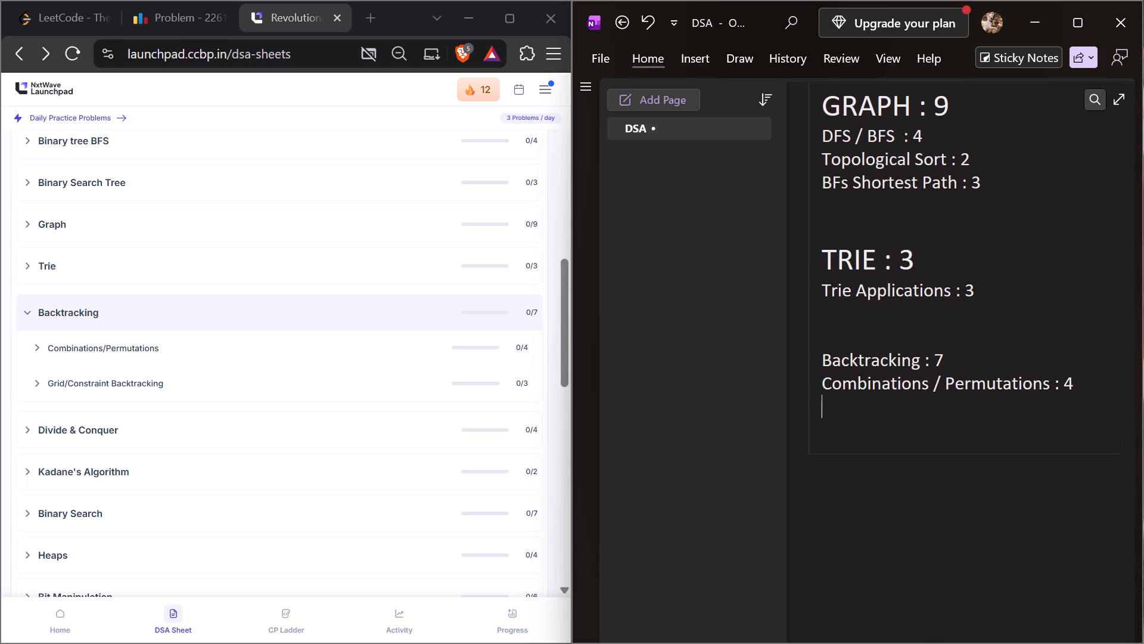
# Add the subtopic line "Grid / Constraint Backtracking : 3", correcting its spelling, and leave blank lines beneath it.
pyautogui.write('Grid')
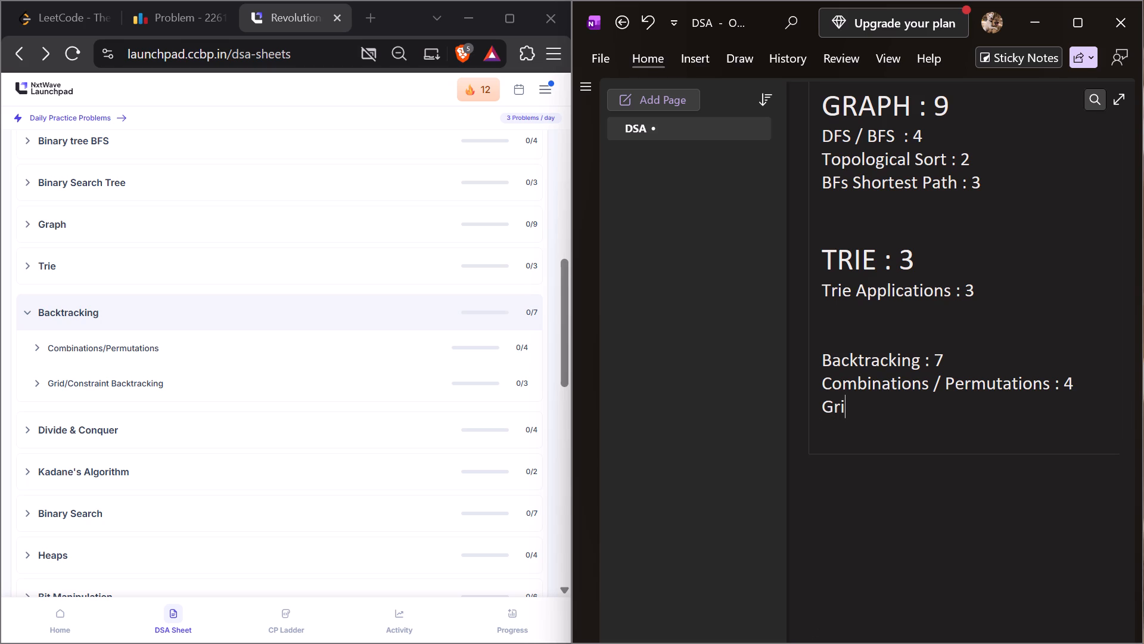
pyautogui.press('space')
pyautogui.write('/')
pyautogui.press('space')
pyautogui.write('Con')
pyautogui.write('straint')
pyautogui.press('space')
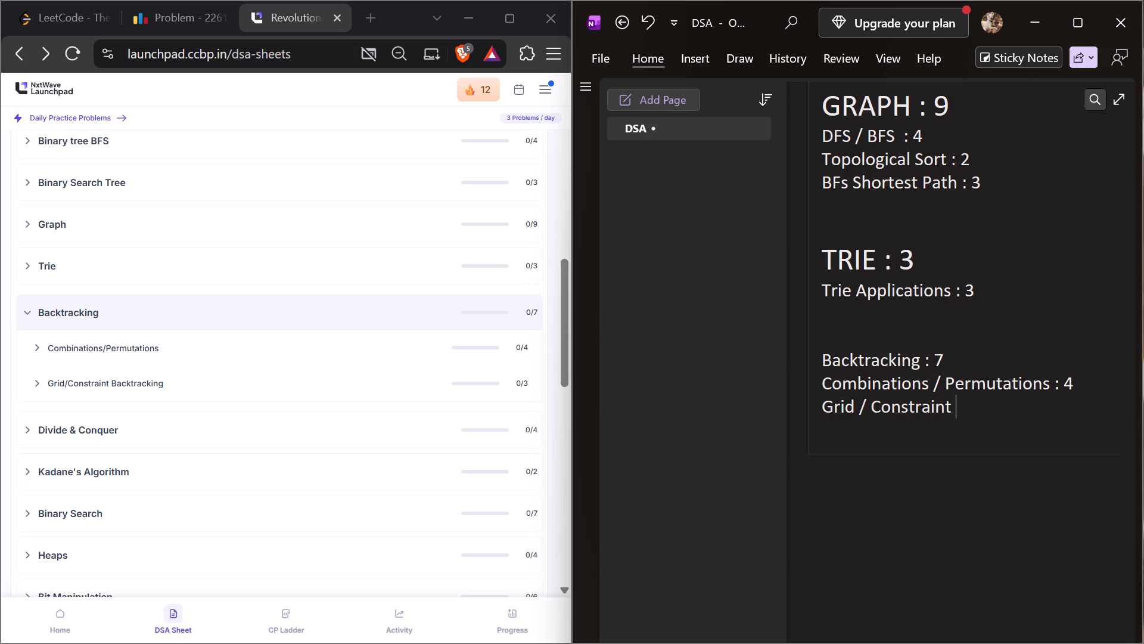
pyautogui.write('Bac')
pyautogui.press('k')
pyautogui.write('trapink')
pyautogui.press('BackSpace')
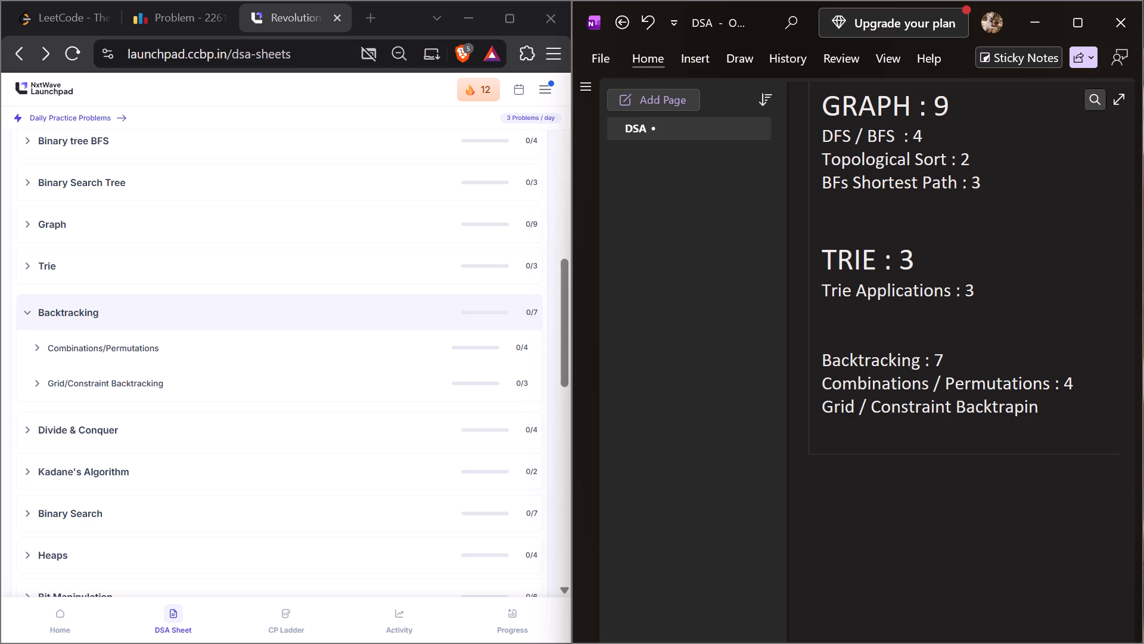
pyautogui.press('Return')
pyautogui.write('g :')
pyautogui.press('space')
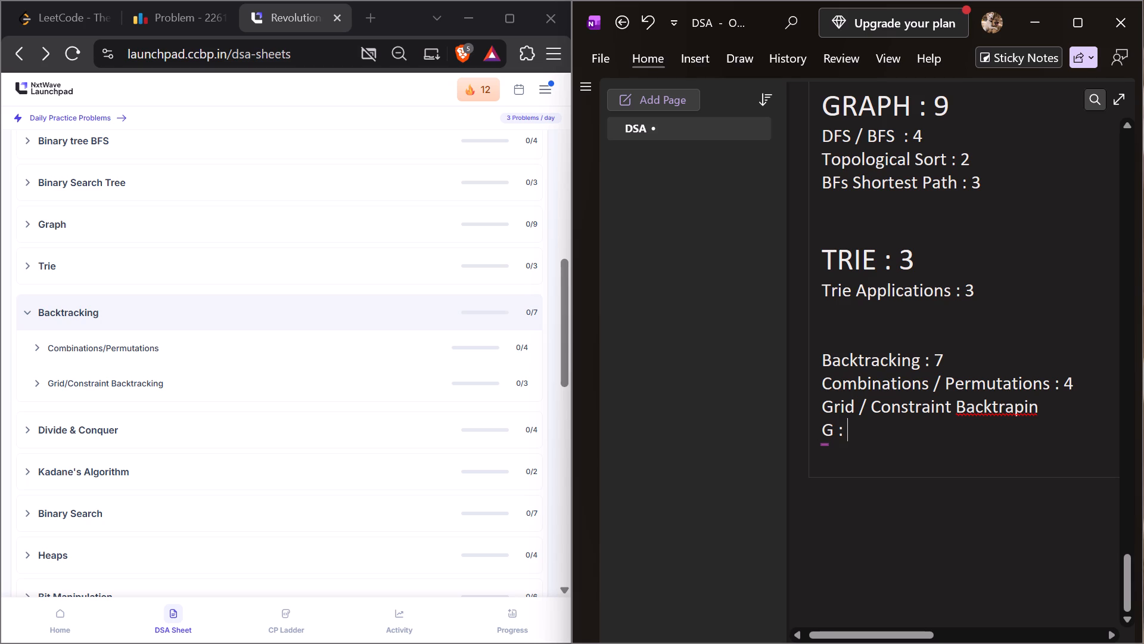
pyautogui.press('BackSpace')
pyautogui.press('BackSpace')
pyautogui.press('BackSpace')
pyautogui.press('BackSpace')
pyautogui.press('BackSpace')
pyautogui.press('BackSpace')
pyautogui.press('BackSpace')
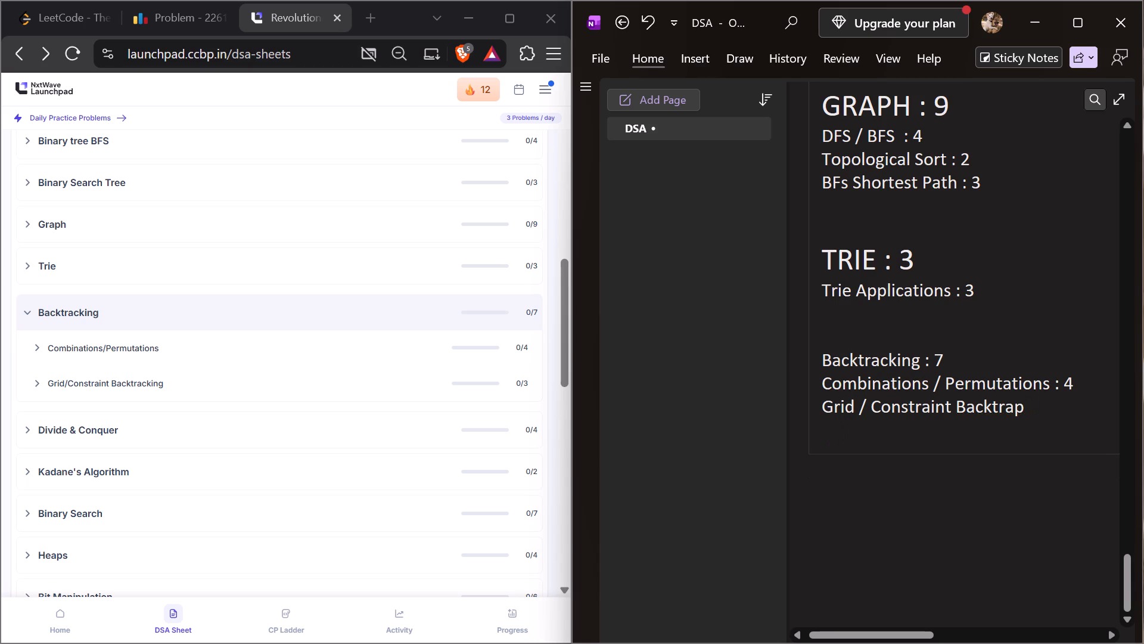
pyautogui.write('ing')
pyautogui.press('space')
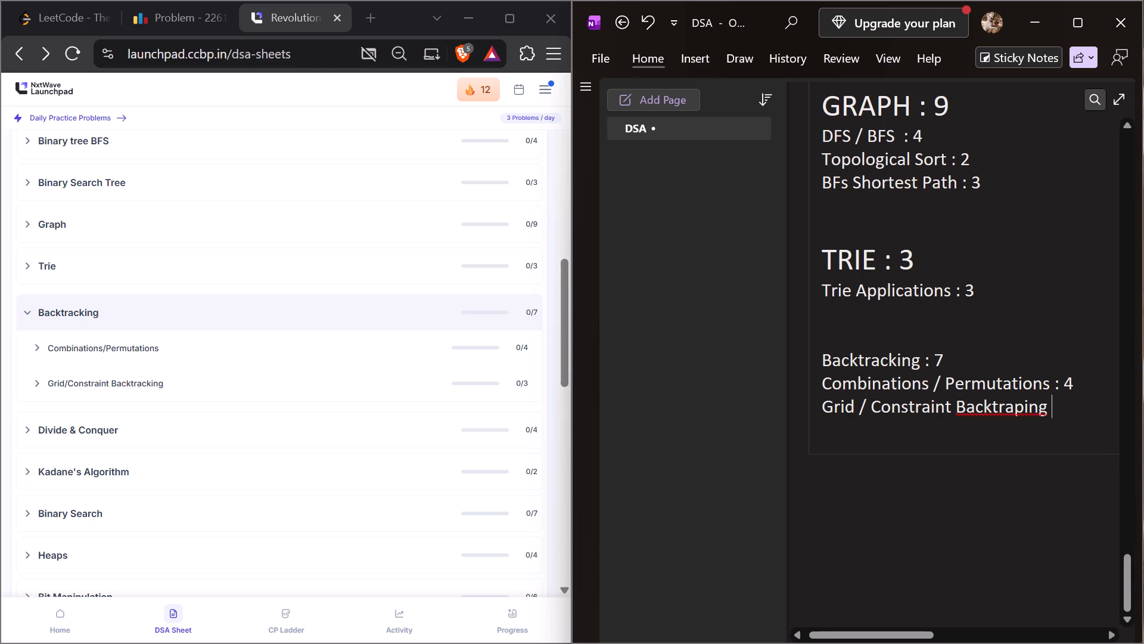
pyautogui.write(':')
pyautogui.press('space')
pyautogui.click(1026, 409)
pyautogui.press('BackSpace')
pyautogui.press('v')
pyautogui.press('BackSpace')
pyautogui.write('ck')
pyautogui.click(1080, 405)
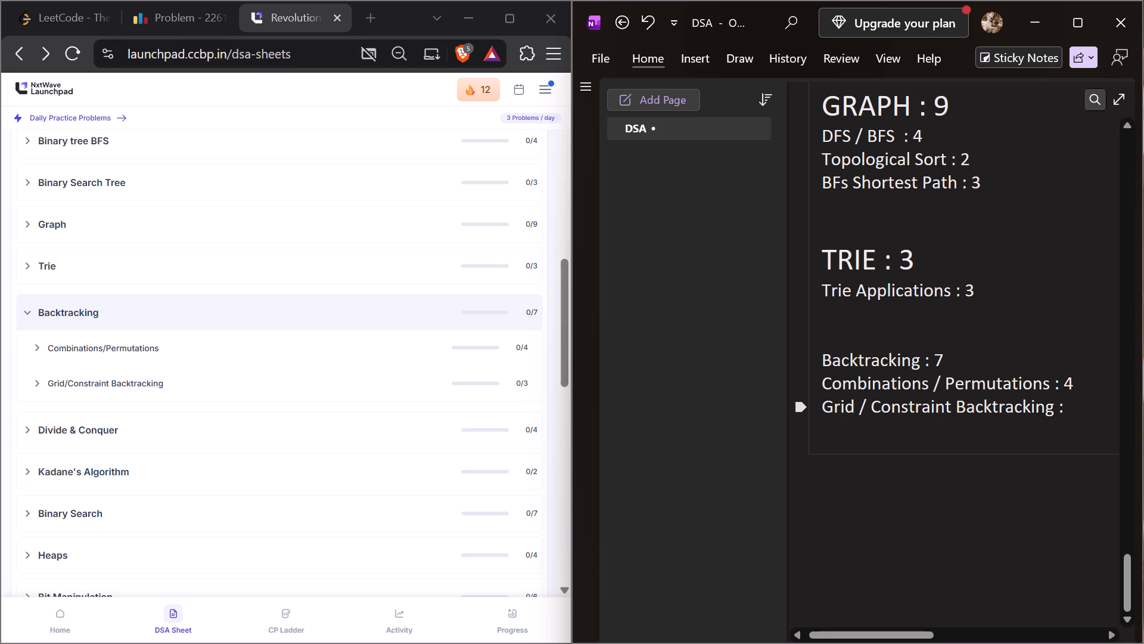
pyautogui.press('3')
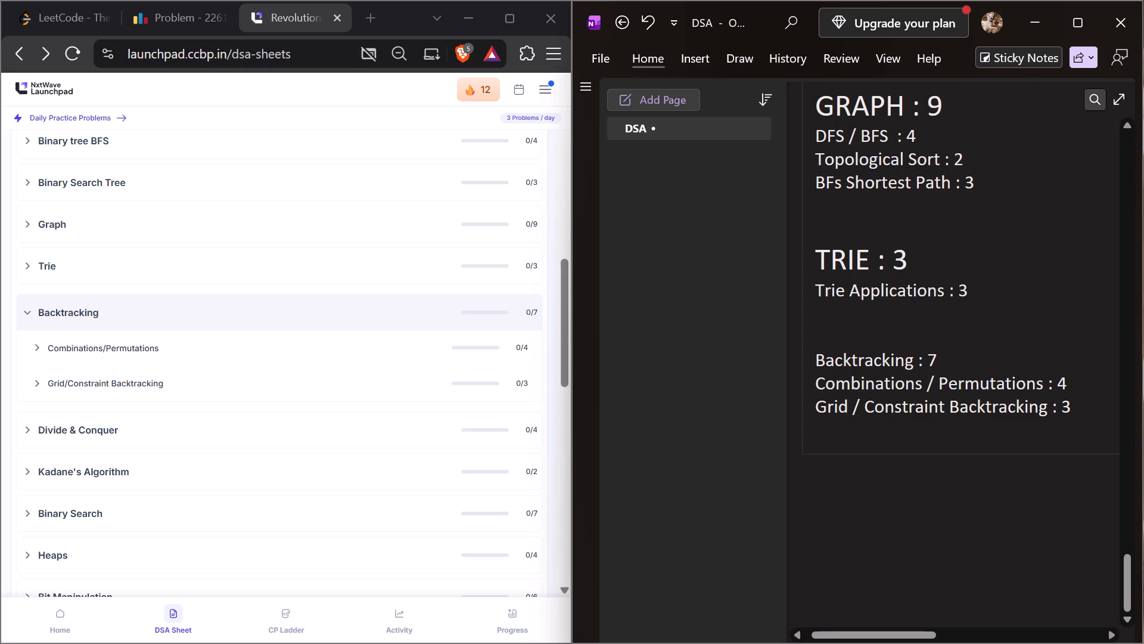
pyautogui.press('Return')
pyautogui.press('Return')
# Set the "Backtracking : 7" heading to font size 26.
pyautogui.moveTo(960, 349); pyautogui.dragTo(822, 361)
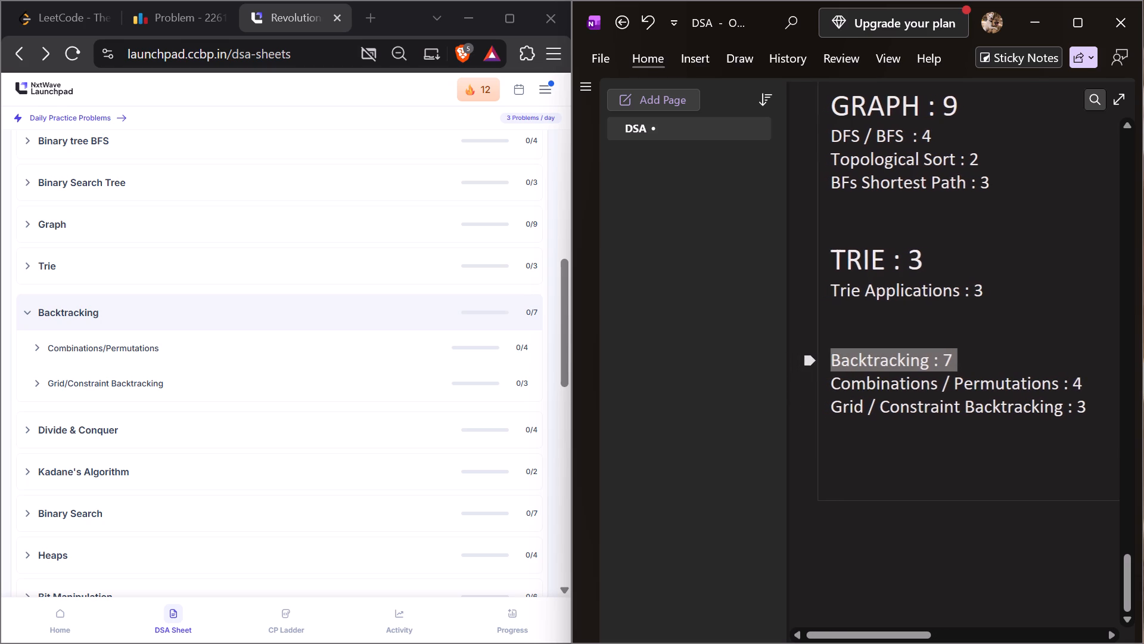
pyautogui.moveTo(822, 361); pyautogui.dragTo(828, 360)
pyautogui.click(930, 318)
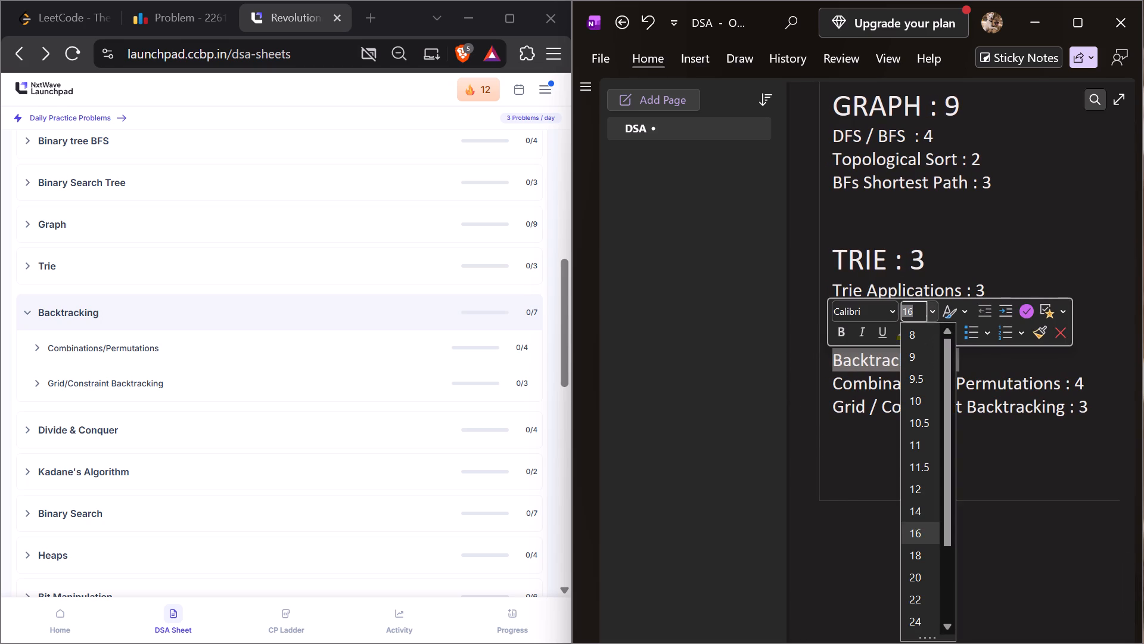
pyautogui.scroll(-1, 927, 528)
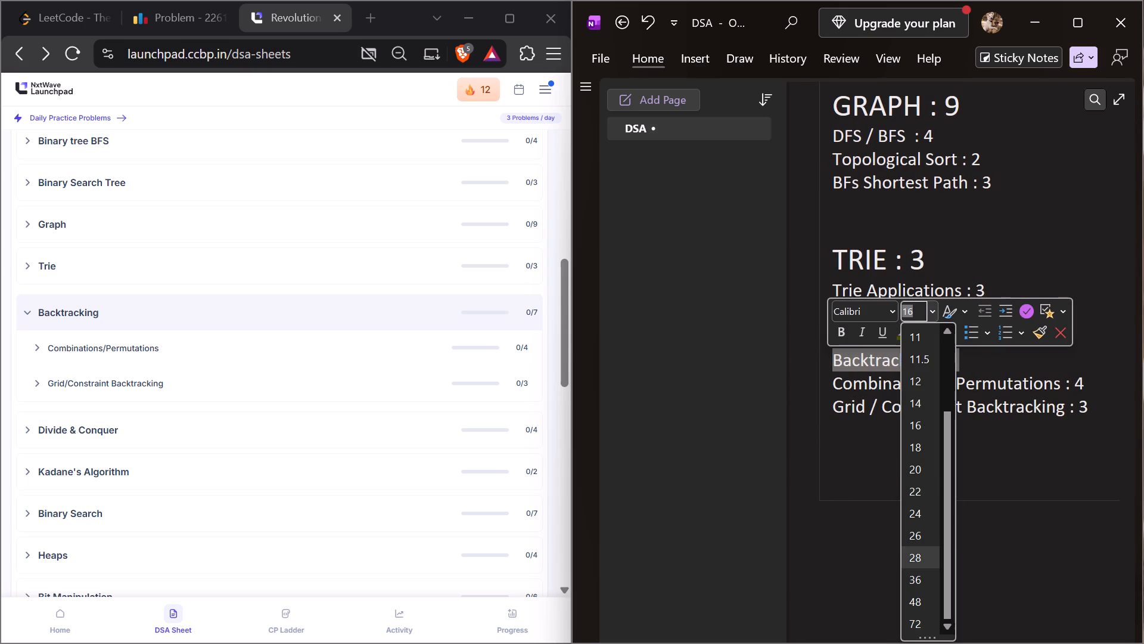
pyautogui.click(921, 542)
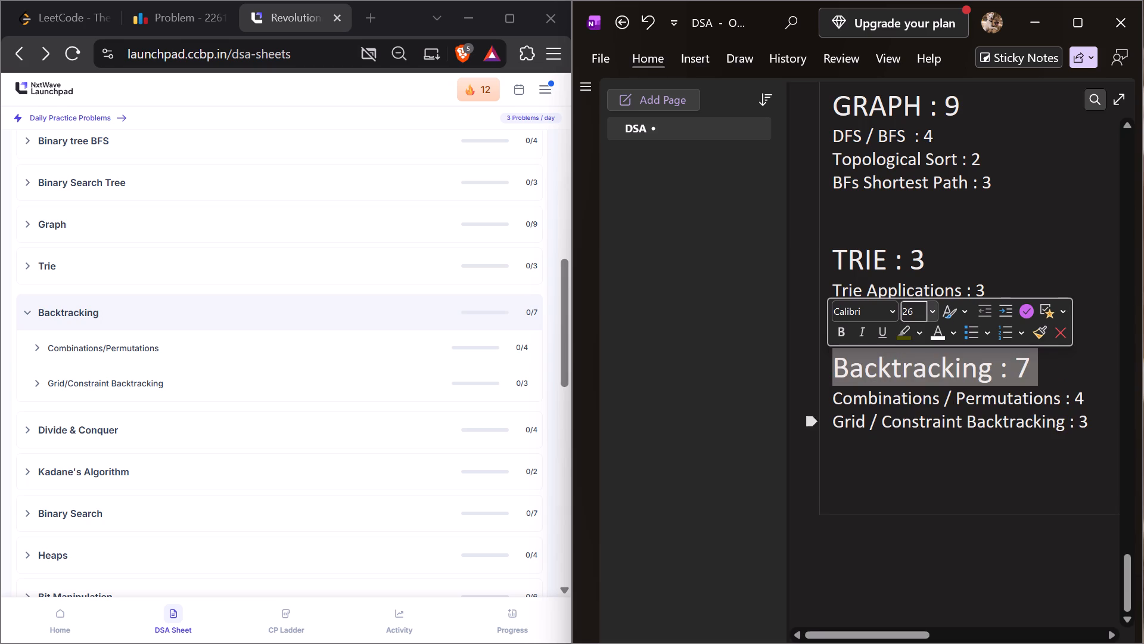
# Below the Backtracking section, add the topic line "DIVIDE & CONQUER : 4", expanding that topic in the browser's DSA sheet for reference.
pyautogui.click(893, 479)
pyautogui.click(871, 487)
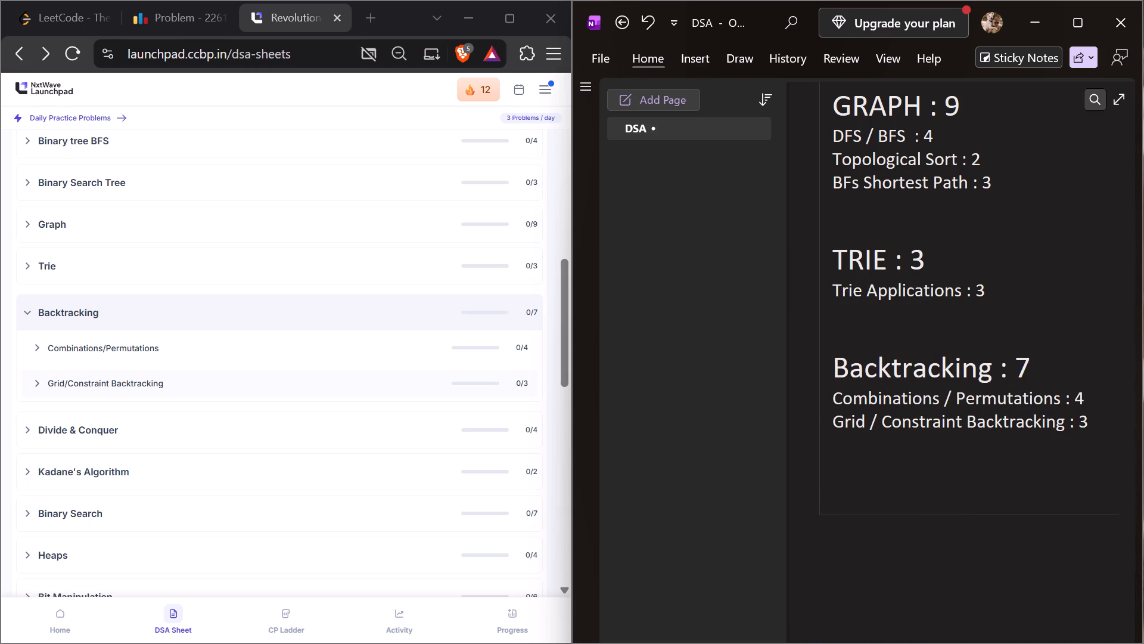
pyautogui.write('DIVIDE')
pyautogui.press('space')
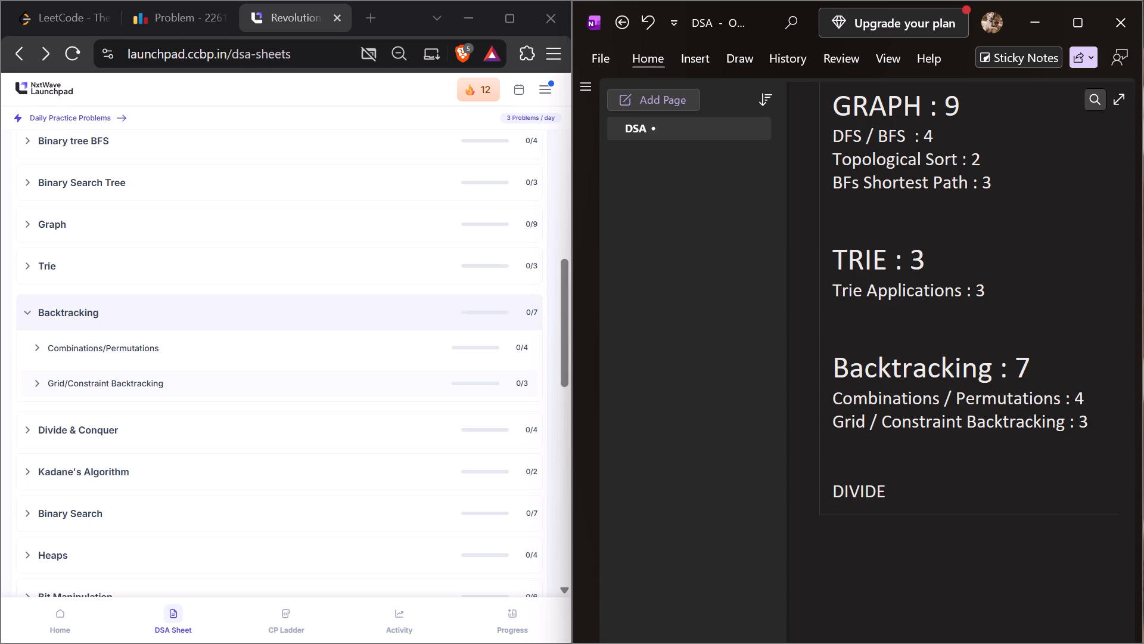
pyautogui.write('& CON')
pyautogui.write('QUER :')
pyautogui.press('space')
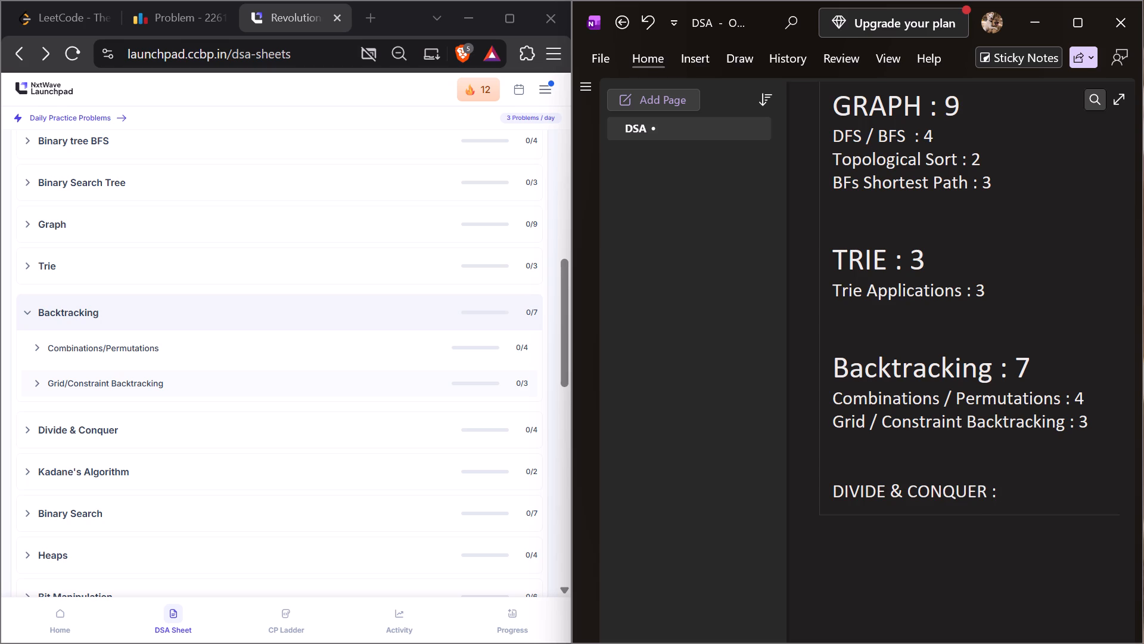
pyautogui.click(70, 432)
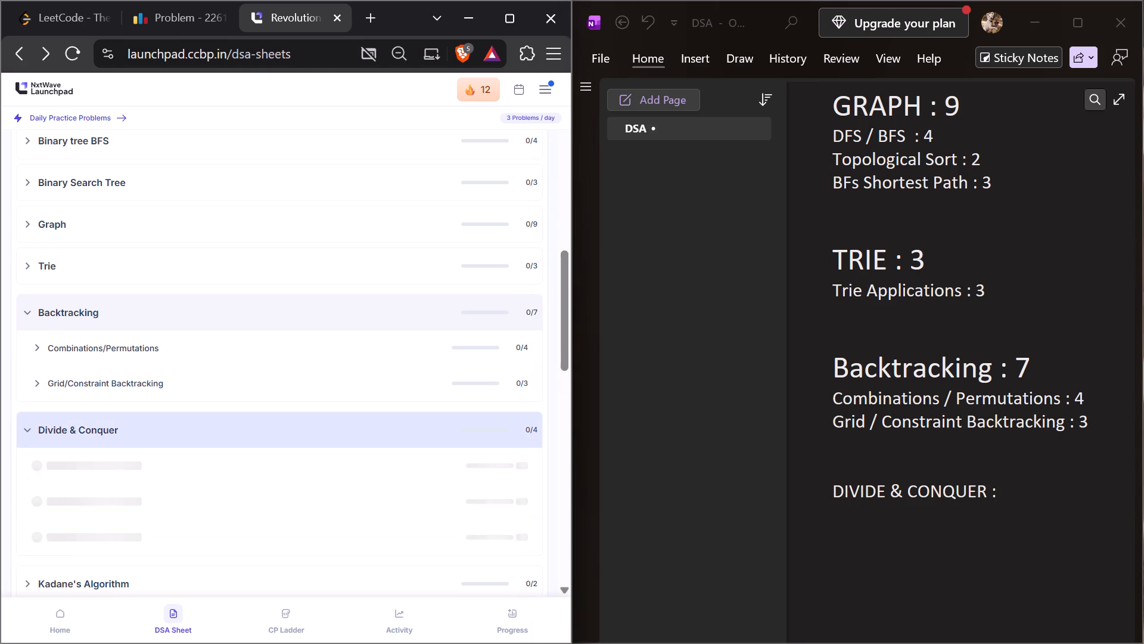
pyautogui.click(1031, 490)
pyautogui.press('4')
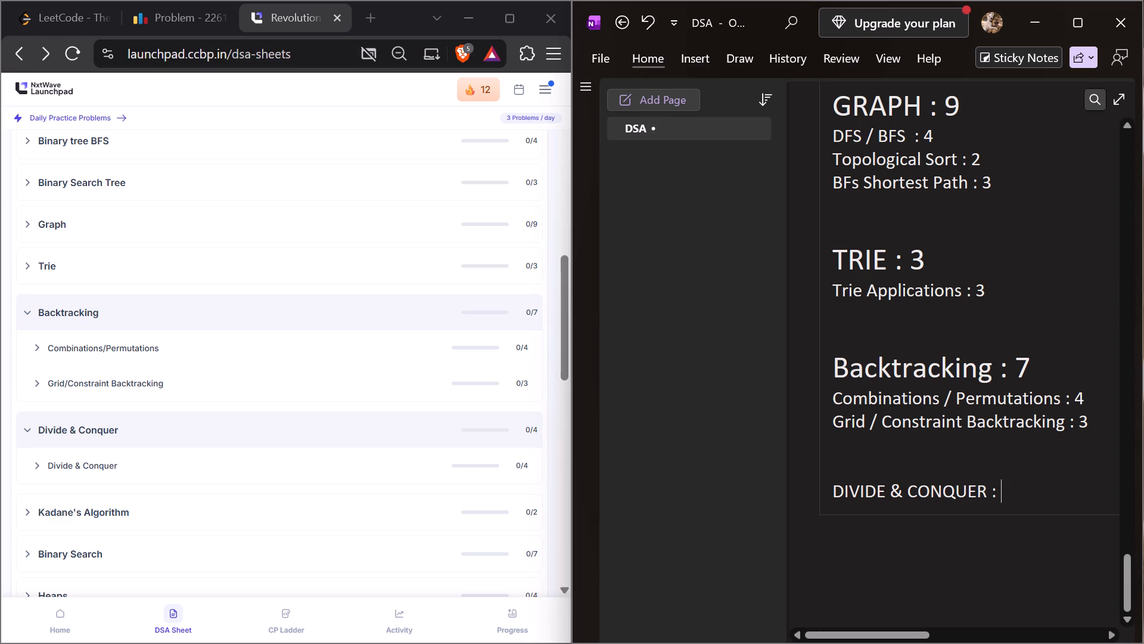
# Under the DIVIDE & CONQUER topic line, add the subtopic "Divide & Conquer : 4" and start a new line.
pyautogui.press('Return')
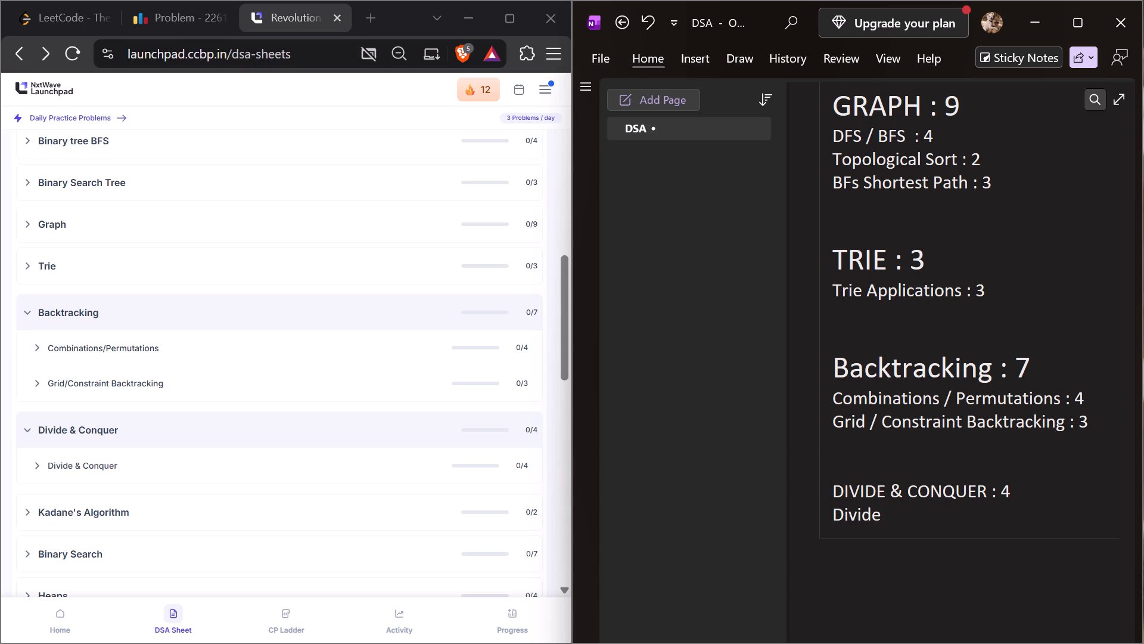
pyautogui.write('&')
pyautogui.press('space')
pyautogui.write('Conquer :')
pyautogui.press('space')
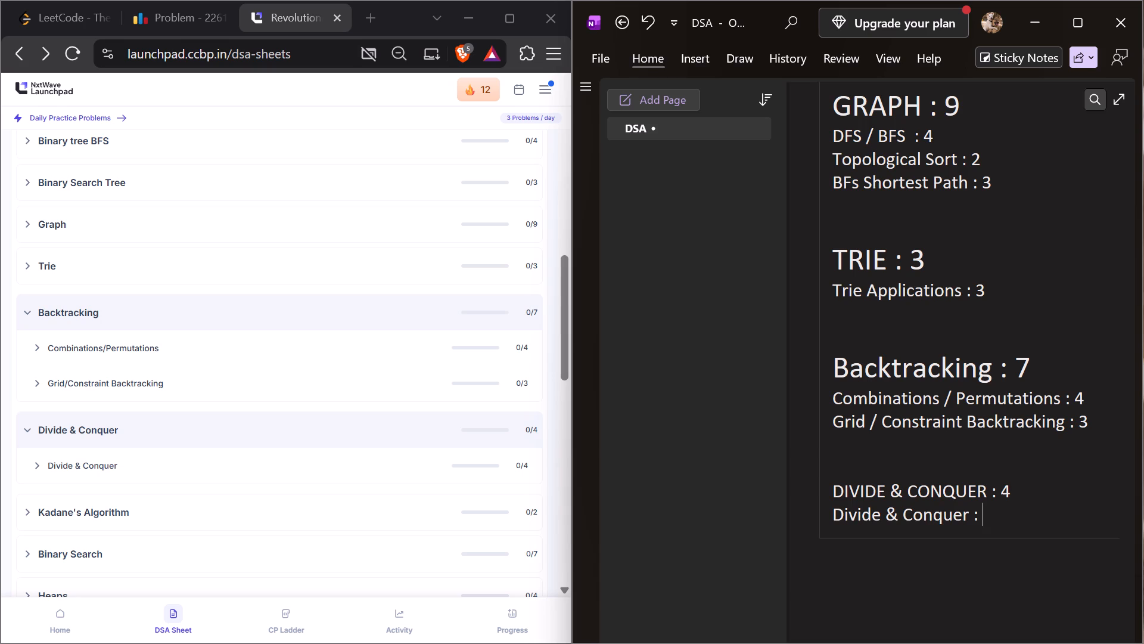
pyautogui.press('4')
pyautogui.press('Return')
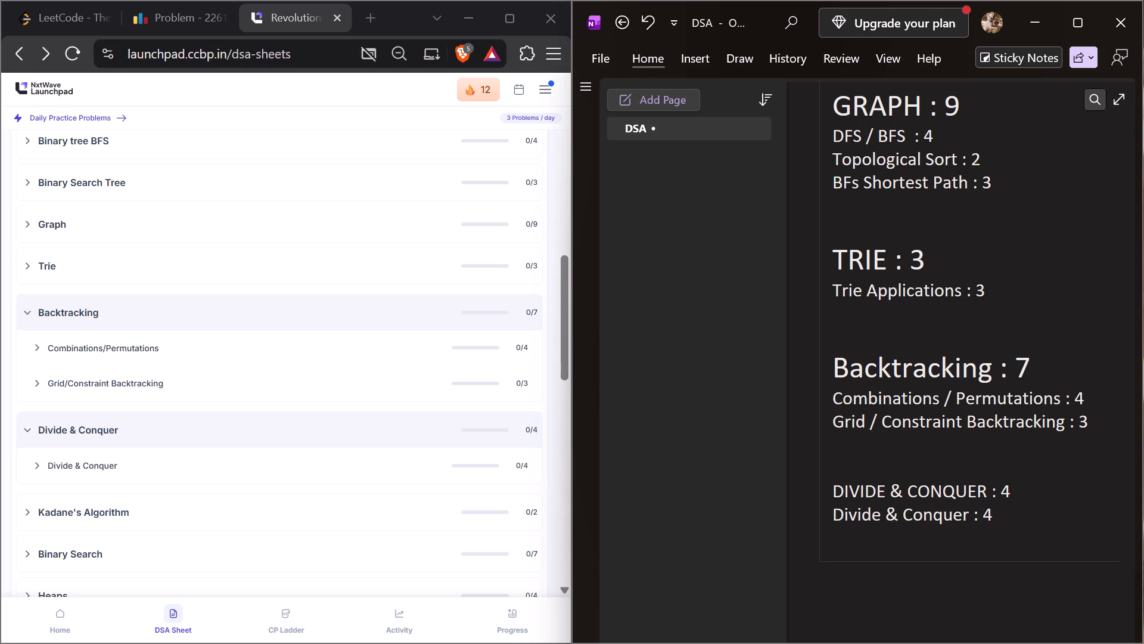
# Set the "DIVIDE & CONQUER : 4" heading to font size 26.
pyautogui.moveTo(1014, 494); pyautogui.dragTo(826, 498)
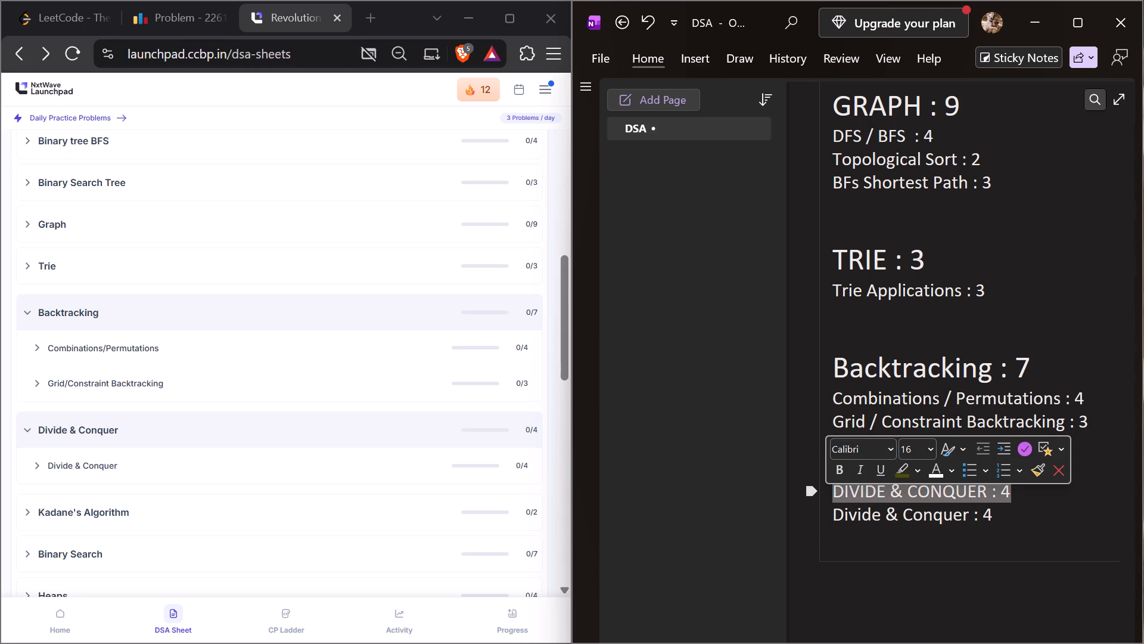
pyautogui.click(925, 450)
pyautogui.click(931, 444)
pyautogui.click(915, 371)
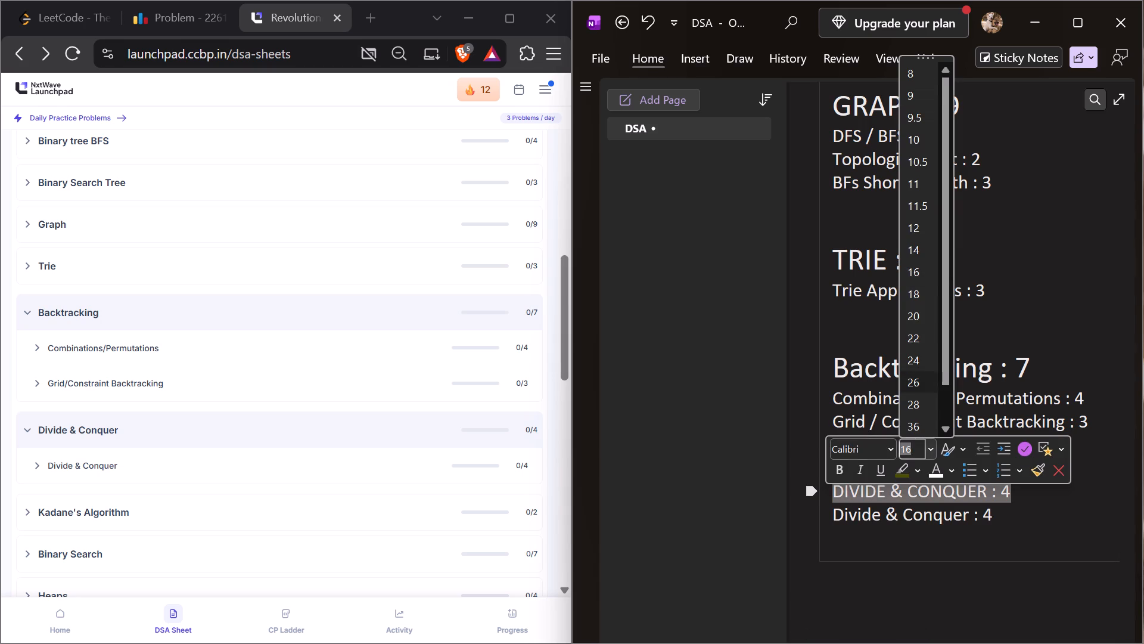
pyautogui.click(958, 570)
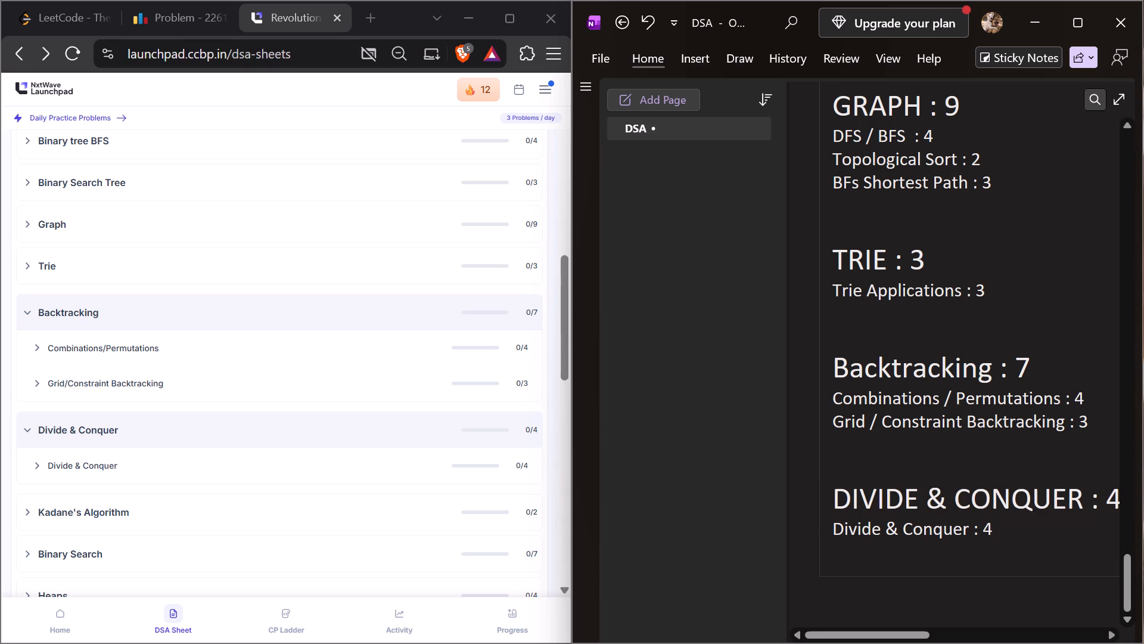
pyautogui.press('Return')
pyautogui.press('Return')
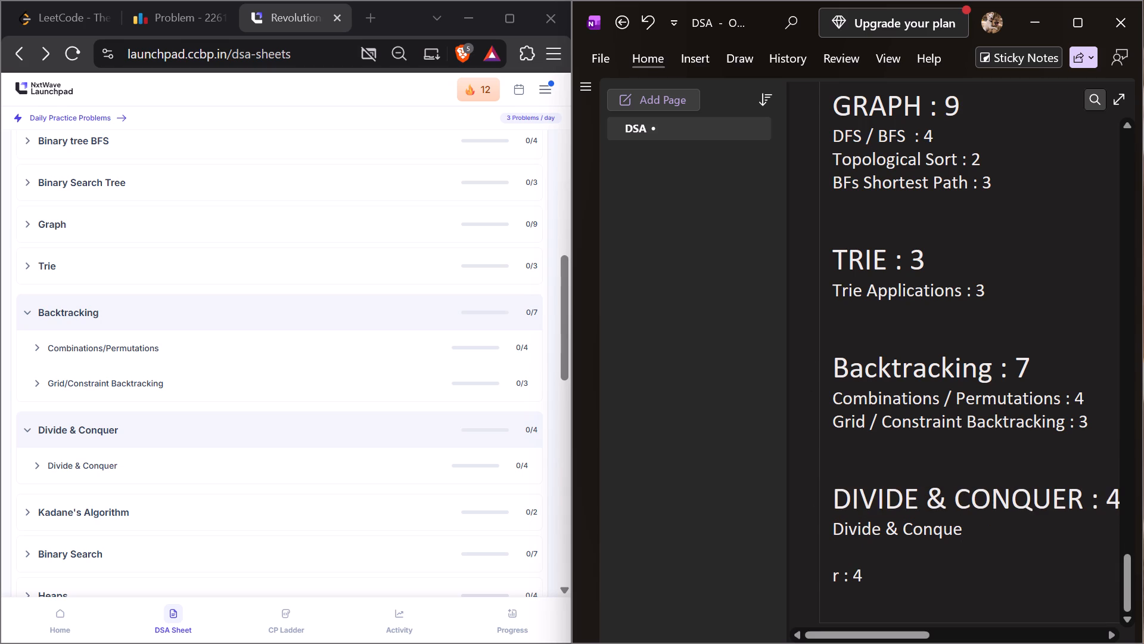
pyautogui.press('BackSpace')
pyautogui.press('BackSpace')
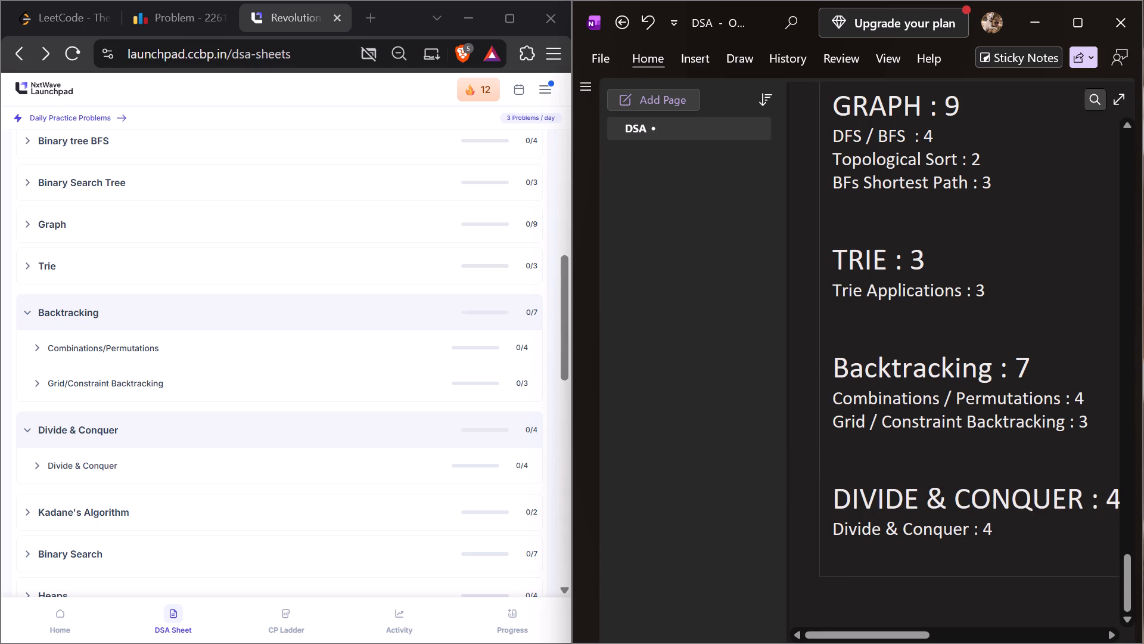
# Add blank lines after the end of the "Divide & Conquer : 4" subtopic line.
pyautogui.press('Right')
pyautogui.press('Right')
pyautogui.press('Right')
pyautogui.press('Right')
pyautogui.press('Right')
pyautogui.press('Return')
pyautogui.press('Return')
pyautogui.press('Return')
pyautogui.scroll(-3, 901, 574)
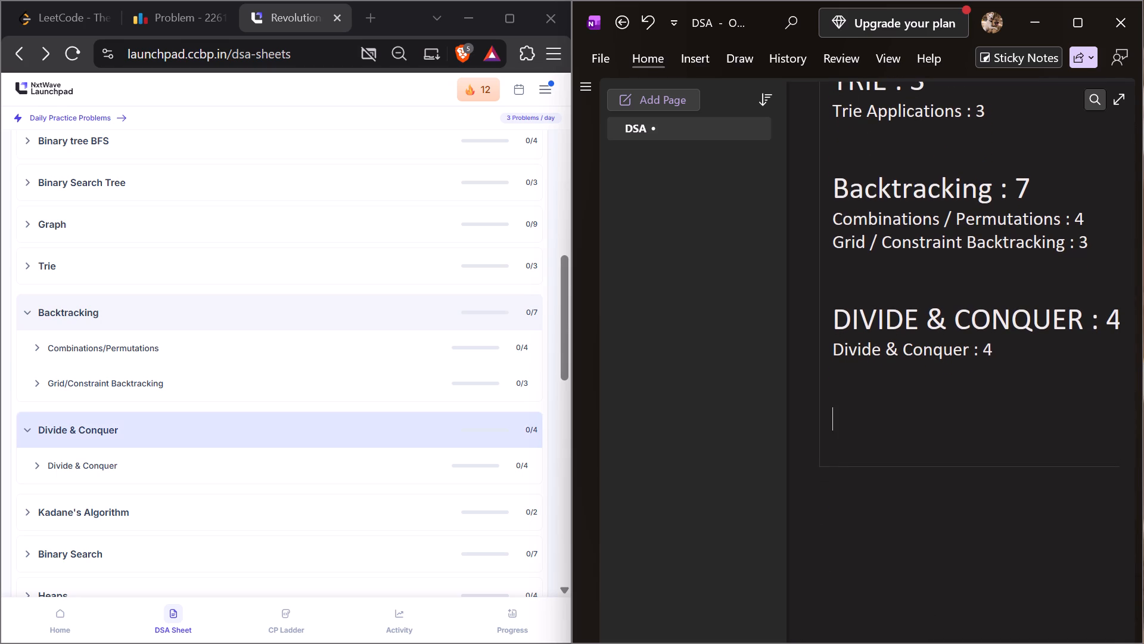
# In the browser's DSA sheet, expand Kadane's Algorithm and collapse the Divide & Conquer and Backtracking topics.
pyautogui.click(100, 513)
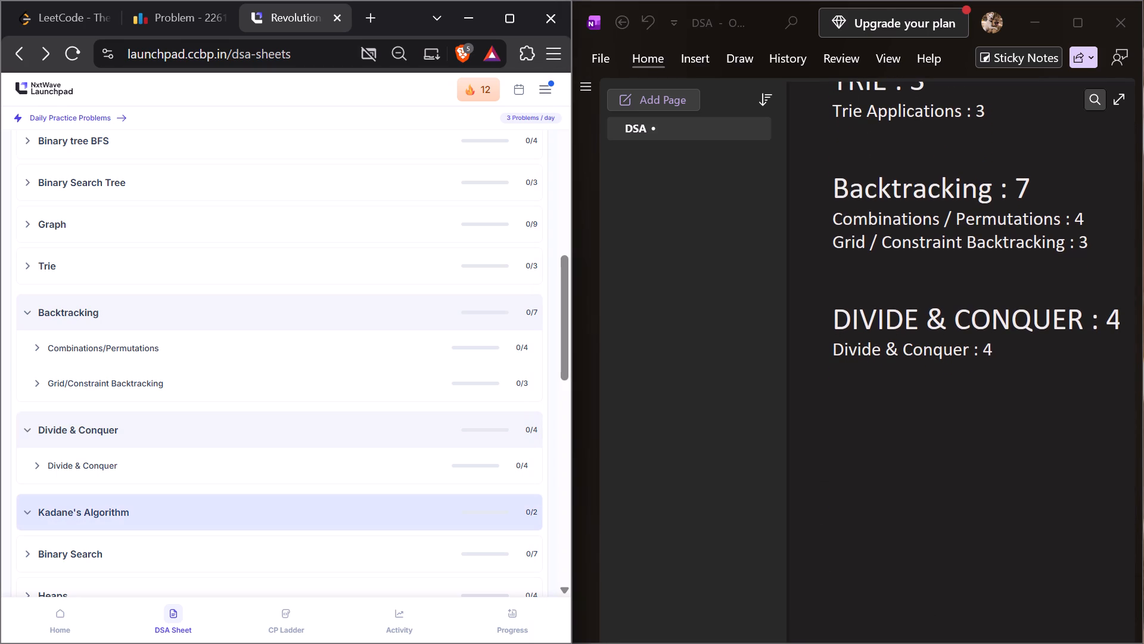
pyautogui.click(77, 429)
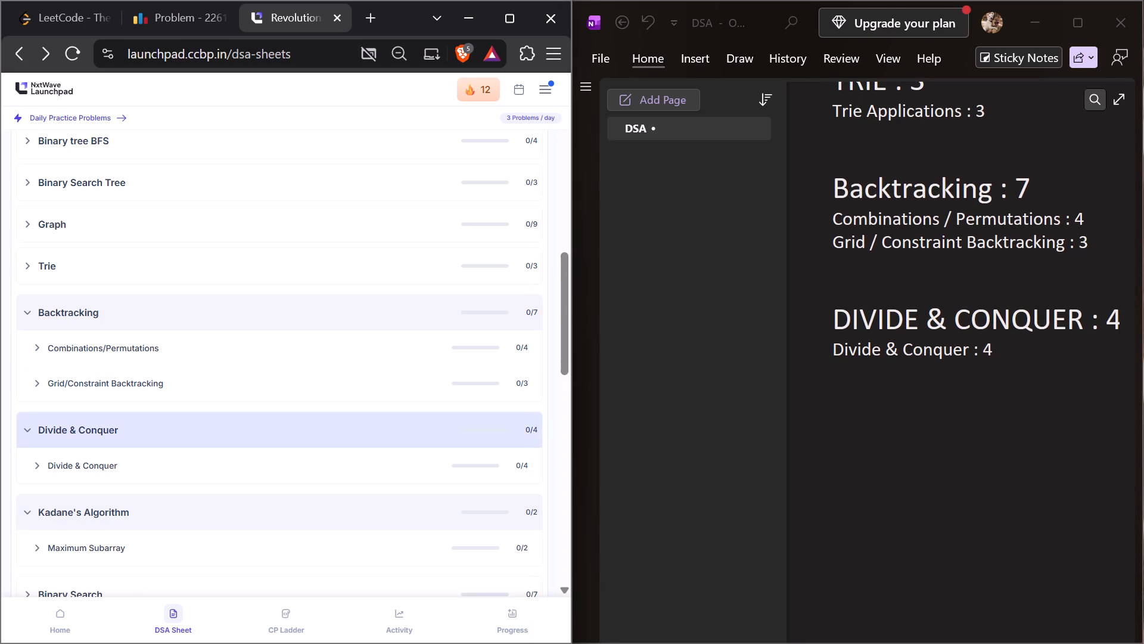
pyautogui.click(74, 320)
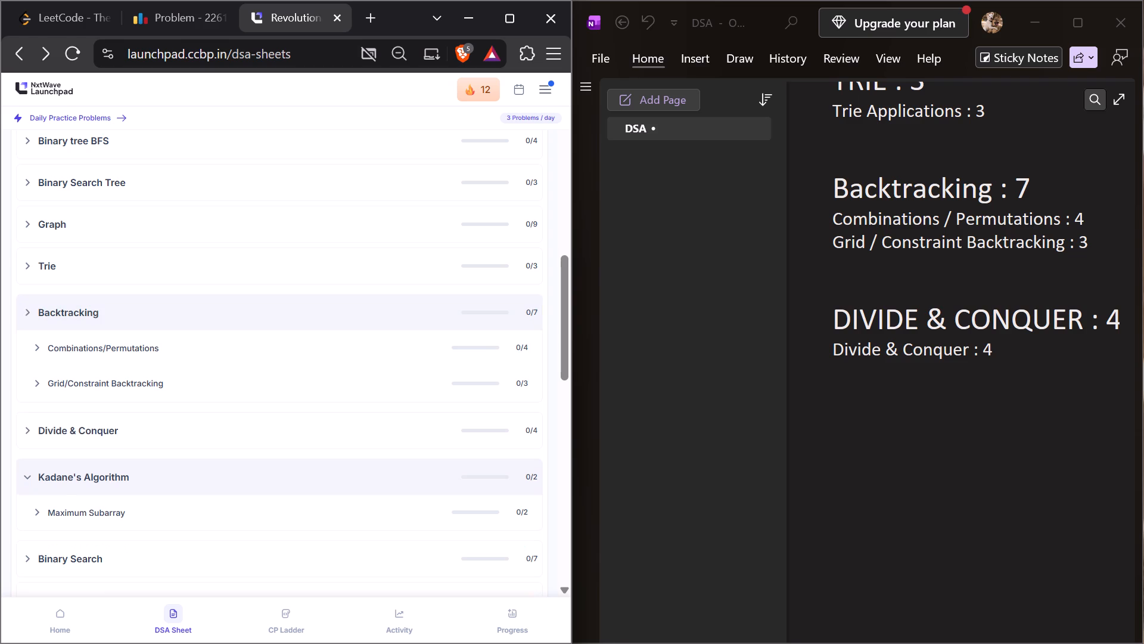
pyautogui.scroll(-2, 74, 320)
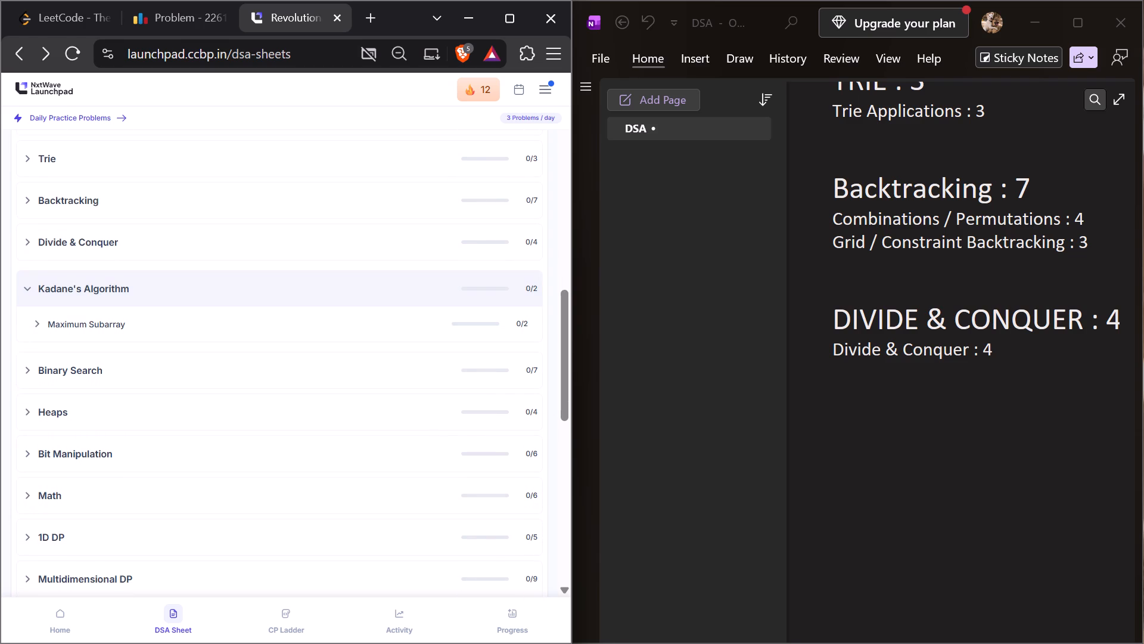
# In OneNote, add the topic line "KADANE'S ALGORITHM : 2" below the Divide & Conquer section, correcting typos.
pyautogui.write('Kadane')
pyautogui.click(851, 439)
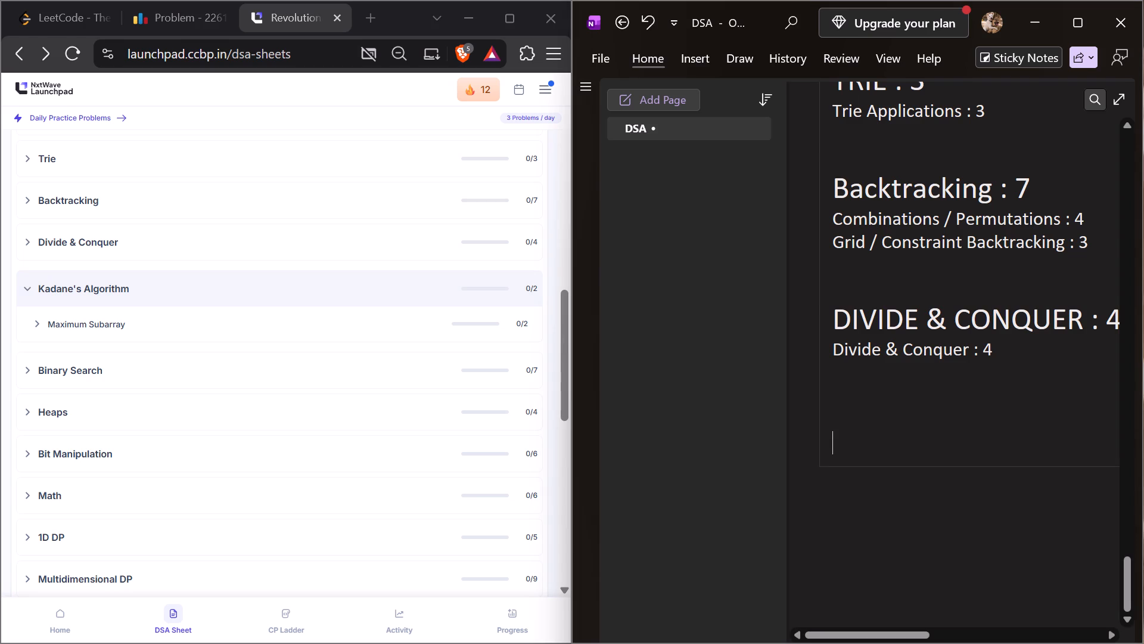
pyautogui.write('Ka')
pyautogui.press('BackSpace')
pyautogui.write('ADANES')
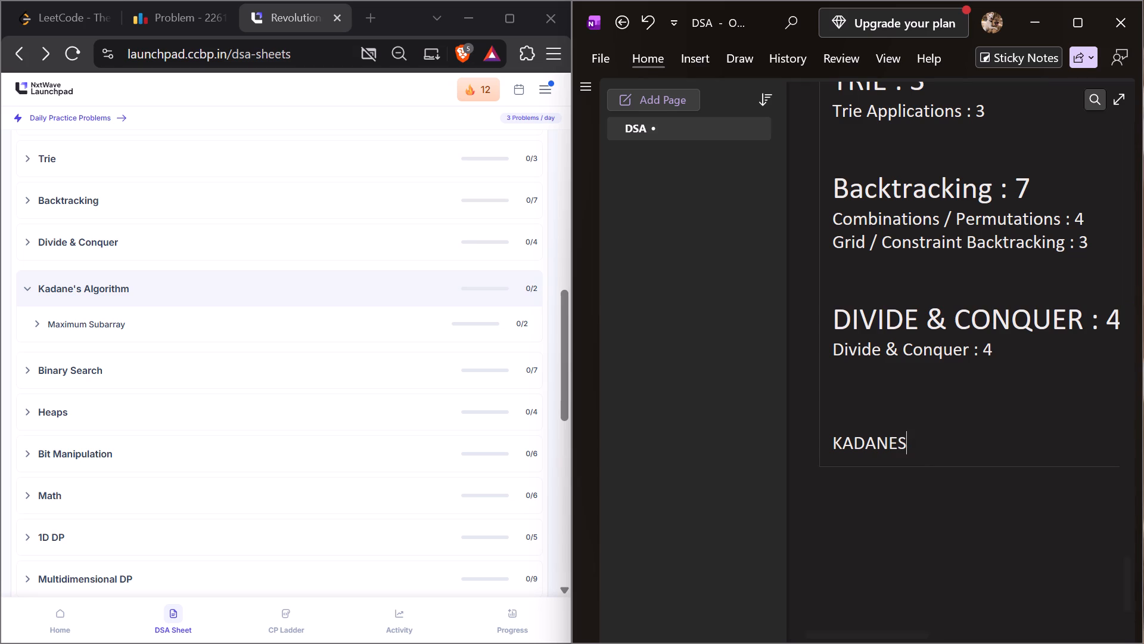
pyautogui.press('BackSpace')
pyautogui.press(';')
pyautogui.press('BackSpace')
pyautogui.write("'S")
pyautogui.press('space')
pyautogui.write('AL')
pyautogui.write('GORITH,')
pyautogui.press('BackSpace')
pyautogui.write('M:')
pyautogui.press('BackSpace')
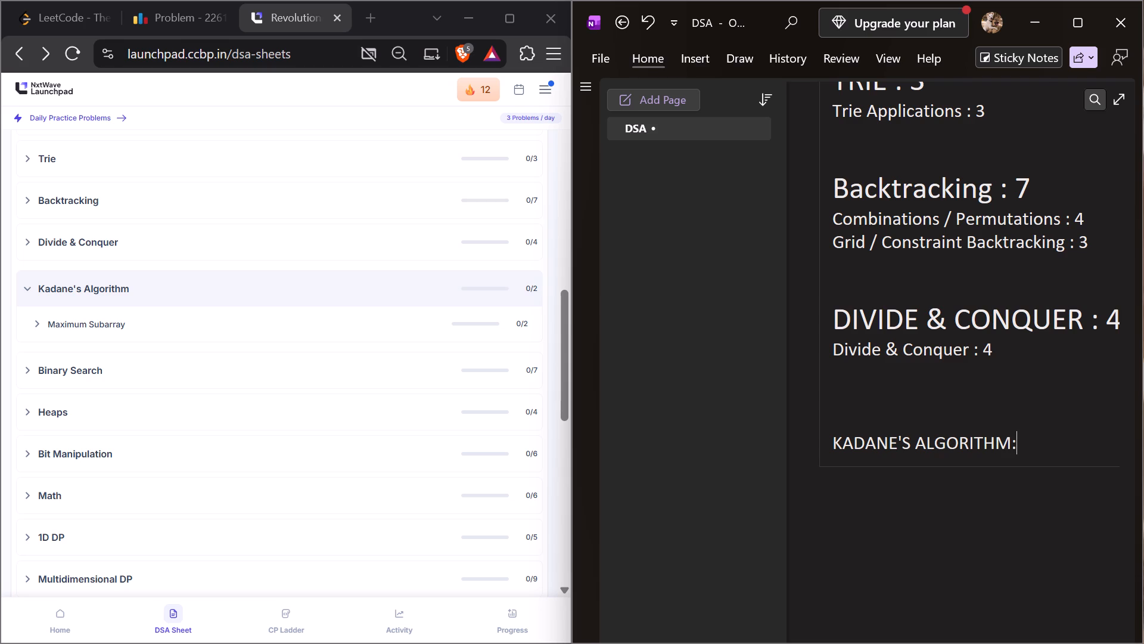
pyautogui.press('space')
pyautogui.write(':')
pyautogui.press('space')
pyautogui.press('2')
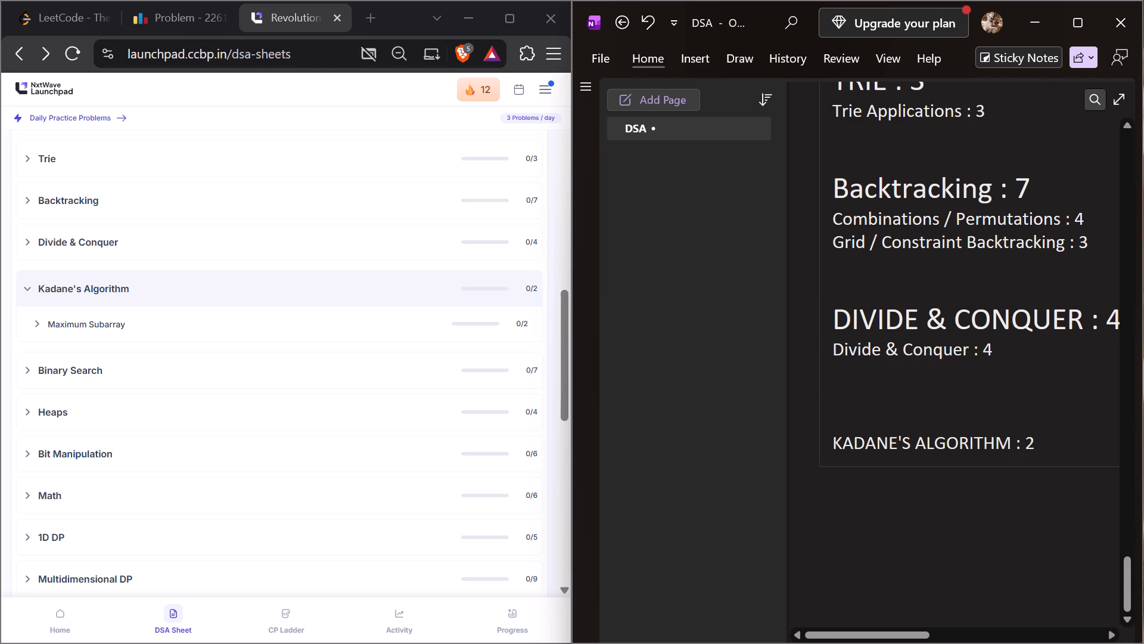
# Set the "KADANE'S ALGORITHM : 2" heading to font size 26.
pyautogui.moveTo(1043, 444); pyautogui.dragTo(832, 446)
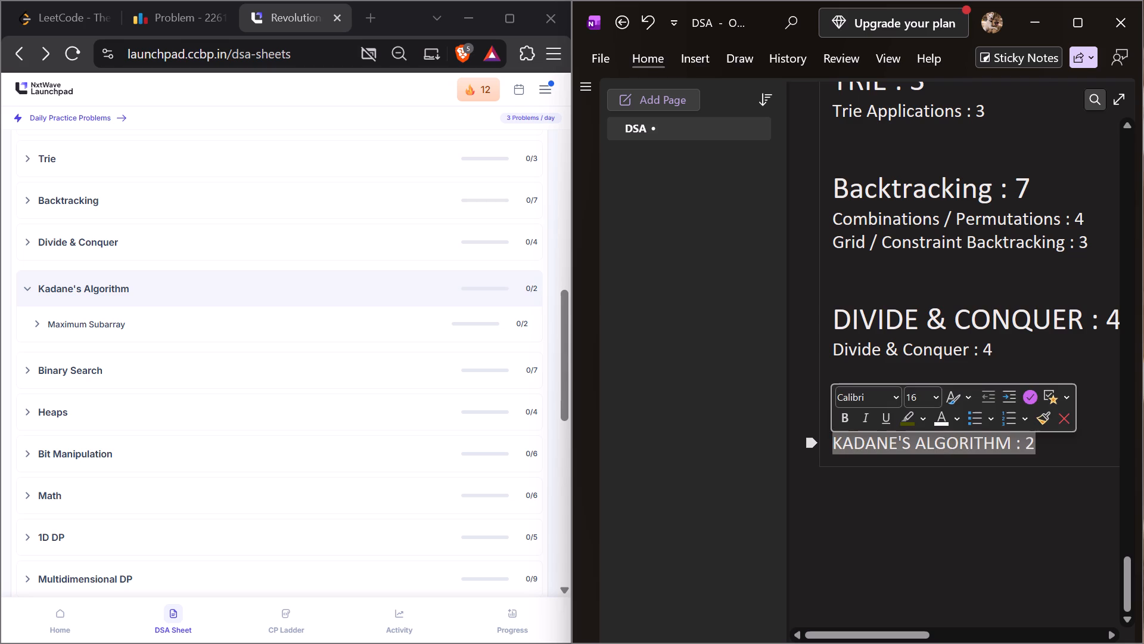
pyautogui.click(935, 404)
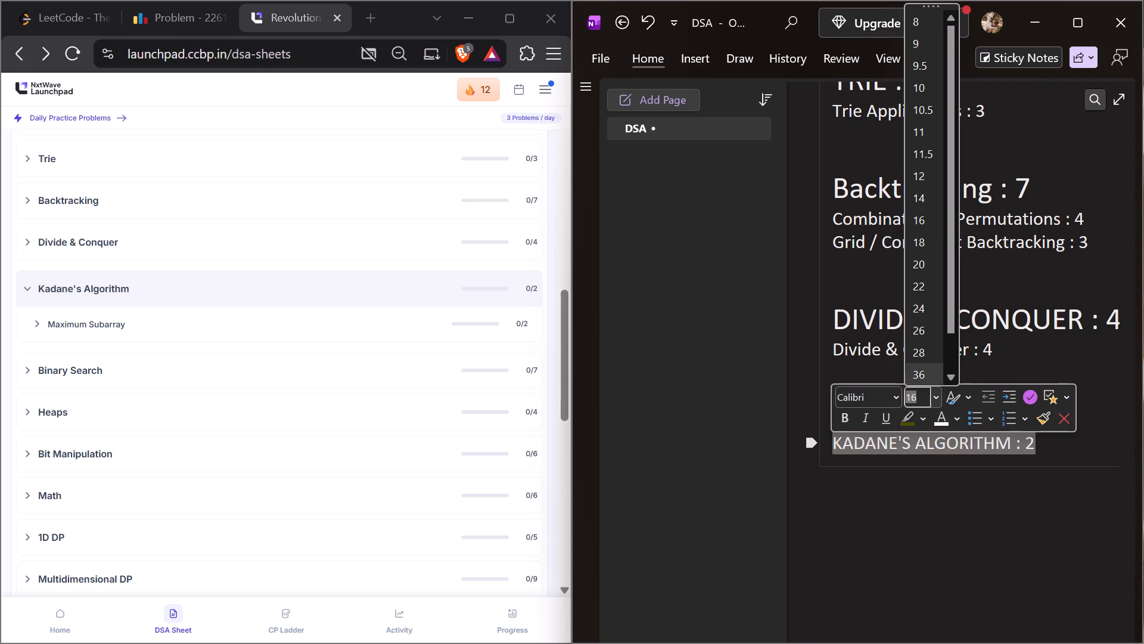
pyautogui.click(924, 331)
# Under the KADANE'S ALGORITHM heading, add the subtopic line "Maximum Subarray : 2", correcting its spelling.
pyautogui.hscroll(-2, 1047, 486)
pyautogui.scroll(-1, 1047, 486)
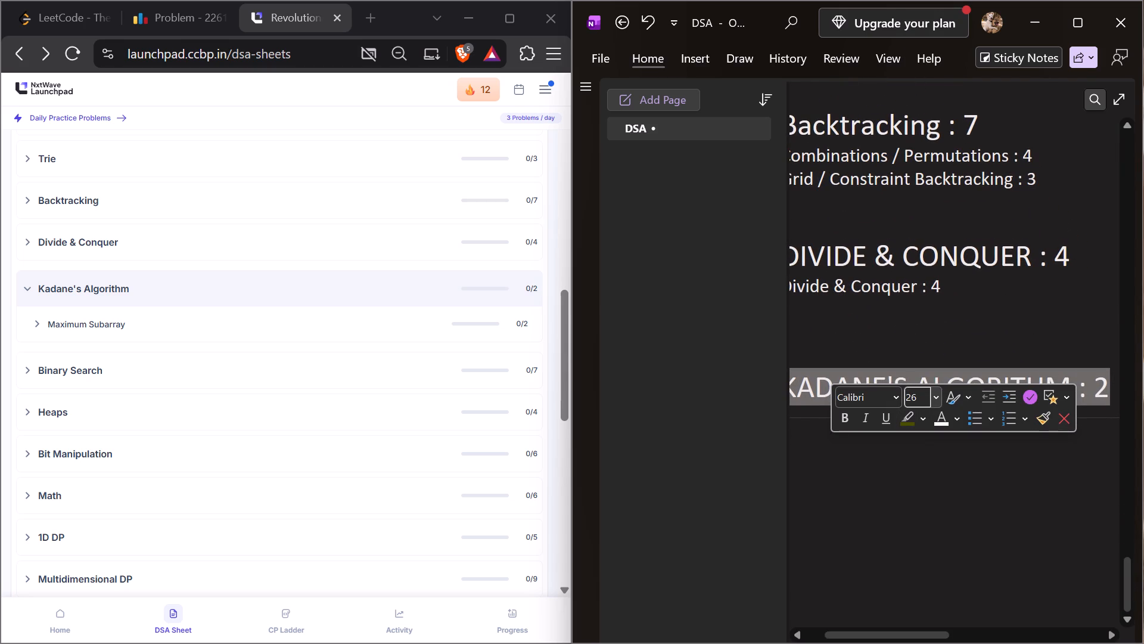
pyautogui.click(1112, 398)
pyautogui.press('Return')
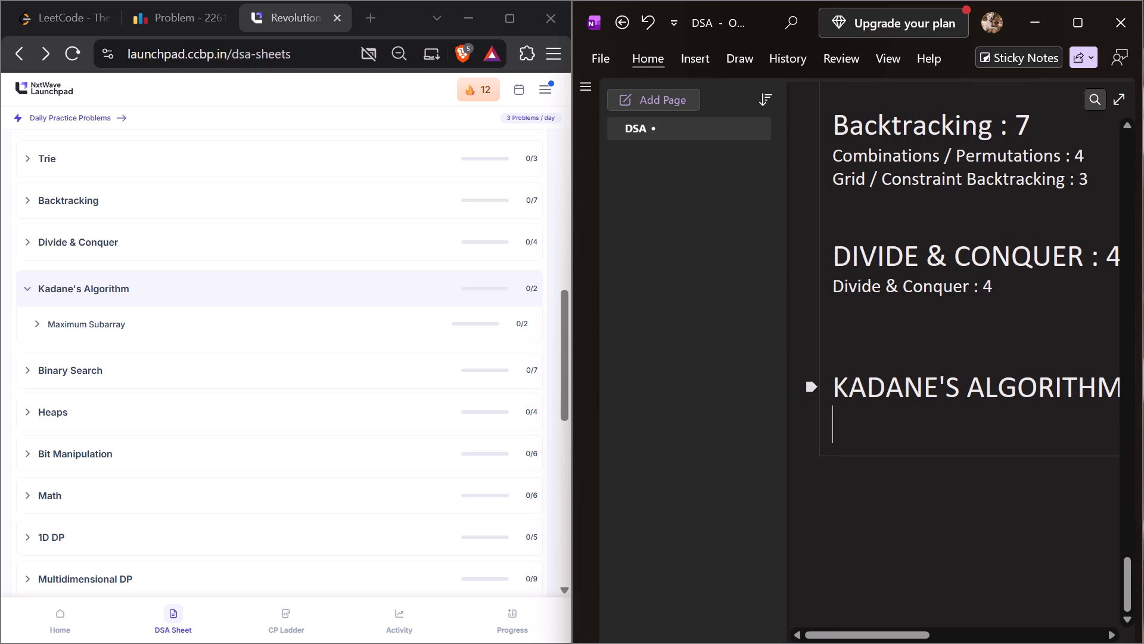
pyautogui.write('ax')
pyautogui.write('imun')
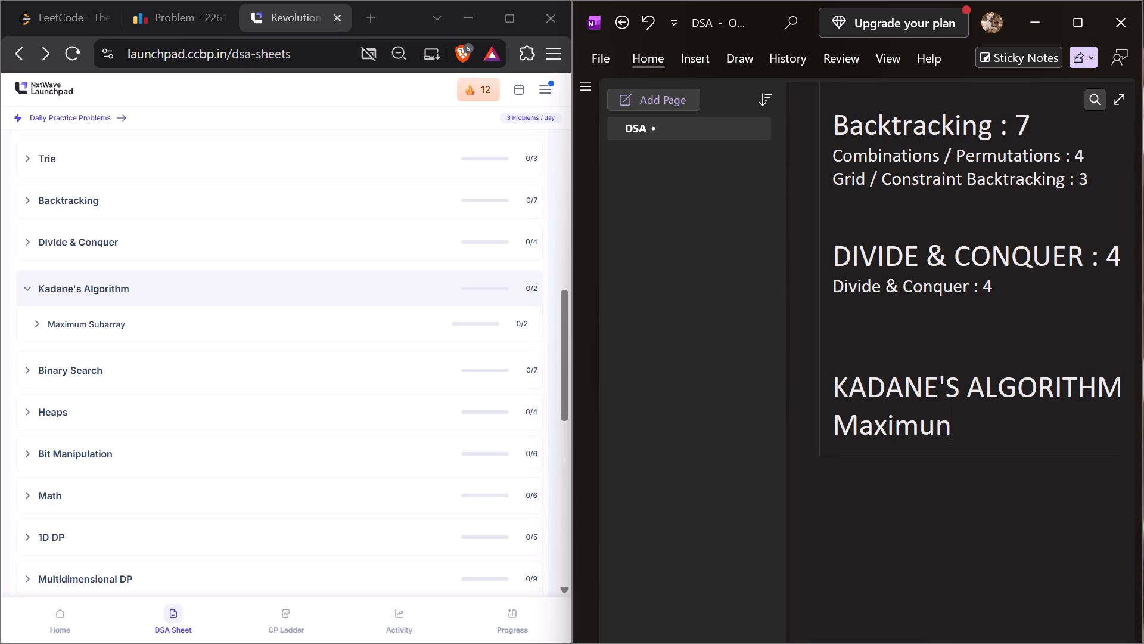
pyautogui.press('BackSpace')
pyautogui.write('m')
pyautogui.press('space')
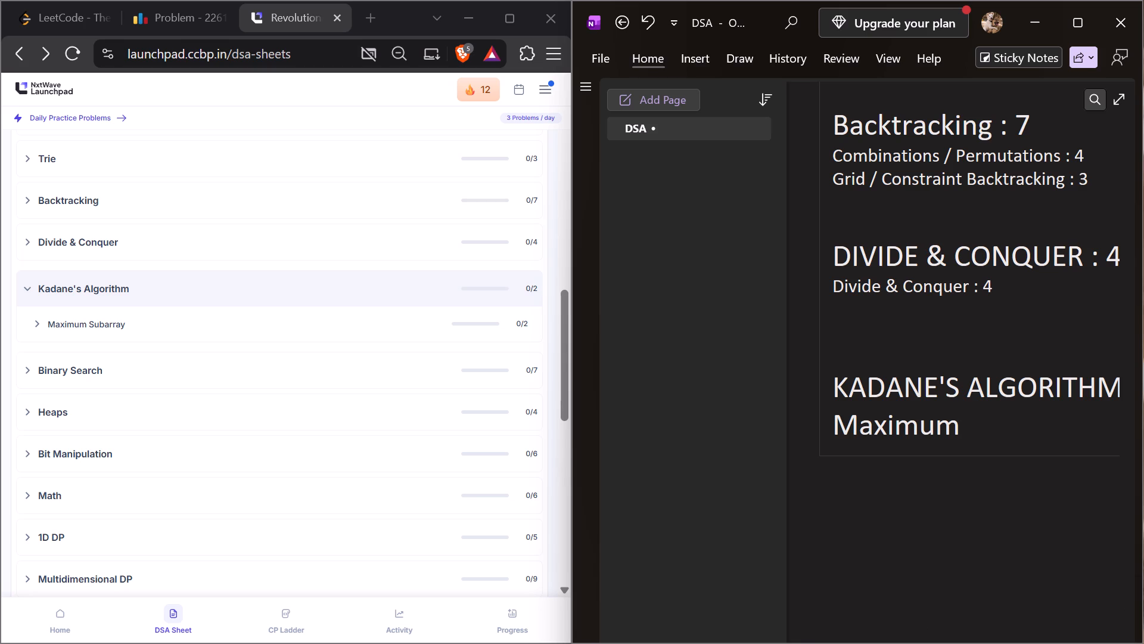
pyautogui.hotkey('shift', 's')
pyautogui.write('ub')
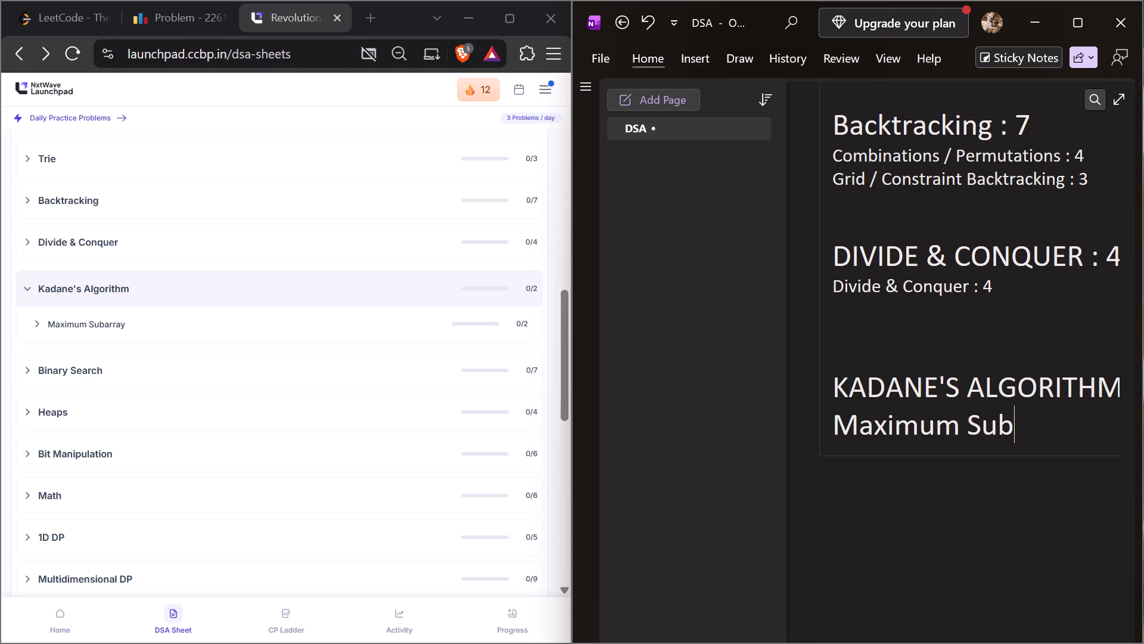
pyautogui.write('arra')
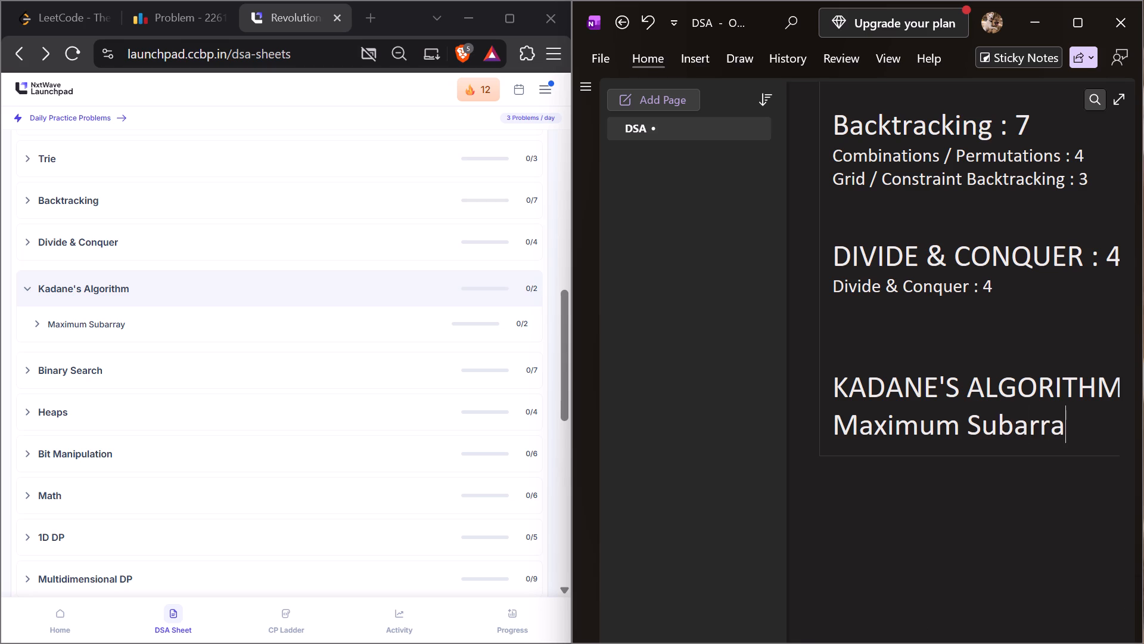
pyautogui.write('y')
pyautogui.press('space')
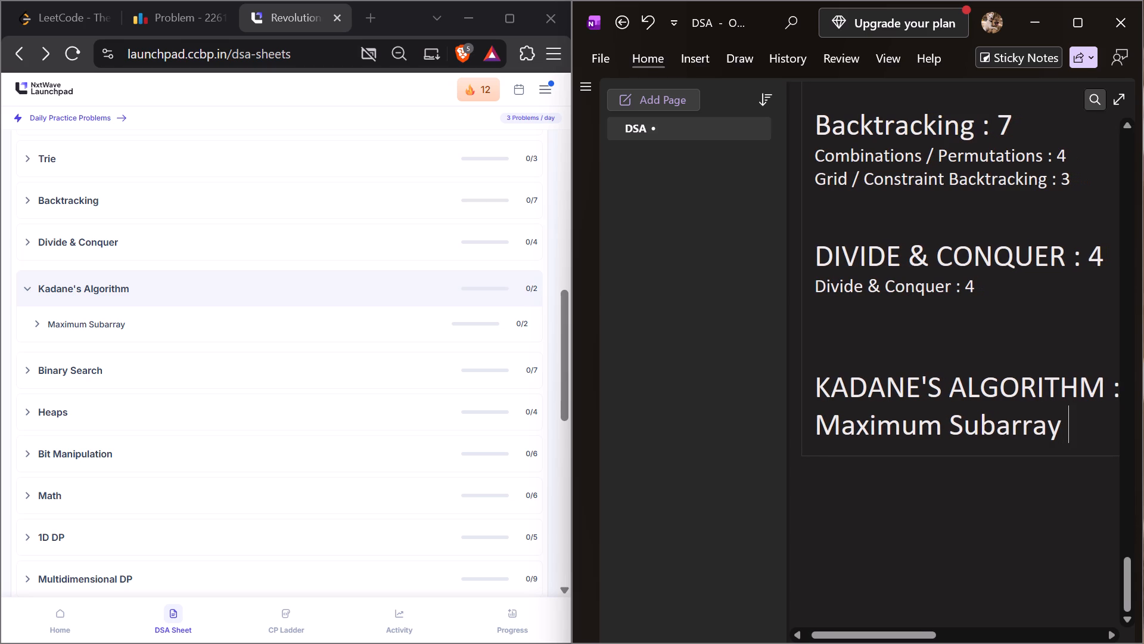
pyautogui.write(':')
pyautogui.press('space')
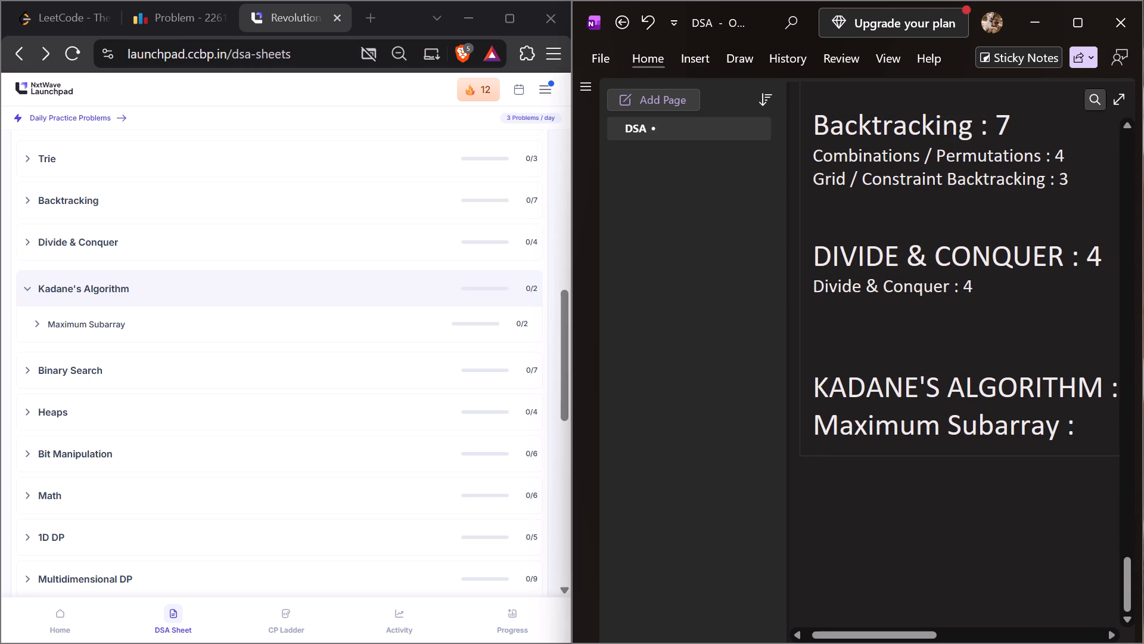
pyautogui.press('2')
# Set the "Maximum Subarray : 2" subtopic line to font size 16.
pyautogui.moveTo(1098, 425); pyautogui.dragTo(821, 416)
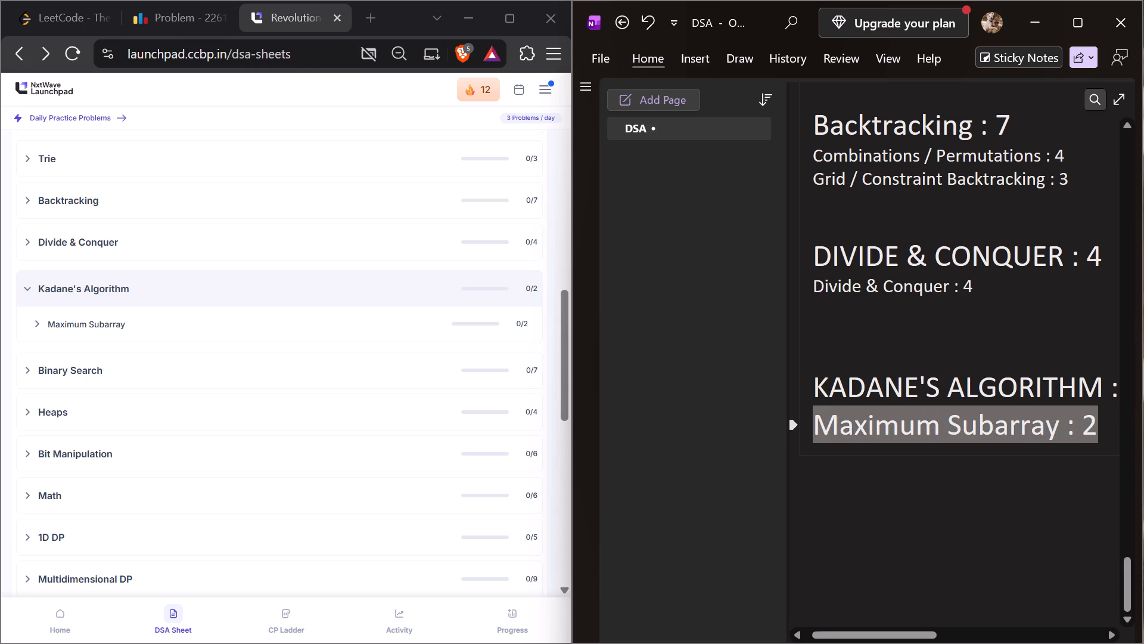
pyautogui.moveTo(821, 416); pyautogui.dragTo(811, 416)
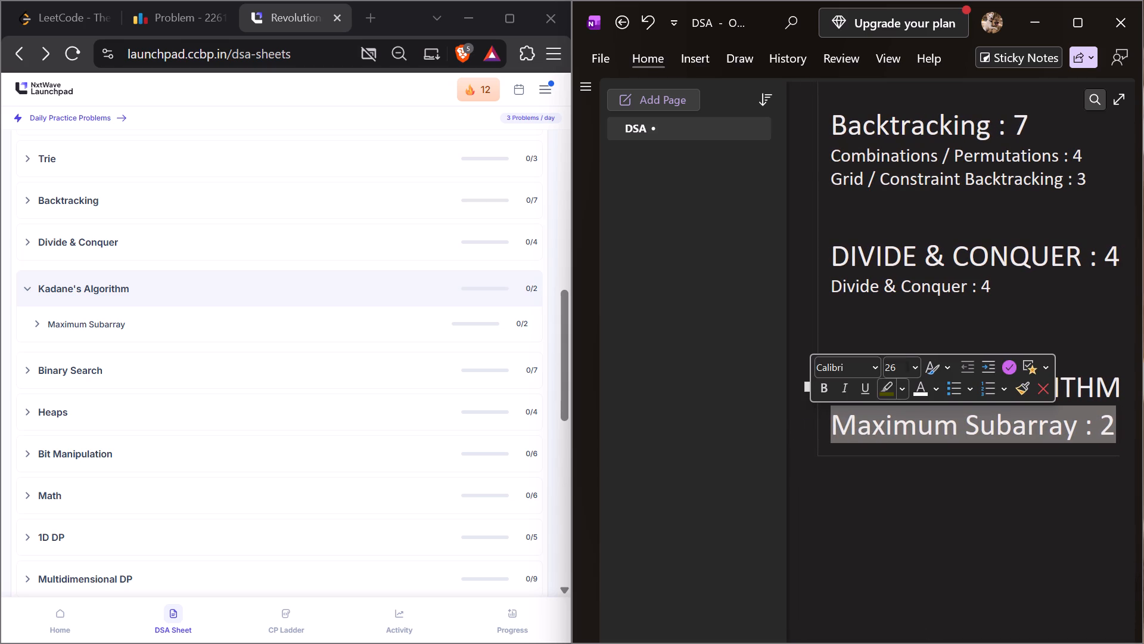
pyautogui.click(909, 371)
pyautogui.click(913, 371)
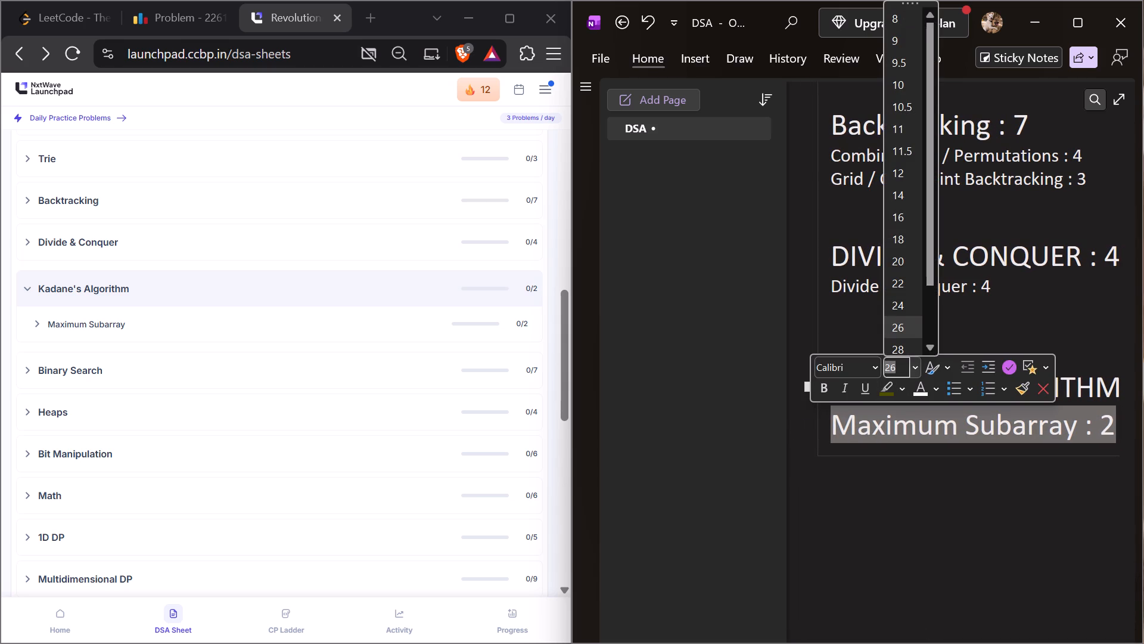
pyautogui.click(912, 218)
pyautogui.click(929, 436)
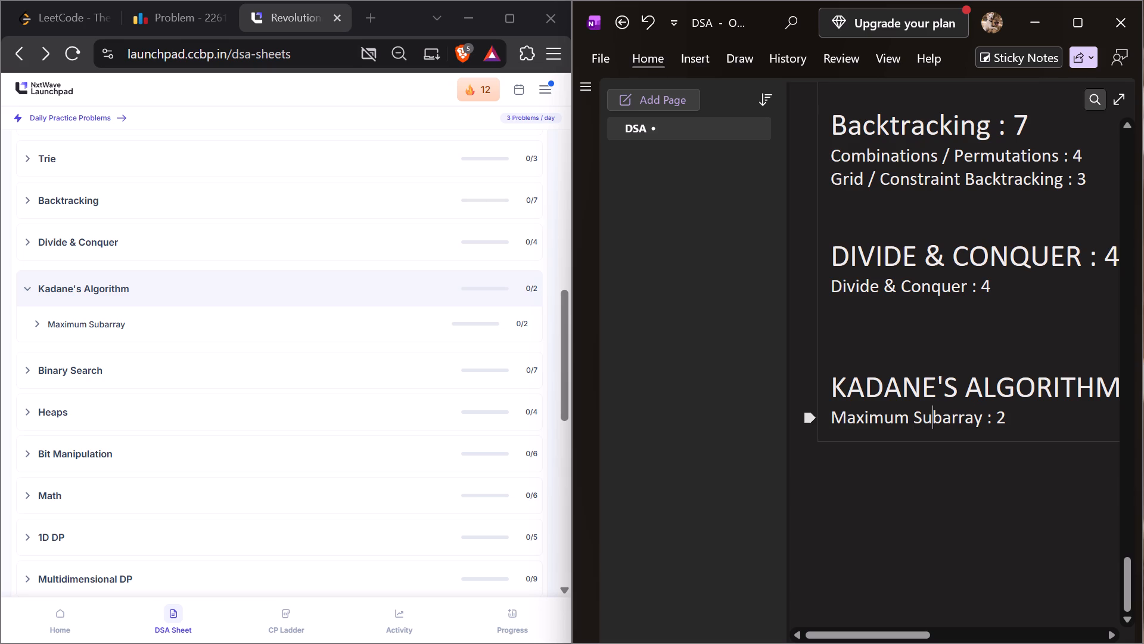
# Insert three line breaks after the "Maximum Subarray : 2" line to make room for the next topic.
pyautogui.click(1025, 419)
pyautogui.press('Return')
pyautogui.press('Return')
pyautogui.press('Return')
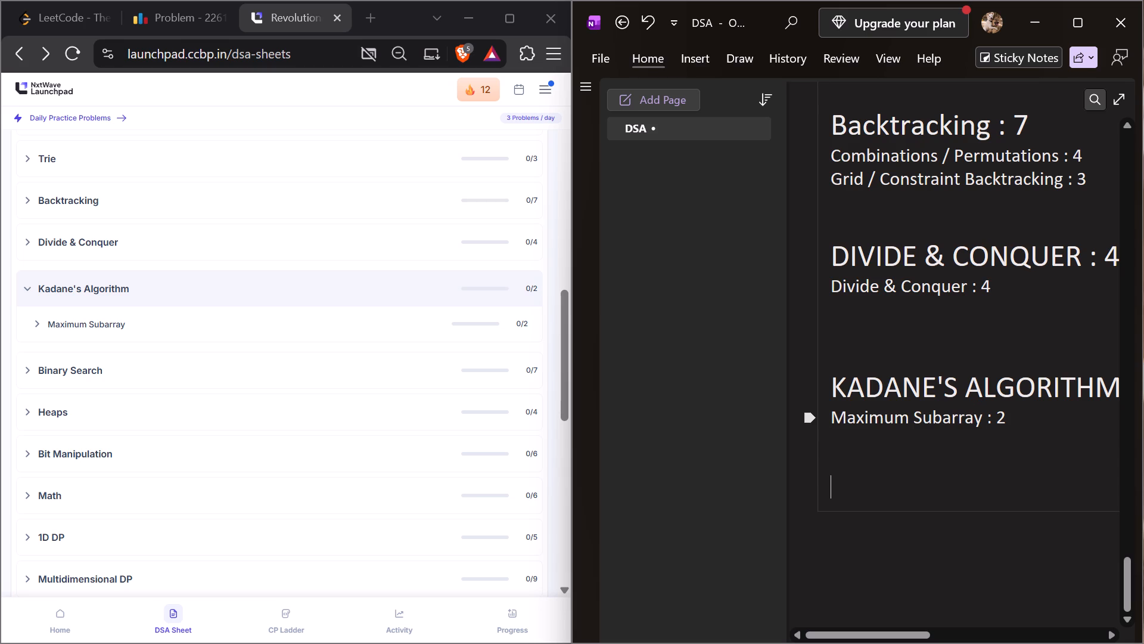
# In the browser's DSA sheet, expand the Binary Search topic to show its subtopics and problem counts.
pyautogui.scroll(-2, 367, 333)
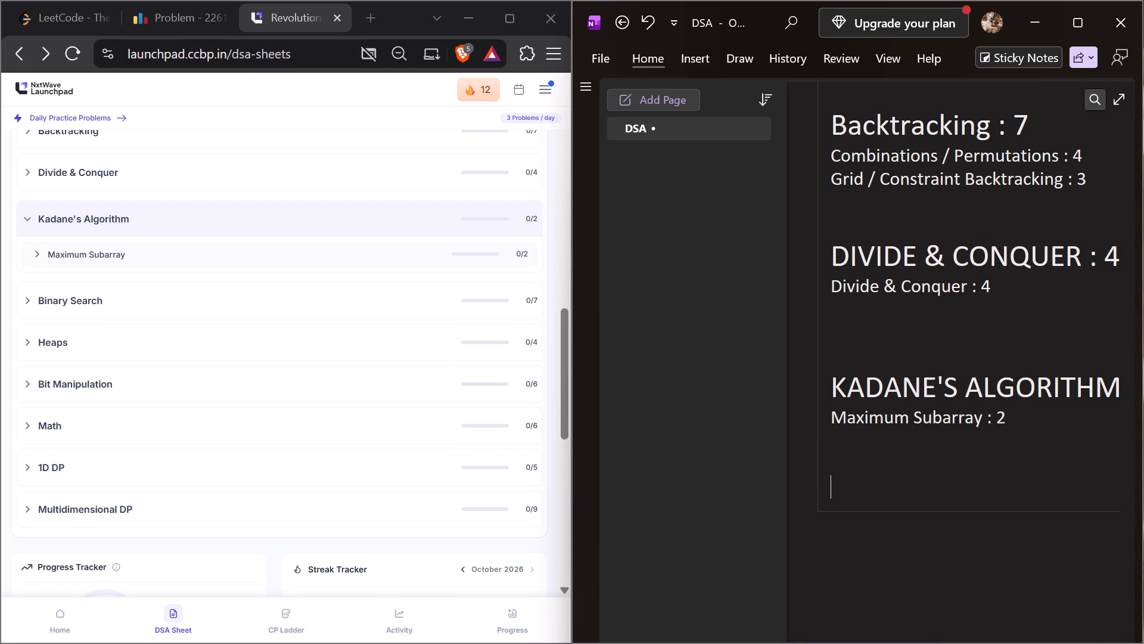
pyautogui.click(124, 304)
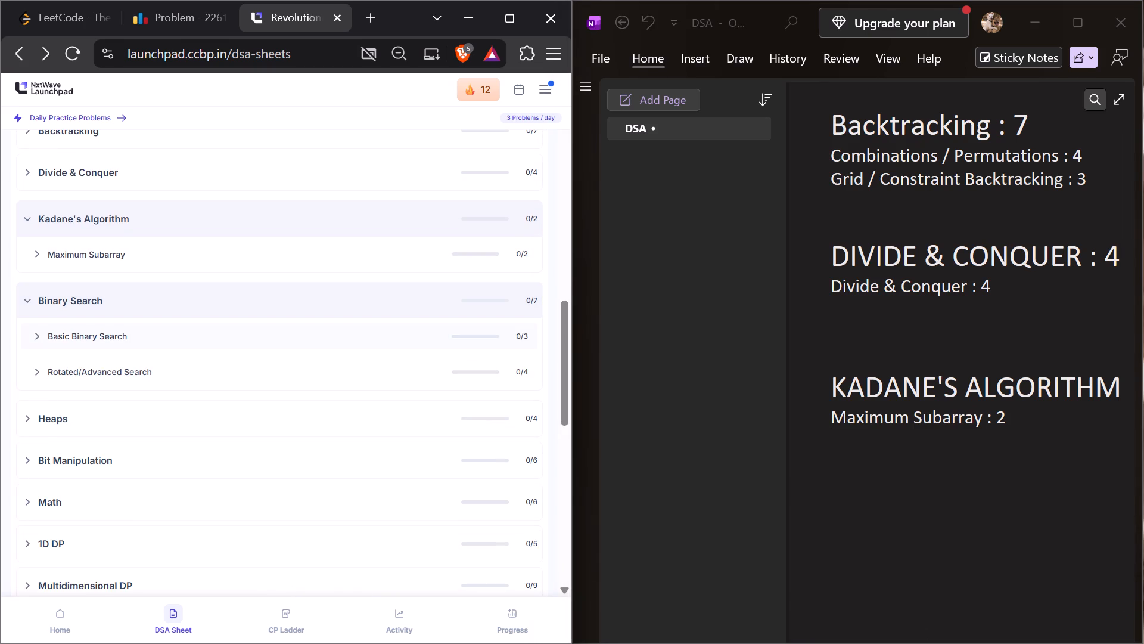
pyautogui.hscroll(1, 274, 338)
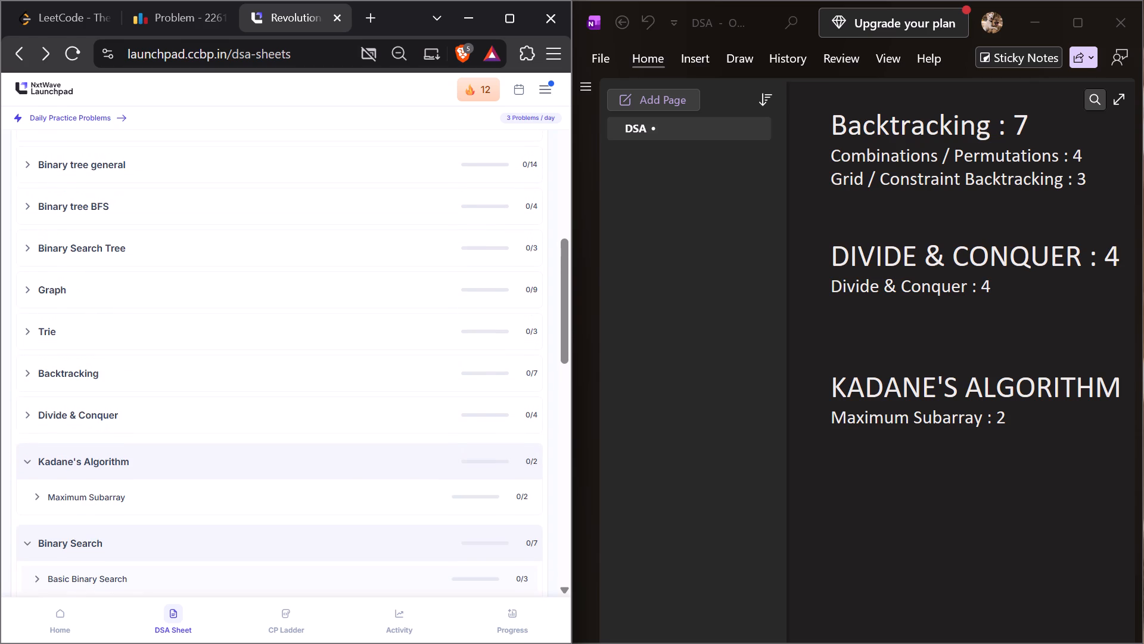
pyautogui.hscroll(2, 274, 338)
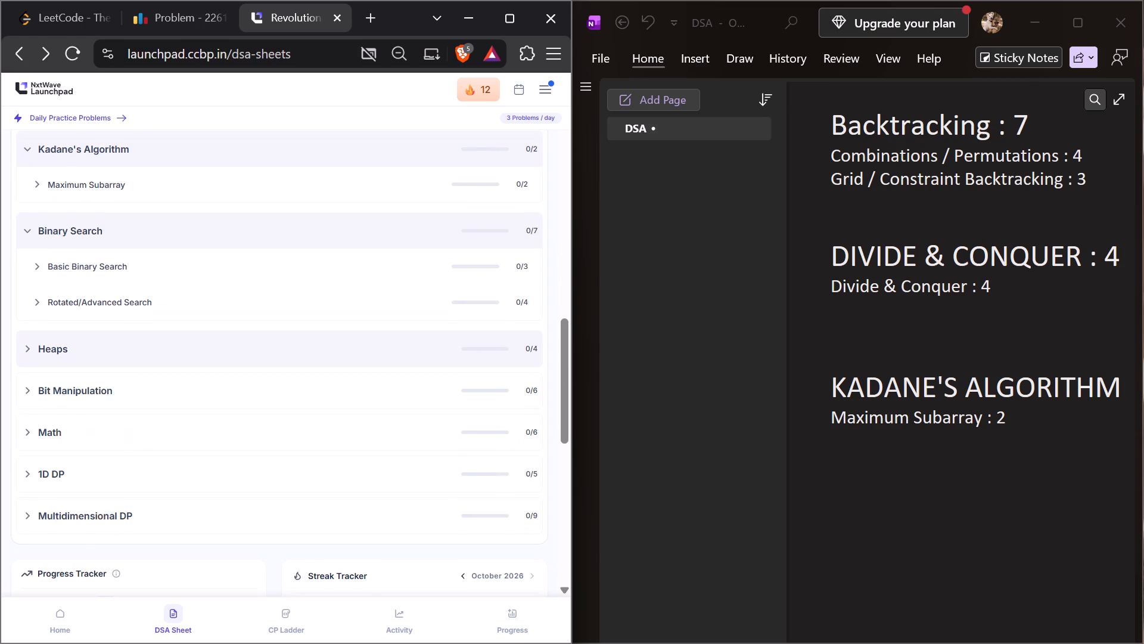
# In OneNote, add the topic line "BINARY SEARCH : 7" below the Kadane's Algorithm section.
pyautogui.click(823, 492)
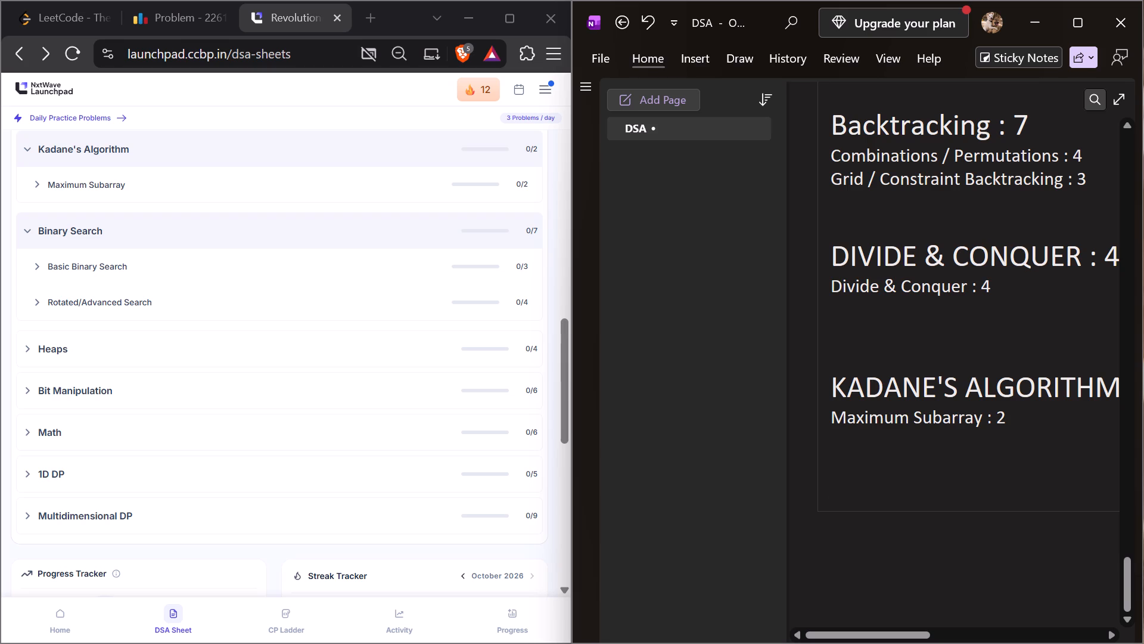
pyautogui.write('BINARY SEARCH :')
pyautogui.press('space')
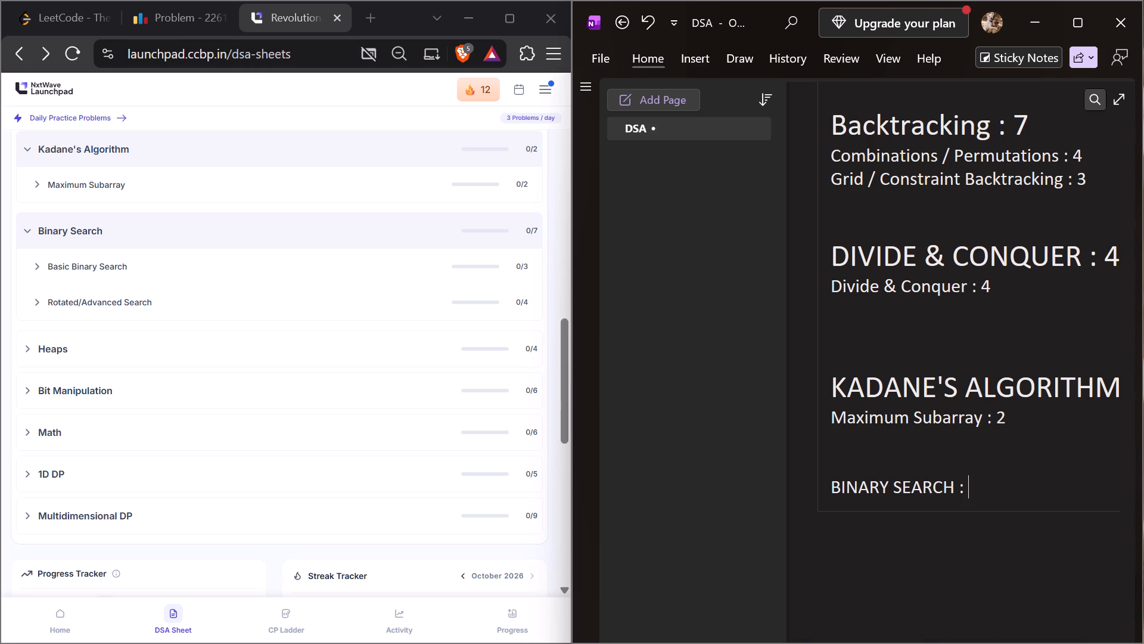
pyautogui.write('7')
pyautogui.press('space')
pyautogui.press('Return')
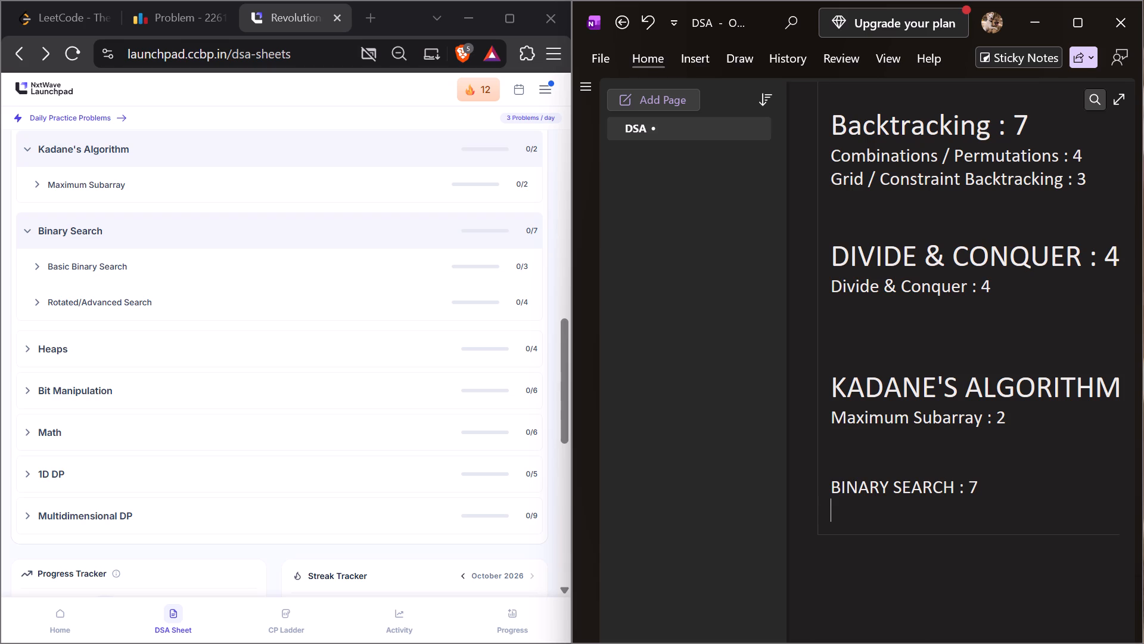
# Under the BINARY SEARCH line, add the subtopic line "Basic Binary Search : 3", correcting its spelling.
pyautogui.press('b')
pyautogui.write('asic')
pyautogui.press('space')
pyautogui.write('Binary')
pyautogui.press('space')
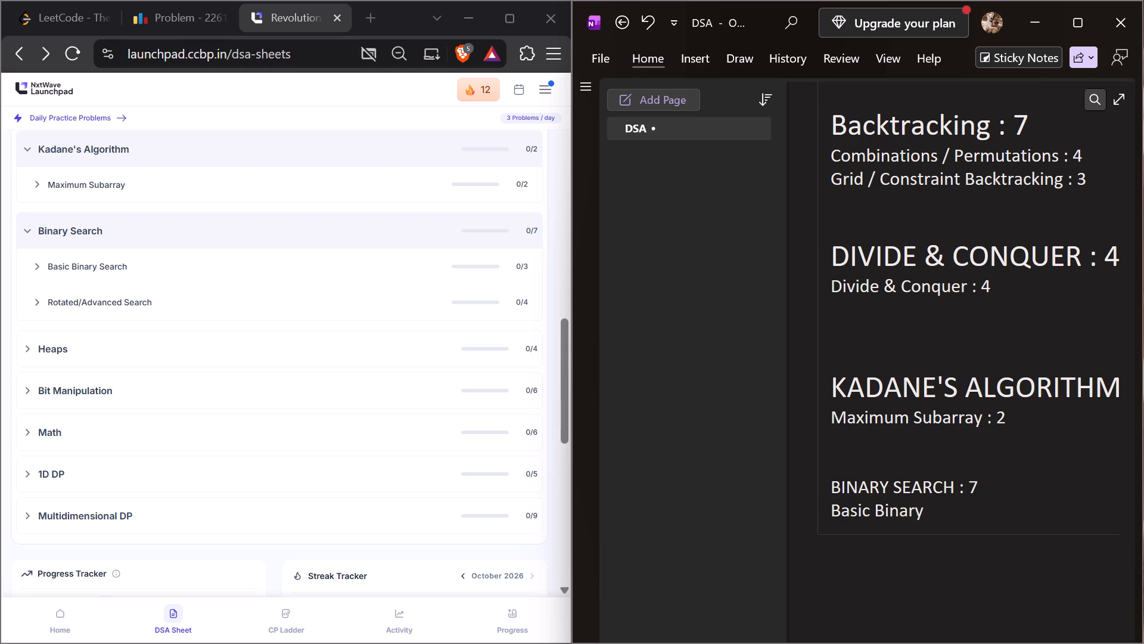
pyautogui.write('Sea')
pyautogui.write('rcj')
pyautogui.press('BackSpace')
pyautogui.write('h :')
pyautogui.press('space')
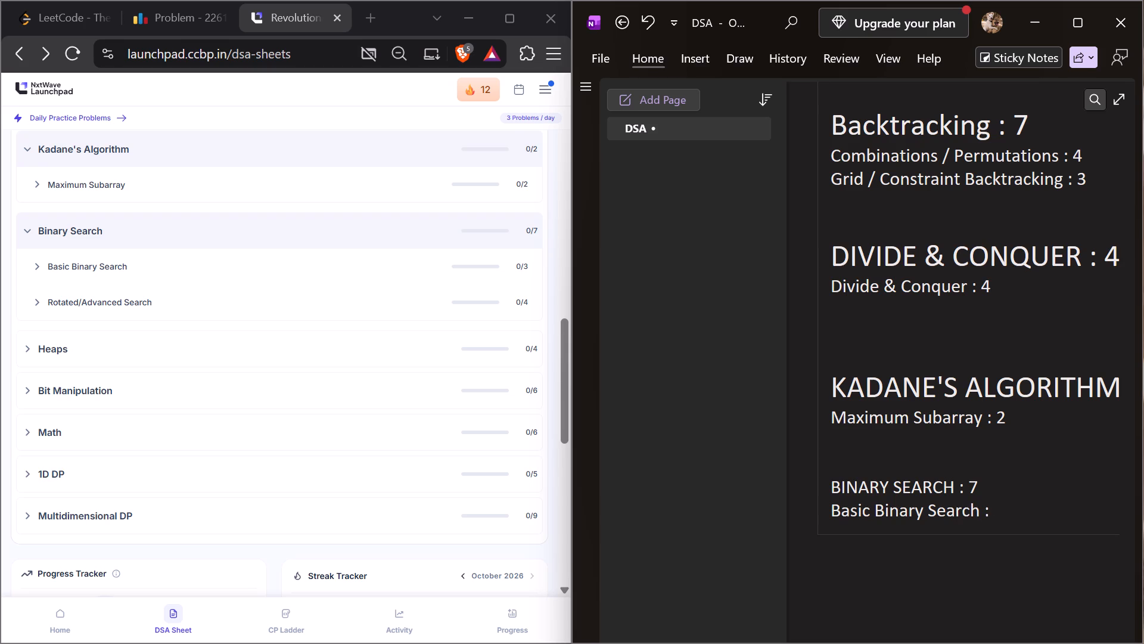
pyautogui.write('3')
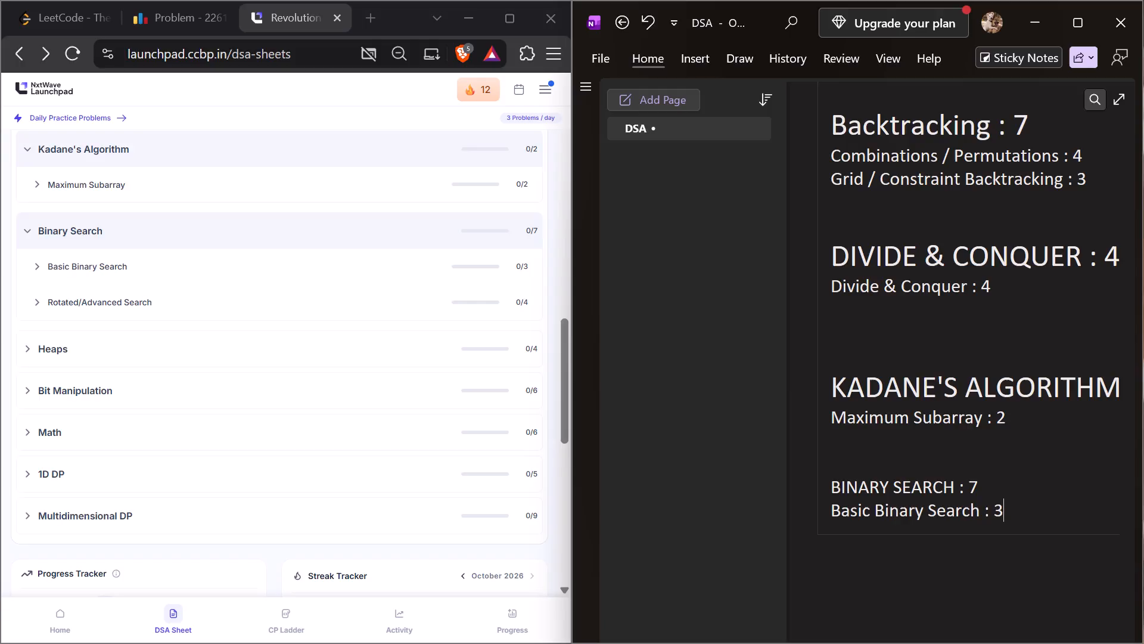
pyautogui.press('space')
pyautogui.press('Return')
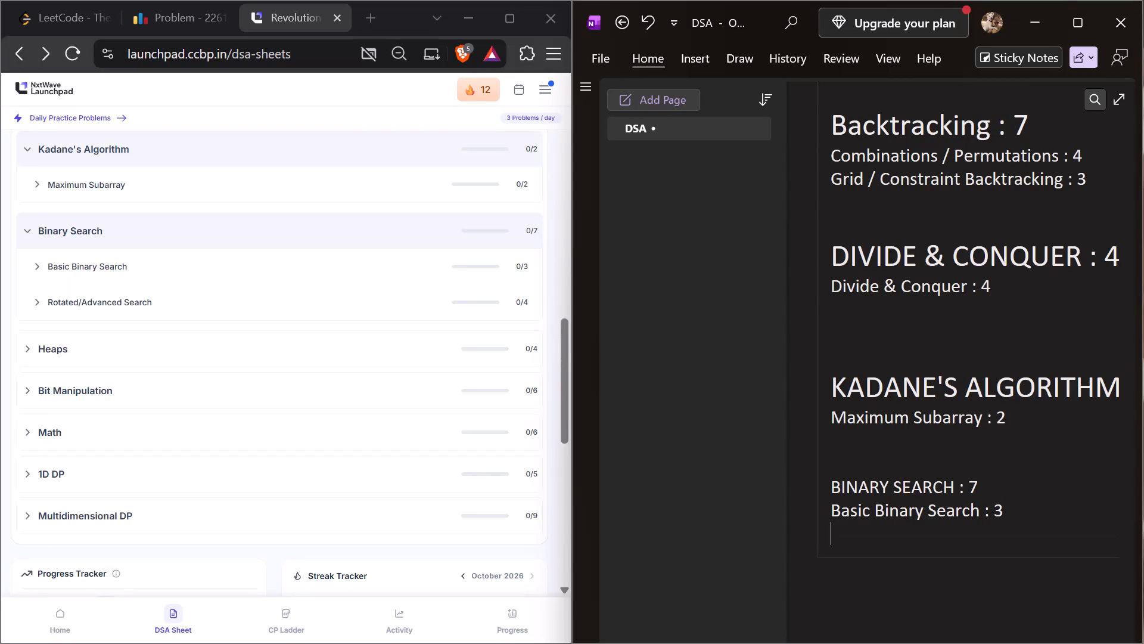
# Add the subtopic line "Rotated / Advanced Search : 4" below the Basic Binary Search line.
pyautogui.write('Rotated')
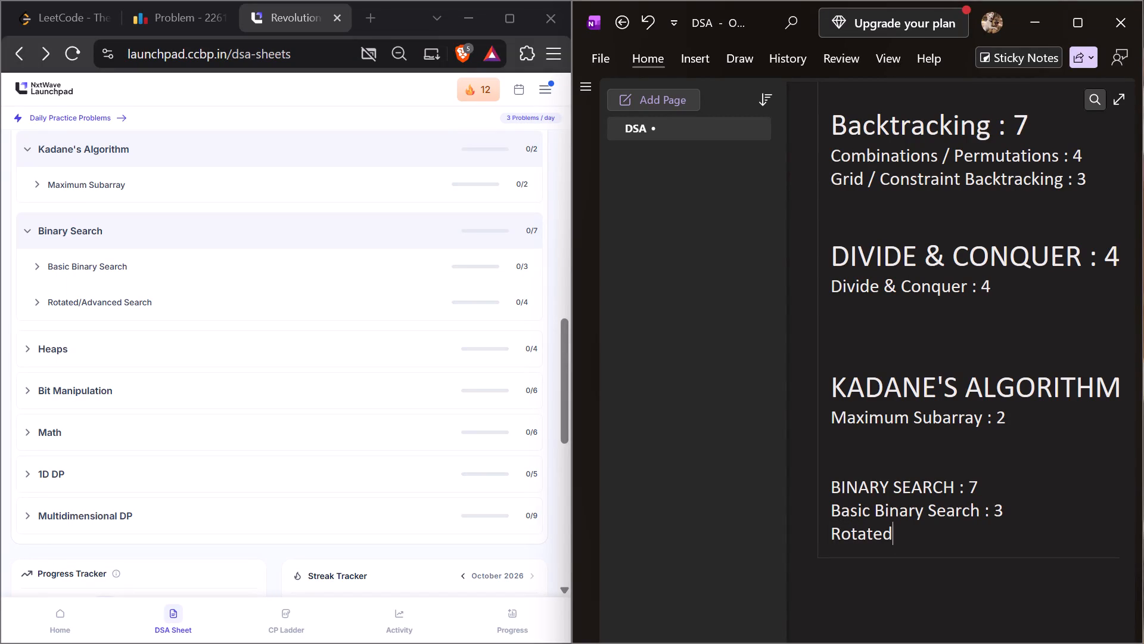
pyautogui.press('space')
pyautogui.write('/')
pyautogui.press('space')
pyautogui.write('Advanced')
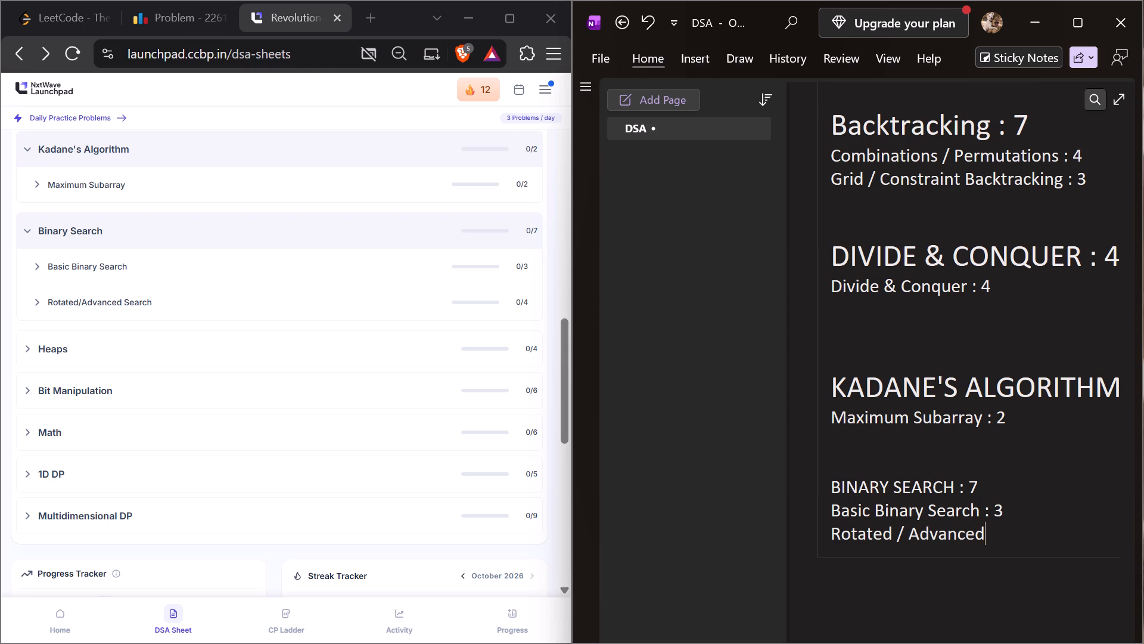
pyautogui.press('space')
pyautogui.write('Search :')
pyautogui.press('space')
pyautogui.write('4')
pyautogui.press('space')
pyautogui.press('Return')
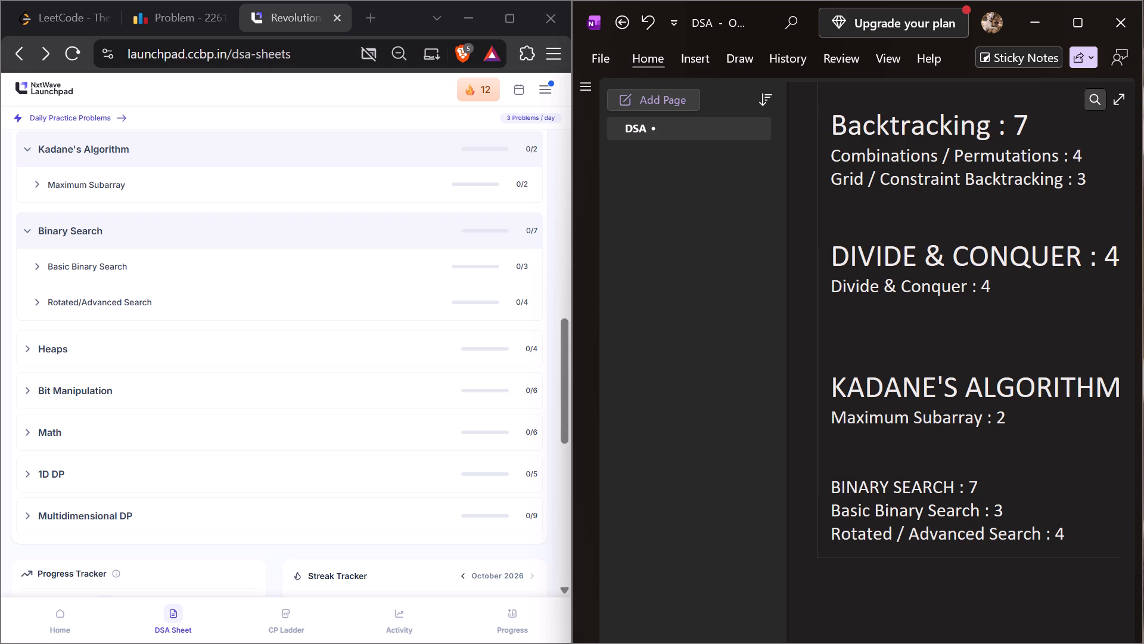
# Set the "BINARY SEARCH : 7" heading to font size 26.
pyautogui.moveTo(993, 482); pyautogui.dragTo(868, 488)
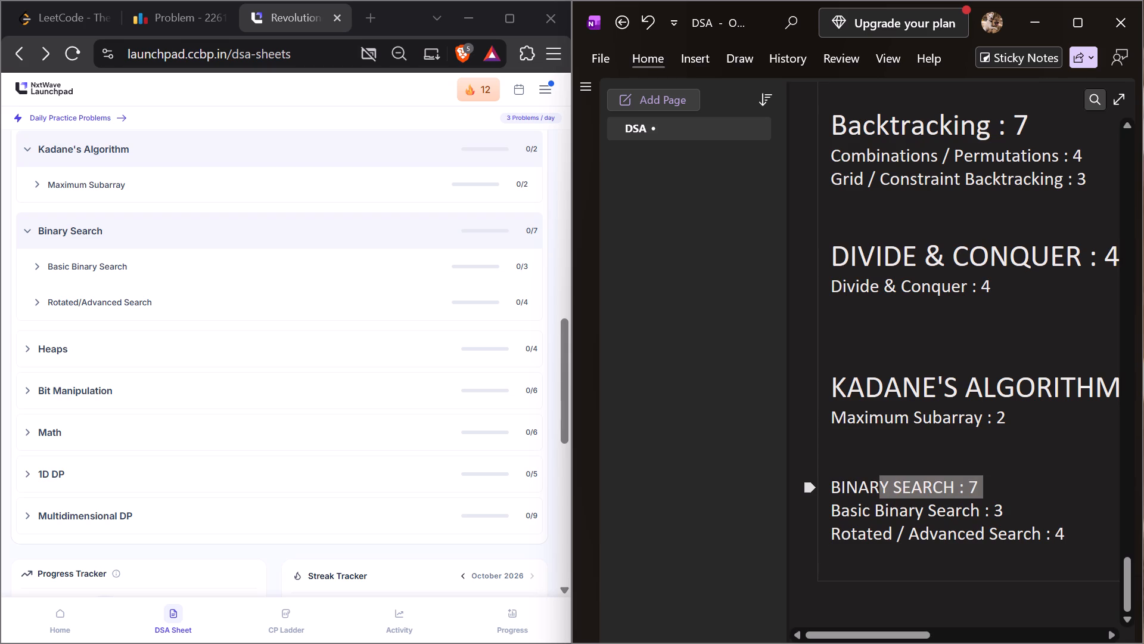
pyautogui.moveTo(868, 488); pyautogui.dragTo(831, 488)
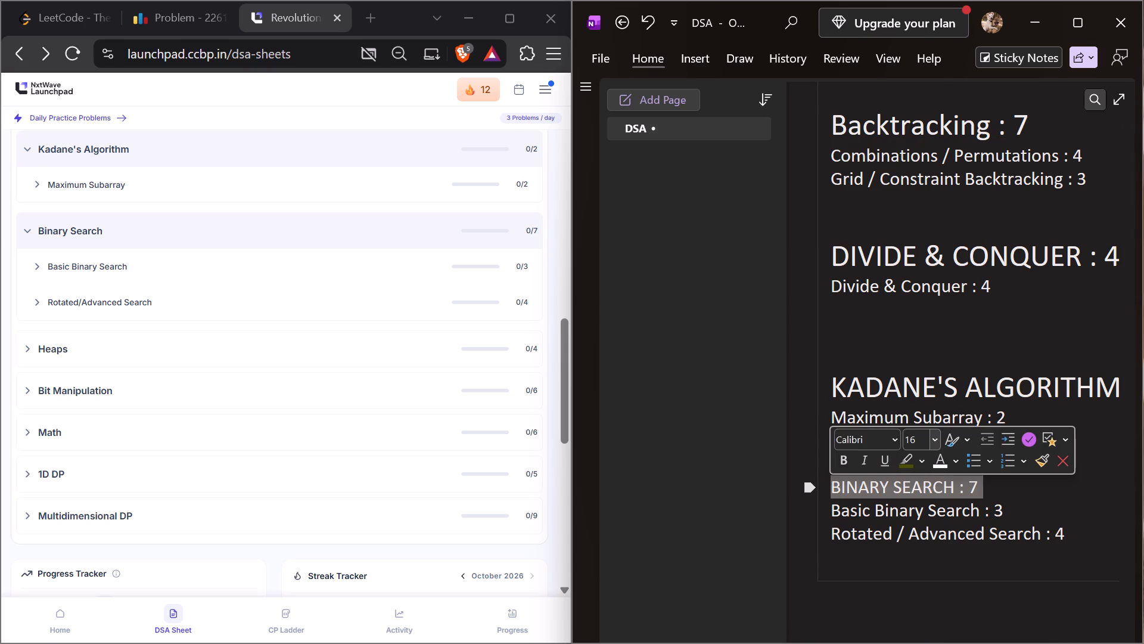
pyautogui.click(935, 443)
pyautogui.click(932, 374)
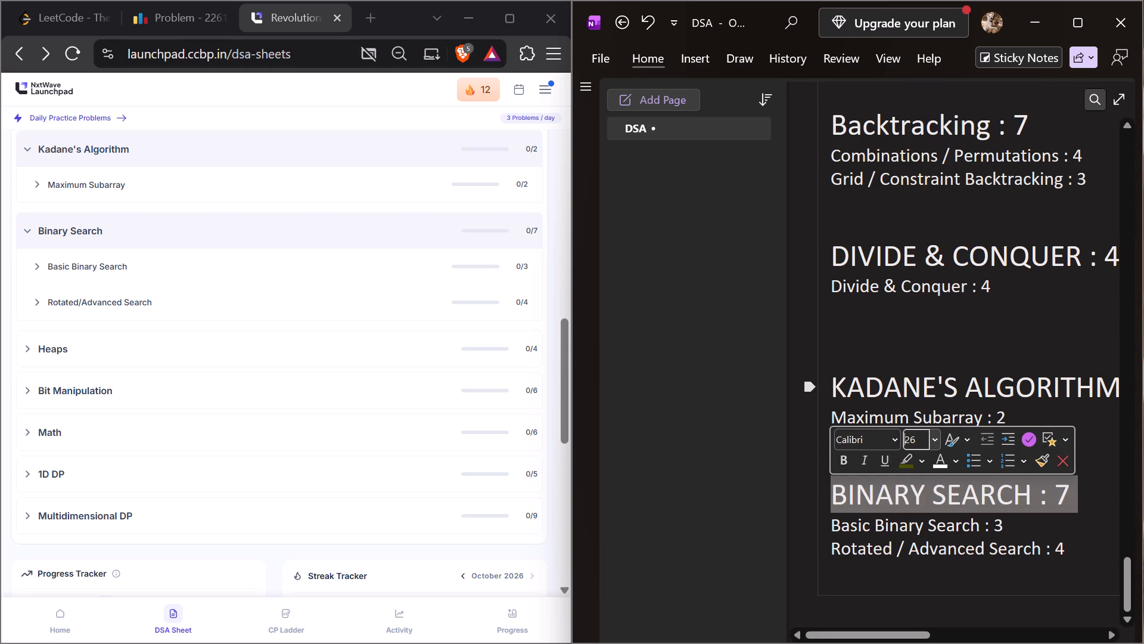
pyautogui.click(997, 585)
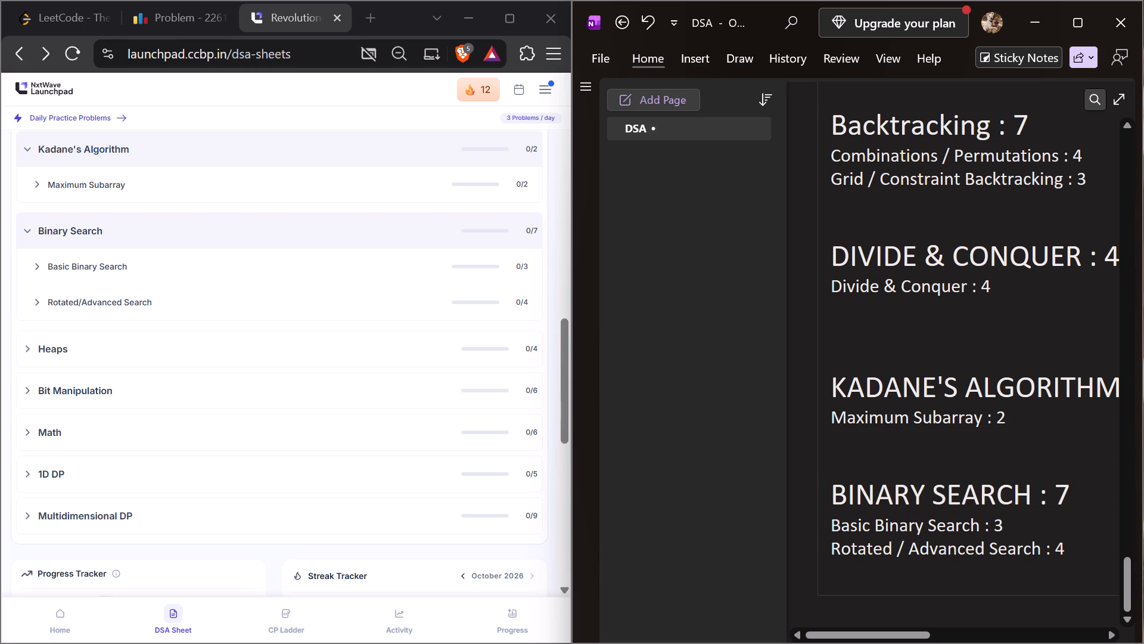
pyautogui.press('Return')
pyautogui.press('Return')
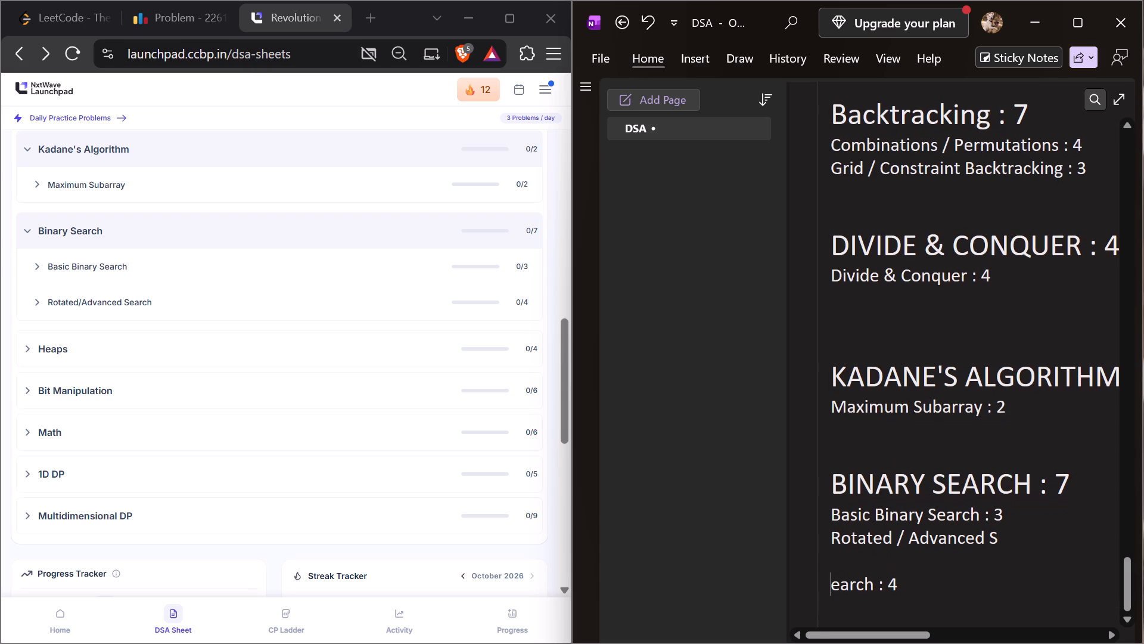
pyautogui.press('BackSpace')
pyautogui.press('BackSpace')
# Insert three line breaks at the end of the "Rotated / Advanced Search : 4" line.
pyautogui.press('Right')
pyautogui.press('Right')
pyautogui.press('Right')
pyautogui.press('Right')
pyautogui.press('Right')
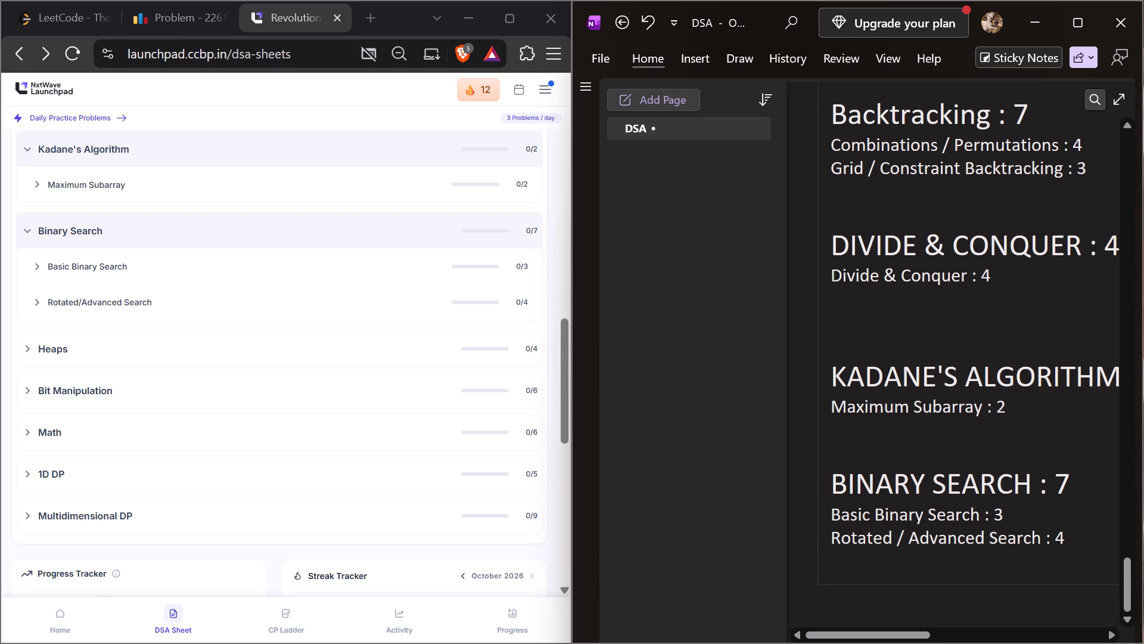
pyautogui.press('Right')
pyautogui.press('Right')
pyautogui.press('Right')
pyautogui.press('Right')
pyautogui.press('Return')
pyautogui.press('Return')
pyautogui.press('Return')
pyautogui.press('Return')
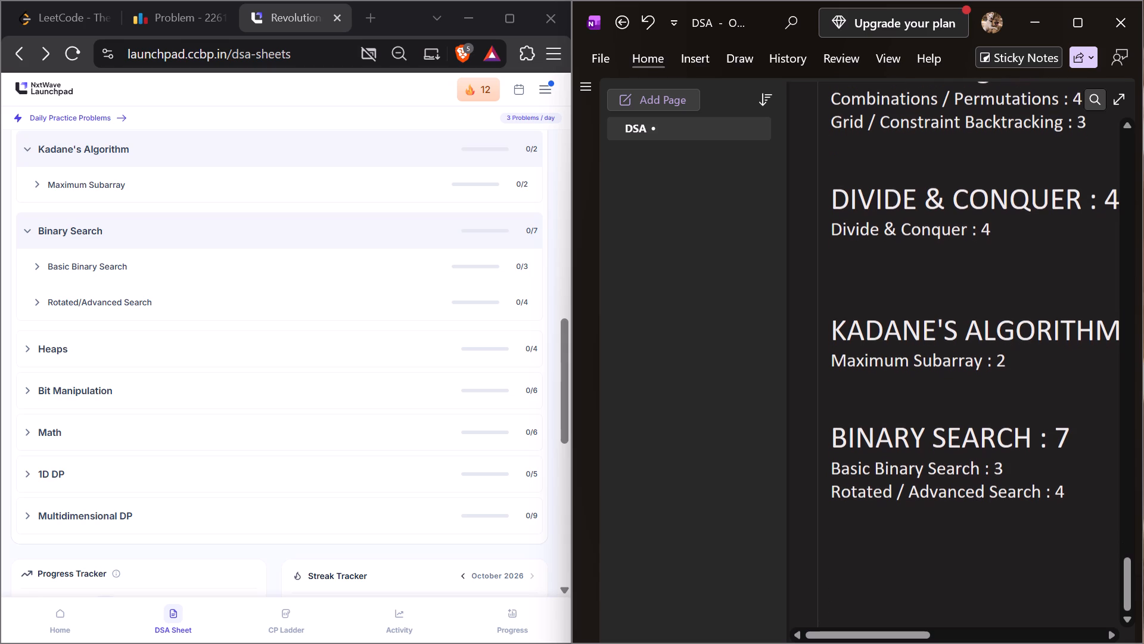
pyautogui.press('BackSpace')
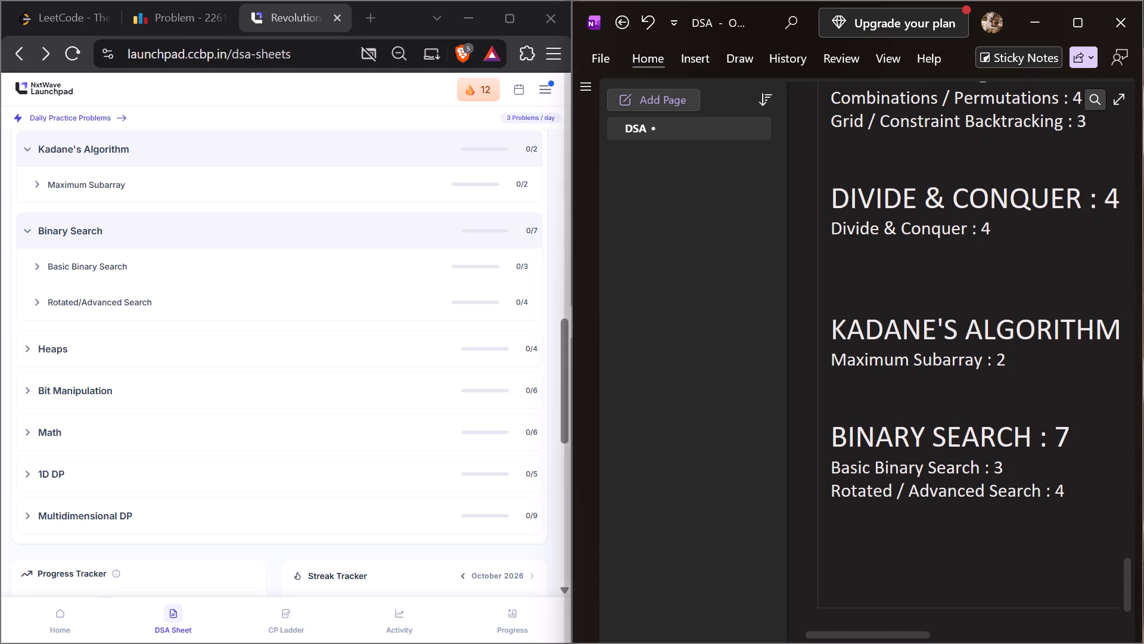
# In the browser's DSA sheet, expand the Heaps topic to show its subtopics and problem counts.
pyautogui.click(146, 345)
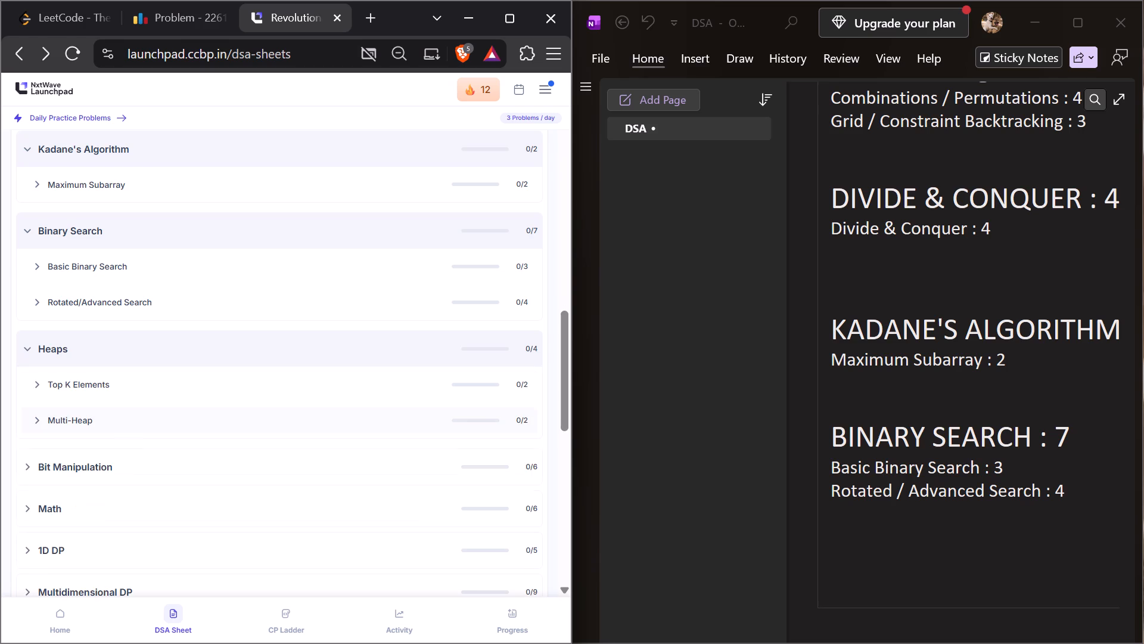
# In OneNote, add the topic heading line "HEAPS : 4" below the Binary Search section.
pyautogui.click(849, 570)
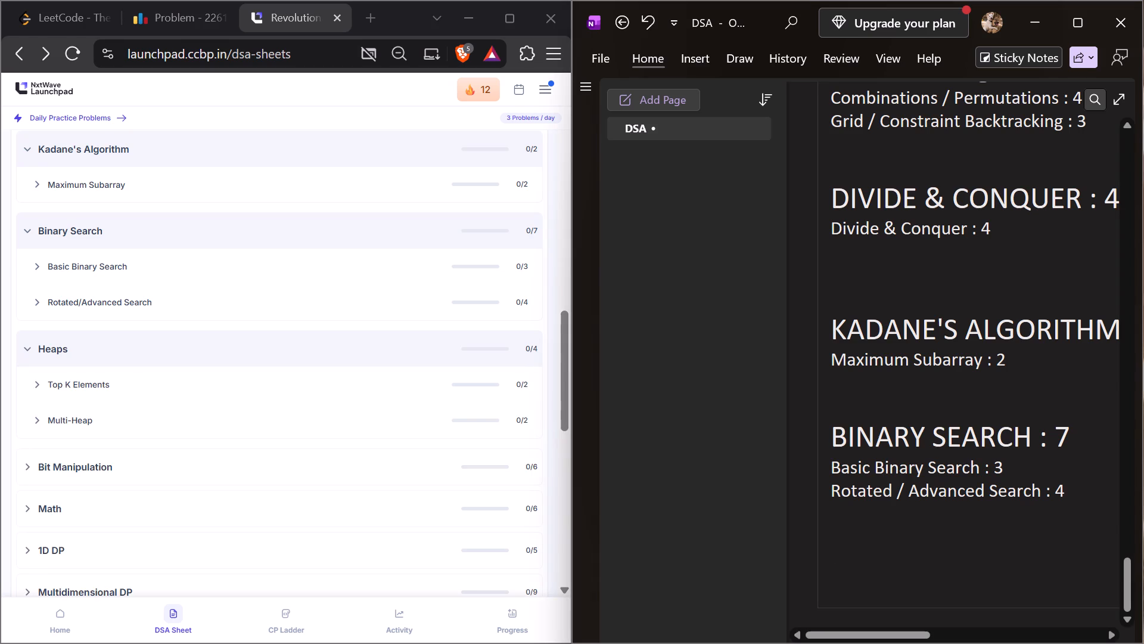
pyautogui.write('HEAPS :')
pyautogui.press('space')
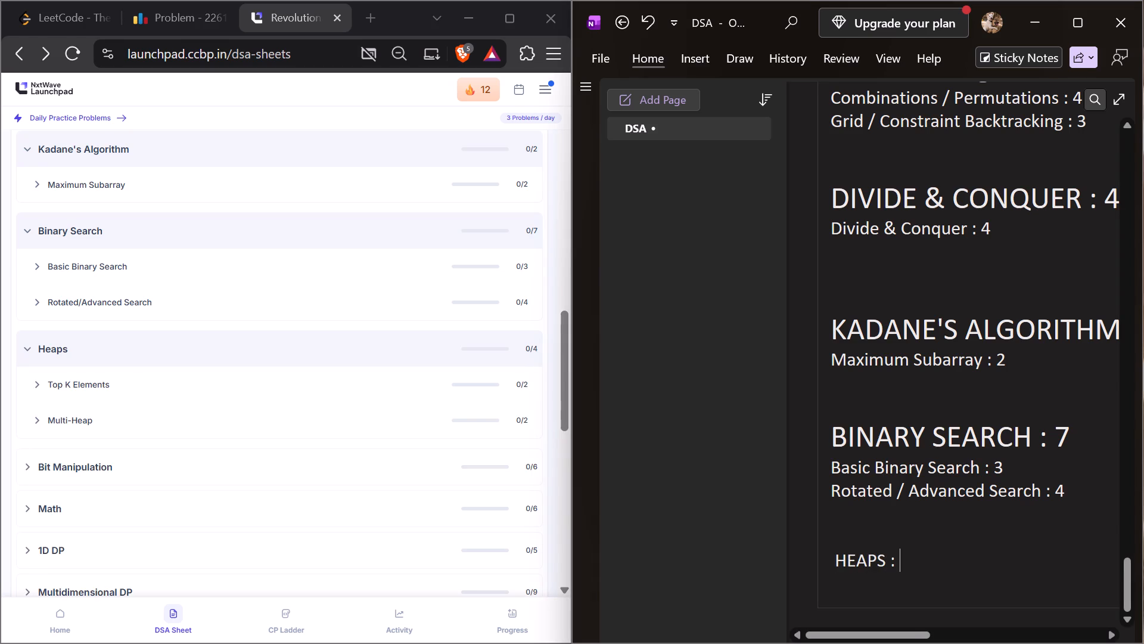
pyautogui.write('4')
pyautogui.press('space')
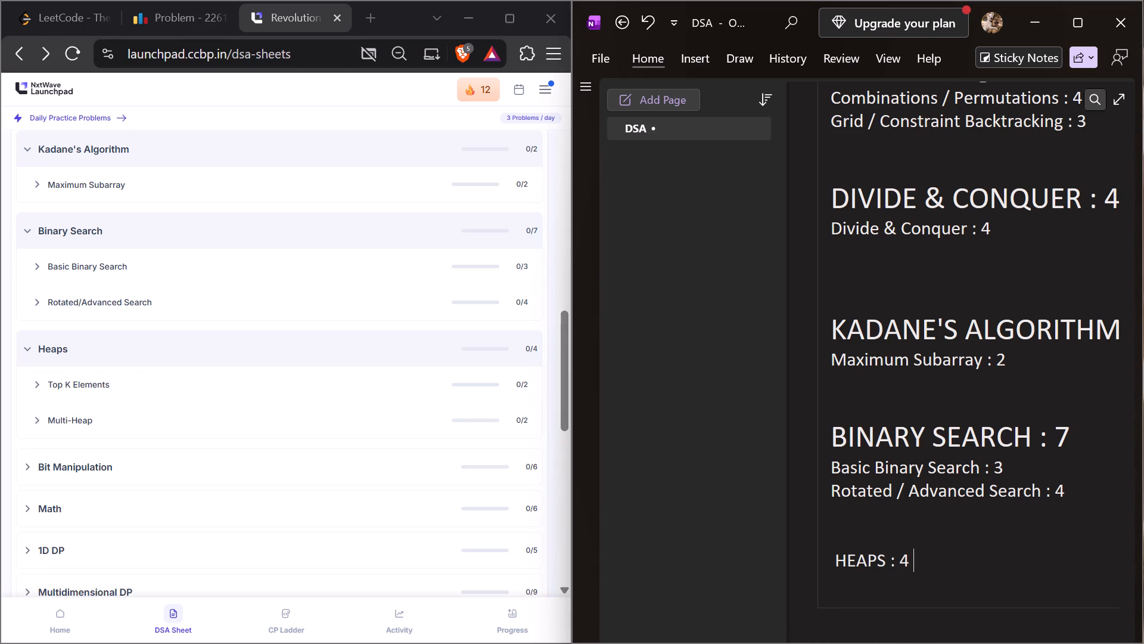
pyautogui.press('Return')
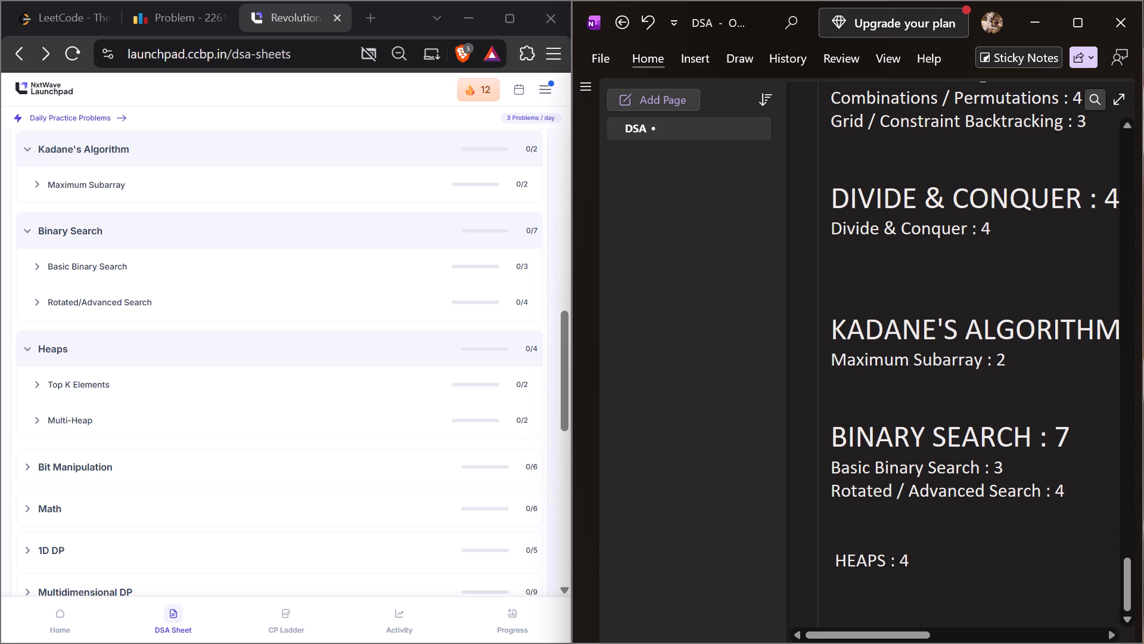
# Add the subtopic line "Top K Elements : 2" below the "HEAPS : 4" heading.
pyautogui.write('op')
pyautogui.press('space')
pyautogui.write('K')
pyautogui.press('space')
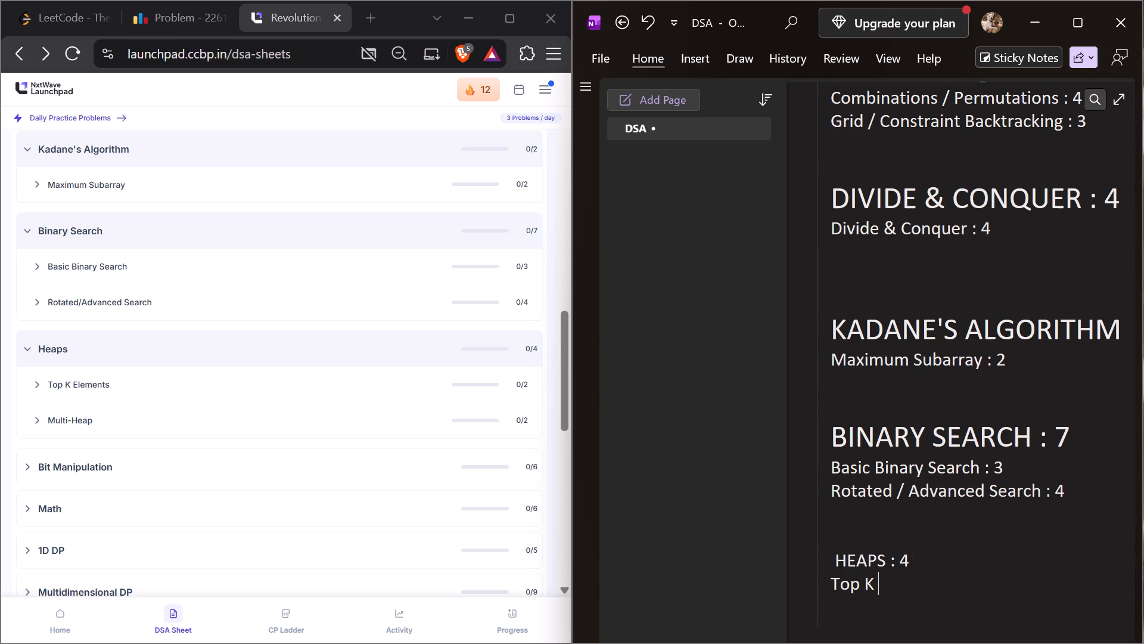
pyautogui.write('lements :')
pyautogui.press('space')
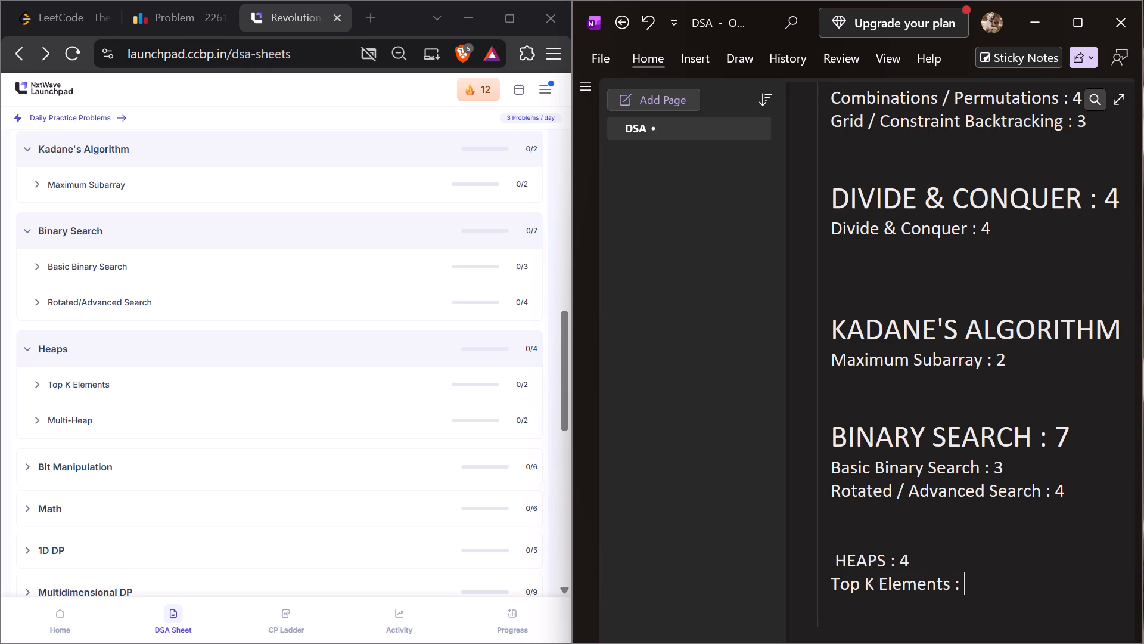
pyautogui.write('2')
pyautogui.press('space')
pyautogui.press('Return')
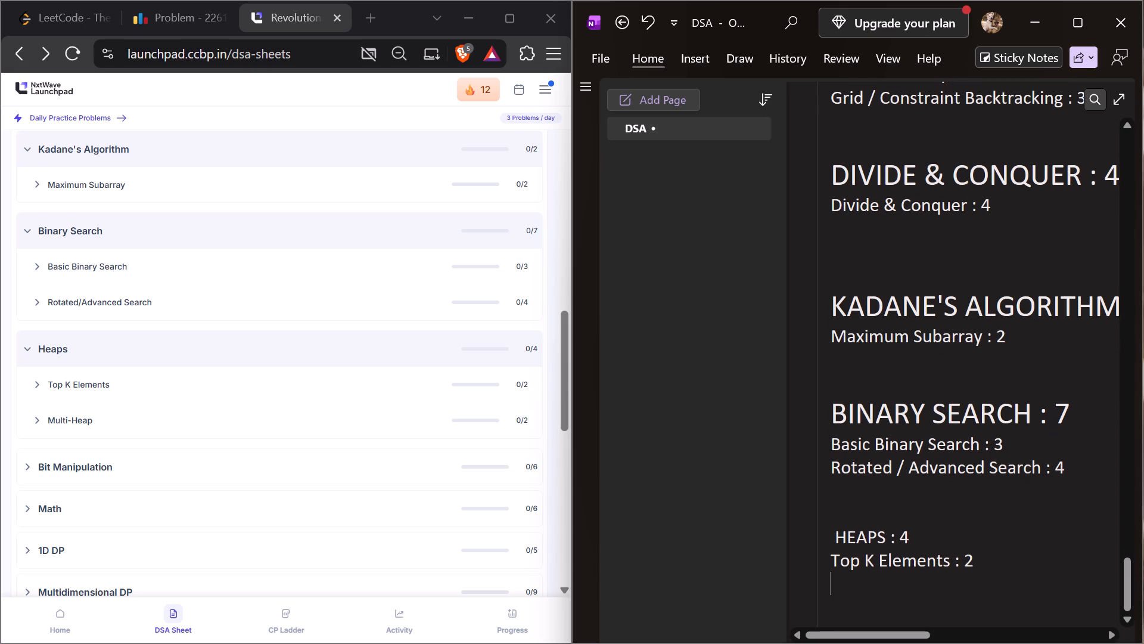
# Add the subtopic line "Multi-Heap : 2" below the Top K Elements line.
pyautogui.write('Multi')
pyautogui.press('space')
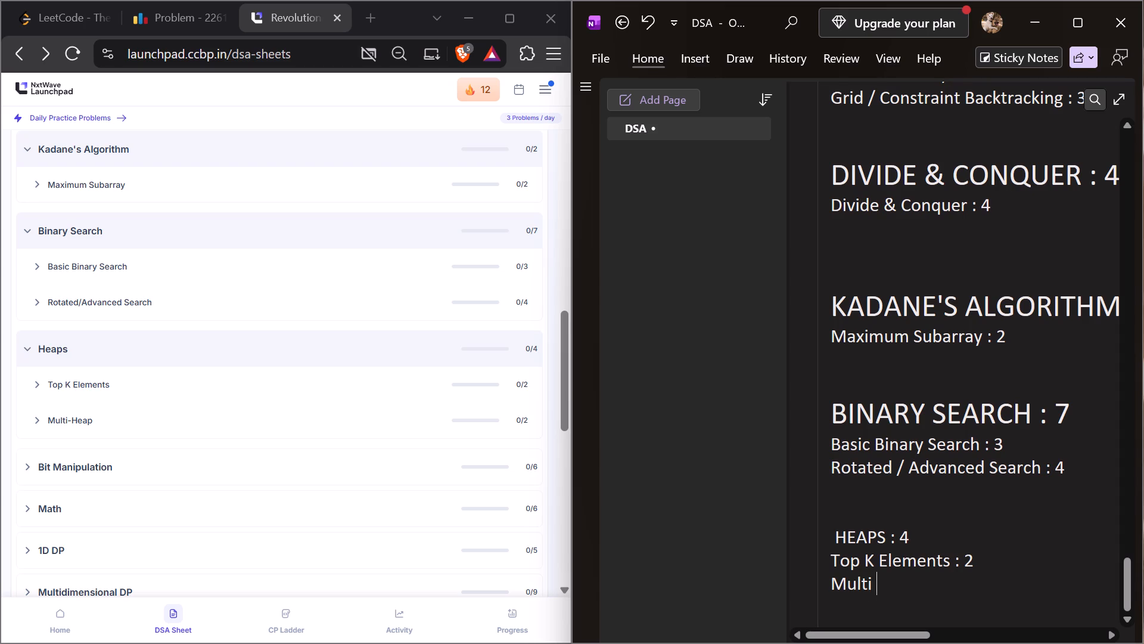
pyautogui.press('BackSpace')
pyautogui.press('-')
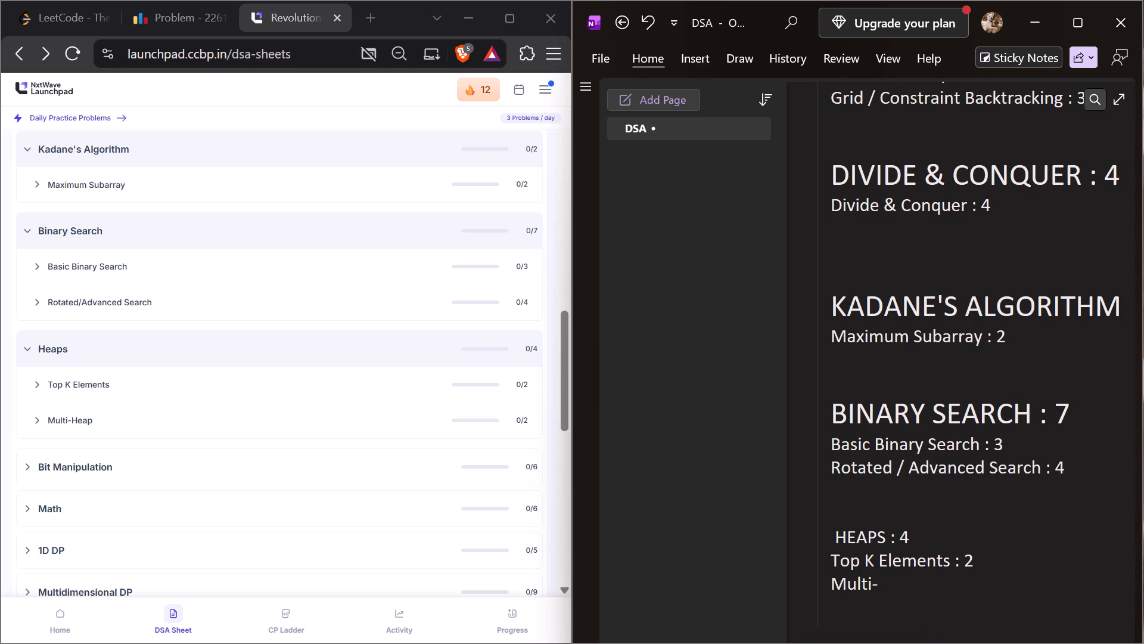
pyautogui.write('Heap :')
pyautogui.press('space')
pyautogui.press('2')
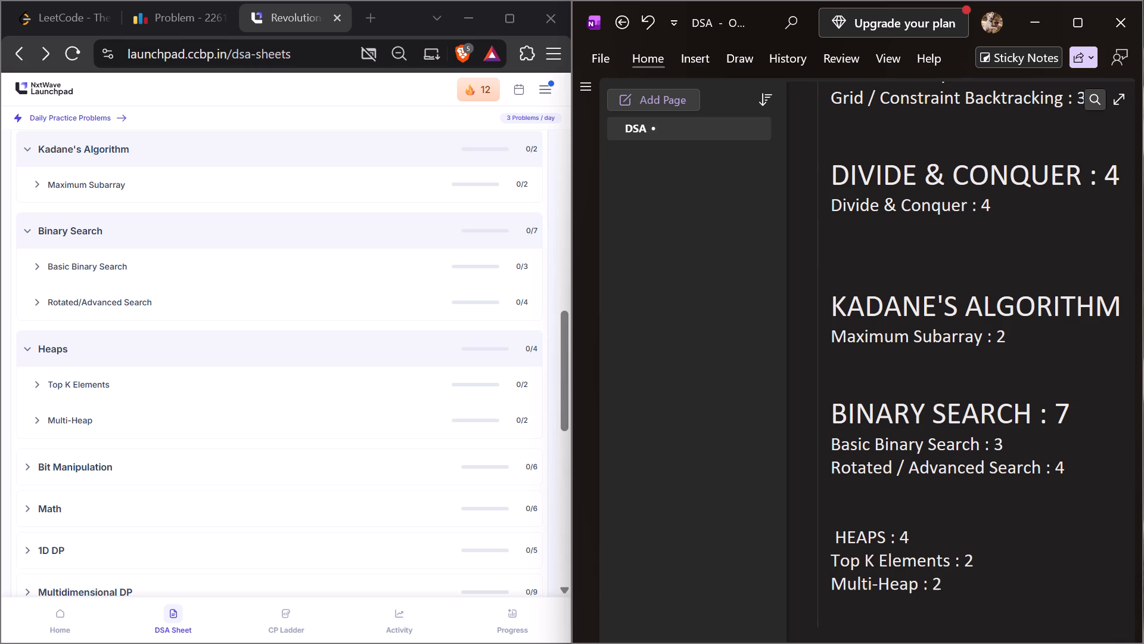
# Set the "HEAPS : 4" heading to font size 26.
pyautogui.moveTo(925, 539); pyautogui.dragTo(842, 537)
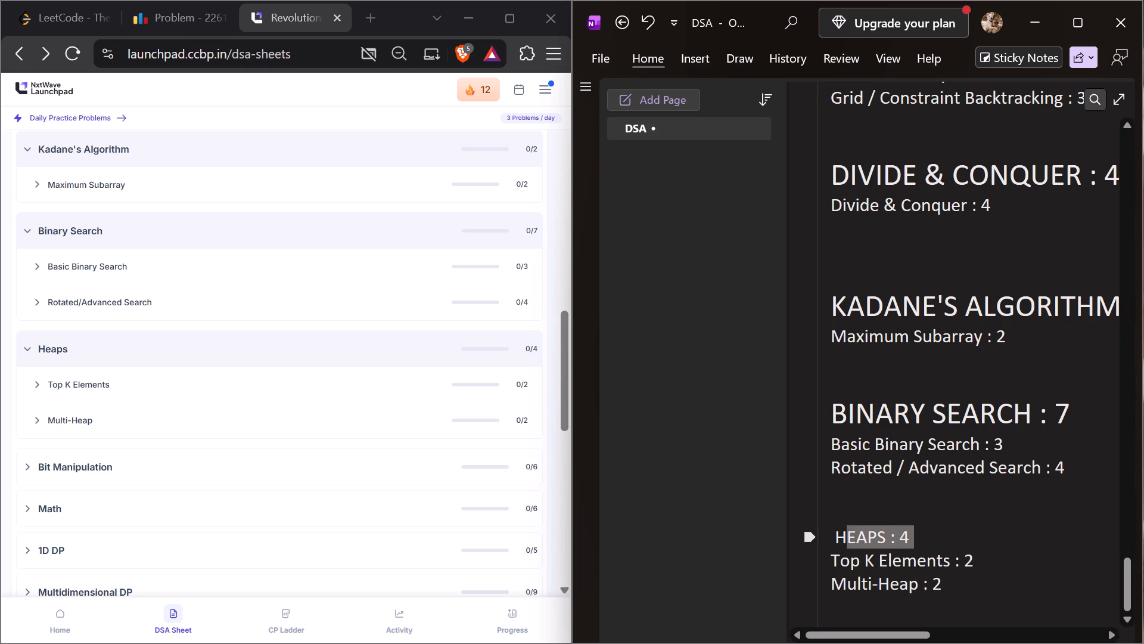
pyautogui.moveTo(842, 537); pyautogui.dragTo(828, 538)
pyautogui.click(932, 496)
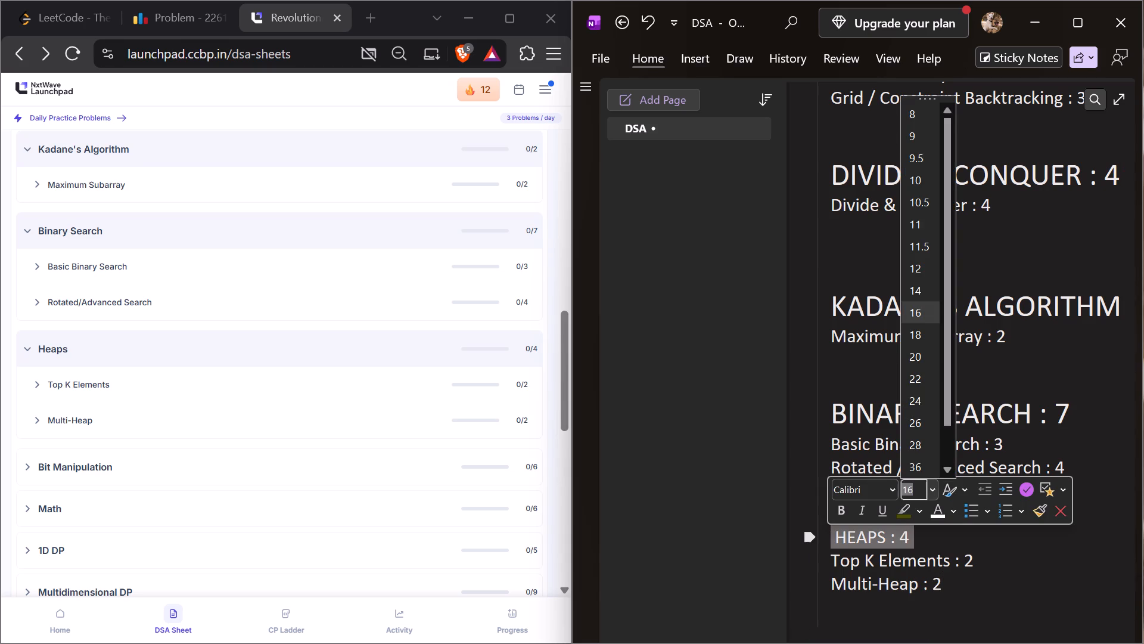
pyautogui.click(923, 424)
# Insert three line breaks at the end of the "Multi-Heap : 2" line.
pyautogui.click(991, 597)
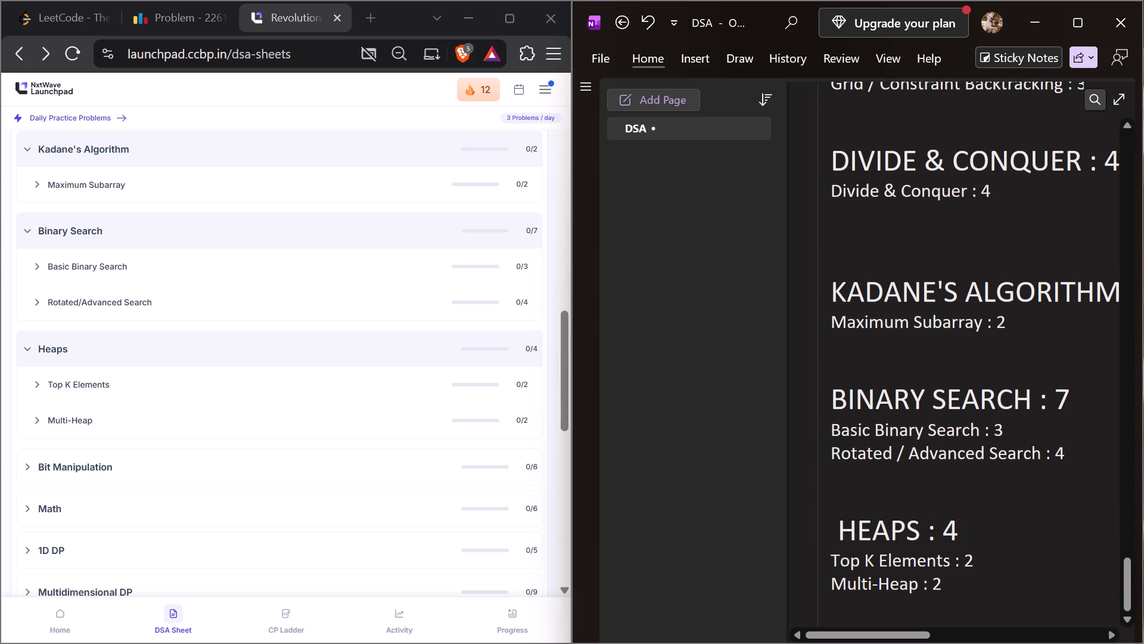
pyautogui.press('Return')
pyautogui.press('Return')
pyautogui.press('Return')
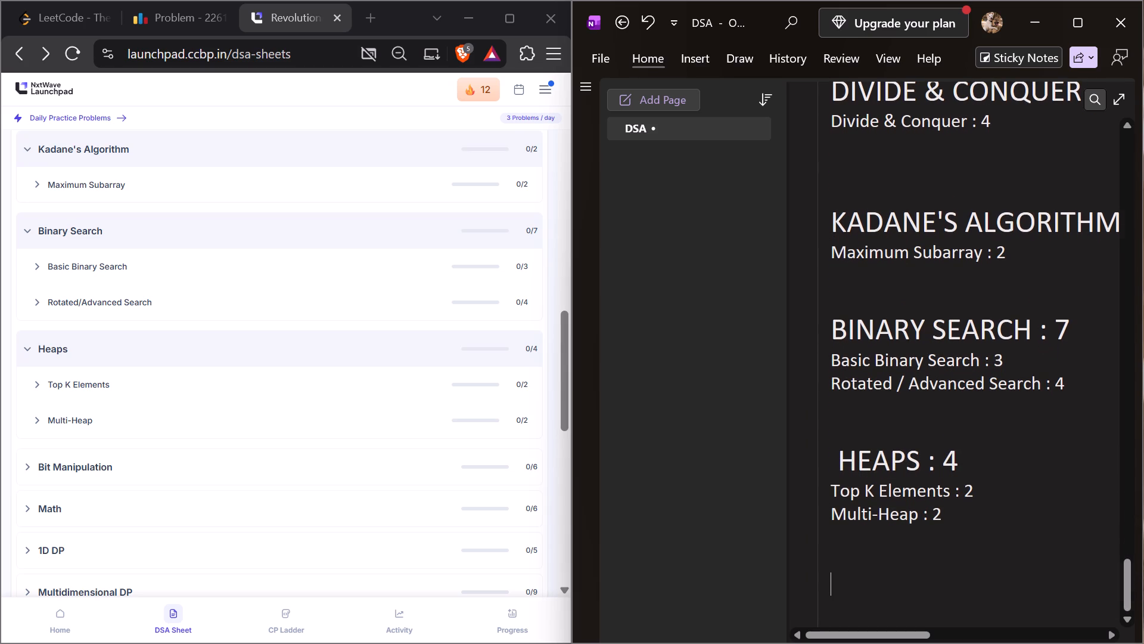
# In the browser's DSA sheet, expand the Bit Manipulation topic and collapse the Heaps topic.
pyautogui.scroll(-2, 313, 432)
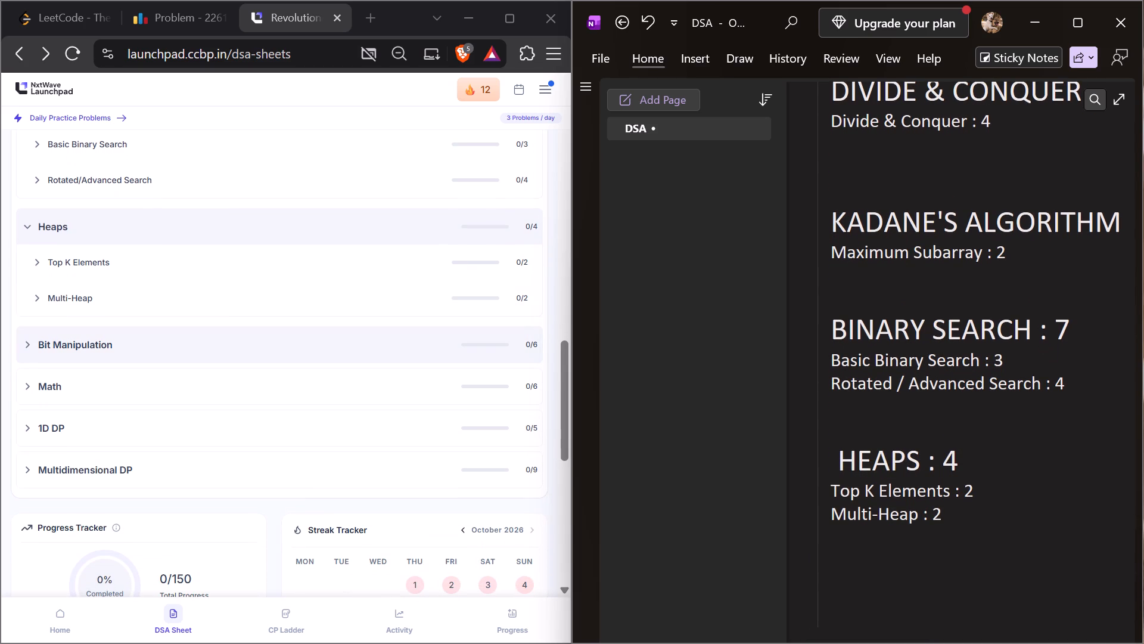
pyautogui.click(235, 336)
pyautogui.click(115, 231)
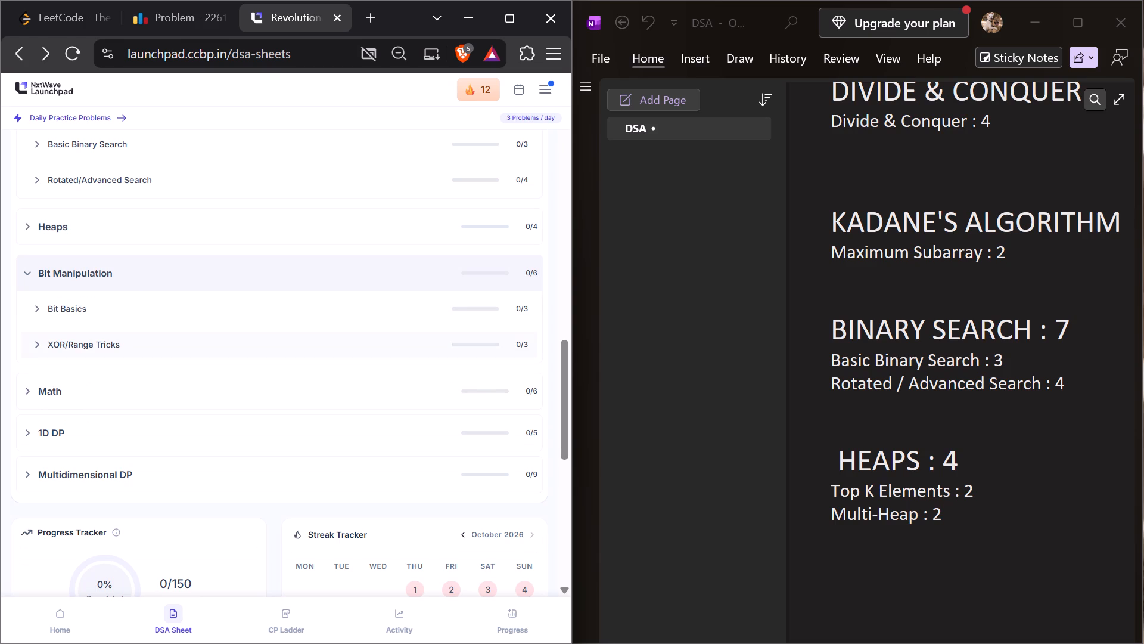
# In OneNote, add the topic heading line "BIT MANIPULATION : 6" below the Heaps section.
pyautogui.click(848, 590)
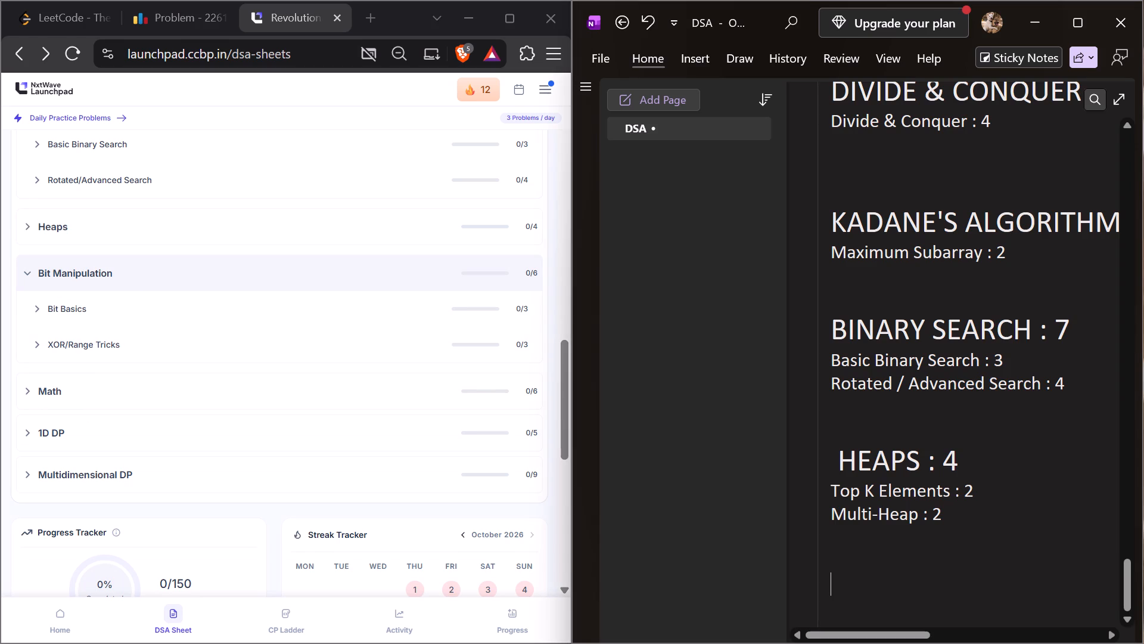
pyautogui.write('BIT M')
pyautogui.write('ANIPULA')
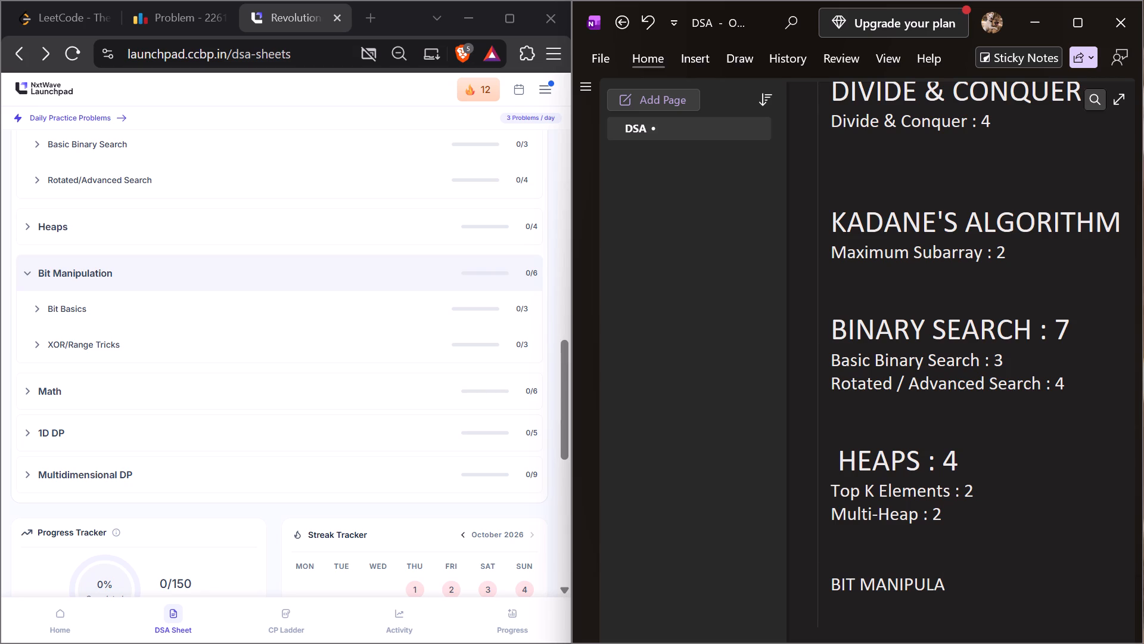
pyautogui.write('TION :')
pyautogui.press('space')
pyautogui.write('6')
pyautogui.press('space')
pyautogui.press('Return')
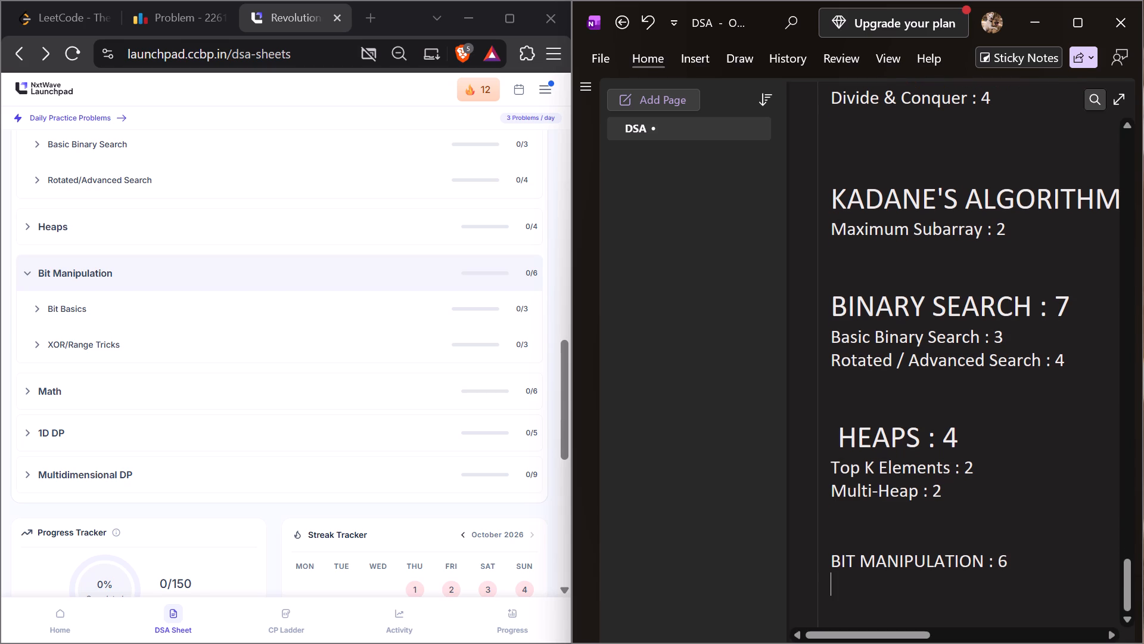
# Add the subtopic line "Bit Basics : 3" below the "BIT MANIPULATION : 6" heading.
pyautogui.write('bIT')
pyautogui.press('BackSpace')
pyautogui.press('BackSpace')
pyautogui.press('BackSpace')
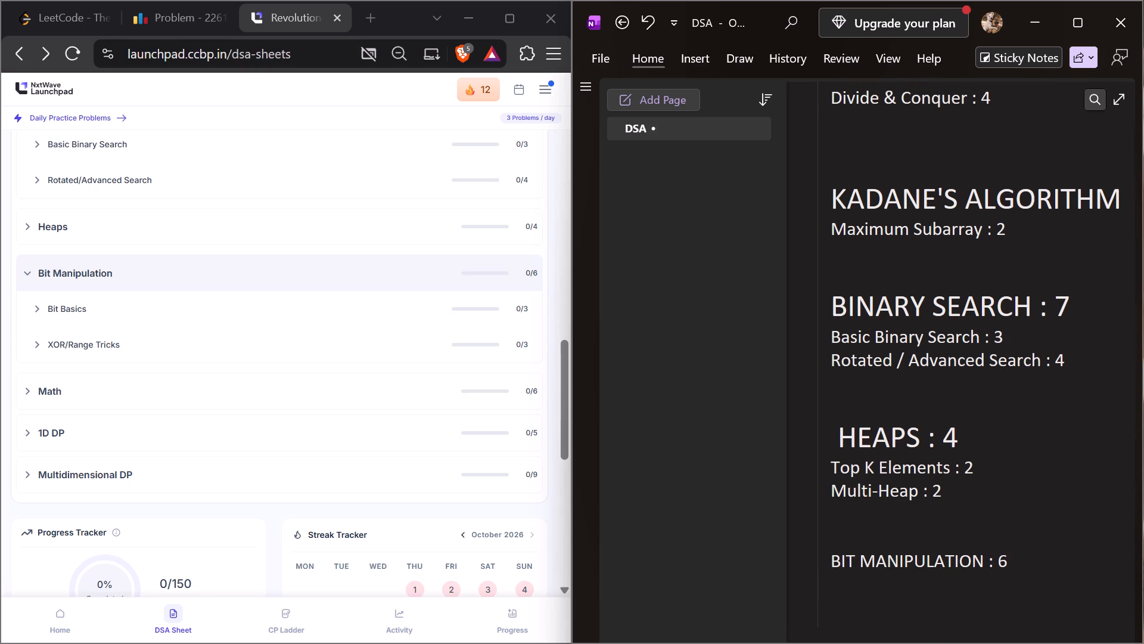
pyautogui.write('it')
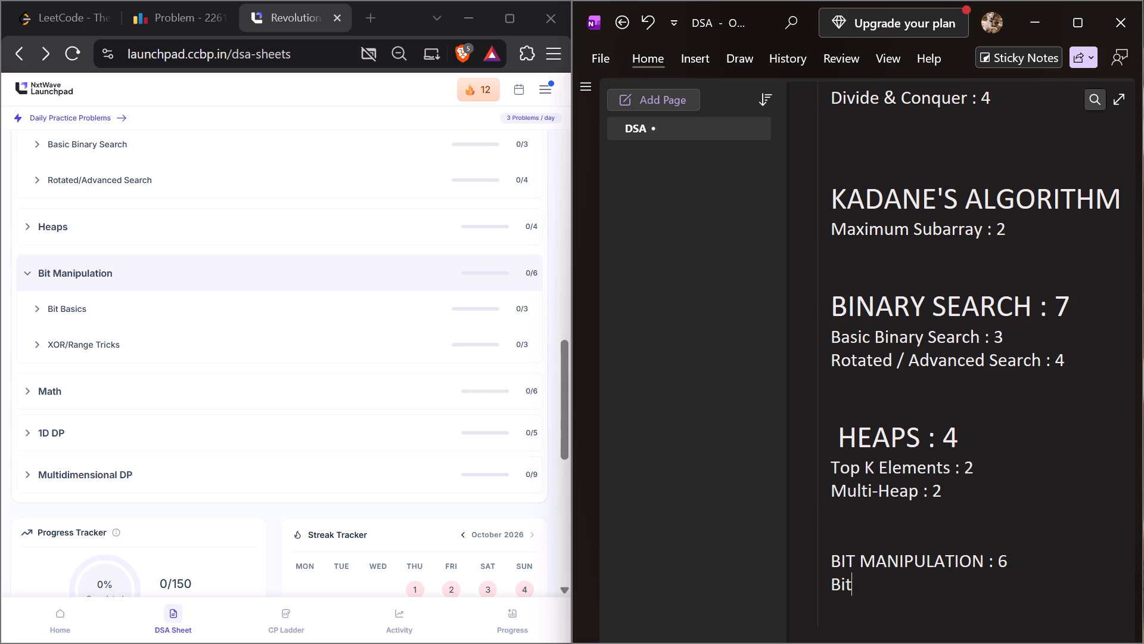
pyautogui.press('space')
pyautogui.hotkey('shift', 'v')
pyautogui.press('BackSpace')
pyautogui.write('Baso')
pyautogui.press('BackSpace')
pyautogui.write('ics :')
pyautogui.press('space')
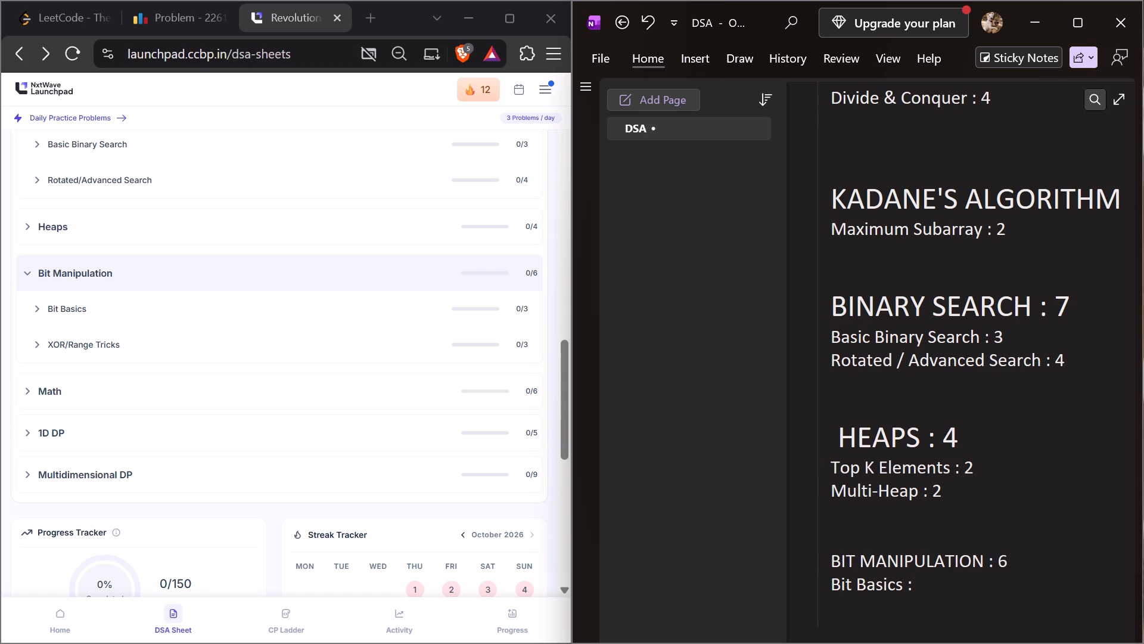
pyautogui.write('3')
pyautogui.press('space')
pyautogui.press('Return')
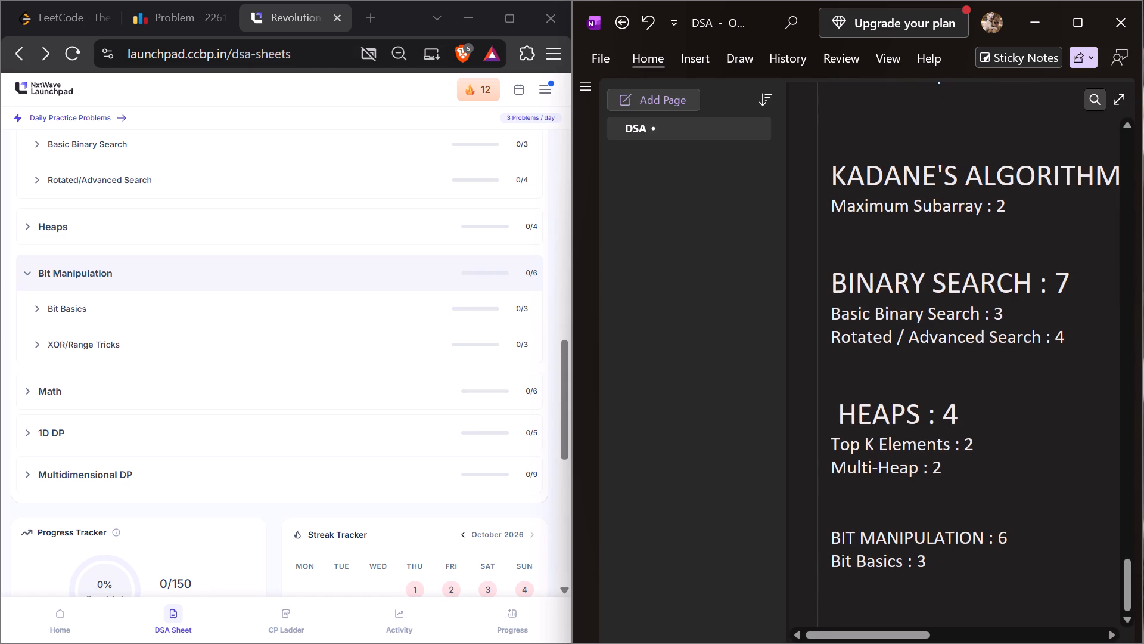
# Add the subtopic line "XOR / Range Tricks : 3" below "Bit Basics : 3".
pyautogui.write('XOR')
pyautogui.press('space')
pyautogui.write('/')
pyautogui.press('space')
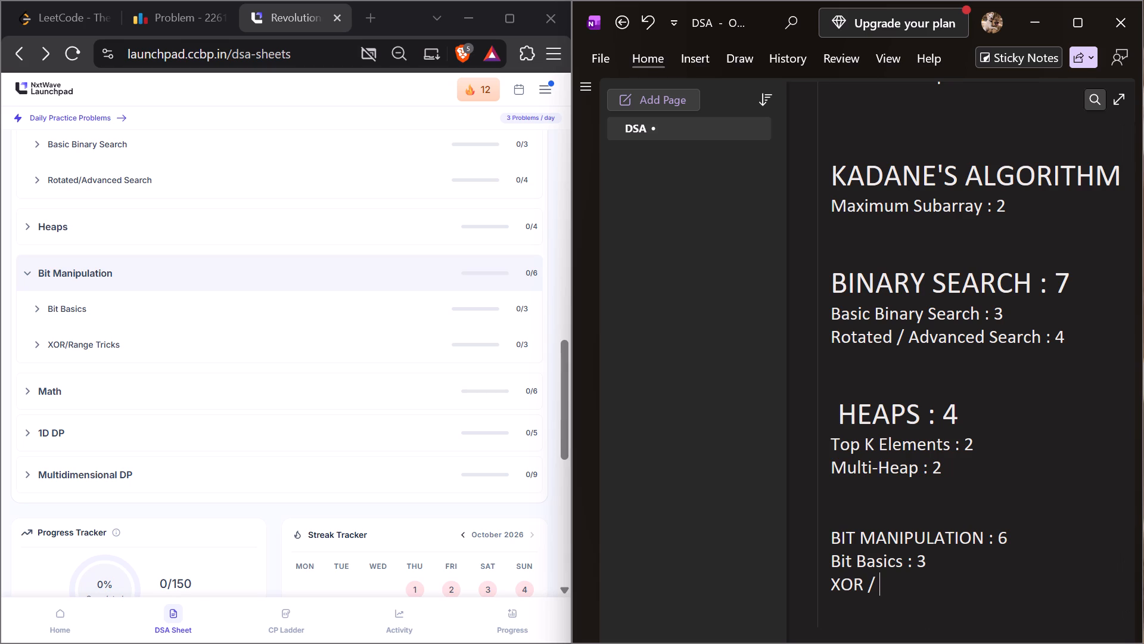
pyautogui.press('r')
pyautogui.write('ange')
pyautogui.press('space')
pyautogui.write('Tricks :')
pyautogui.press('space')
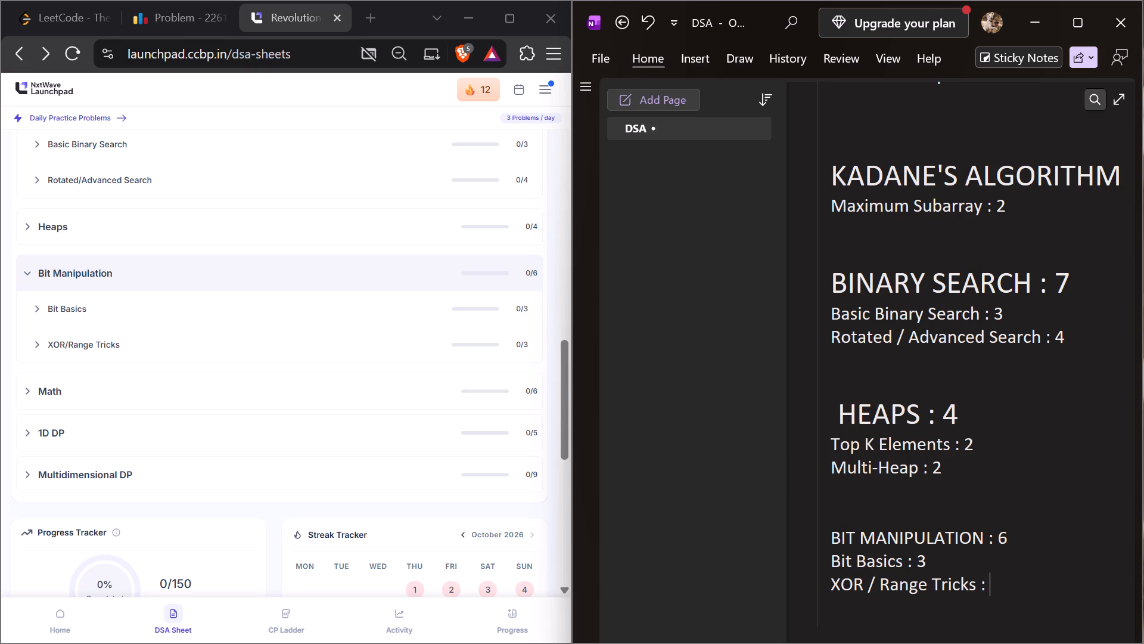
pyautogui.write('3')
pyautogui.press('space')
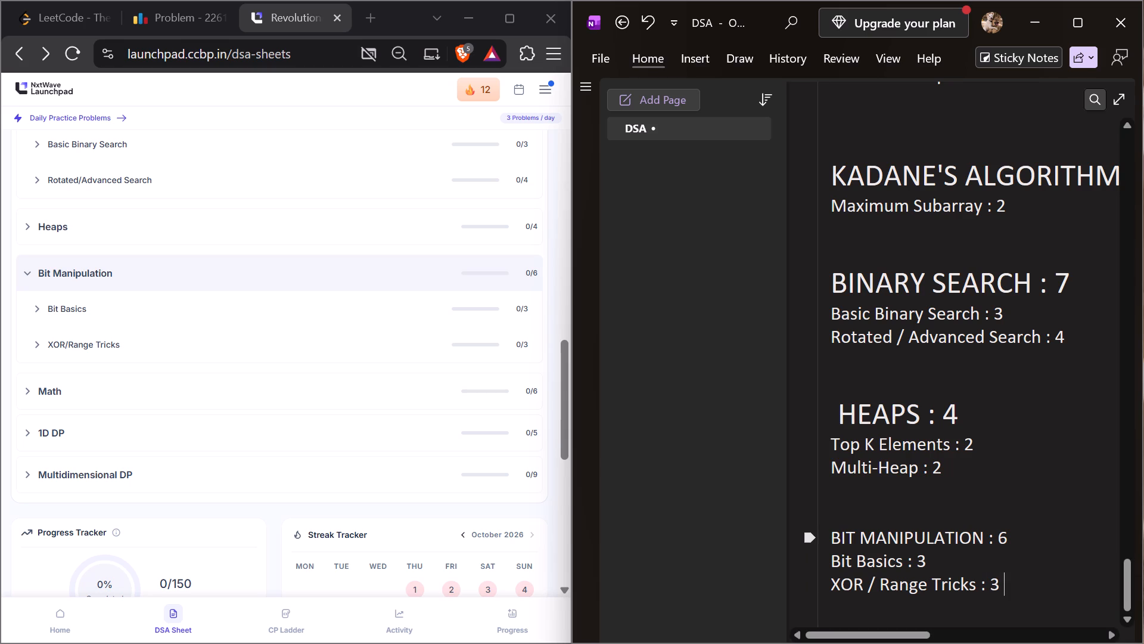
# Set the font size of the "BIT MANIPULATION : 6" heading to 26.
pyautogui.moveTo(1019, 530); pyautogui.dragTo(821, 533)
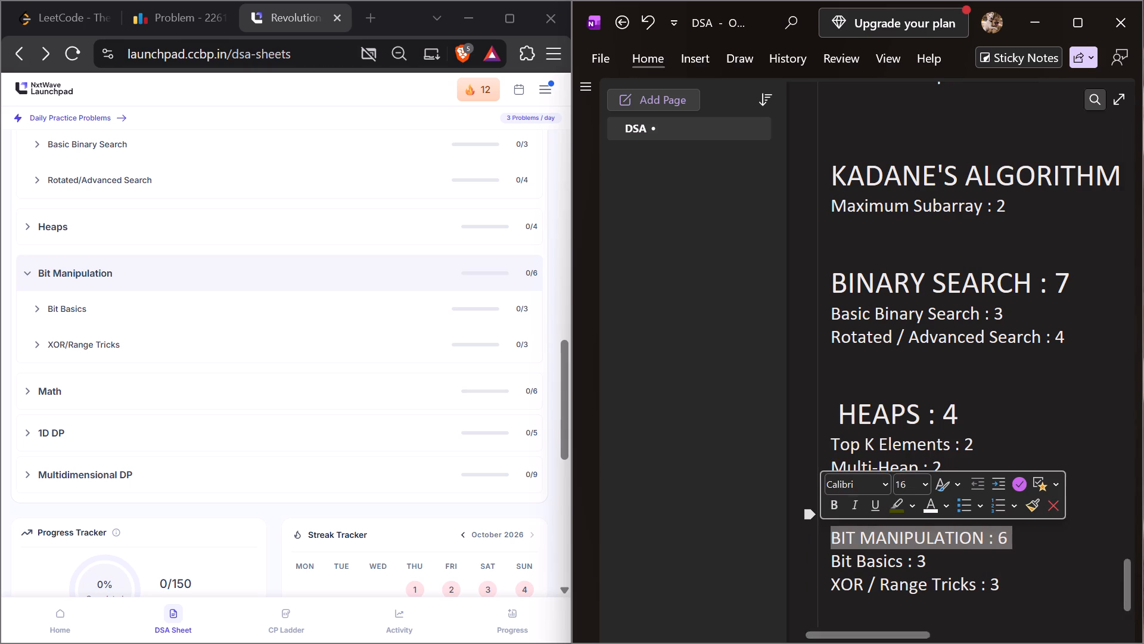
pyautogui.click(924, 481)
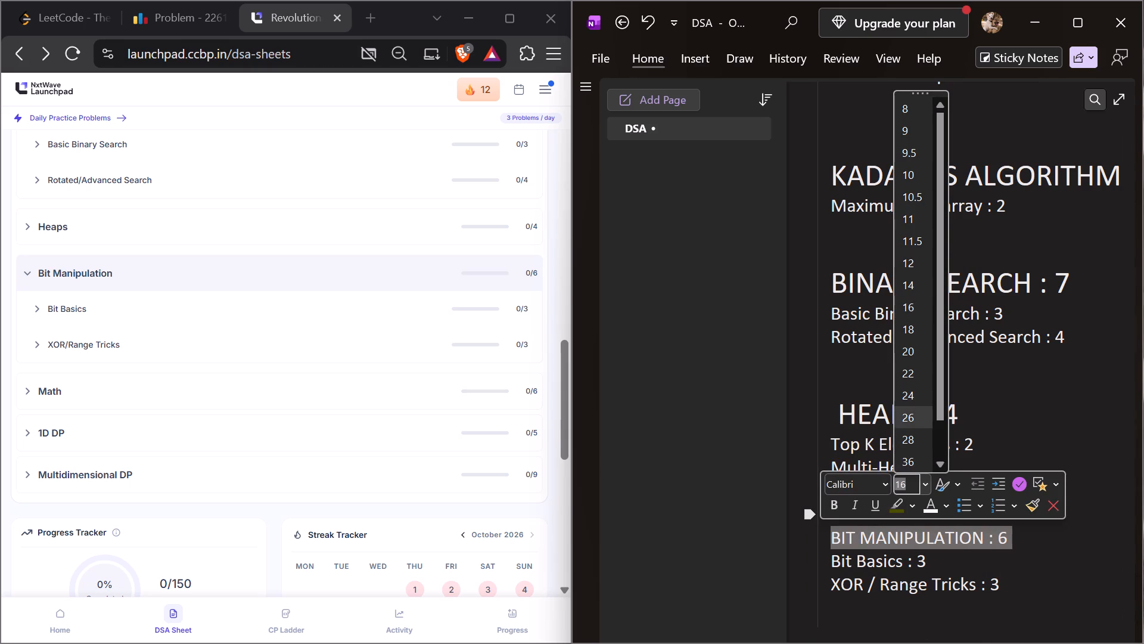
pyautogui.click(920, 414)
# Insert three line breaks at the end of the "XOR / Range Tricks : 3" line.
pyautogui.click(1008, 600)
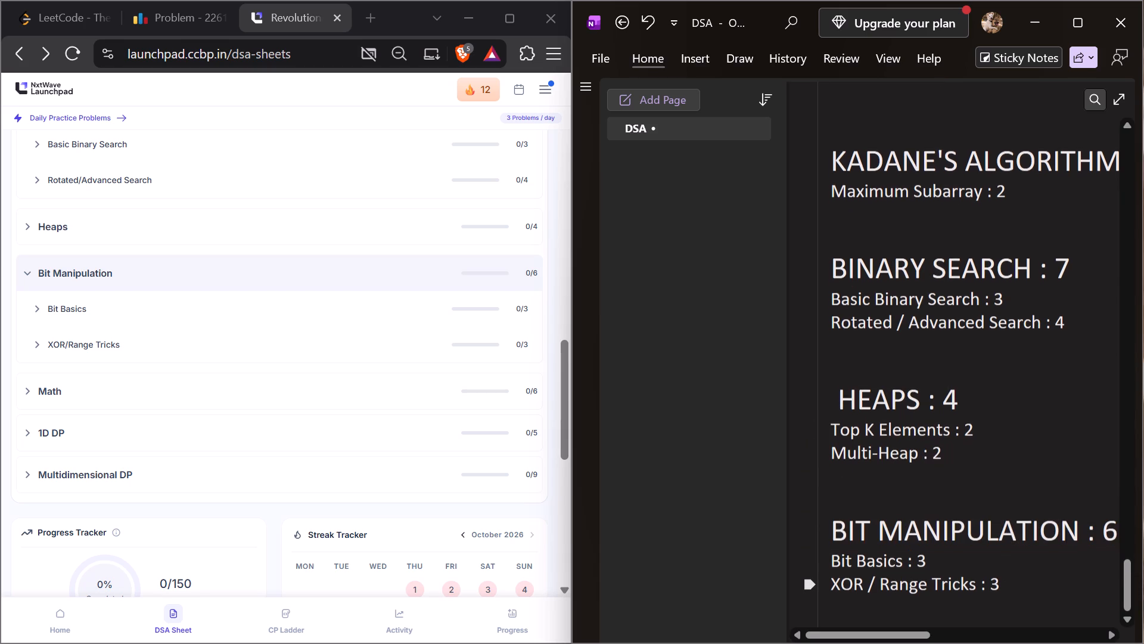
pyautogui.press('Return')
pyautogui.press('Return')
pyautogui.press('Return')
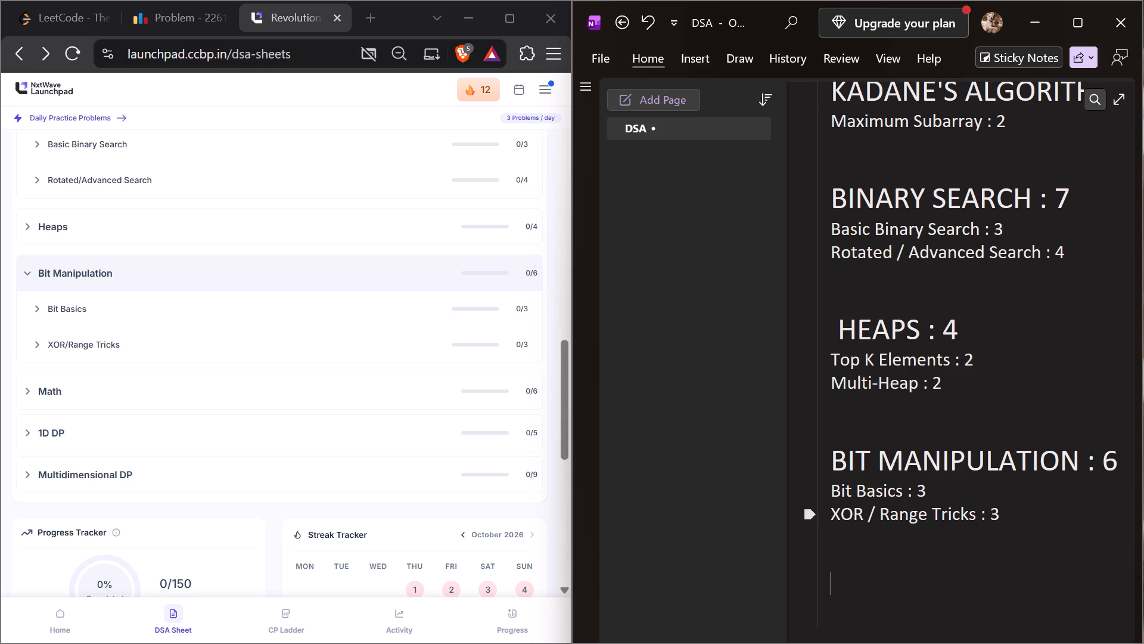
# In the browser's DSA sheet, collapse the Bit Manipulation topic and expand the Math topic.
pyautogui.click(449, 281)
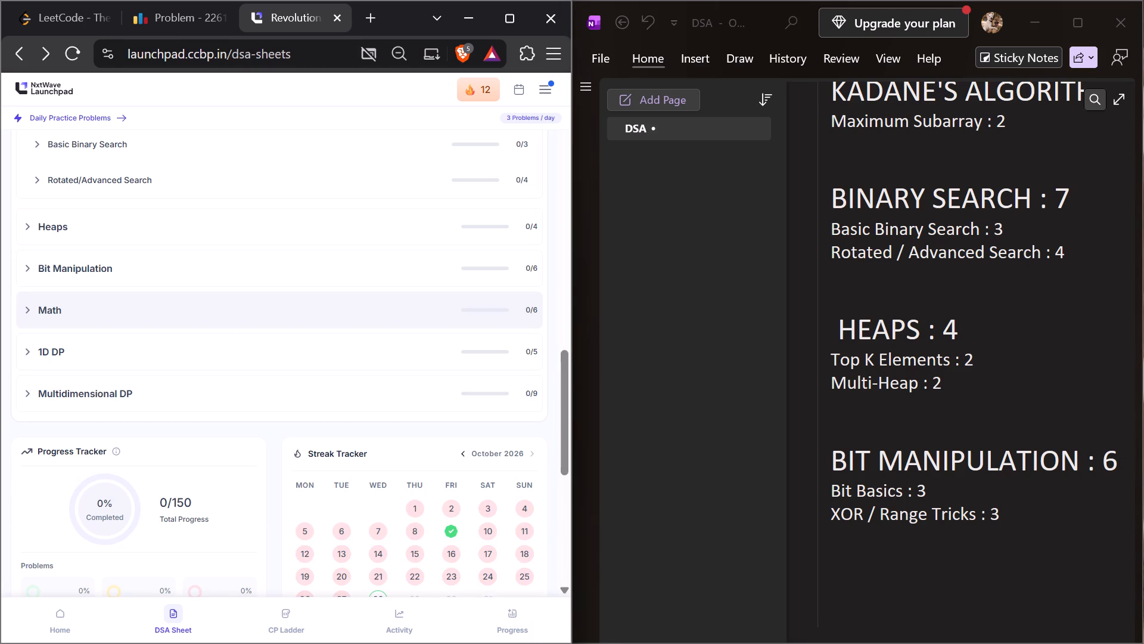
pyautogui.click(98, 320)
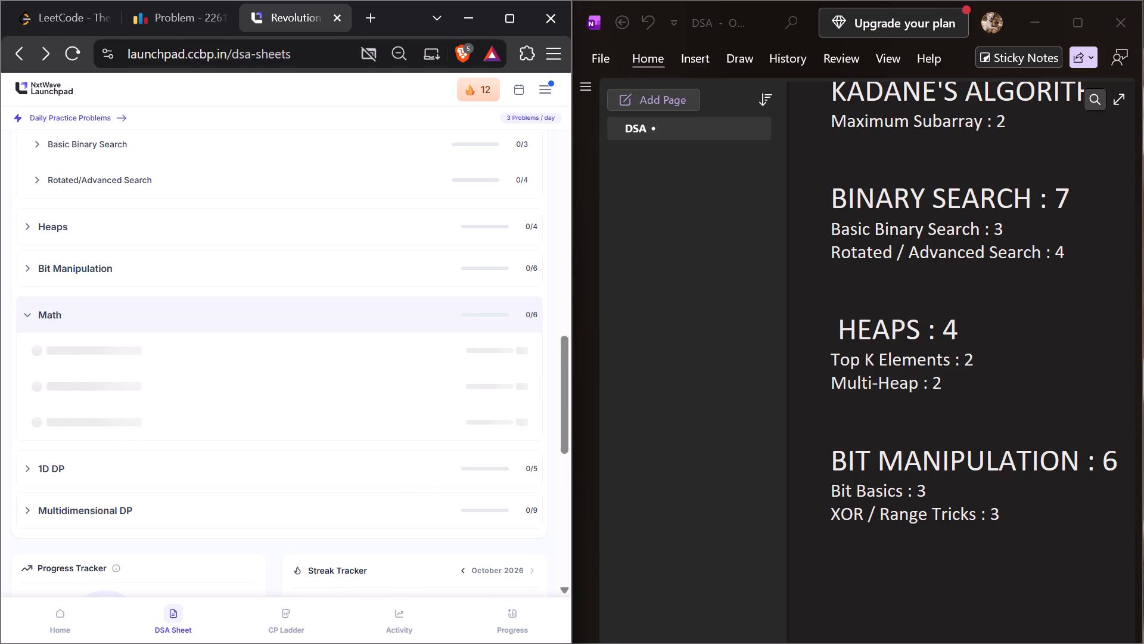
# In OneNote, add the topic heading line "MATH : 6" below the Bit Manipulation section.
pyautogui.scroll(-2, 891, 570)
pyautogui.click(852, 447)
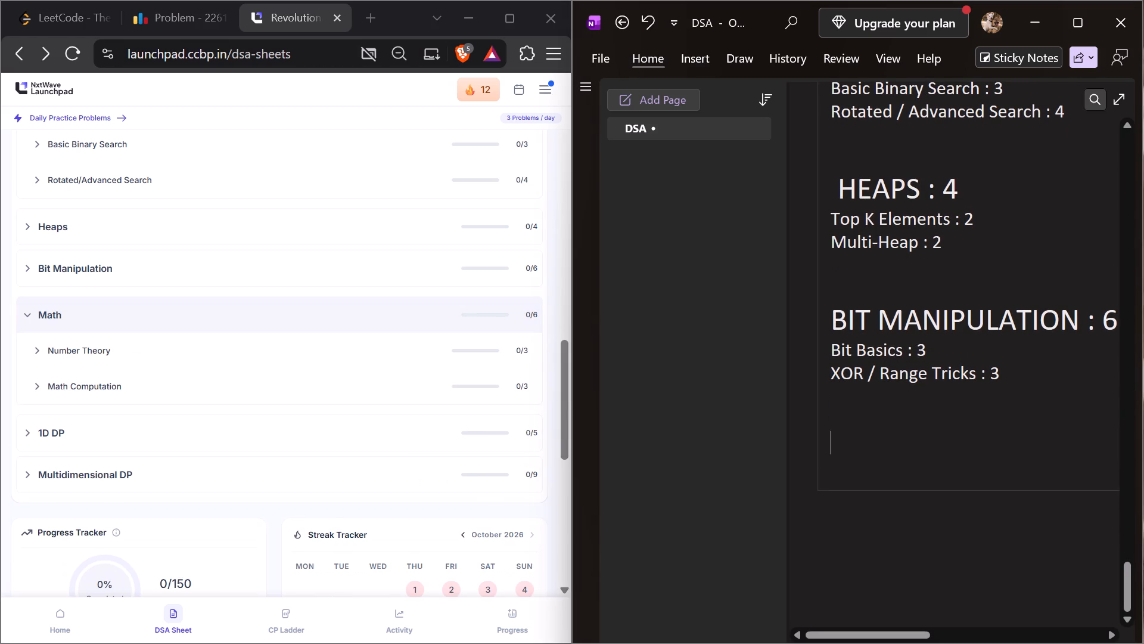
pyautogui.write('MATH :')
pyautogui.press('space')
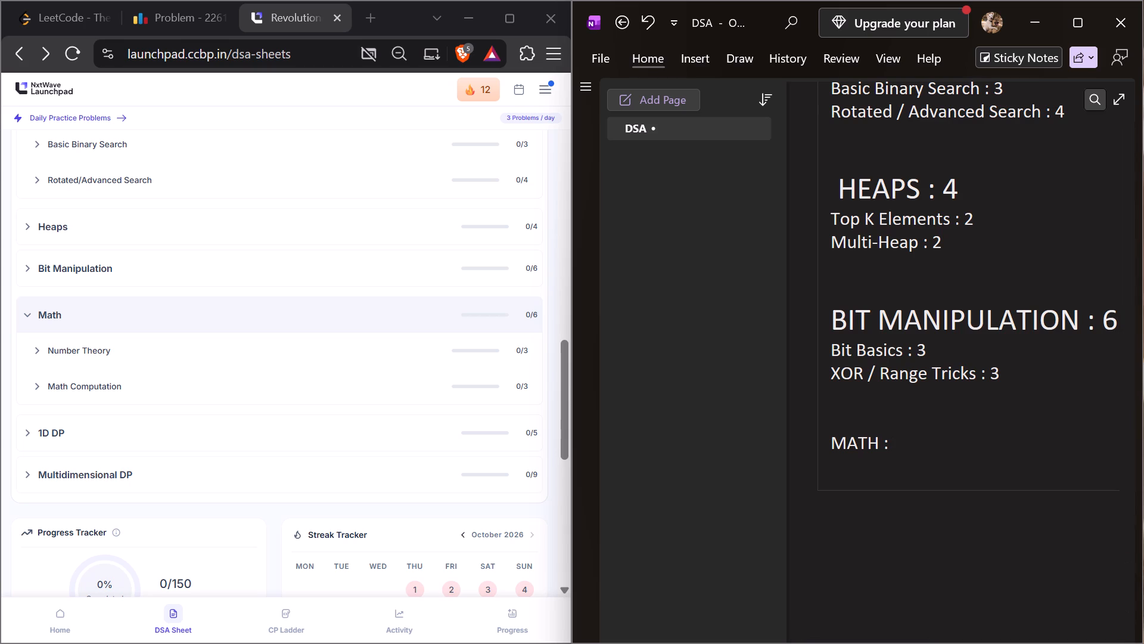
pyautogui.write('6')
pyautogui.press('space')
pyautogui.press('Return')
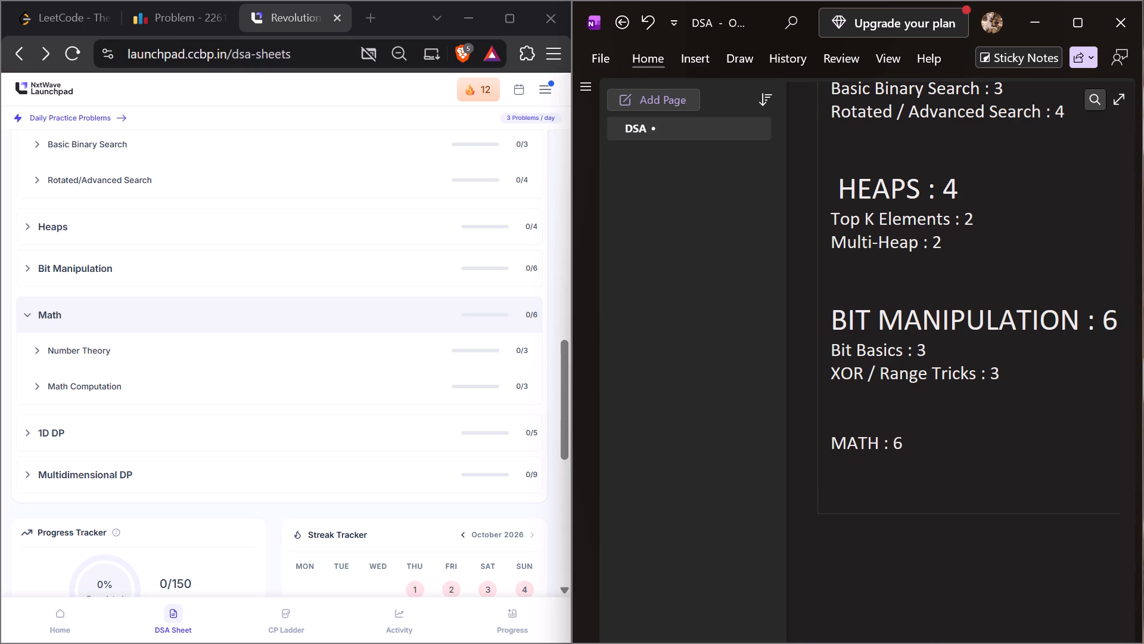
# Add the subtopic line "Number Theory : 3" below the "MATH : 6" heading.
pyautogui.press('n')
pyautogui.press('BackSpace')
pyautogui.press('n')
pyautogui.write('umber')
pyautogui.press('space')
pyautogui.write('hwr')
pyautogui.press('BackSpace')
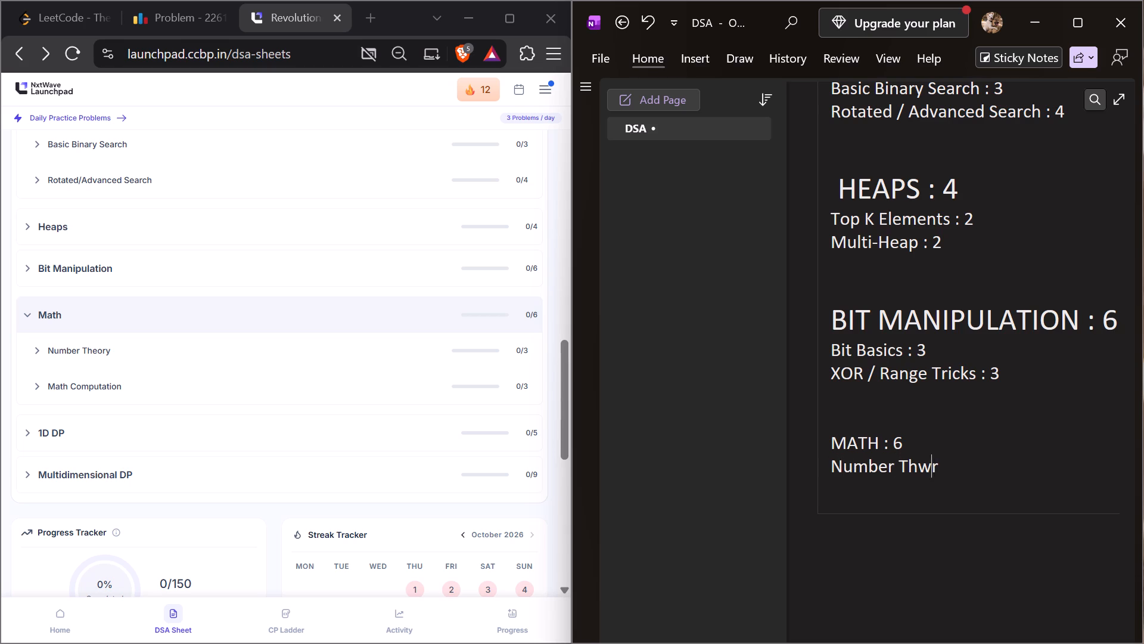
pyautogui.press('BackSpace')
pyautogui.press('e')
pyautogui.press('r')
pyautogui.press('BackSpace')
pyautogui.write('ory :')
pyautogui.press('space')
pyautogui.write('3')
pyautogui.press('space')
pyautogui.press('Return')
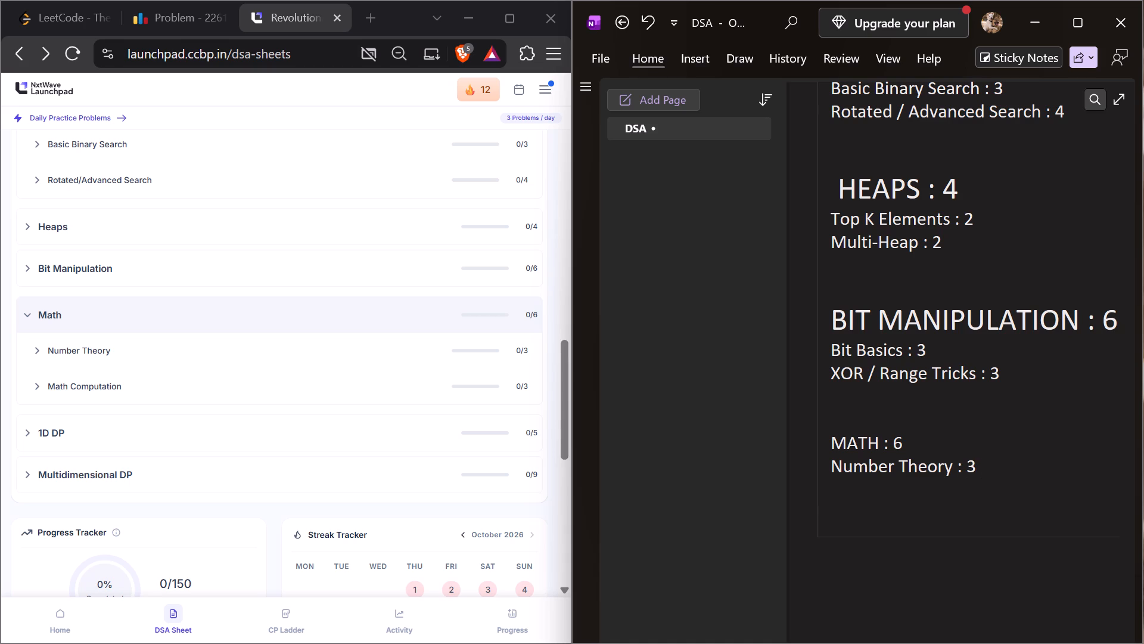
# Add the subtopic line "Math Computation : 3" below "Number Theory : 3", followed by three line breaks.
pyautogui.press('shift+less')
pyautogui.press('BackSpace')
pyautogui.write('Math')
pyautogui.press('space')
pyautogui.write('Com')
pyautogui.write('putation :')
pyautogui.press('space')
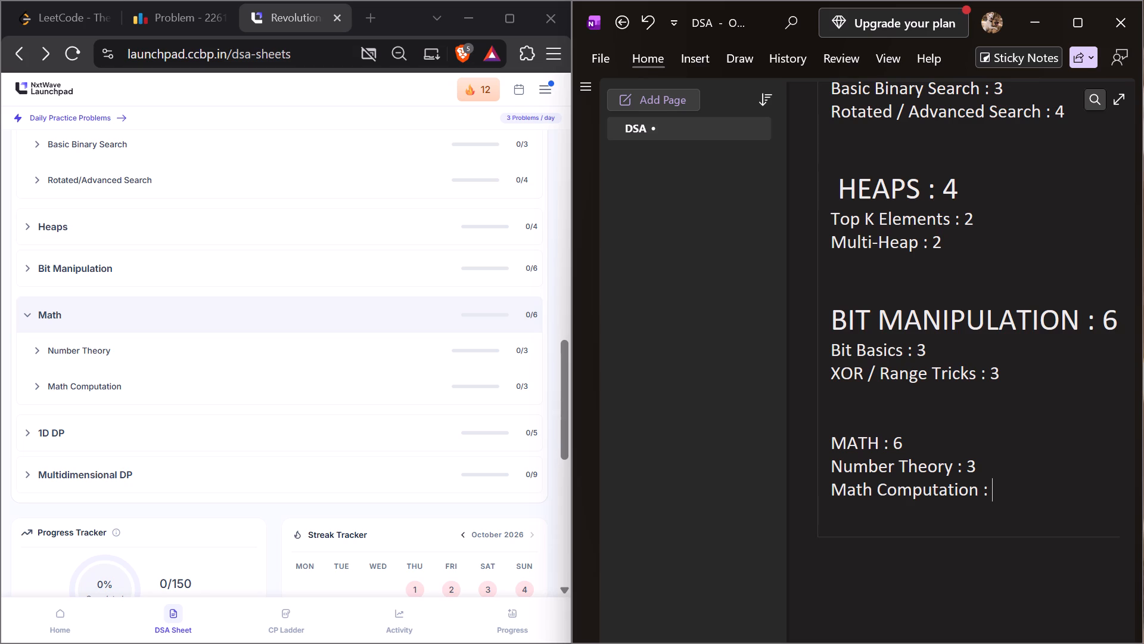
pyautogui.write('3')
pyautogui.press('space')
pyautogui.press('Return')
pyautogui.press('Return')
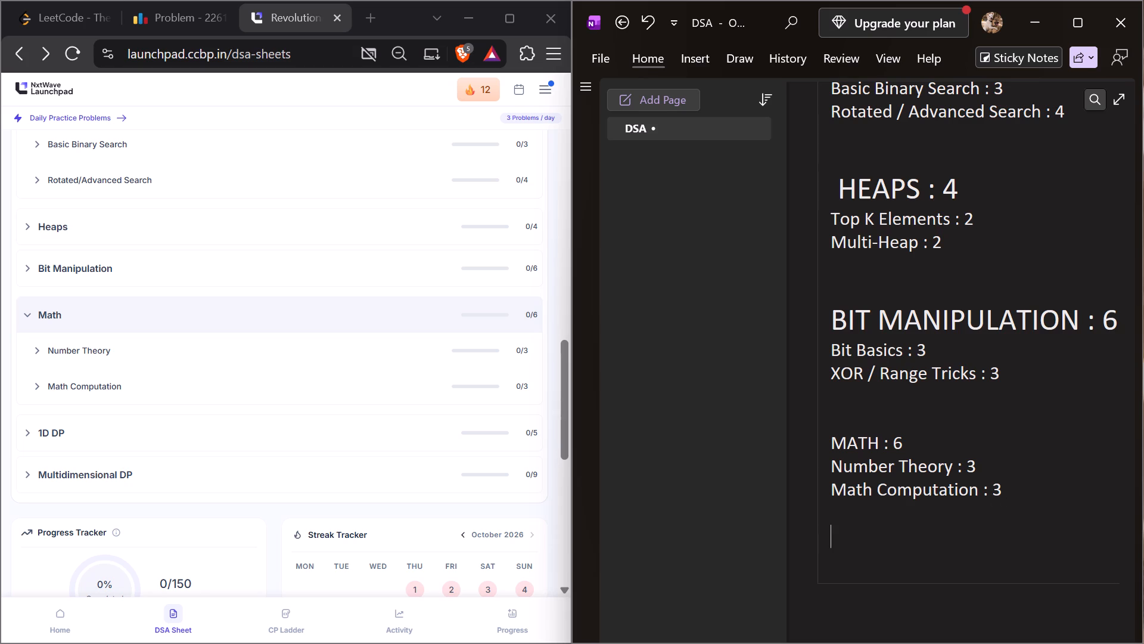
pyautogui.press('Return')
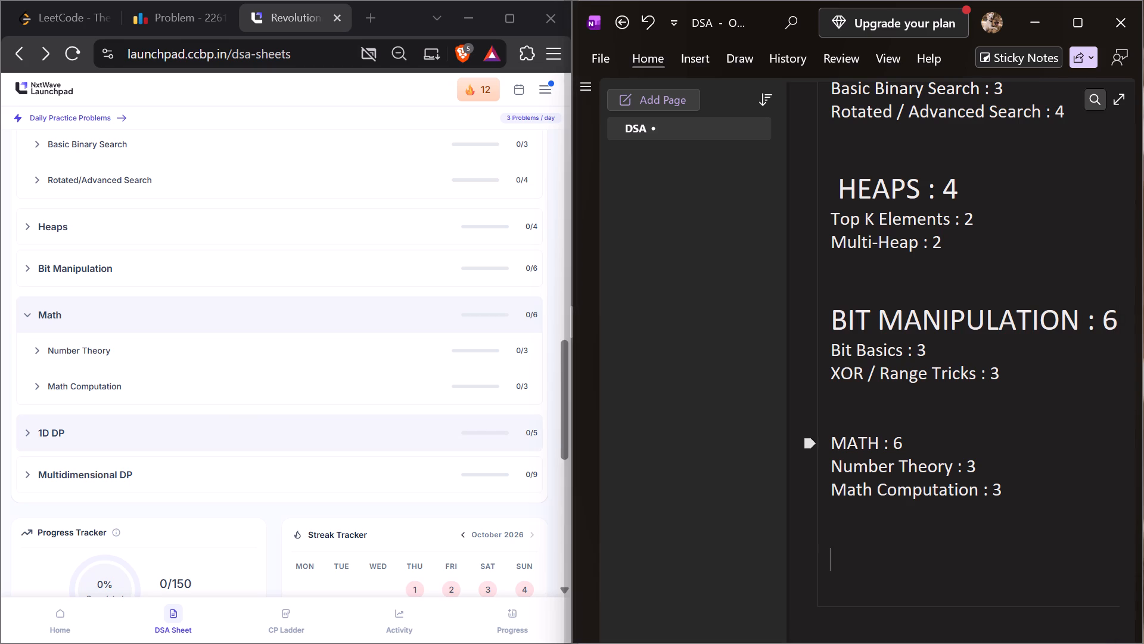
# In the browser's DSA sheet, expand the 1D DP topic and collapse the Math topic.
pyautogui.click(310, 435)
pyautogui.click(197, 317)
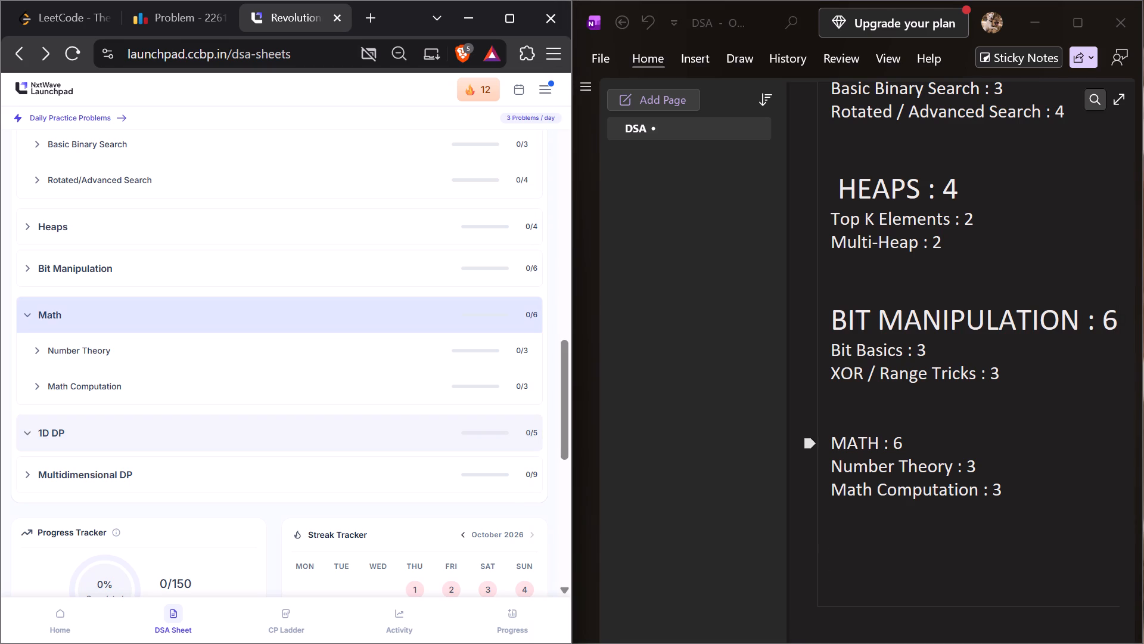
pyautogui.scroll(-3, 197, 317)
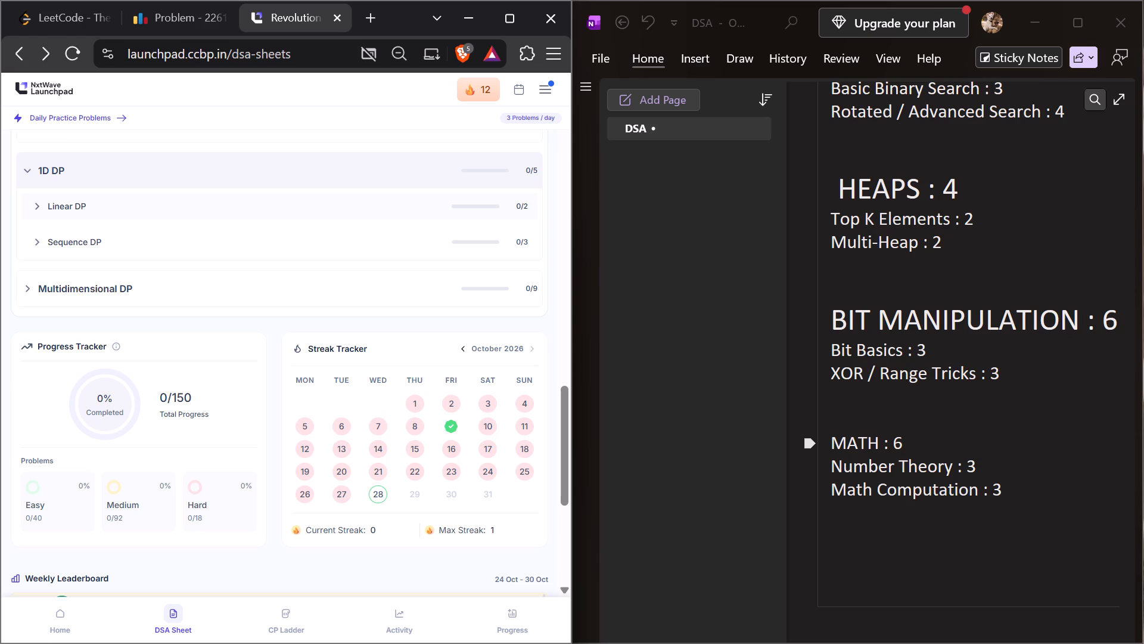
# In OneNote, begin a topic heading line reading "1D DP :" below the Math section, leaving its count blank.
pyautogui.click(871, 557)
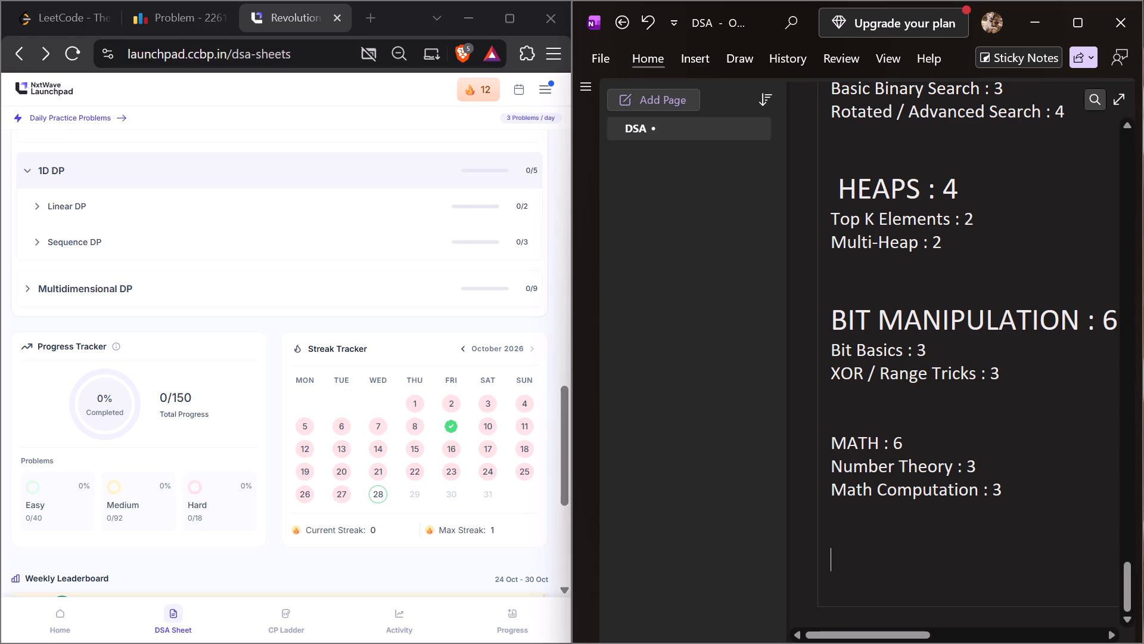
pyautogui.press('1')
pyautogui.write('DP')
pyautogui.press('space')
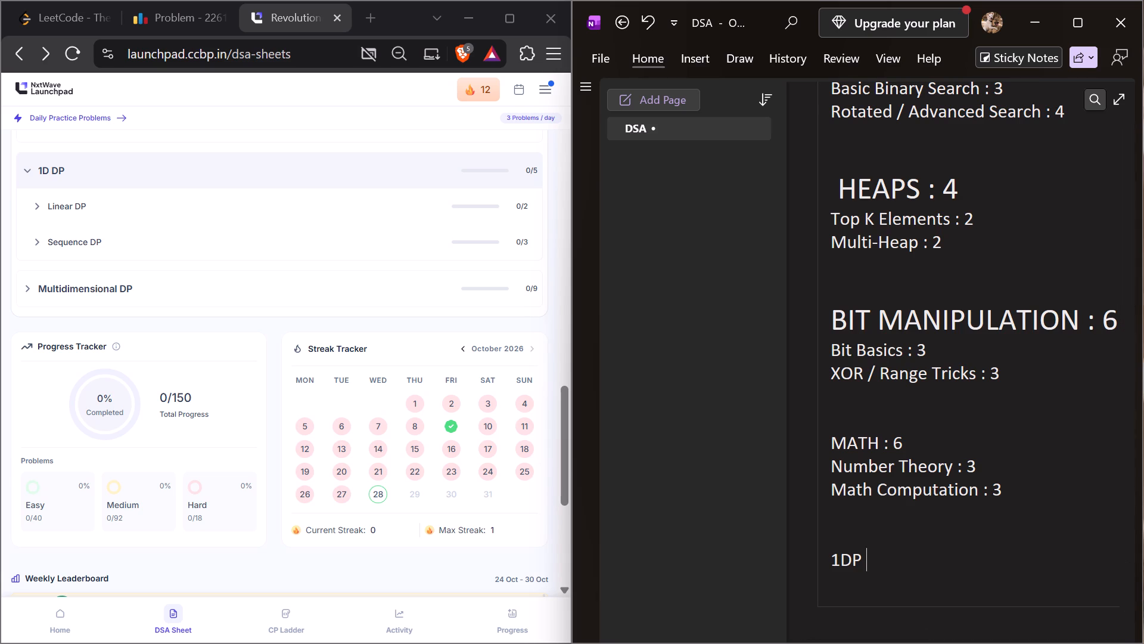
pyautogui.press('Left')
pyautogui.press('Left')
pyautogui.press('Right')
pyautogui.press('BackSpace')
pyautogui.press('space')
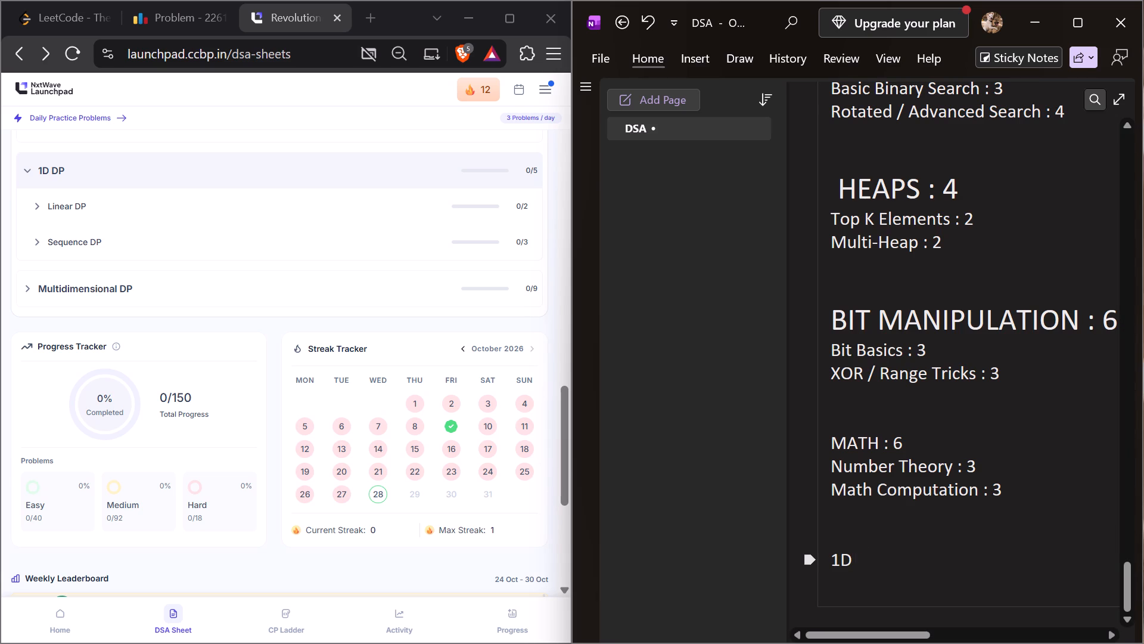
pyautogui.write('DP :')
pyautogui.press('space')
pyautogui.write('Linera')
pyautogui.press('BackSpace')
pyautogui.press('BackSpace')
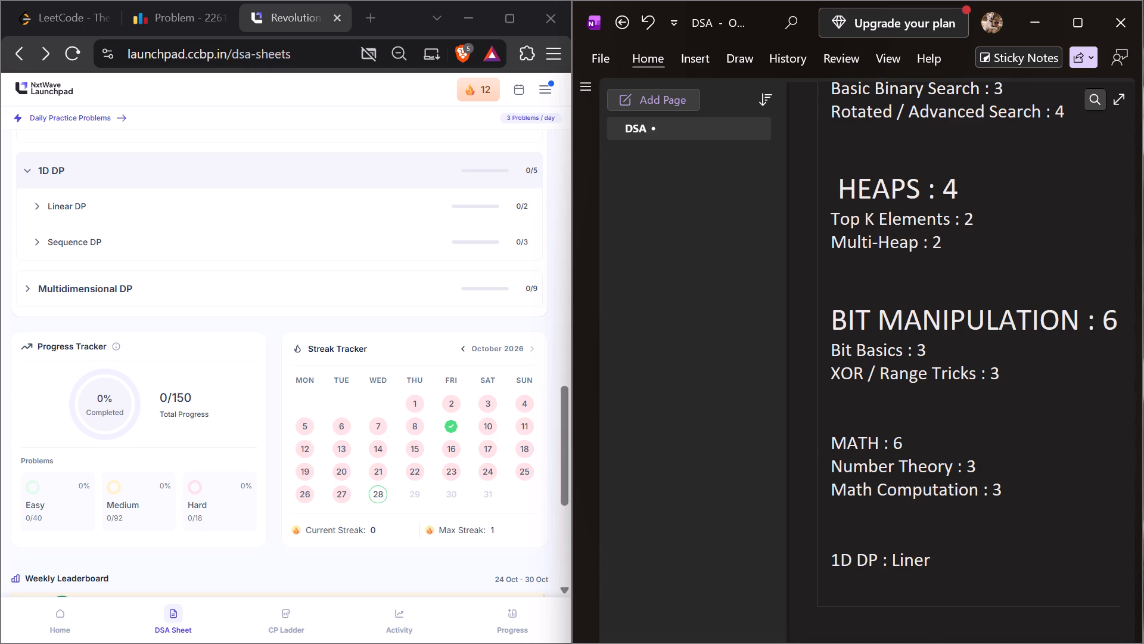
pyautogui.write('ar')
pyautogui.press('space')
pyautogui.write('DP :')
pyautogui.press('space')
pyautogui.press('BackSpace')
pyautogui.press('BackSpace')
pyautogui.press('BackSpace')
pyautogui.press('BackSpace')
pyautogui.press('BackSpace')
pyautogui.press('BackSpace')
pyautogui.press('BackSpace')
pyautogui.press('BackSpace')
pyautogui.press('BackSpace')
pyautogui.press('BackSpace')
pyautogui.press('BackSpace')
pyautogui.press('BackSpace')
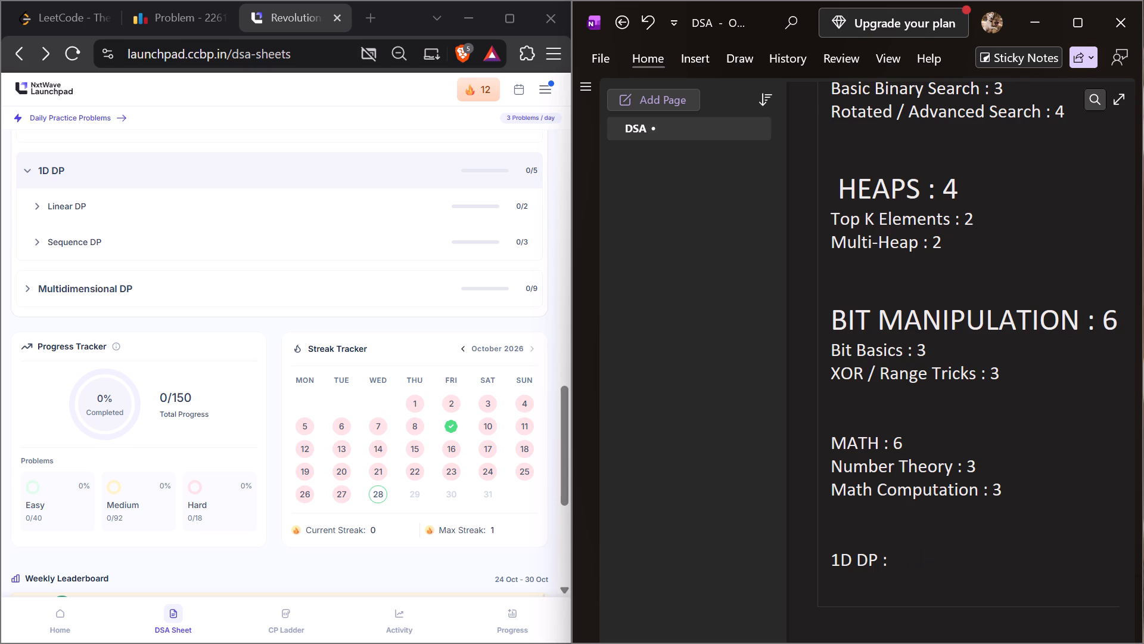
# Complete the "1D DP :" heading with the count 5 and start a new line.
pyautogui.press('5')
pyautogui.press('Return')
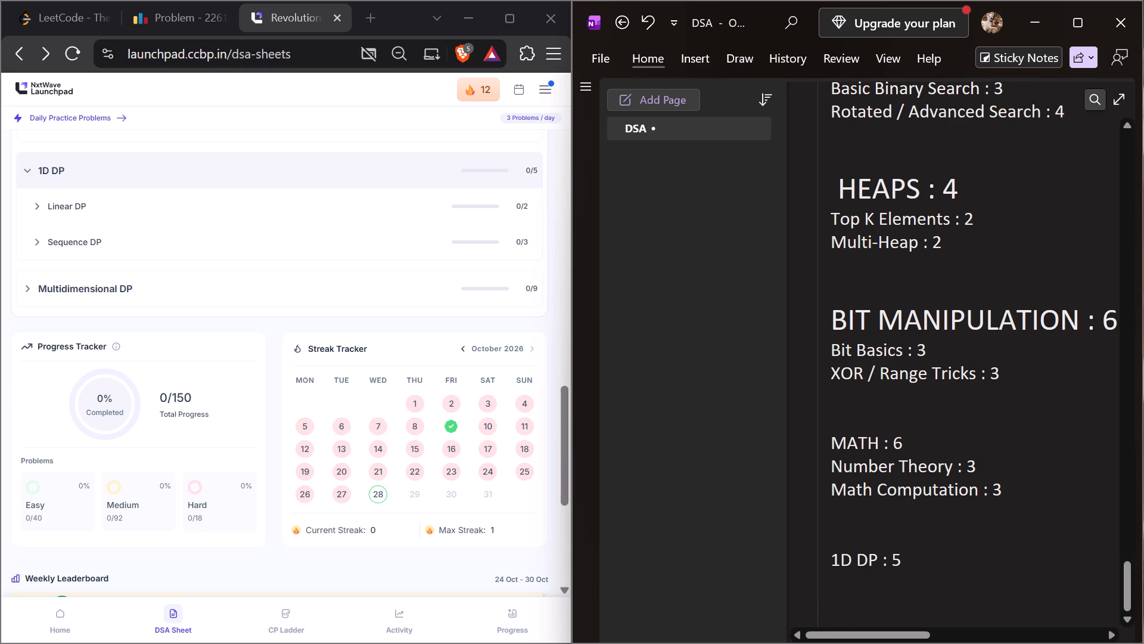
# Add the subtopic line "Linear DP : 2" below the "1D DP : 5" heading.
pyautogui.write('Linear')
pyautogui.press('space')
pyautogui.hotkey('shift', 'd')
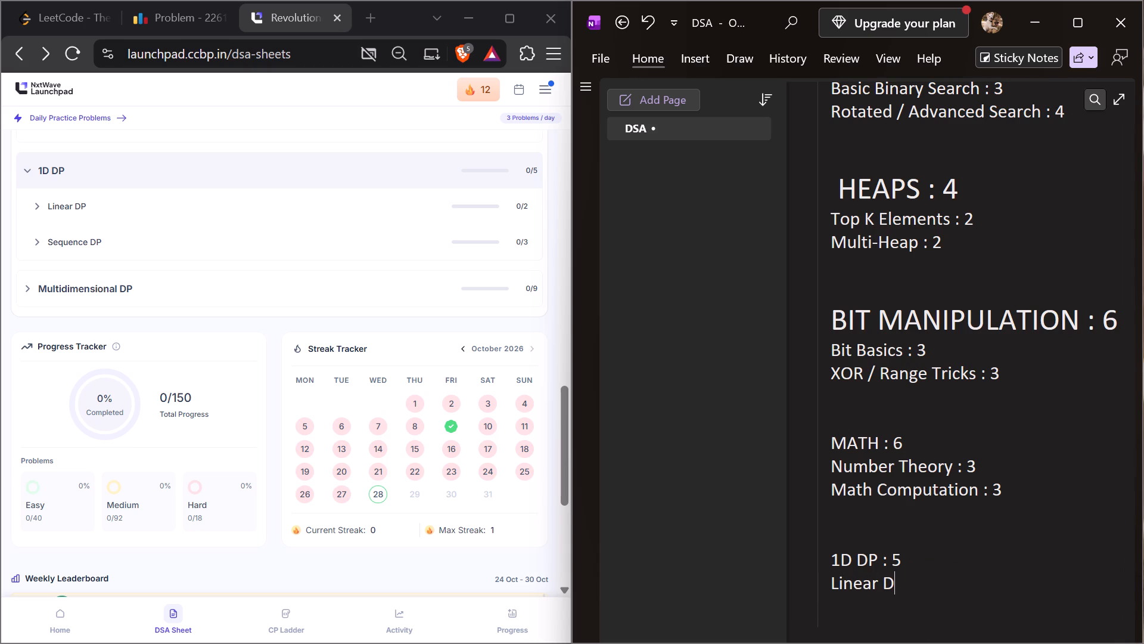
pyautogui.write('P :')
pyautogui.press('space')
pyautogui.write('2')
pyautogui.press('space')
pyautogui.press('Return')
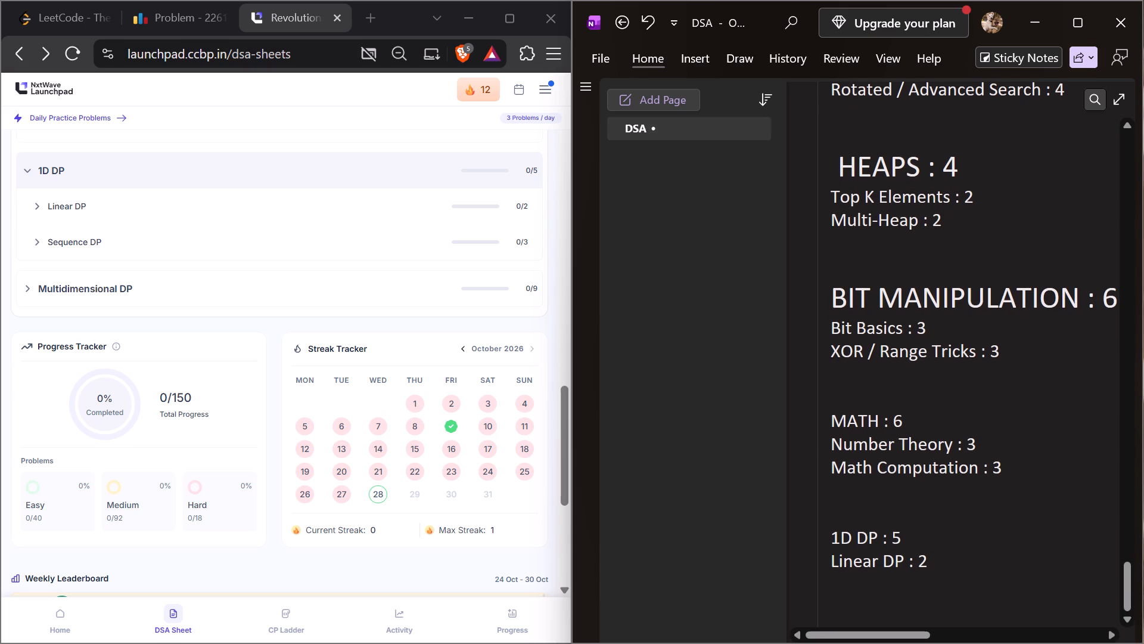
# Add the subtopic line "Sequence DP : 3" below "Linear DP : 2", followed by three line breaks.
pyautogui.write('Sequence')
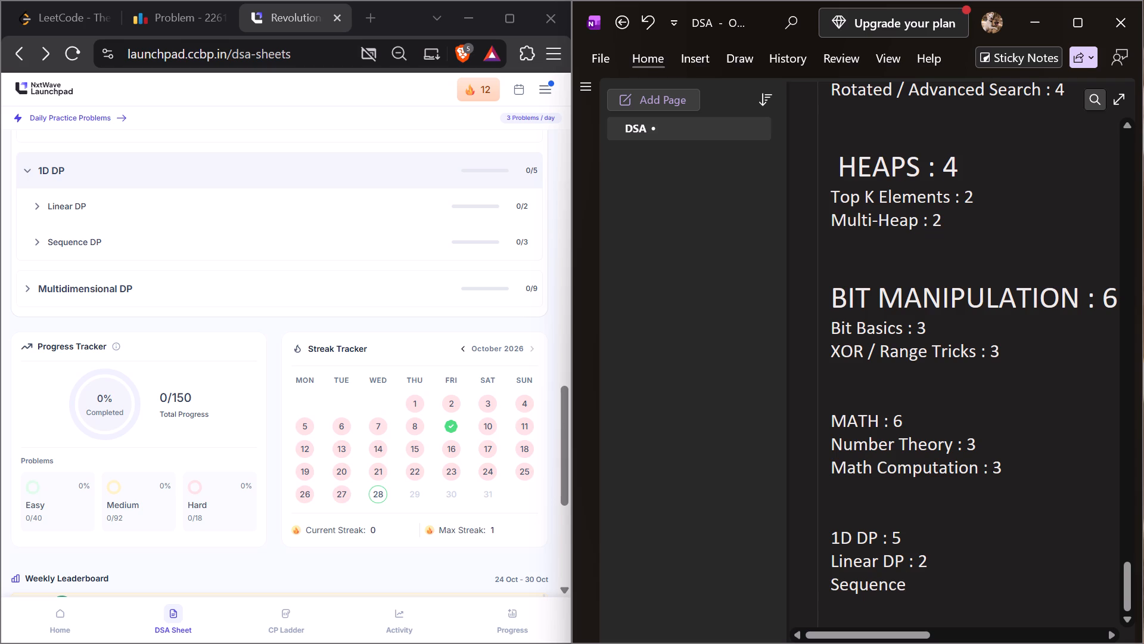
pyautogui.press('space')
pyautogui.hotkey('shift', 'd')
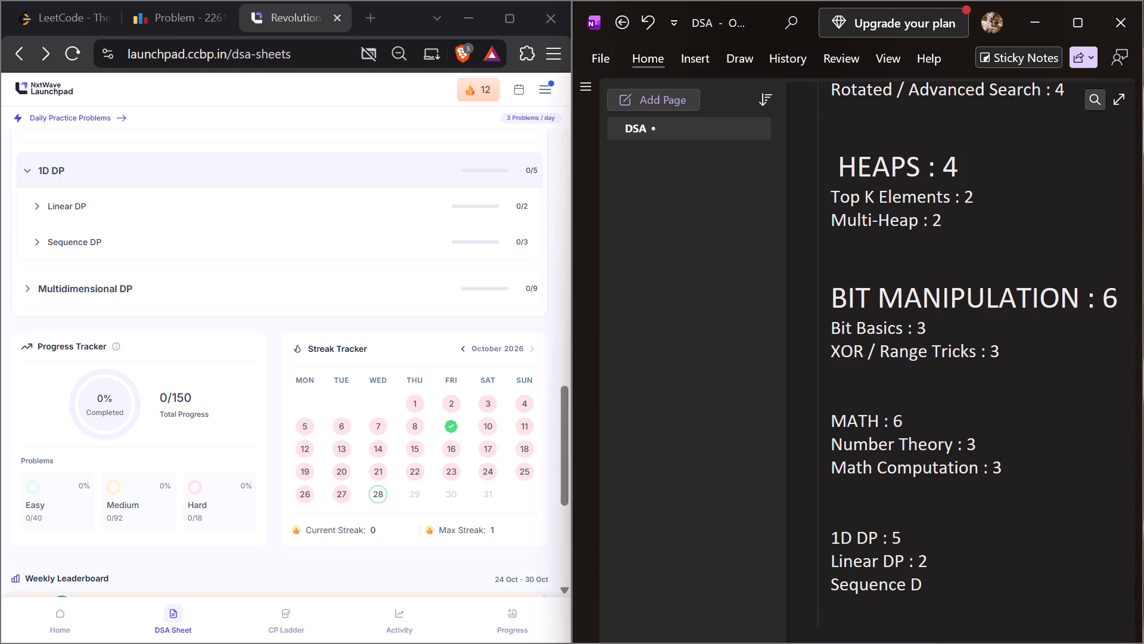
pyautogui.write('P')
pyautogui.press('space')
pyautogui.write(':')
pyautogui.press('space')
pyautogui.write('3')
pyautogui.press('space')
pyautogui.press('Return')
pyautogui.press('Return')
pyautogui.press('Return')
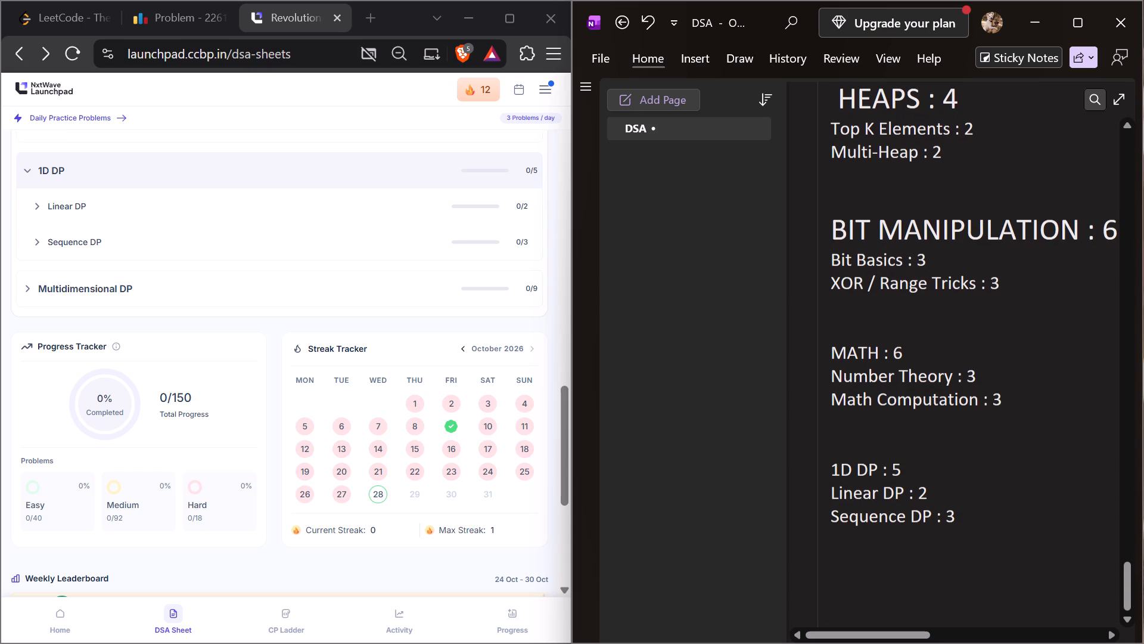
pyautogui.press('Return')
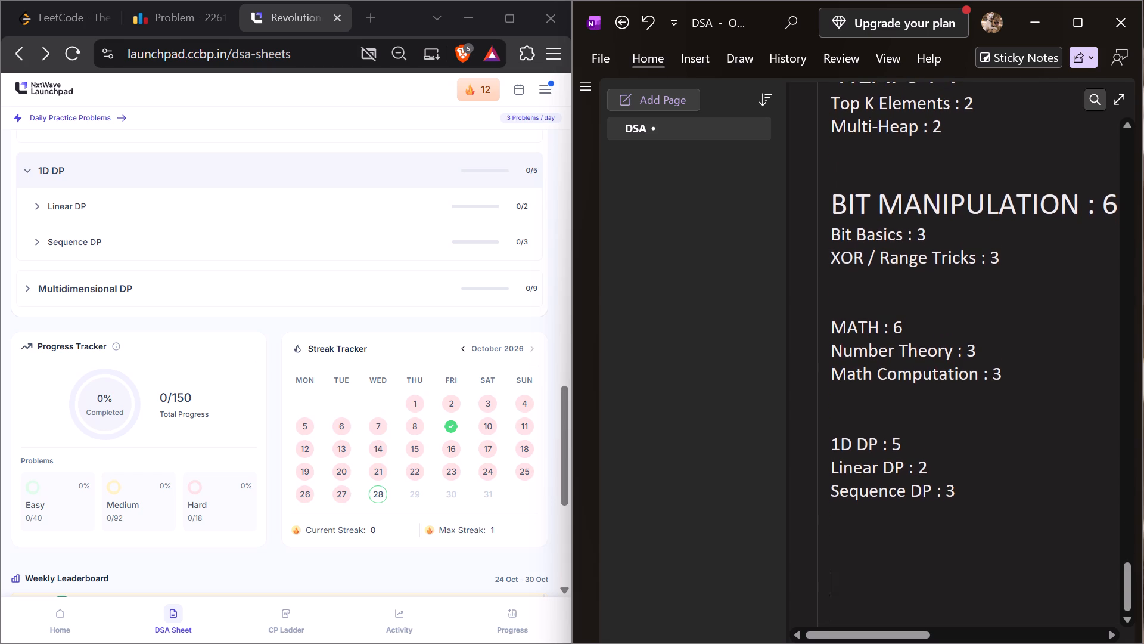
pyautogui.press('BackSpace')
# In the browser's DSA sheet, collapse the 1D DP topic.
pyautogui.click(31, 177)
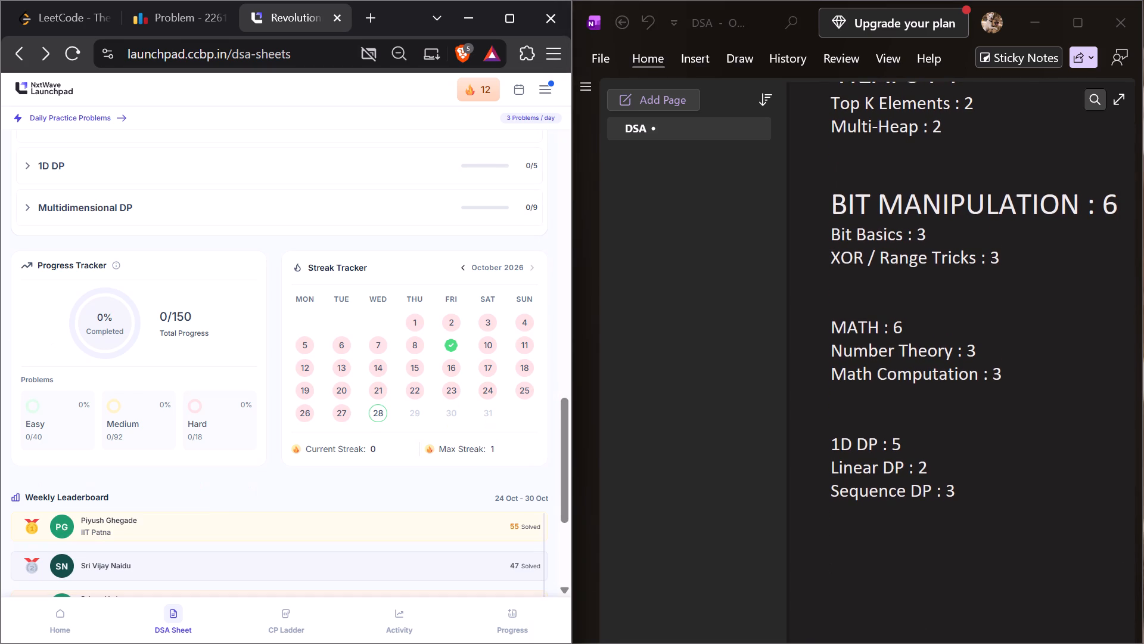
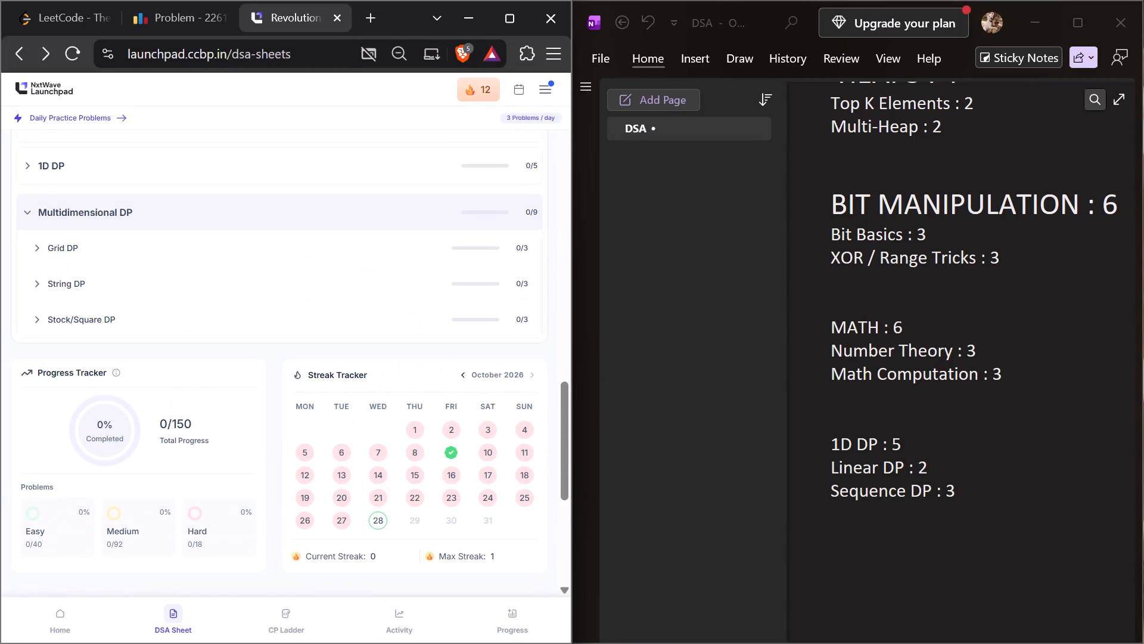
# In the OneNote list, add the heading "MULTIDIMENSIONAL DP : 9" below the "1D DP" section and start a new line.
pyautogui.write('MULTI')
pyautogui.write('DIMENSIONAL')
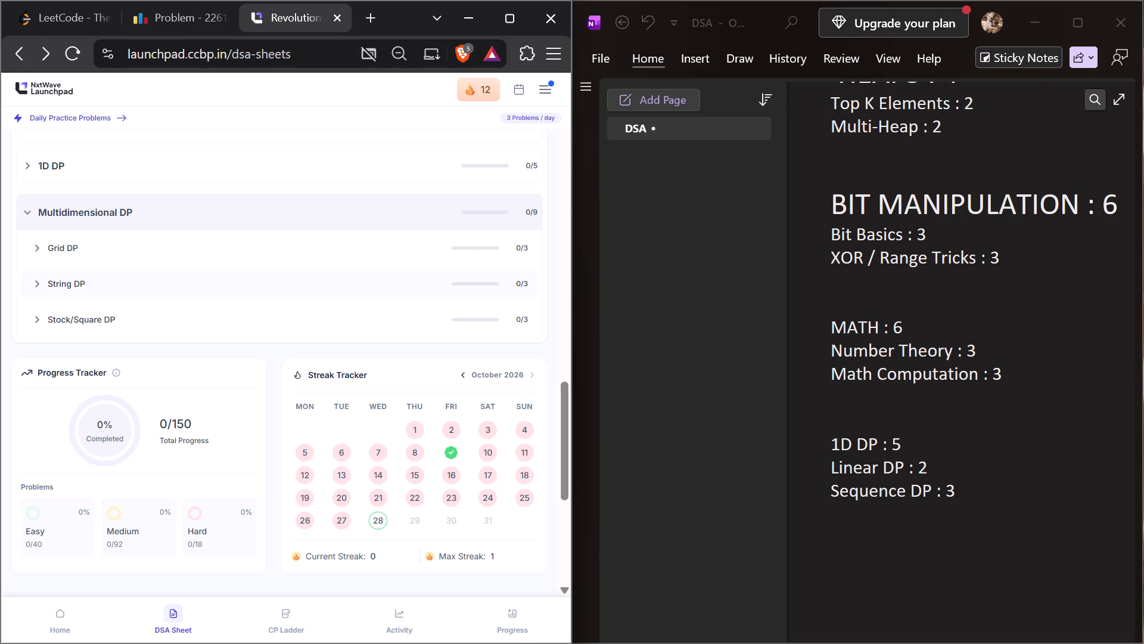
pyautogui.click(812, 542)
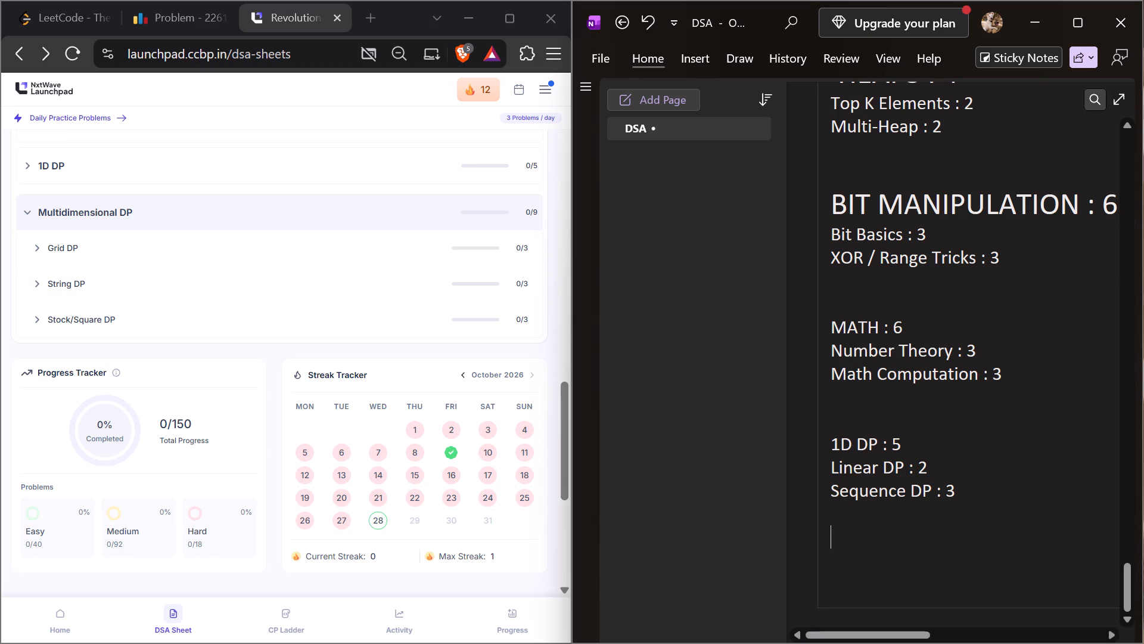
pyautogui.press('Return')
pyautogui.write('MULTIDIMENSIONAL')
pyautogui.press('space')
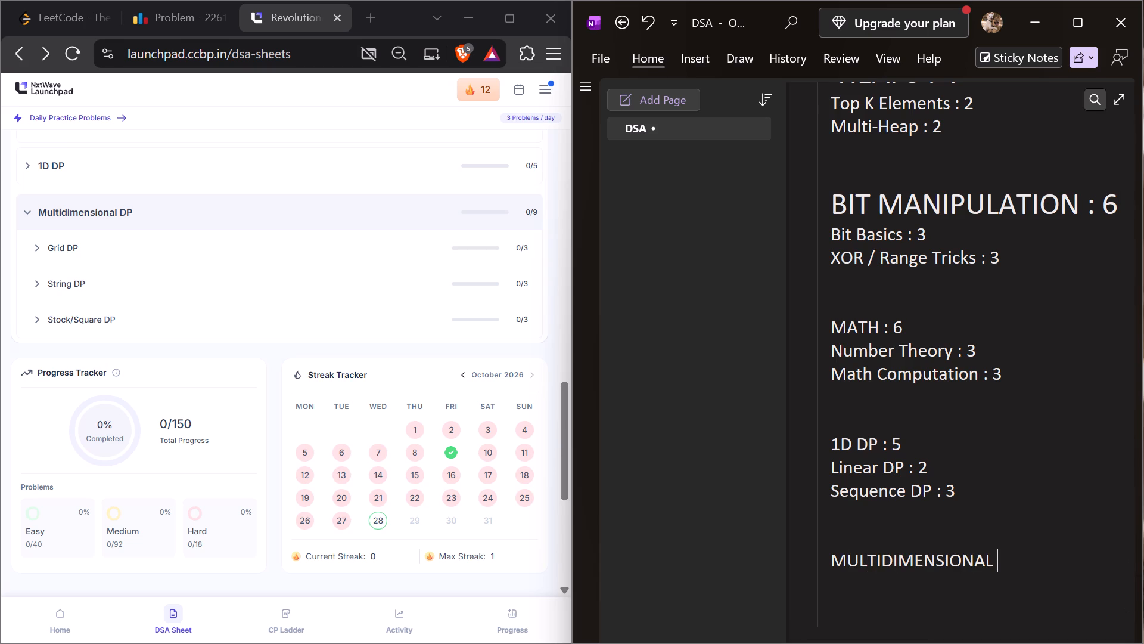
pyautogui.write('DP')
pyautogui.press('space')
pyautogui.write(':')
pyautogui.press('space')
pyautogui.write('9')
pyautogui.press('space')
pyautogui.press('Return')
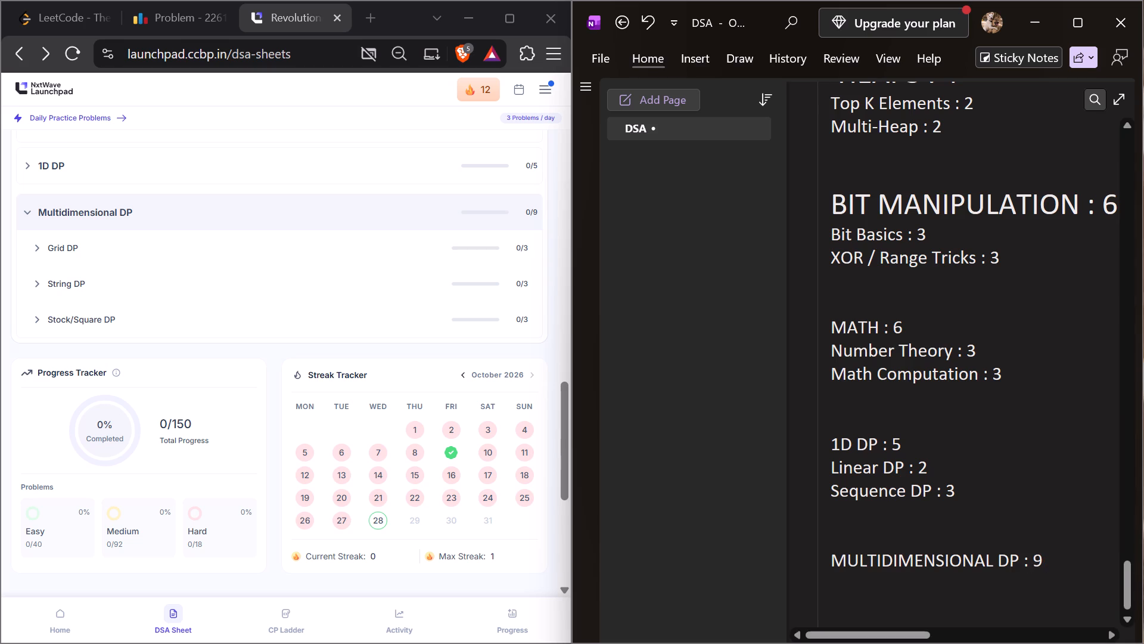
# Add the subtopic line "Grid DP : 3" below the "MULTIDIMENSIONAL DP : 9" heading.
pyautogui.write('Grid DDP')
pyautogui.press('BackSpace')
pyautogui.press('BackSpace')
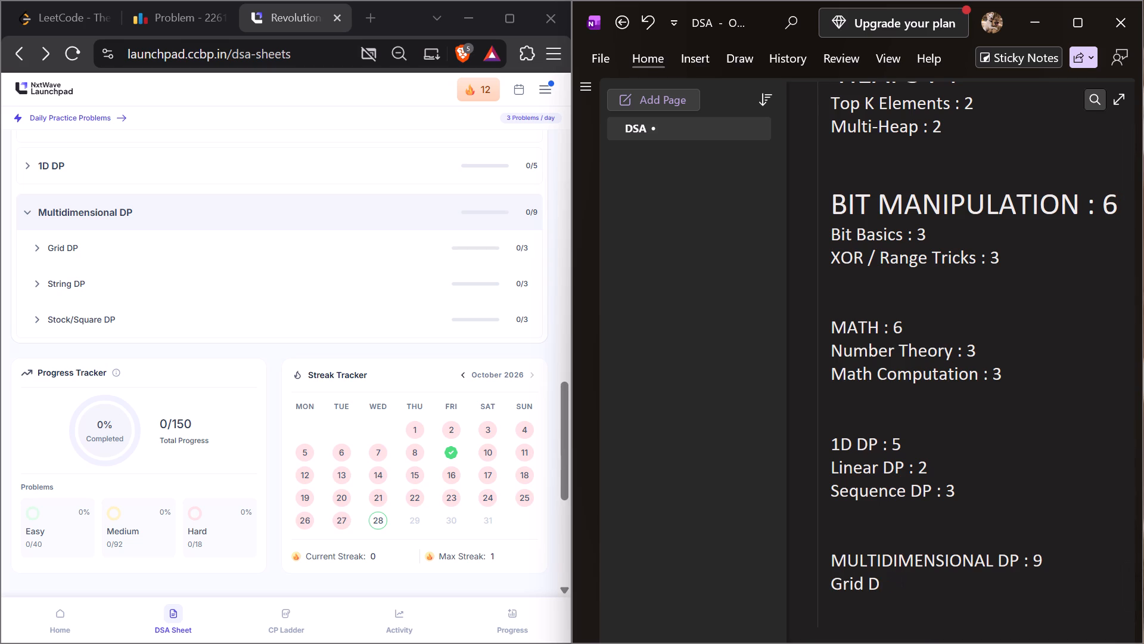
pyautogui.hotkey('shift', 'p')
pyautogui.press('space')
pyautogui.write(':')
pyautogui.press('space')
pyautogui.press('3')
pyautogui.press('Return')
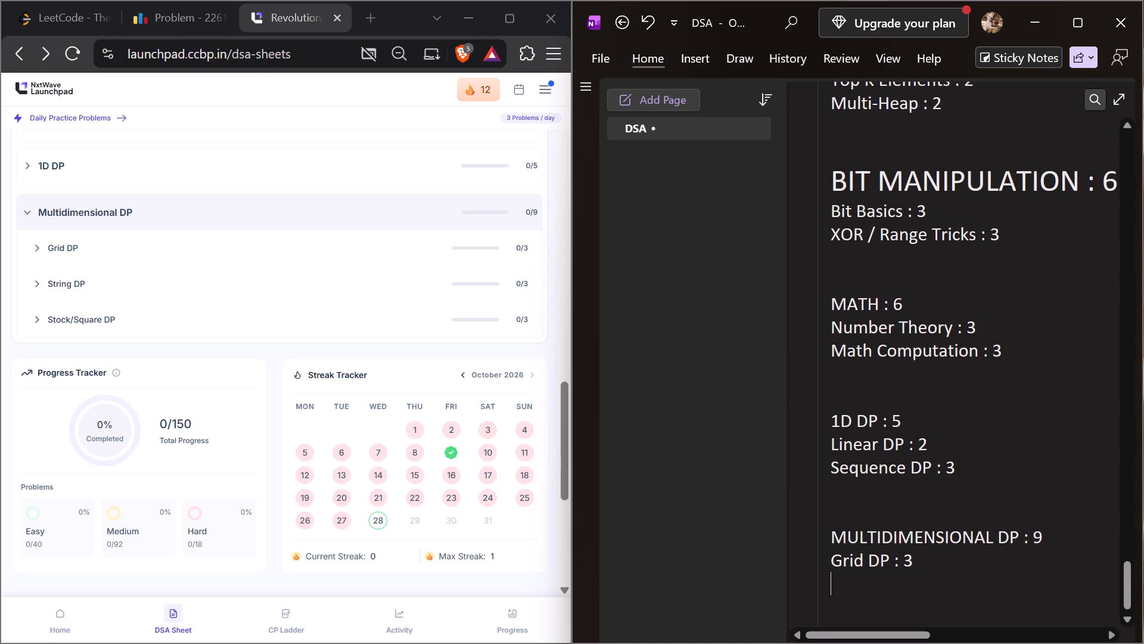
# Add the subtopic line "String DP : 3" below "Grid DP : 3" and start a new line.
pyautogui.write('String :')
pyautogui.press('space')
pyautogui.press('BackSpace')
pyautogui.press('BackSpace')
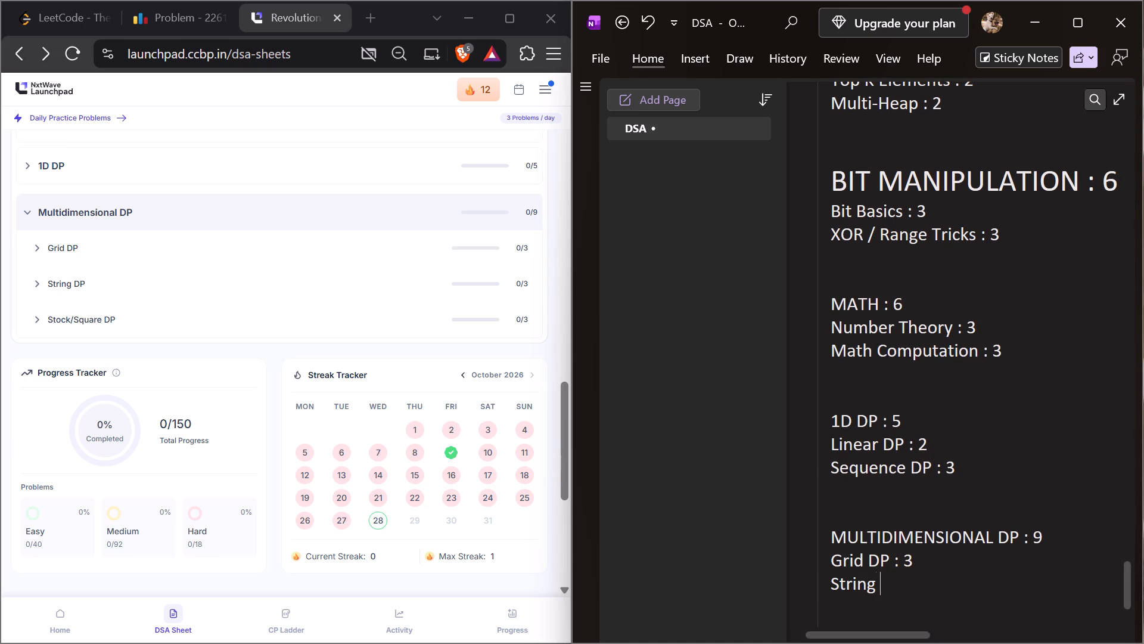
pyautogui.press('BackSpace')
pyautogui.press('space')
pyautogui.write('DP :')
pyautogui.press('space')
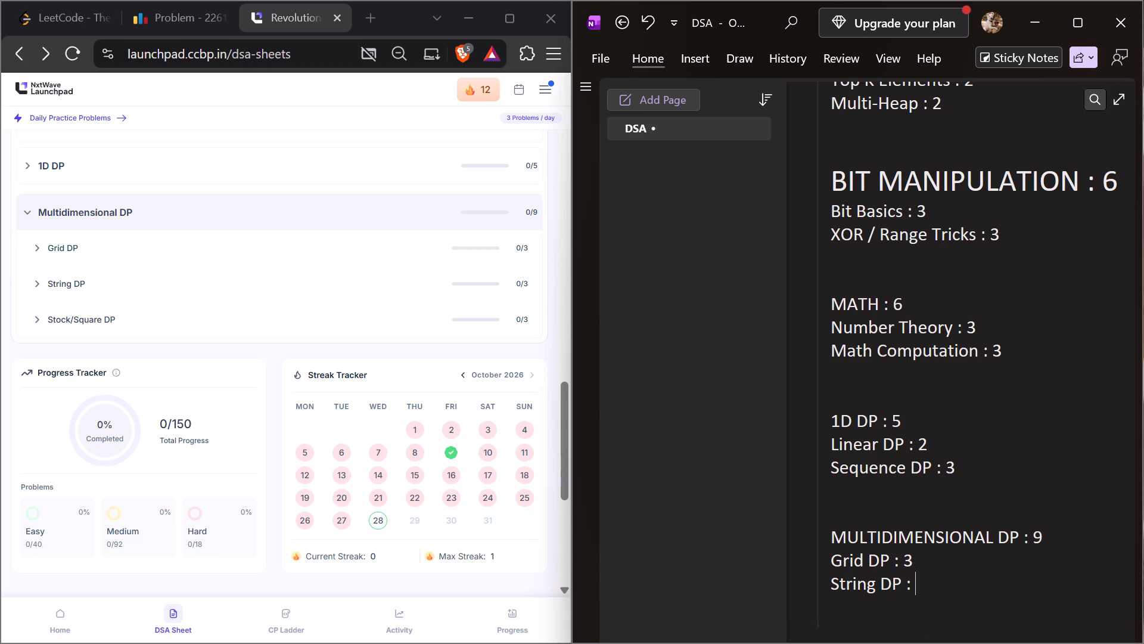
pyautogui.write('3')
pyautogui.press('space')
pyautogui.press('Return')
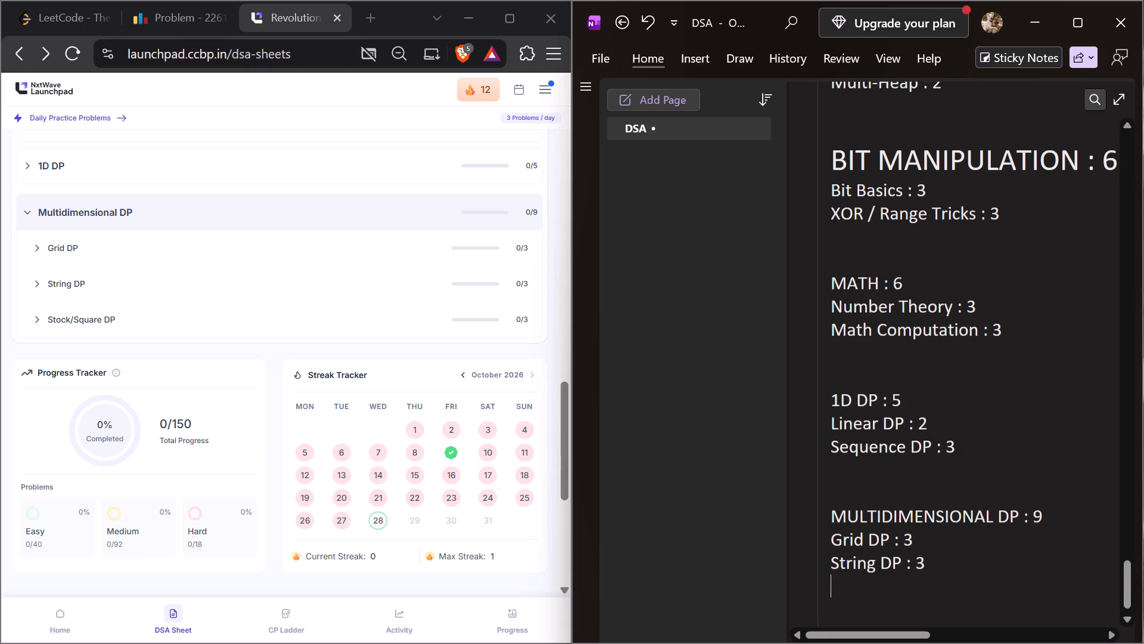
# Add the subtopic line "Stock / Square DP : 3" below "String DP : 3".
pyautogui.write('Stock')
pyautogui.press('space')
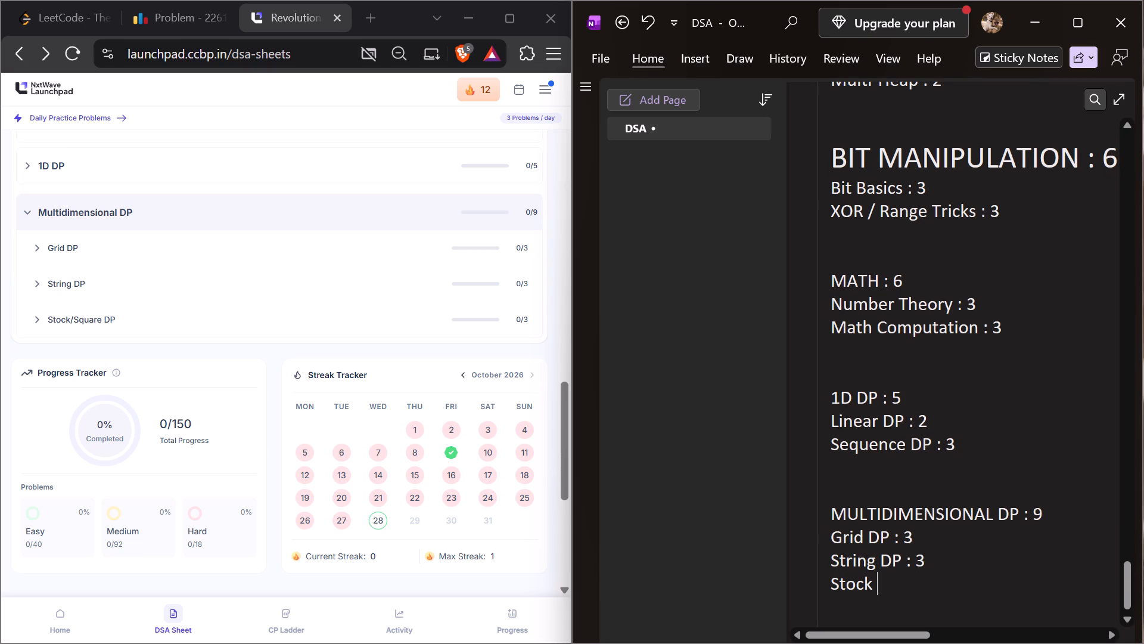
pyautogui.press('BackSpace')
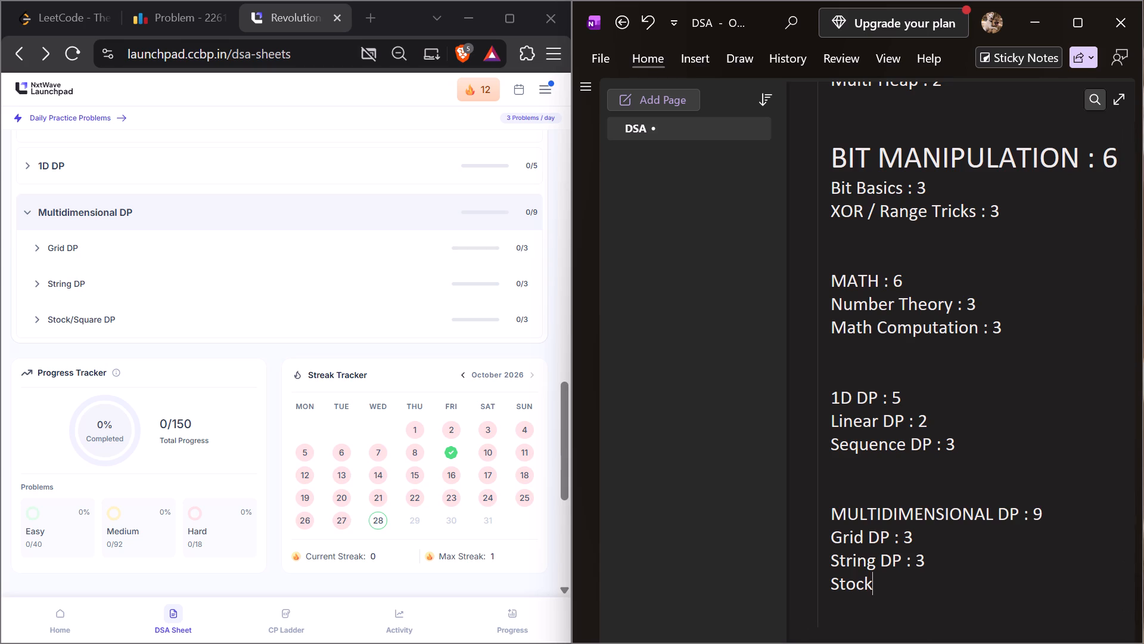
pyautogui.press('space')
pyautogui.write('/')
pyautogui.press('space')
pyautogui.write('Square')
pyautogui.press('space')
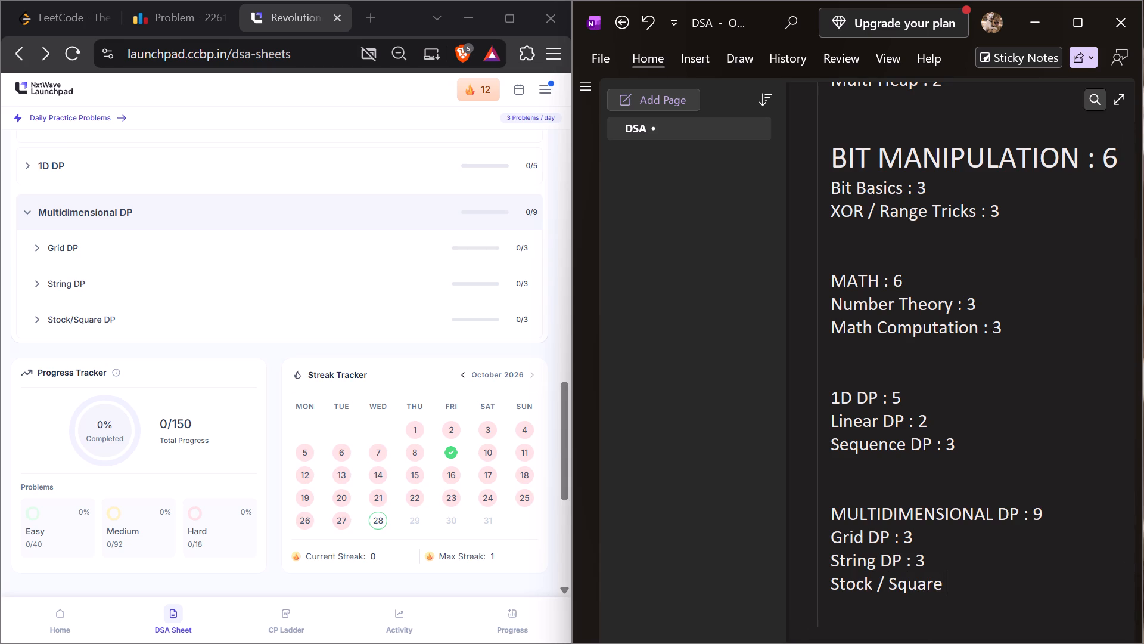
pyautogui.hotkey('shift', 'd')
pyautogui.hotkey('shift', 'p')
pyautogui.press('space')
pyautogui.write(':')
pyautogui.press('space')
pyautogui.press('3')
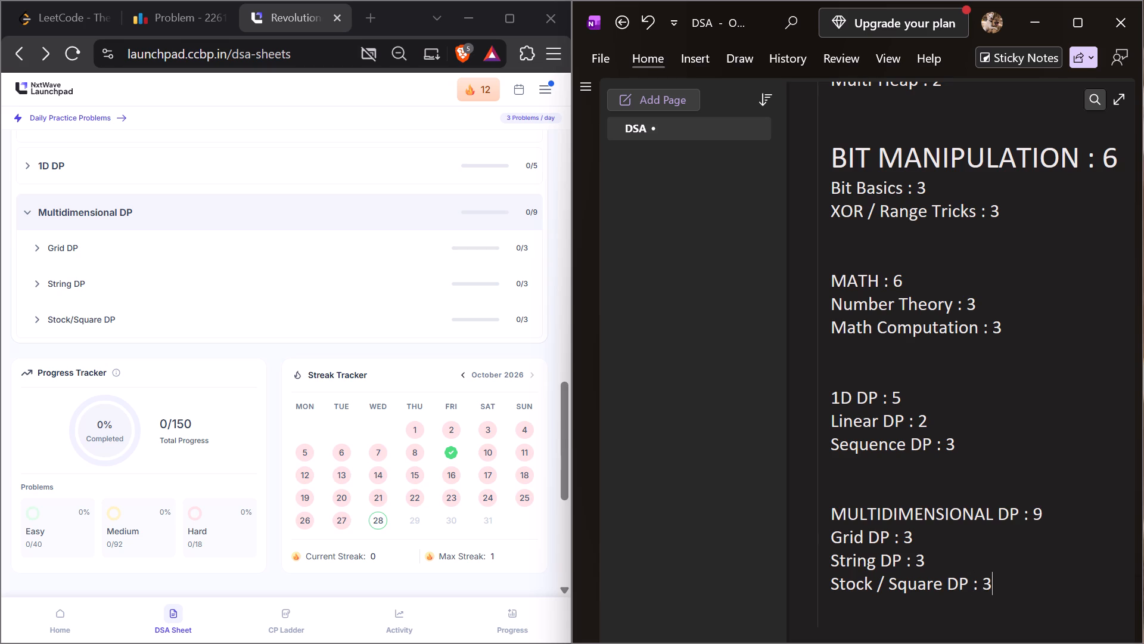
# Set the font size of the "MULTIDIMENSIONAL DP : 9" heading to 26.
pyautogui.moveTo(1047, 510); pyautogui.dragTo(858, 503)
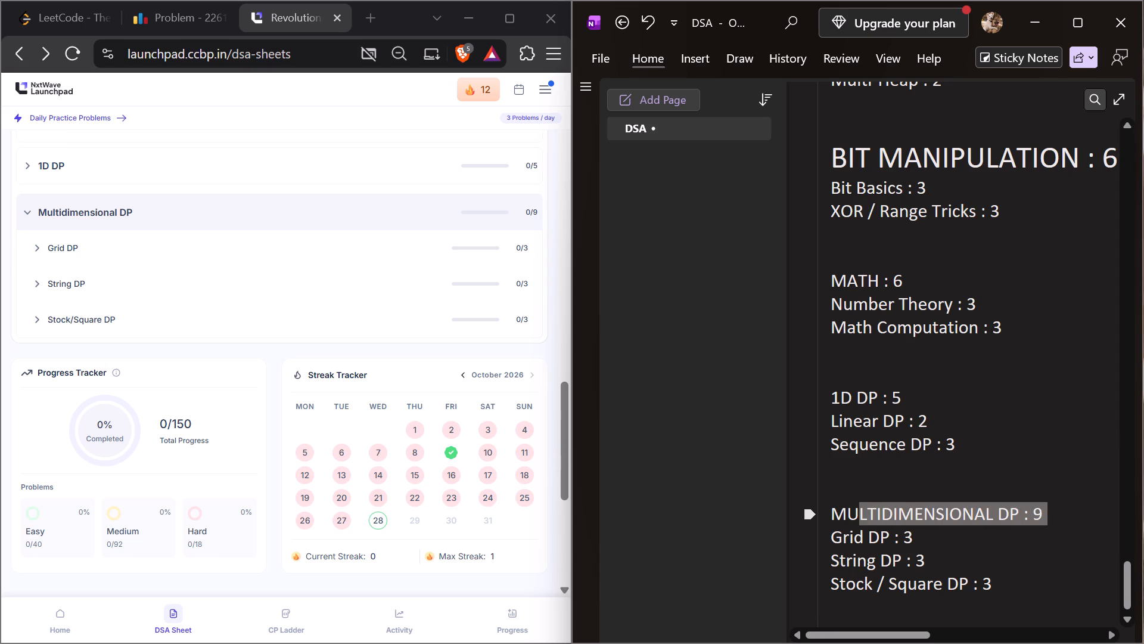
pyautogui.moveTo(858, 503); pyautogui.dragTo(830, 507)
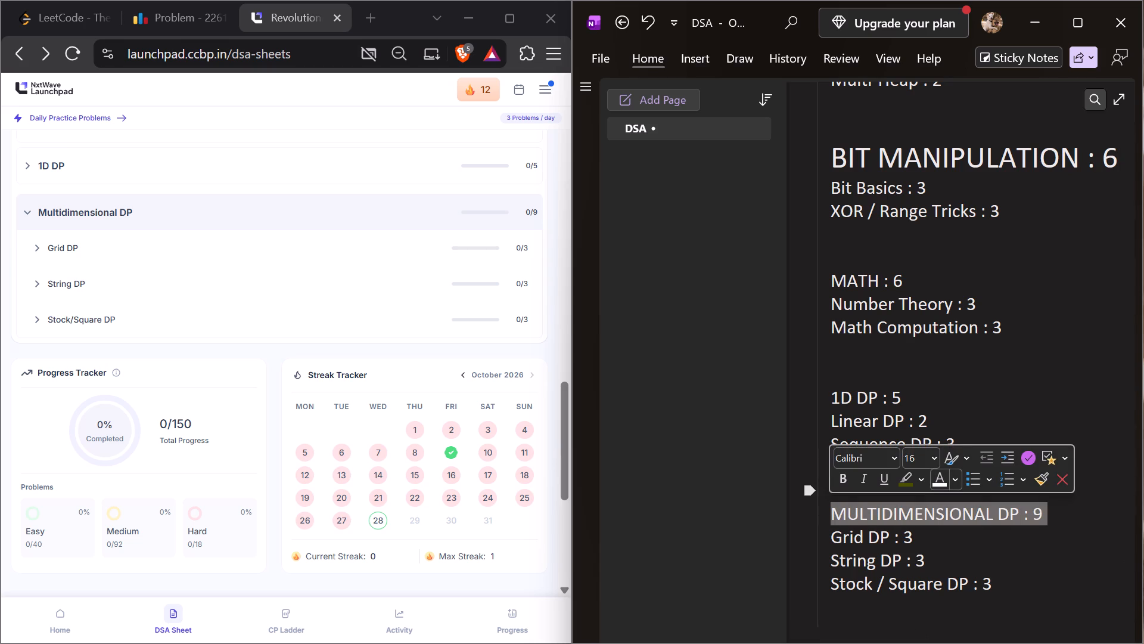
pyautogui.click(930, 457)
pyautogui.click(920, 386)
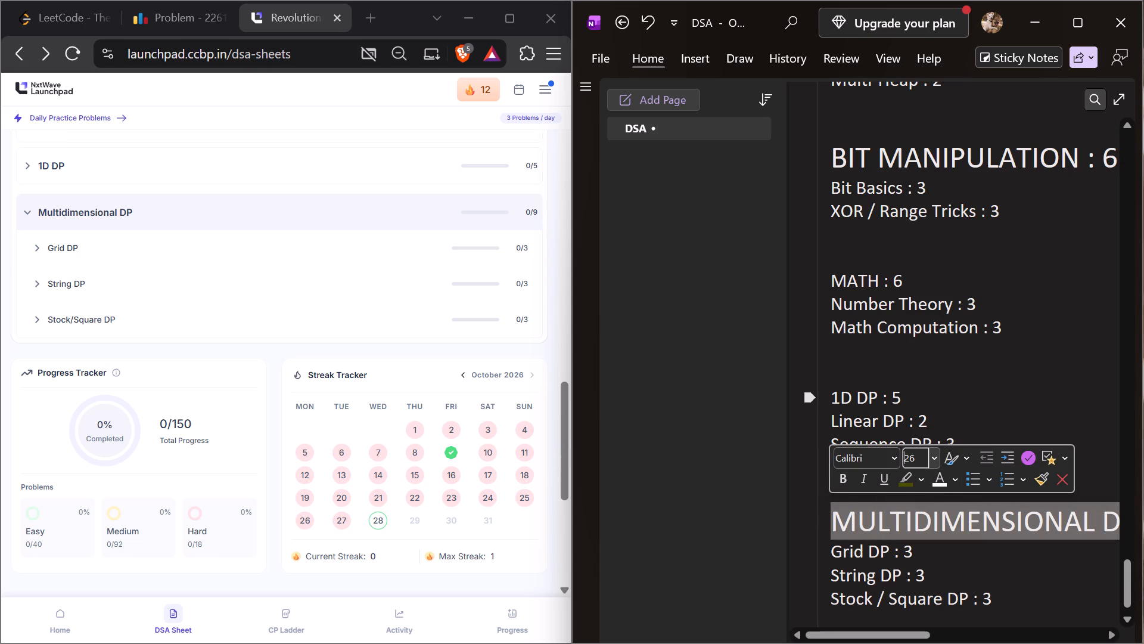
# Set the font size of the "1D DP : 5" heading to 26.
pyautogui.moveTo(911, 396); pyautogui.dragTo(827, 395)
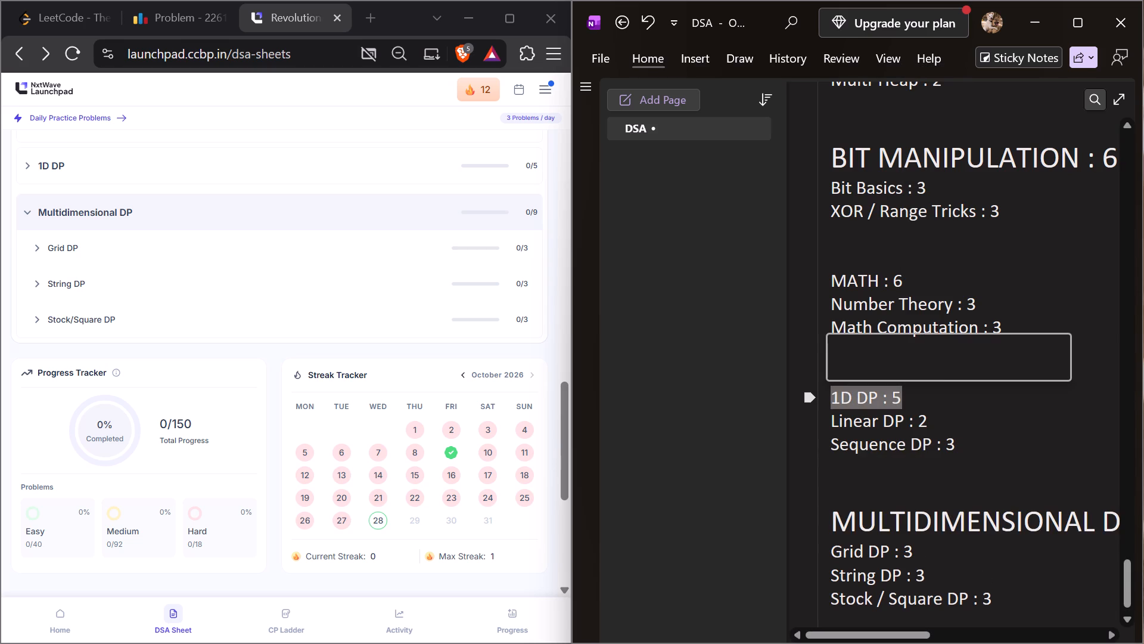
pyautogui.click(931, 351)
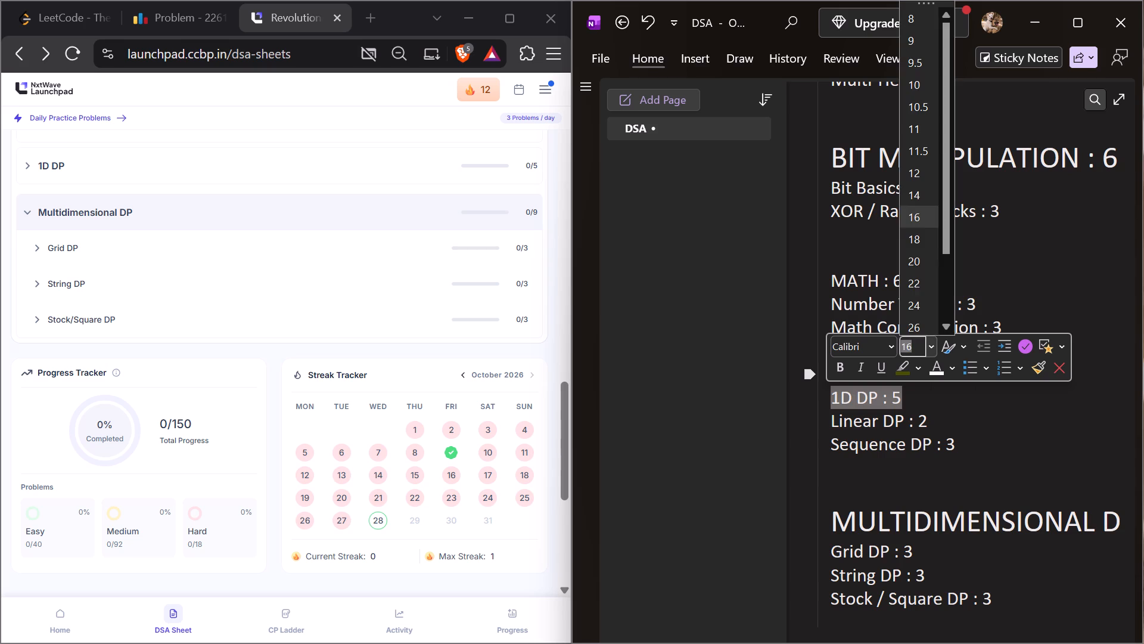
pyautogui.click(927, 326)
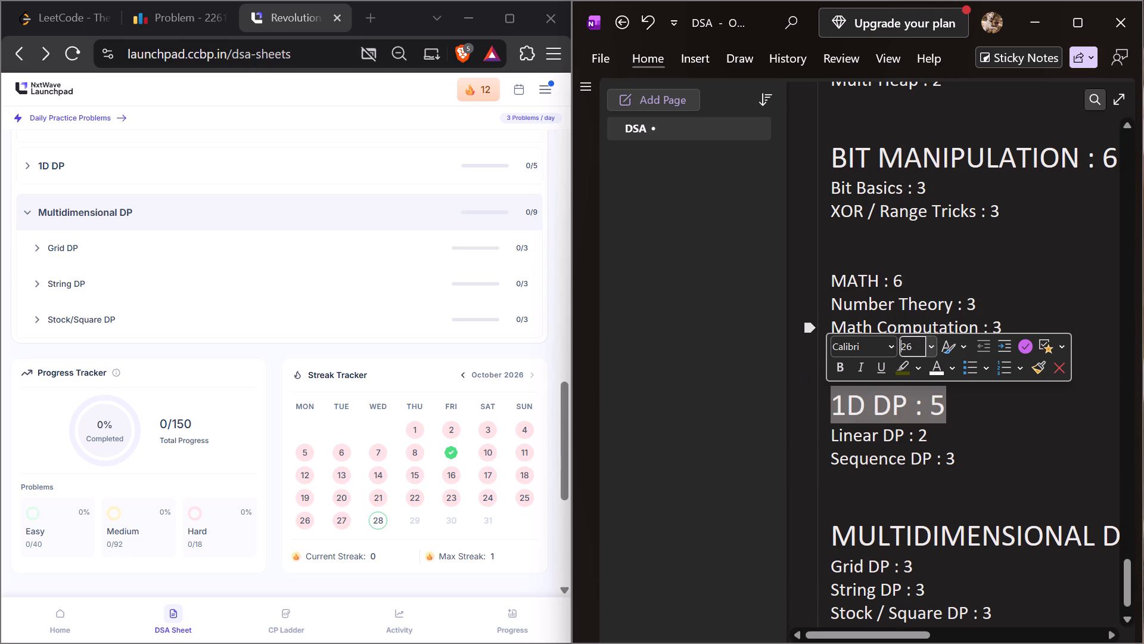
# Set the font size of the "MATH : 6" heading to 26.
pyautogui.moveTo(910, 279); pyautogui.dragTo(873, 282)
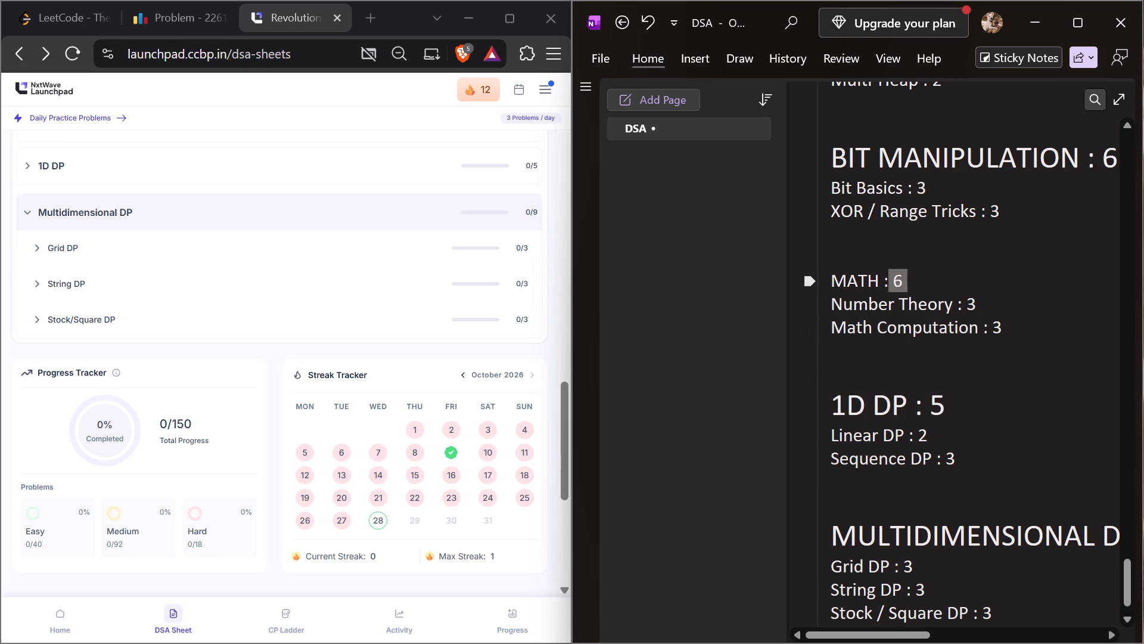
pyautogui.moveTo(873, 282); pyautogui.dragTo(831, 286)
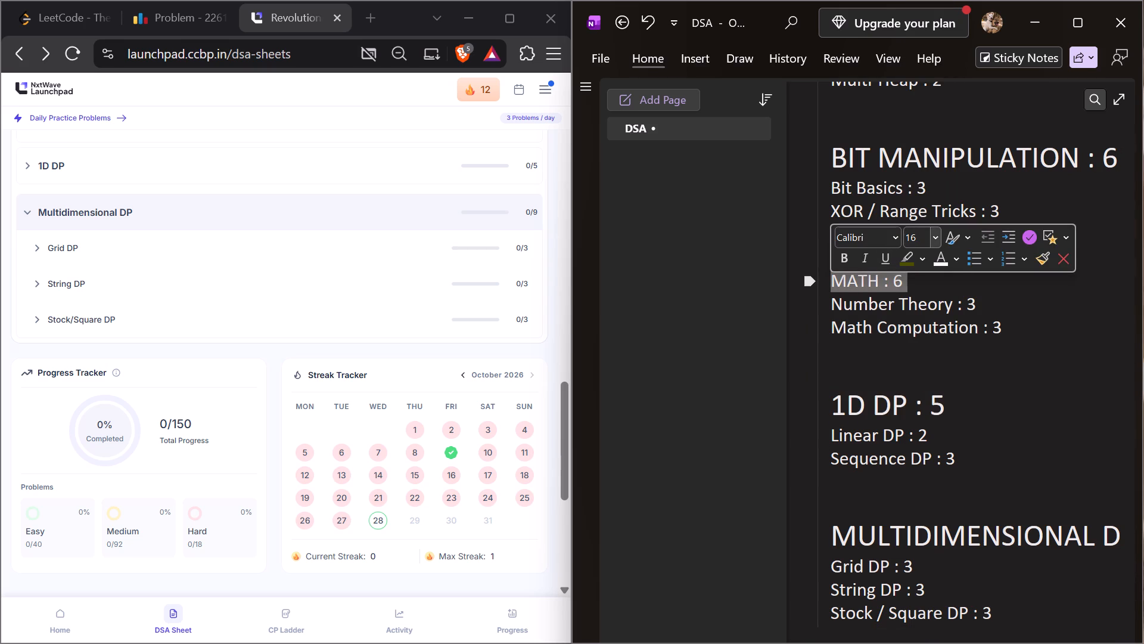
pyautogui.click(932, 239)
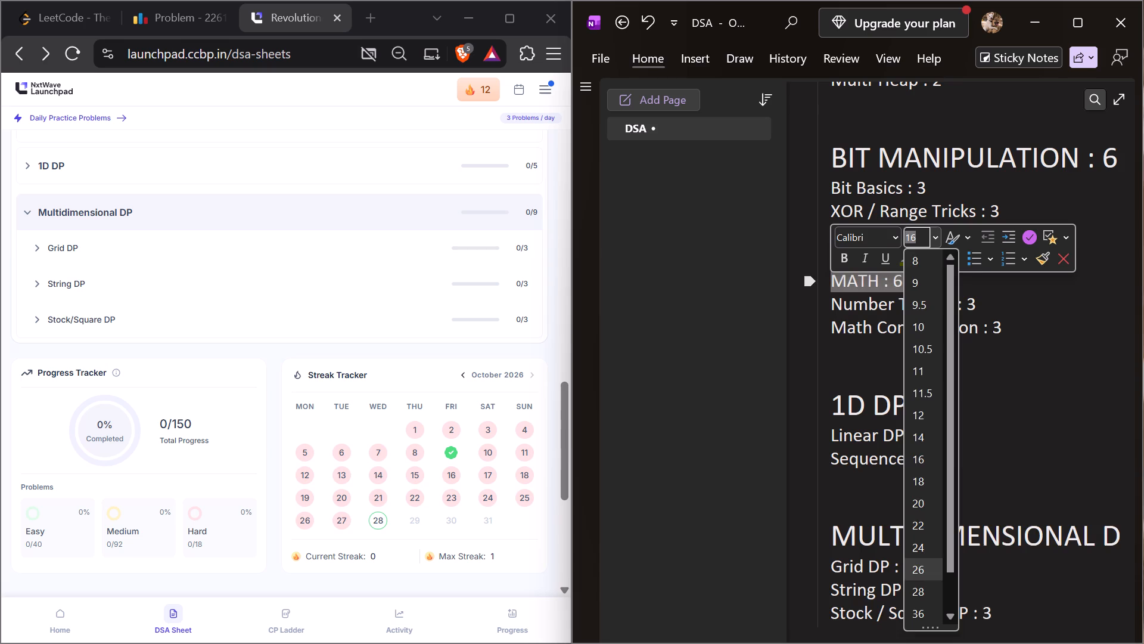
pyautogui.click(935, 565)
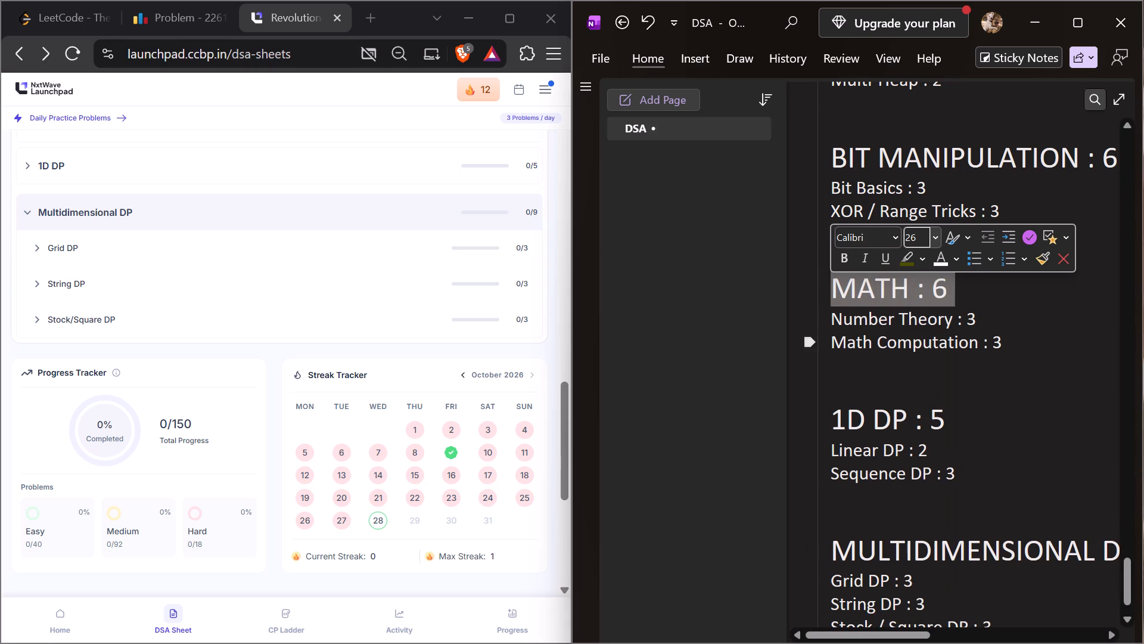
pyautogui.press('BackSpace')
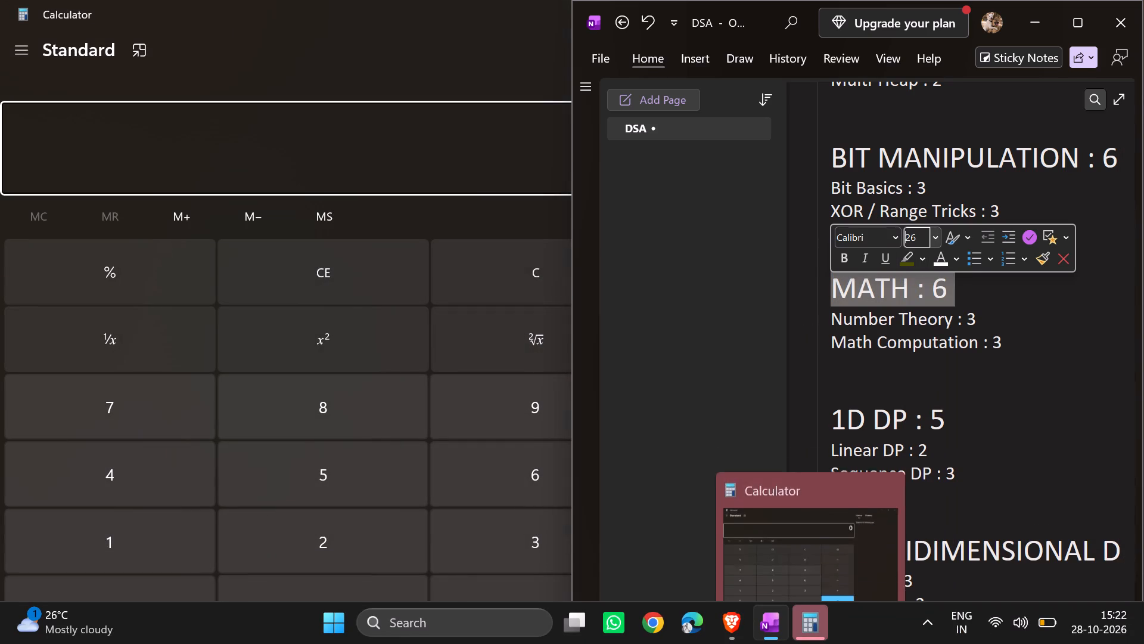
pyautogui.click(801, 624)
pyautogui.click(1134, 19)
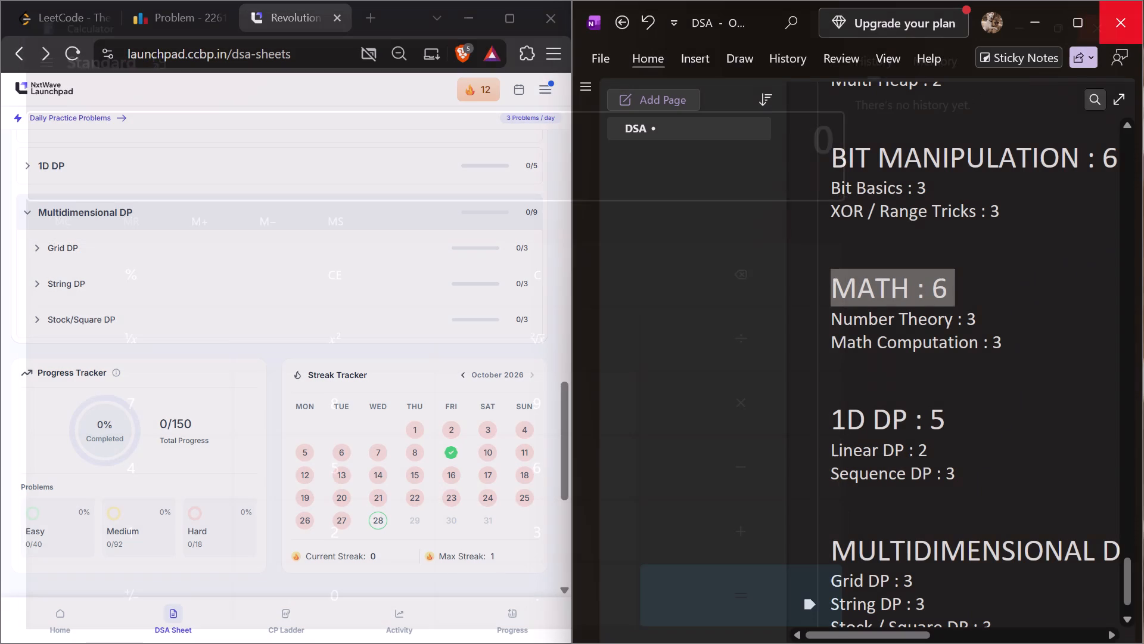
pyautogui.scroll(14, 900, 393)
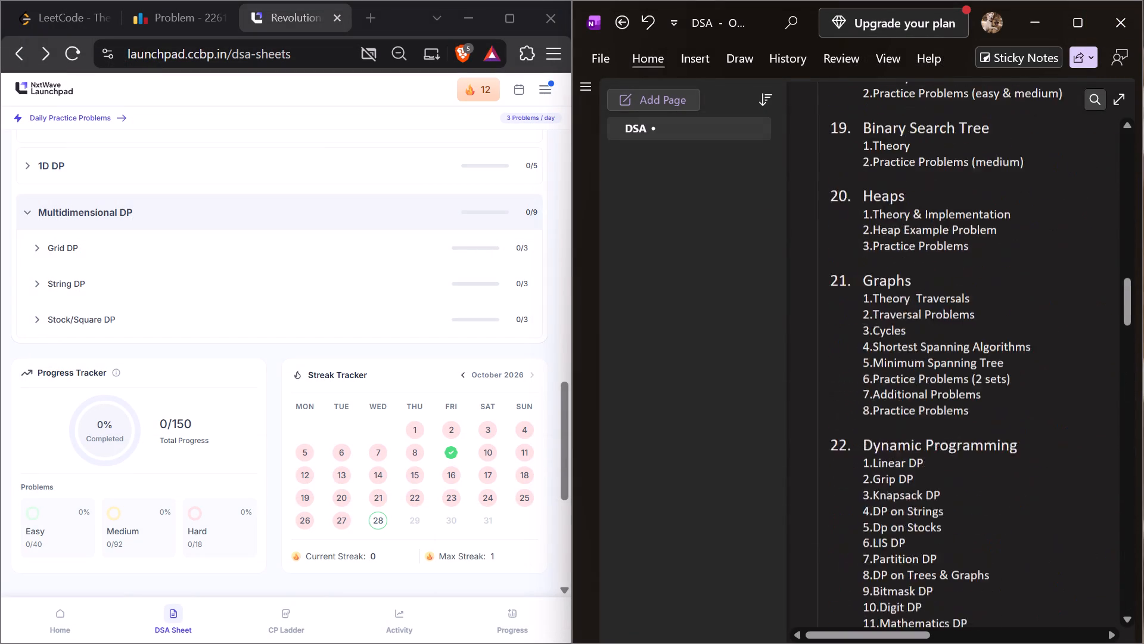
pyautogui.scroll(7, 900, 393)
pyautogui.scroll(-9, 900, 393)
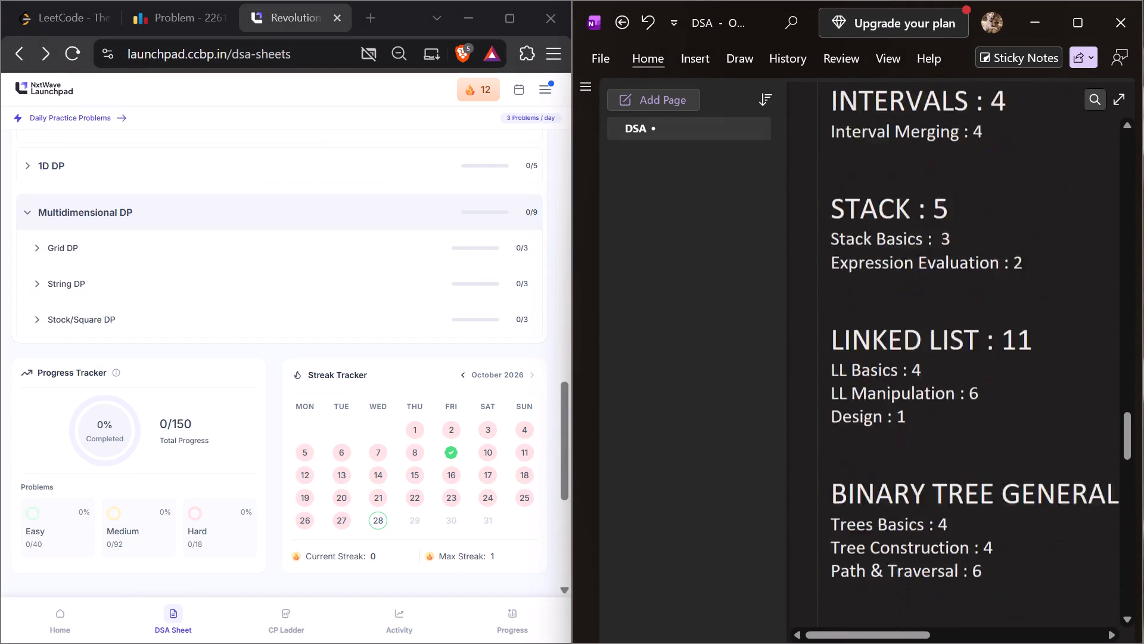
# Review the last topics of the OneNote list and look through the Interview 150 sheet from its end back to its start.
pyautogui.scroll(-5, 900, 393)
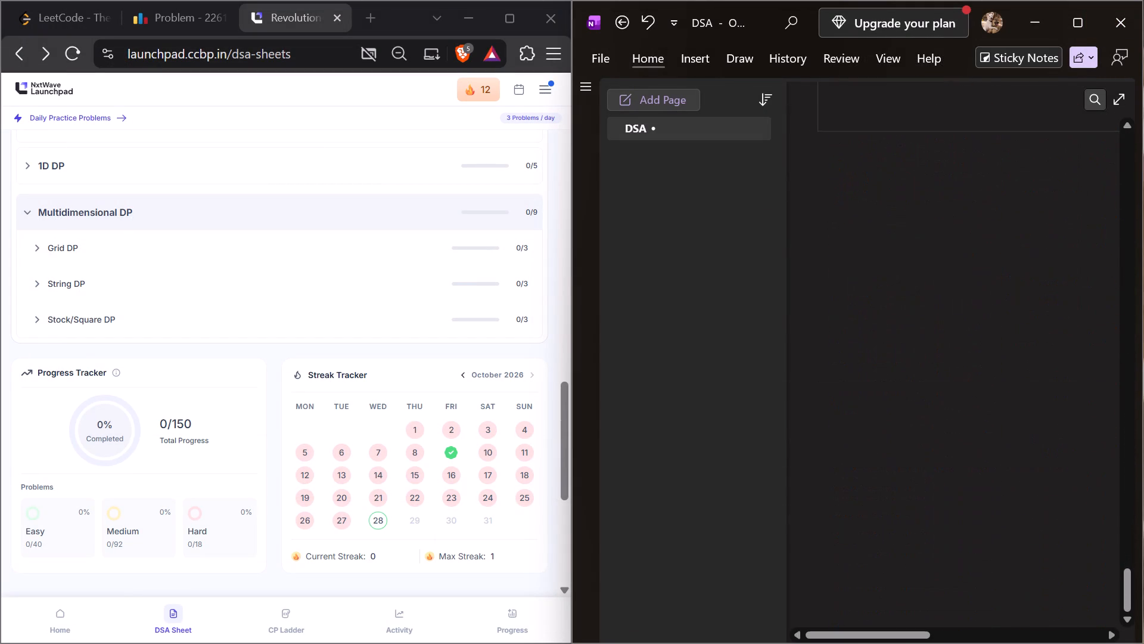
pyautogui.scroll(2, 906, 429)
pyautogui.click(906, 429)
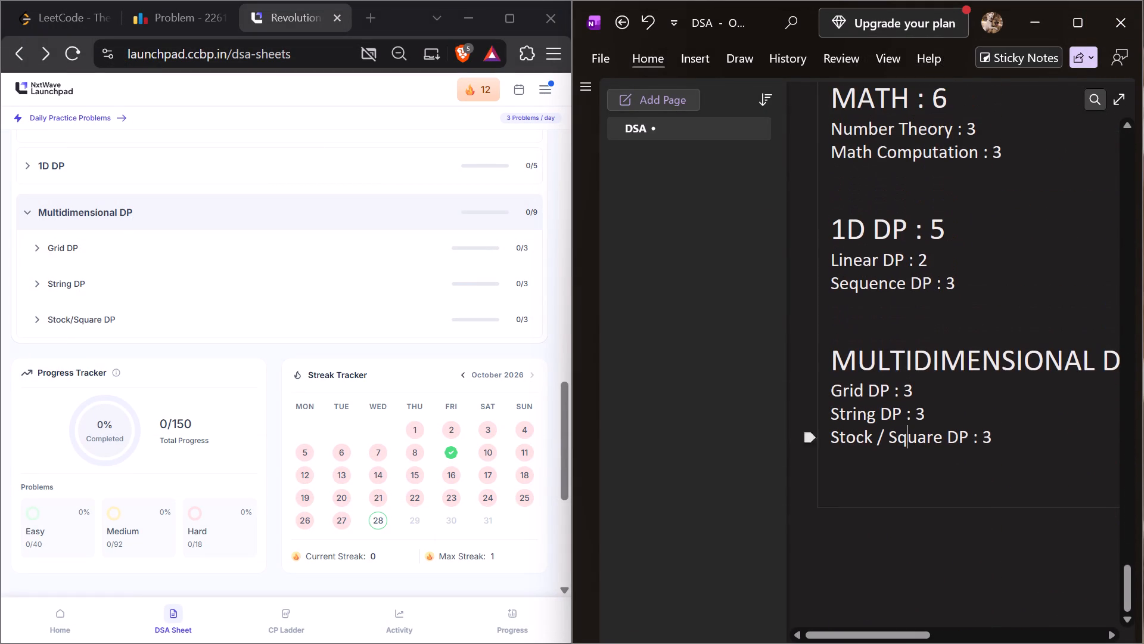
pyautogui.scroll(-5, 347, 357)
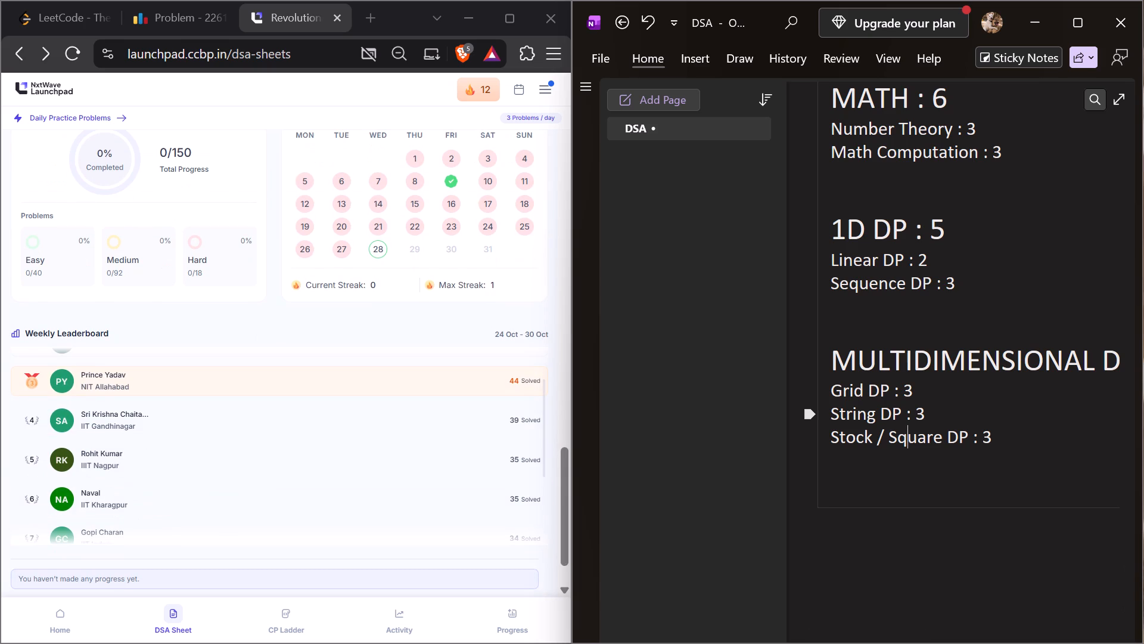
pyautogui.scroll(1, 349, 393)
pyautogui.scroll(3, 223, 191)
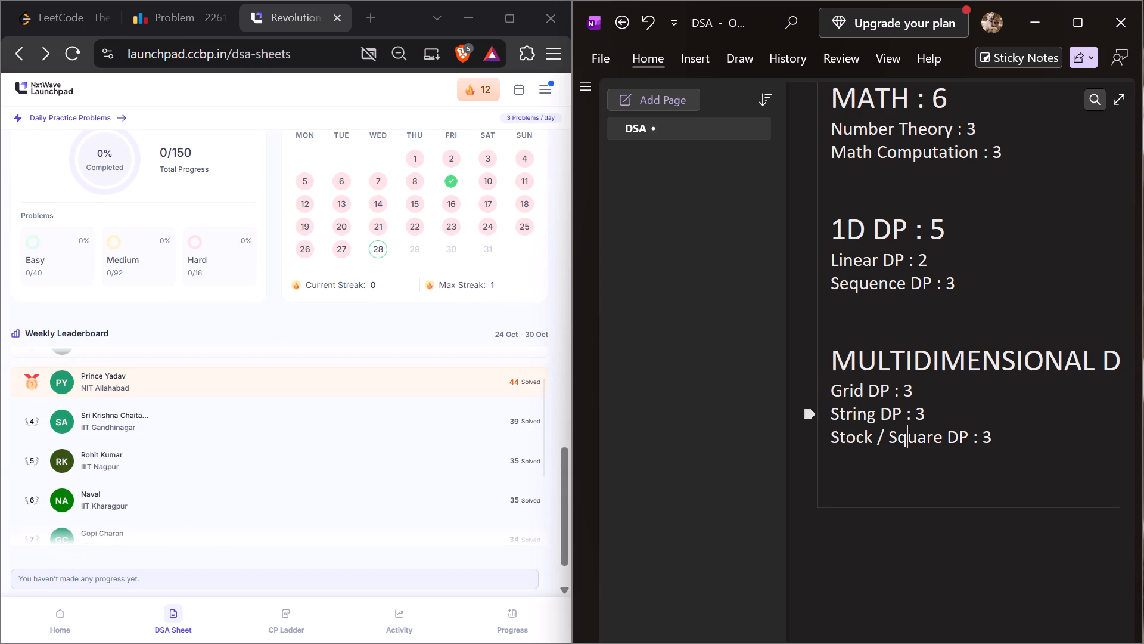
pyautogui.scroll(13, 223, 191)
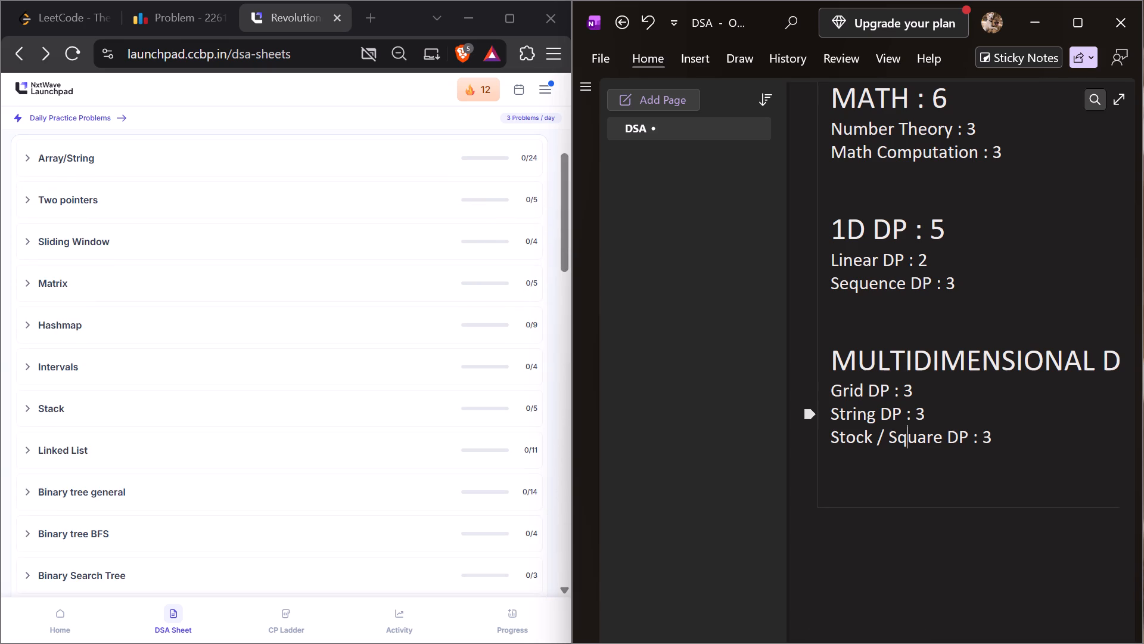
pyautogui.scroll(4, 223, 191)
# Maximize the Brave browser window showing the Interview 150 DSA sheet and view the start of its topic list.
pyautogui.click(499, 17)
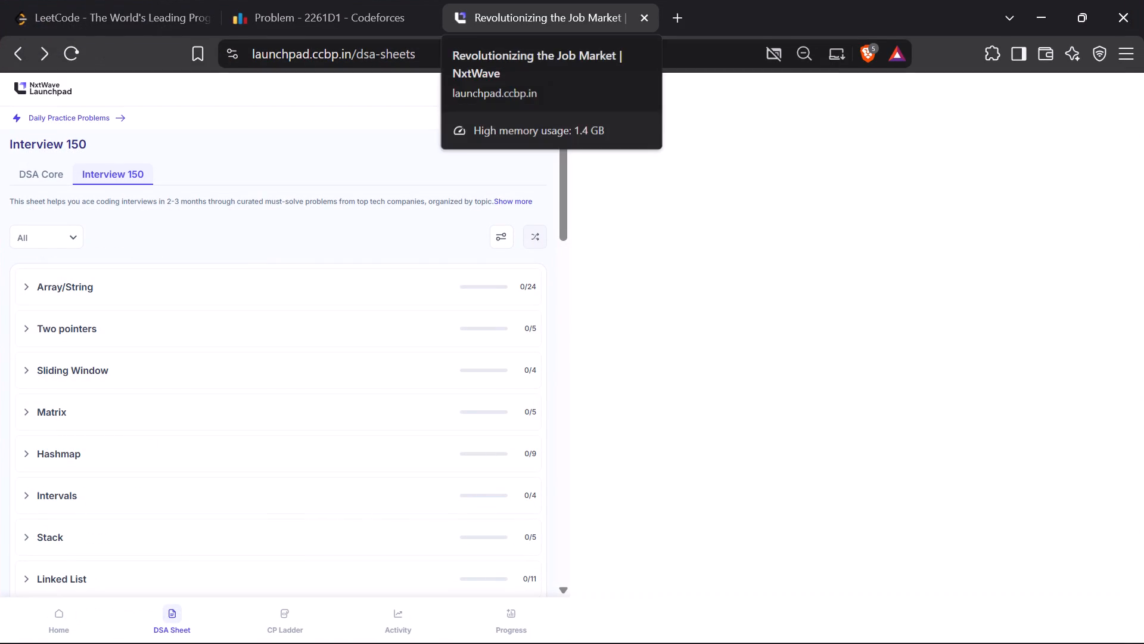
pyautogui.scroll(-3, 379, 371)
pyautogui.scroll(5, 379, 371)
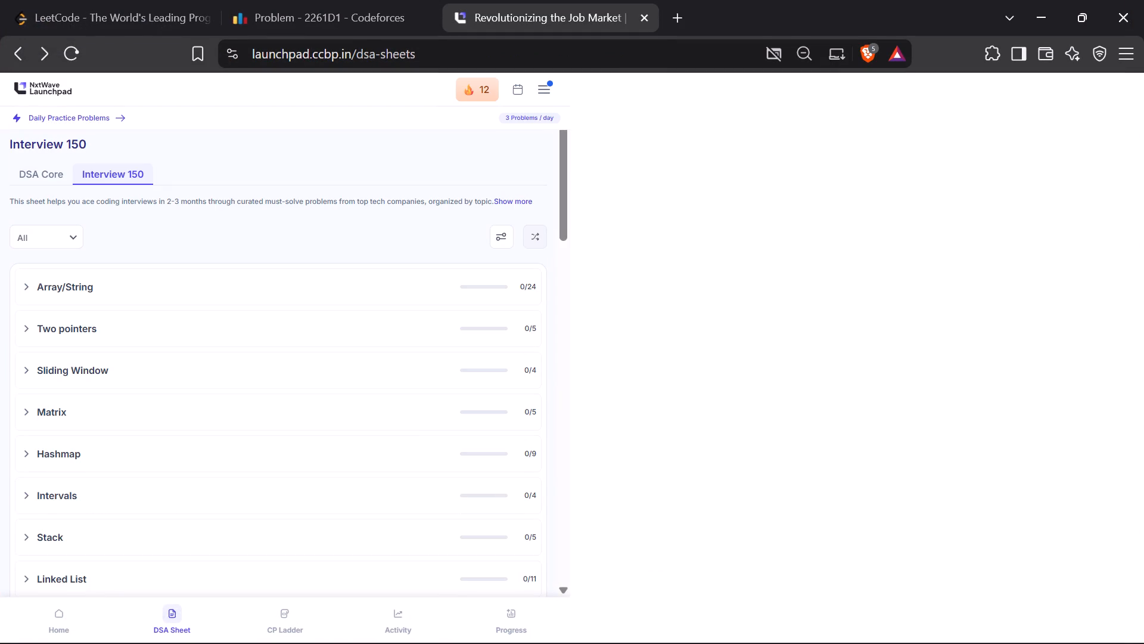
pyautogui.hscroll(1, 193, 355)
pyautogui.scroll(-3, 193, 355)
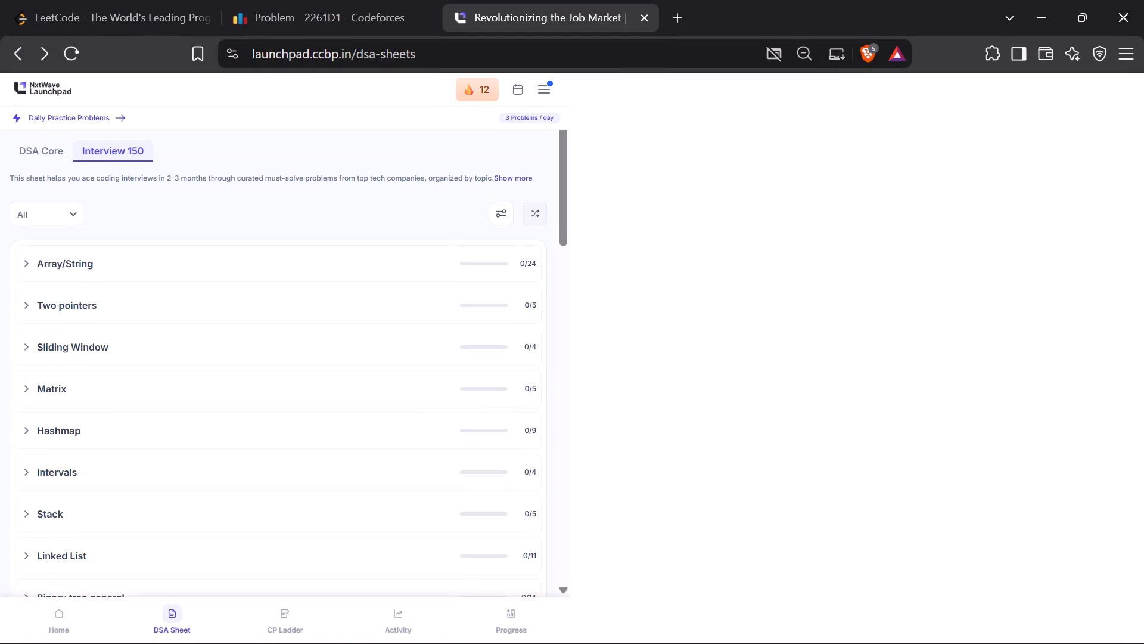
pyautogui.scroll(5, 193, 355)
pyautogui.scroll(6, 248, 192)
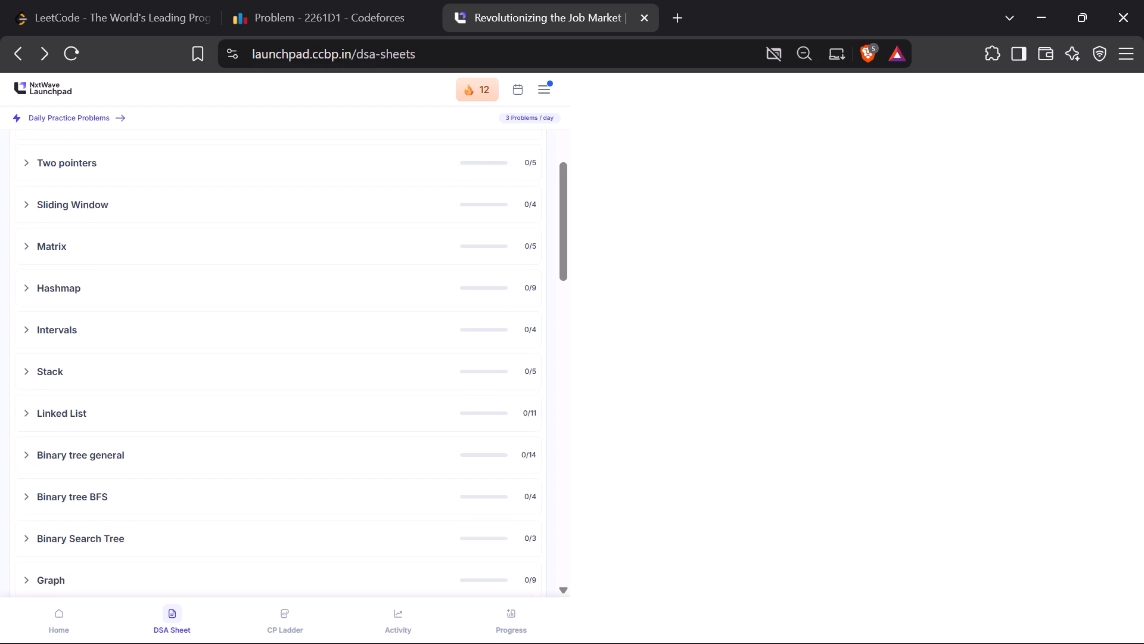
pyautogui.scroll(1, 480, 249)
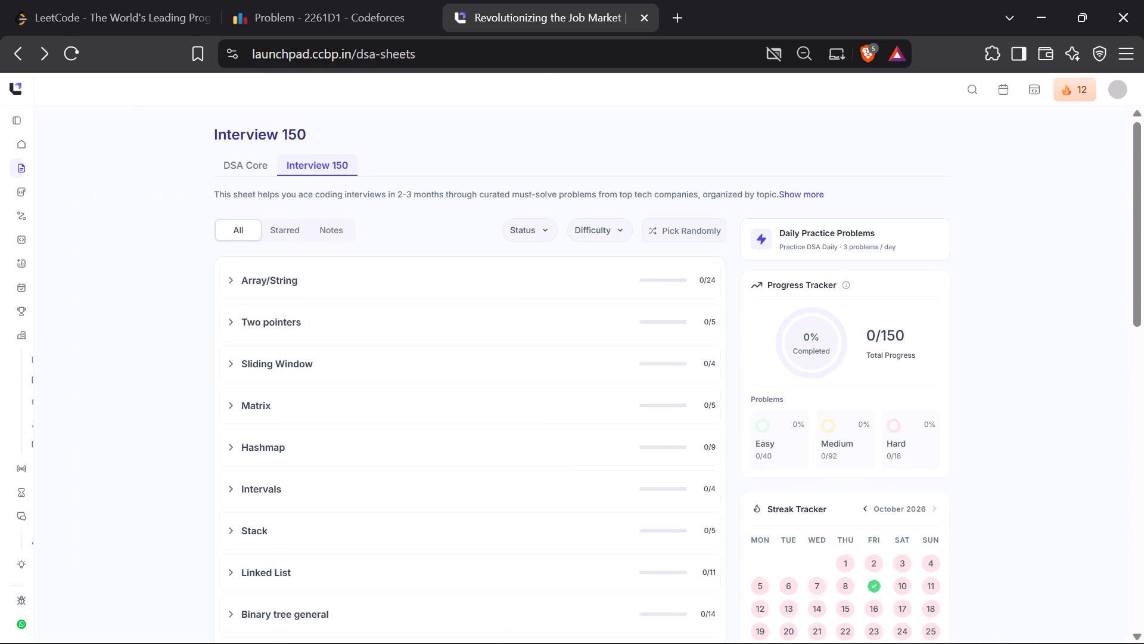
pyautogui.scroll(1, 476, 241)
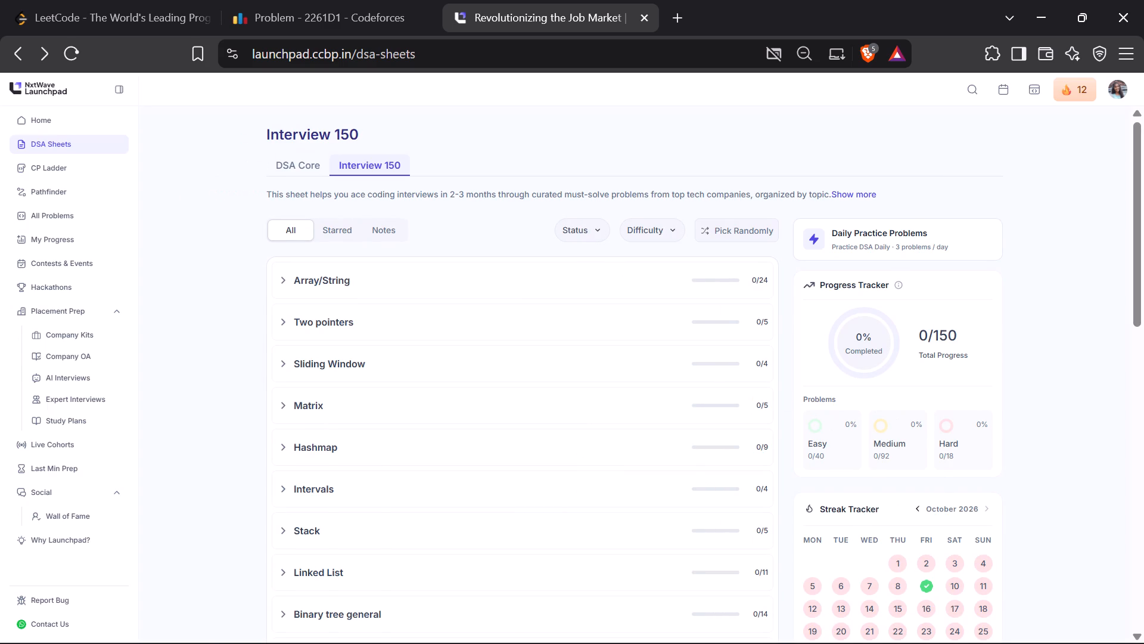
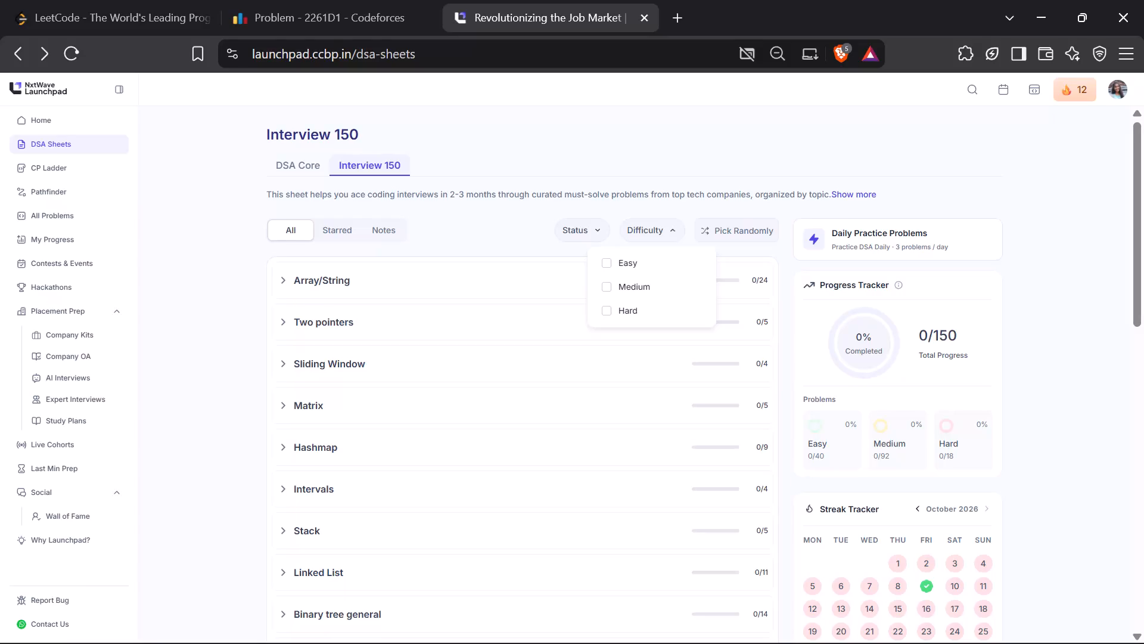
# Look through the Interview 150 sheet's topics down to the last one, Multidimensional DP.
pyautogui.scroll(-1, 492, 502)
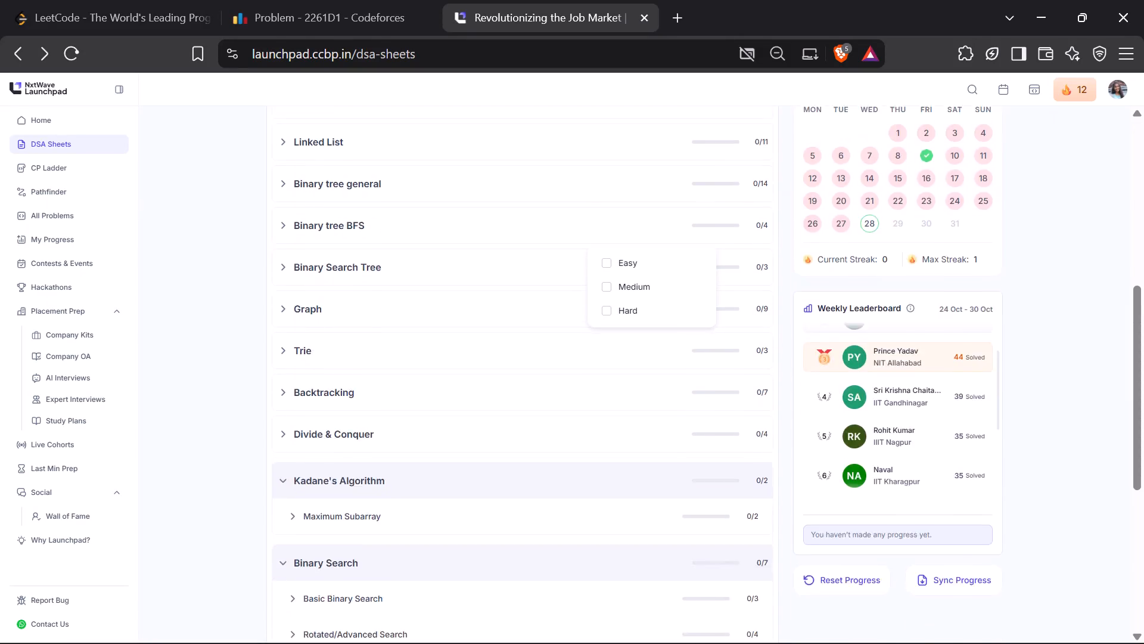
pyautogui.scroll(-1, 492, 502)
pyautogui.scroll(8, 492, 502)
pyautogui.scroll(-5, 492, 502)
pyautogui.hscroll(6, 492, 502)
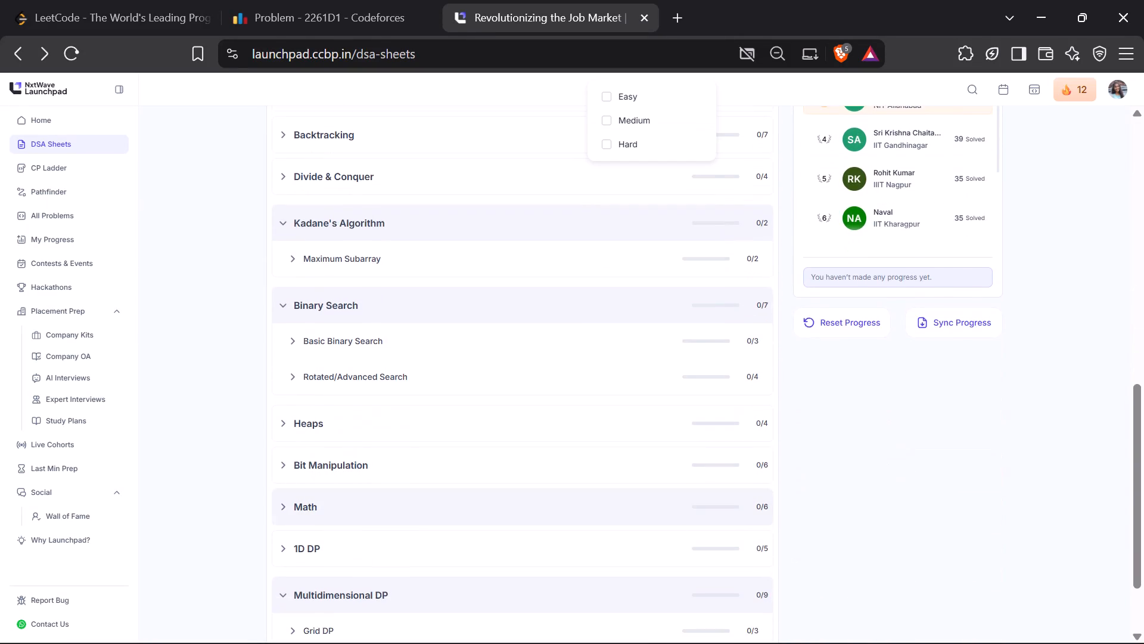
pyautogui.hscroll(10, 492, 502)
pyautogui.scroll(-4, 492, 502)
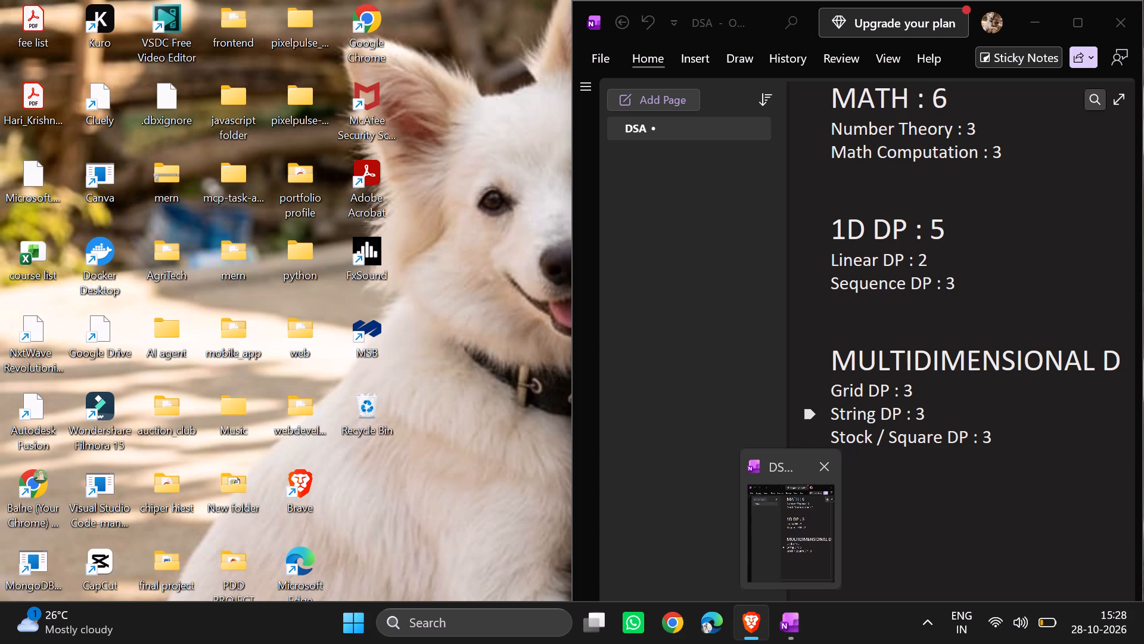
# Switch to OneNote and review the DSA page from its last topics back up to its start.
pyautogui.click(812, 541)
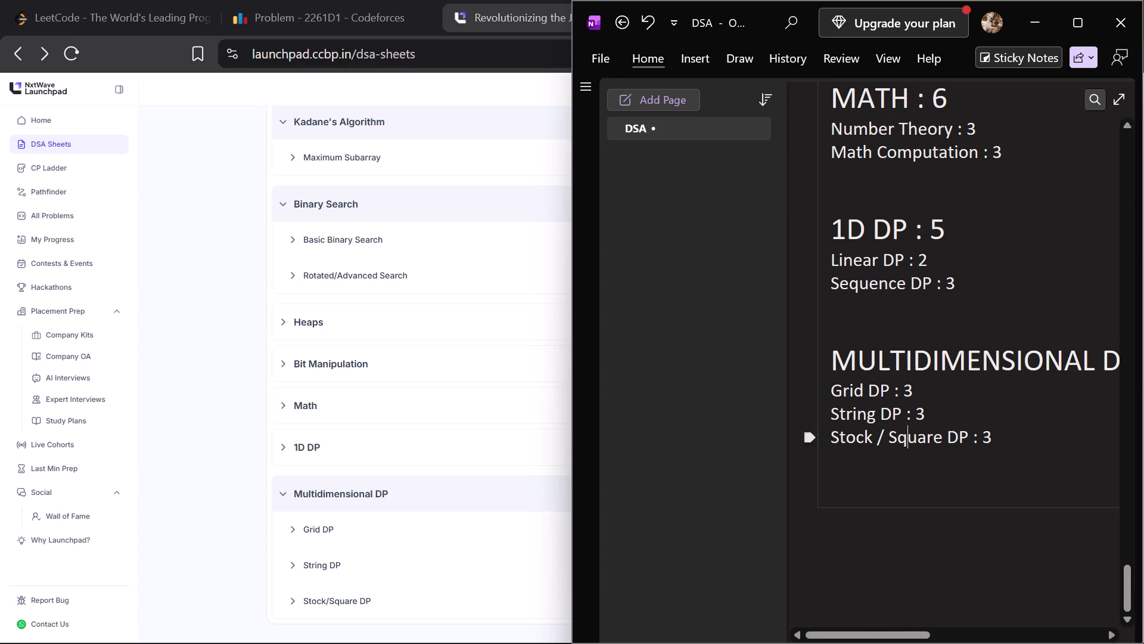
pyautogui.hscroll(-1, 968, 423)
pyautogui.hscroll(1, 968, 423)
pyautogui.scroll(4, 968, 423)
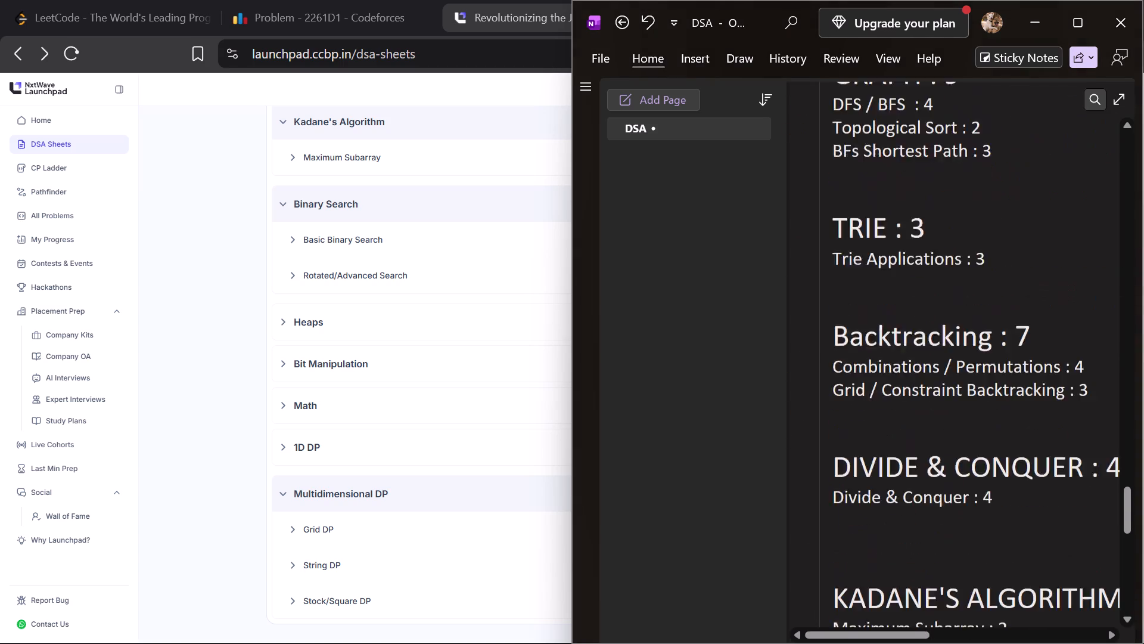
pyautogui.scroll(5, 968, 423)
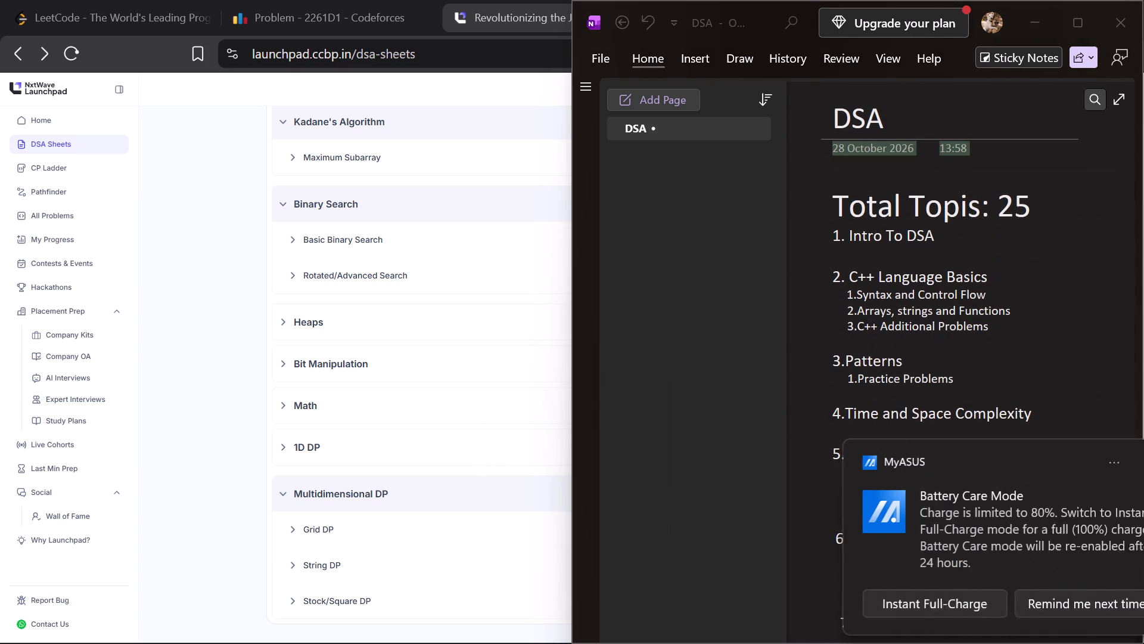
# Save a copy of the DSA notebook to OneDrive - Personal under the name DSA 1.
pyautogui.click(705, 126)
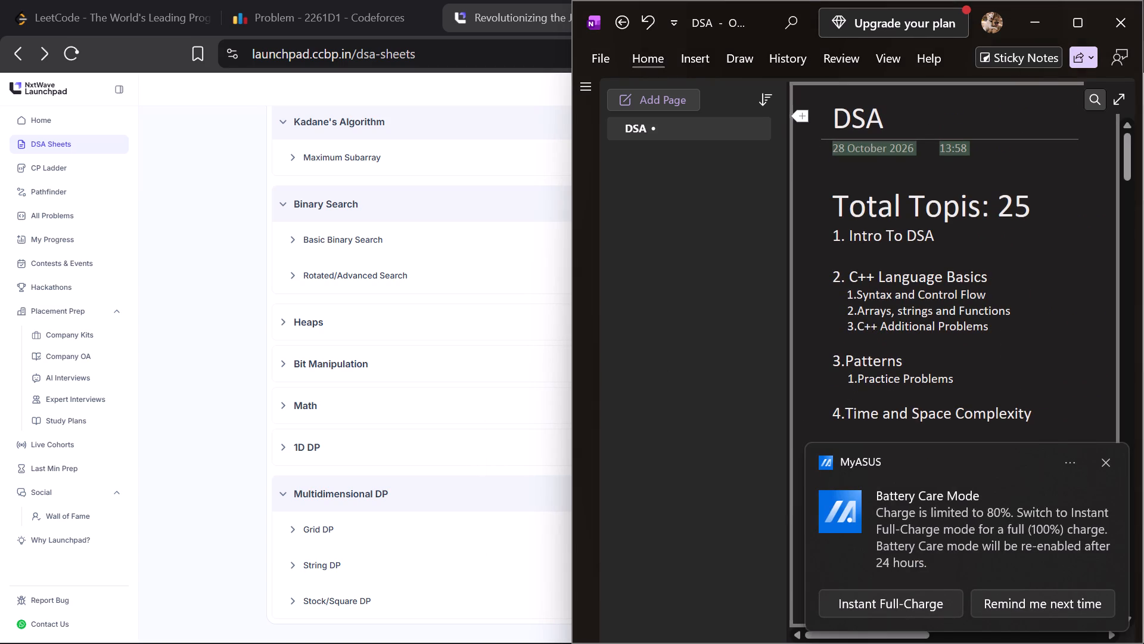
pyautogui.click(597, 55)
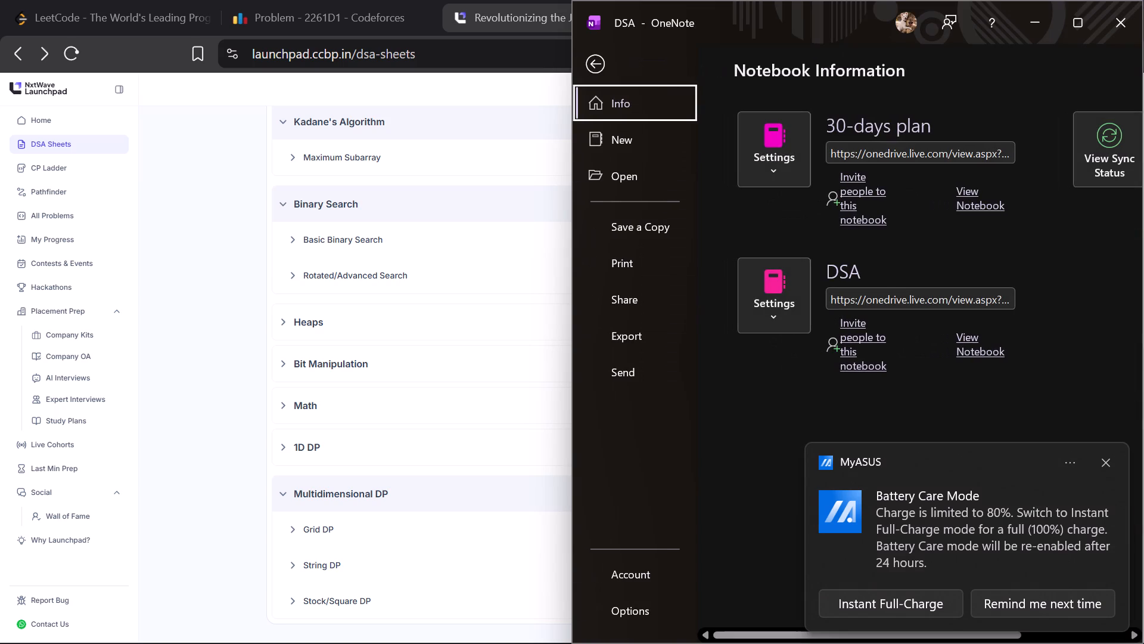
pyautogui.click(630, 222)
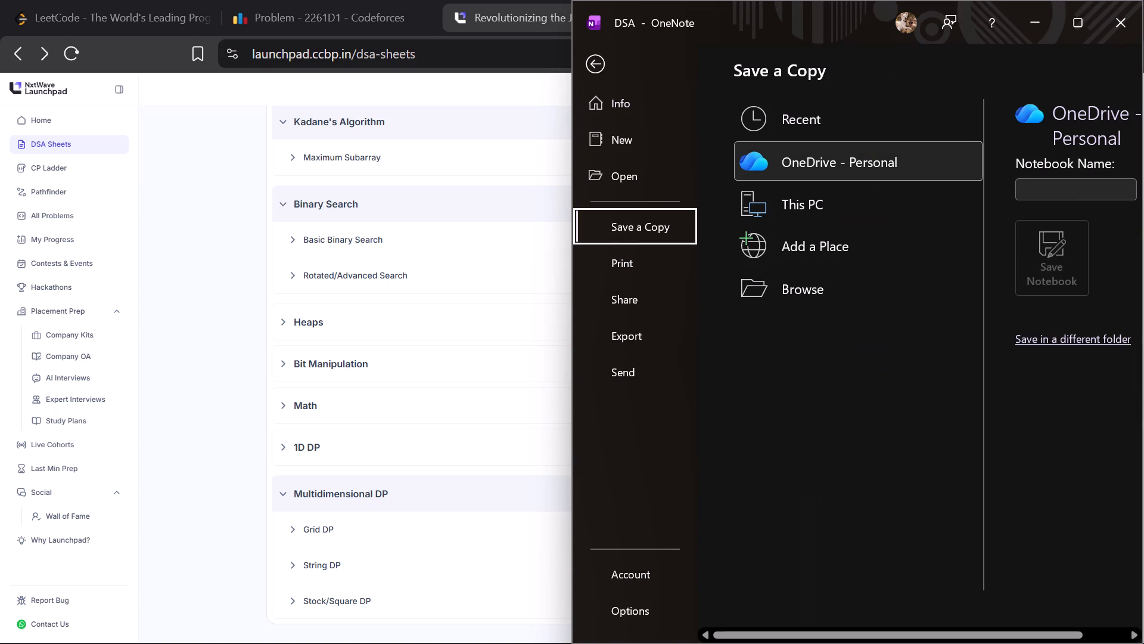
pyautogui.click(780, 199)
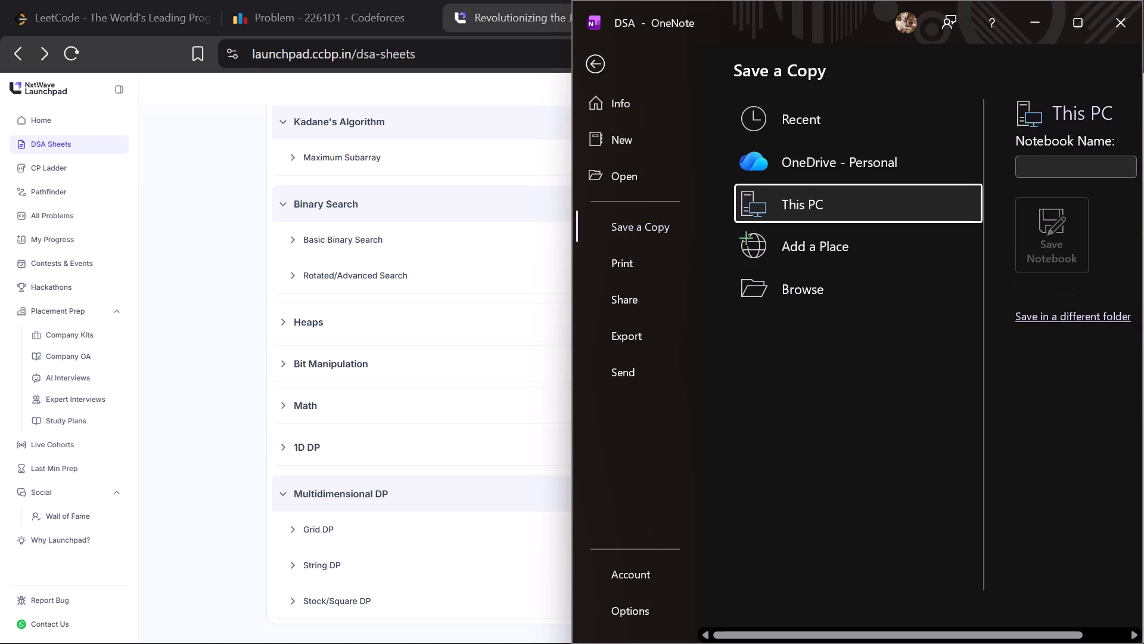
pyautogui.click(853, 170)
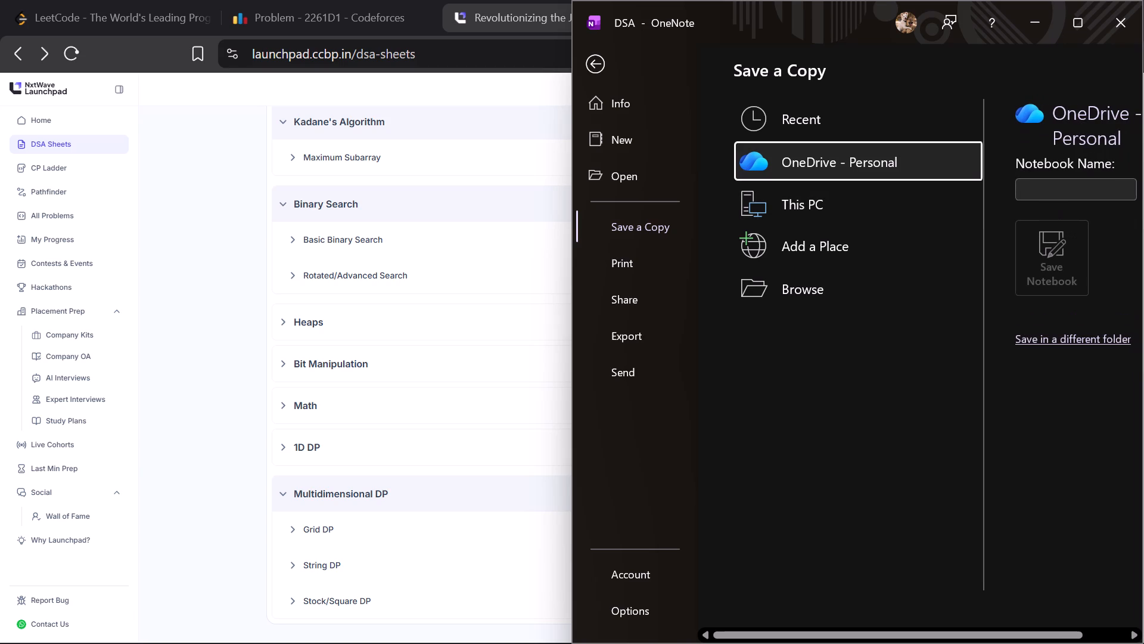
pyautogui.click(1035, 190)
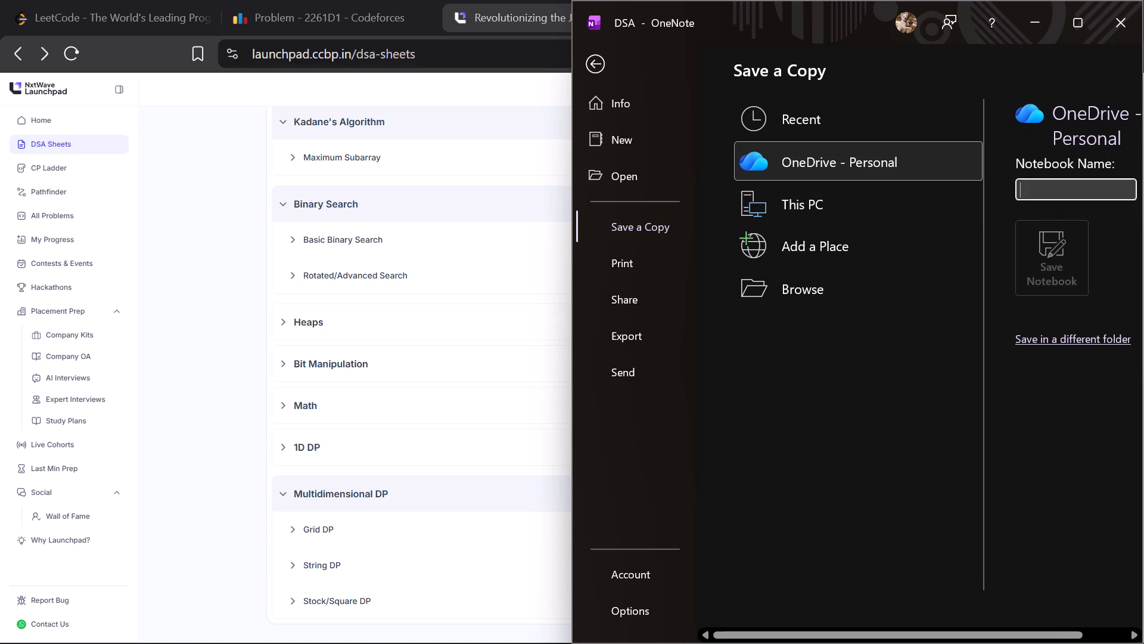
pyautogui.write('DSA')
pyautogui.press('space')
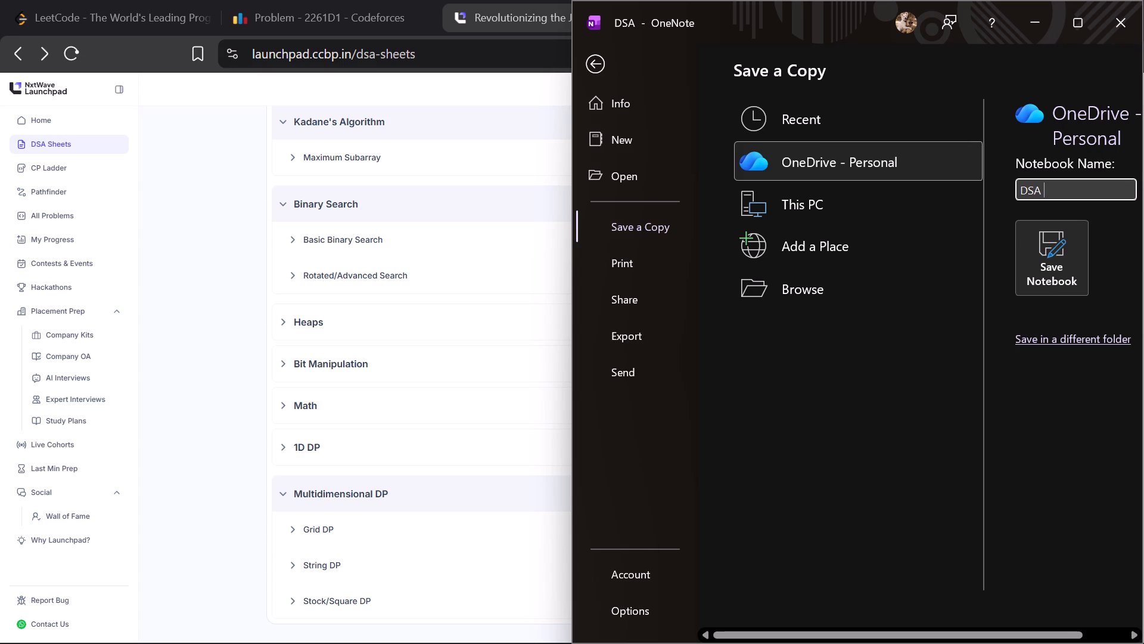
pyautogui.press('1')
pyautogui.press('Return')
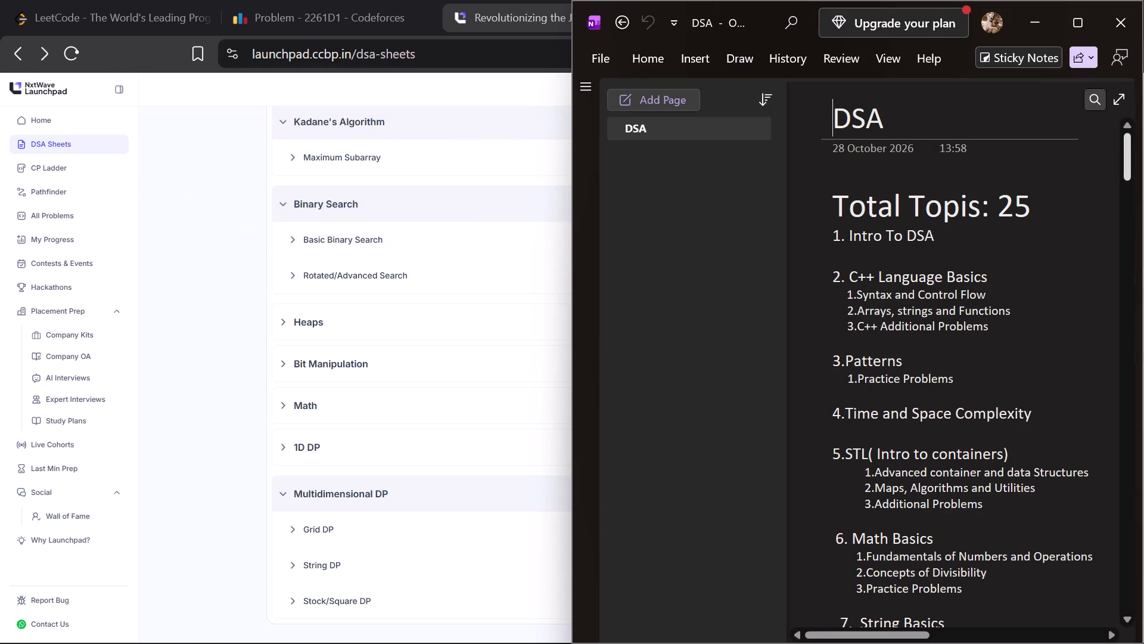
# Close OneNote and reopen it.
pyautogui.click(1120, 23)
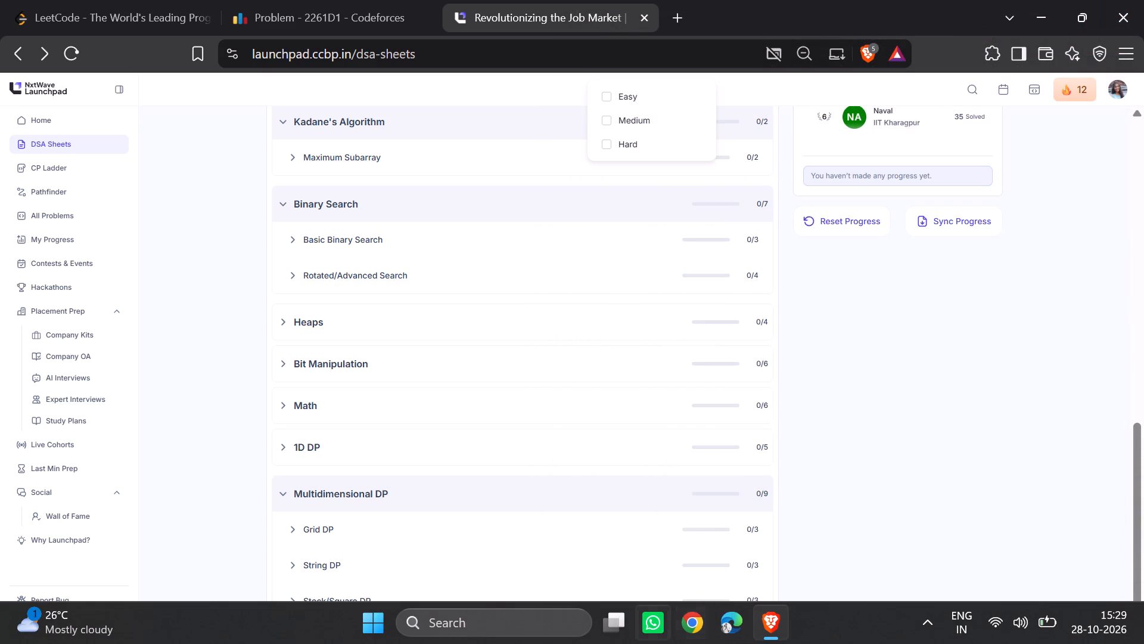
pyautogui.click(562, 608)
pyautogui.write('ONE')
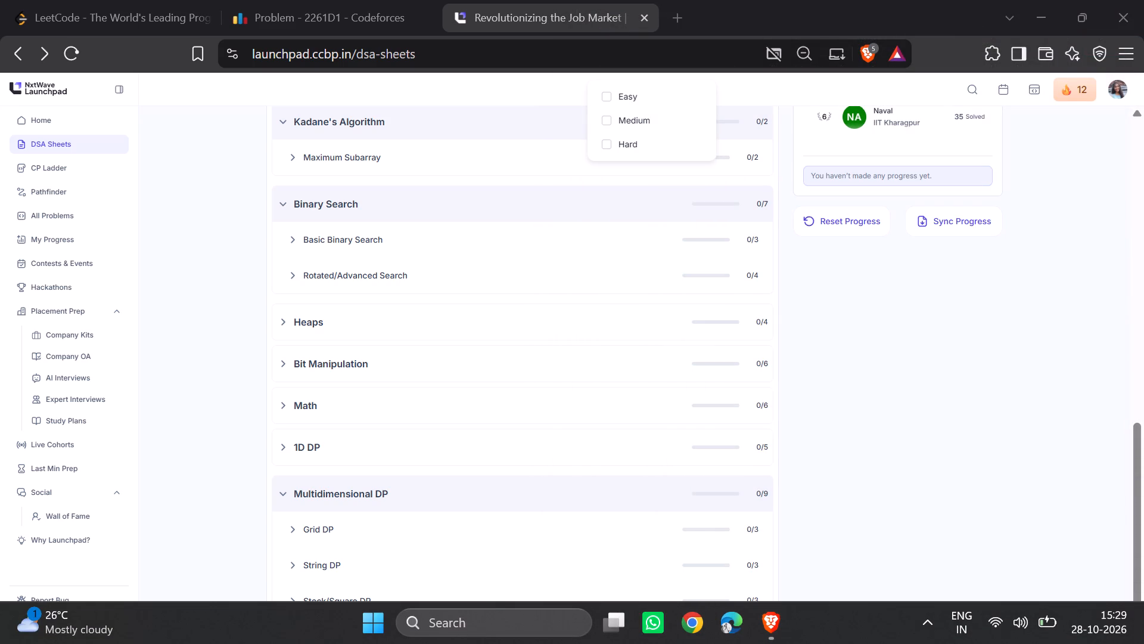
pyautogui.click(559, 624)
pyautogui.write('ONE NOTE')
pyautogui.press('Return')
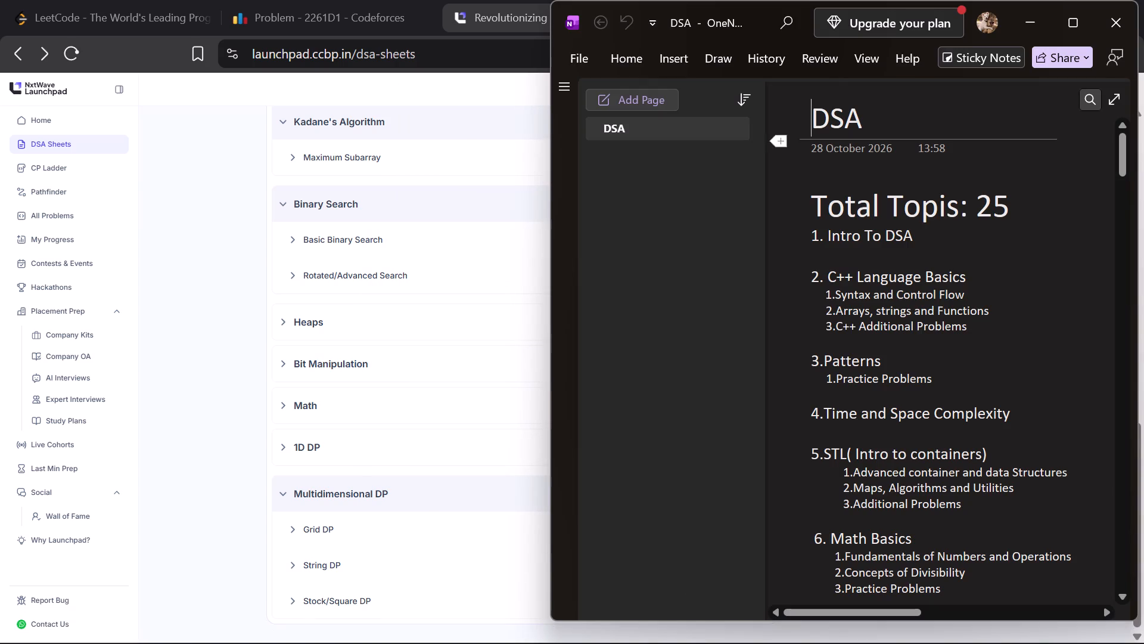
# Decline the introduction to ink drawing and show the list of notebooks and sections in OneNote.
pyautogui.click(631, 68)
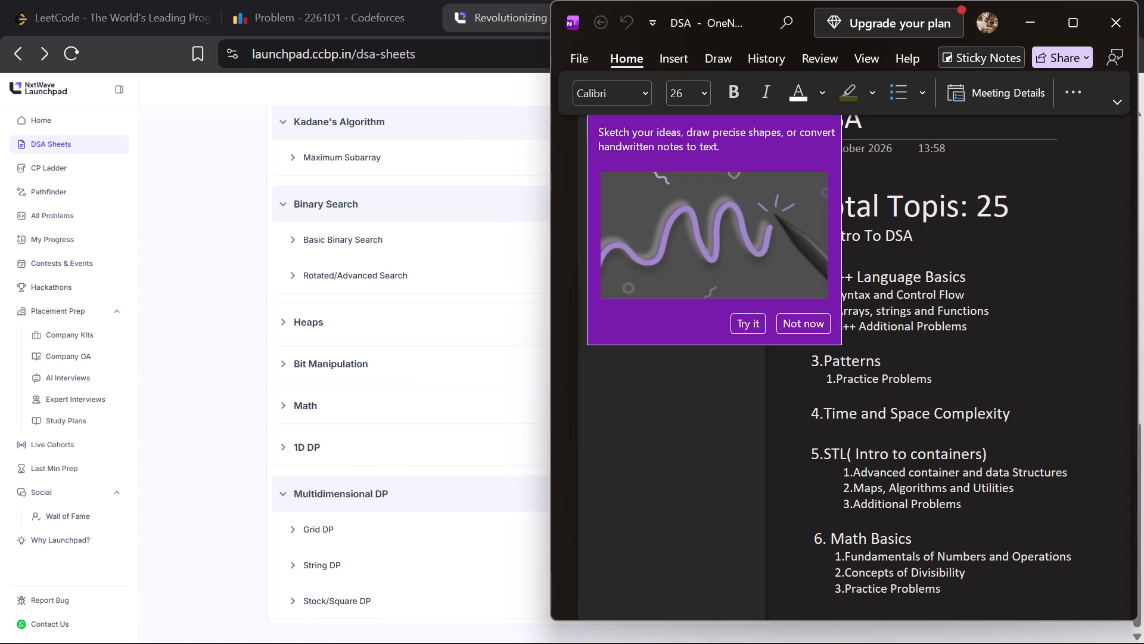
pyautogui.click(552, 178)
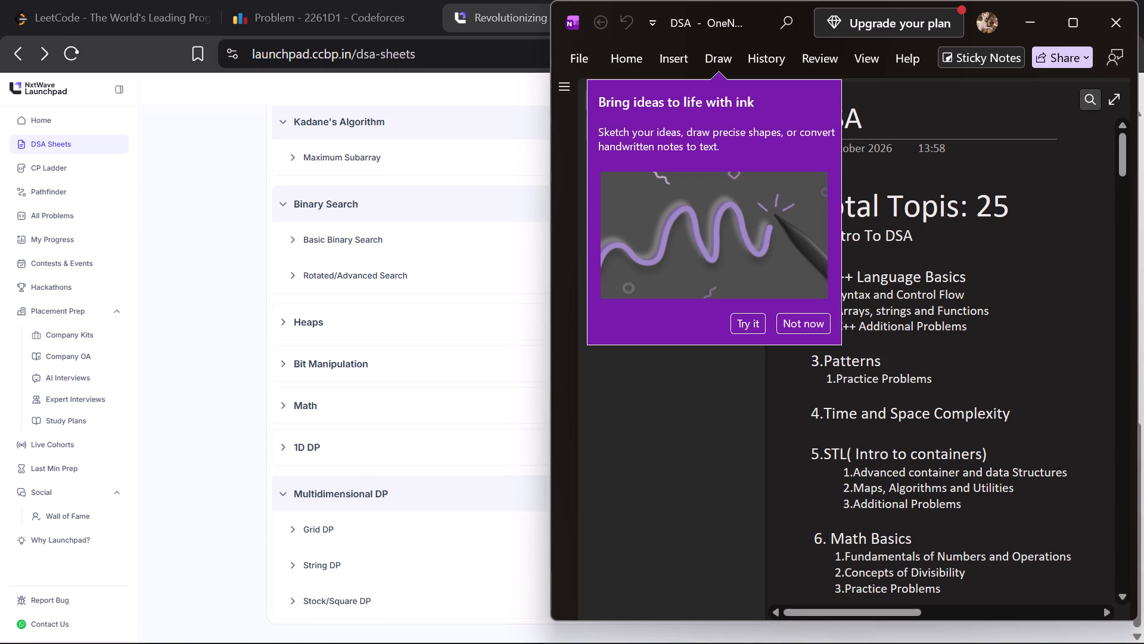
pyautogui.click(803, 326)
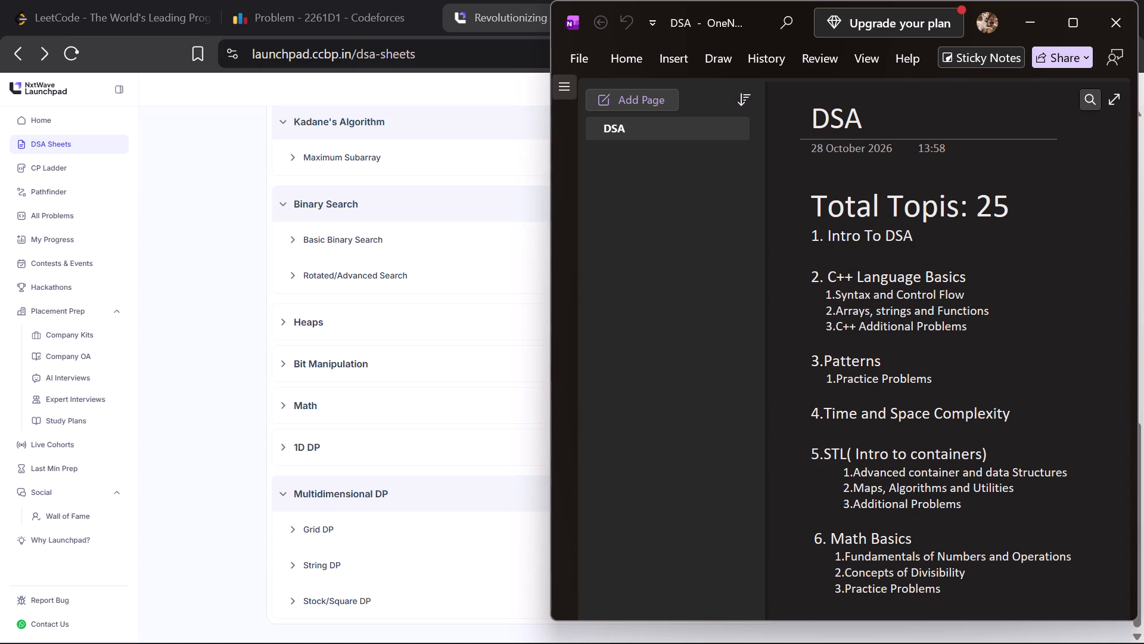
pyautogui.click(561, 85)
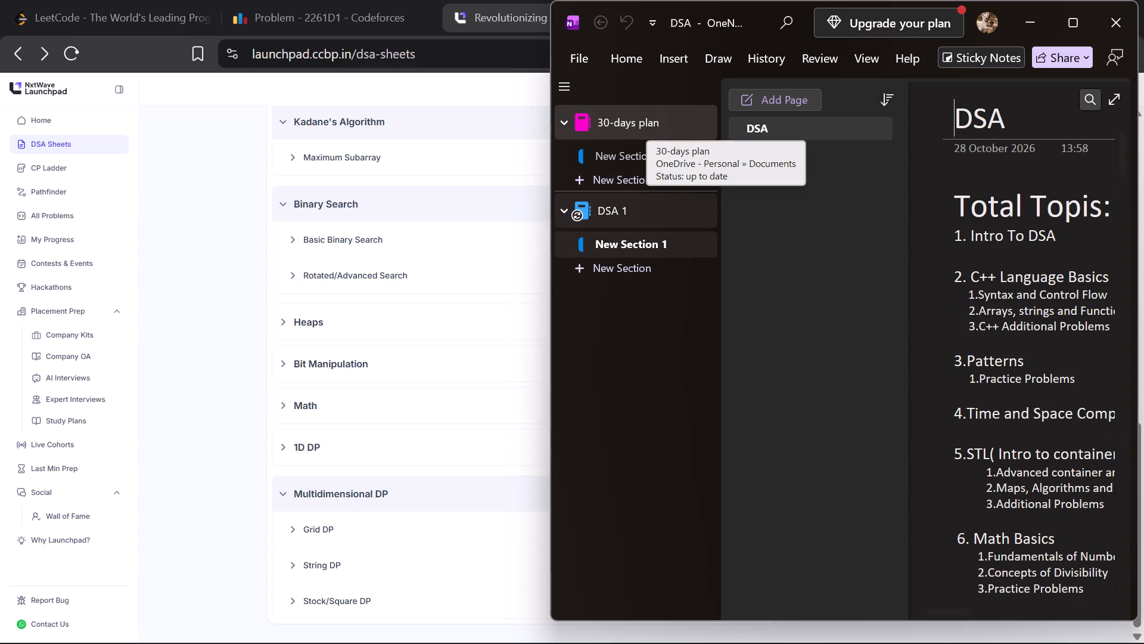
# Switch to Brave and look back up through the Interview 150 sheet's topics.
pyautogui.click(510, 145)
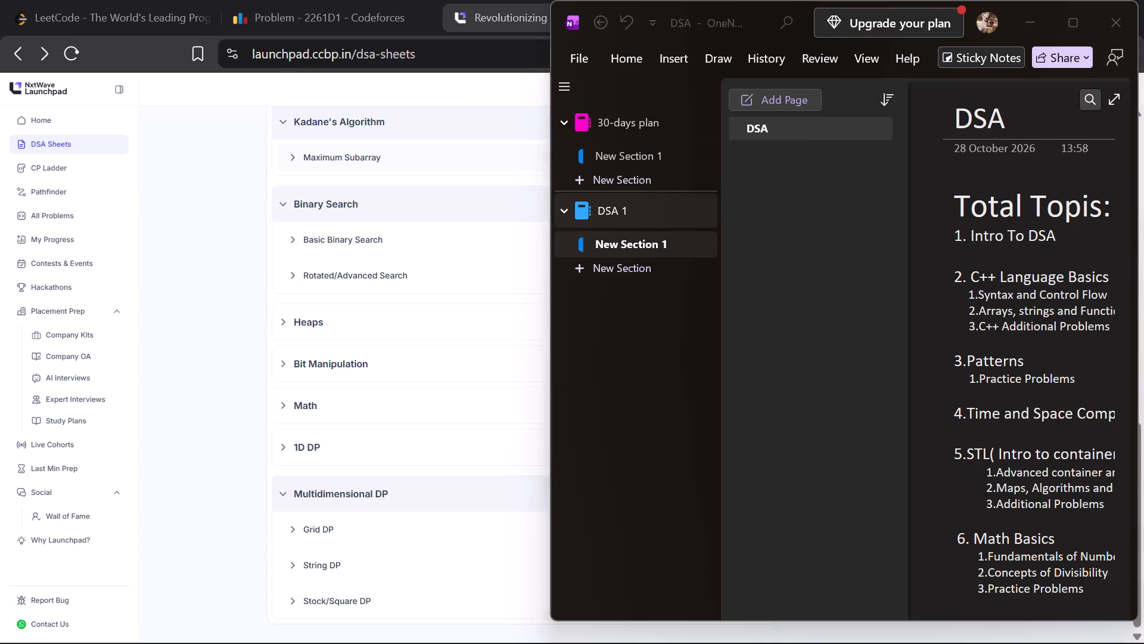
pyautogui.scroll(1, 510, 145)
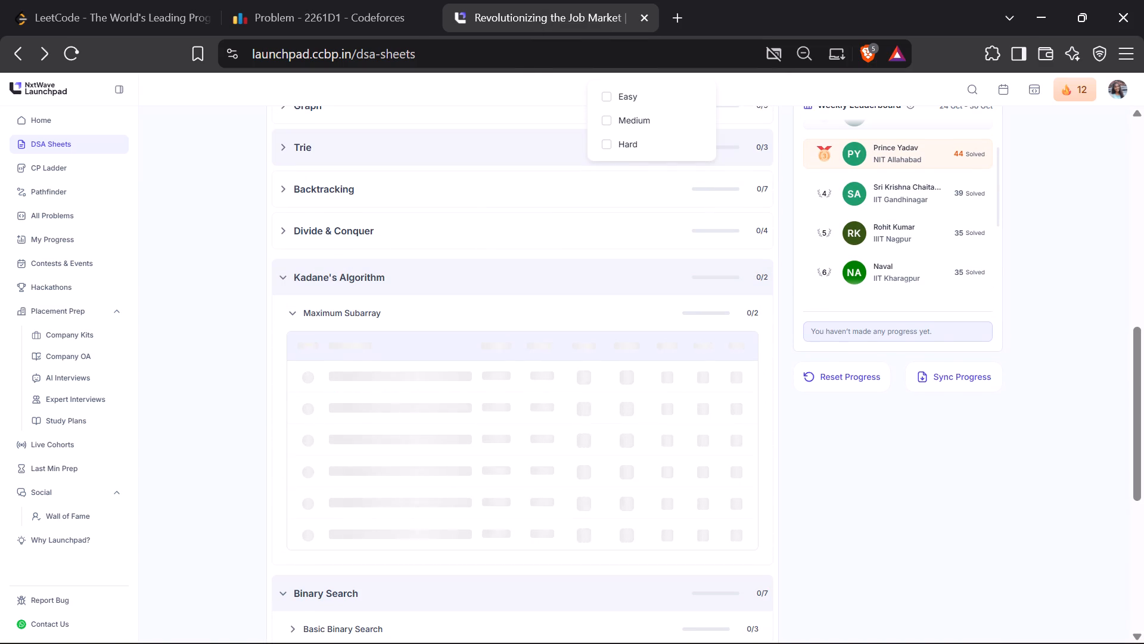